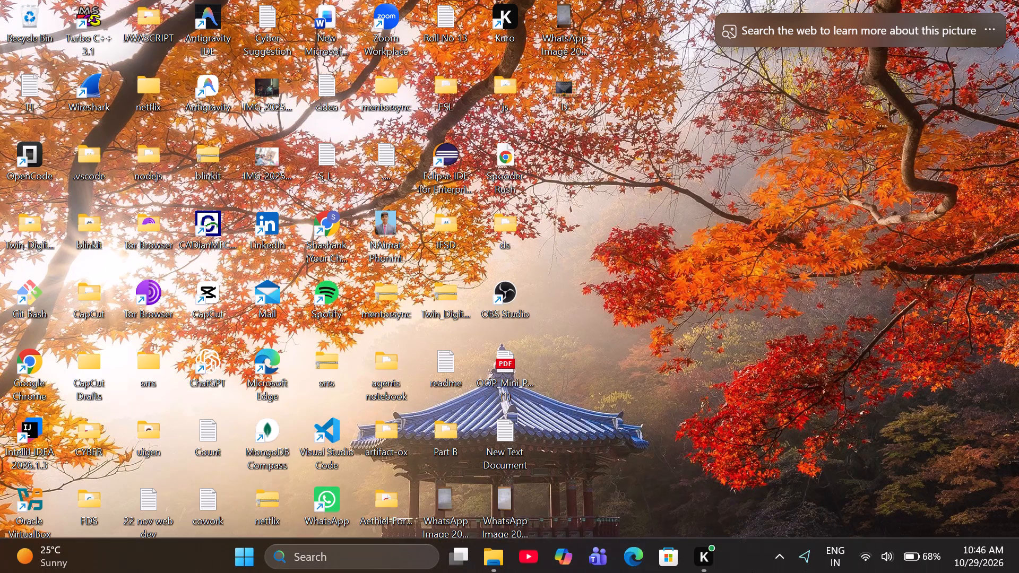
Launch WhatsApp from the desktop.
double_click(329, 509)
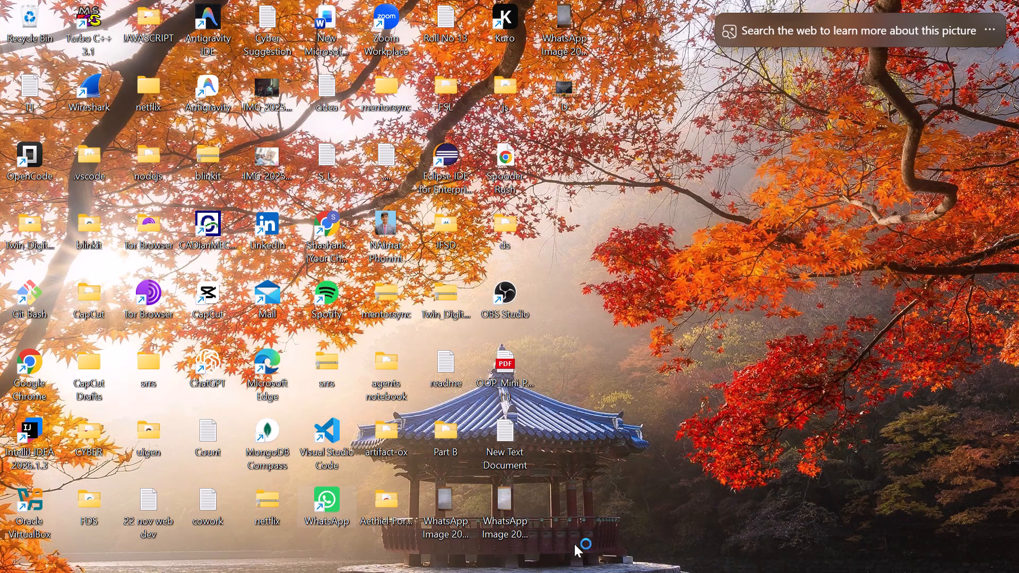
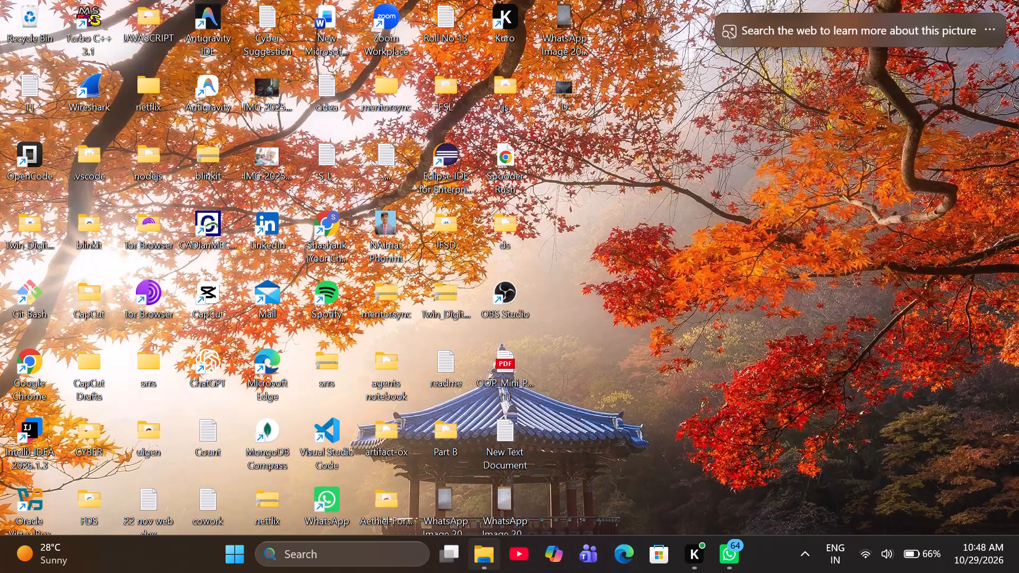
Open the PDF version of FSL_Project_report_Format_26-27 from the Downloads folder and maximize its window.
click(480, 572)
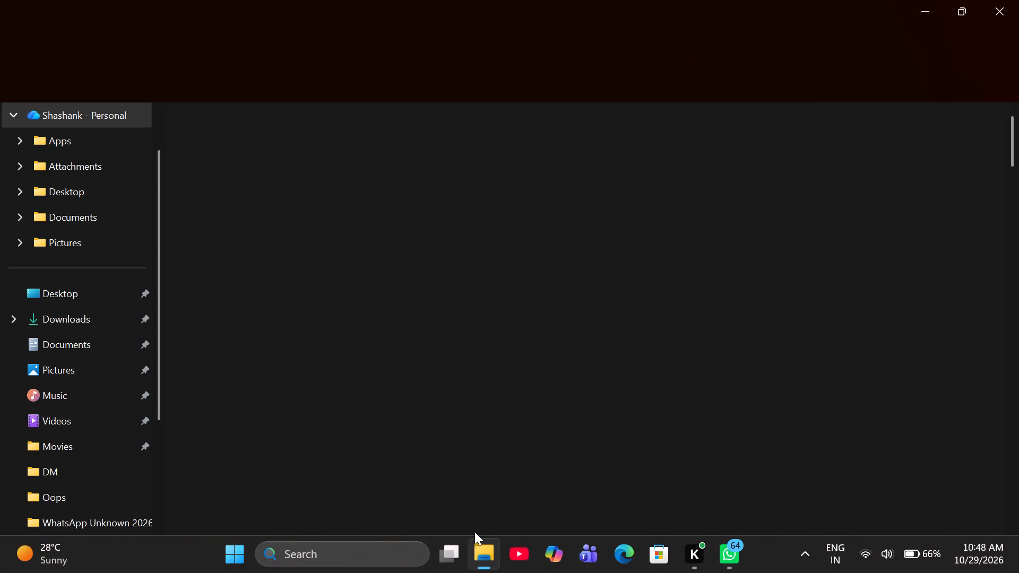
scroll(444, 236, up, 5)
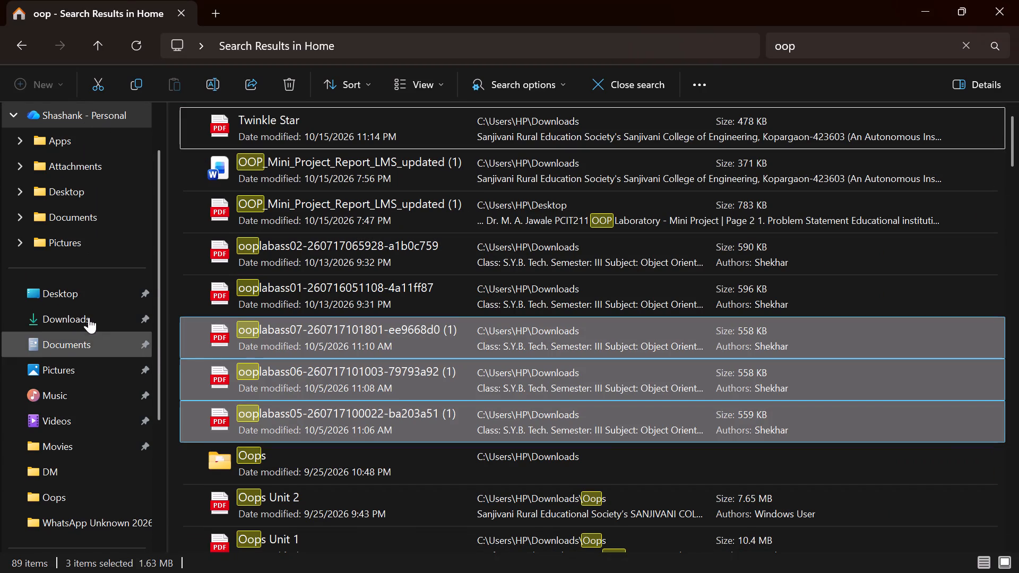
click(90, 308)
scroll(341, 231, up, 4)
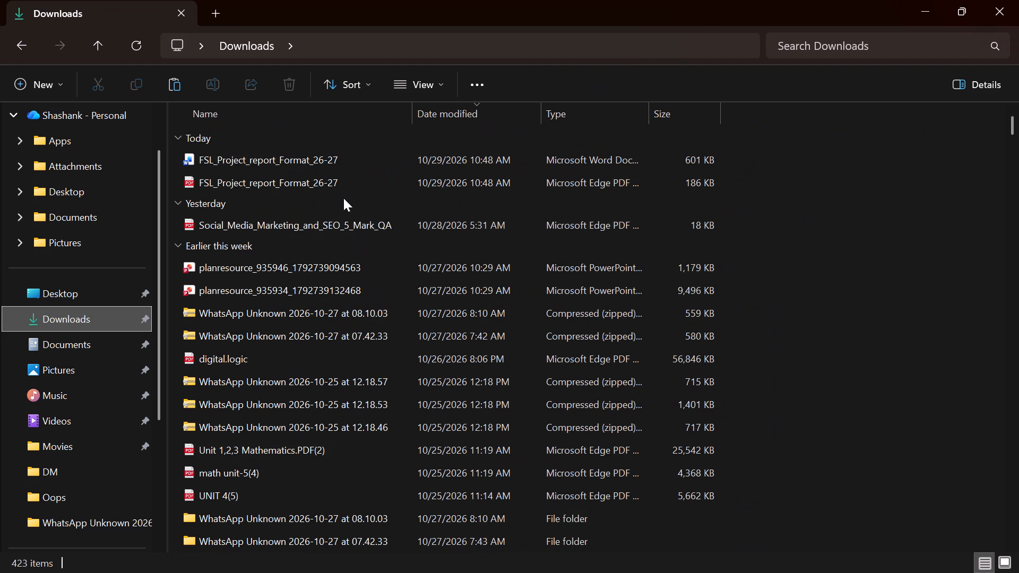
double_click(343, 190)
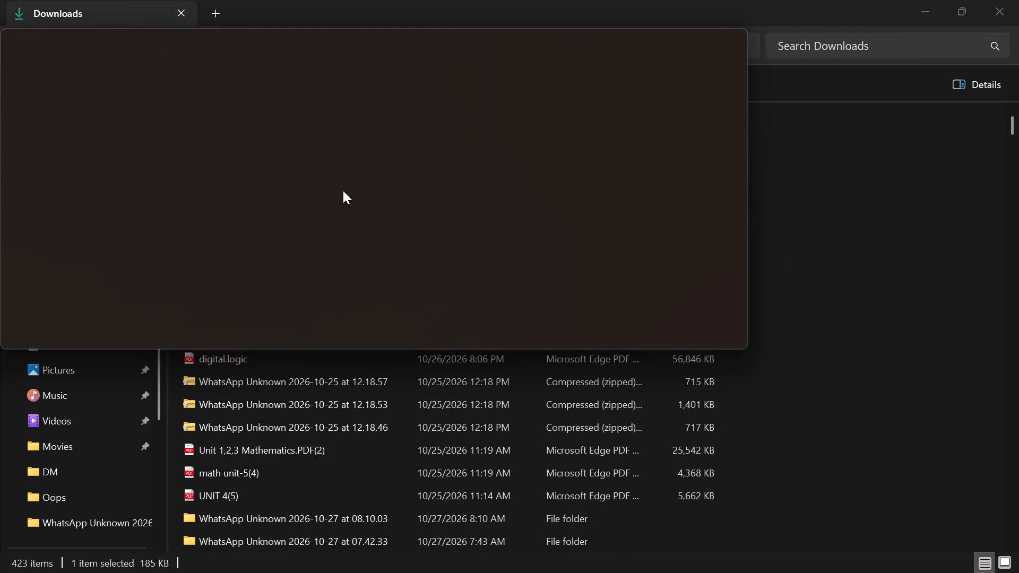
click(690, 42)
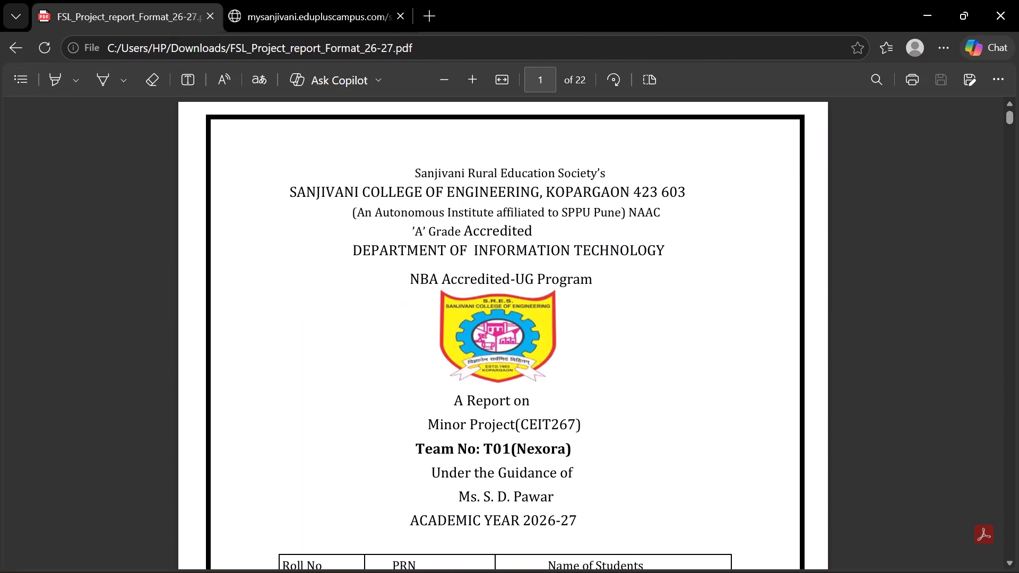
Examine the report format's cover, certificate and declaration pages, then minimize the PDF to get back to the Downloads folder.
scroll(504, 285, down, 5)
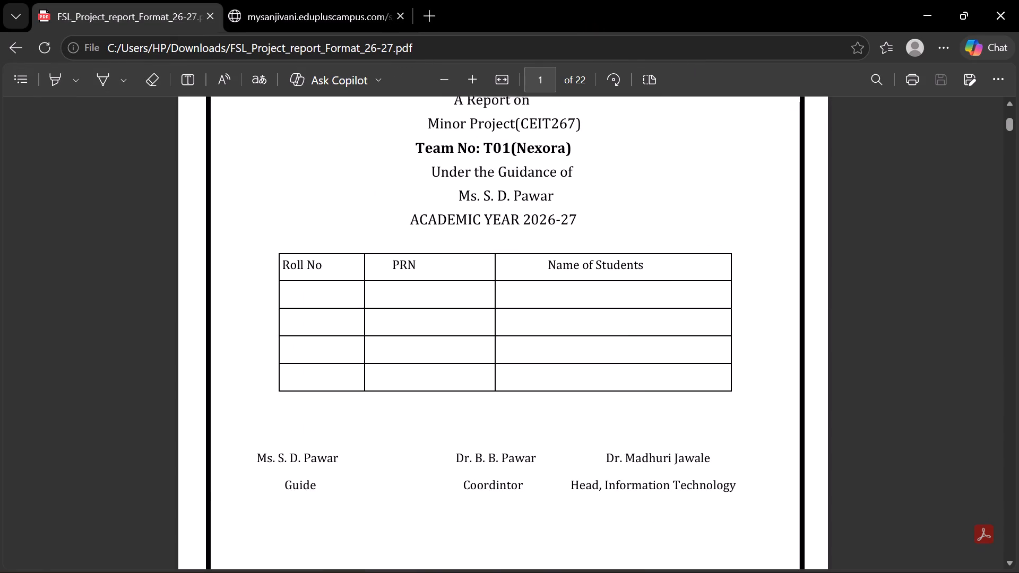
scroll(504, 285, down, 6)
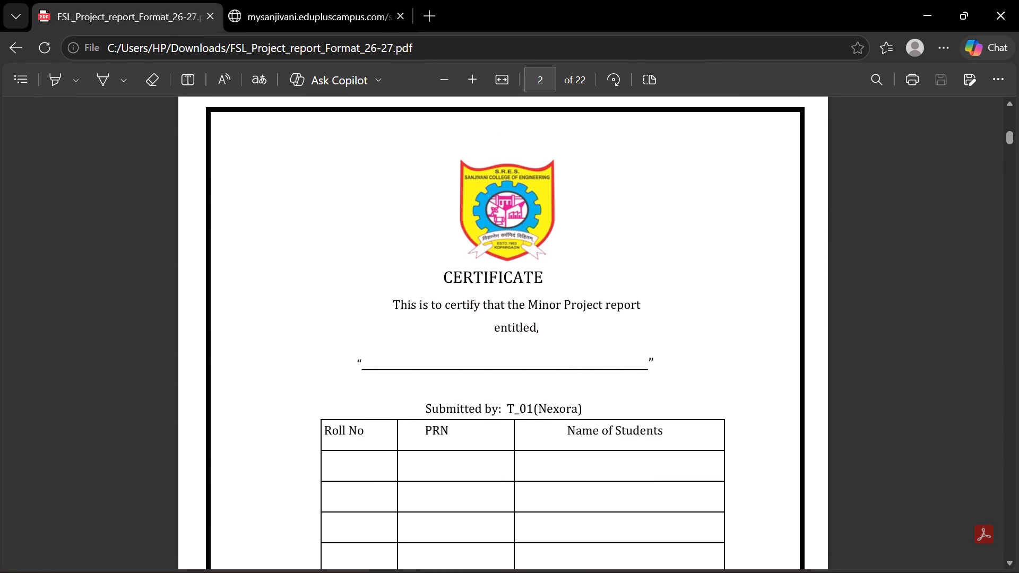
scroll(504, 285, down, 5)
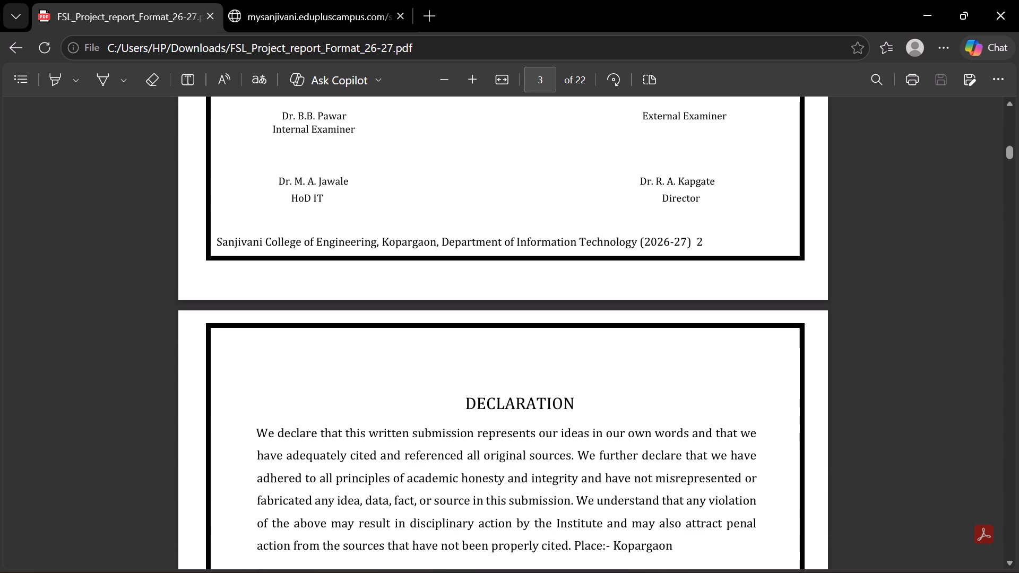
scroll(504, 285, down, 2)
scroll(504, 285, up, 16)
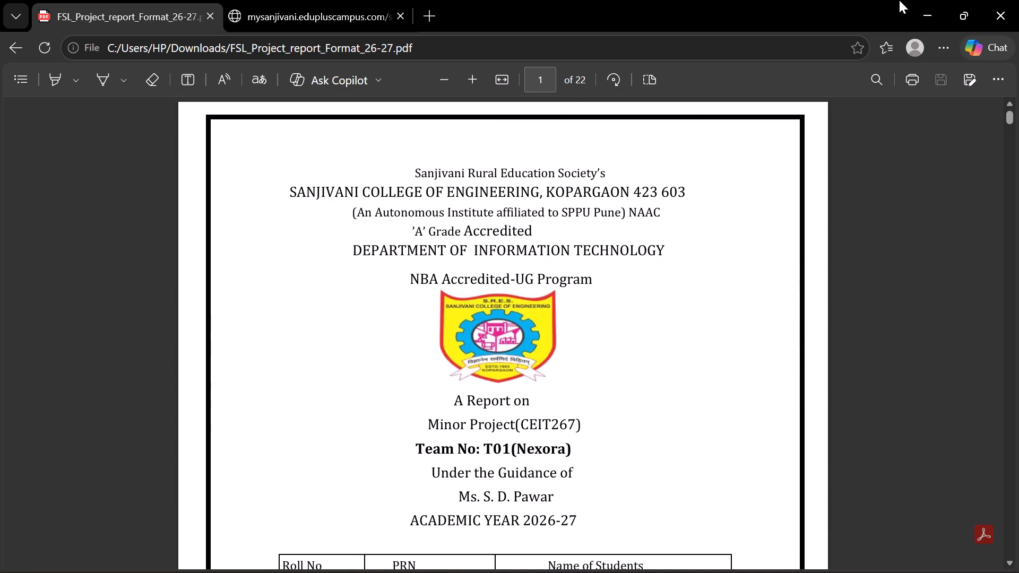
click(935, 0)
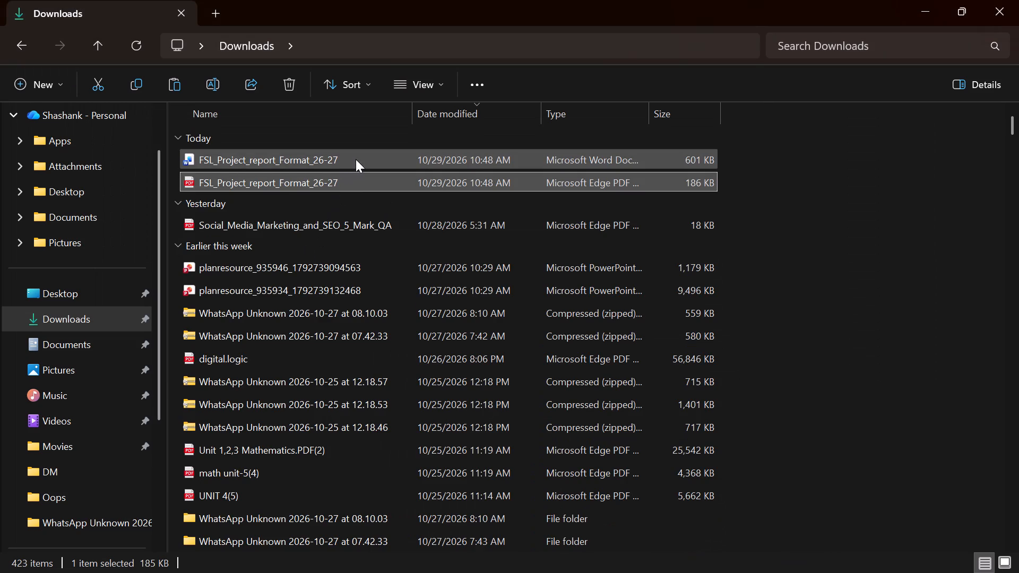
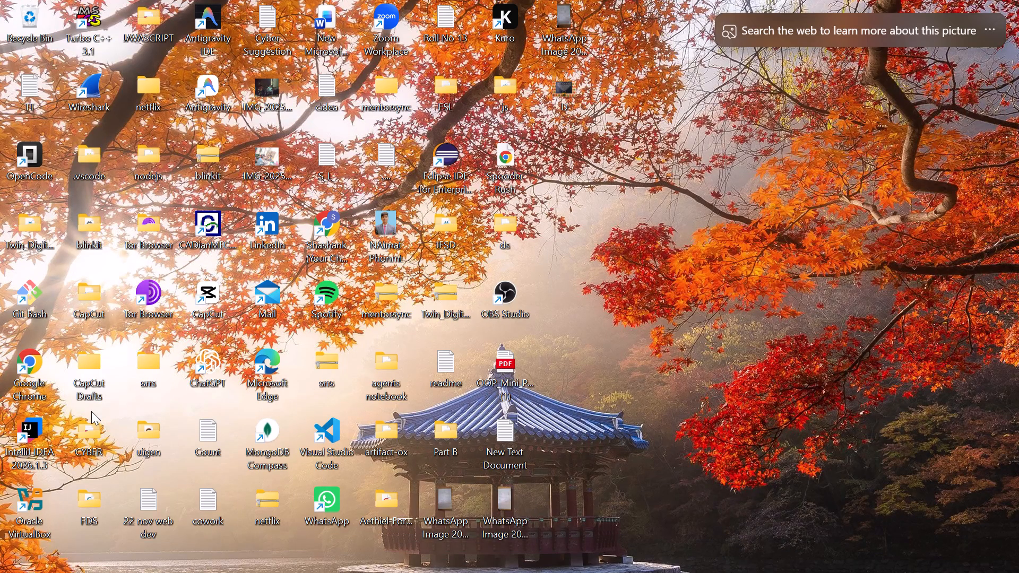
Switch to Google Chrome by launching the personal profile's browser shortcut on the desktop.
double_click(341, 221)
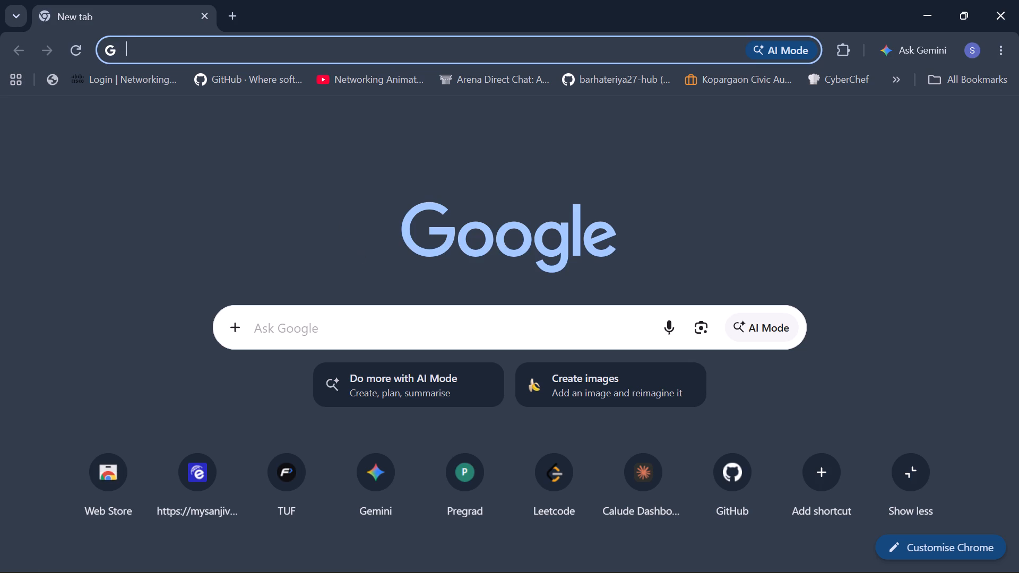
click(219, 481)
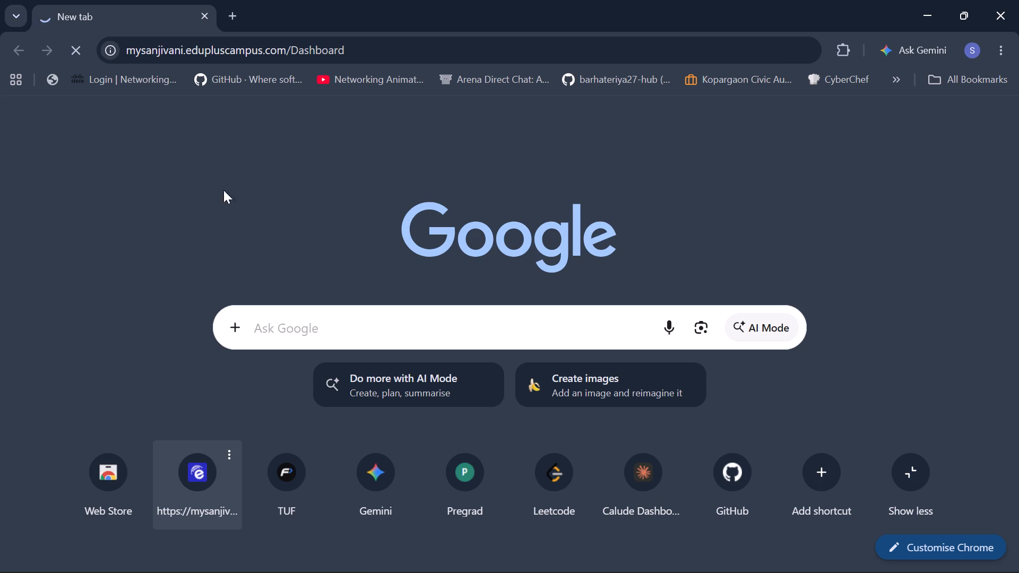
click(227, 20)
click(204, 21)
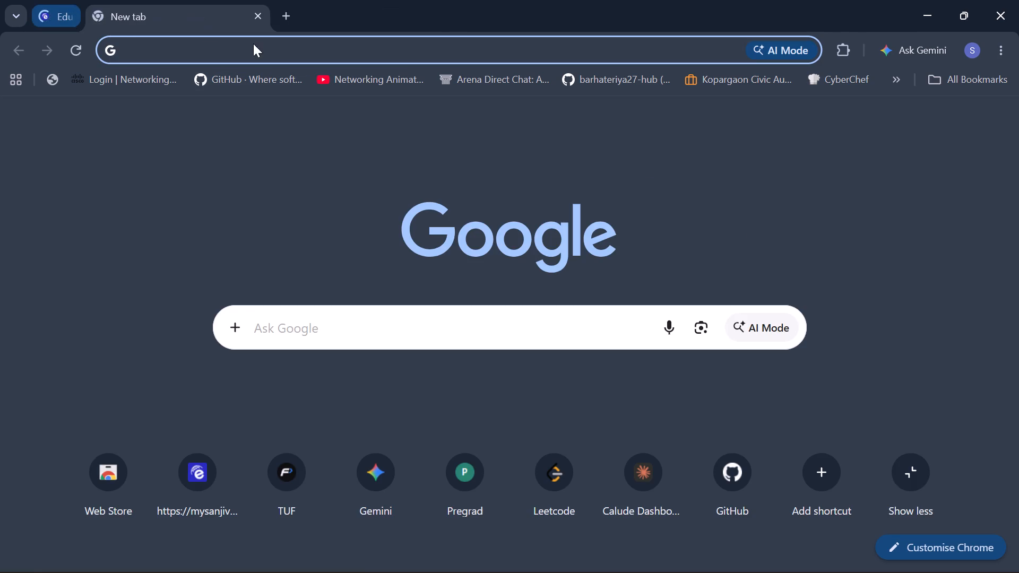
Reload the blank new tab page.
click(485, 272)
click(70, 44)
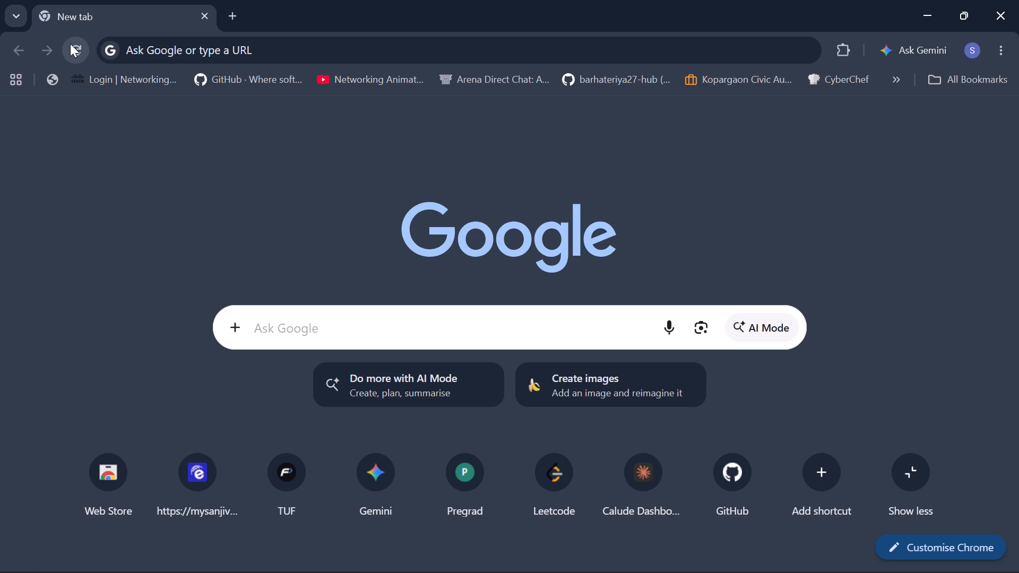
scroll(555, 272, up, 6)
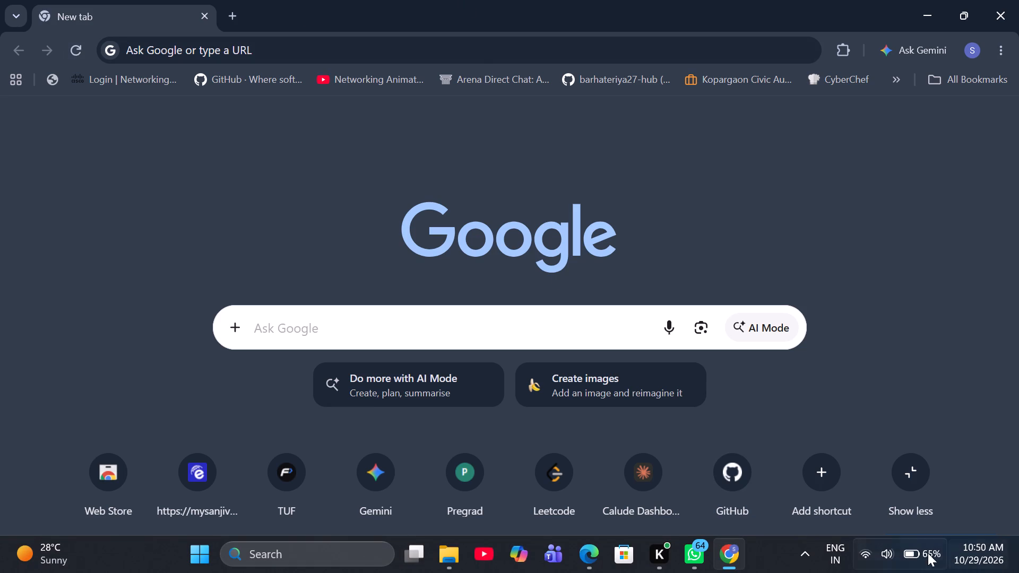
Switch the Wi-Fi connection from Sanjivani-IT-6 to the Galaxy A35 5G 90F3 network and return to the browser.
click(872, 554)
click(805, 267)
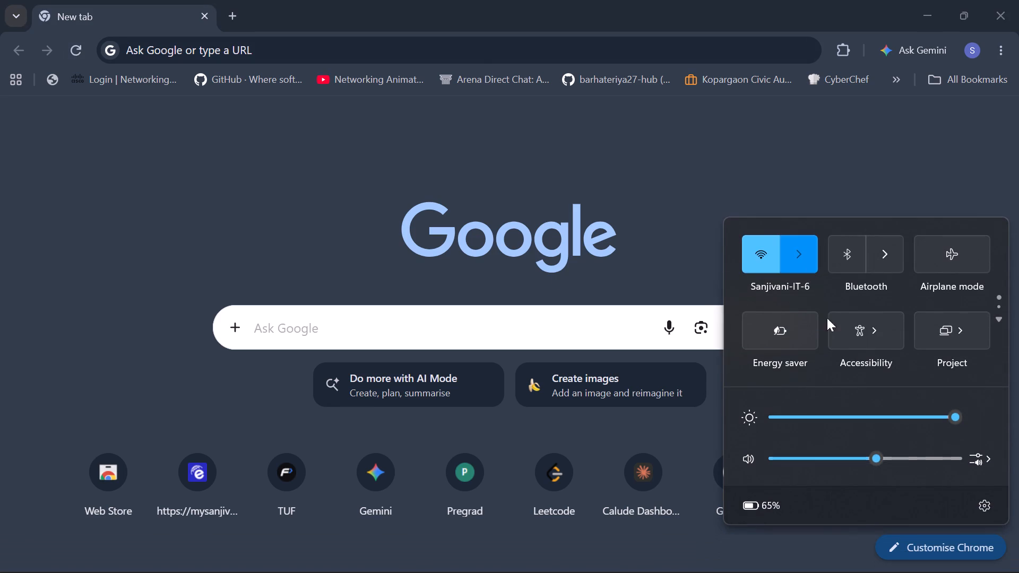
scroll(833, 371, up, 7)
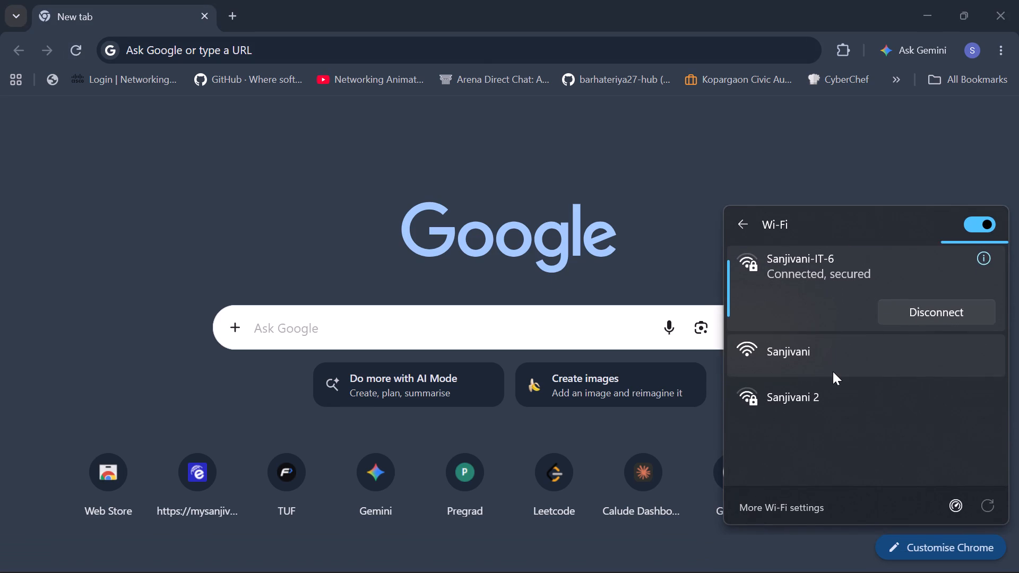
scroll(830, 420, up, 6)
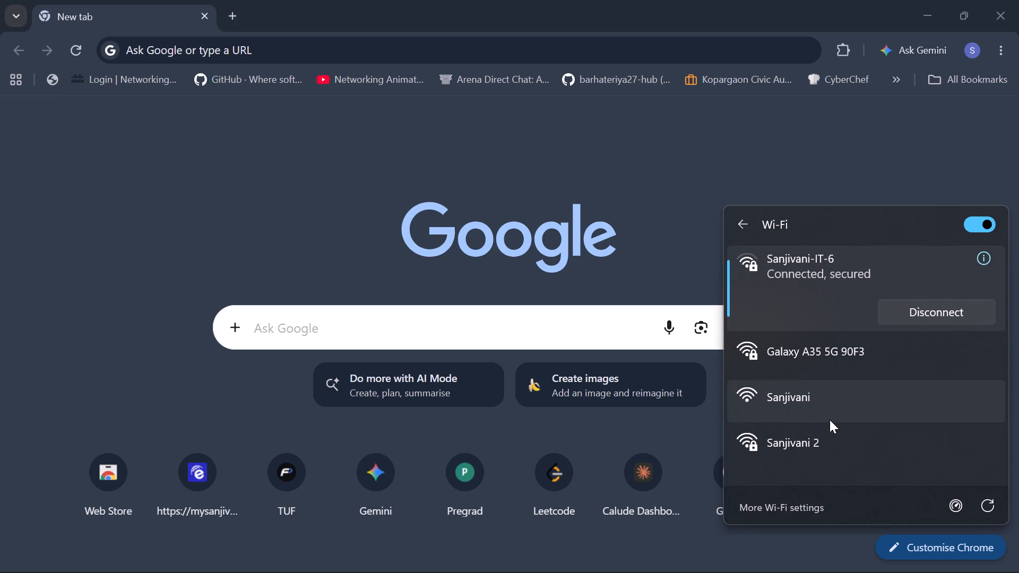
click(807, 368)
click(913, 386)
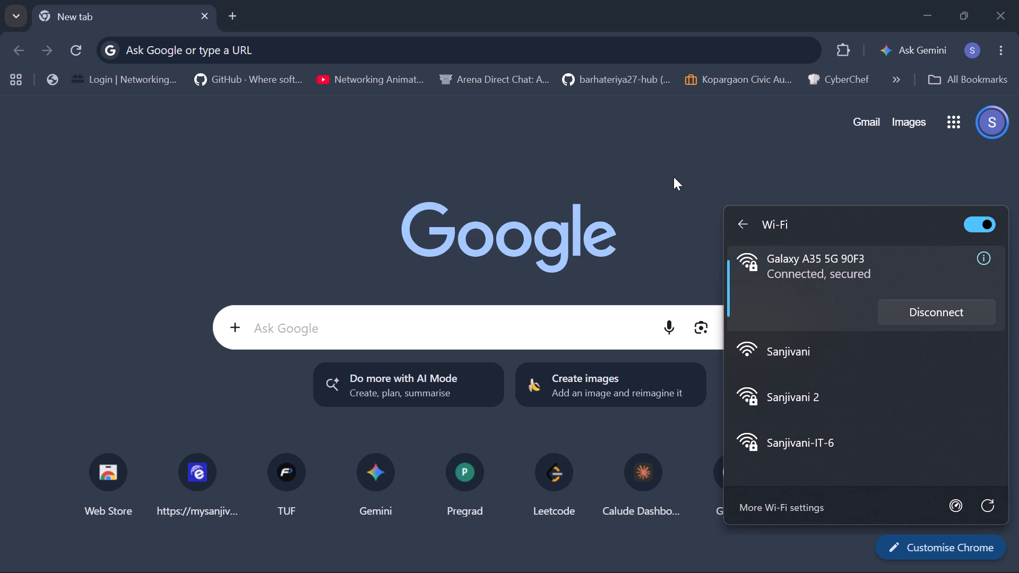
click(650, 218)
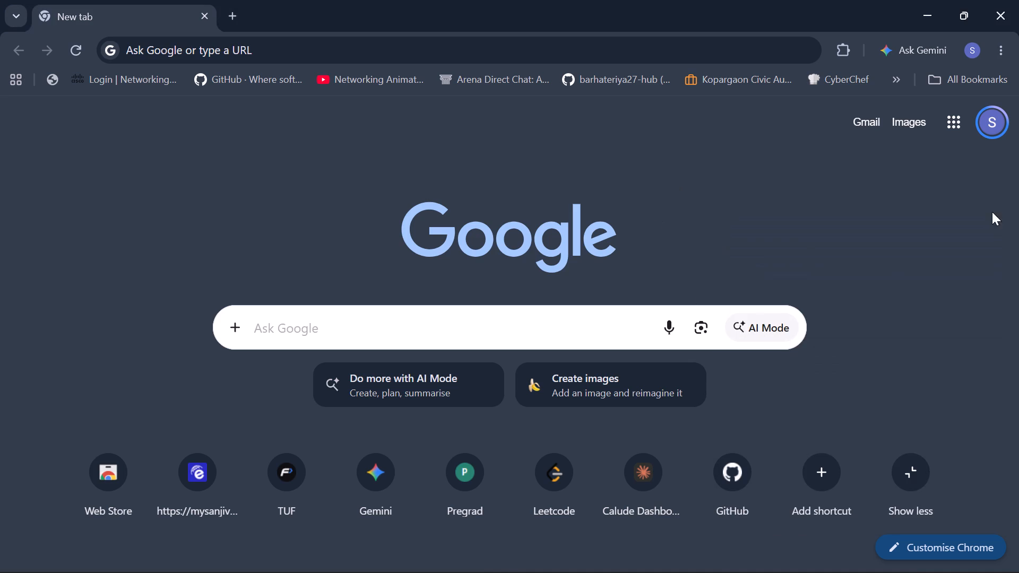
Open Google Docs from the Google apps launcher on the new tab page.
click(948, 117)
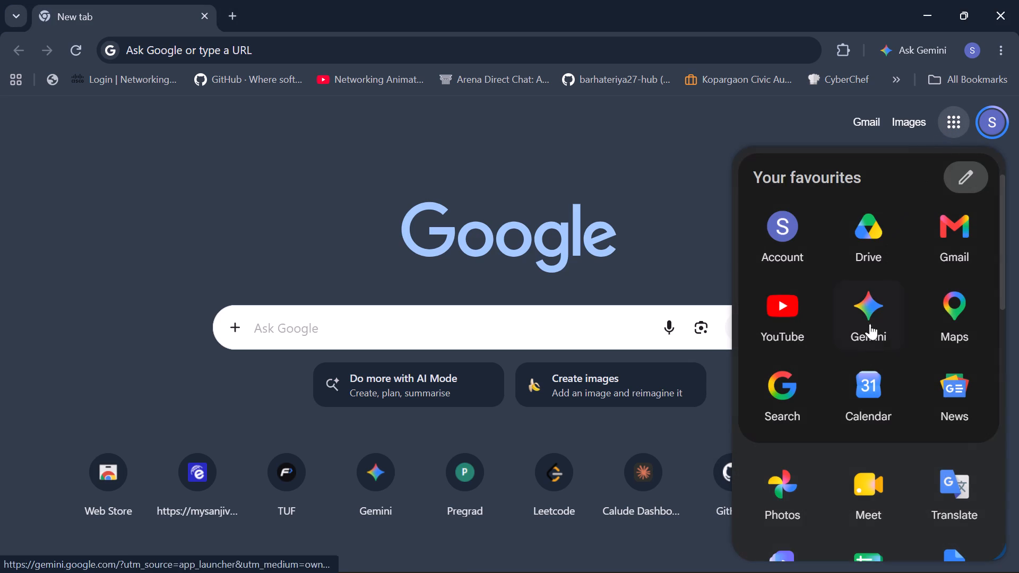
scroll(863, 400, down, 2)
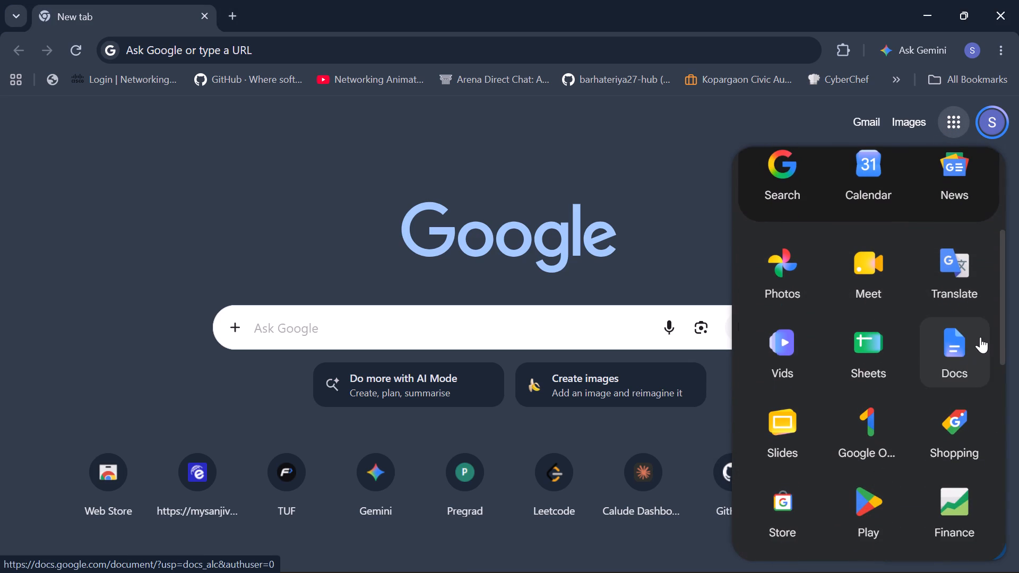
click(980, 337)
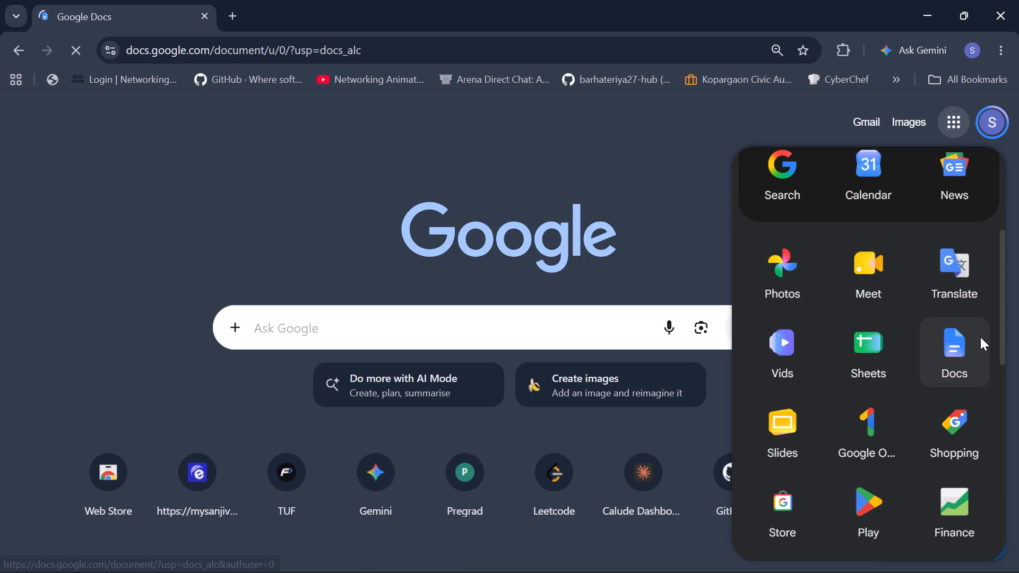
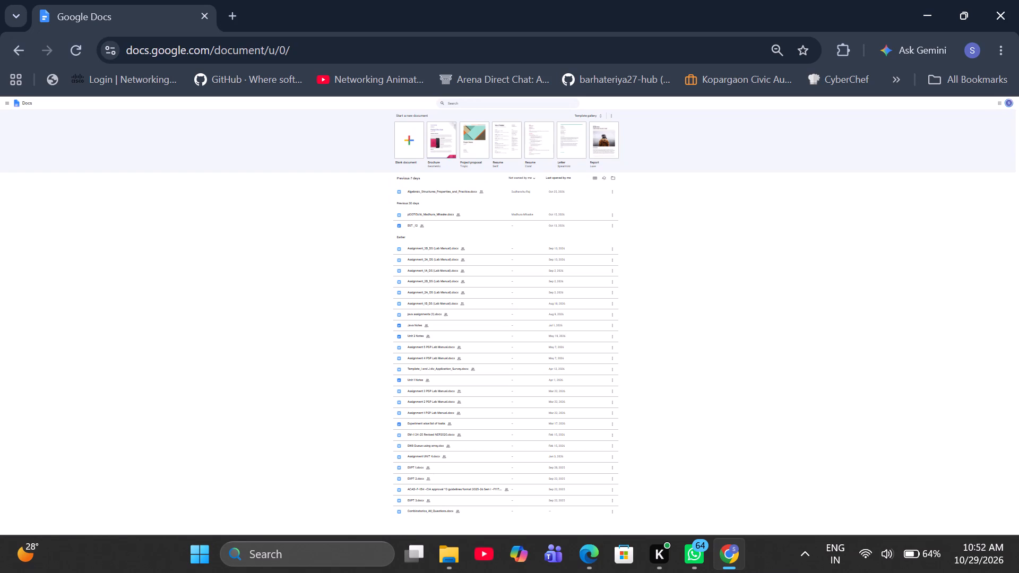
Turn off the computer's Wi-Fi in the Windows quick settings and recheck the network status there.
click(879, 565)
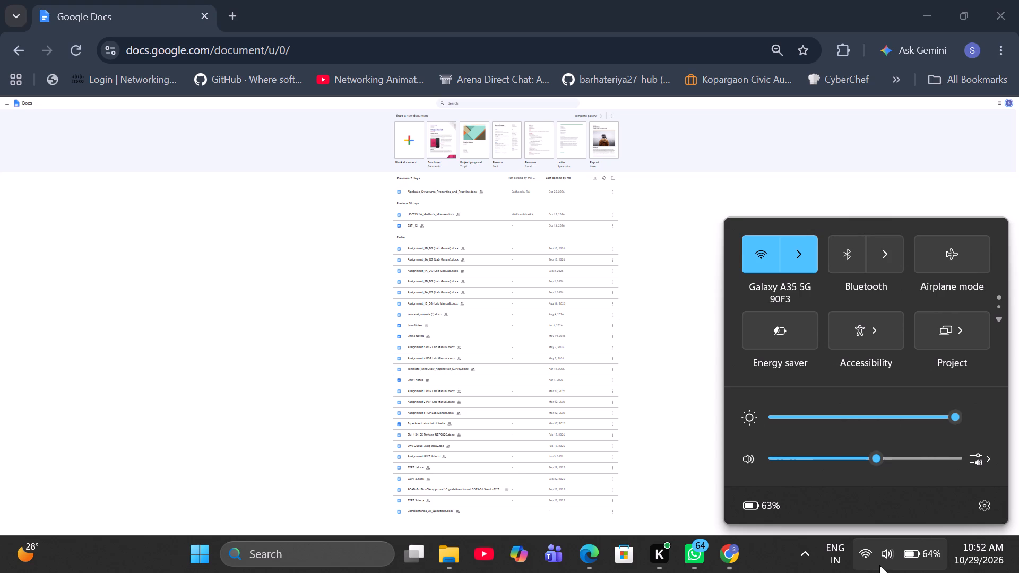
click(747, 248)
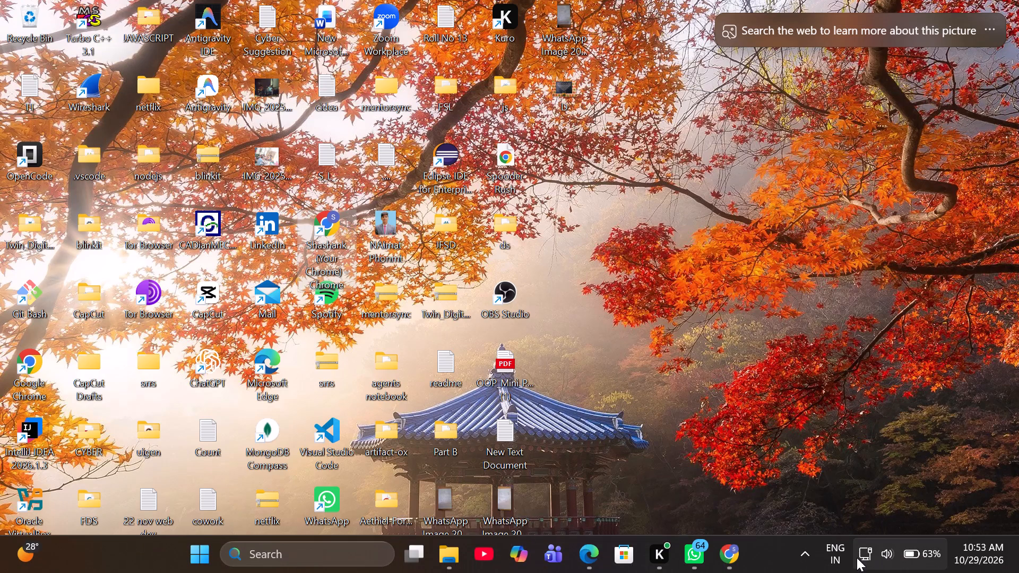
click(861, 557)
click(879, 116)
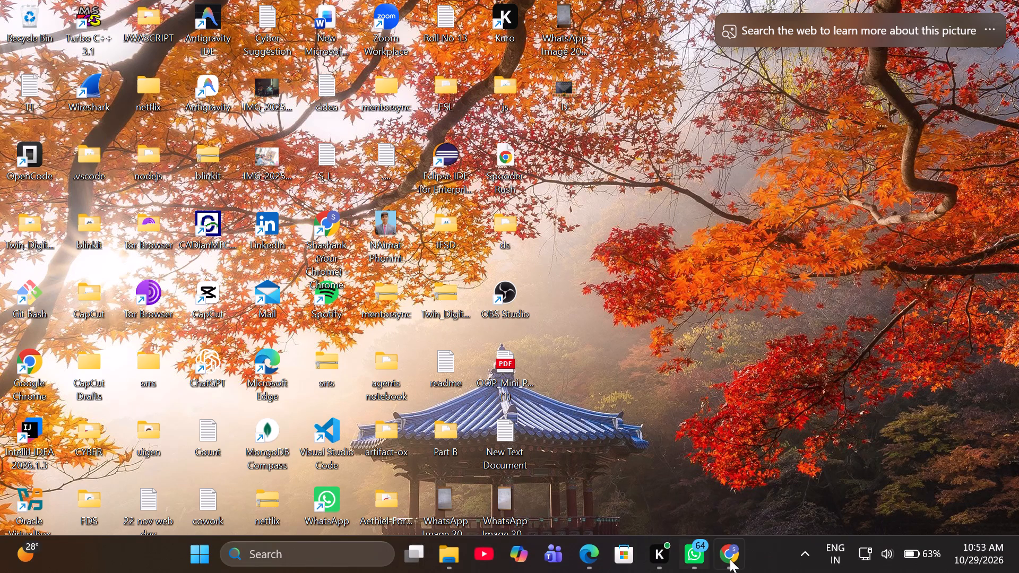
Bring the browser window showing the Google Docs home page to the front.
click(736, 429)
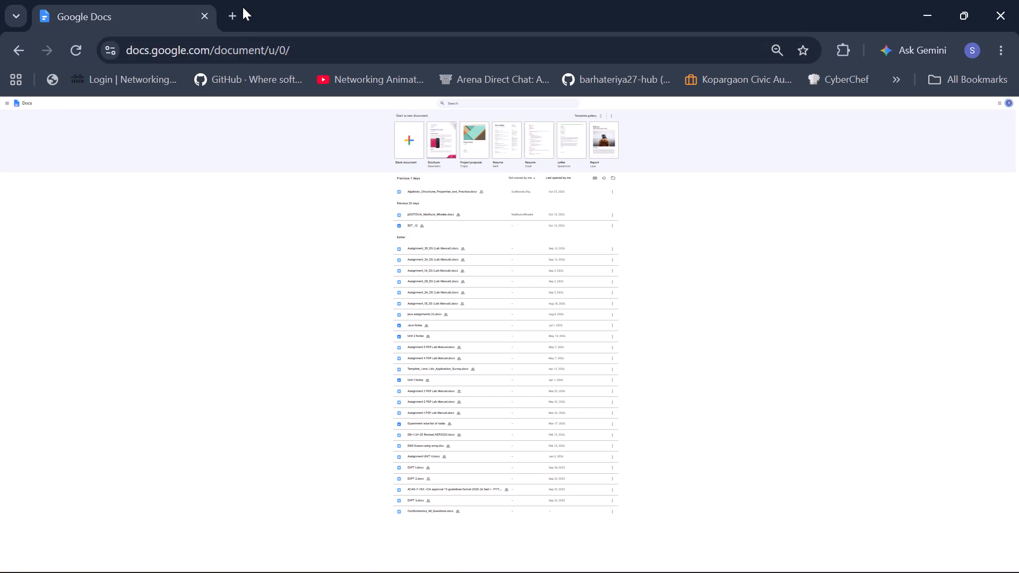
Run an internet speed test on fast.com in a new browser tab.
click(243, 7)
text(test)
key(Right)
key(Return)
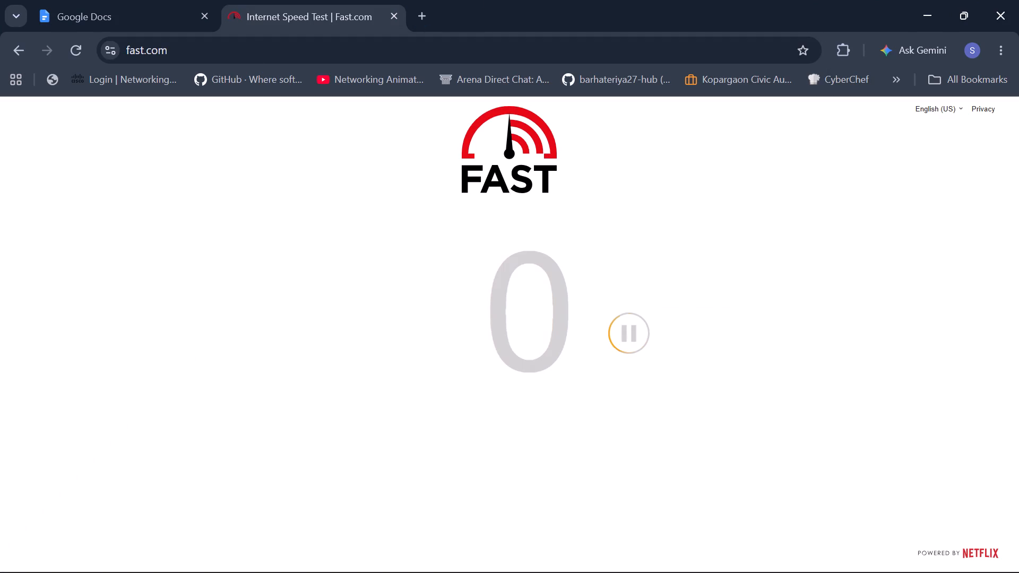
Return to the Google Docs home page and enlarge its page zoom by five levels so the document list is readable.
click(131, 0)
scroll(482, 247, right, 1)
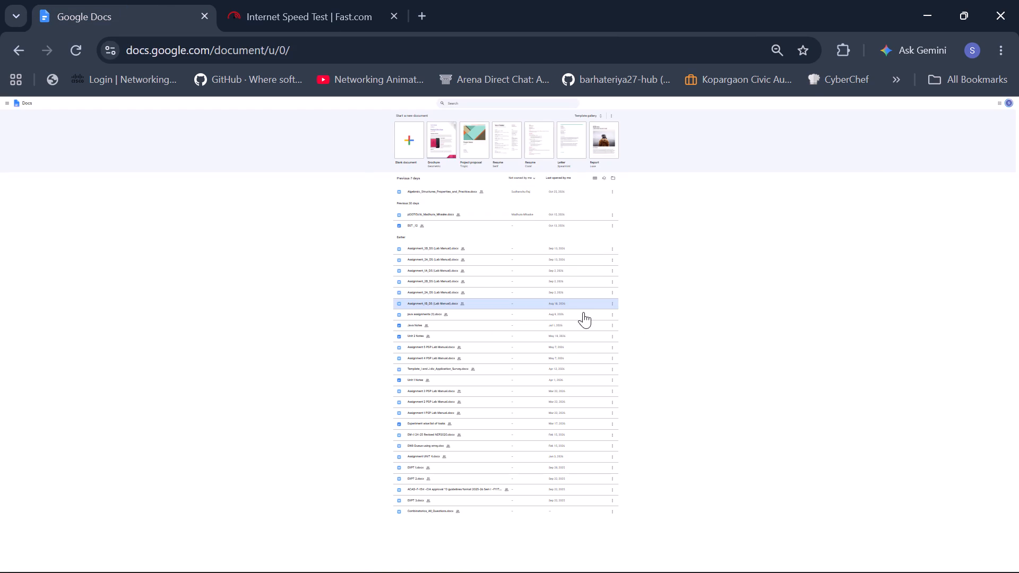
key(ctrl+equal)
key(ctrl+equal)
key(ctrl+equal)
key(ctrl+equal)
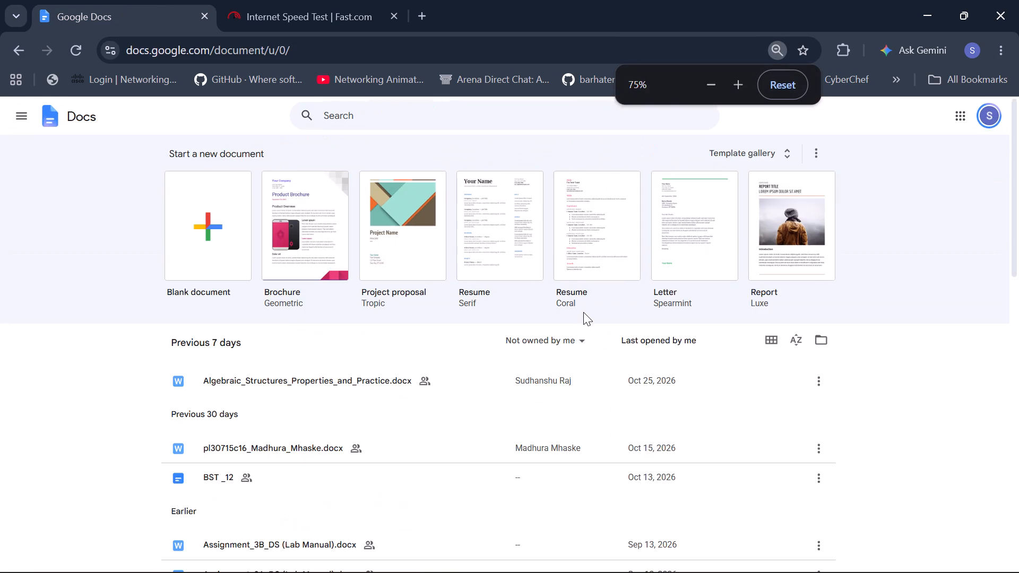
key(ctrl+equal)
Check the progress of the fast.com speed test and return to the Google Docs home page.
click(308, 0)
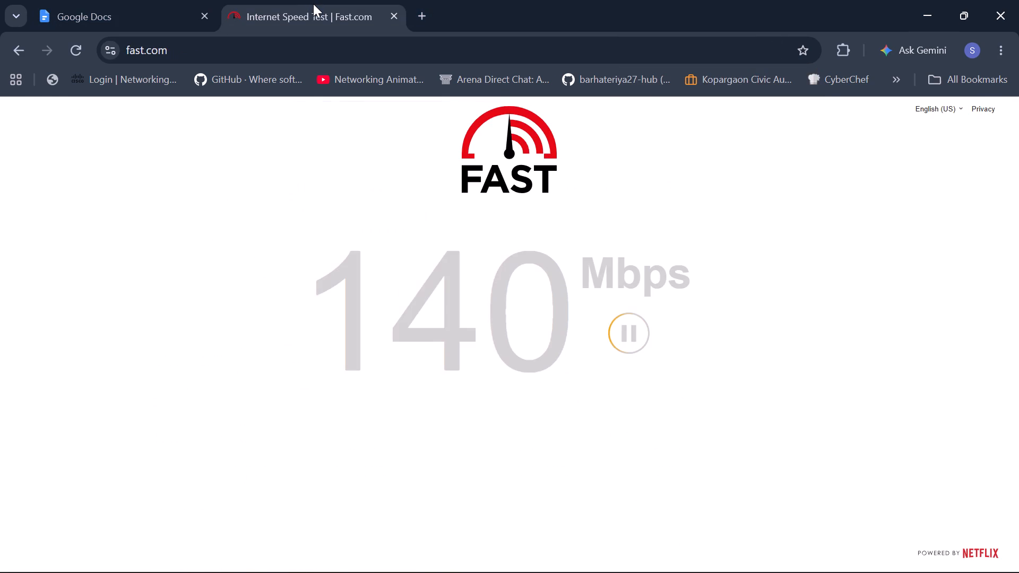
click(77, 0)
Upload the file FSL_Project_report_Format_26-27 from the Downloads folder and open it in Google Docs.
scroll(402, 513, down, 1)
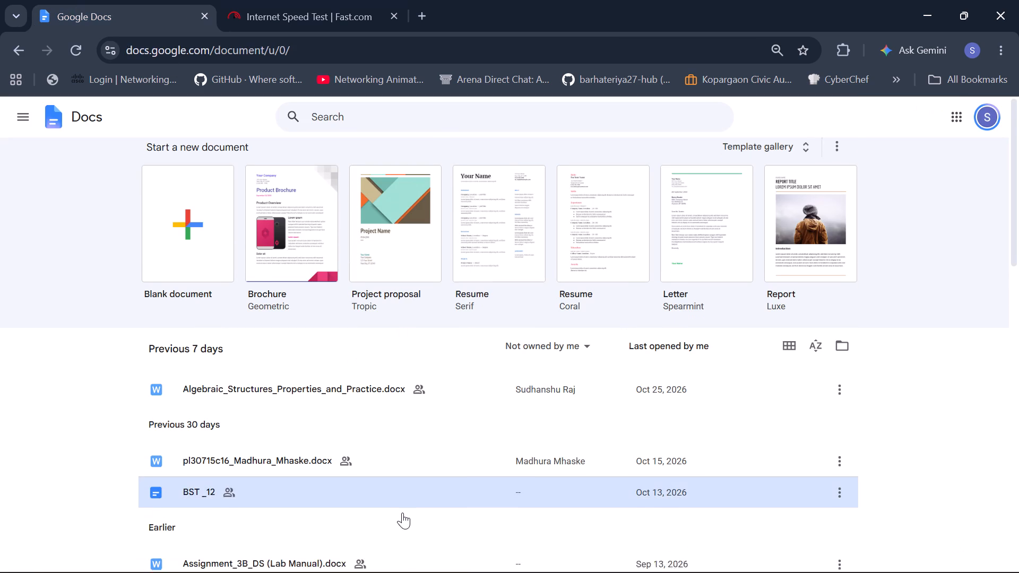
scroll(402, 513, down, 1)
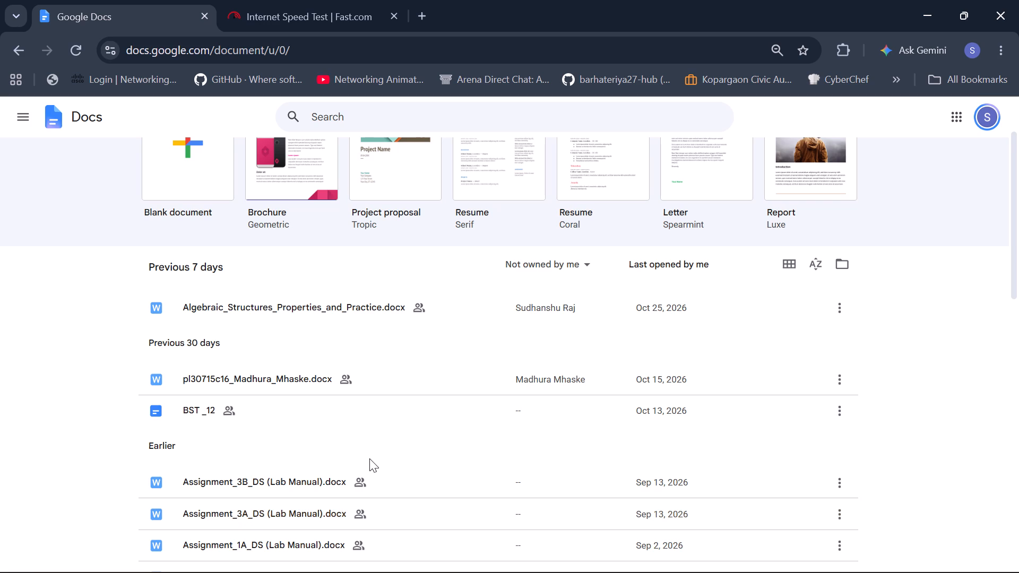
scroll(457, 303, up, 6)
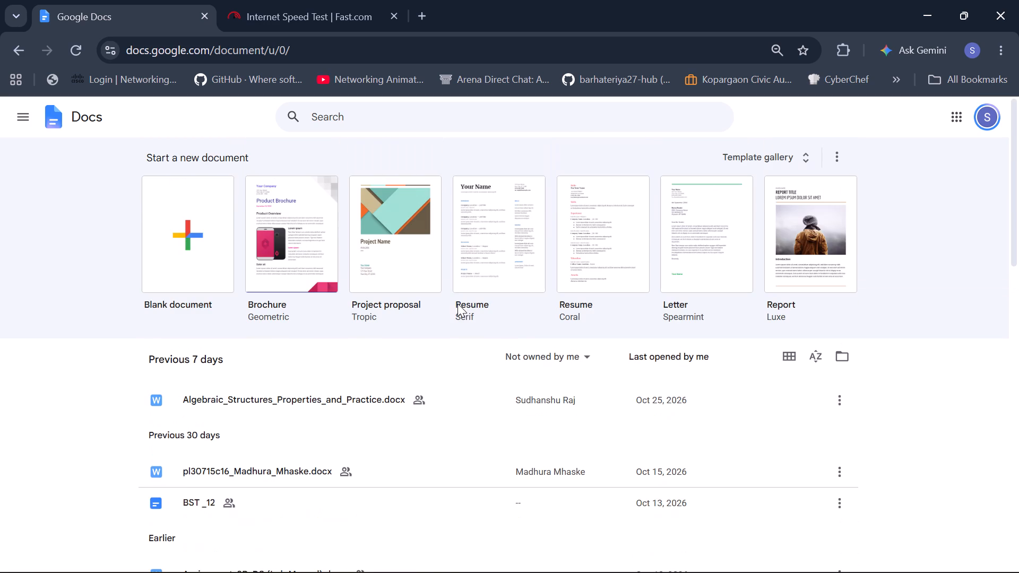
click(848, 359)
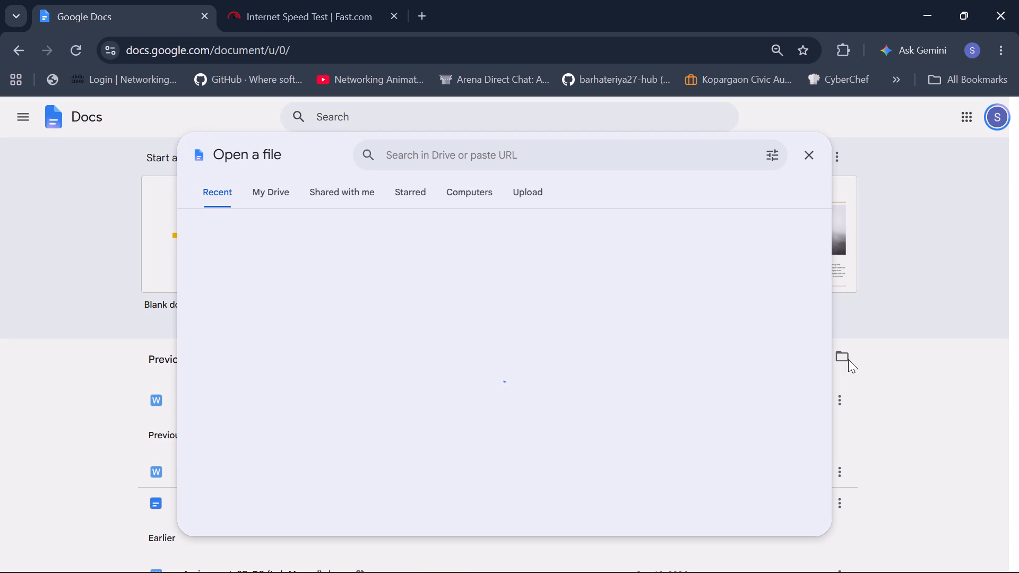
click(524, 195)
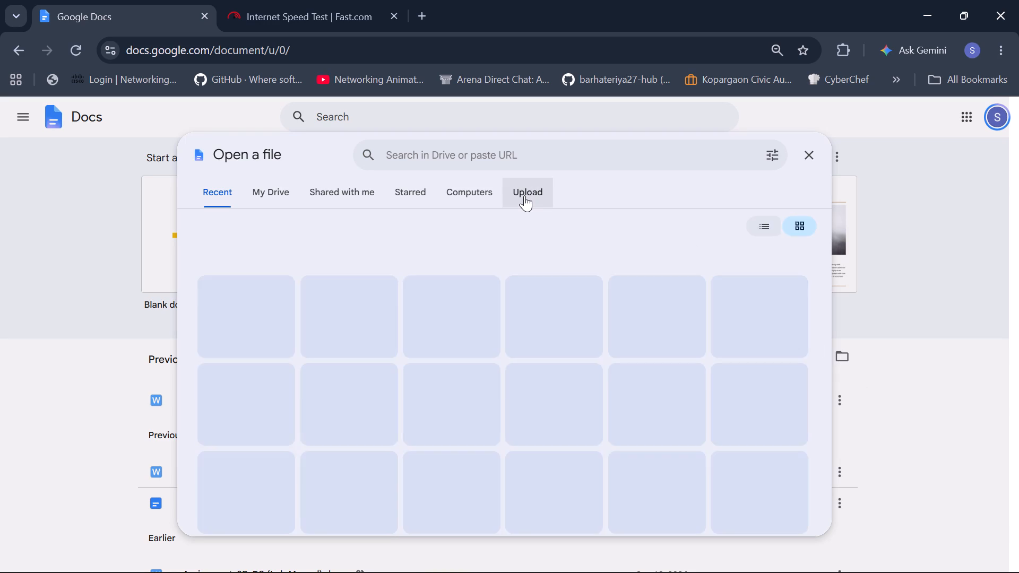
click(508, 396)
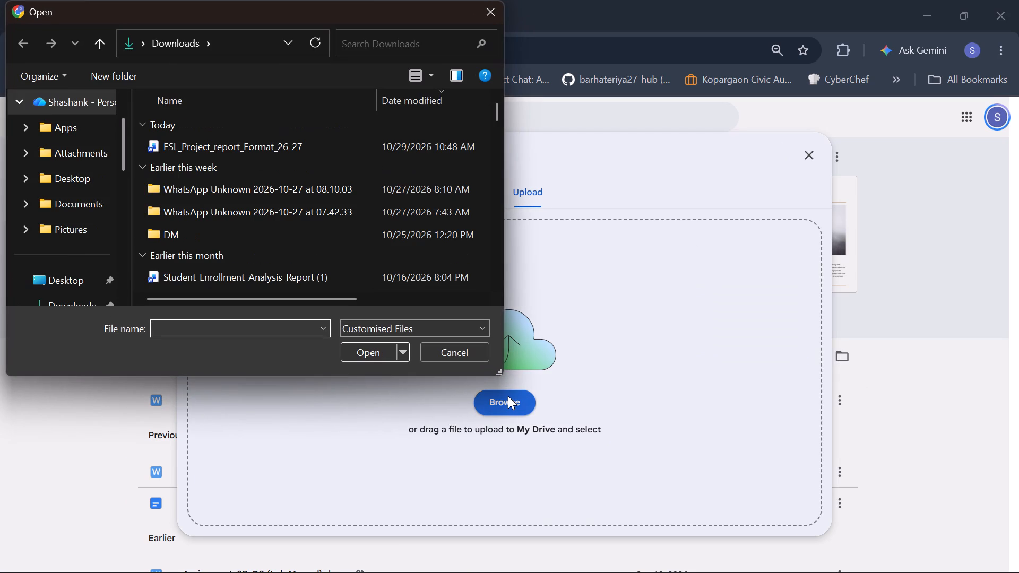
click(383, 153)
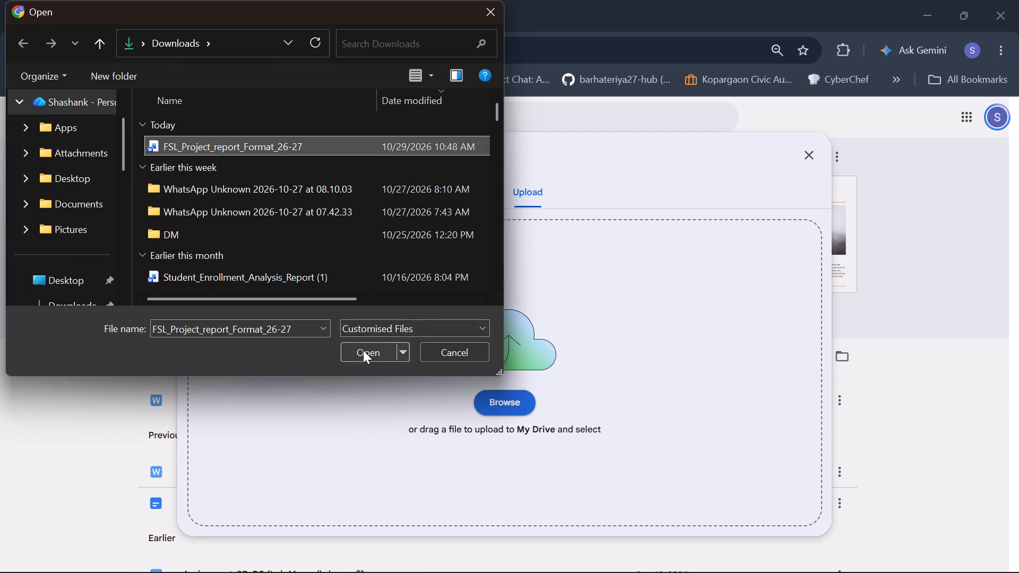
click(363, 350)
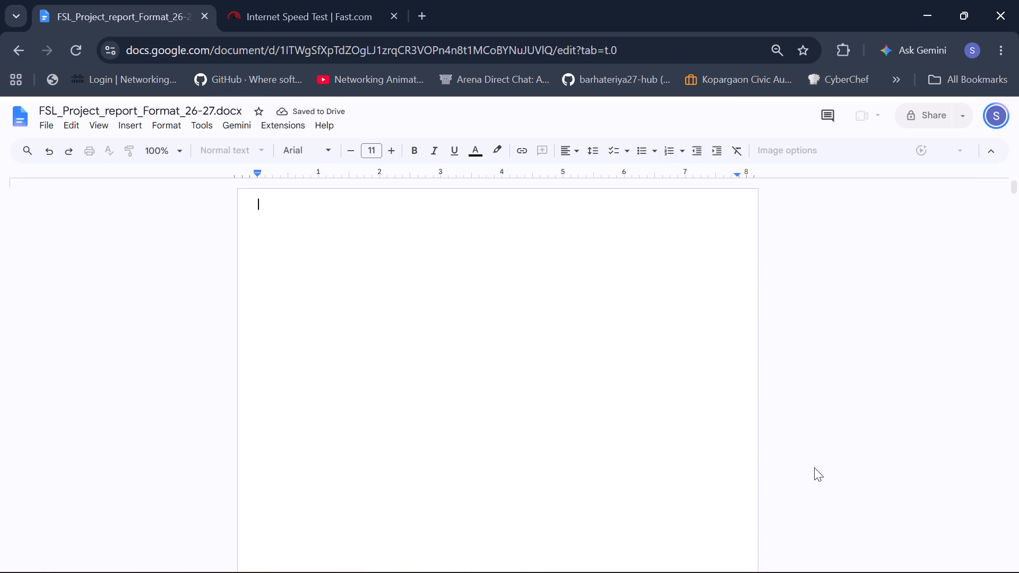
Fill the Roll No column of the student table on the report's second page with 12, 13, 14 and 18.
scroll(648, 435, down, 9)
scroll(648, 435, up, 1)
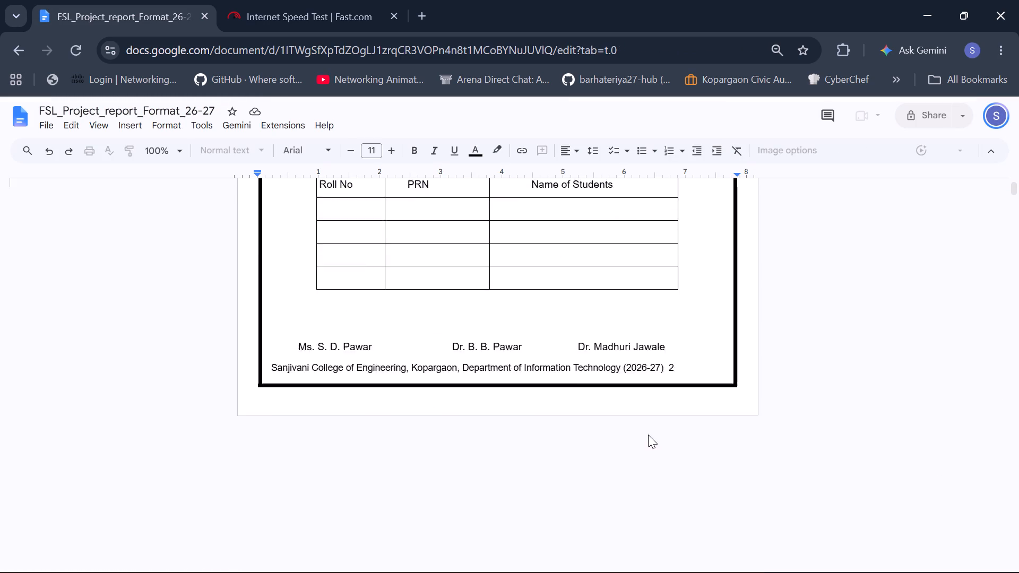
scroll(648, 435, up, 2)
scroll(648, 435, down, 1)
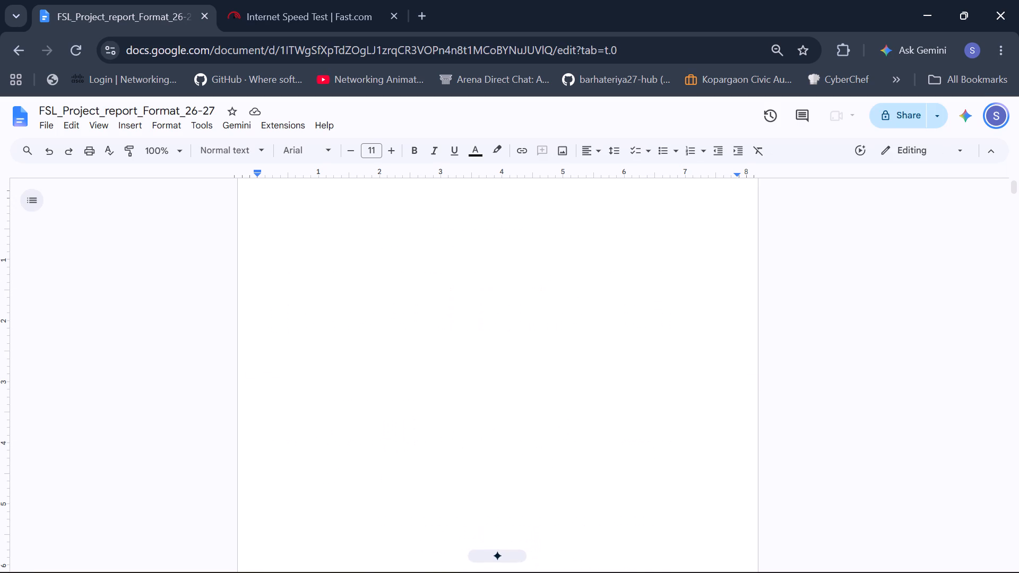
scroll(648, 435, down, 2)
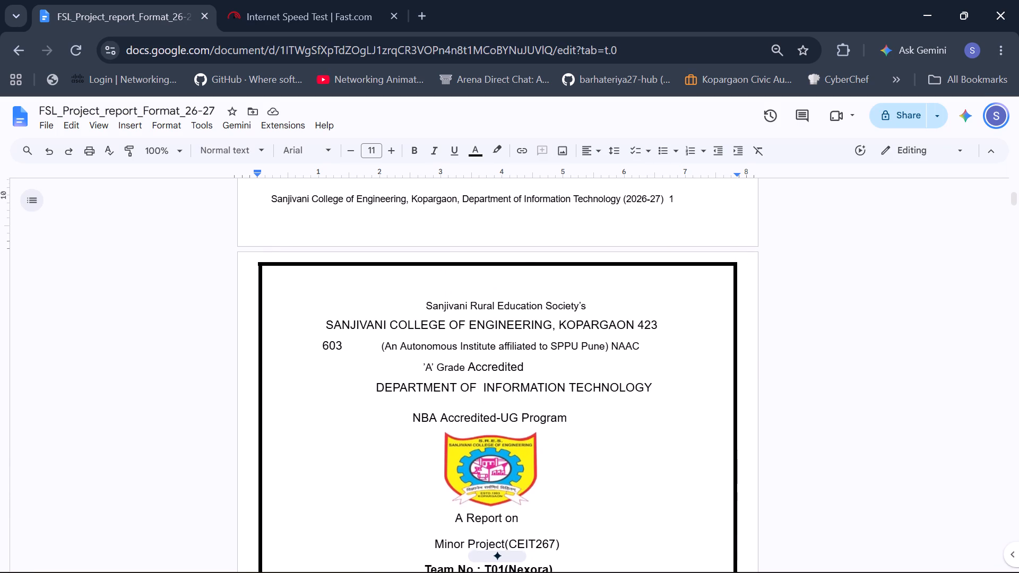
scroll(648, 435, down, 1)
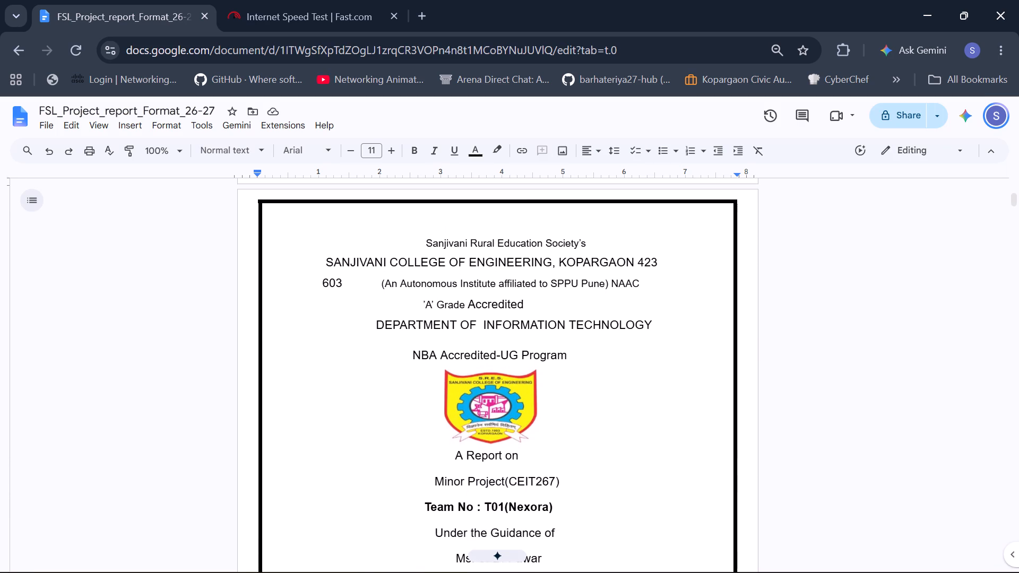
scroll(648, 435, down, 1)
click(648, 435)
scroll(648, 435, down, 2)
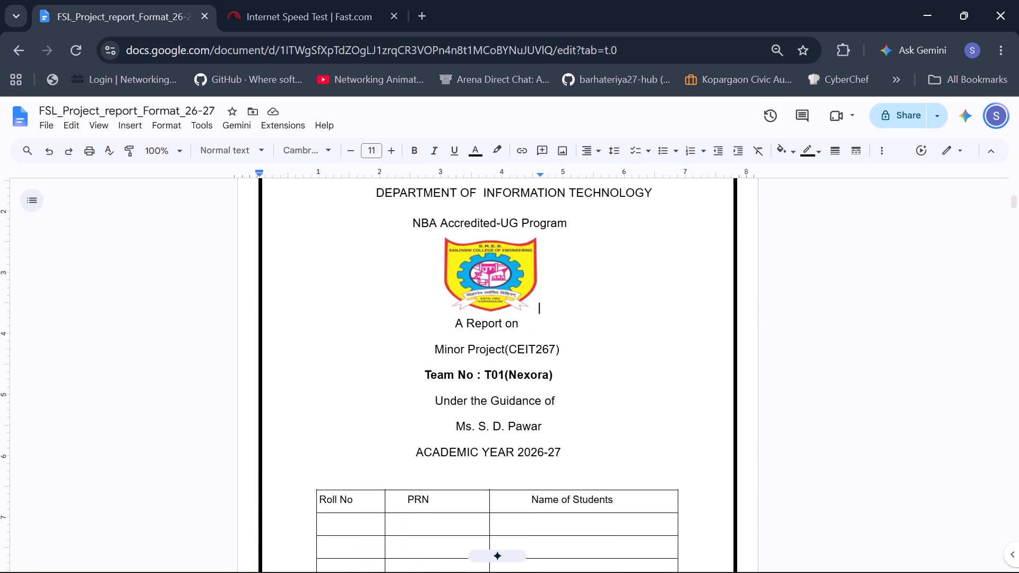
scroll(648, 435, down, 1)
click(344, 423)
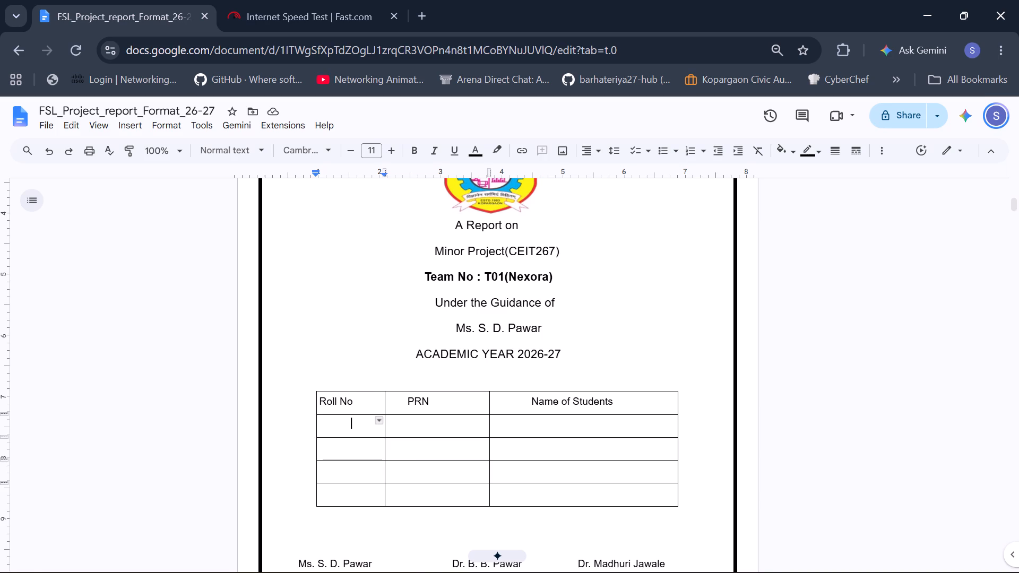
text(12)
click(340, 446)
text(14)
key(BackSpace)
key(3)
click(342, 476)
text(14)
click(343, 490)
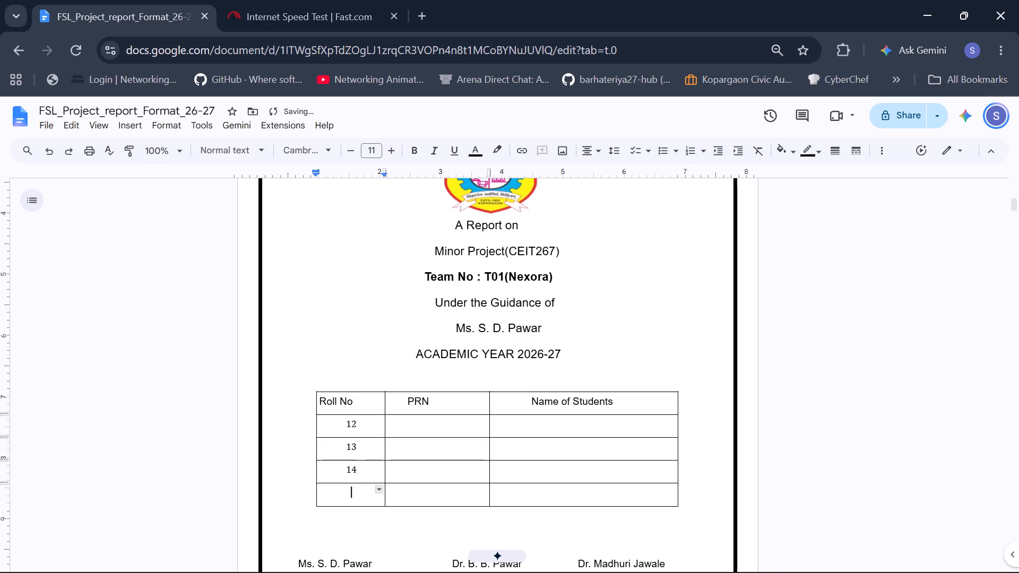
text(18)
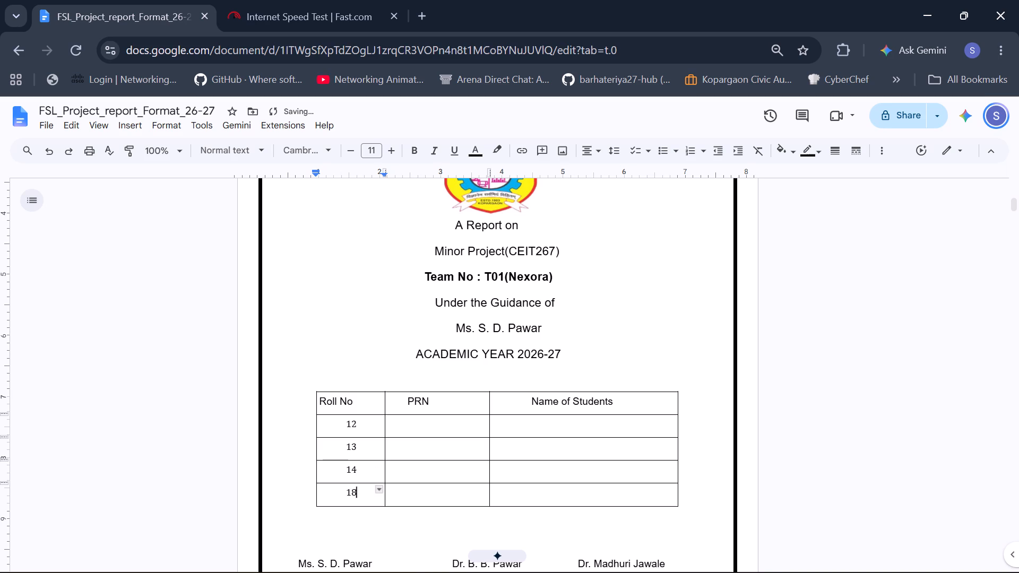
Enter the first student's registration number in the PRN cell of the roll number 12 row.
click(403, 429)
click(411, 424)
double_click(411, 424)
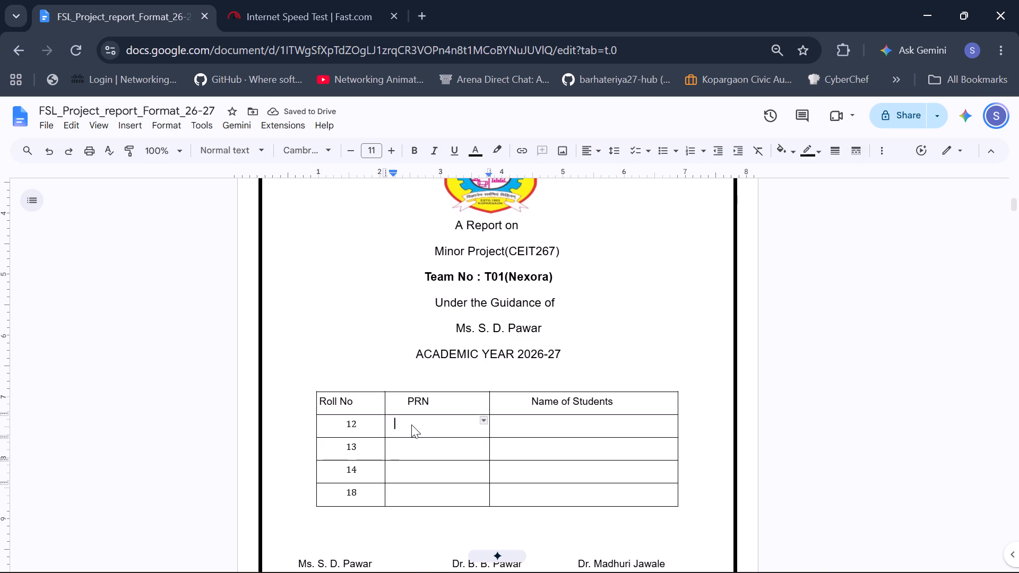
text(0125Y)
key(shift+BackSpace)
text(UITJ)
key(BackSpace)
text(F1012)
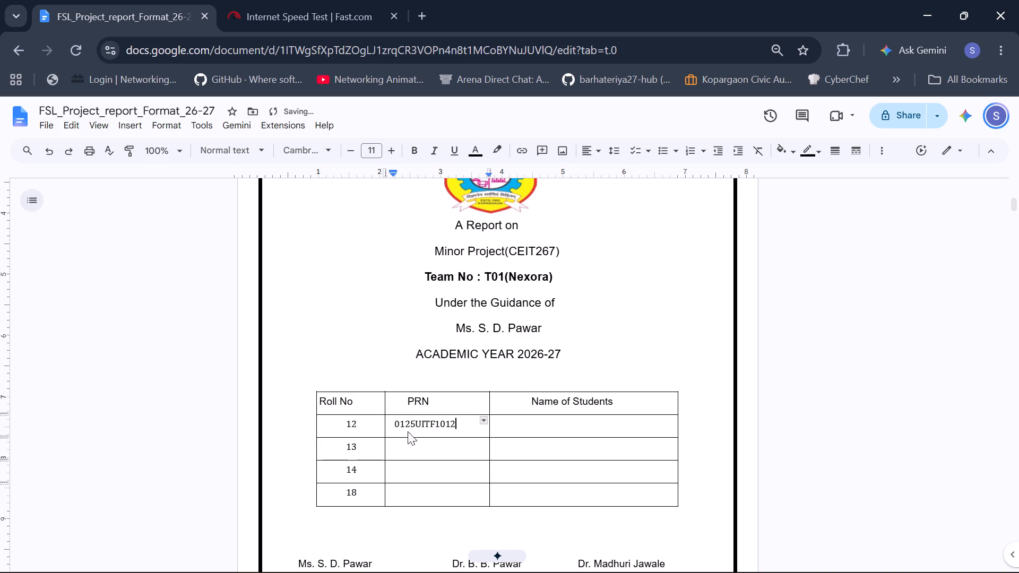
Copy the roll number 12 student's PRN into the PRN cells of the rows for roll numbers 13, 14 and 18.
double_click(428, 425)
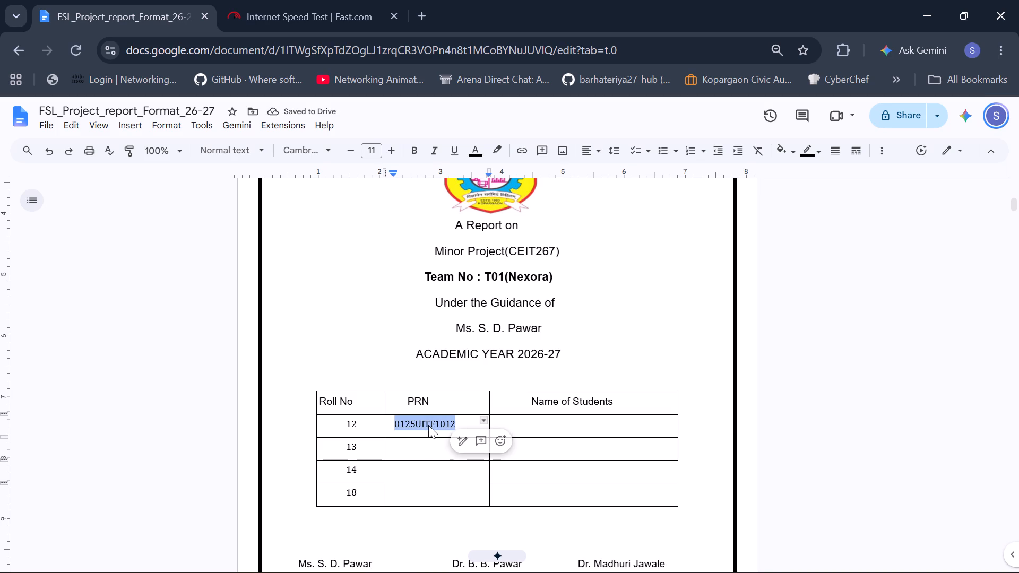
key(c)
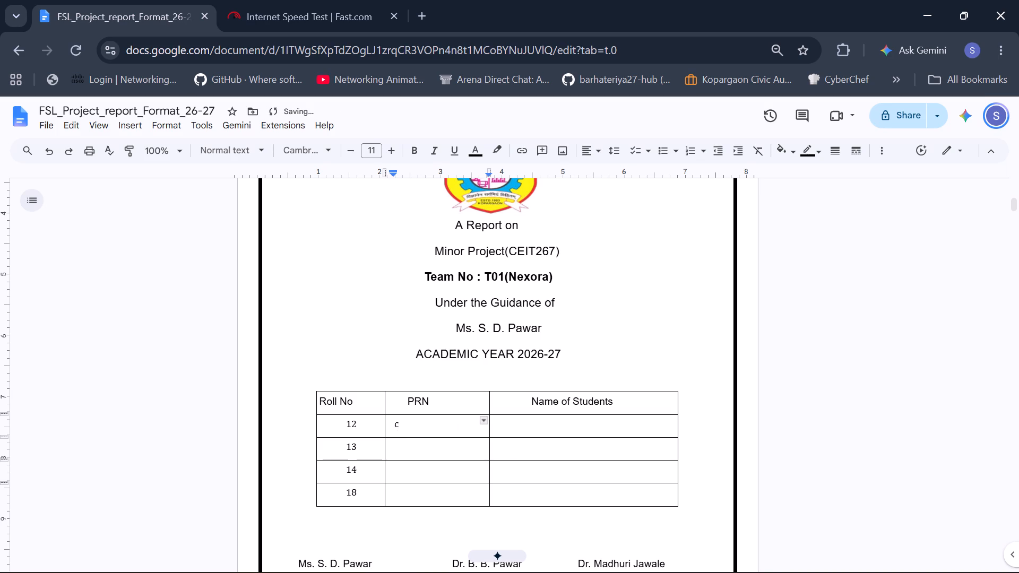
key(ctrl+z)
key(ctrl+c)
key(ctrl+c)
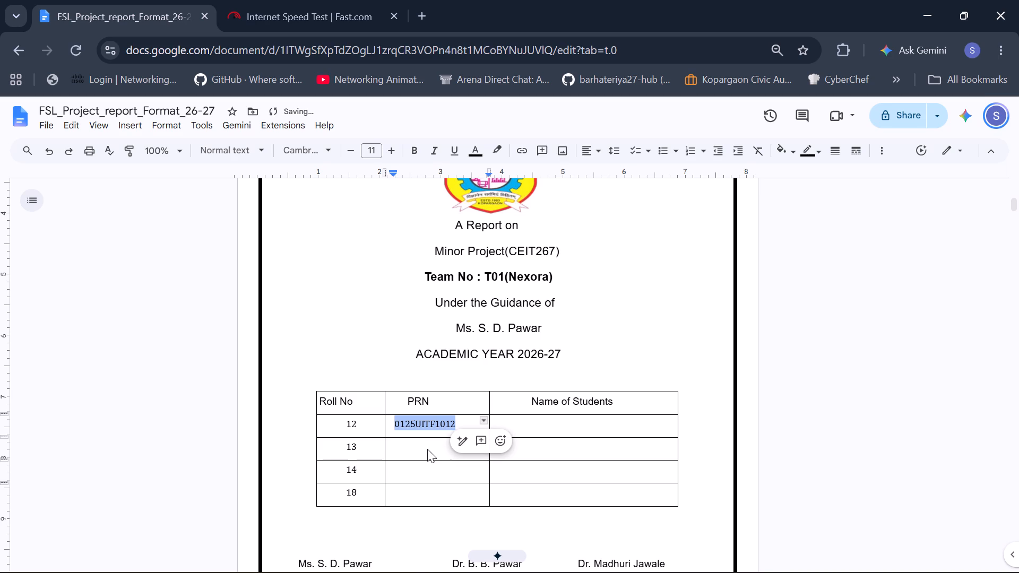
click(427, 449)
key(ctrl+v)
click(425, 466)
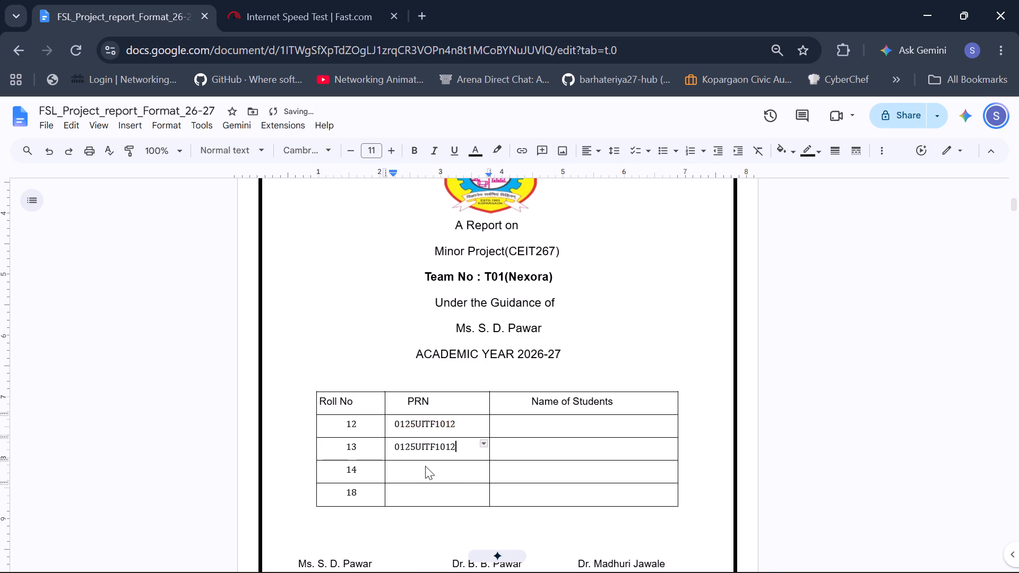
key(ctrl+v)
click(434, 500)
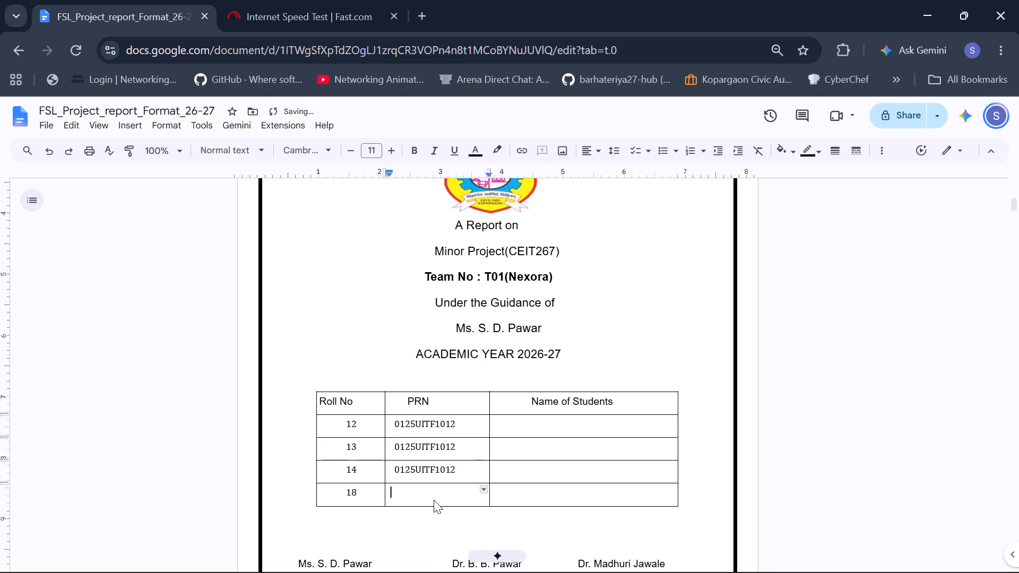
key(ctrl+v)
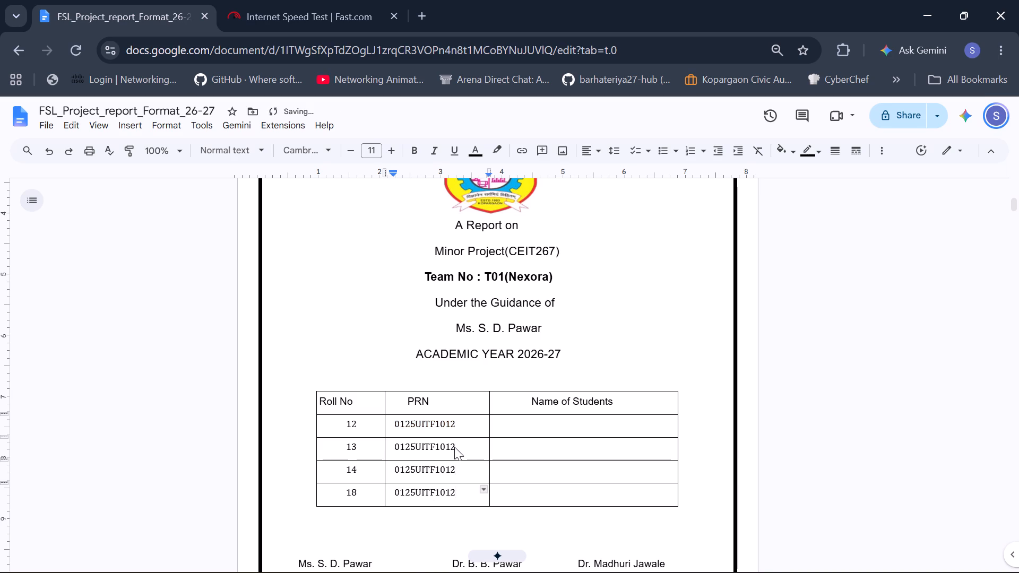
Correct the PRN in the roll number 13 row by changing its last digit to 3 and the letter F to M.
click(454, 447)
key(BackSpace)
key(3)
key(Left)
key(Left)
key(Left)
key(Left)
key(BackSpace)
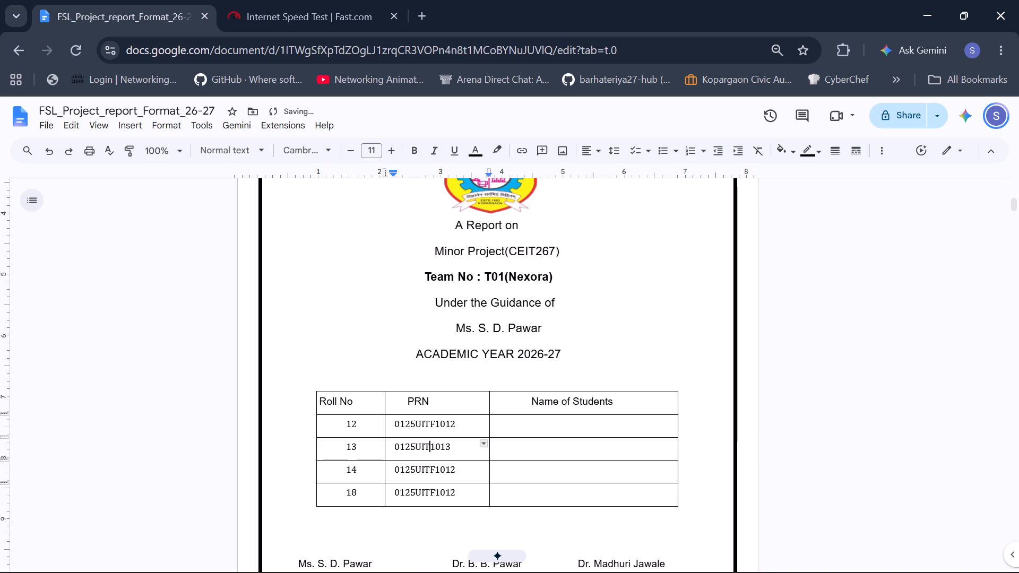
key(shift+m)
Change the last digit of the PRN in the roll number 14 row to 4.
click(462, 470)
key(BackSpace)
key(BackSpace)
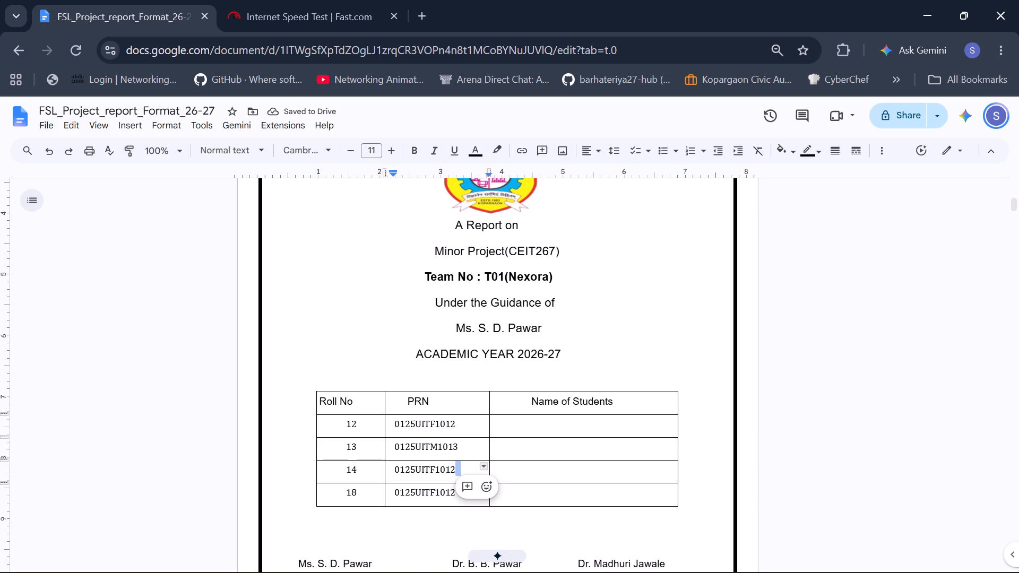
click(457, 469)
key(BackSpace)
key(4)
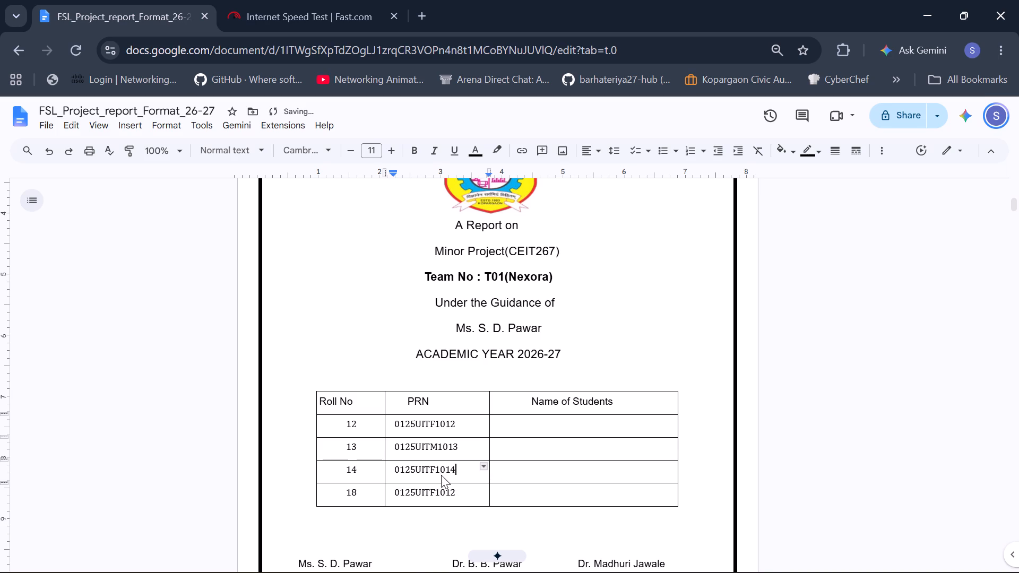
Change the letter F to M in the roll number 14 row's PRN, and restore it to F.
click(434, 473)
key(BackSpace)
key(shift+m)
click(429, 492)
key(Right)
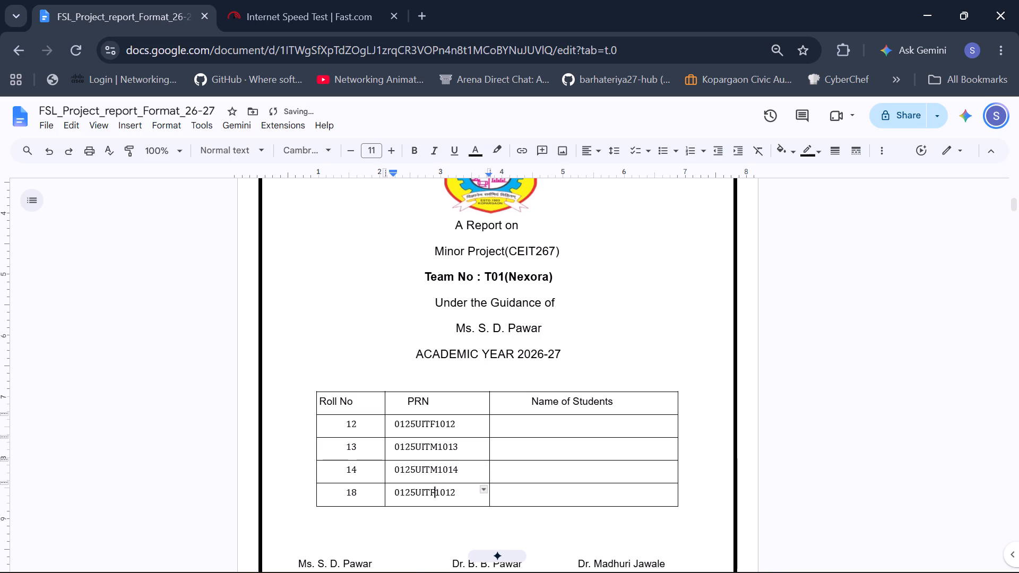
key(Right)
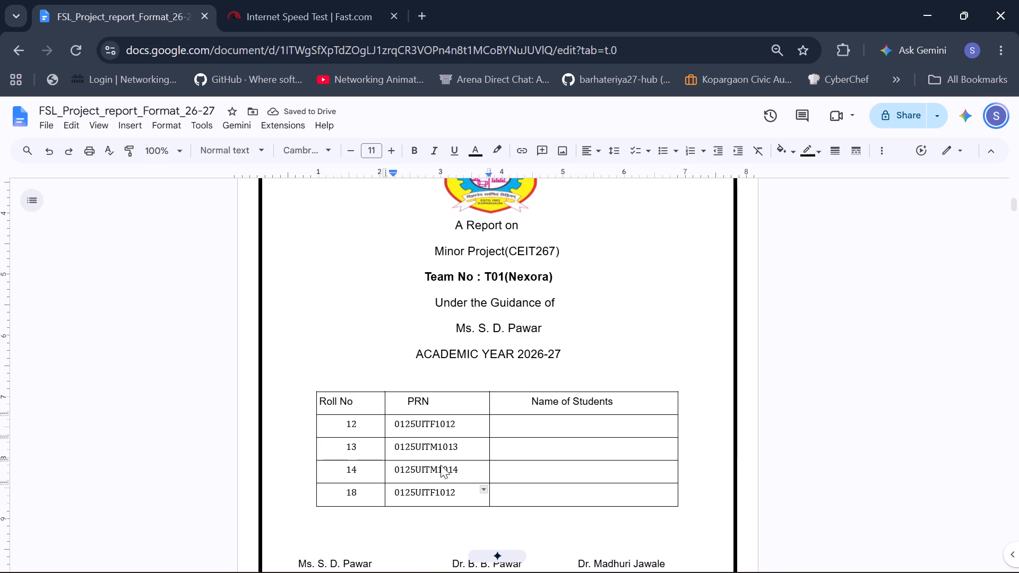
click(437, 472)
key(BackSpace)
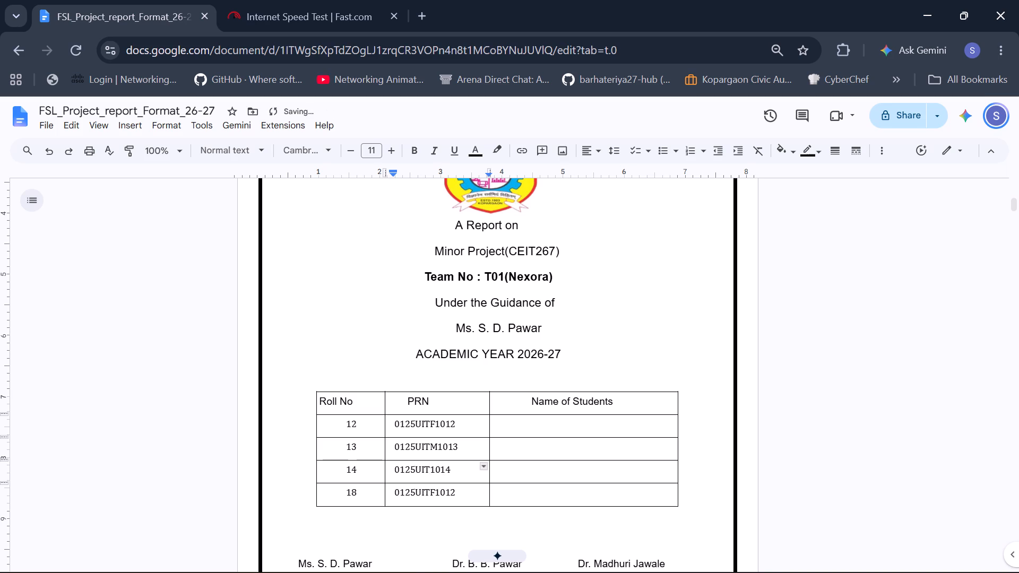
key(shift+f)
Change the last digit of the PRN in the roll number 18 row to 8.
click(456, 494)
key(BackSpace)
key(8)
Enter the students' names in the Name of Students cells for roll numbers 12 and 13.
click(497, 425)
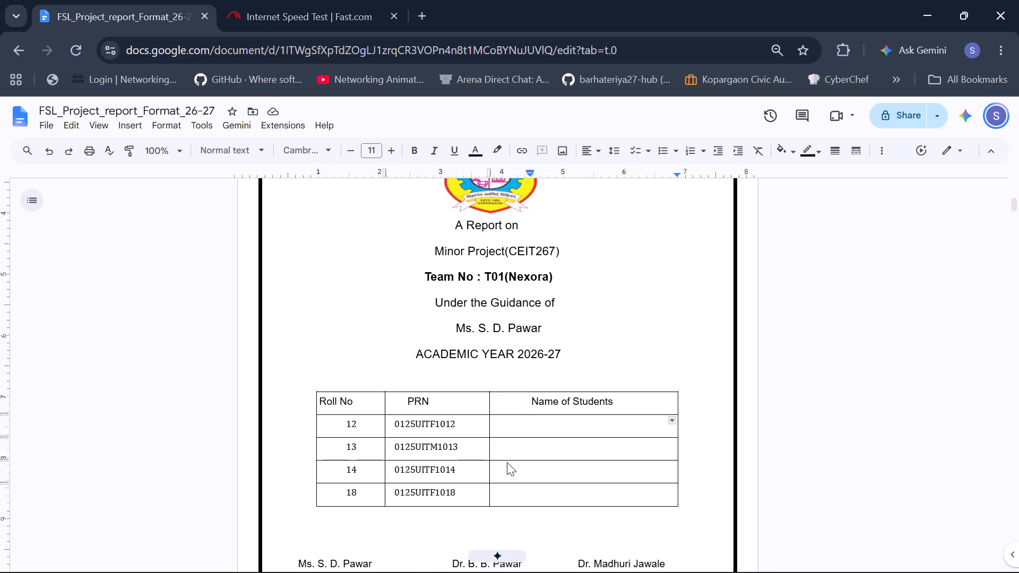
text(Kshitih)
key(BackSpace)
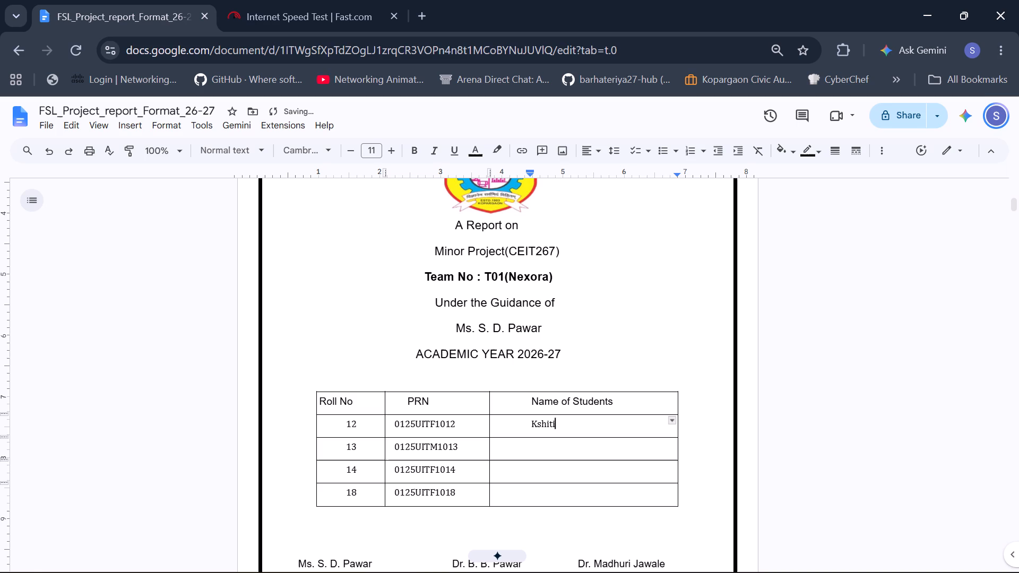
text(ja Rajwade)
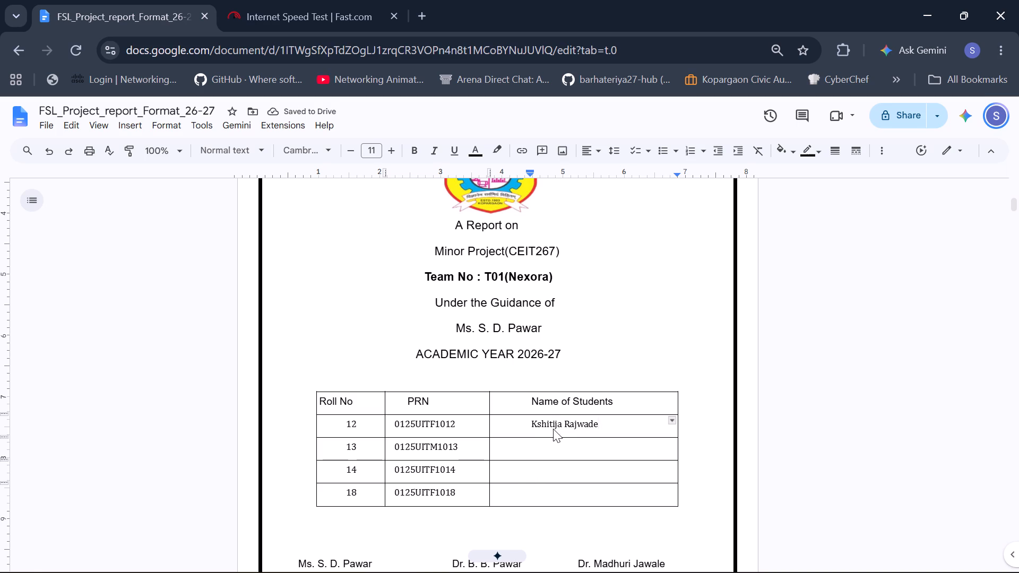
click(556, 445)
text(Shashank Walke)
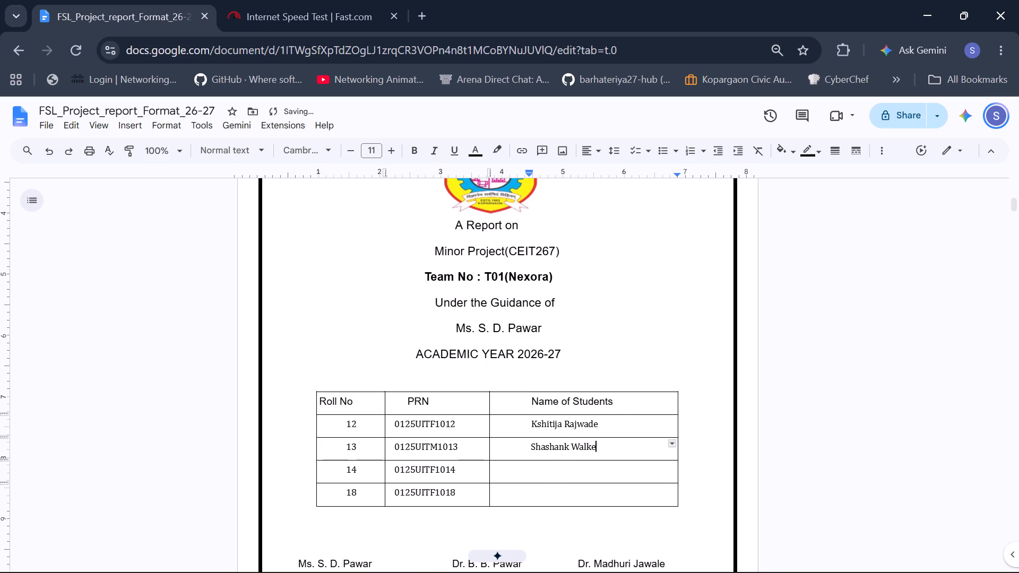
Enter the students' names in the Name of Students cells for roll numbers 14 and 18.
click(547, 467)
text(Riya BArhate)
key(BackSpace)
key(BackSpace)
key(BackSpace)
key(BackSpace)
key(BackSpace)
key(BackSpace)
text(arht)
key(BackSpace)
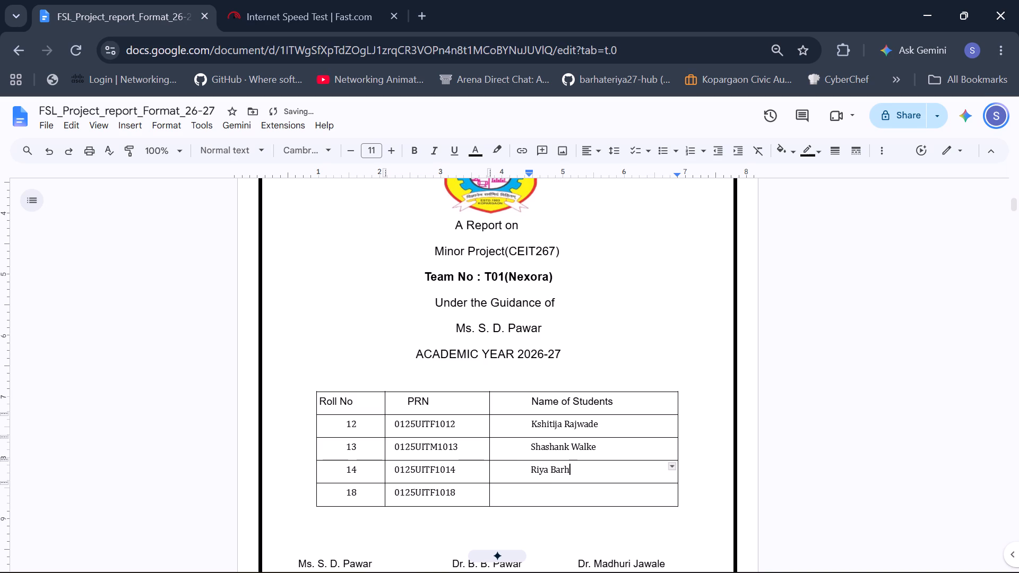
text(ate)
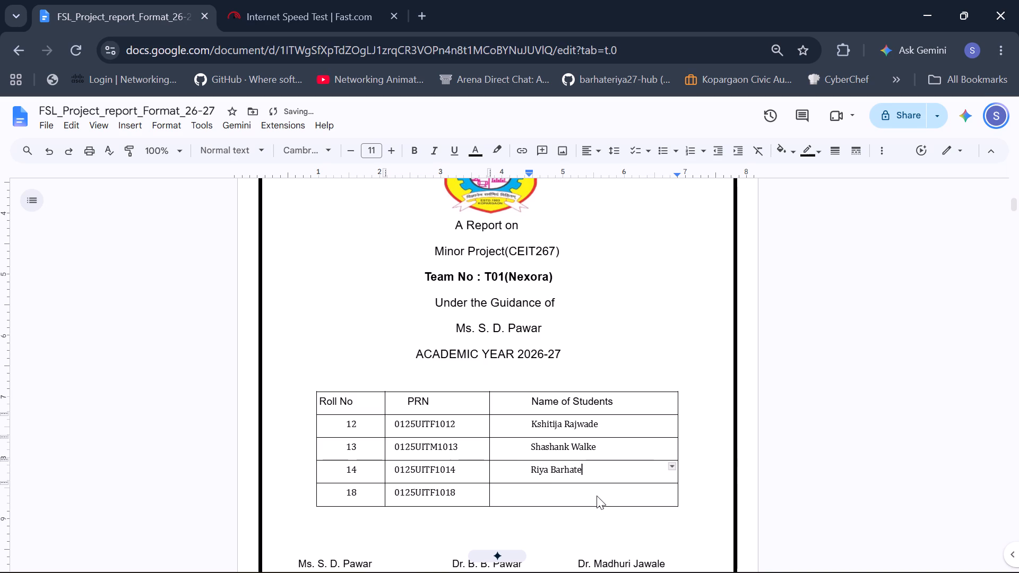
click(597, 496)
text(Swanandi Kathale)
Examine the signature lines below the student table and how they run onto the following page.
scroll(597, 496, down, 1)
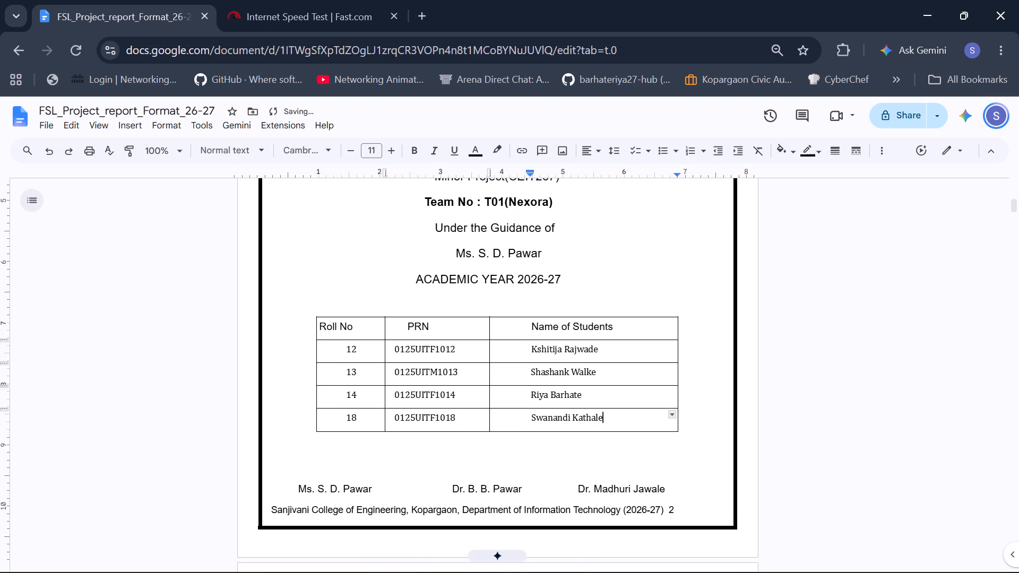
scroll(597, 496, down, 1)
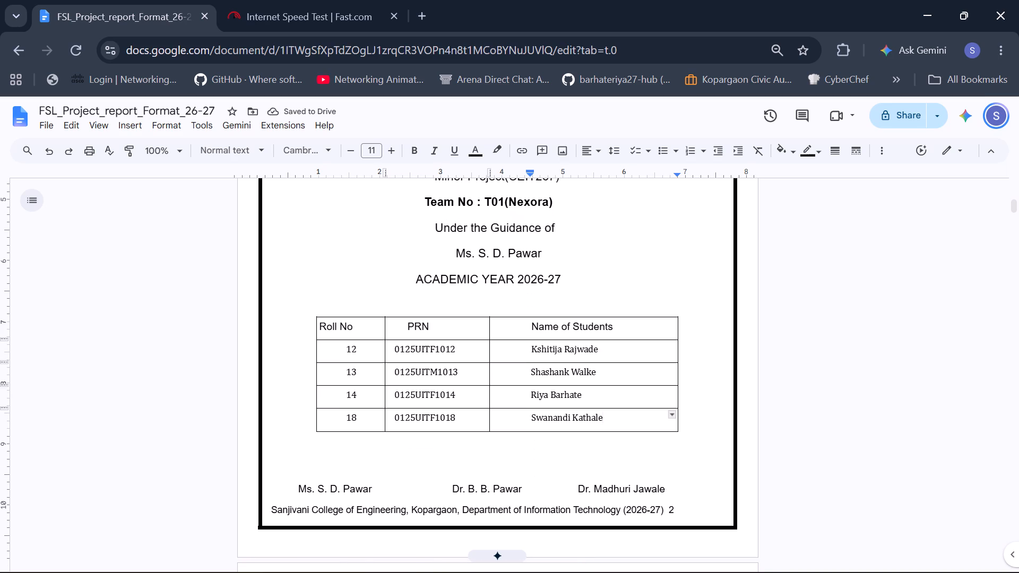
scroll(597, 496, down, 1)
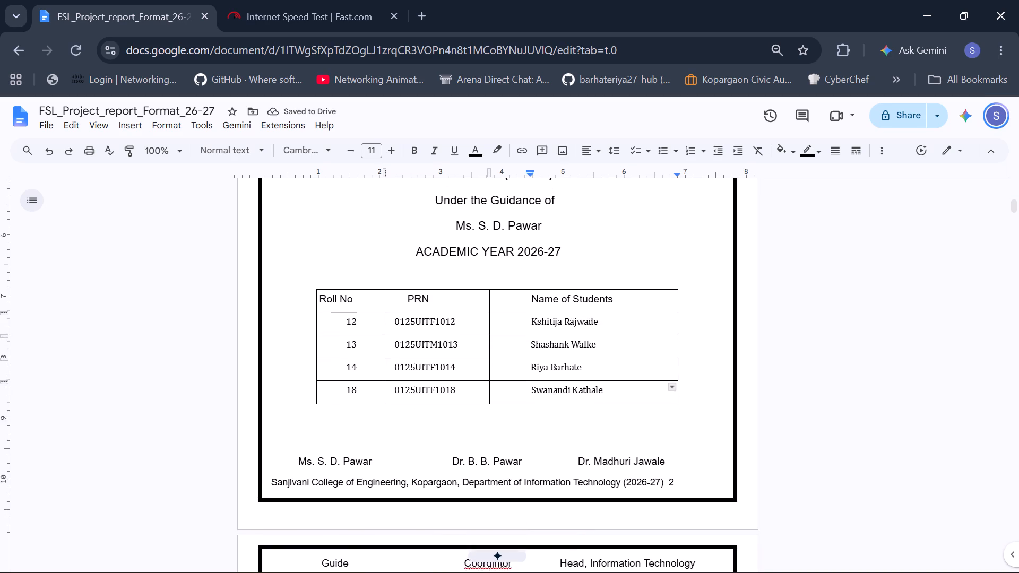
scroll(597, 496, down, 1)
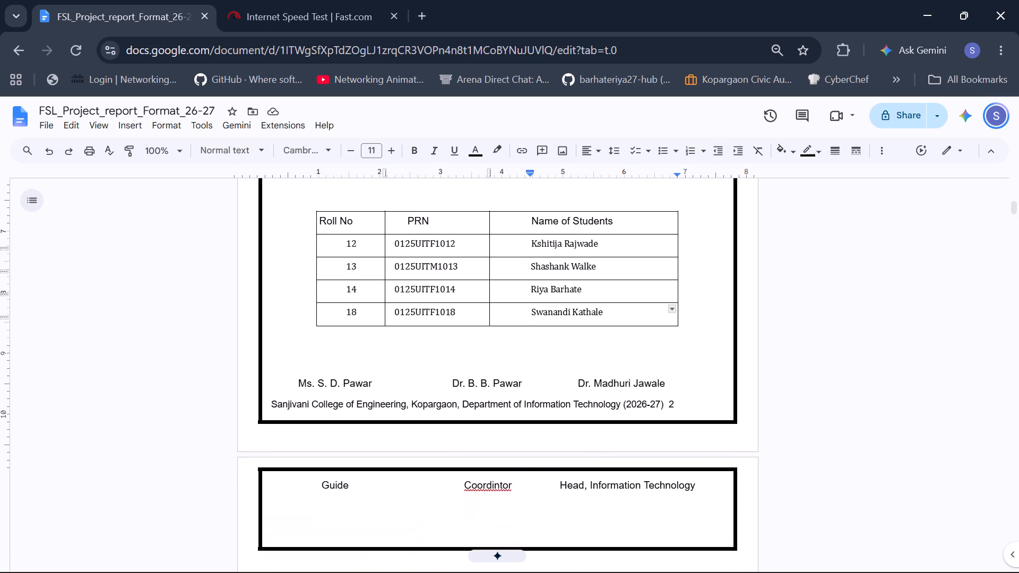
scroll(597, 496, down, 2)
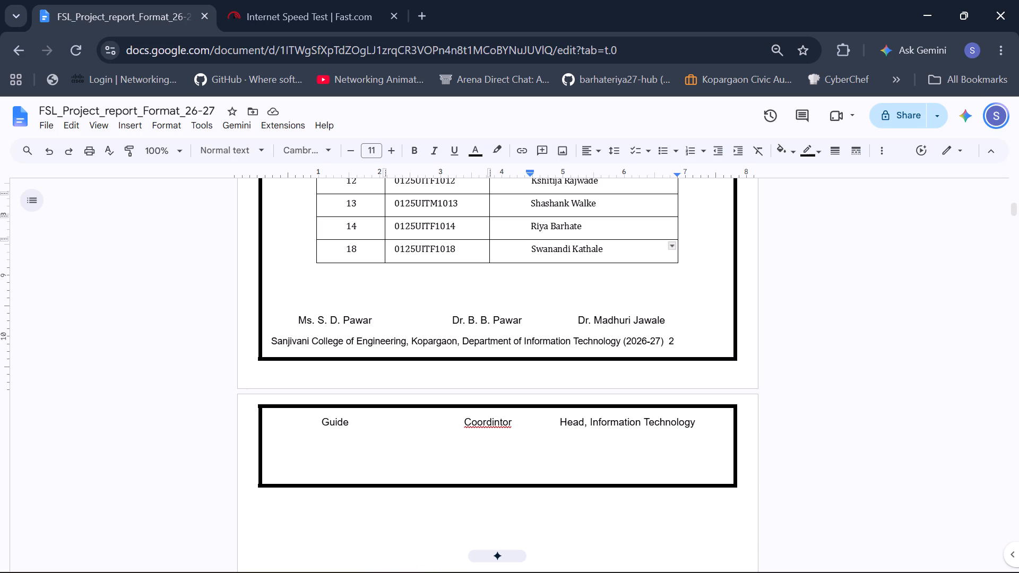
scroll(597, 496, down, 1)
scroll(597, 496, up, 2)
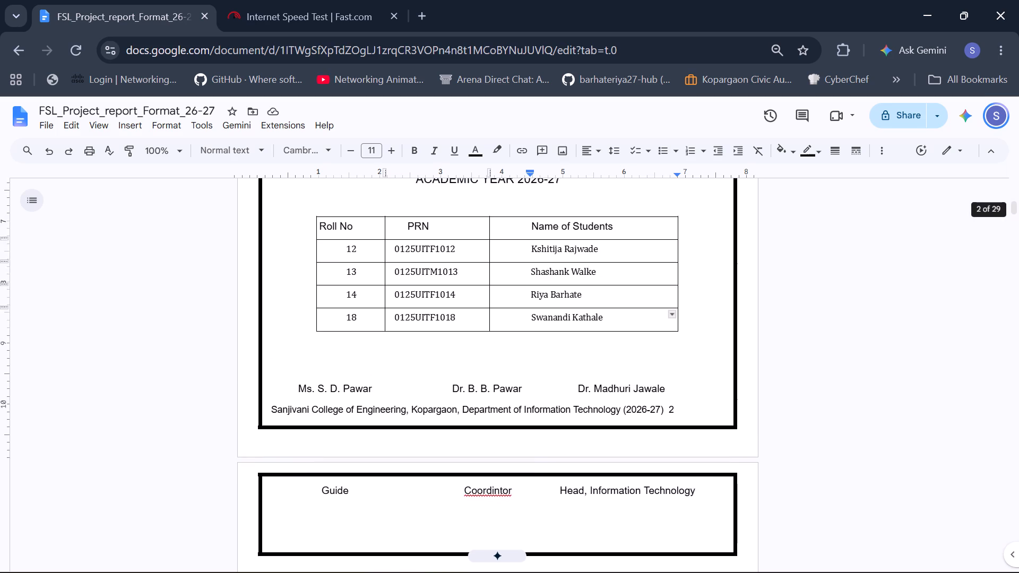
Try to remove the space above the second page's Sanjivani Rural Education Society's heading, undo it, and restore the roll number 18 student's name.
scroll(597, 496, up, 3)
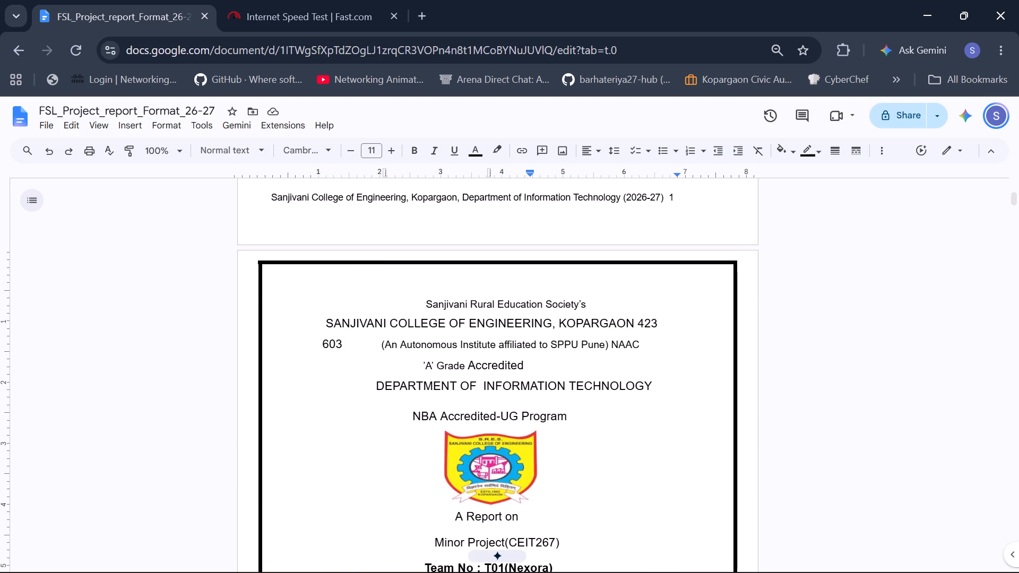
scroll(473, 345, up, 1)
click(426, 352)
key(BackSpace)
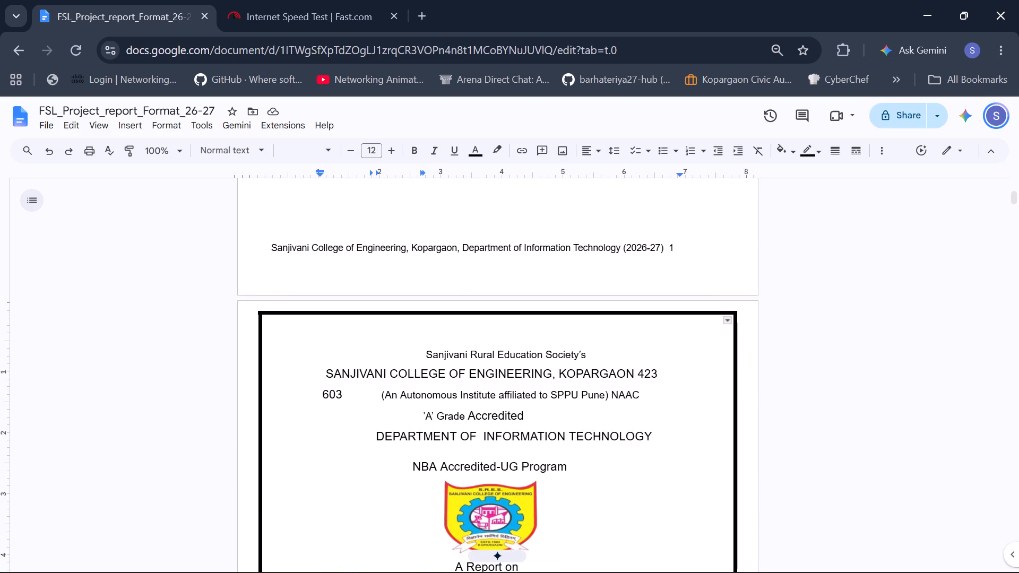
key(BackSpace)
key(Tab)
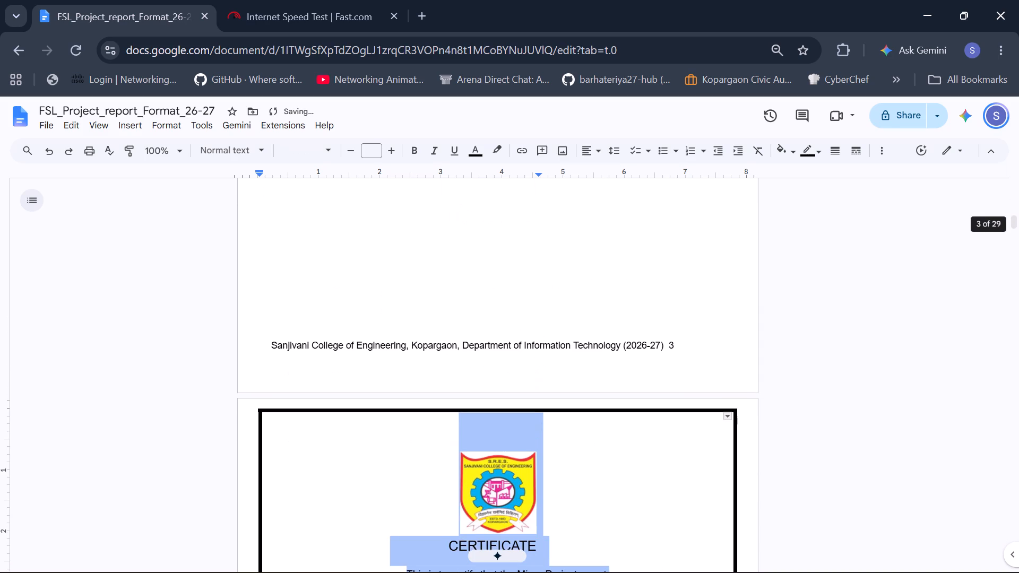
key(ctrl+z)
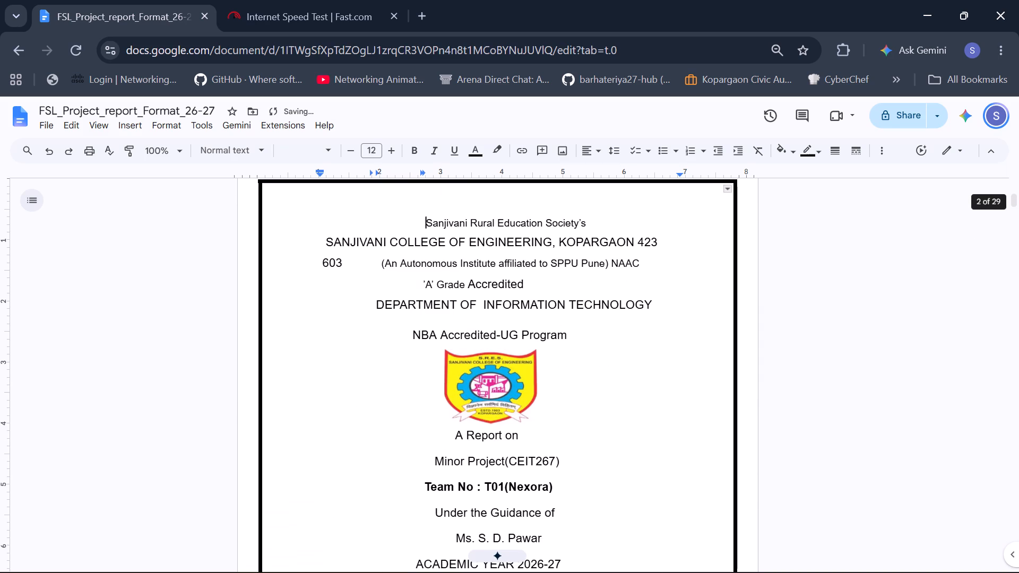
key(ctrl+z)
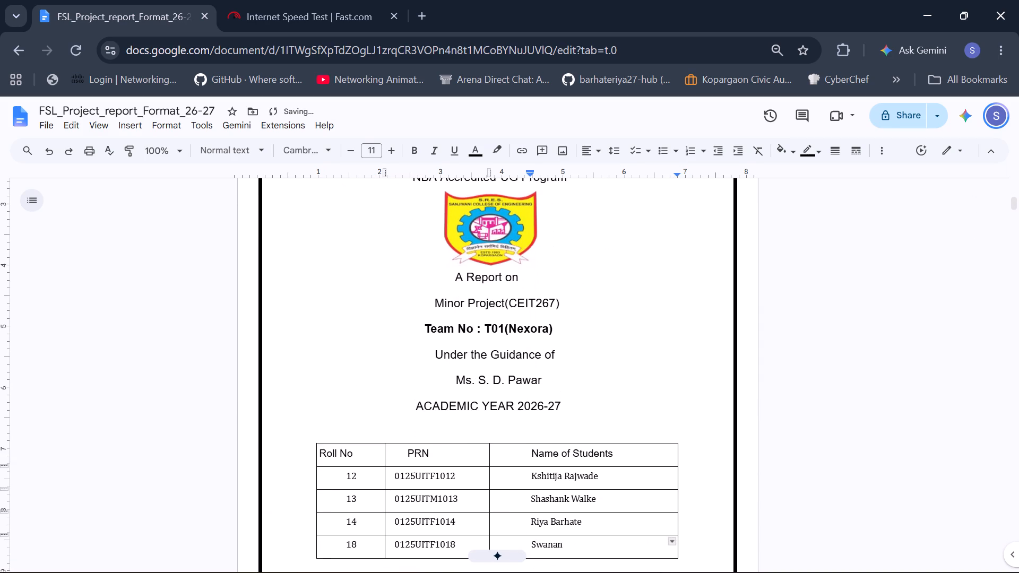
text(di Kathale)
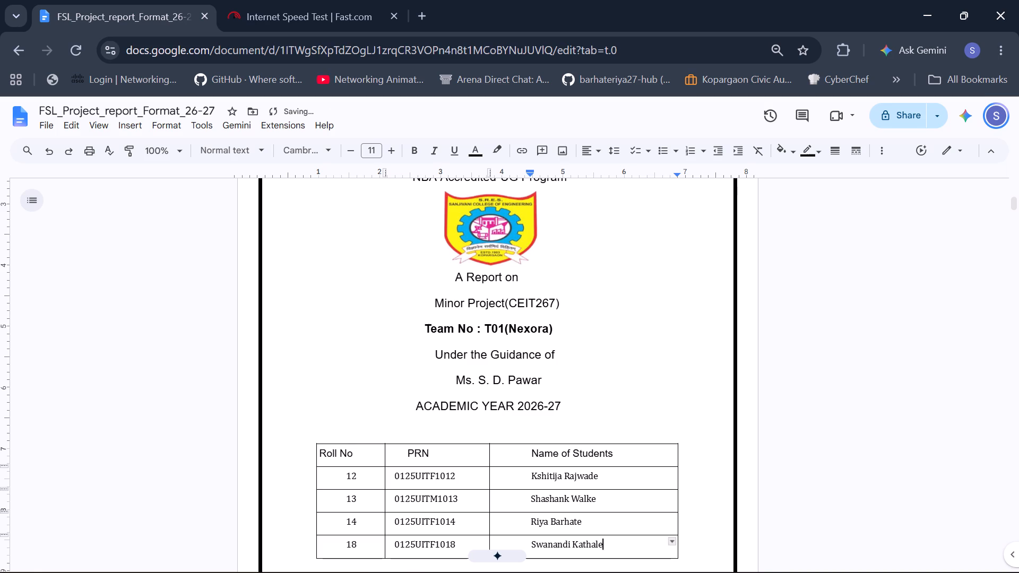
Change the team line on the second page to Team No : T02(Javain).
scroll(429, 346, up, 2)
scroll(429, 346, down, 1)
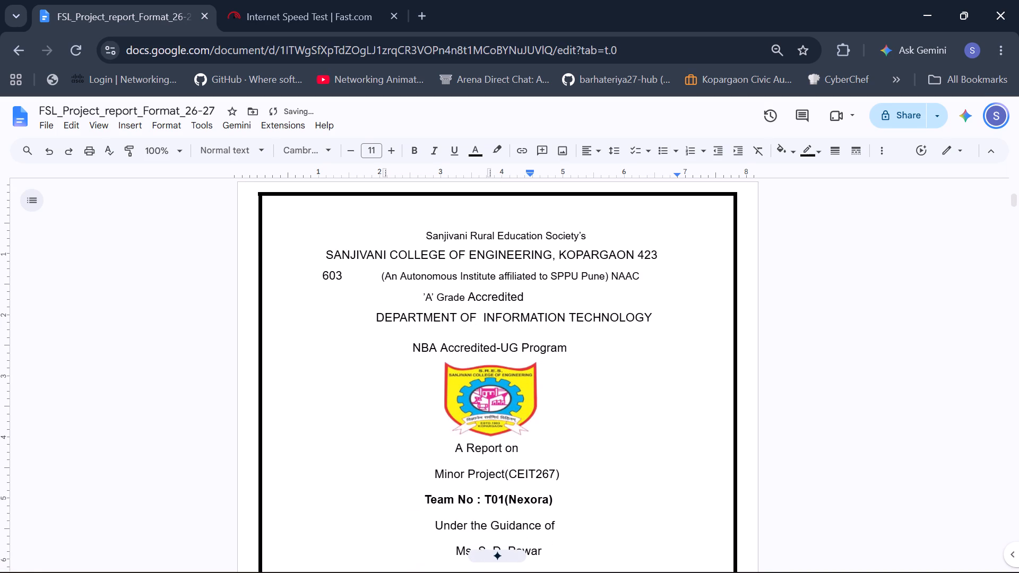
scroll(511, 494, down, 2)
scroll(511, 494, up, 1)
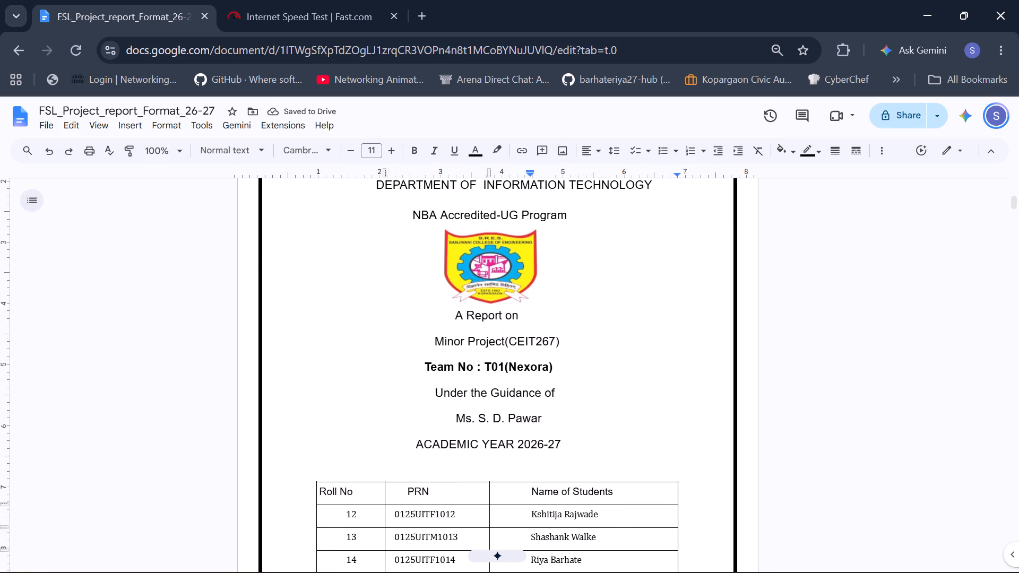
click(501, 369)
key(Right)
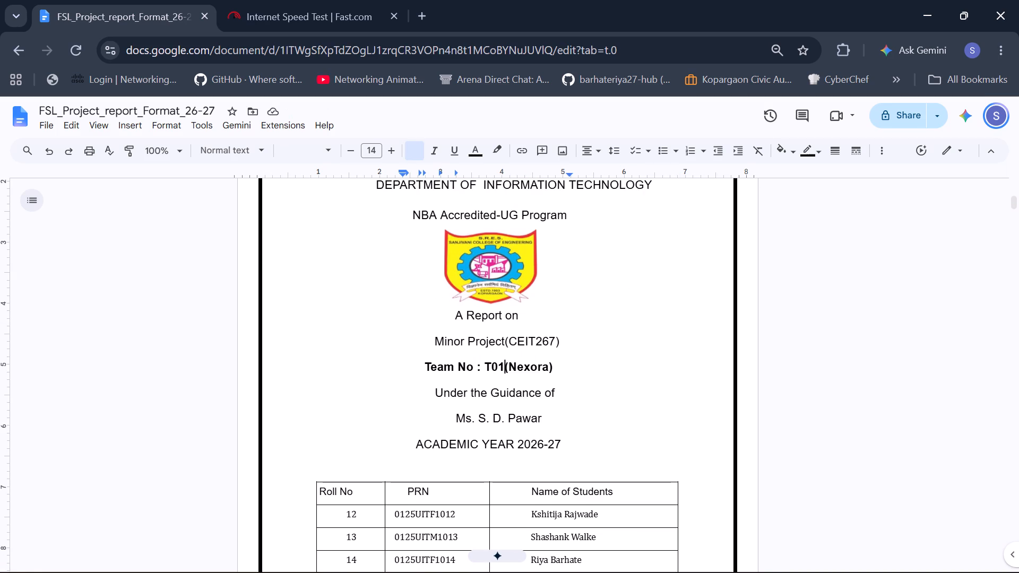
key(BackSpace)
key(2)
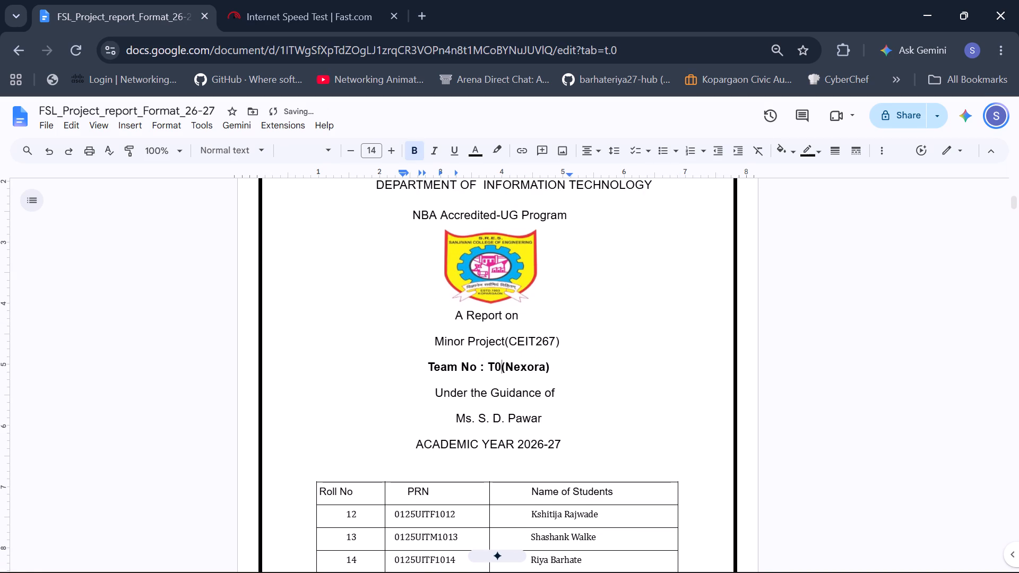
drag(507, 364, 543, 369)
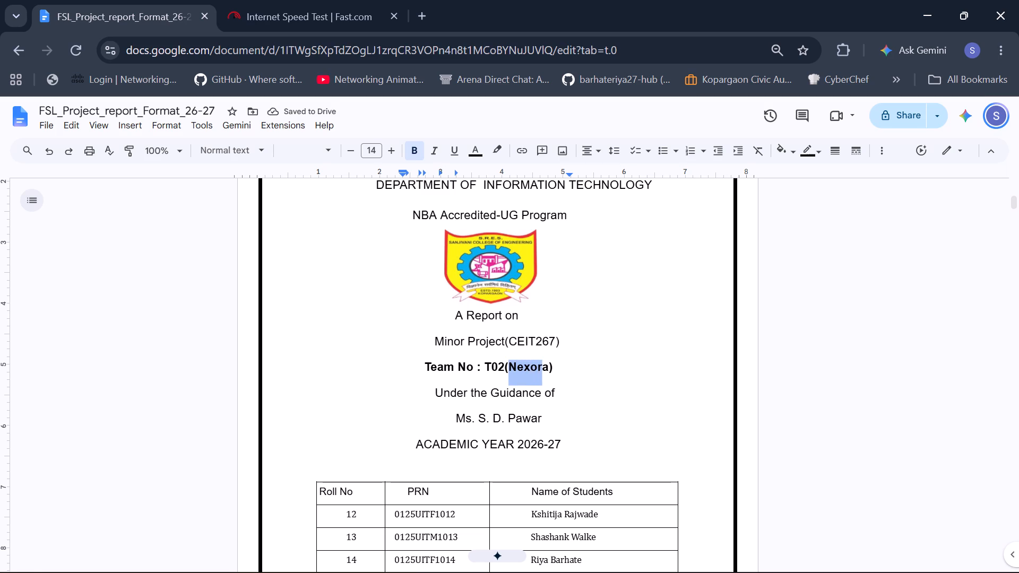
drag(543, 369, 546, 369)
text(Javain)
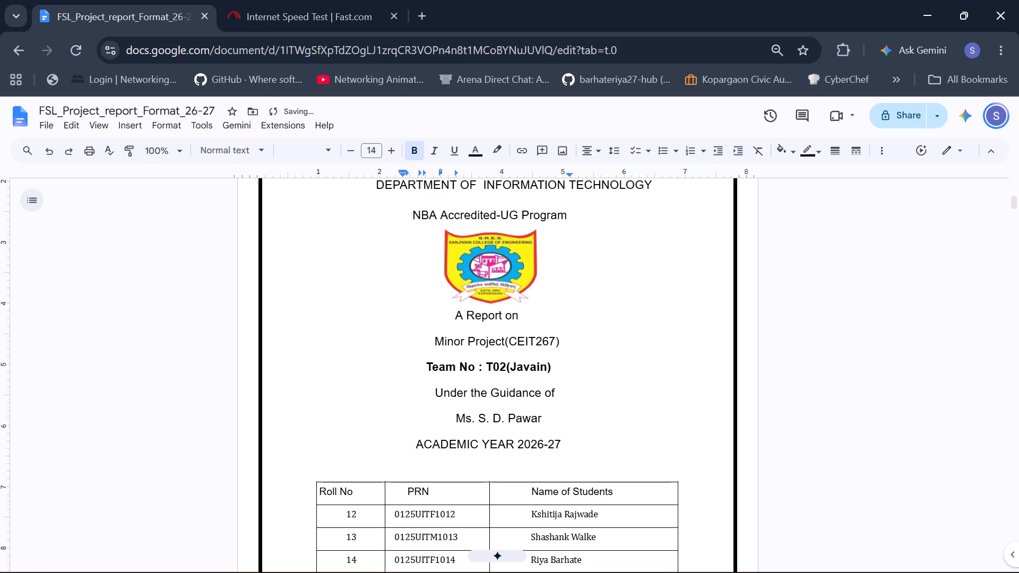
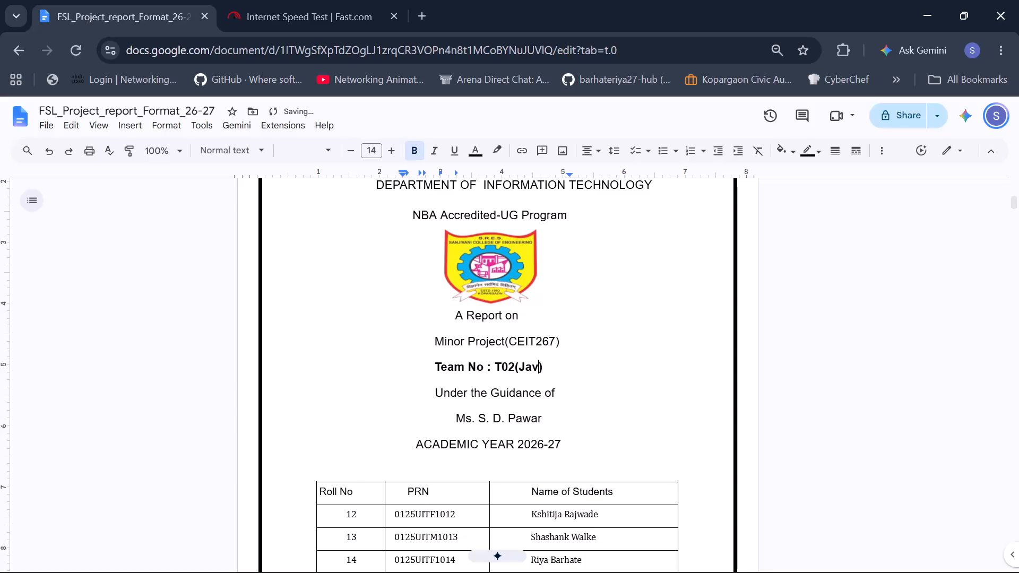
Complete the second page's team line as Team No : T02(Javian).
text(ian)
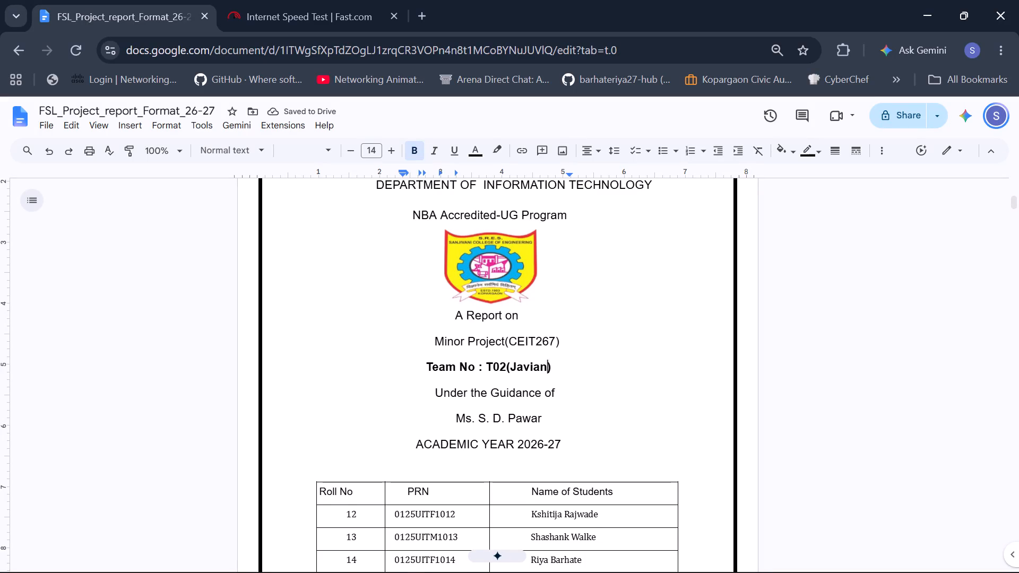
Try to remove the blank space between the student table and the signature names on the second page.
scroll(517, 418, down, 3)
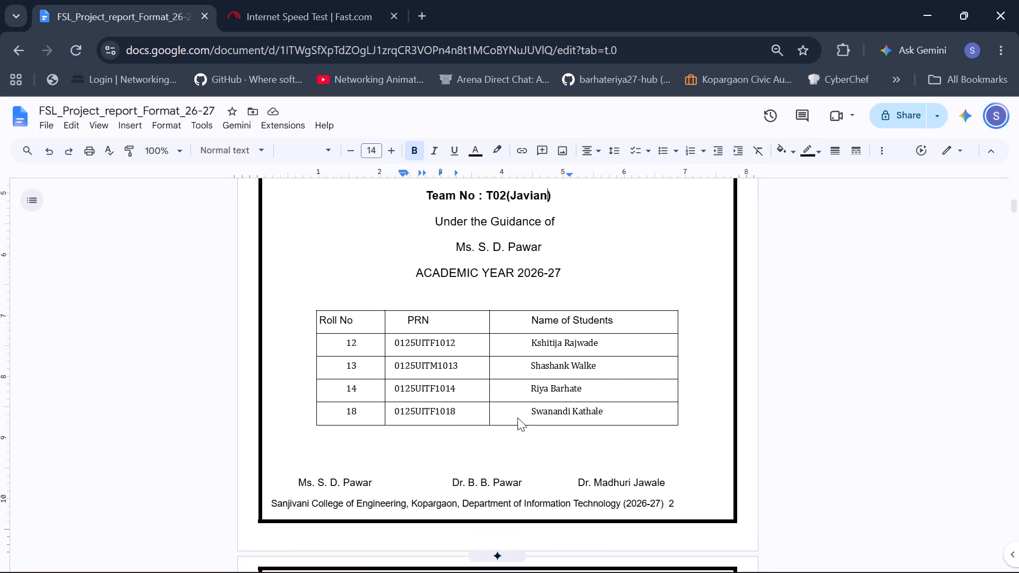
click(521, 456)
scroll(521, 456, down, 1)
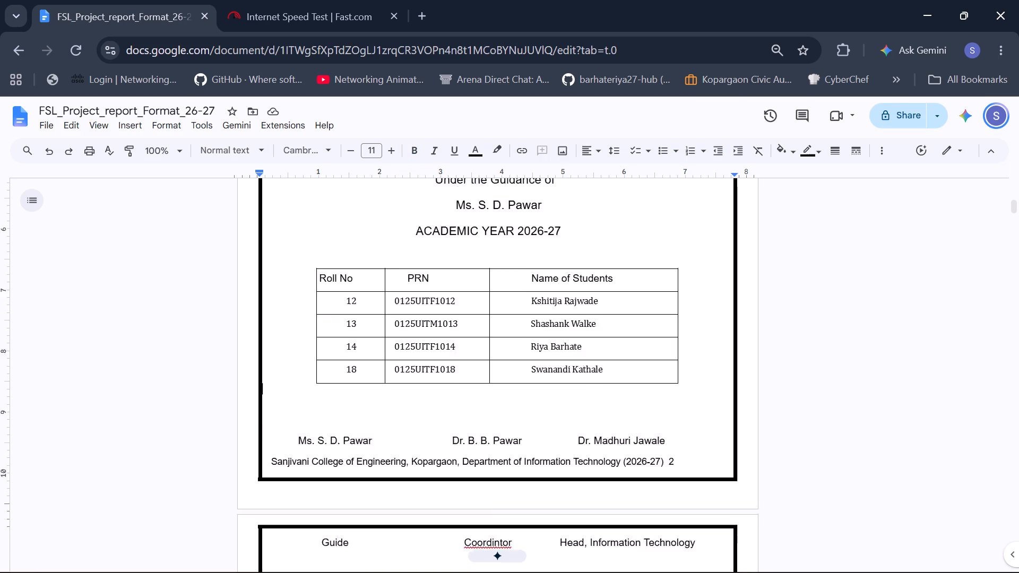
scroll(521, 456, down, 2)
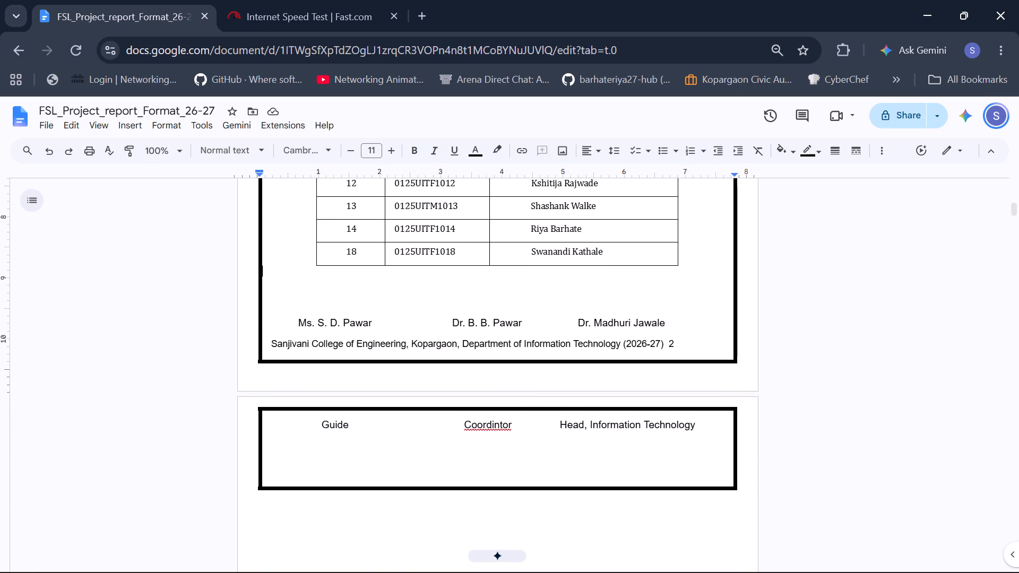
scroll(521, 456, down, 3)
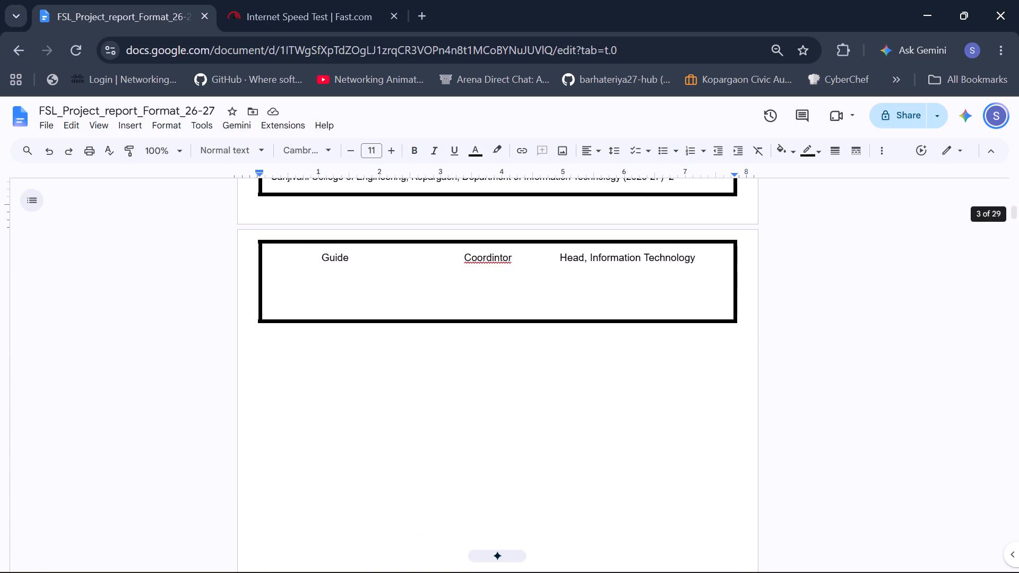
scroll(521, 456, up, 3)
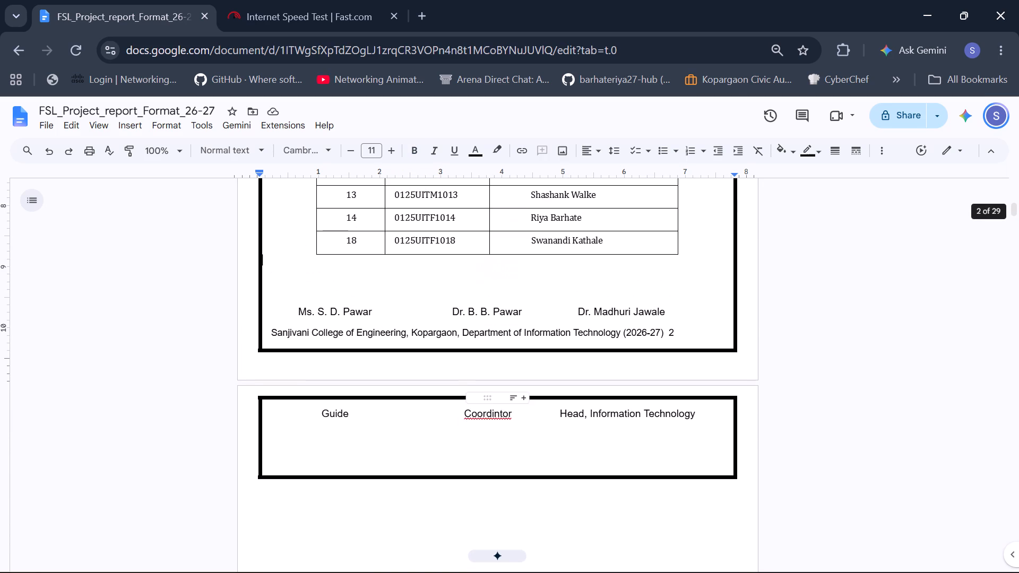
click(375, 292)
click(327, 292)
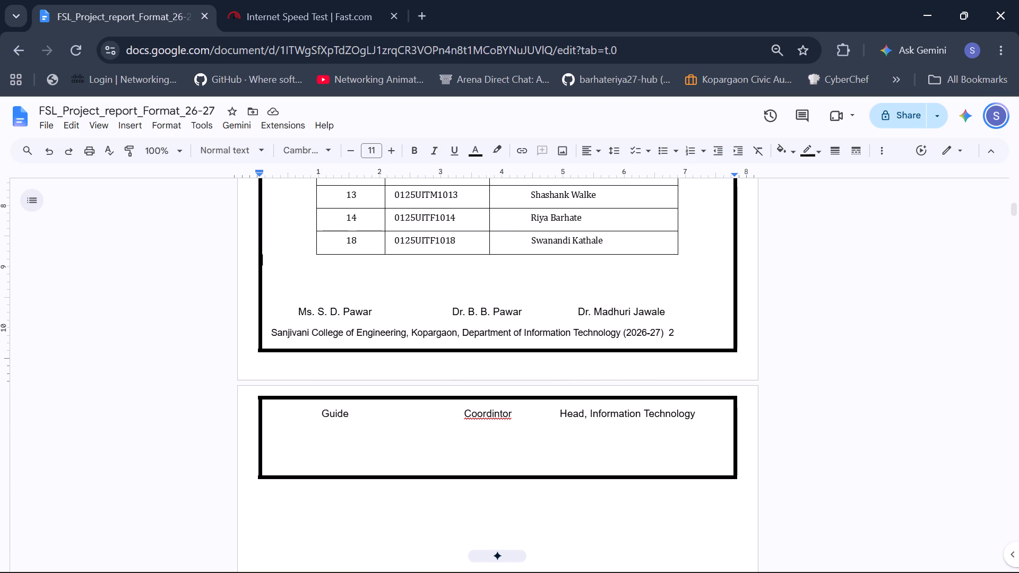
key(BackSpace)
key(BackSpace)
Join the 603 to the college heading on the second page so the line ends in KOPARGAON 423603.
scroll(327, 292, up, 2)
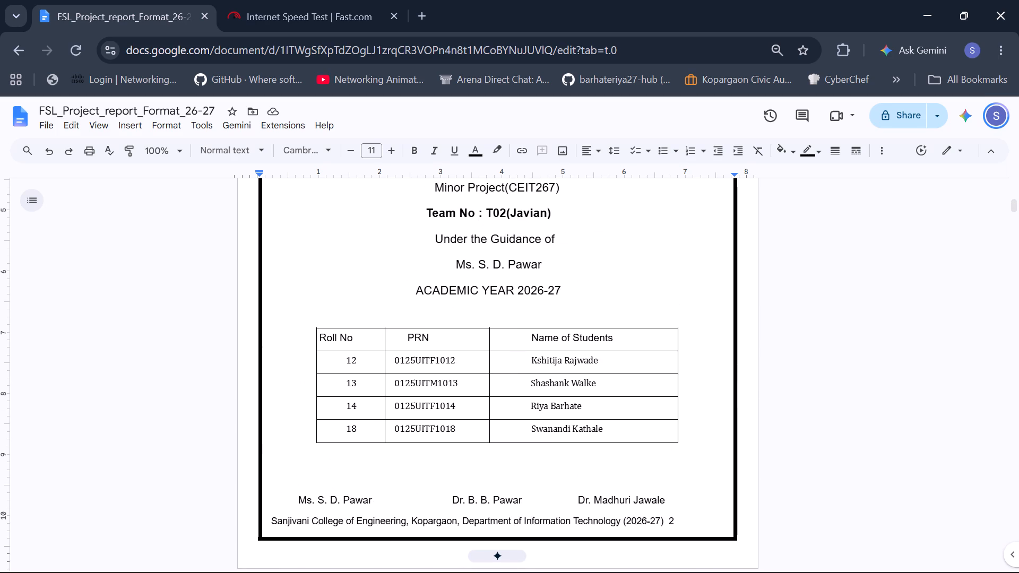
click(425, 316)
click(433, 259)
scroll(433, 259, up, 1)
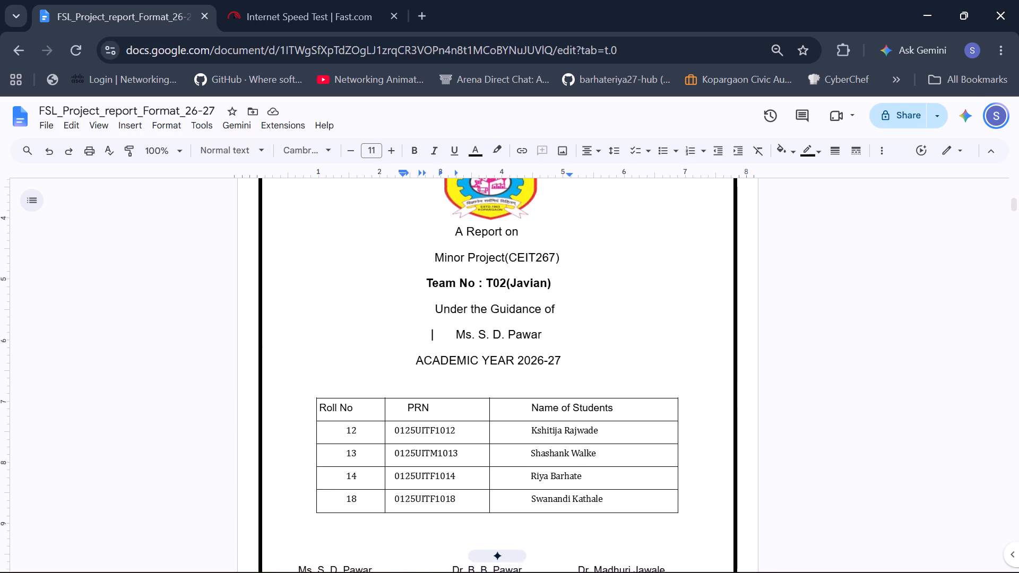
scroll(433, 259, up, 1)
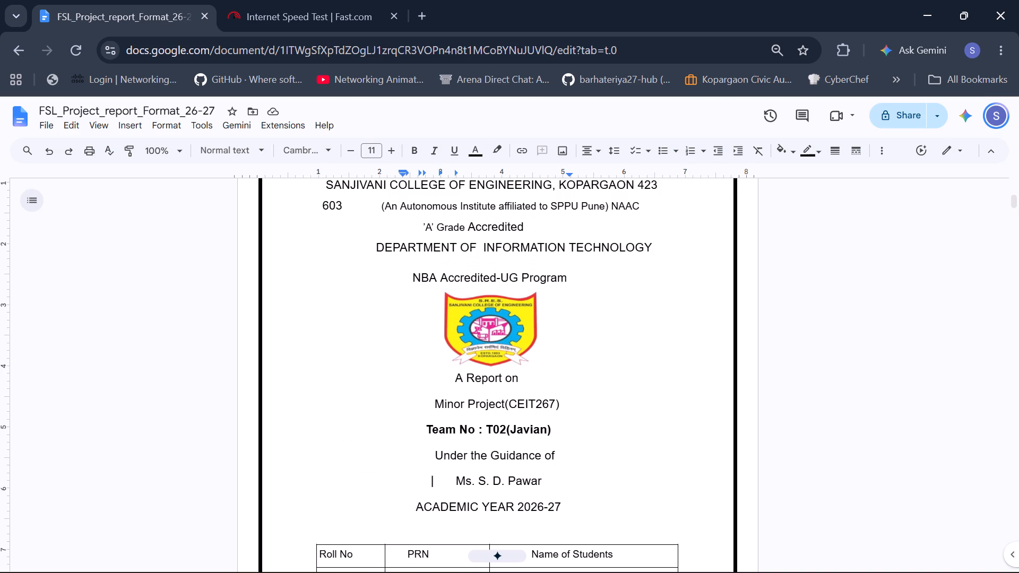
click(438, 268)
scroll(438, 268, up, 1)
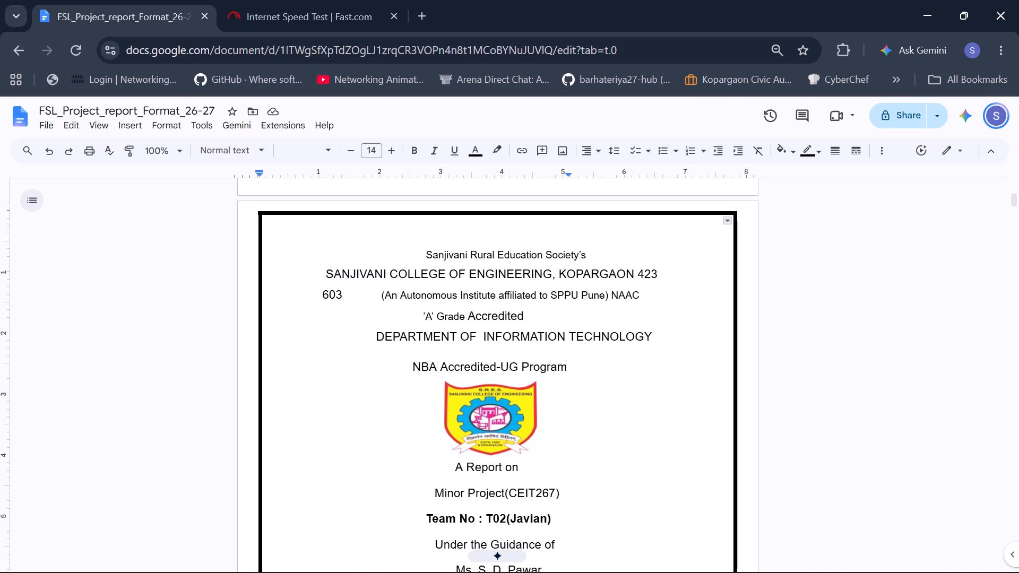
click(319, 292)
key(BackSpace)
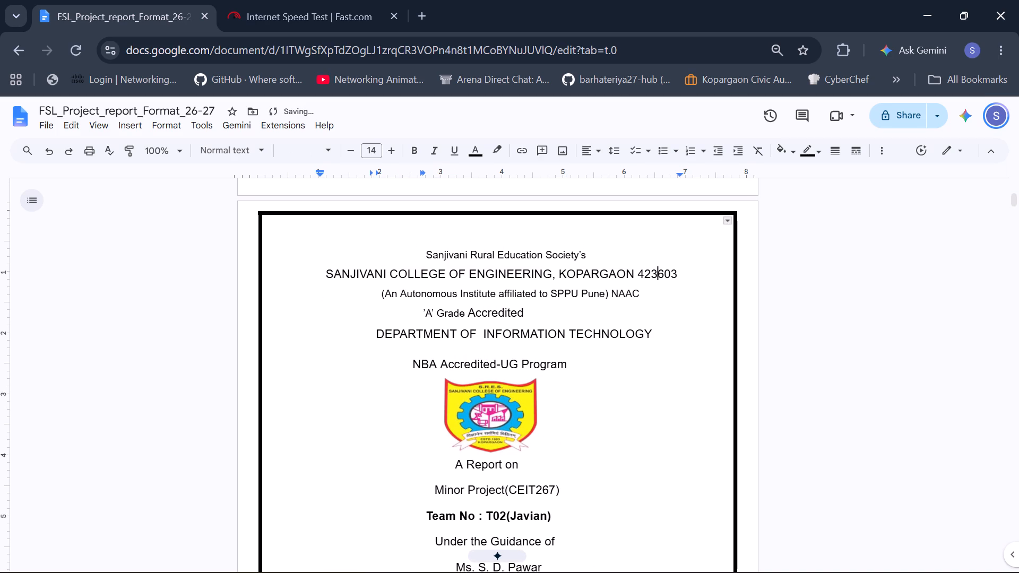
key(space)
key(BackSpace)
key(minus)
key(BackSpace)
Shift the 'A' Grade Accredited line towards the centre with five leading spaces.
click(423, 311)
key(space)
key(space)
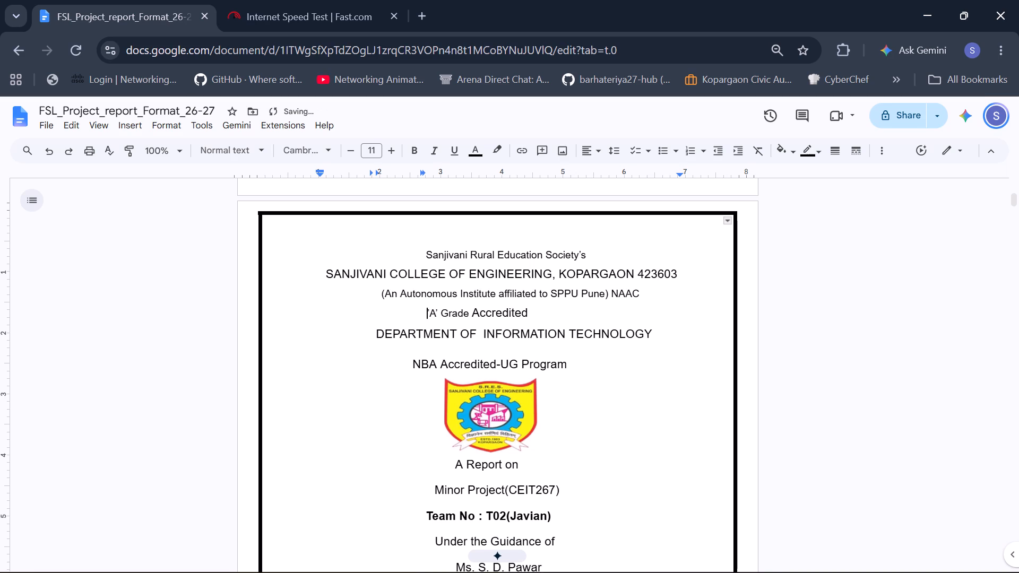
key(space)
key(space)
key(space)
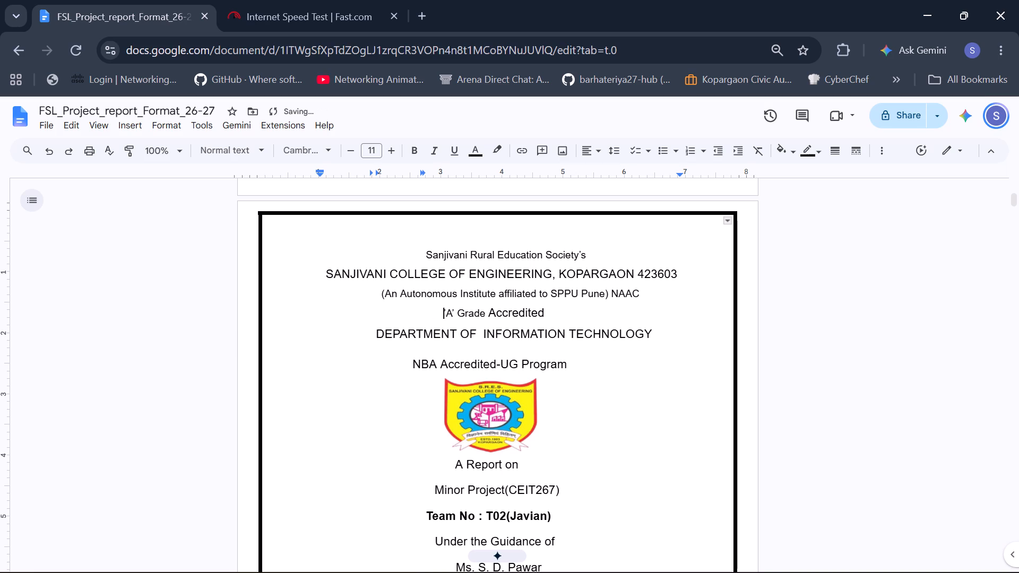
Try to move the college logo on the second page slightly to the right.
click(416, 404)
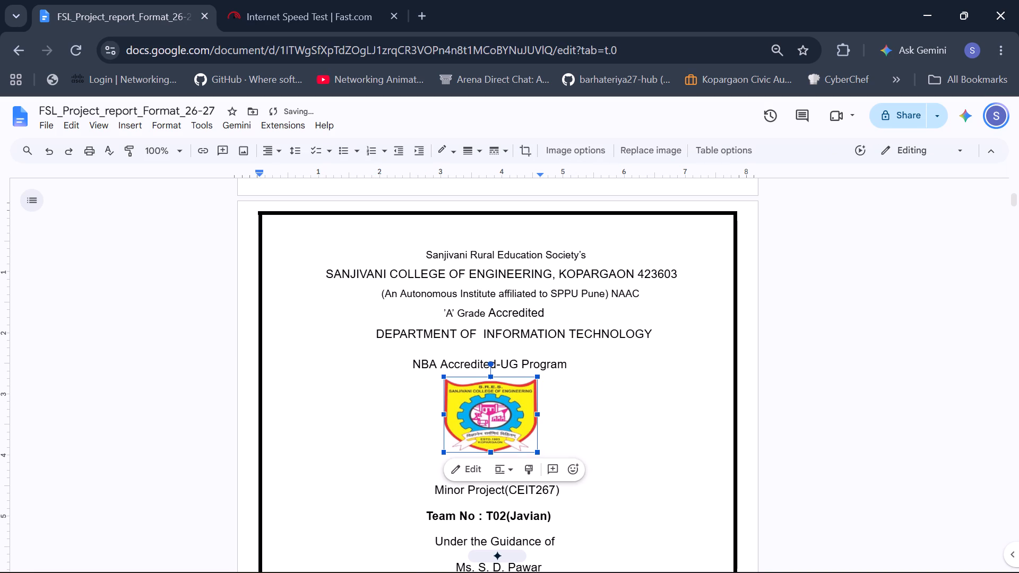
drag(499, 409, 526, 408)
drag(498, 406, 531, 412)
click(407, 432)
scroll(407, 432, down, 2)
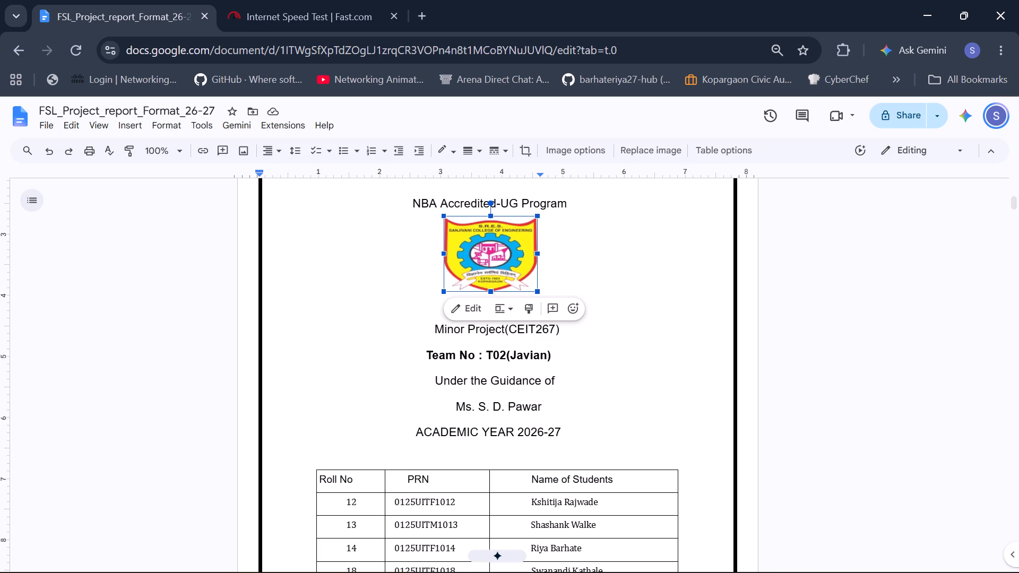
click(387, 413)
Remove three of the spaces in front of 'A' Grade Accredited on the second page.
scroll(387, 413, right, 2)
scroll(387, 413, up, 1)
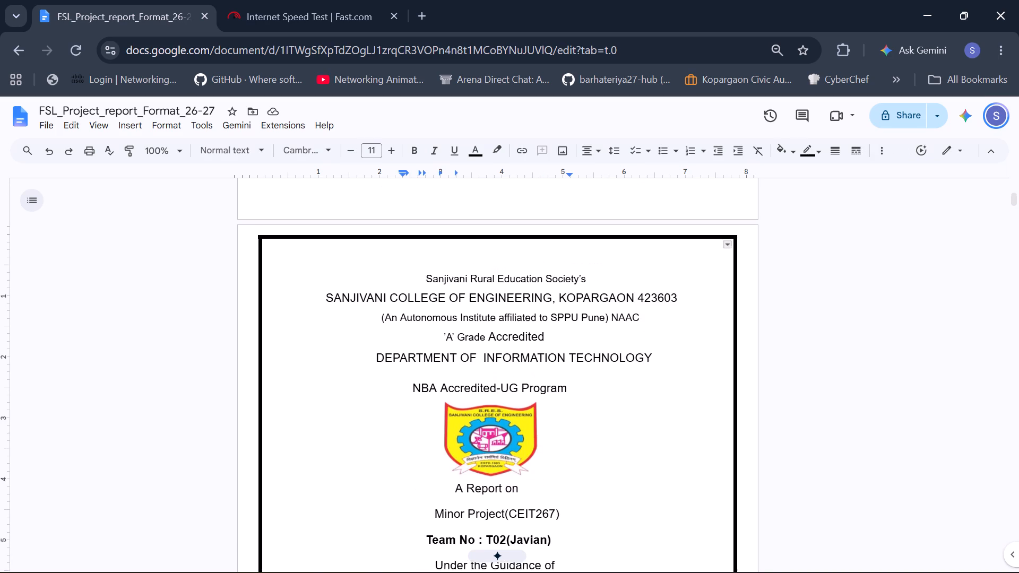
scroll(387, 413, up, 3)
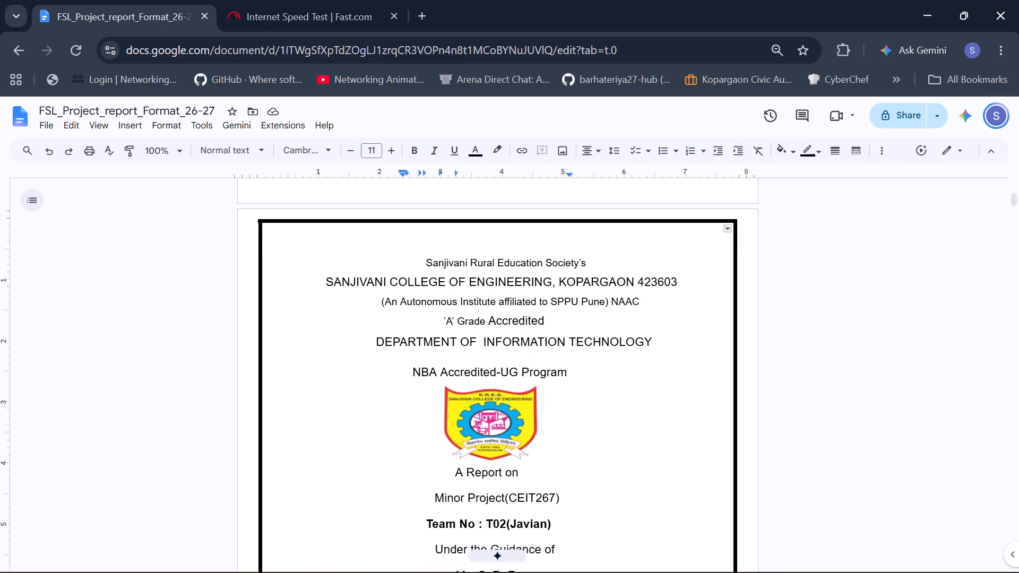
scroll(387, 413, up, 1)
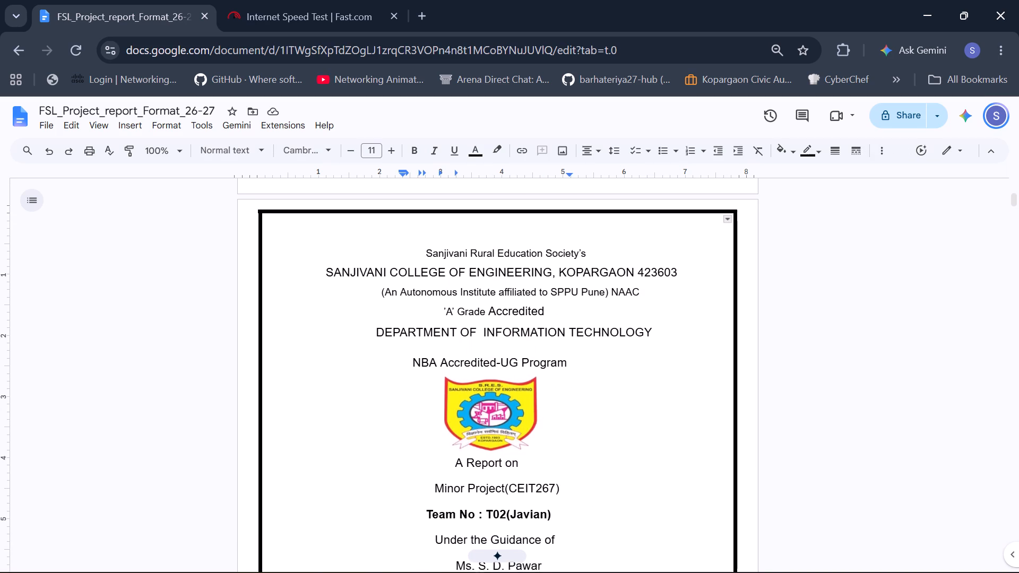
click(442, 311)
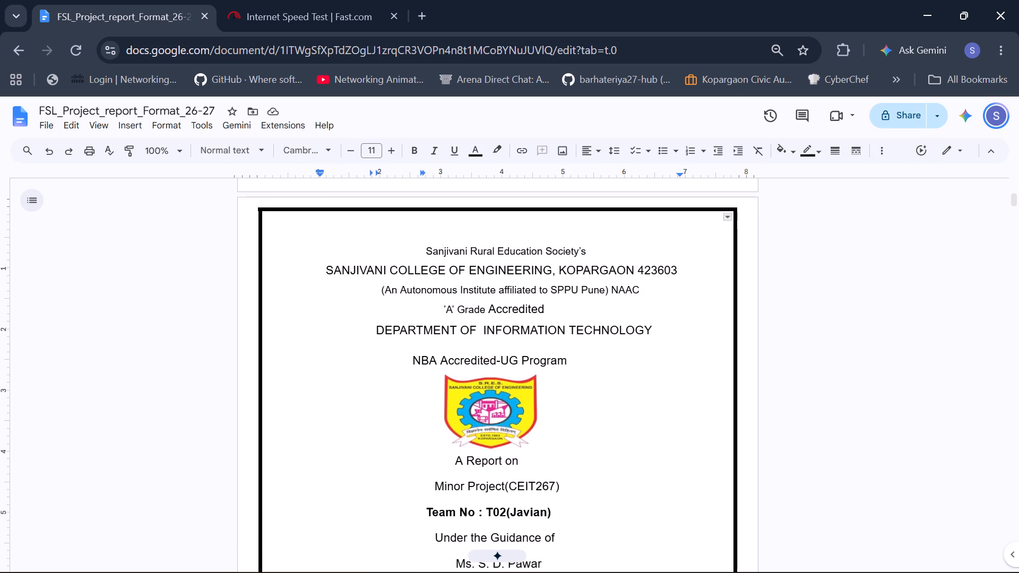
key(BackSpace)
key(BackSpace)
key(BackSpace)
Enter Saundarya Beauty Studio as the project title in the blank line on the Certificate page.
scroll(442, 311, down, 2)
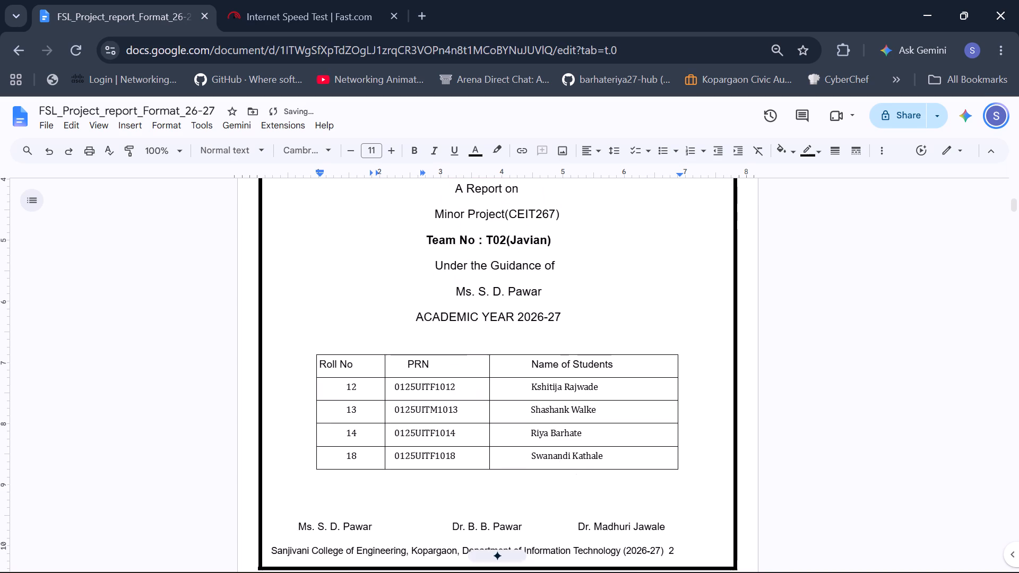
scroll(442, 311, down, 7)
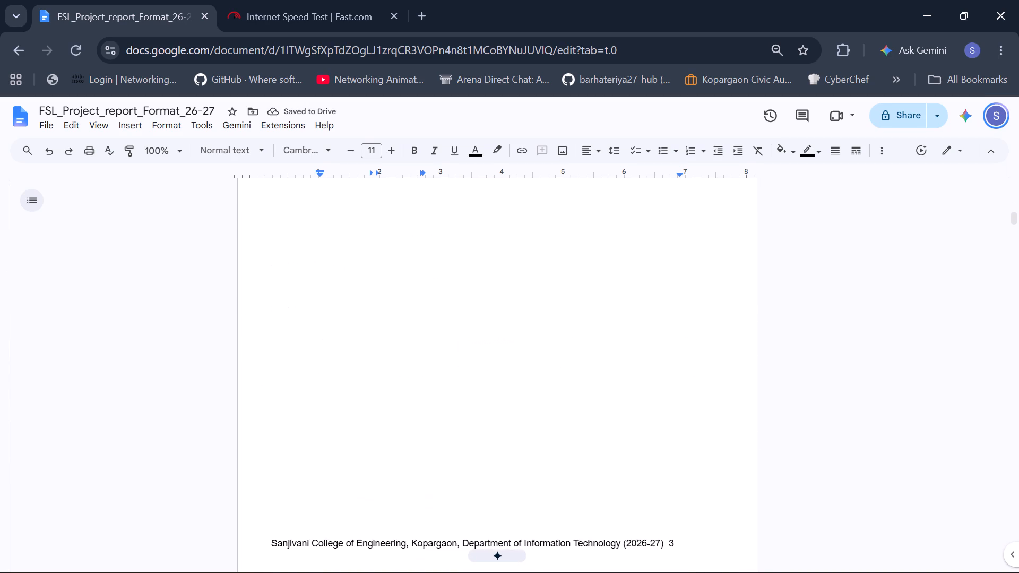
scroll(442, 311, down, 6)
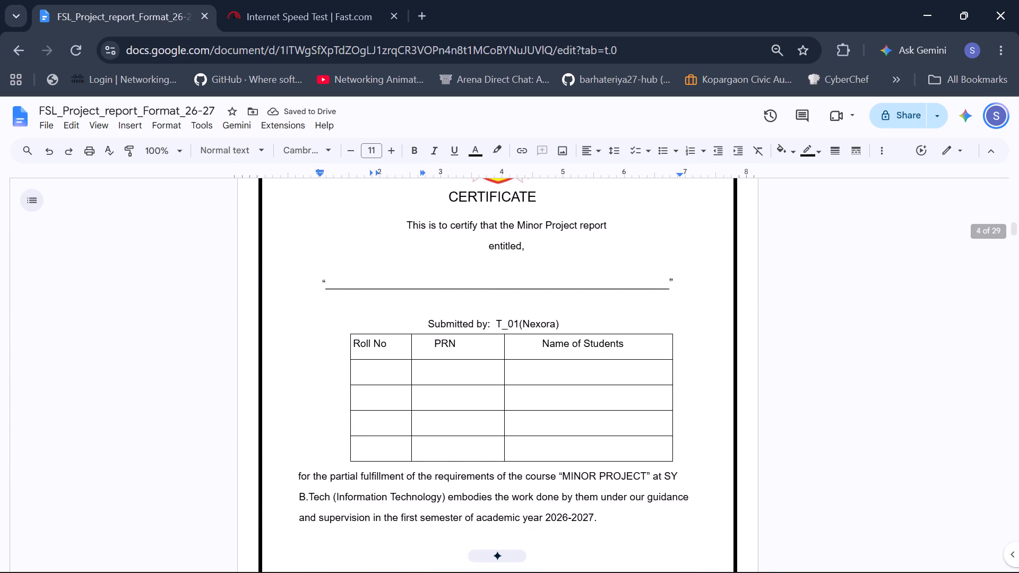
click(504, 283)
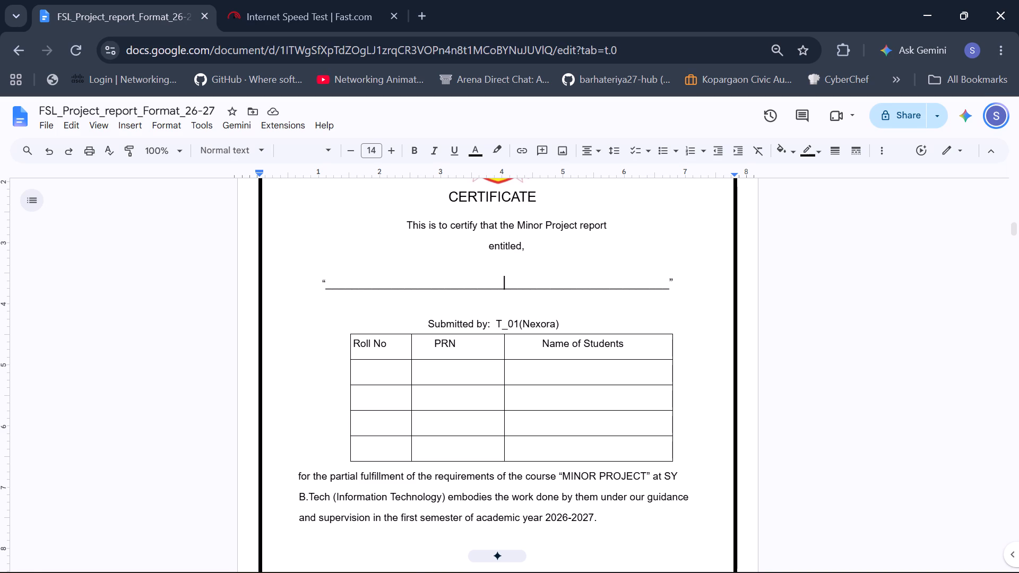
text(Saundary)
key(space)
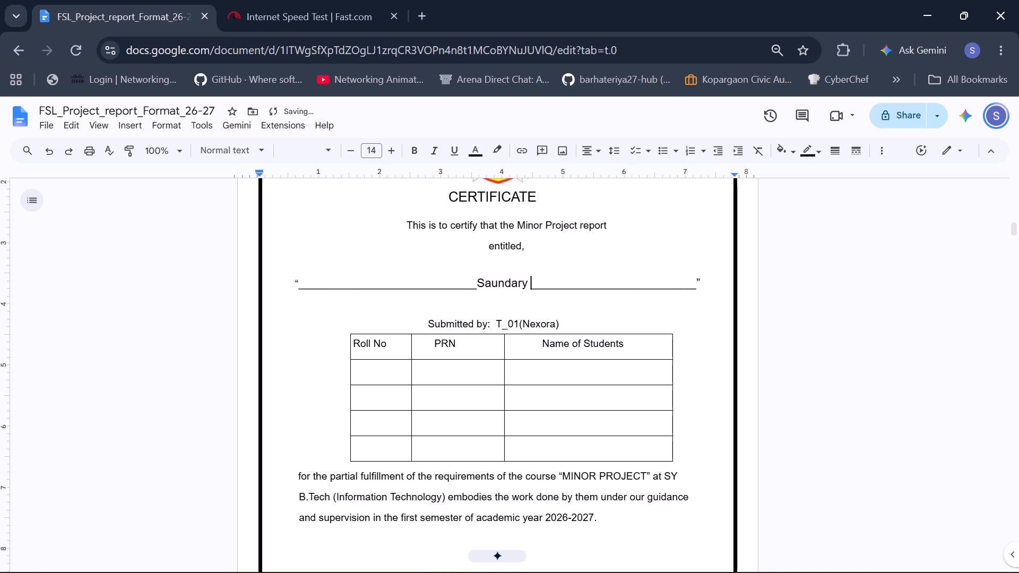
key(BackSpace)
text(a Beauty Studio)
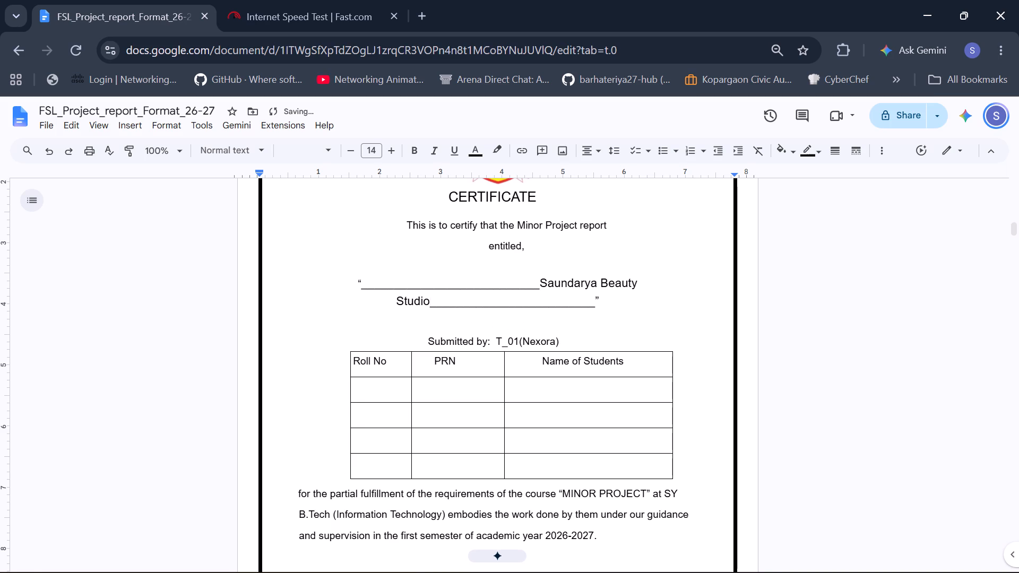
Shorten the underline before Saundarya Beauty Studio so the title fits on one line.
click(519, 281)
key(BackSpace)
key(BackSpace)
key(BackSpace)
key(BackSpace)
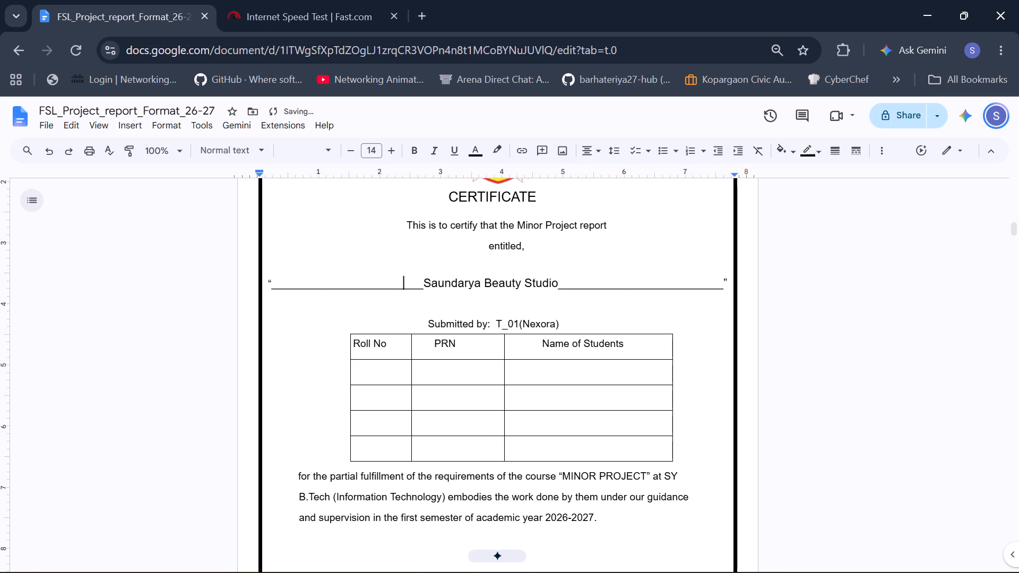
key(BackSpace)
key(BackSpace)
key(BackSpace)
key(BackSpace)
key(BackSpace)
key(BackSpace)
key(BackSpace)
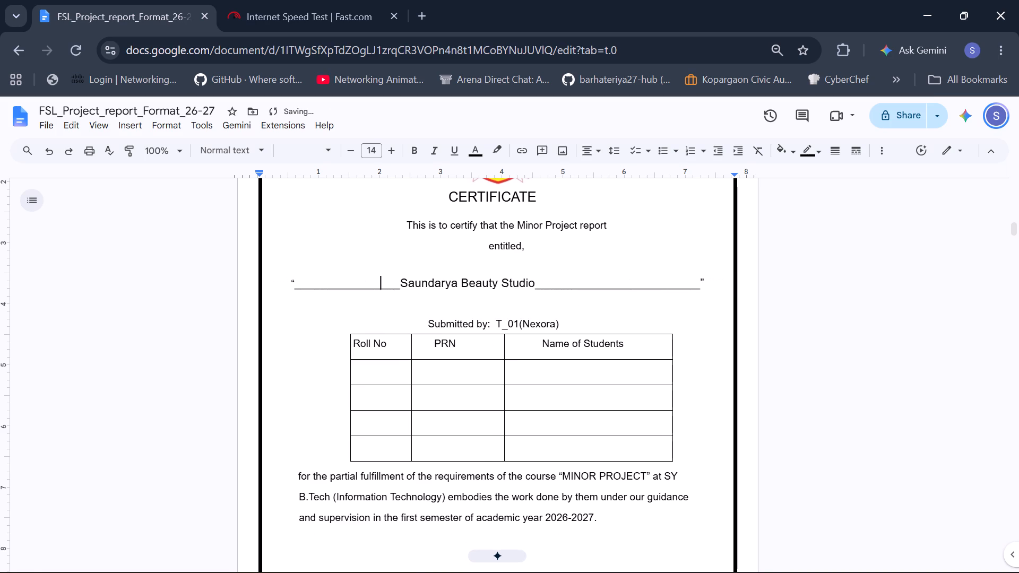
key(BackSpace)
key(BackSpace)
key(BackSpace)
key(BackSpace)
Shorten the underline after Saundarya Beauty Studio on the Certificate page by nine characters.
click(658, 284)
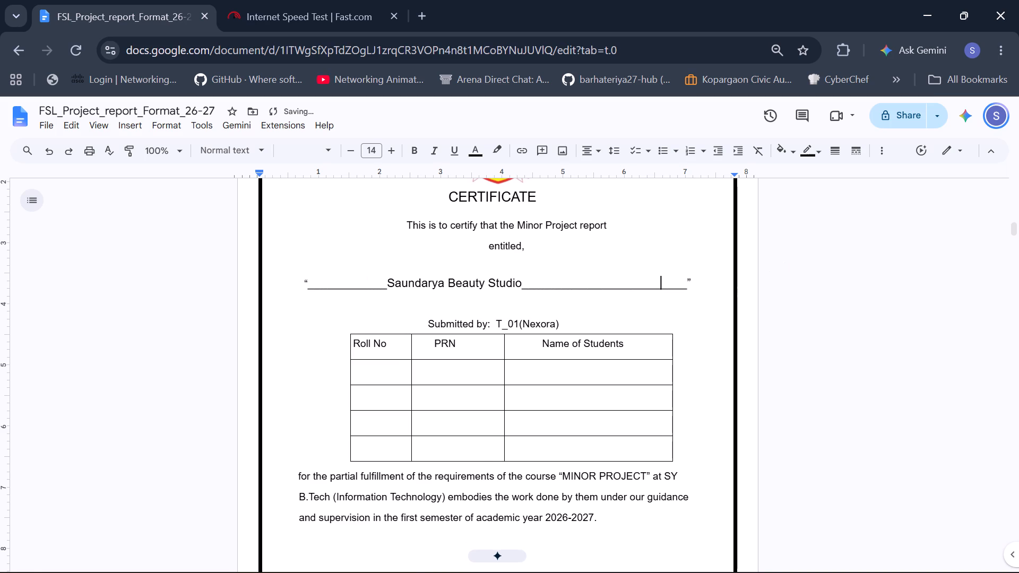
key(BackSpace)
key(BackSpace)
key(BackSpace)
key(BackSpace)
key(BackSpace)
key(BackSpace)
key(BackSpace)
key(BackSpace)
key(BackSpace)
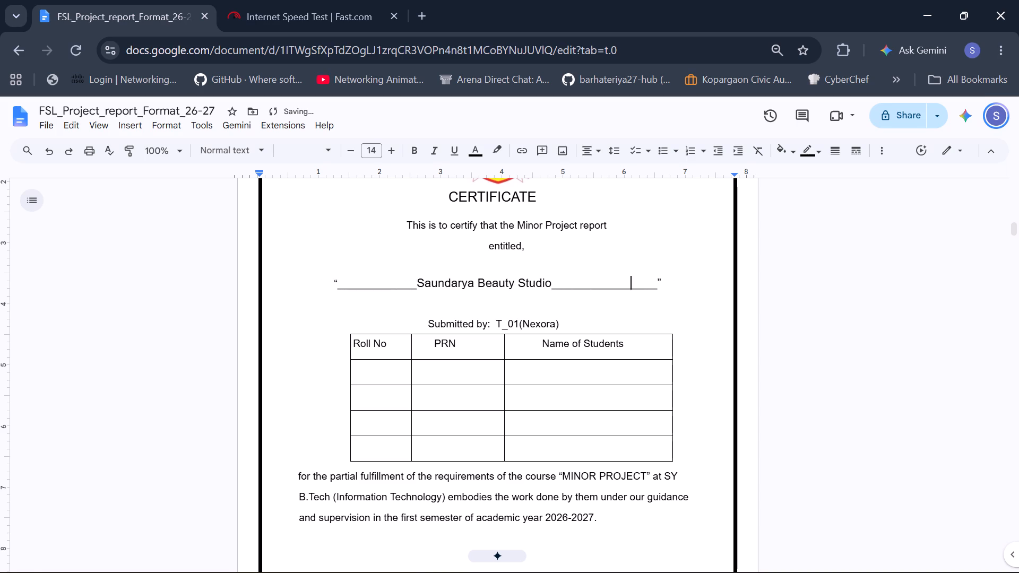
Delete the remaining underline between Saundarya Beauty Studio and the closing quotation mark on the Certificate page.
key(BackSpace)
key(BackSpace)
key(BackSpace)
key(BackSpace)
key(BackSpace)
key(BackSpace)
key(BackSpace)
key(BackSpace)
key(BackSpace)
key(BackSpace)
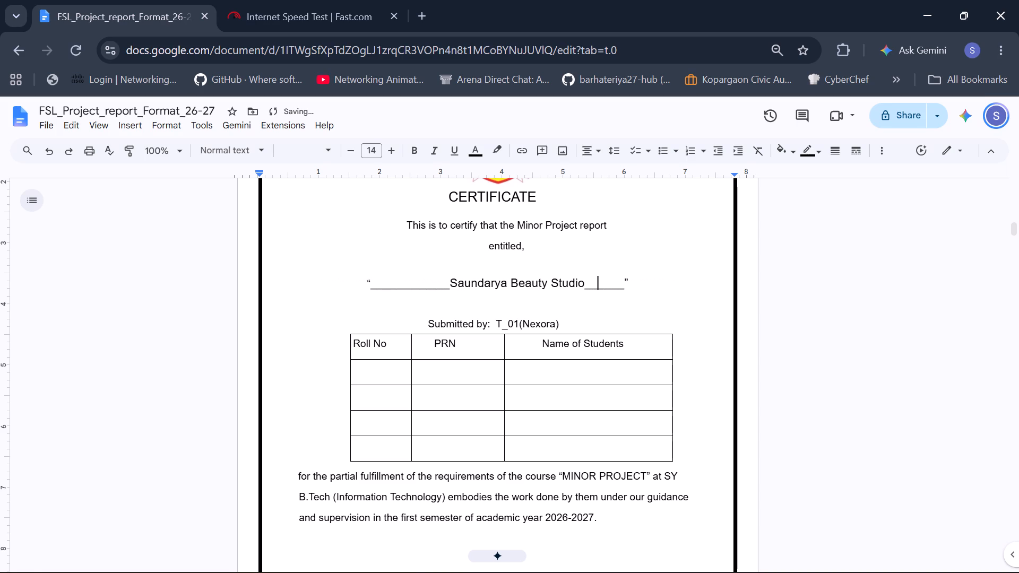
key(BackSpace)
key(Right)
key(Right)
key(Right)
key(Right)
key(BackSpace)
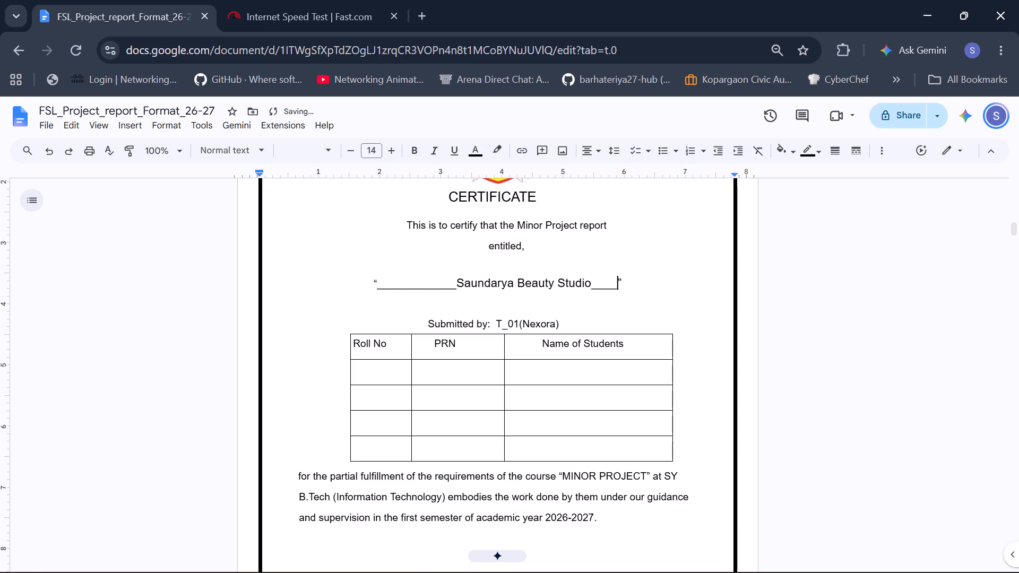
key(BackSpace)
key(BackSpace)
key(BackSpace)
key(BackSpace)
Delete the whole underline between the opening quotation mark and Saundarya Beauty Studio on the Certificate page.
key(Left)
key(Left)
key(Left)
key(Left)
key(Left)
key(Left)
key(Left)
key(Left)
key(Left)
key(Left)
key(Left)
key(Left)
key(Left)
key(Left)
key(Left)
key(Left)
key(Left)
key(Left)
key(Left)
key(Left)
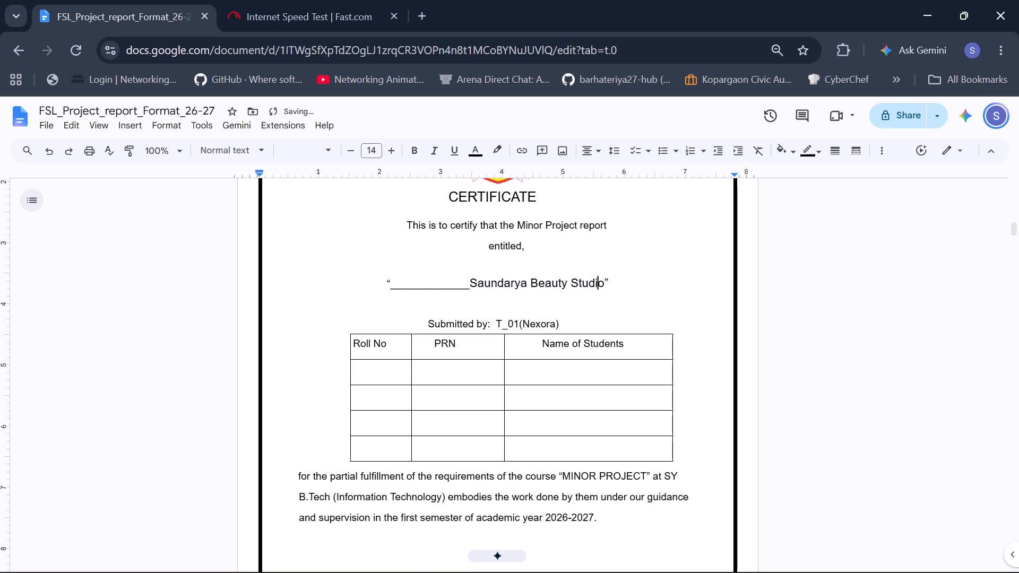
key(Right)
key(BackSpace)
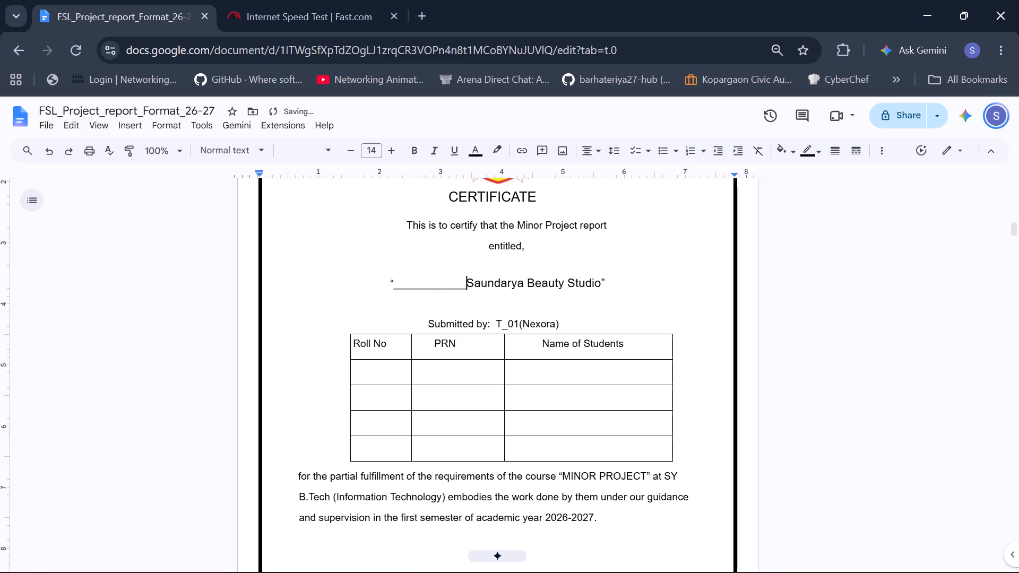
key(BackSpace)
key(BackSpace)
key(BackSpace)
key(BackSpace)
key(BackSpace)
key(BackSpace)
key(BackSpace)
key(BackSpace)
key(BackSpace)
key(BackSpace)
key(BackSpace)
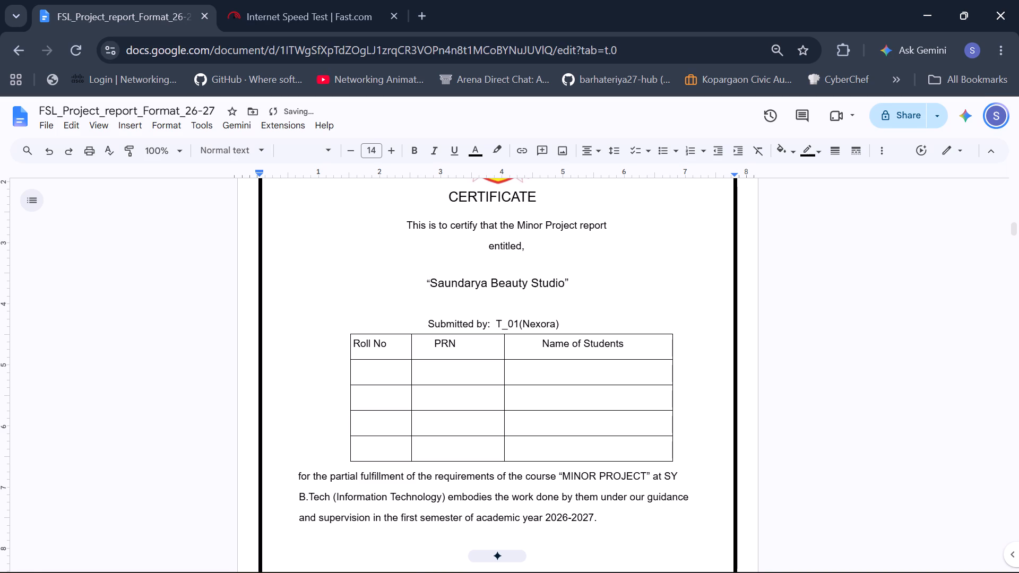
Make the project title Saundarya Beauty Studio bold on the Certificate page, leaving its quotation marks unformatted.
drag(428, 281, 506, 284)
click(506, 284)
drag(564, 281, 430, 285)
key(ctrl+b)
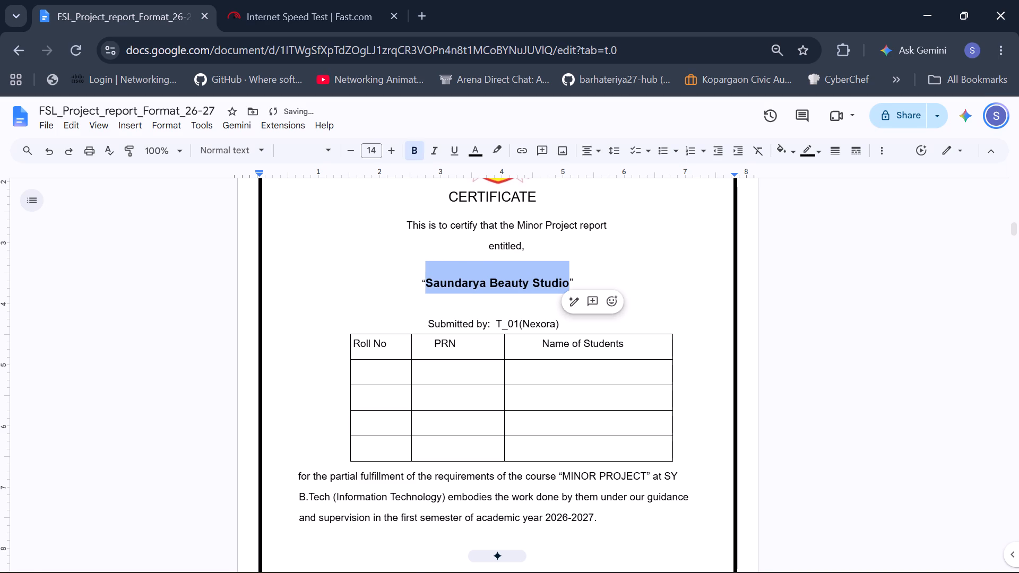
click(581, 249)
click(600, 275)
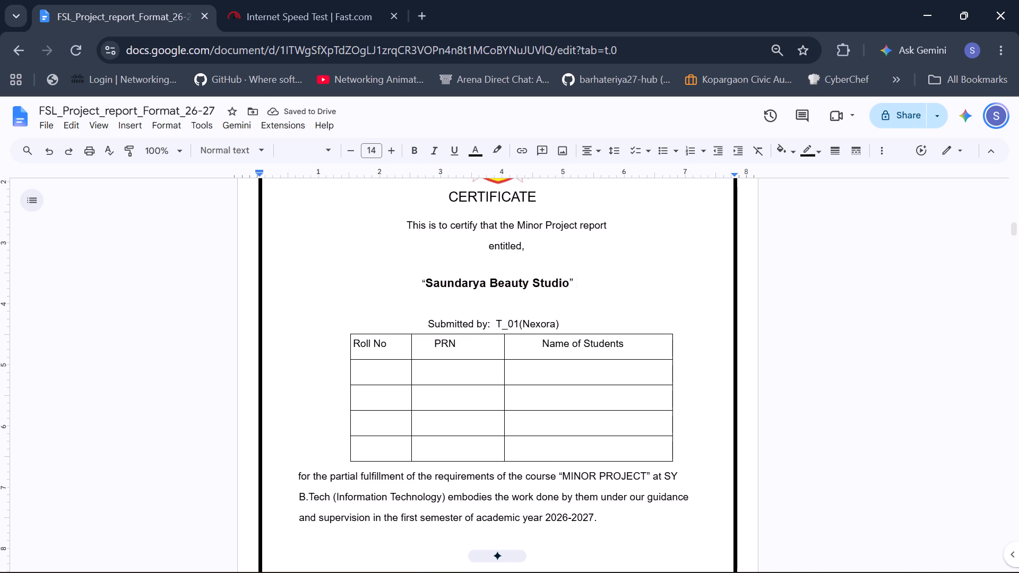
Change the team number in the Certificate page's Submitted by line to T_02.
scroll(593, 294, down, 1)
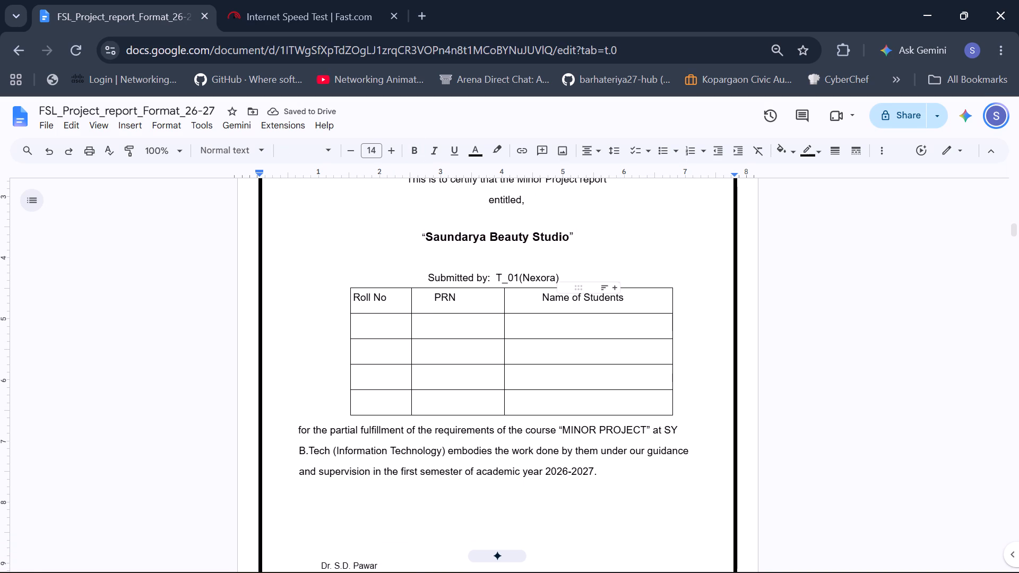
click(516, 278)
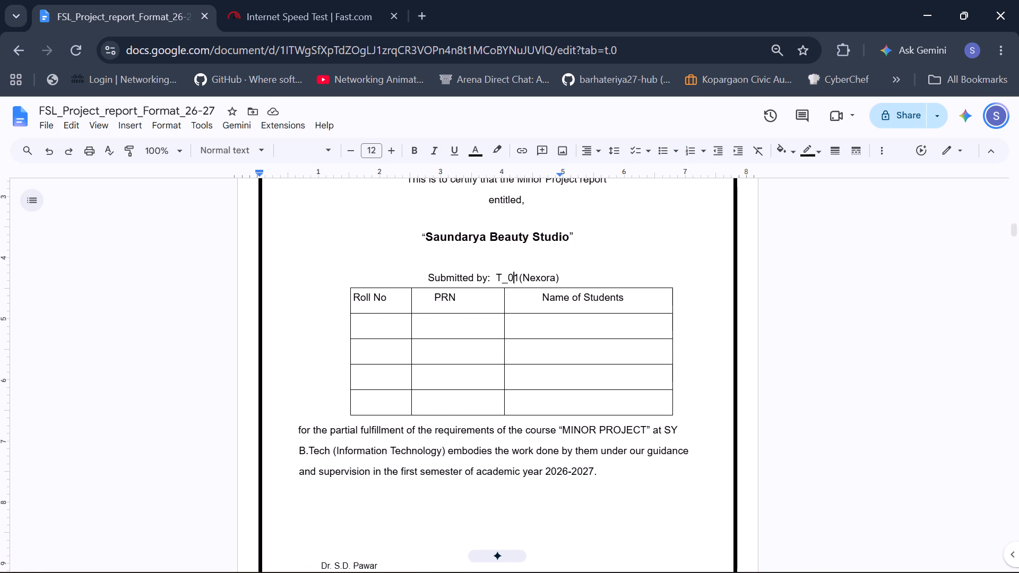
key(Right)
key(BackSpace)
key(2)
Replace the team name Nexora in the Certificate page's Submitted by line with Javian, keeping the parentheses.
scroll(517, 277, up, 2)
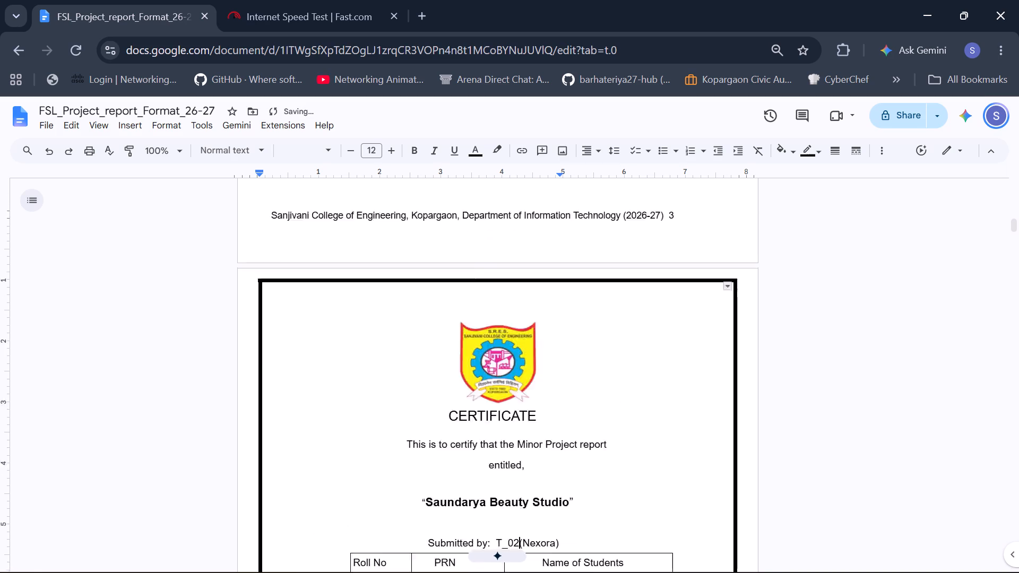
scroll(517, 277, up, 7)
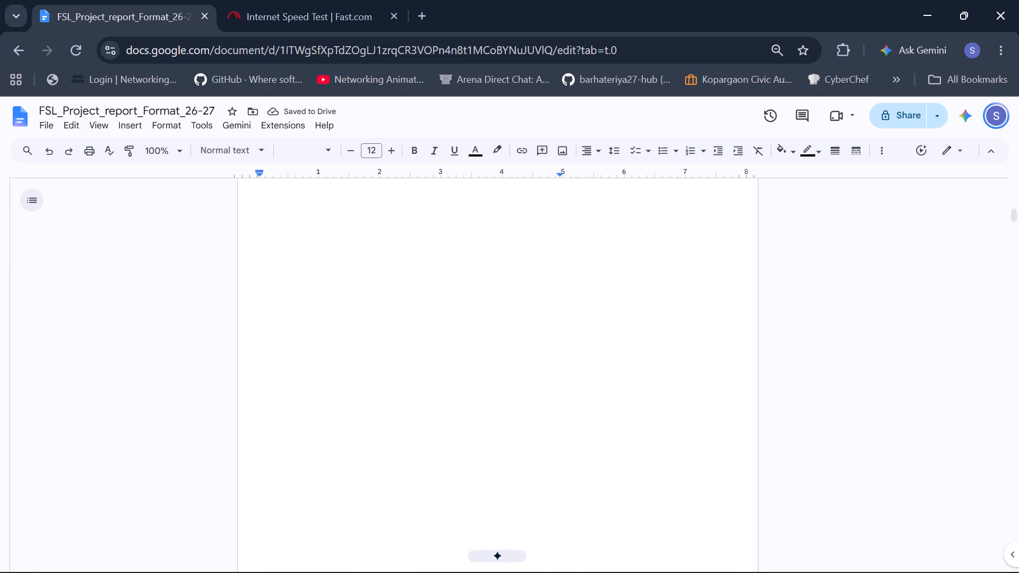
scroll(517, 277, up, 2)
scroll(517, 277, down, 4)
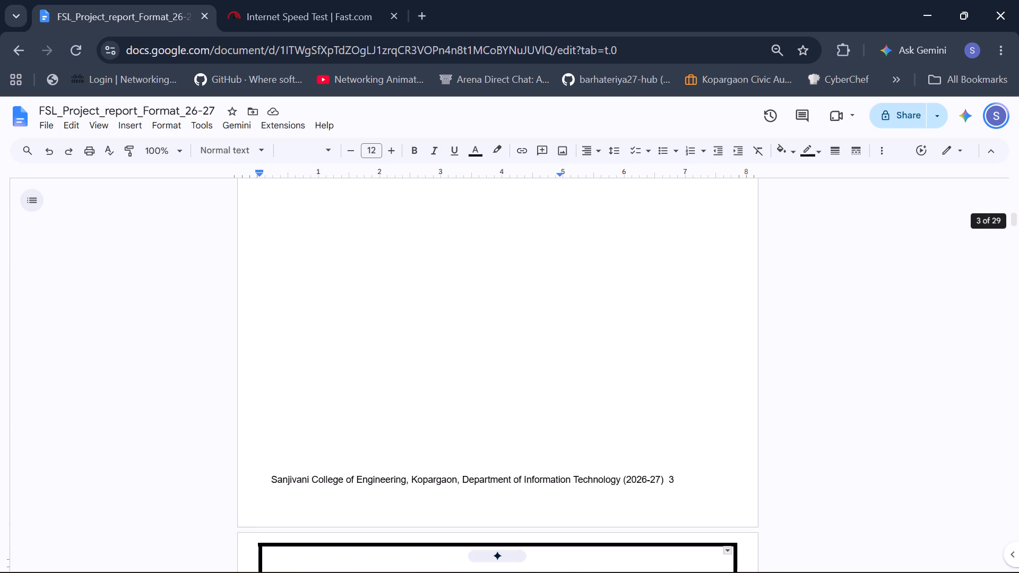
scroll(517, 277, down, 7)
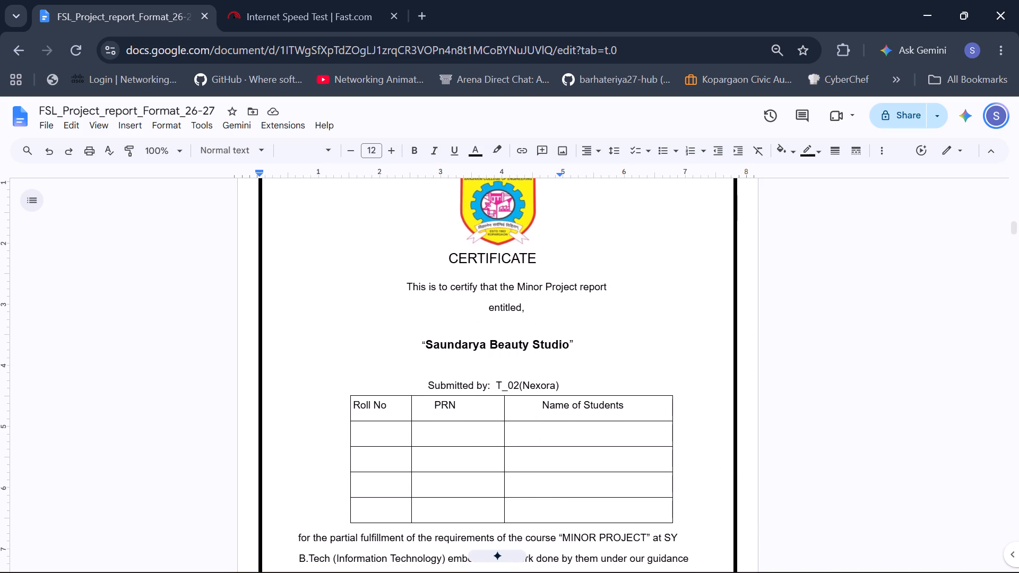
drag(524, 383, 553, 381)
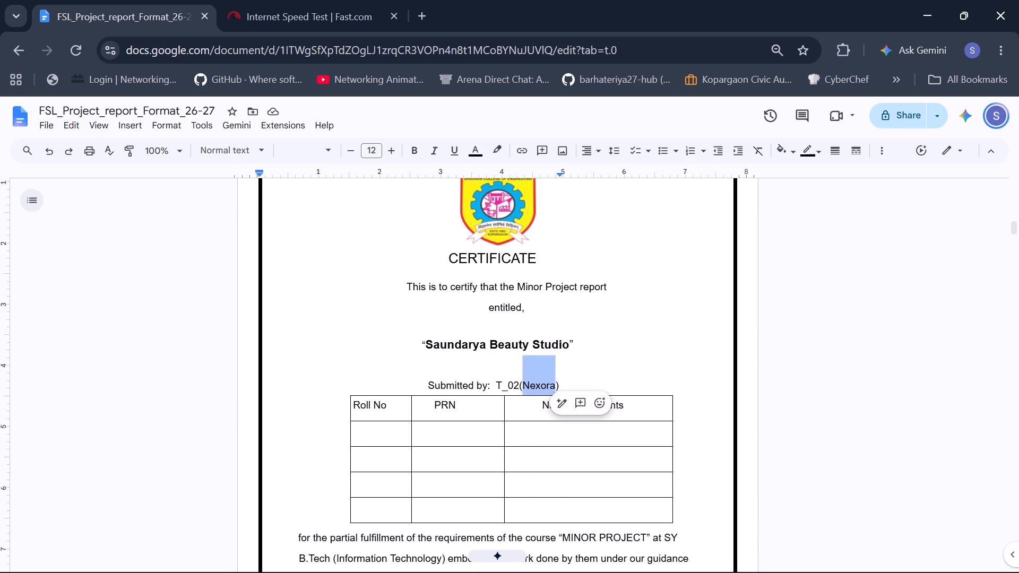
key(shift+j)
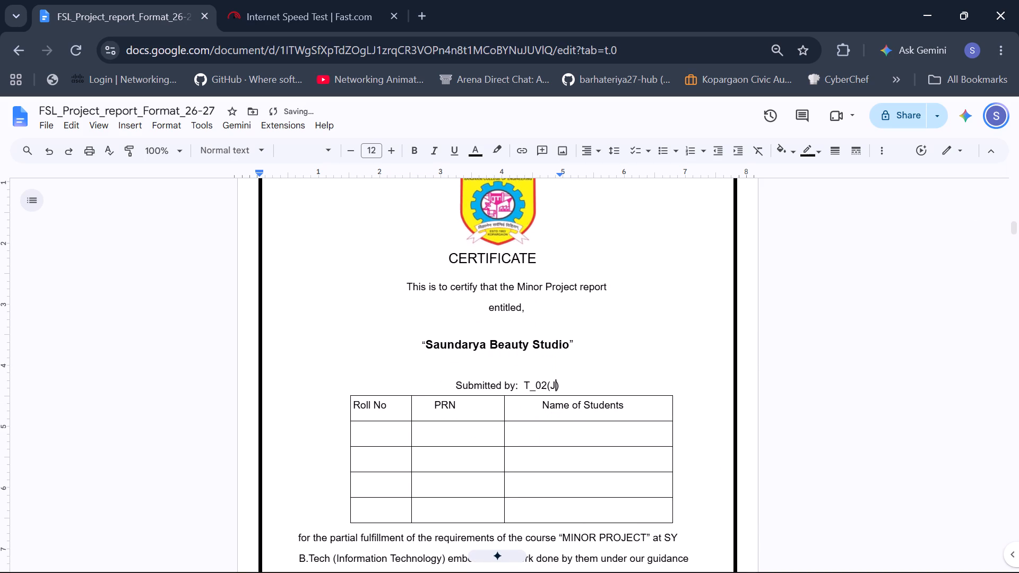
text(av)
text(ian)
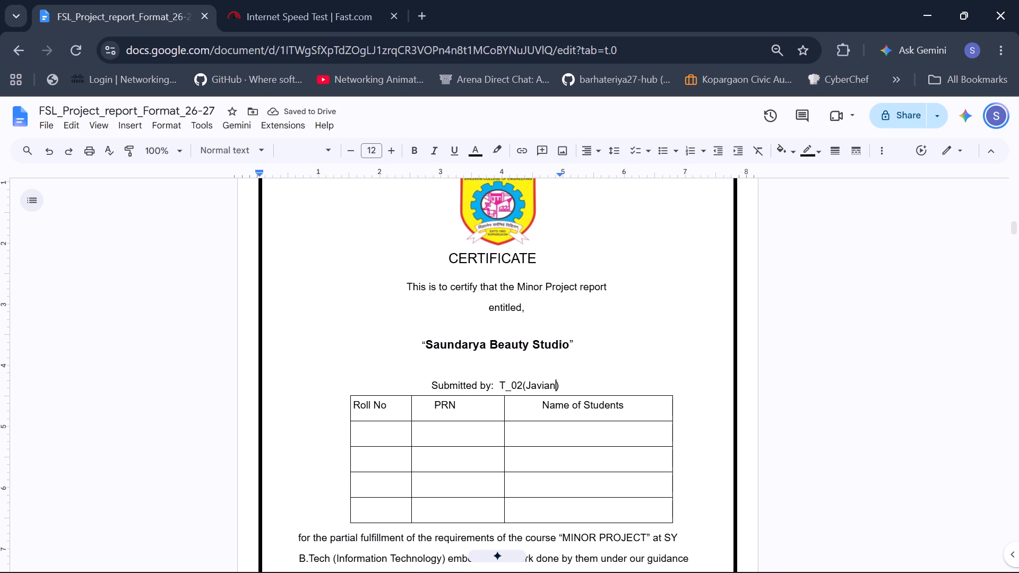
Consult the student table on page 2 and start the Certificate page's table at the first empty Roll No cell.
scroll(553, 381, up, 4)
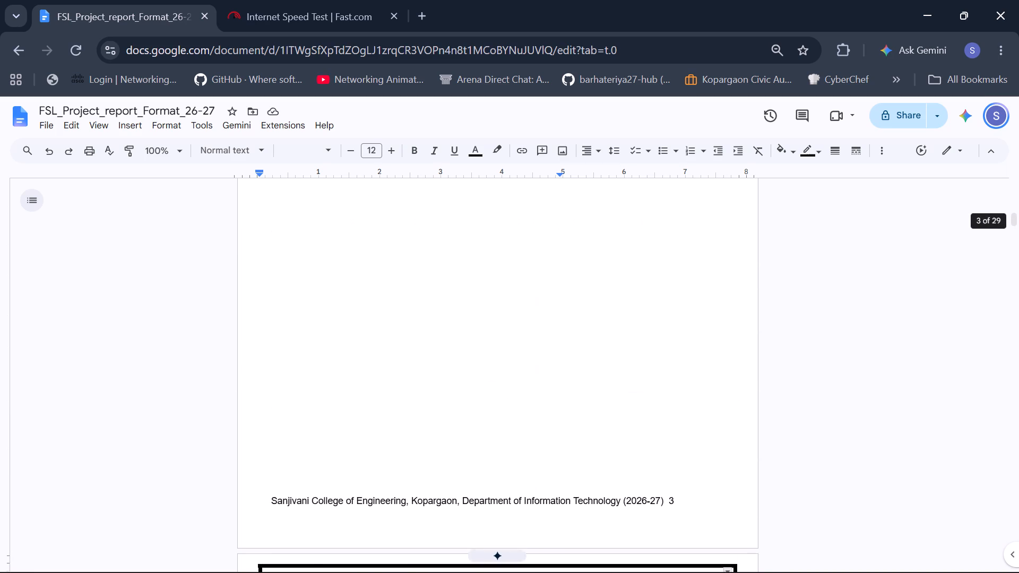
scroll(553, 381, up, 5)
scroll(553, 381, down, 1)
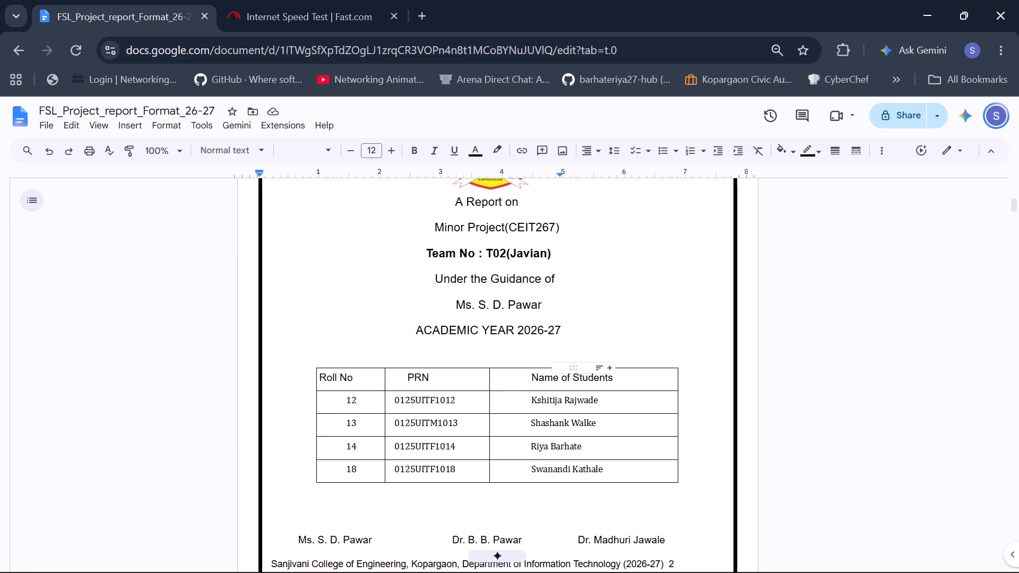
scroll(553, 381, down, 5)
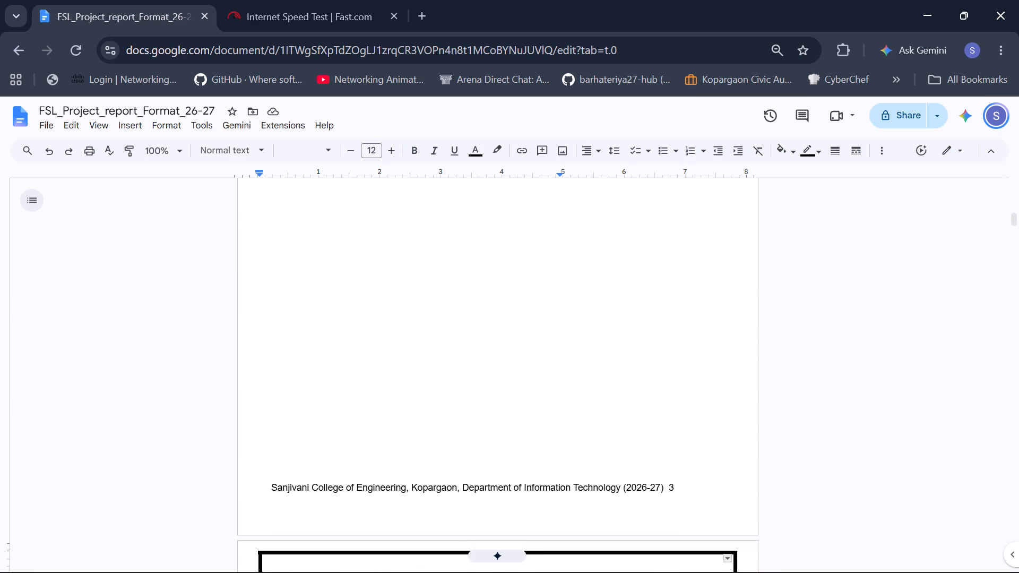
scroll(553, 381, down, 5)
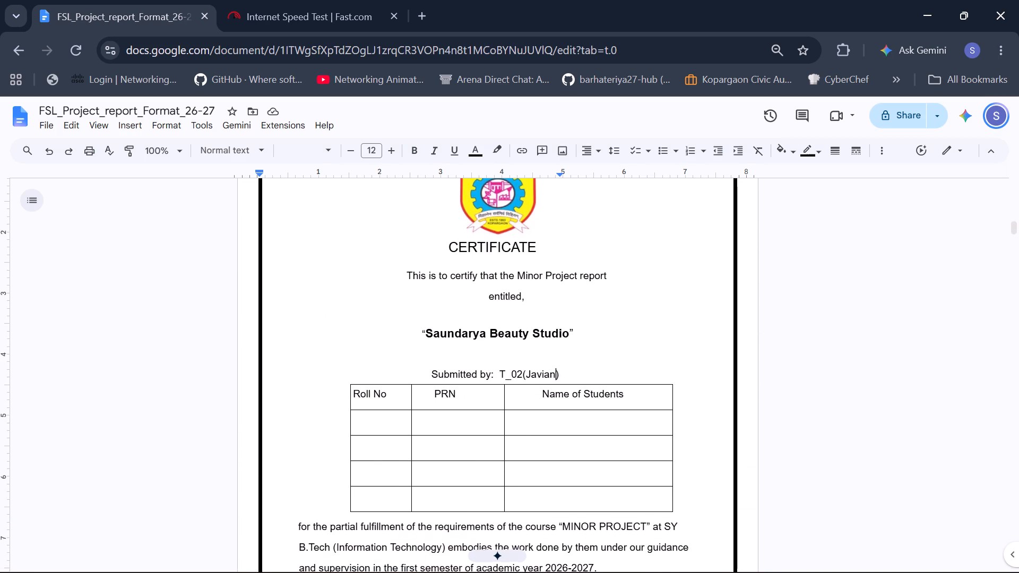
scroll(553, 381, down, 1)
click(387, 333)
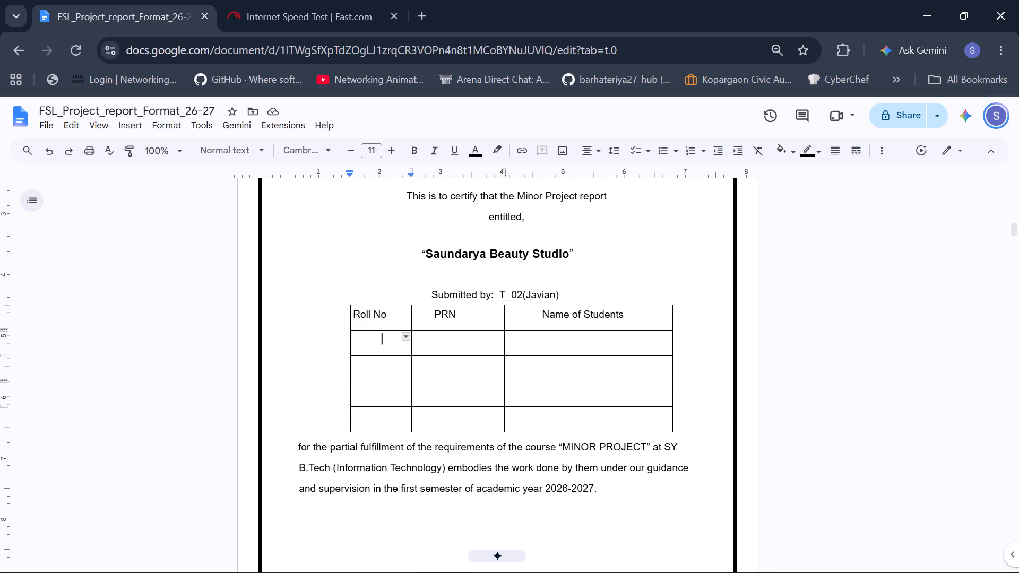
Fill the Roll No column of the Certificate page's student table with 12, 13, 14 and 18.
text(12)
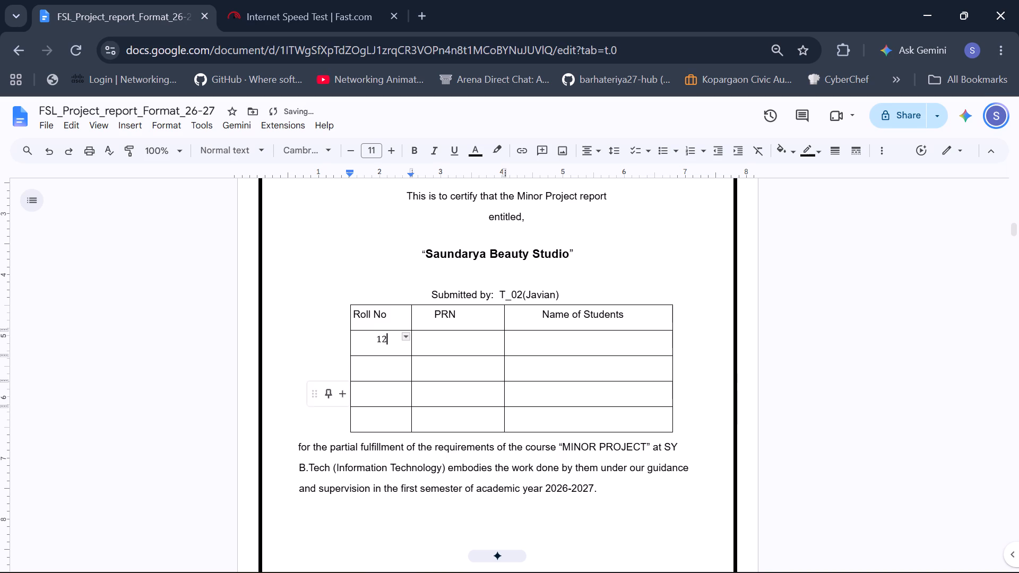
click(394, 376)
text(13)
click(384, 392)
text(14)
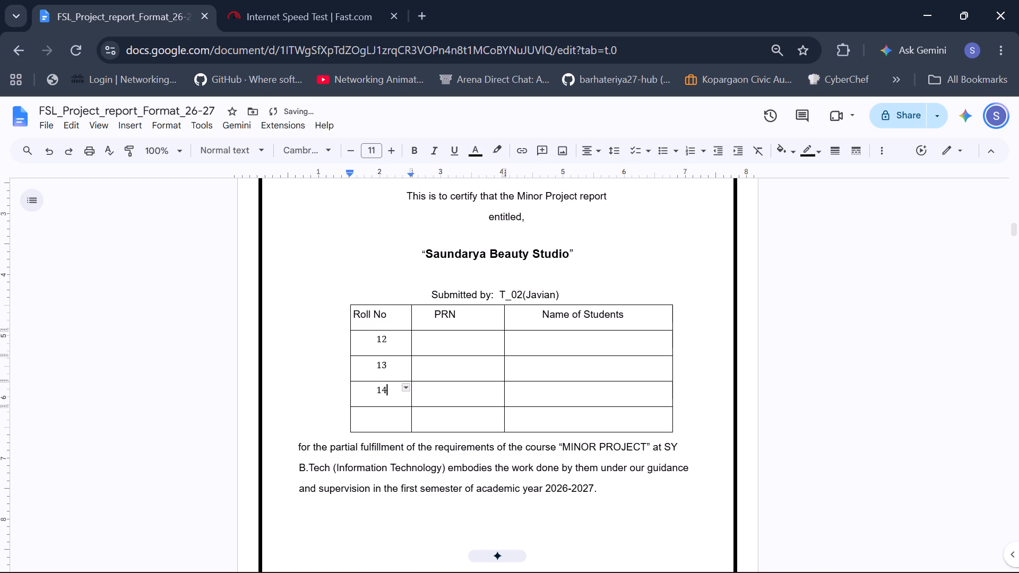
click(376, 421)
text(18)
Copy the four students' PRNs one by one from the student table on the second page.
click(440, 342)
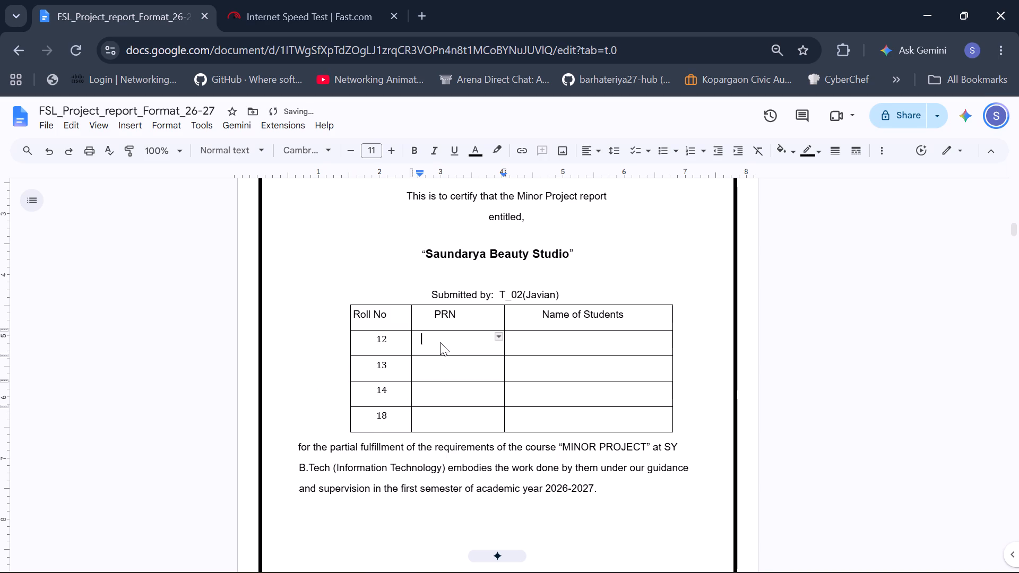
scroll(440, 342, up, 2)
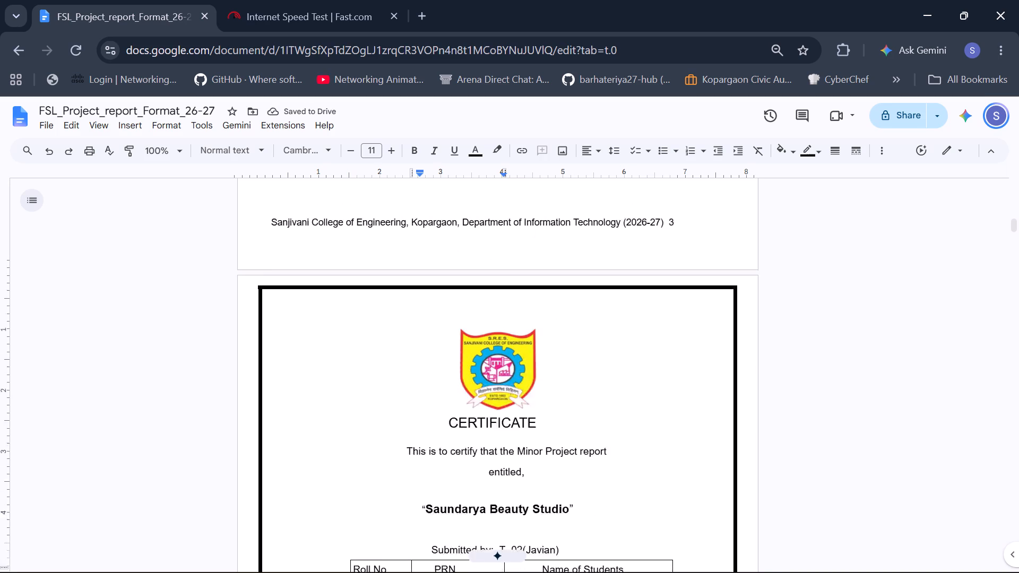
scroll(440, 342, up, 10)
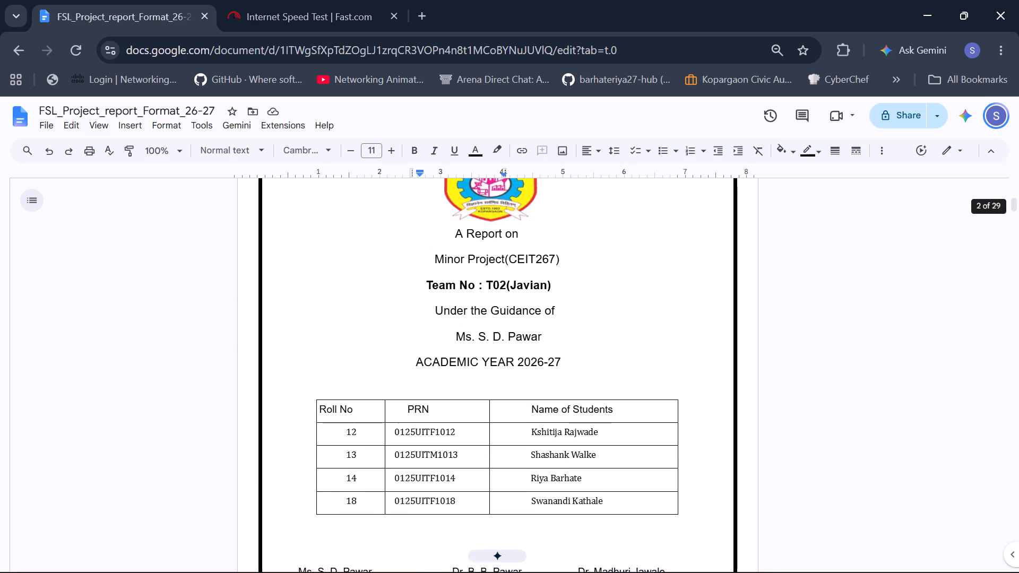
scroll(440, 342, up, 1)
scroll(440, 342, down, 1)
triple_click(417, 375)
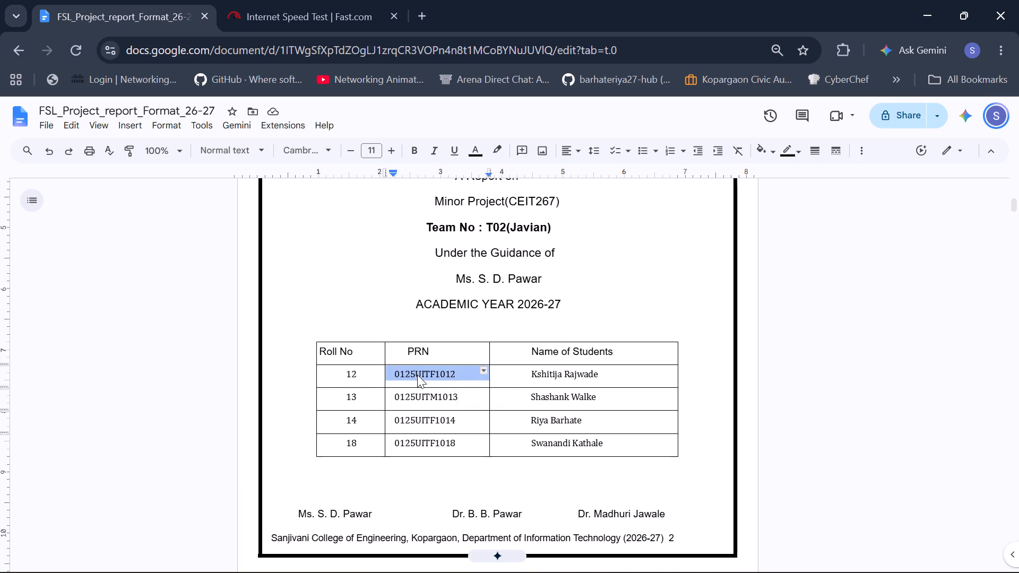
key(ctrl+c)
double_click(417, 399)
key(ctrl+c)
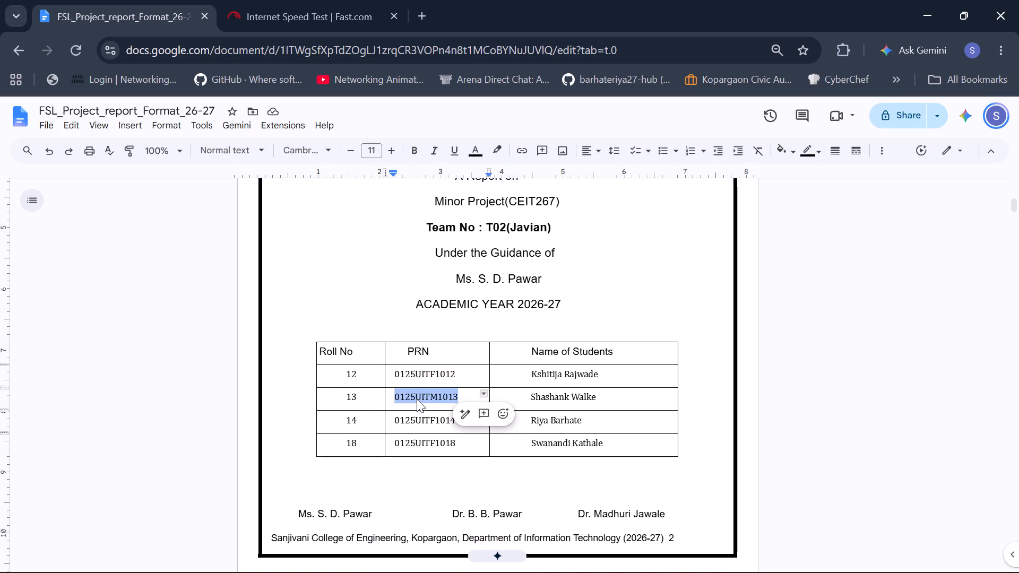
double_click(420, 423)
key(ctrl+c)
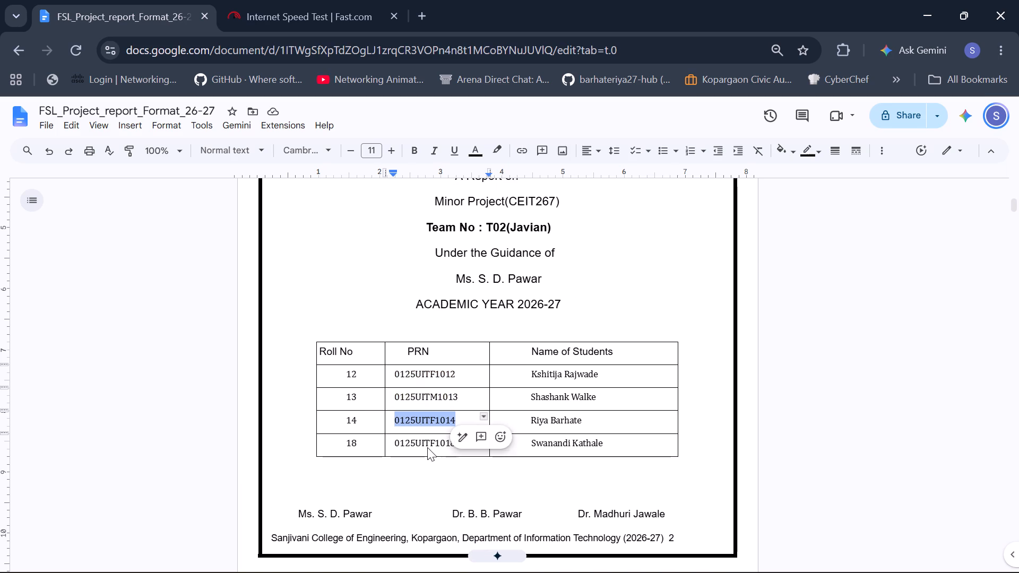
double_click(427, 447)
key(ctrl+c)
Paste the matching copied PRNs into the rows for roll numbers 12 and 13 in the Certificate table.
scroll(550, 487, down, 2)
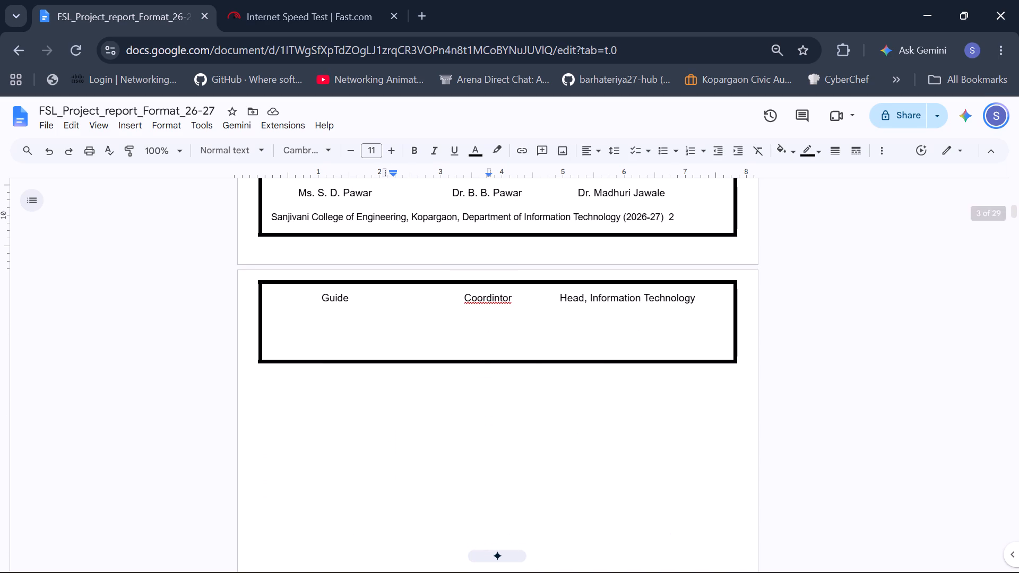
scroll(550, 487, down, 8)
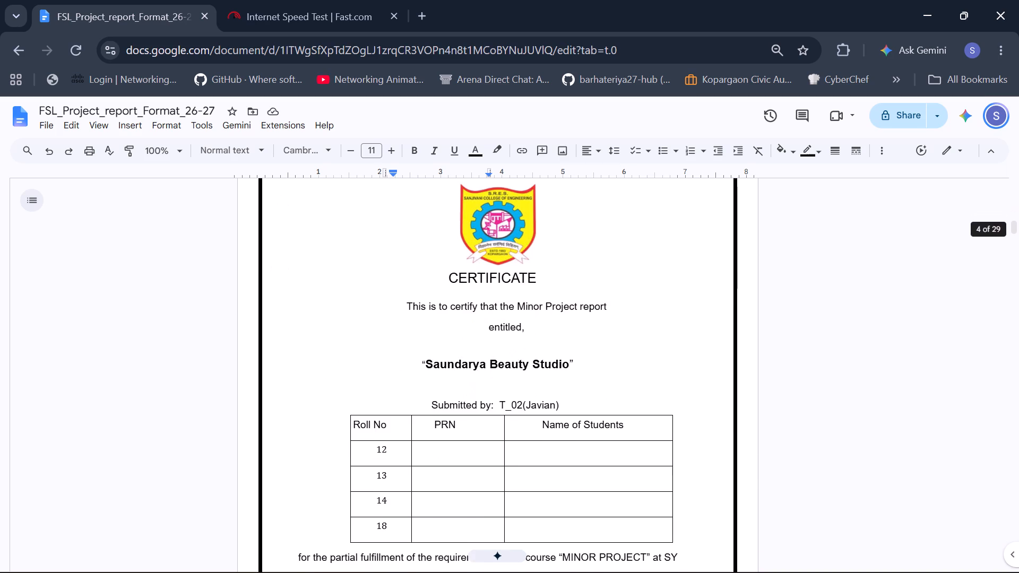
click(474, 446)
key(super+v)
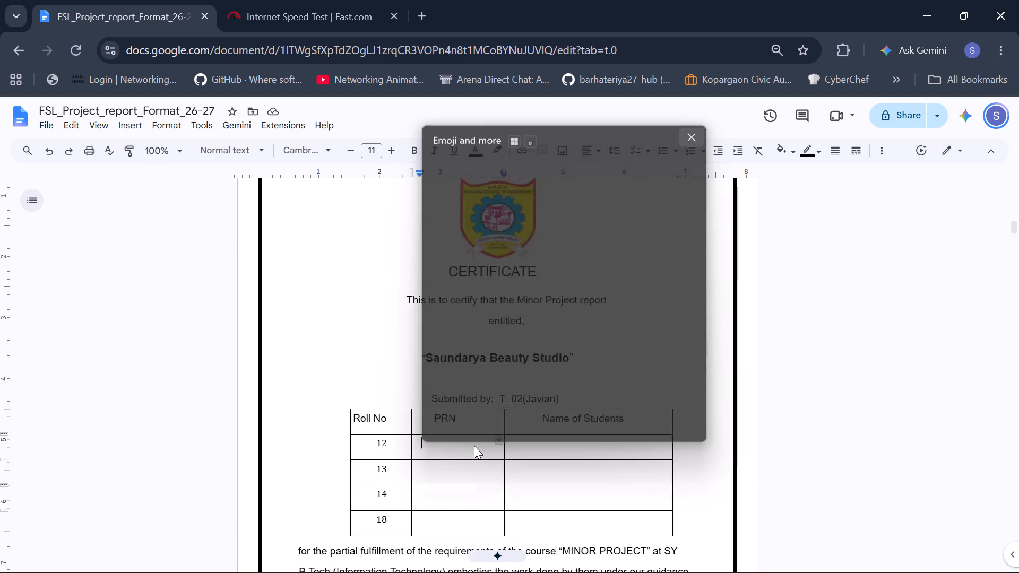
scroll(489, 385, down, 1)
click(489, 385)
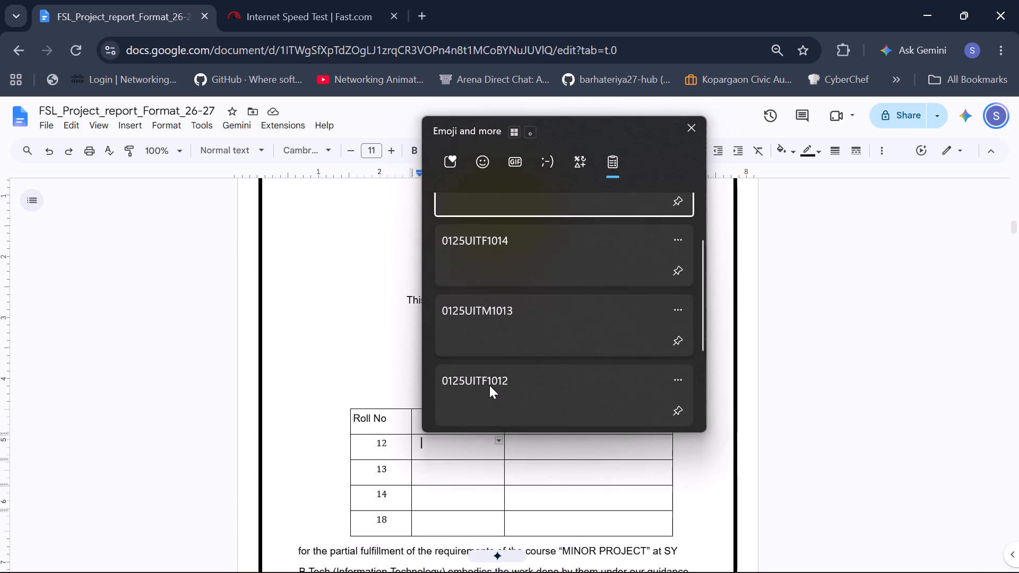
key(ctrl+v)
click(443, 479)
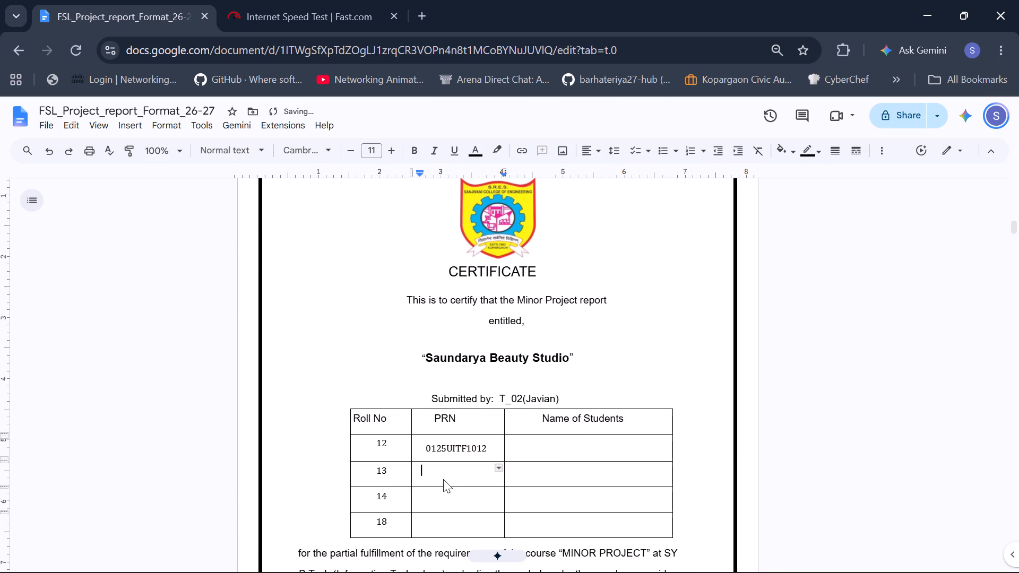
key(super+v)
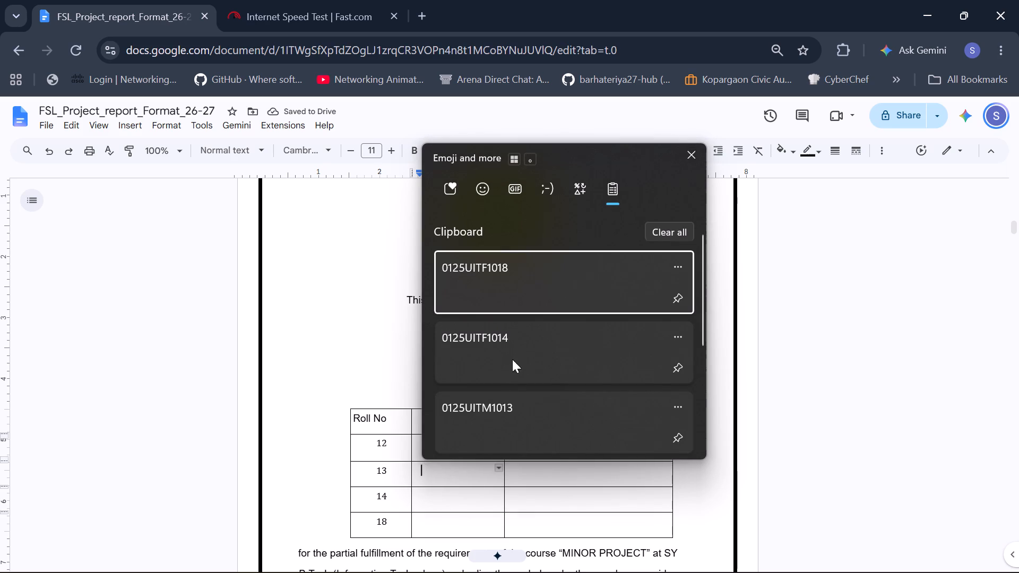
click(511, 431)
key(ctrl+v)
Paste the matching copied PRNs into the rows for roll numbers 14 and 18 in the Certificate table.
click(448, 497)
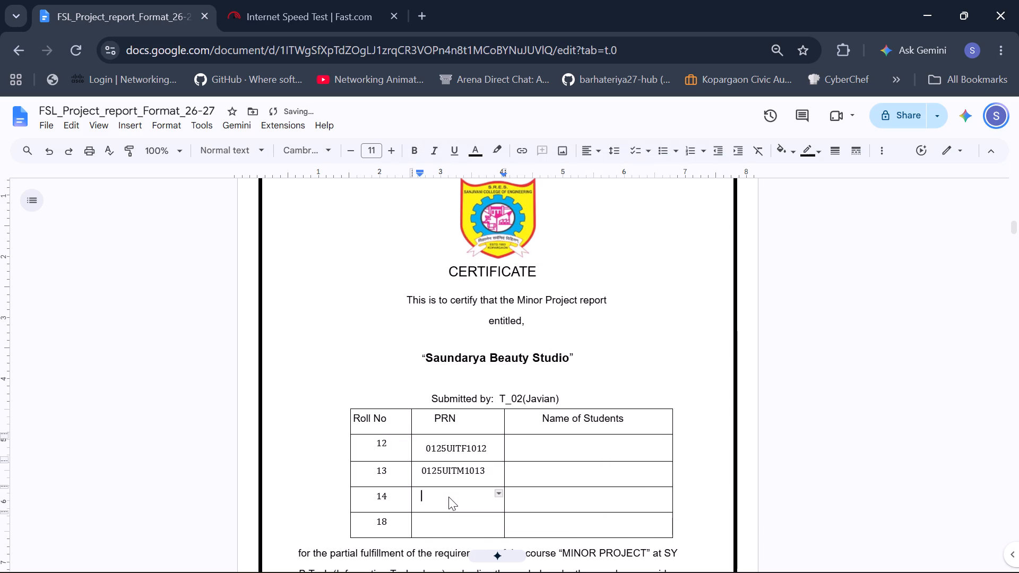
key(super+v)
click(516, 390)
key(ctrl+v)
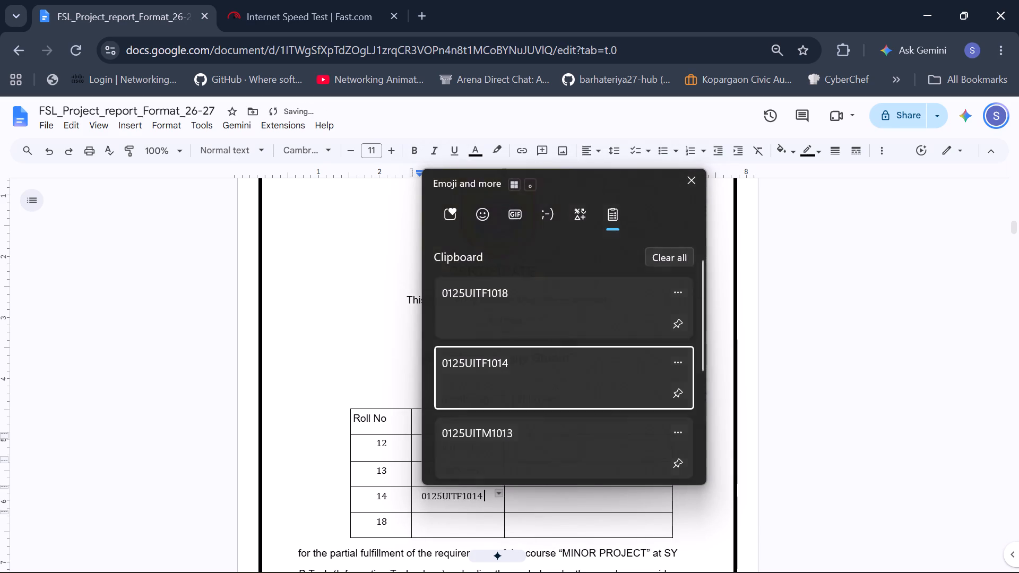
click(461, 488)
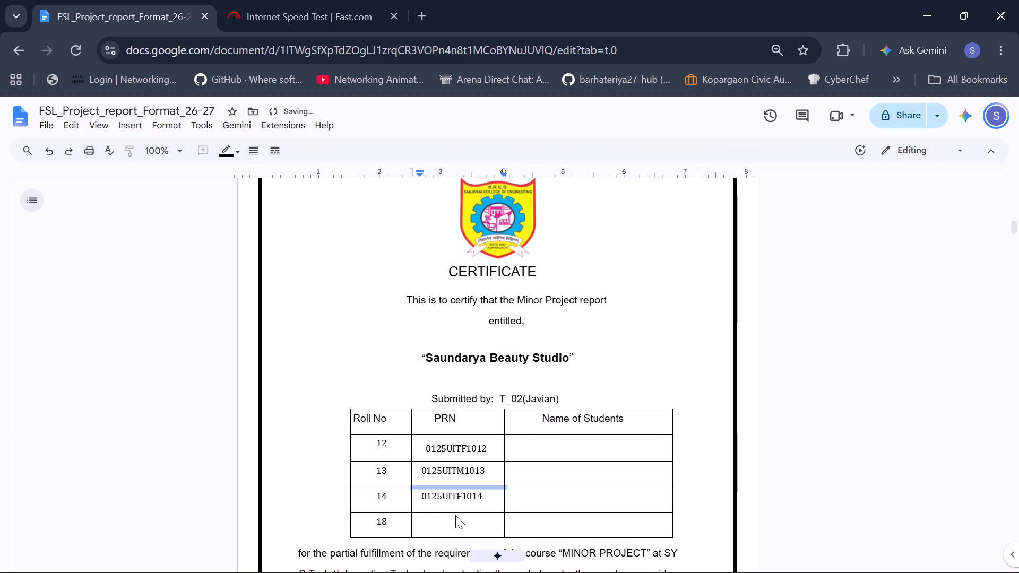
click(455, 515)
key(super+v)
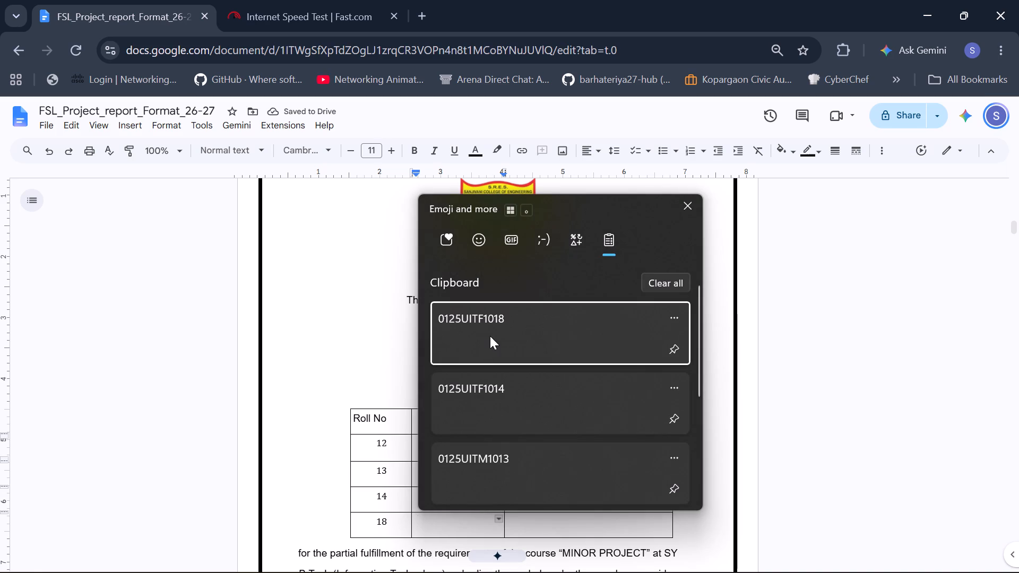
click(490, 336)
key(ctrl+v)
Copy the four students' names one by one from the student table on the second page.
scroll(501, 475, up, 6)
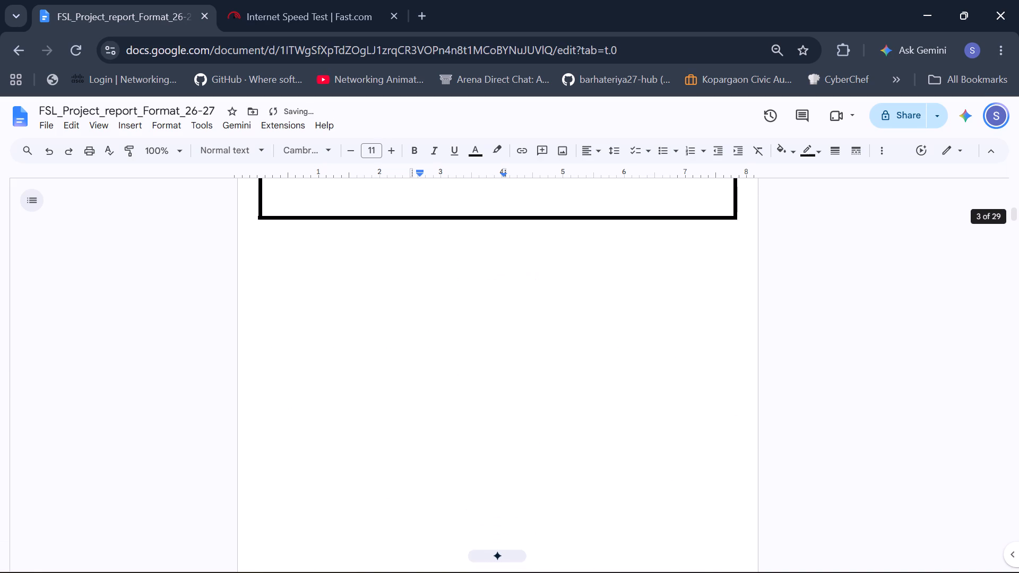
scroll(501, 475, up, 4)
scroll(548, 483, down, 1)
triple_click(567, 448)
key(ctrl+c)
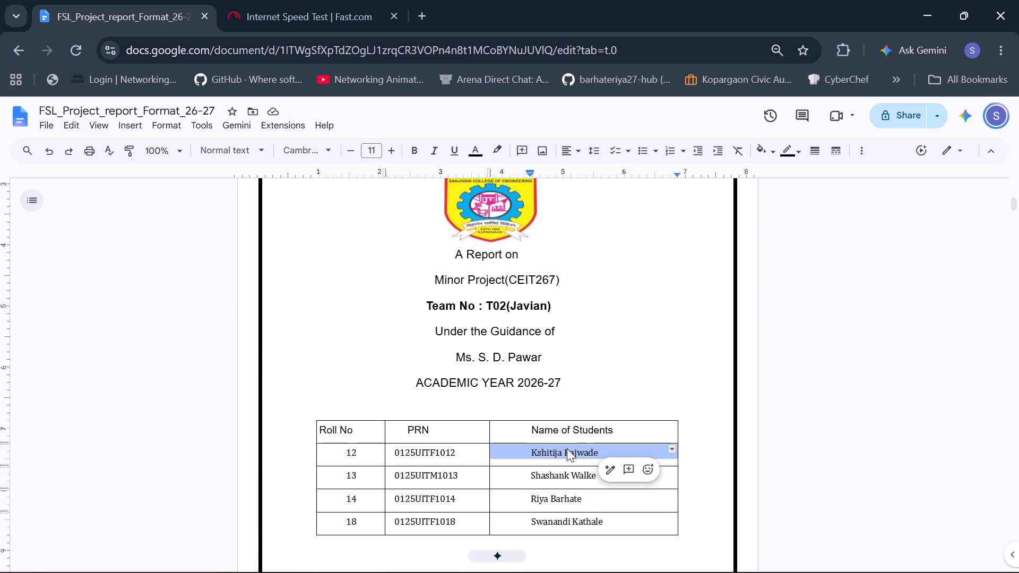
triple_click(573, 473)
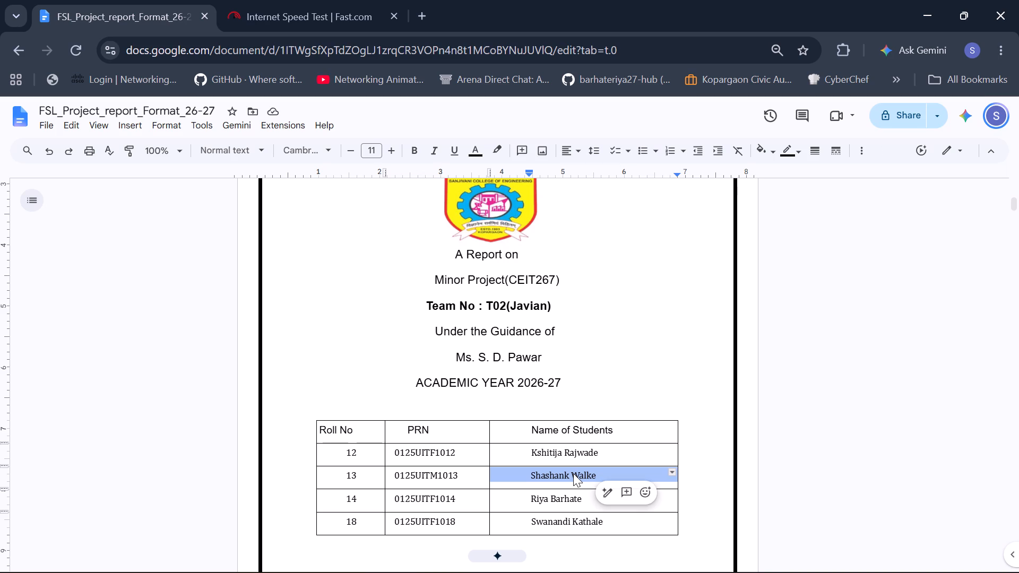
key(ctrl+c)
triple_click(562, 499)
key(ctrl+c)
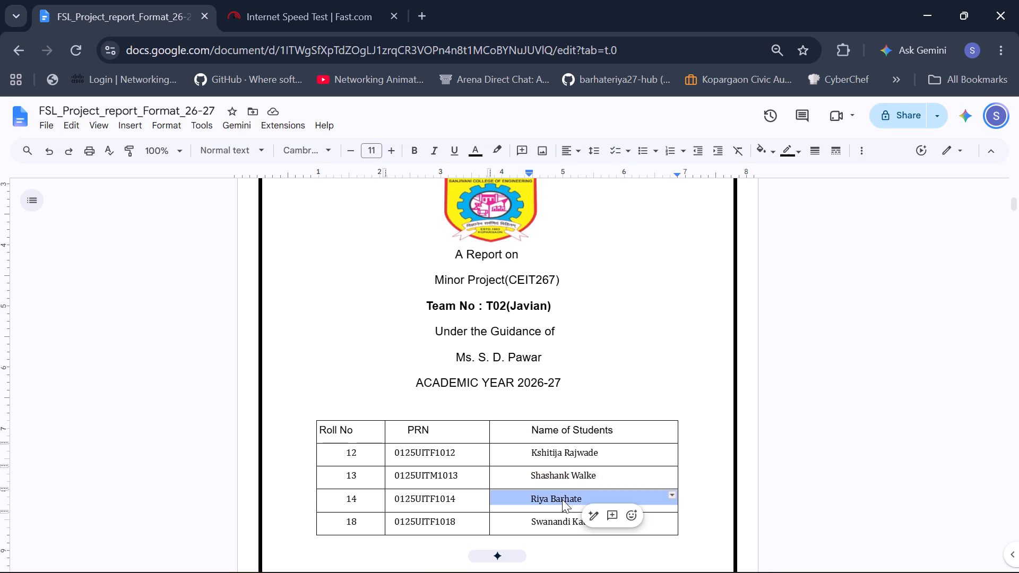
triple_click(556, 526)
key(ctrl+c)
Paste the matching copied student names into the rows for roll numbers 12 and 13 in the Certificate table.
scroll(556, 526, down, 1)
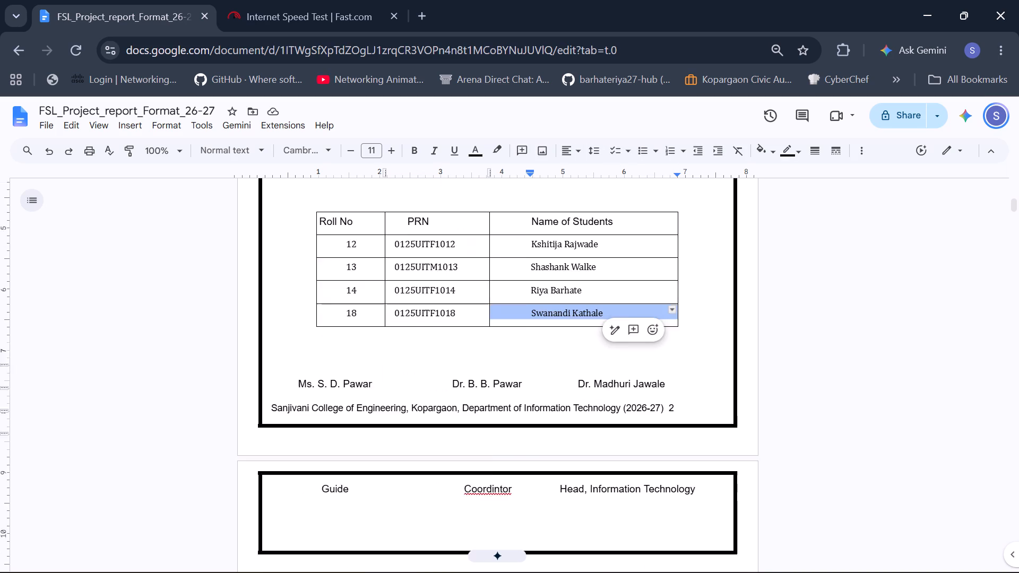
scroll(556, 526, down, 7)
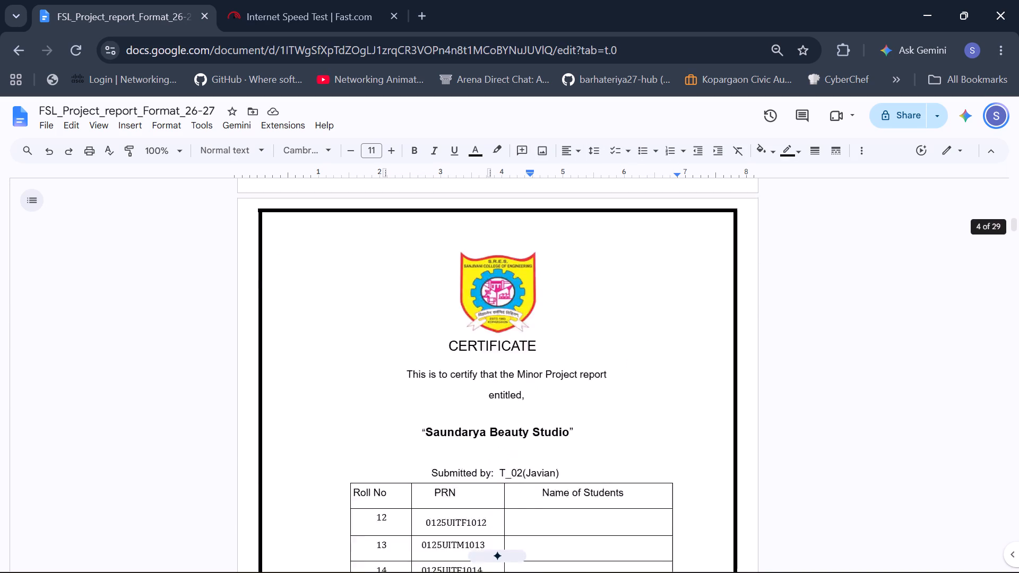
scroll(556, 526, down, 3)
click(558, 434)
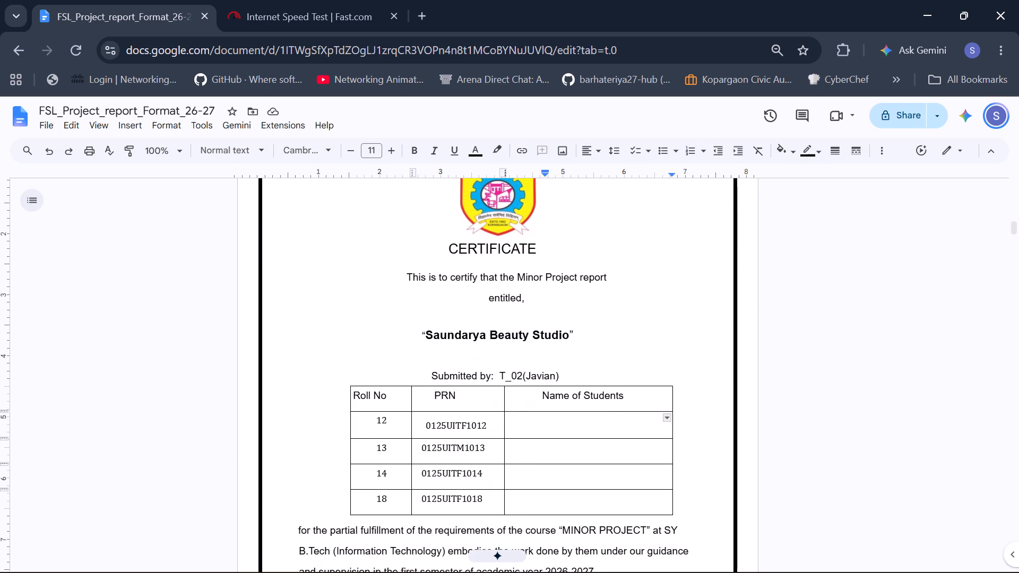
key(super+v)
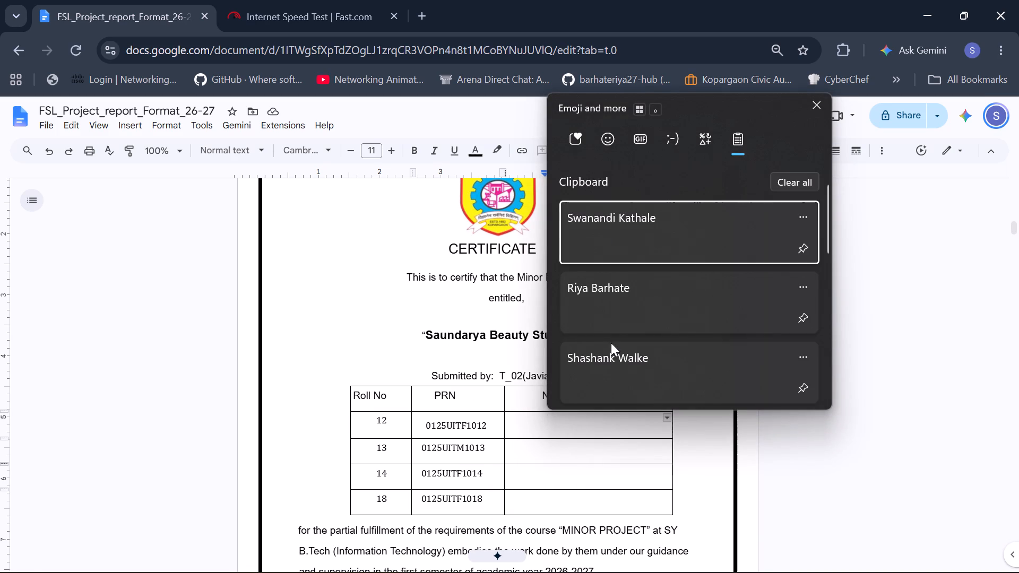
scroll(614, 333, down, 1)
click(608, 360)
key(ctrl+v)
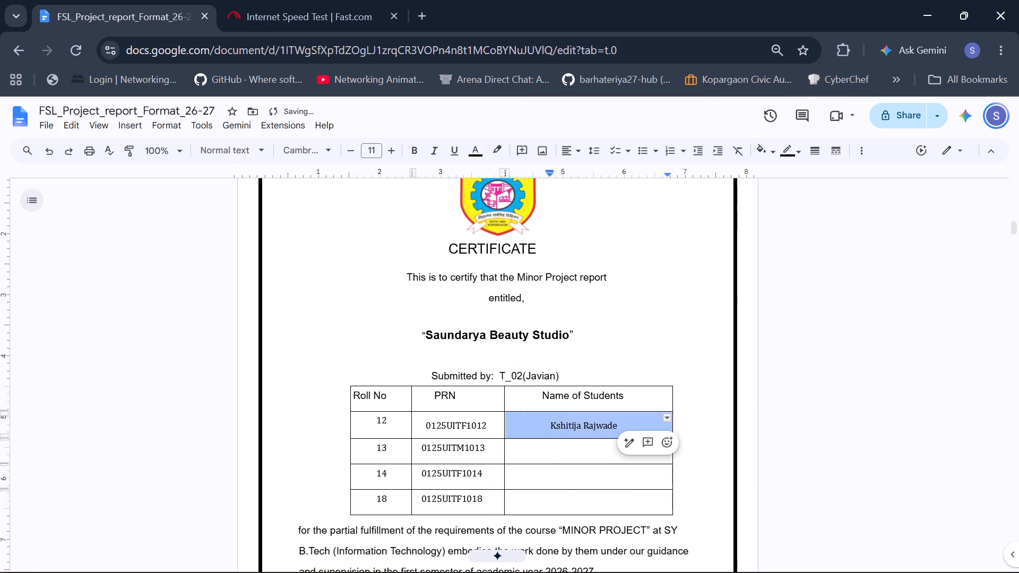
click(562, 460)
key(super+v)
click(612, 394)
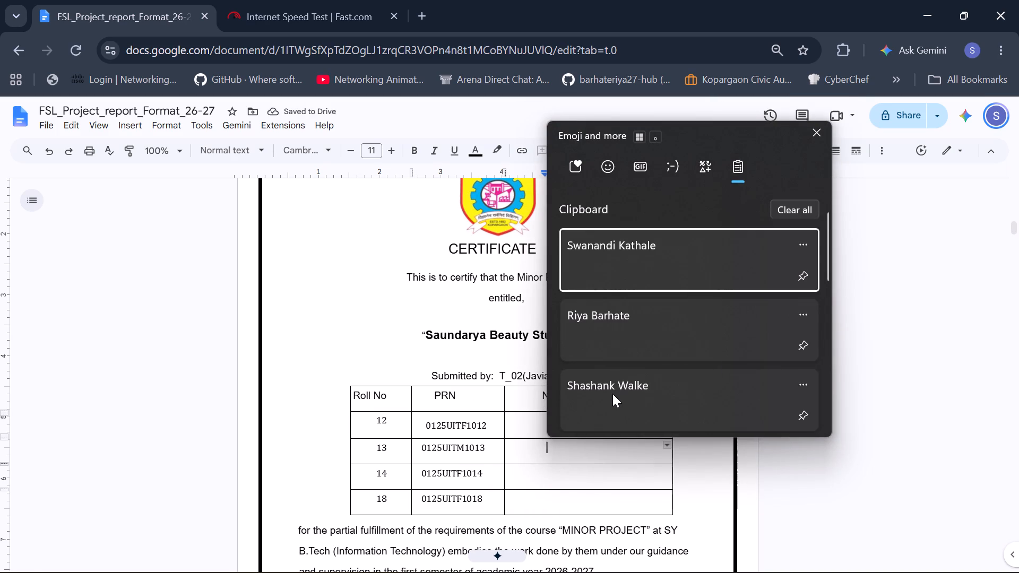
key(ctrl+v)
Paste the matching copied student names into the rows for roll numbers 14 and 18 in the Certificate table.
click(579, 481)
key(super+v)
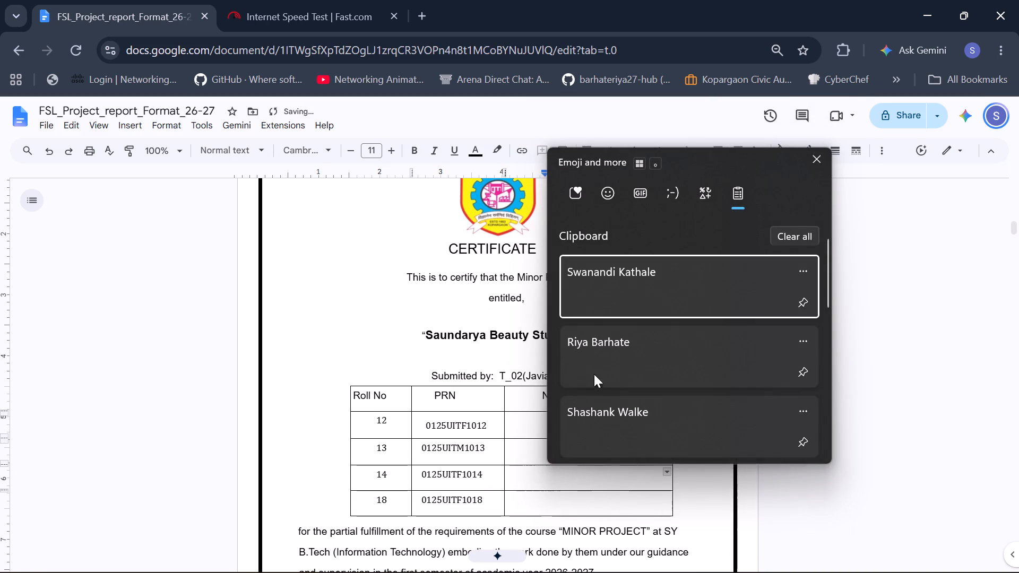
click(609, 354)
key(ctrl+v)
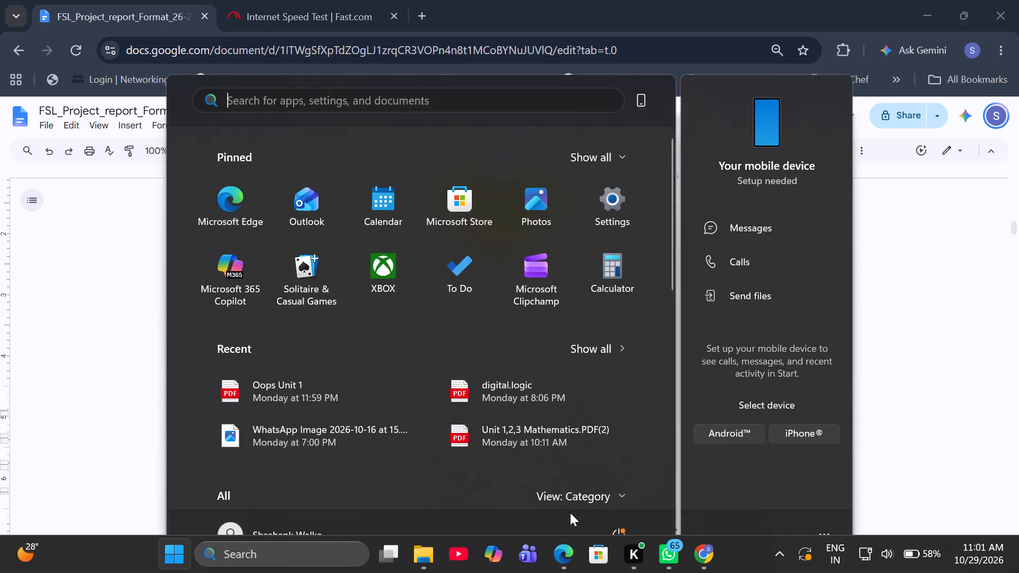
click(946, 350)
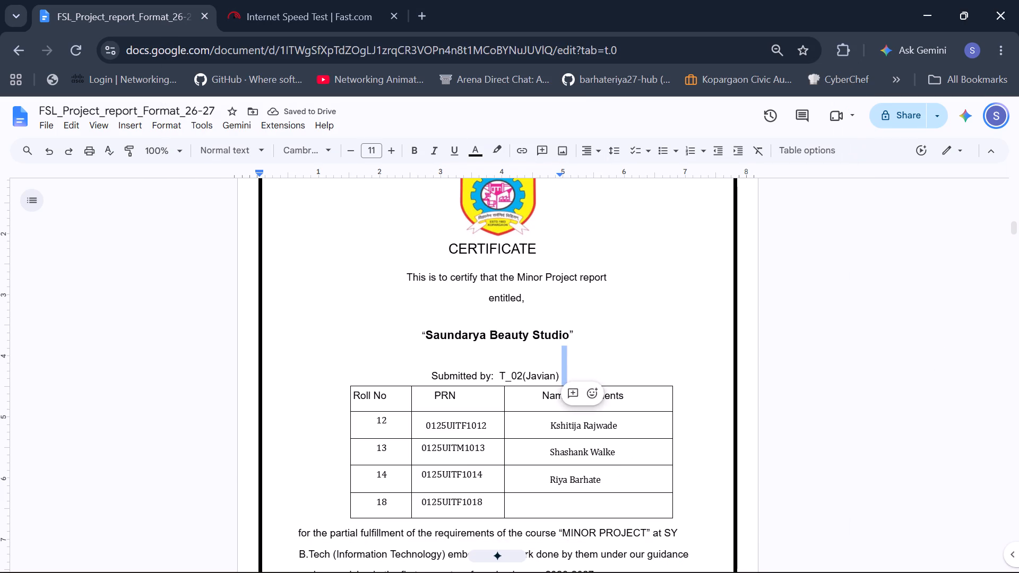
click(573, 499)
click(996, 389)
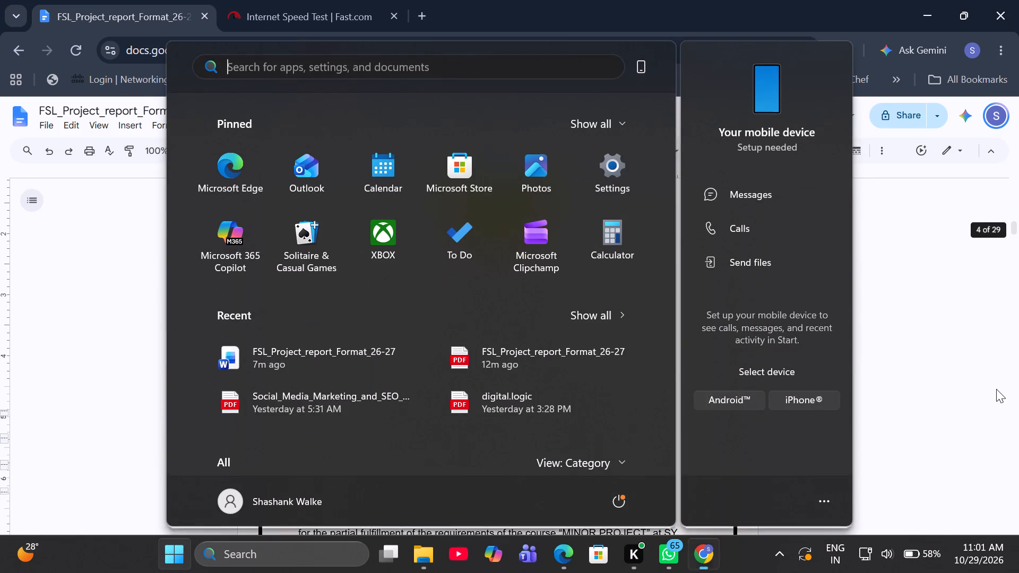
click(573, 506)
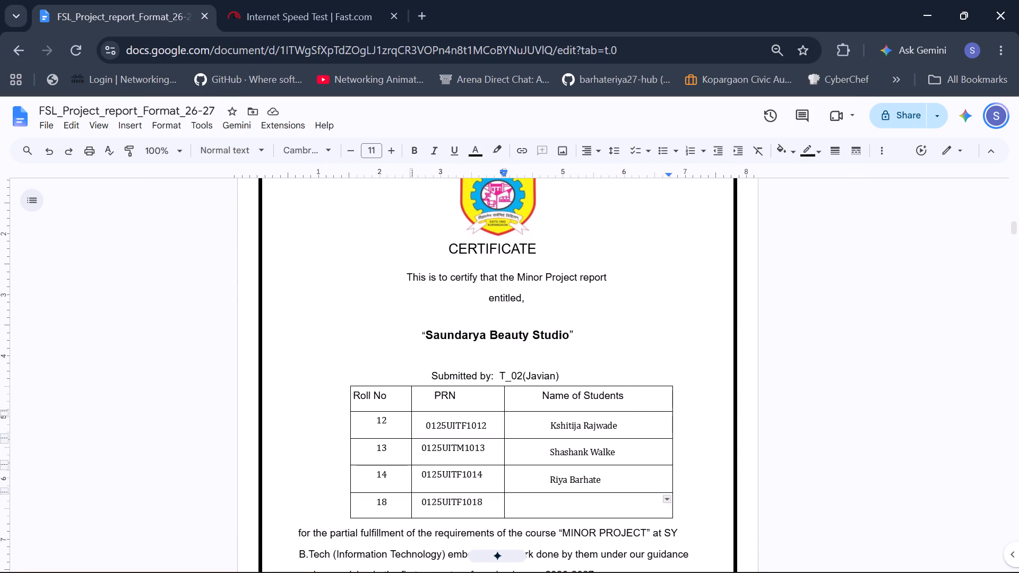
key(super+v)
click(769, 296)
key(ctrl+v)
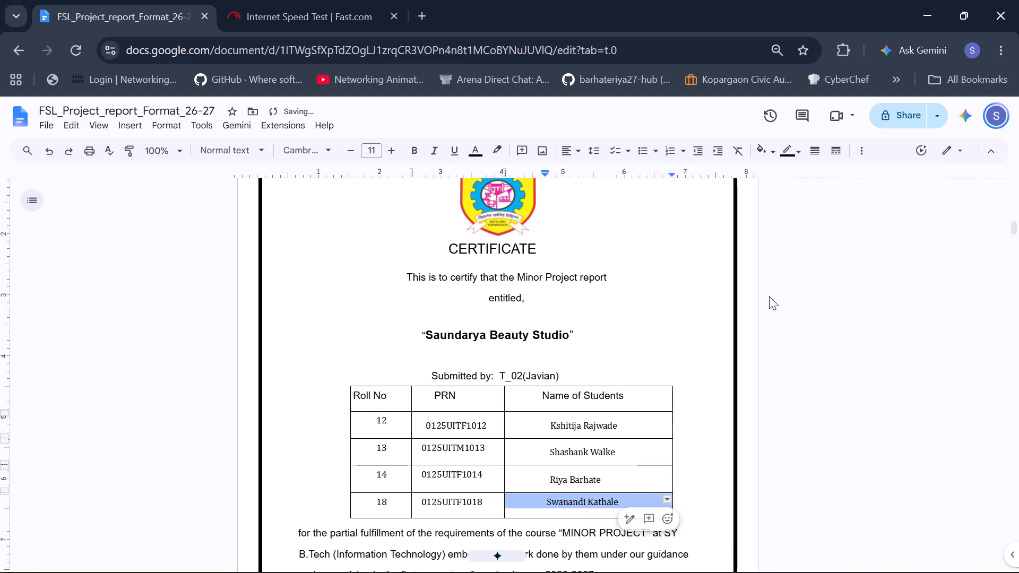
click(764, 403)
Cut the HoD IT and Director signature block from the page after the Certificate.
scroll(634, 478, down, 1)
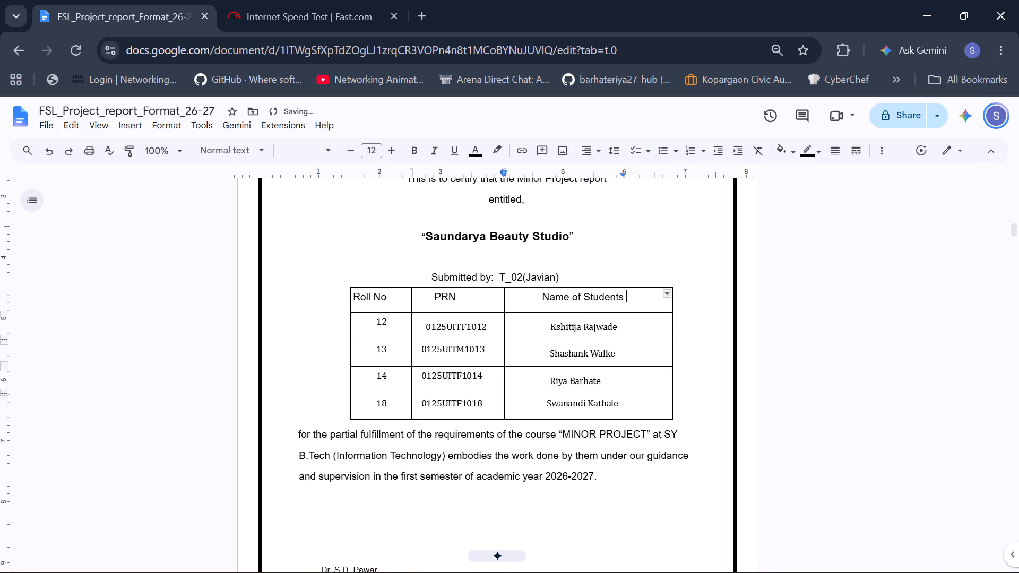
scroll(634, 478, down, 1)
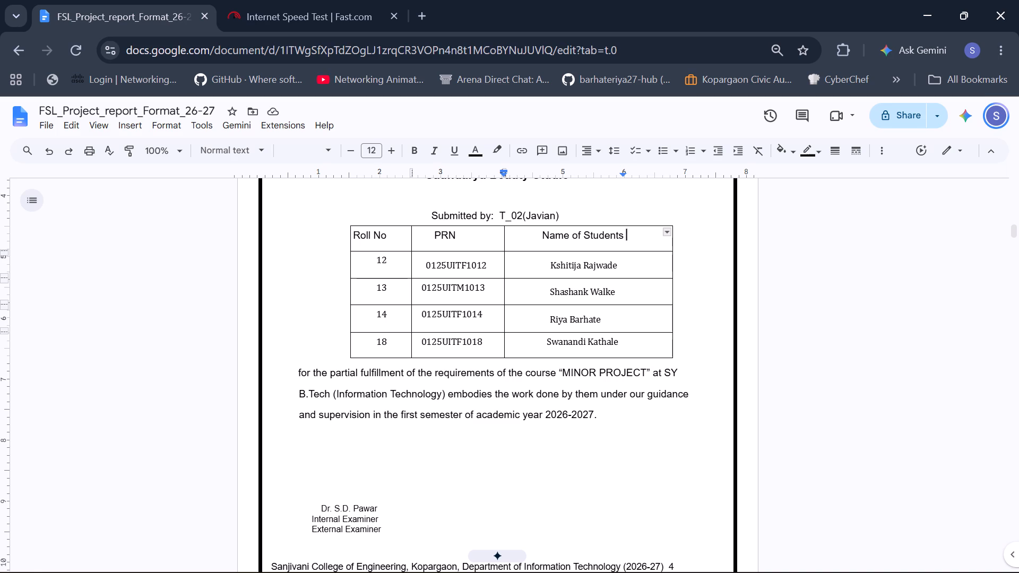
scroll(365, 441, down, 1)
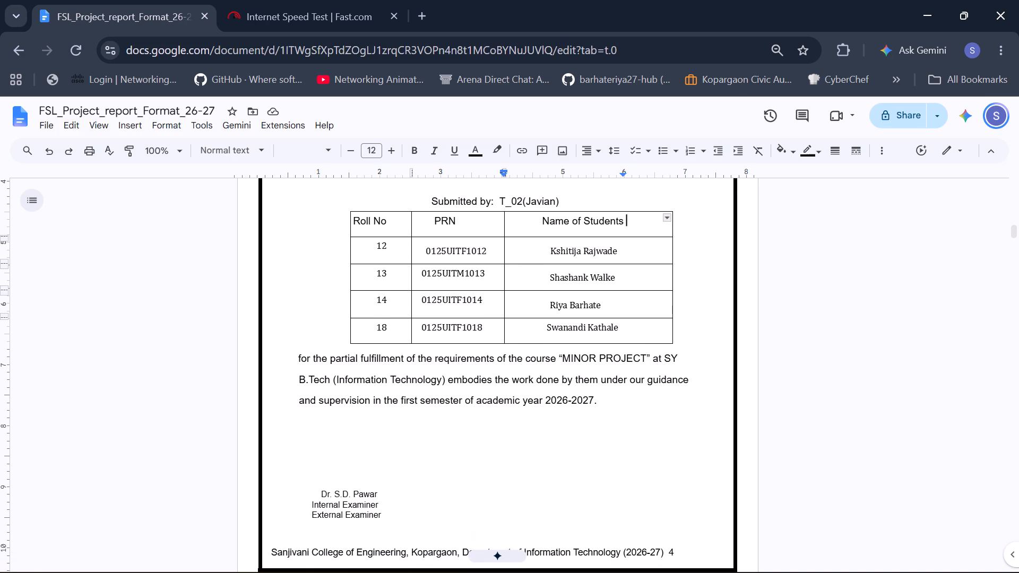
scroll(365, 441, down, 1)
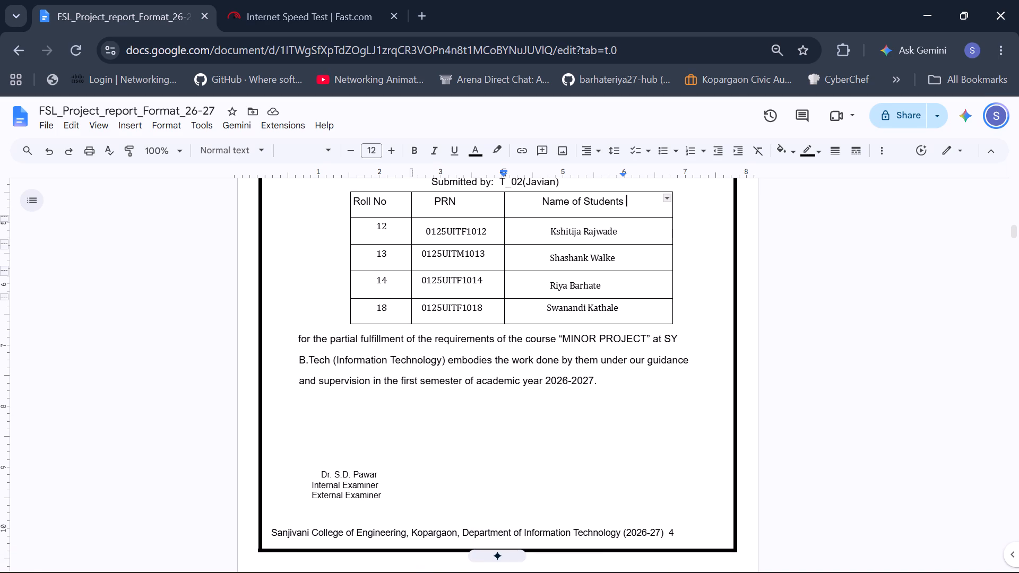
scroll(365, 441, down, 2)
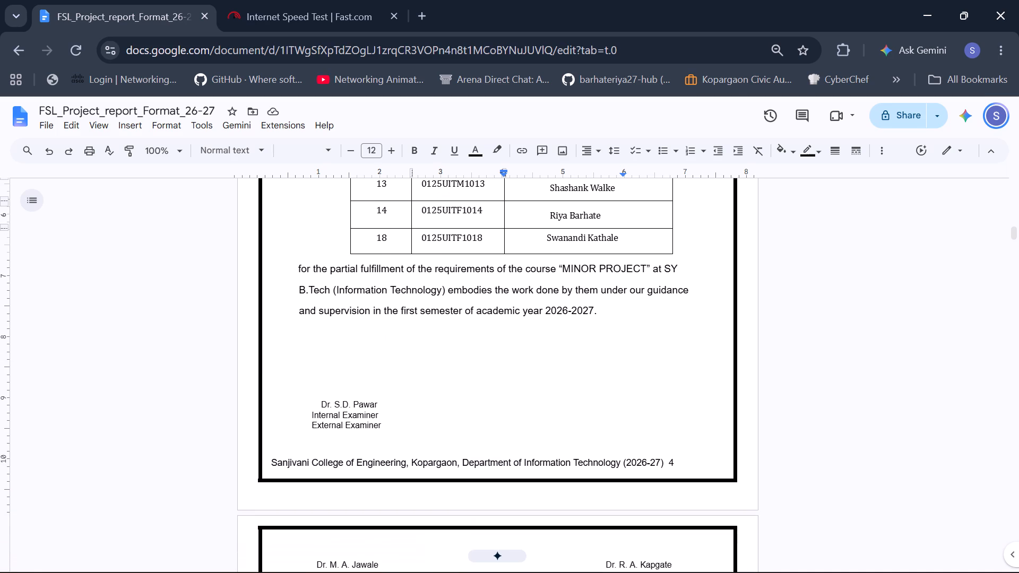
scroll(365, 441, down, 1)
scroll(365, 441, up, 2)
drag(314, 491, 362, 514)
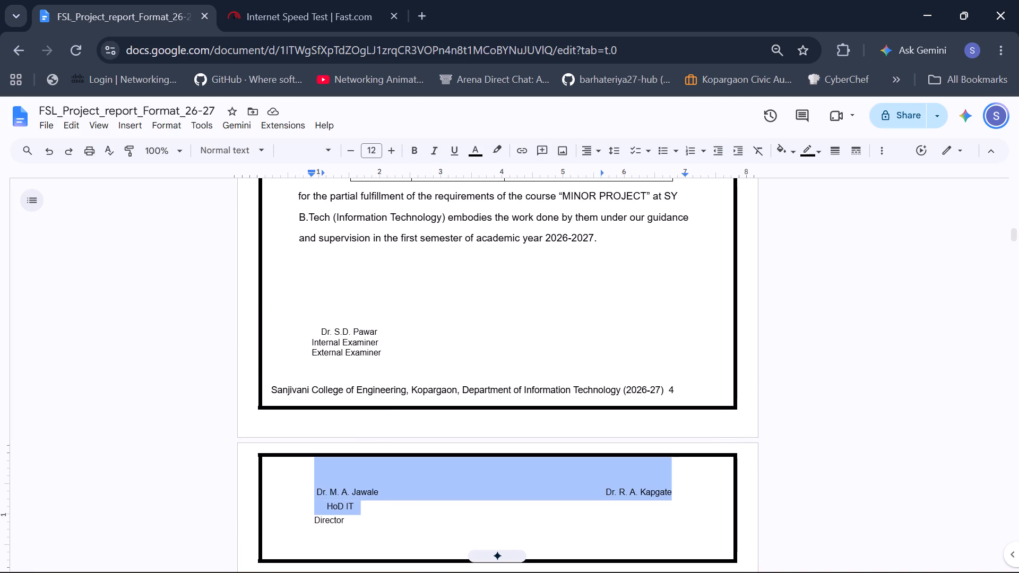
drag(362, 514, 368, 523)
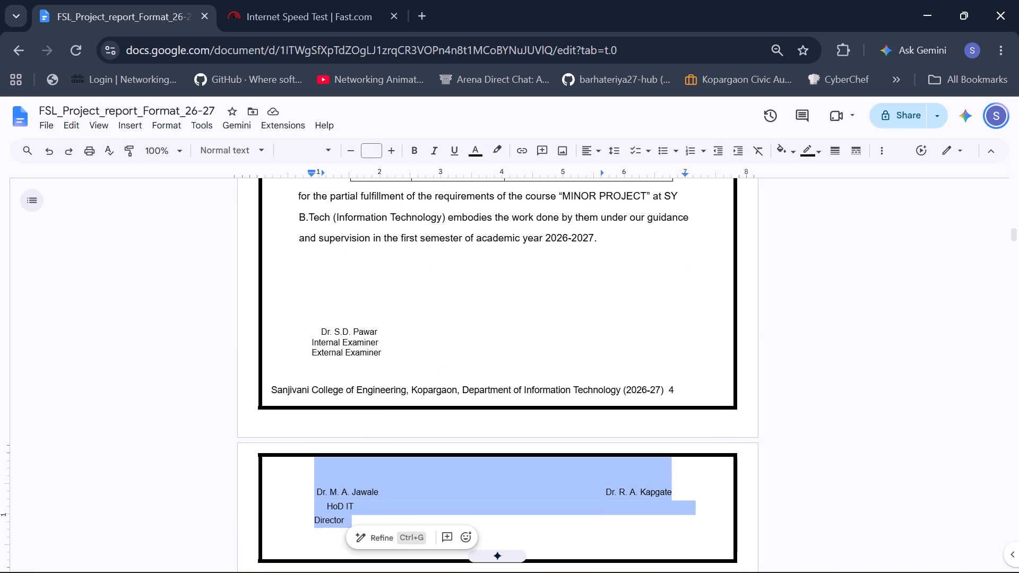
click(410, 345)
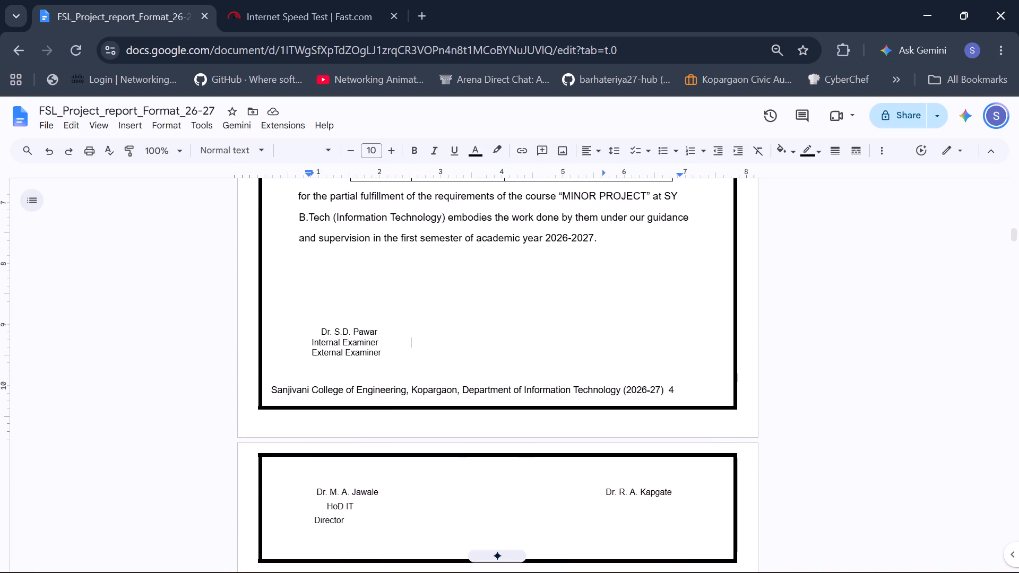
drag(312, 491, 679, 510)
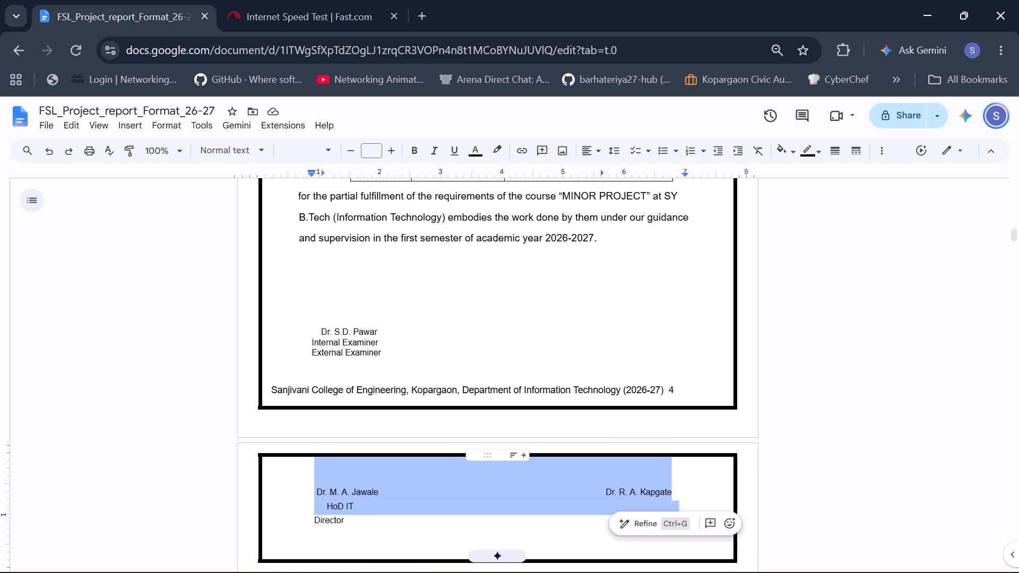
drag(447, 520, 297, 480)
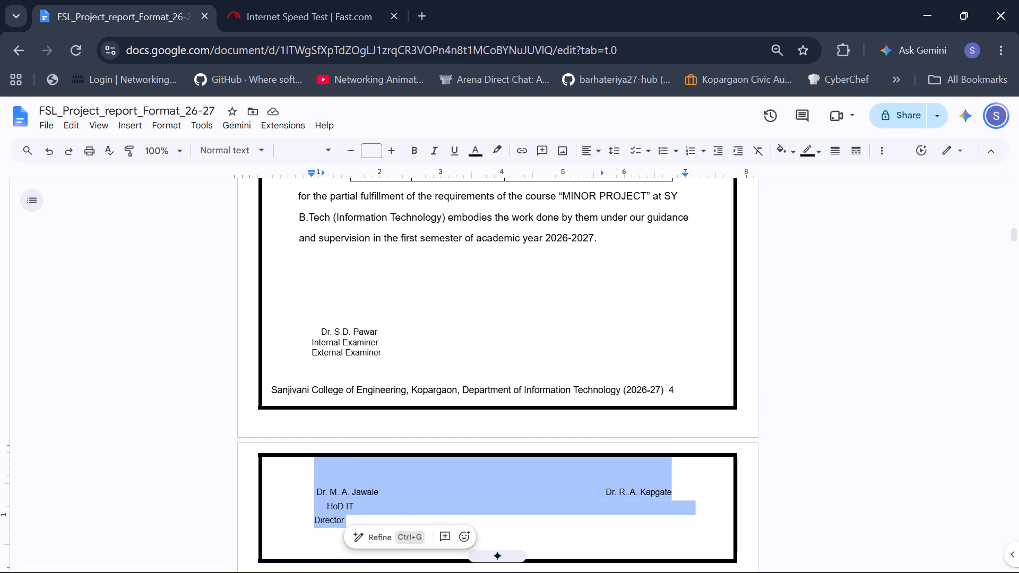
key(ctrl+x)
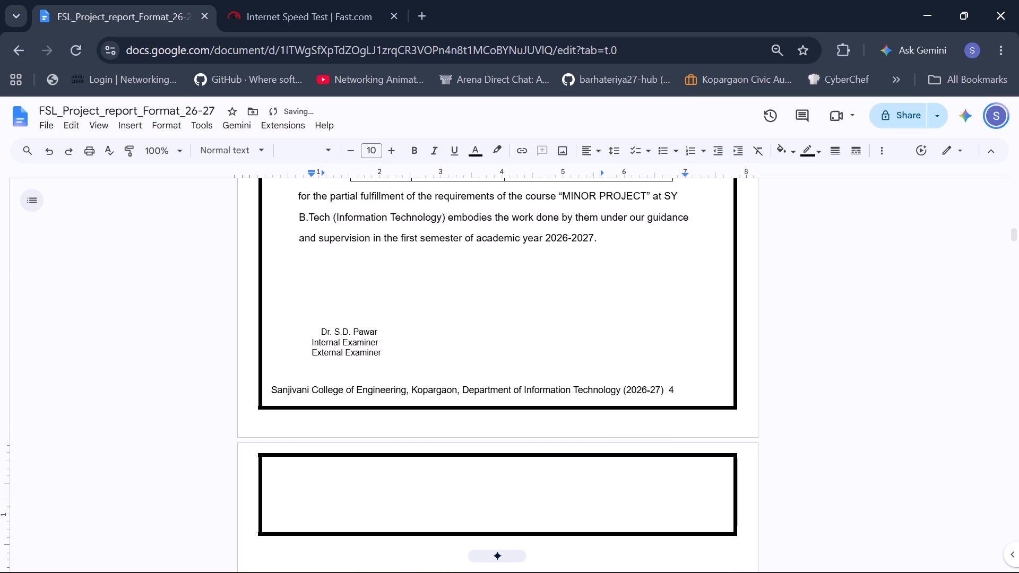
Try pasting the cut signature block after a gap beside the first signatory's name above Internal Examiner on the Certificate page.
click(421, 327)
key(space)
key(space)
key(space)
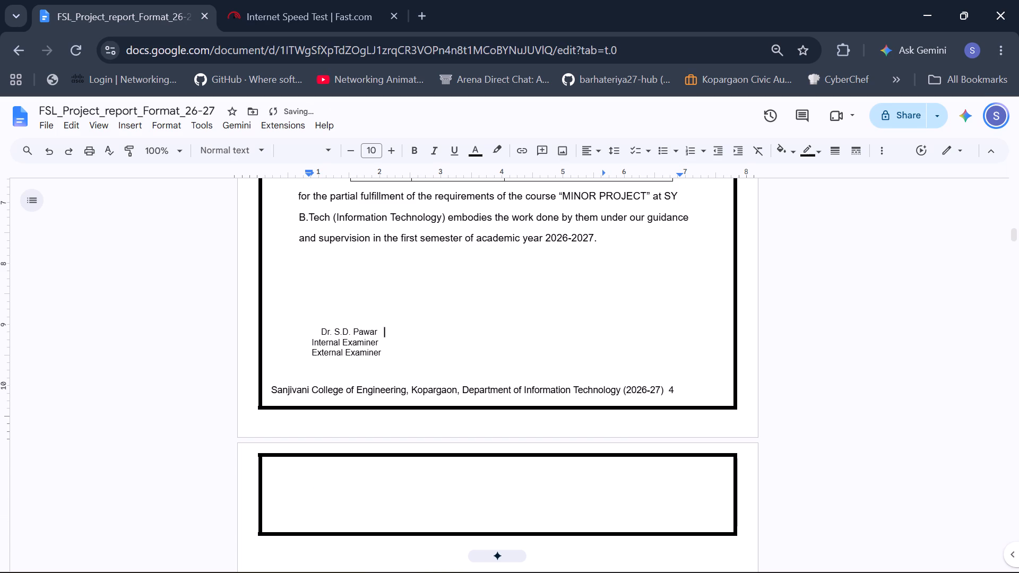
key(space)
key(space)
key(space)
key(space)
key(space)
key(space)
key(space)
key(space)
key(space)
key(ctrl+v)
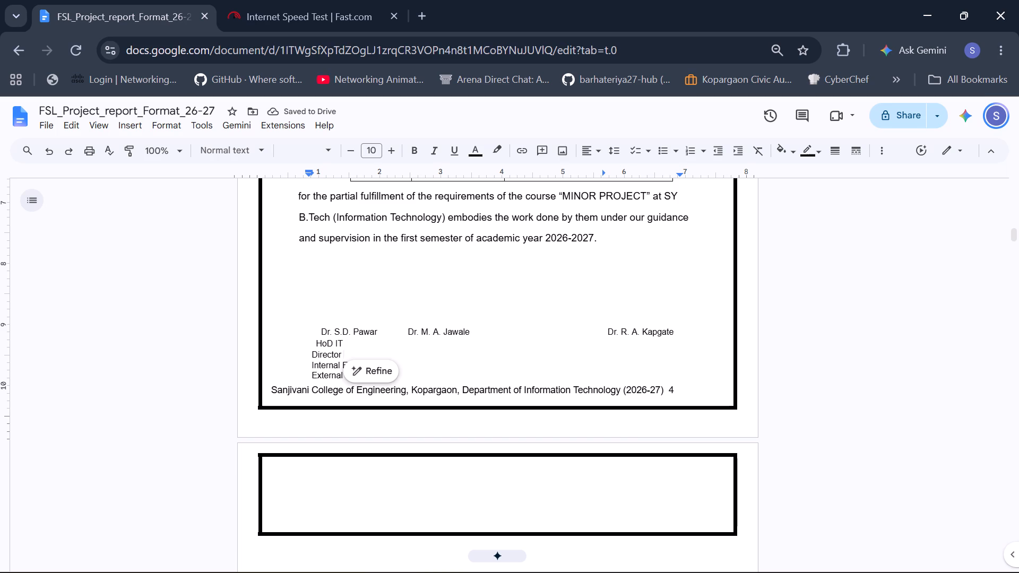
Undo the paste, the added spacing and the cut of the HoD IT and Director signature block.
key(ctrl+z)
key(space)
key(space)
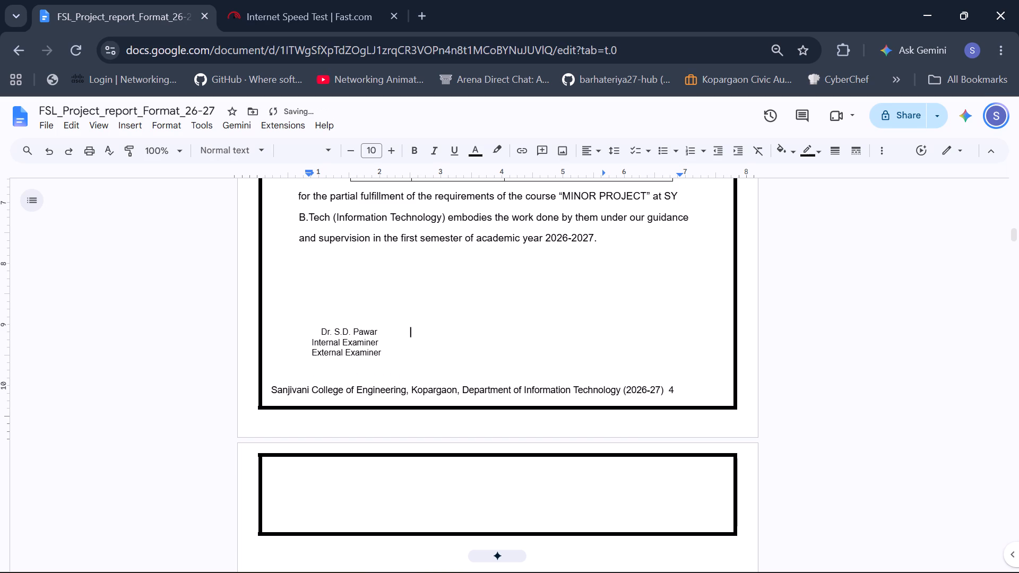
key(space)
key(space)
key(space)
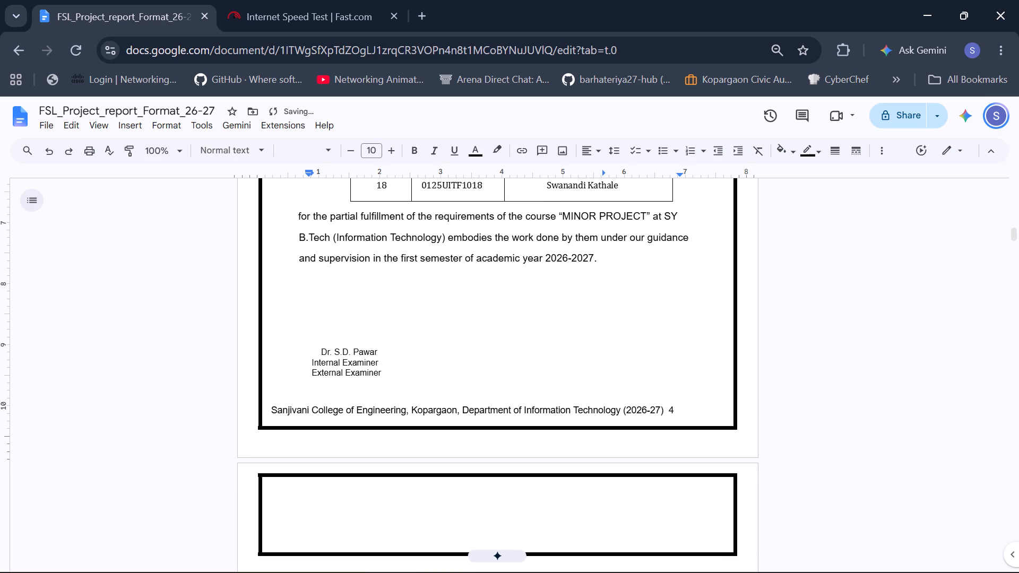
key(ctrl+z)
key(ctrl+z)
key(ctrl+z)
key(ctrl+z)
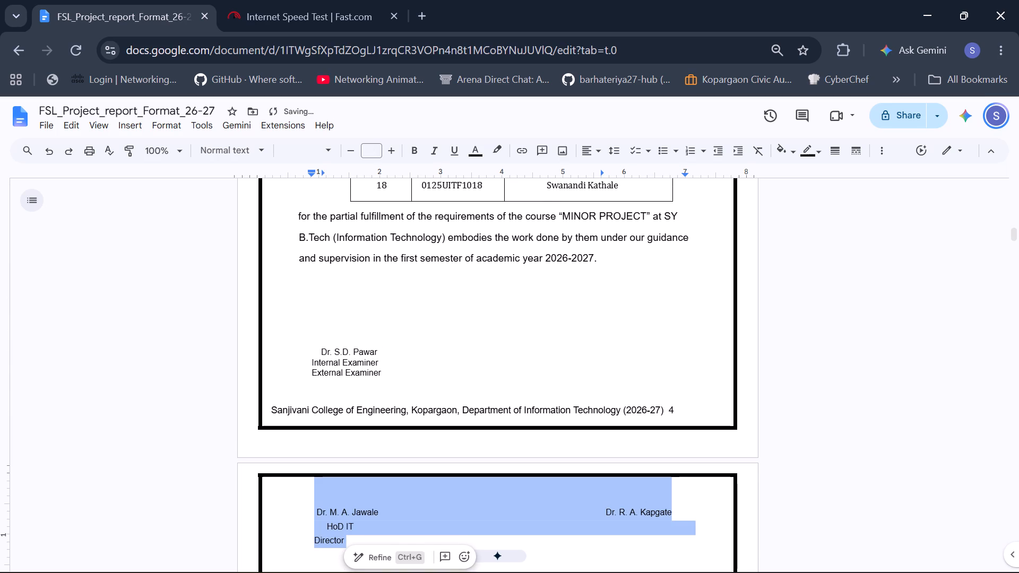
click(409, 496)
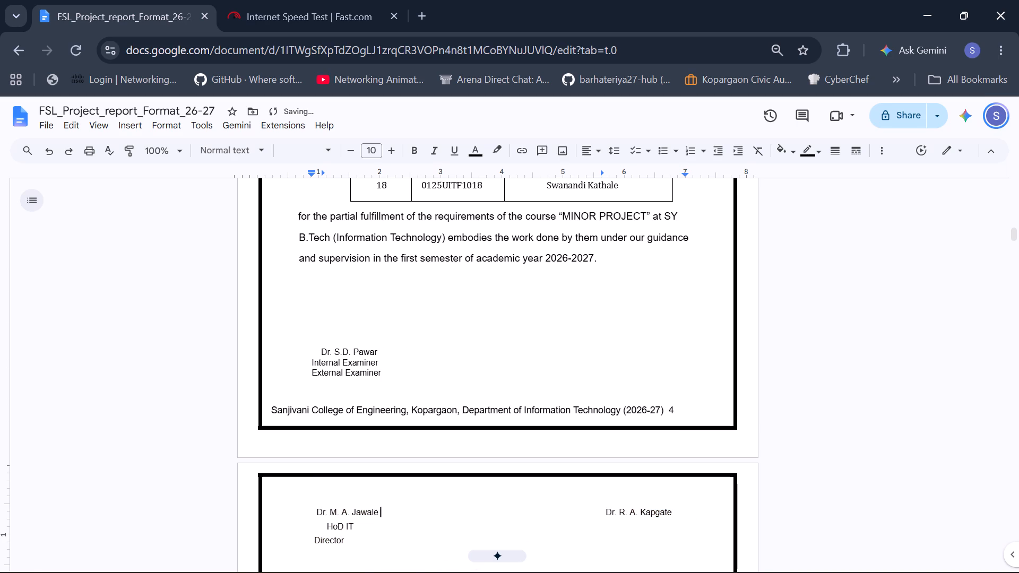
Enter the HoD's name after a wide gap beside the first signatory's name above Internal Examiner on the Certificate page.
click(444, 345)
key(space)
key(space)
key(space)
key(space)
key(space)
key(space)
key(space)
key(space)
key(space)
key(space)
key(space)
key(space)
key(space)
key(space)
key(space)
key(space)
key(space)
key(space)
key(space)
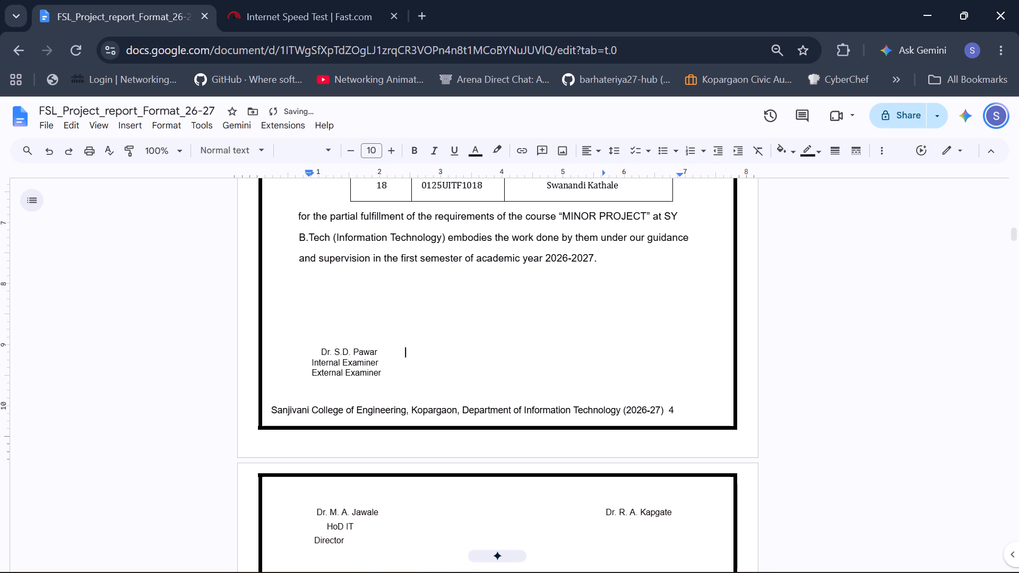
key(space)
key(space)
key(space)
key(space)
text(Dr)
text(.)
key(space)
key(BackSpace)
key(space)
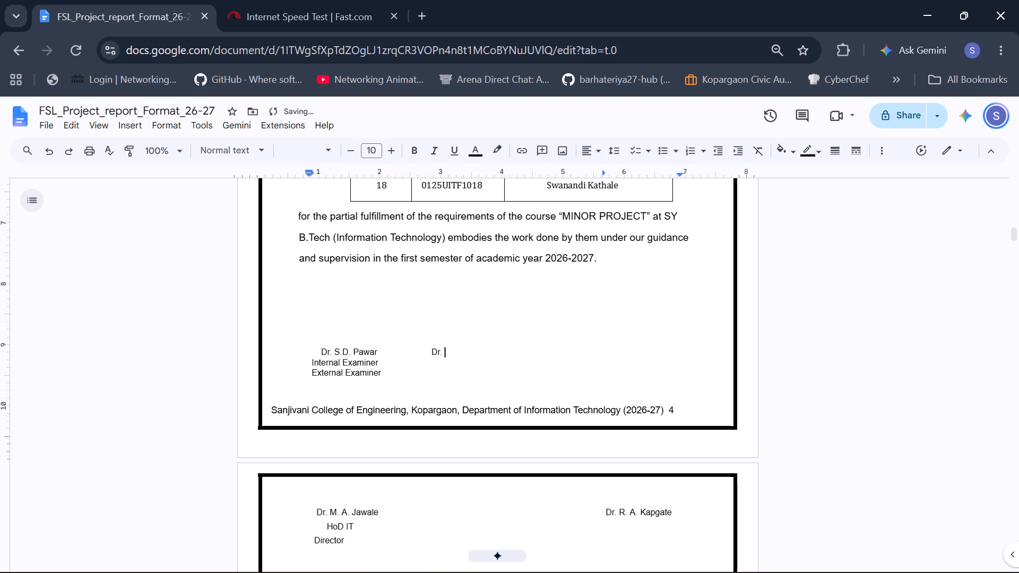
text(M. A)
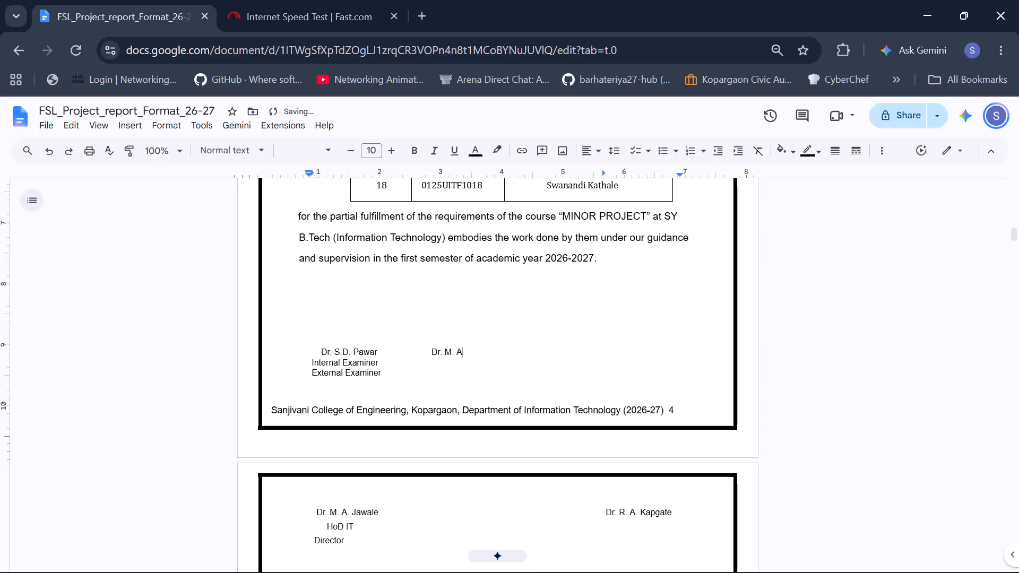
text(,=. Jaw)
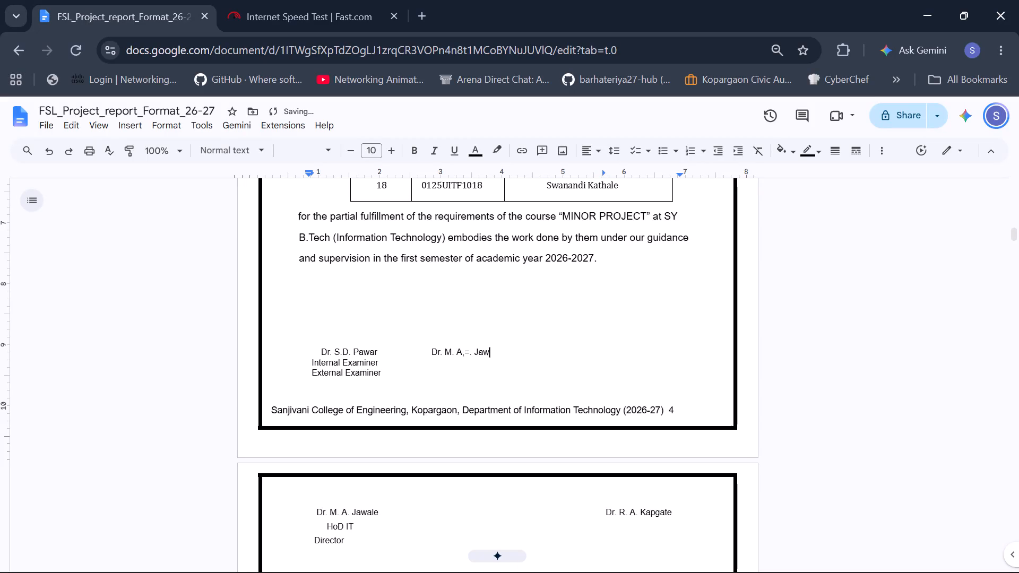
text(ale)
click(469, 355)
key(BackSpace)
key(BackSpace)
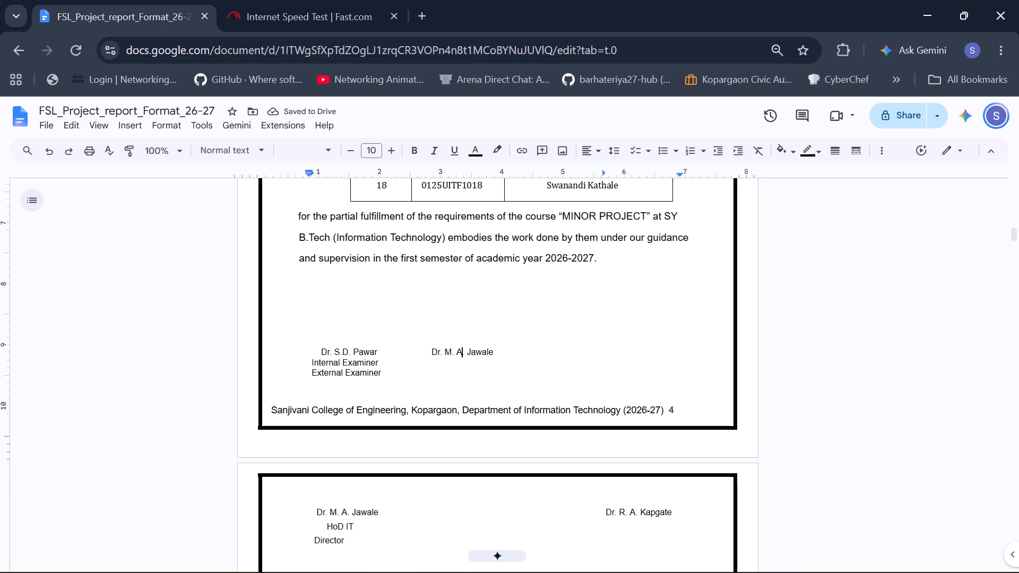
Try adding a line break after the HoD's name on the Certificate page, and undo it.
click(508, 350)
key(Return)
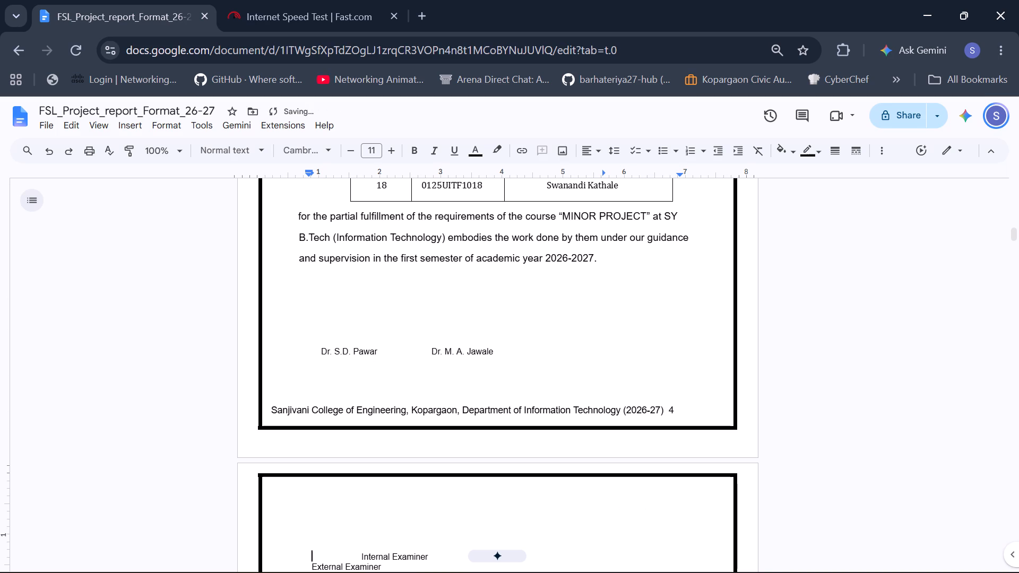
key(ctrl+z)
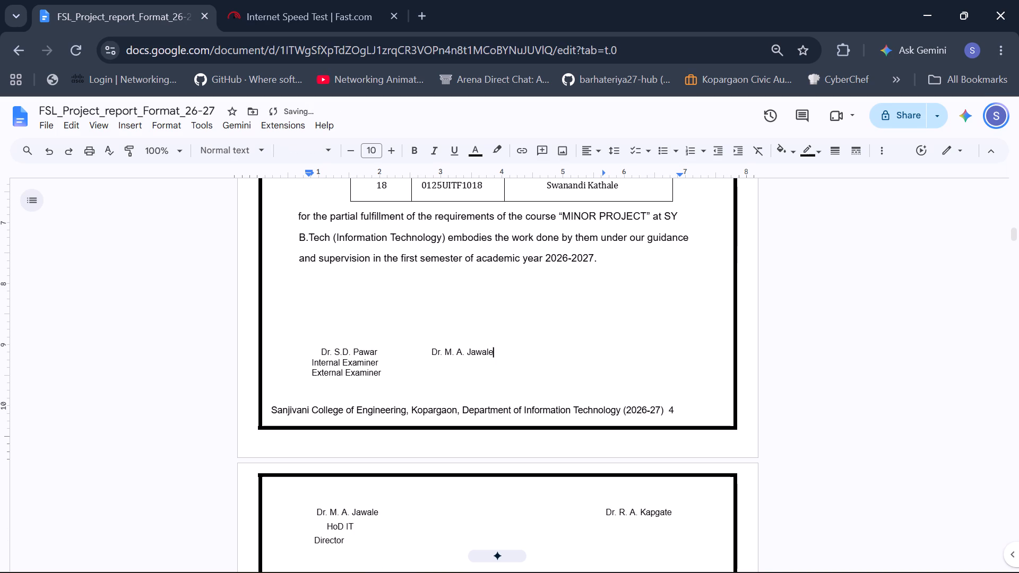
Remove one space before the first signatory's name and widen the gap before the HoD's name by eleven spaces.
click(414, 363)
click(319, 348)
key(BackSpace)
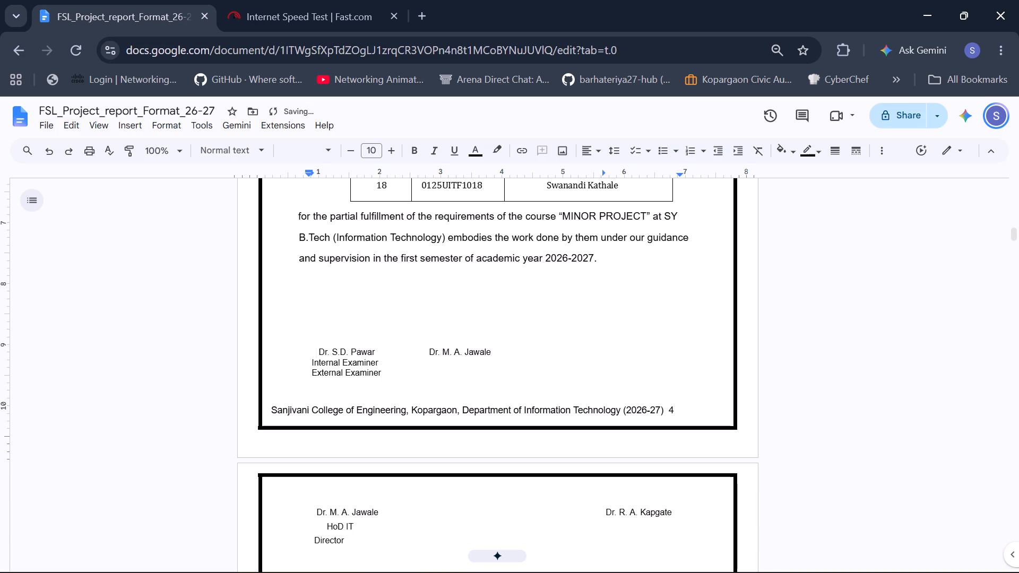
click(422, 350)
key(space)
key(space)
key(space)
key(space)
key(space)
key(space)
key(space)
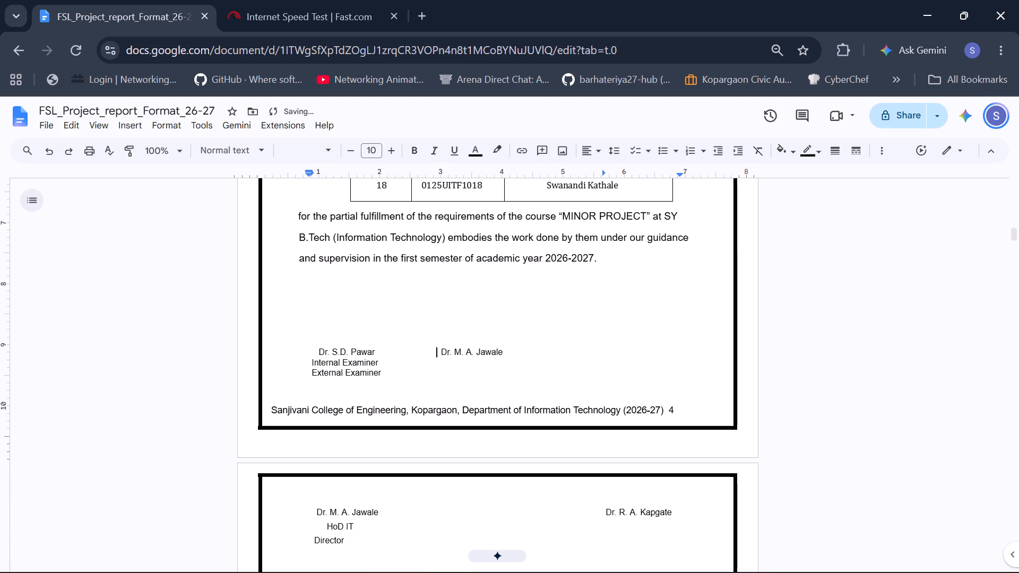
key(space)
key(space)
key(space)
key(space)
Enter "HoD IT" after a gap on the Internal Examiner line, beneath the HoD's name.
click(398, 366)
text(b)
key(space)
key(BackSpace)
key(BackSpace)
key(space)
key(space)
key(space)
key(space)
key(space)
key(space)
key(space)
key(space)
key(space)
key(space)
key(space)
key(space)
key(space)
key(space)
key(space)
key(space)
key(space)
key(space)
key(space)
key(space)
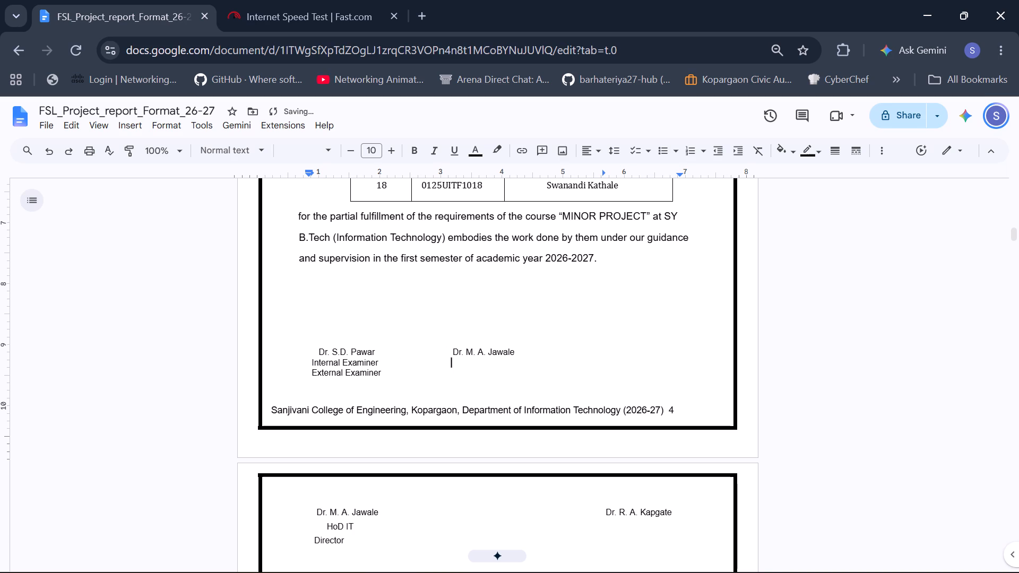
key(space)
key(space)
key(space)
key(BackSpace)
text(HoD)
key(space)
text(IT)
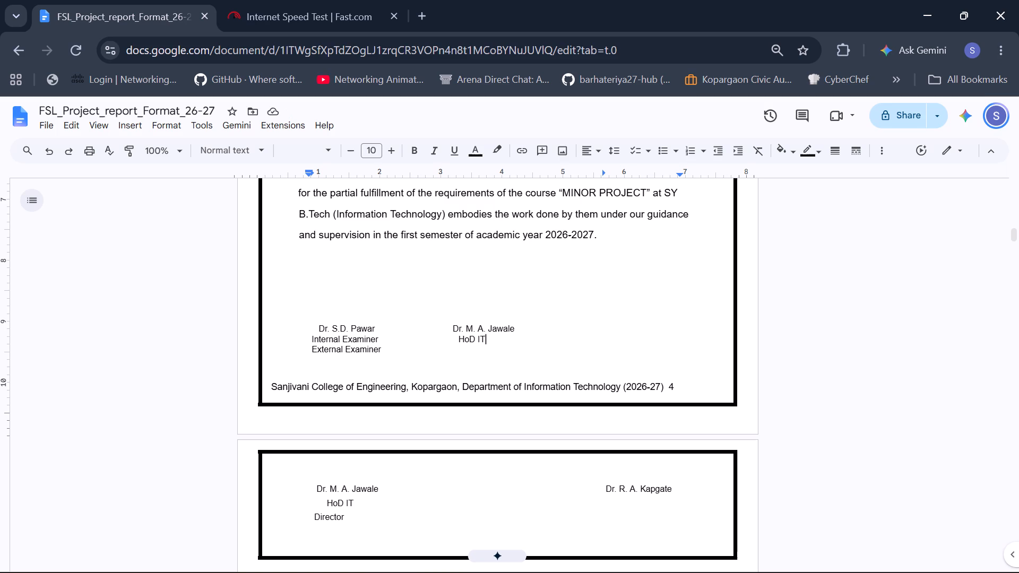
Enter the Director's name after a wide gap beside the HoD's name on the Certificate page.
click(528, 328)
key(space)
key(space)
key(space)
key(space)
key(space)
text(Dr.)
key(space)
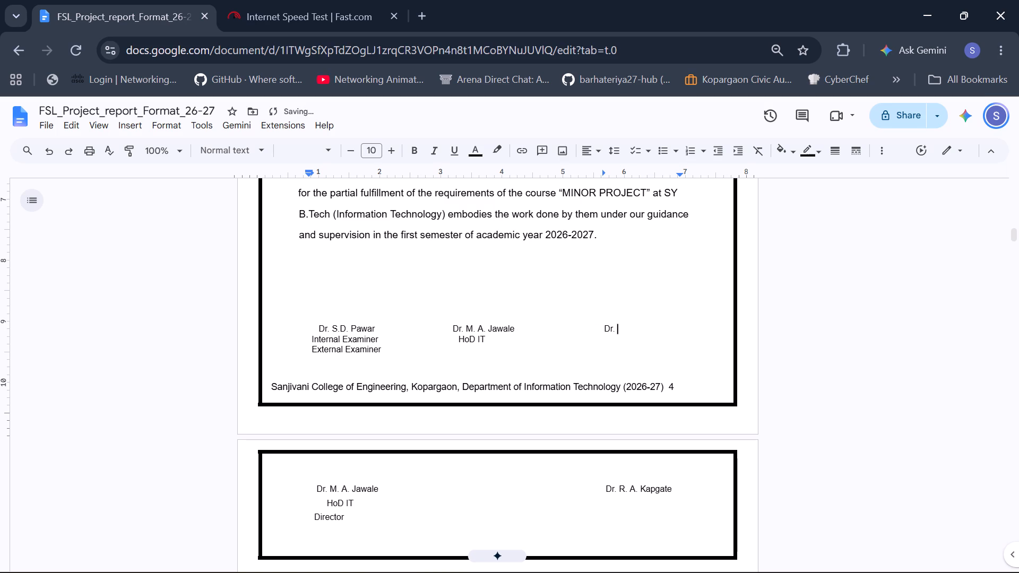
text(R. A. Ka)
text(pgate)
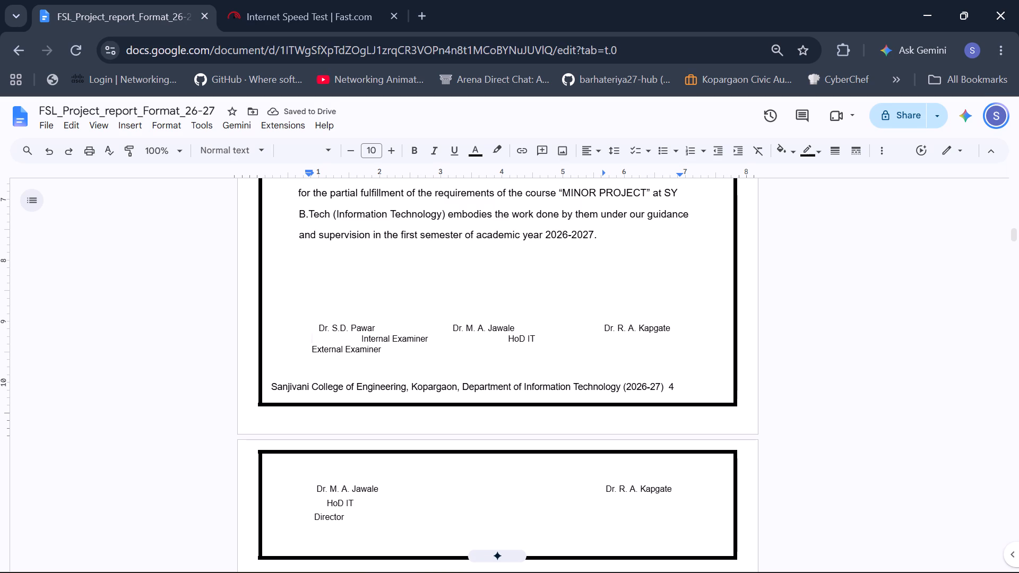
Delete the extra leading space before Internal Examiner so it lines up under the first signatory's name.
click(361, 338)
key(BackSpace)
key(BackSpace)
key(BackSpace)
key(BackSpace)
key(BackSpace)
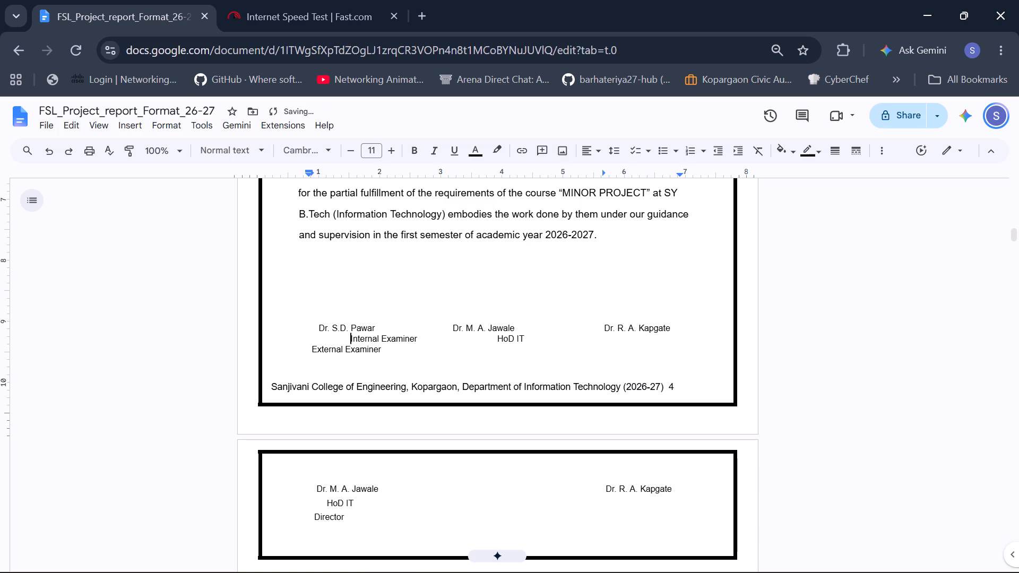
key(BackSpace)
key(BackSpace)
key(BackSpace)
key(BackSpace)
key(BackSpace)
key(BackSpace)
key(BackSpace)
key(BackSpace)
key(BackSpace)
key(BackSpace)
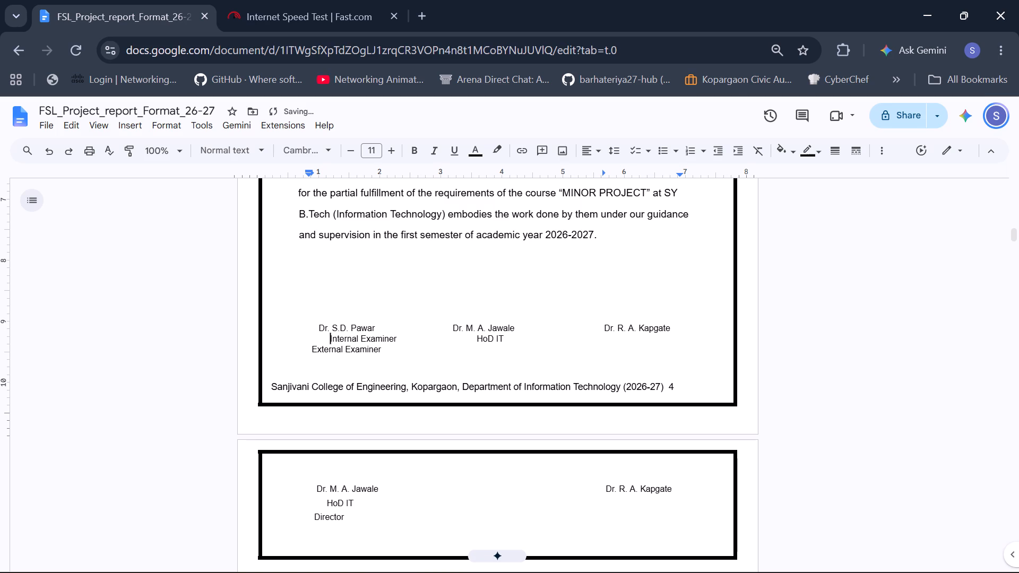
key(BackSpace)
key(BackSpace)
key(BackSpace)
key(BackSpace)
key(BackSpace)
key(BackSpace)
key(BackSpace)
key(BackSpace)
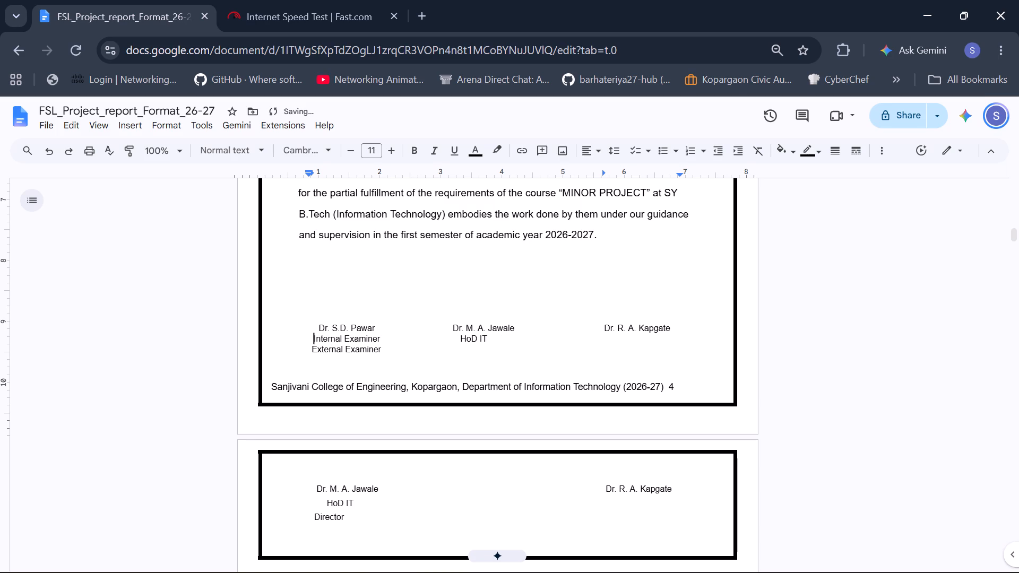
Enter "Director" after a gap beside HoD IT, spaced so it is centred beneath the Director's name.
click(505, 338)
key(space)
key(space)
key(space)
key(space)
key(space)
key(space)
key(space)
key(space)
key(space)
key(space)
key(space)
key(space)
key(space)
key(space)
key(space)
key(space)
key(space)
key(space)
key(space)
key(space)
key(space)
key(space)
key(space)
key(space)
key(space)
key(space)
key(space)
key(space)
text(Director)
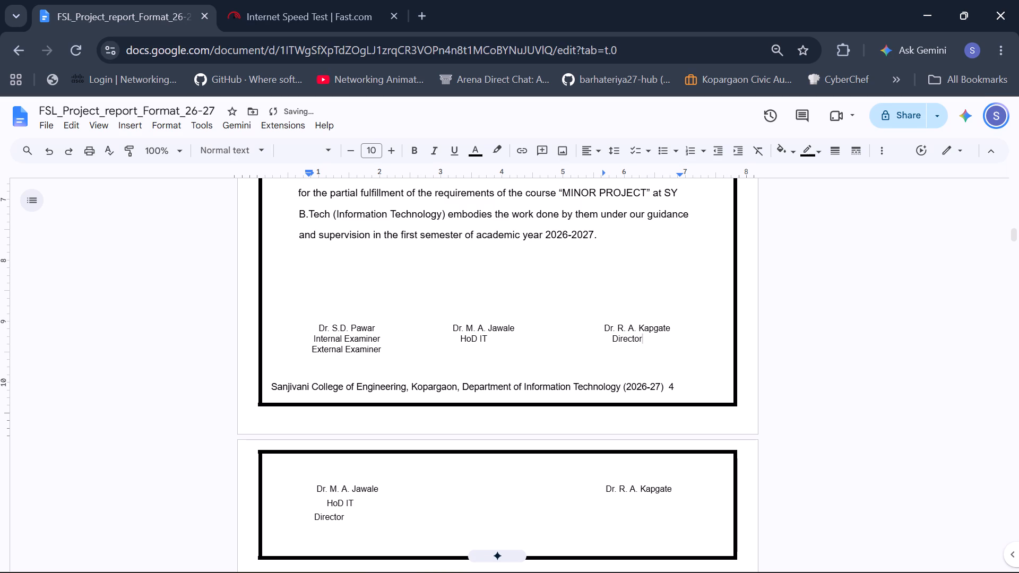
click(612, 340)
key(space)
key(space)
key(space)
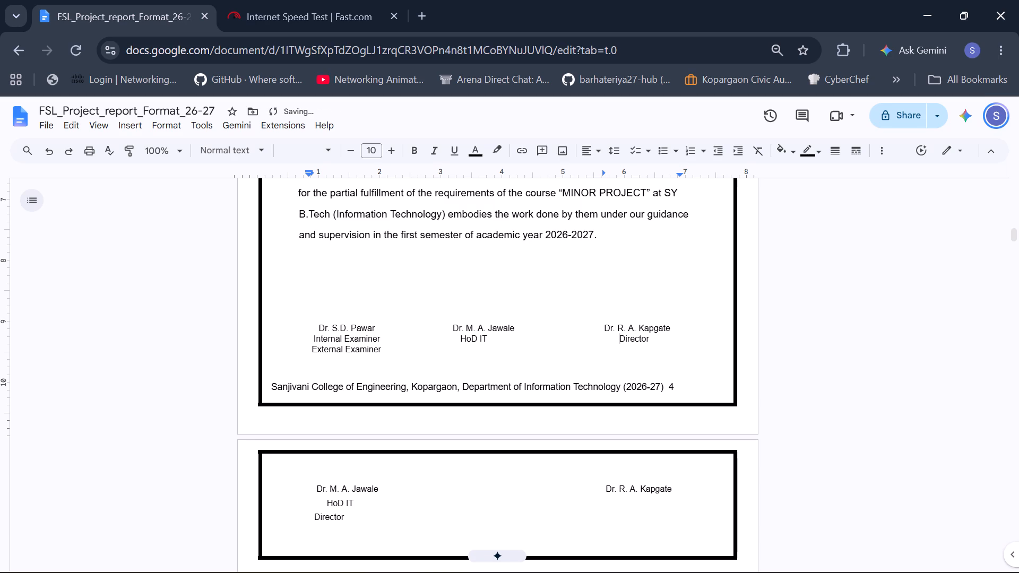
Add three spaces before the HoD's name in the Certificate page's signature row.
click(451, 329)
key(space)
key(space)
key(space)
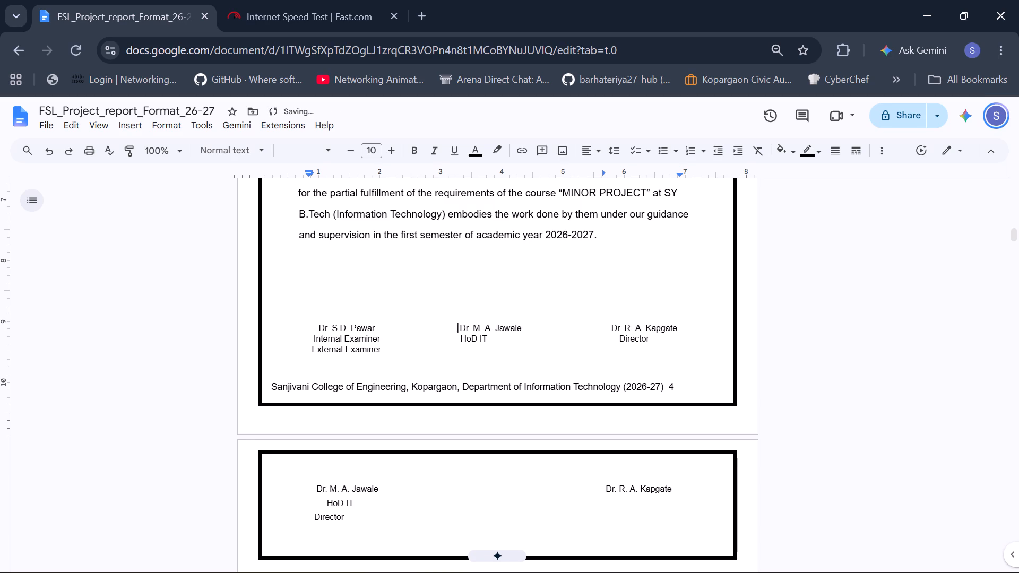
Add five spaces before "HoD IT" on the Certificate page so it is centred beneath the HoD's name.
click(457, 341)
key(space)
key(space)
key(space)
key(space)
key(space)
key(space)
key(BackSpace)
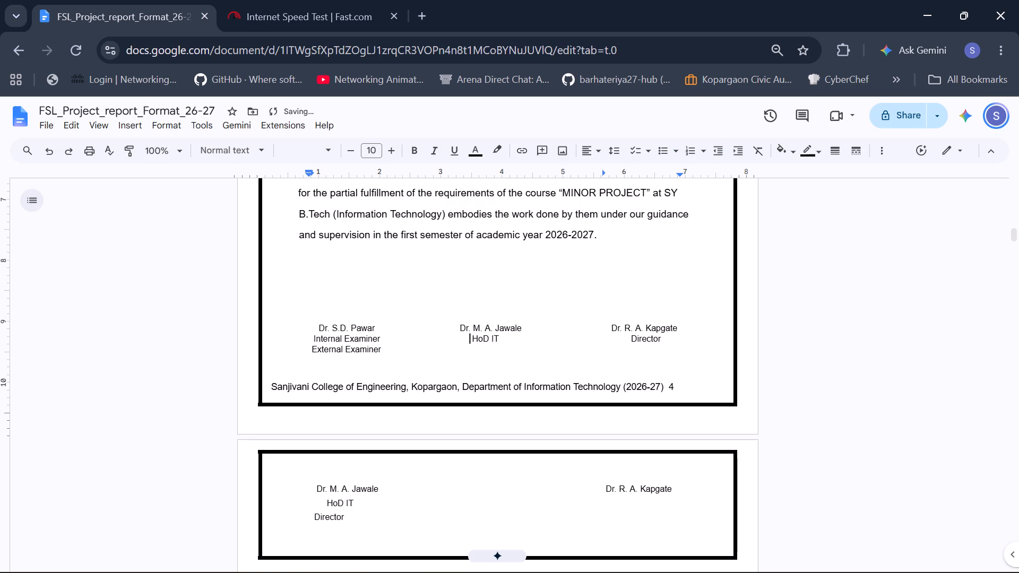
Delete the leftover HoD and Director signatory lines and their blank lines from the page following the Certificate.
click(575, 455)
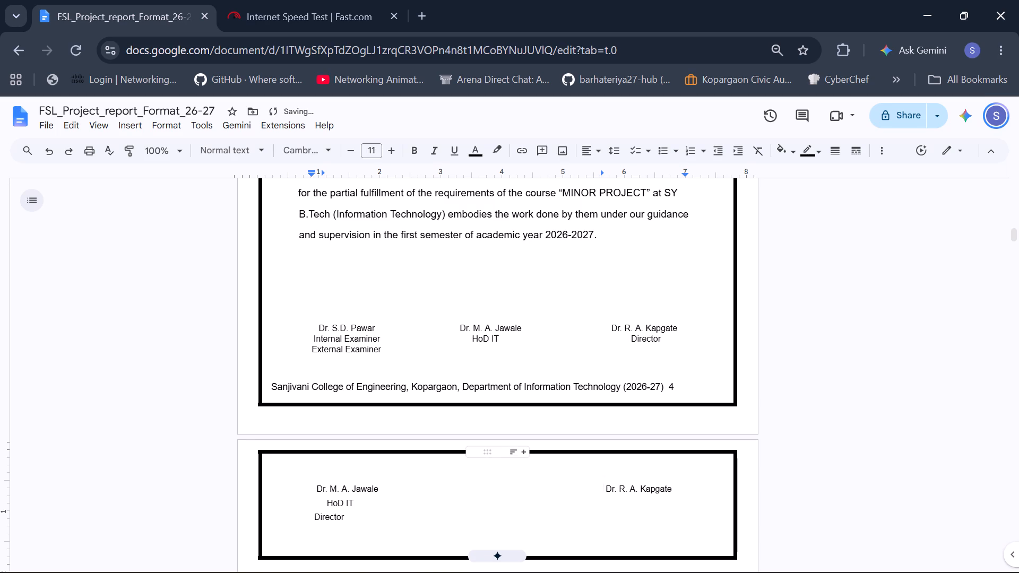
click(581, 508)
drag(296, 464, 513, 542)
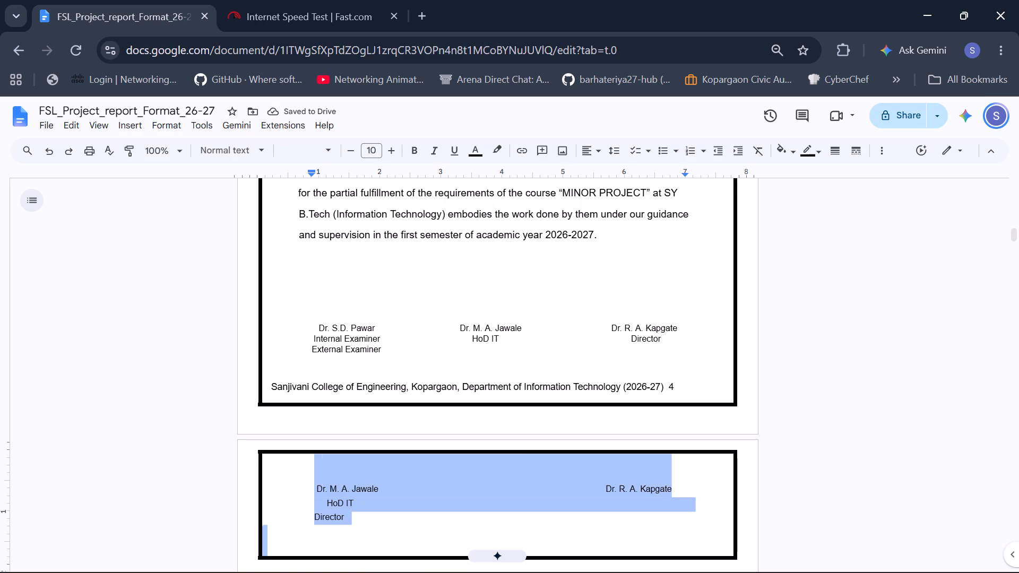
drag(513, 542, 664, 566)
key(BackSpace)
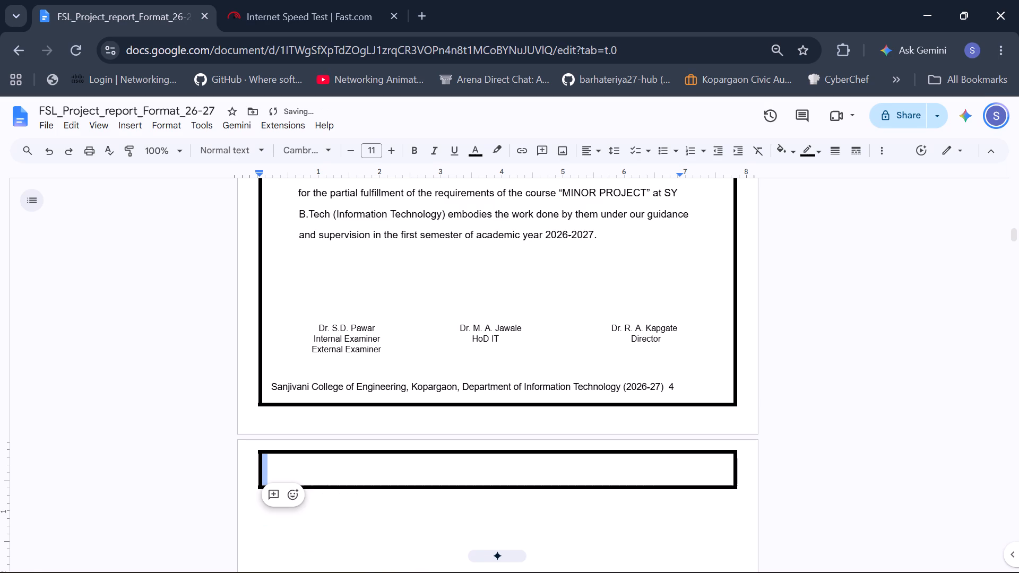
key(BackSpace)
click(613, 480)
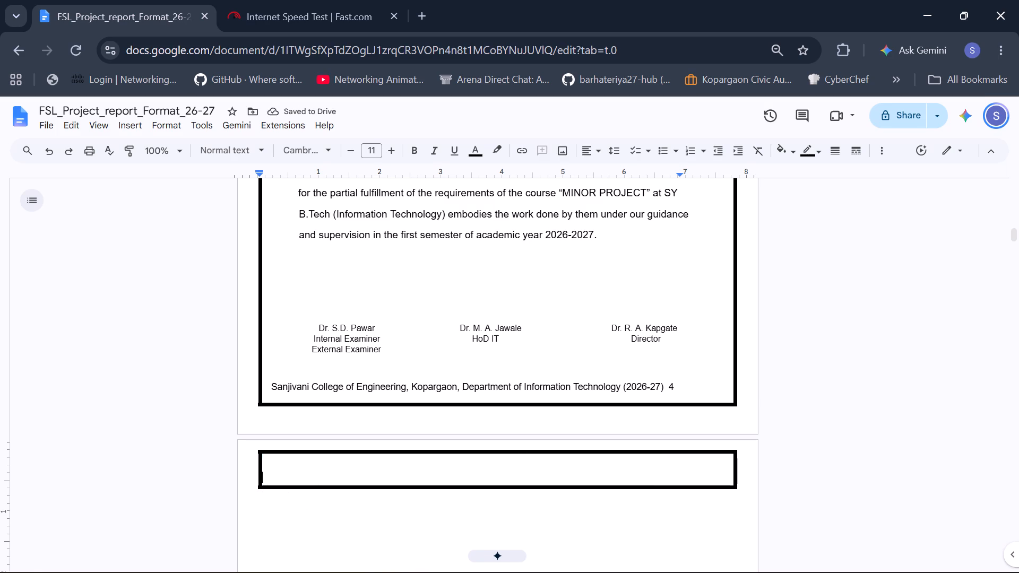
key(BackSpace)
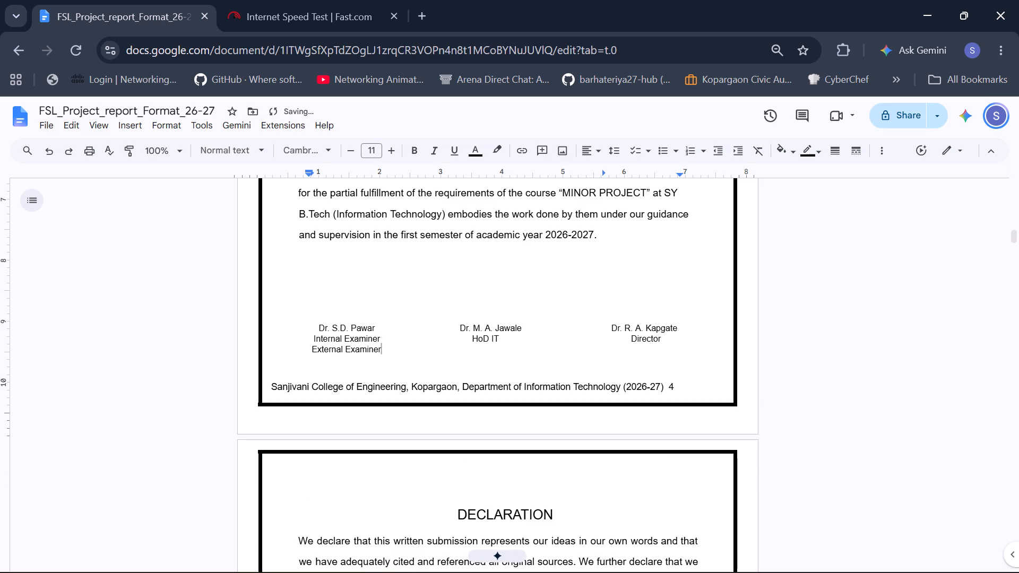
Check the layout of the surrounding report pages, from the Declaration and Acknowledgement back to the page 2 signature row.
scroll(678, 466, down, 1)
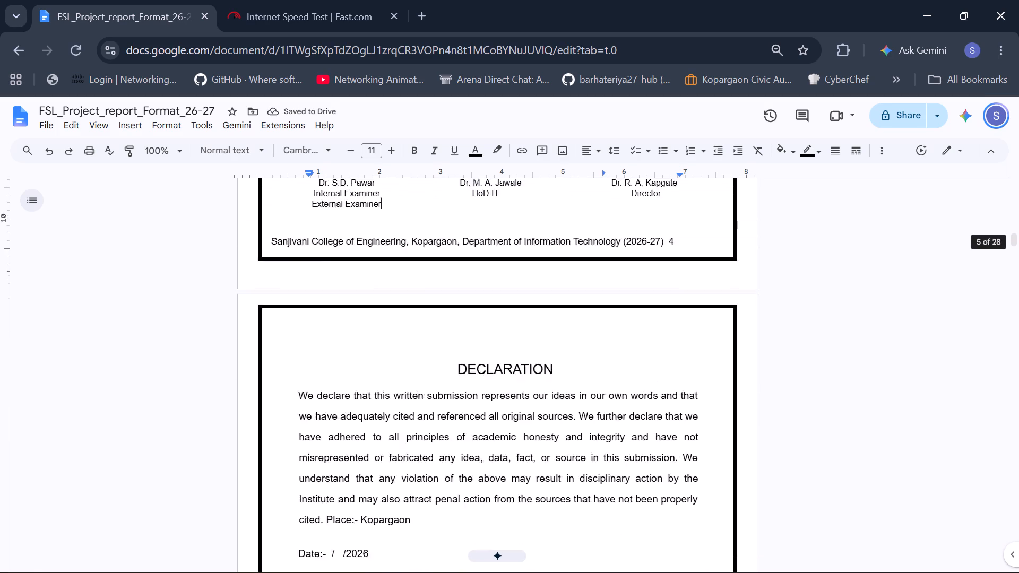
scroll(678, 466, down, 1)
scroll(686, 290, up, 3)
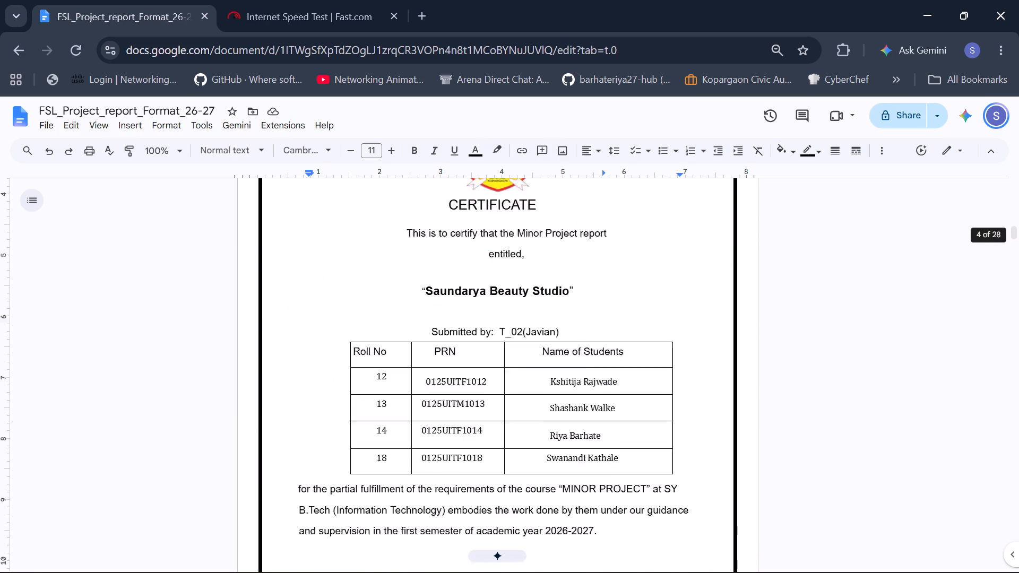
scroll(686, 290, up, 2)
scroll(686, 290, down, 7)
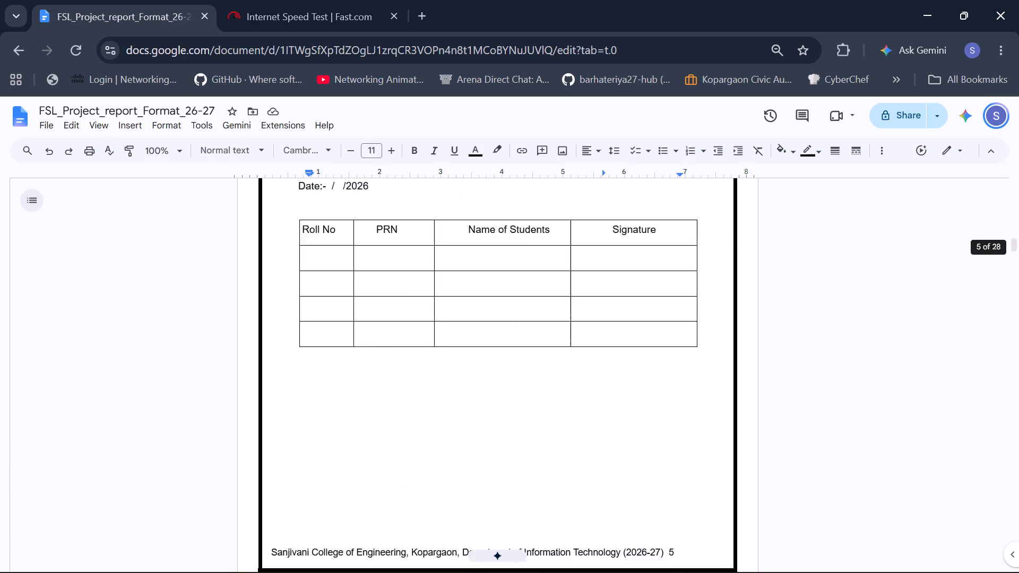
scroll(686, 290, down, 10)
scroll(686, 290, up, 13)
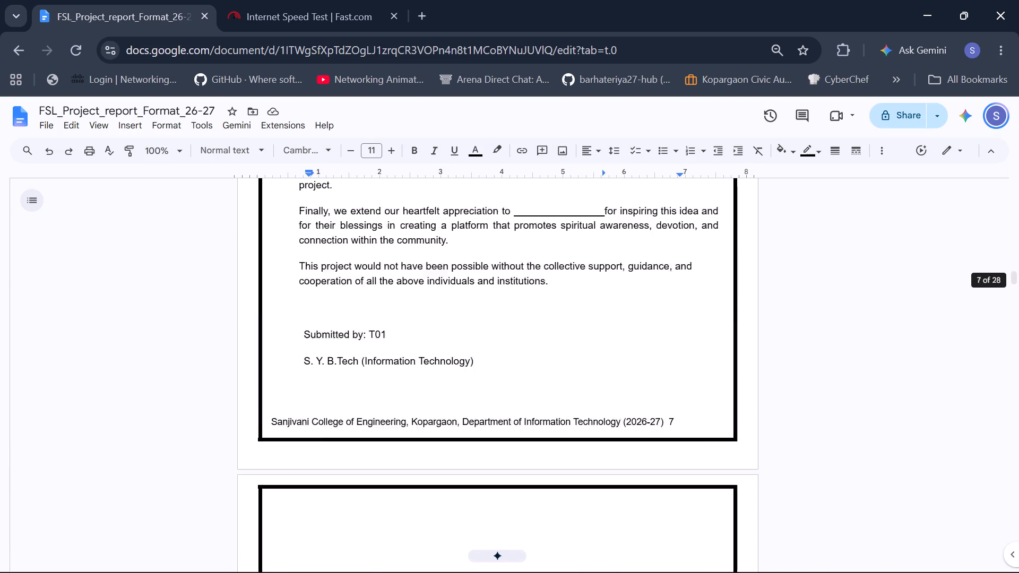
scroll(686, 290, up, 18)
scroll(686, 290, up, 6)
scroll(686, 290, down, 6)
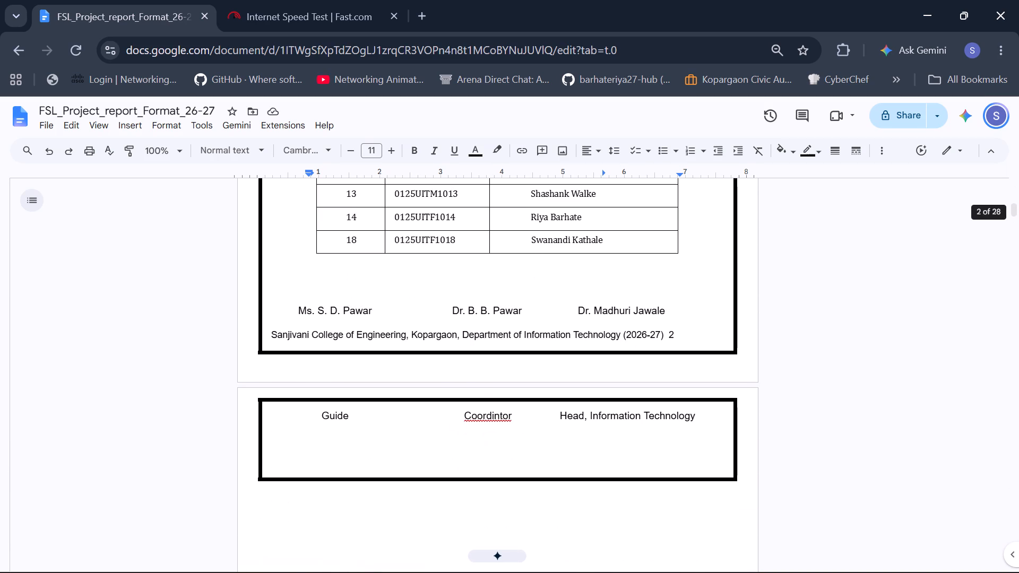
scroll(686, 290, down, 1)
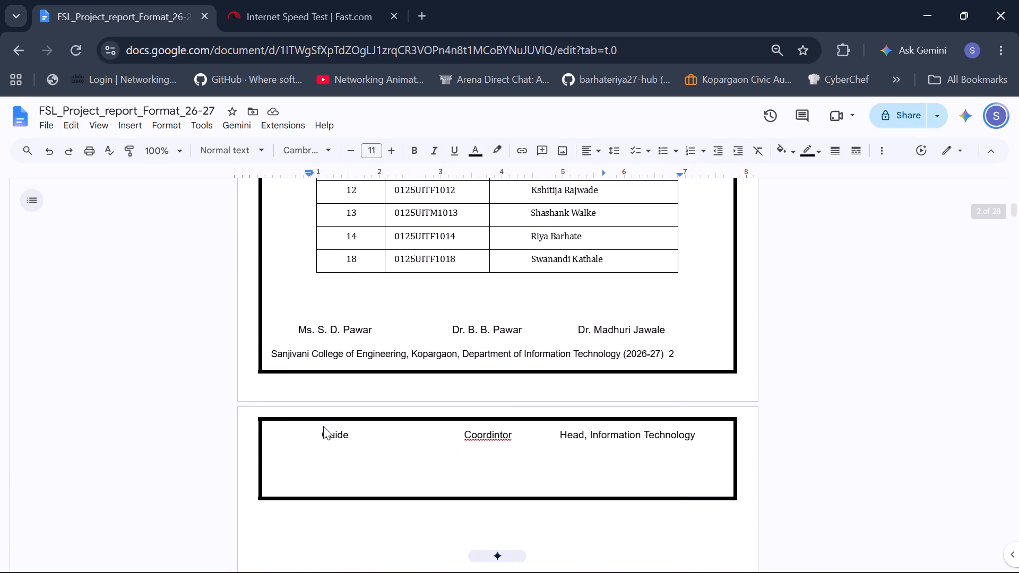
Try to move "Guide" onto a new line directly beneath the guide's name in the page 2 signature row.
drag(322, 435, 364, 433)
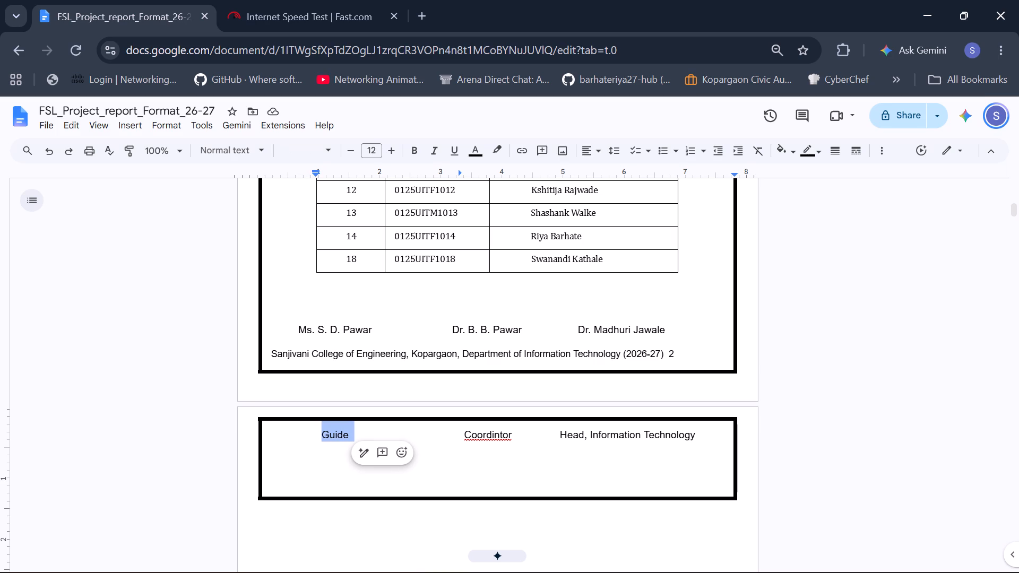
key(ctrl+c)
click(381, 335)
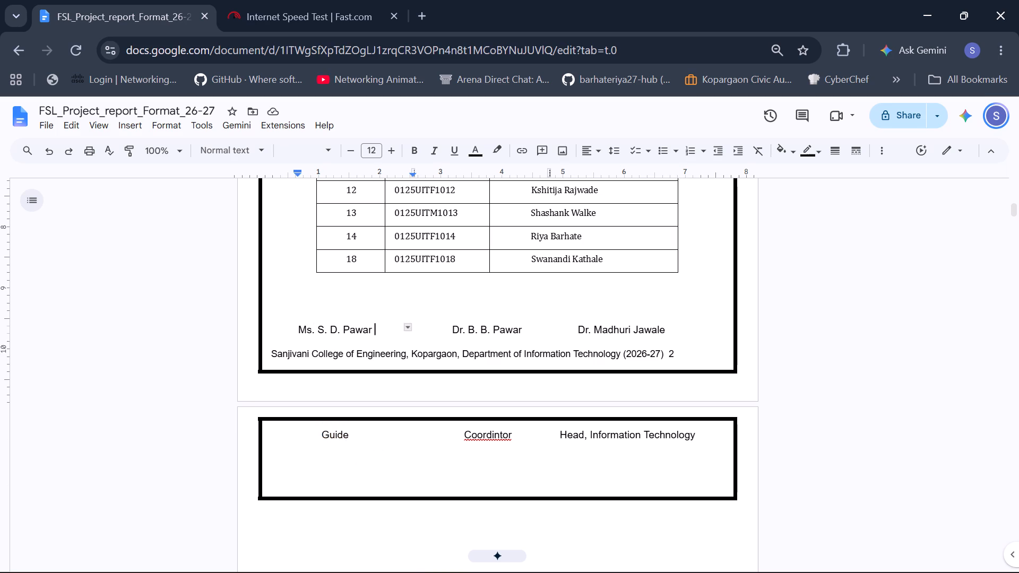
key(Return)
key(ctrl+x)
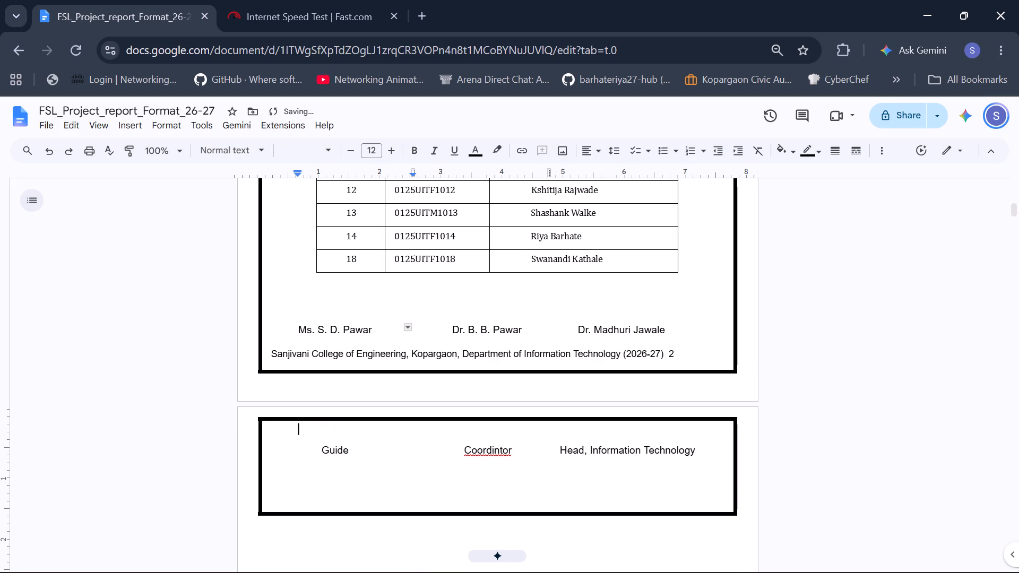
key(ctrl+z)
Remove the indent before the guide's name in the page 2 signature row.
click(300, 327)
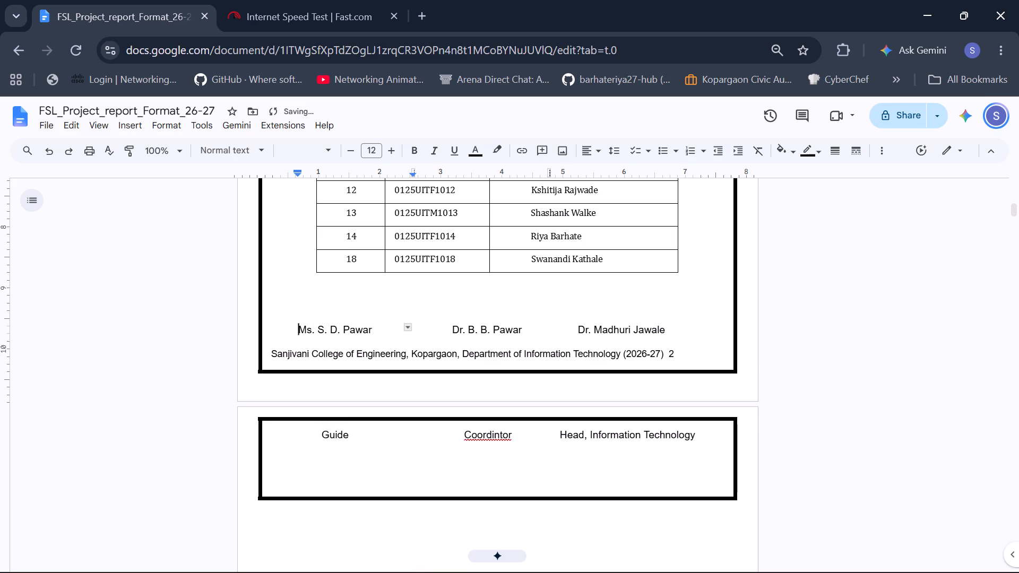
key(BackSpace)
key(BackSpace)
key(BackSpace)
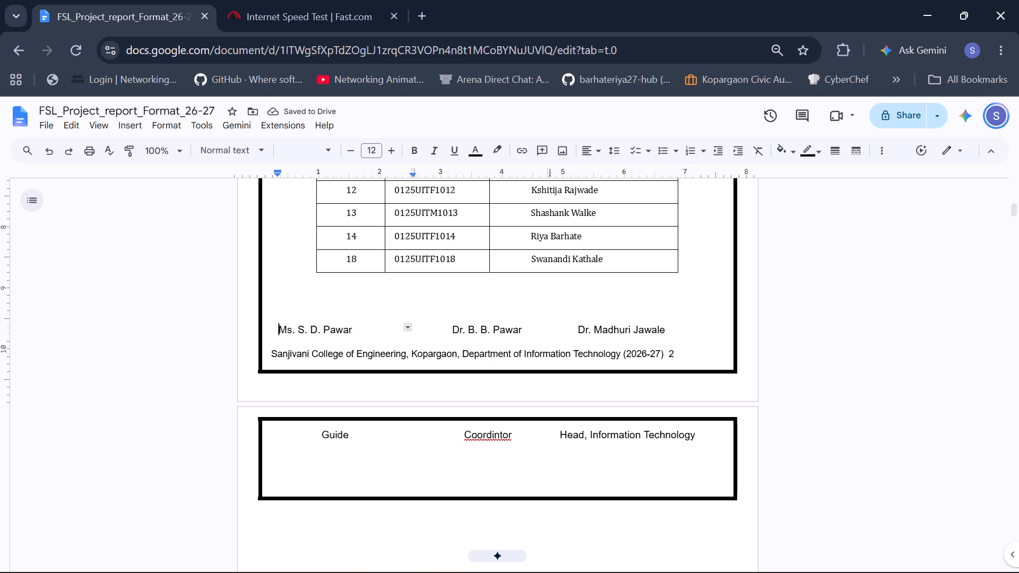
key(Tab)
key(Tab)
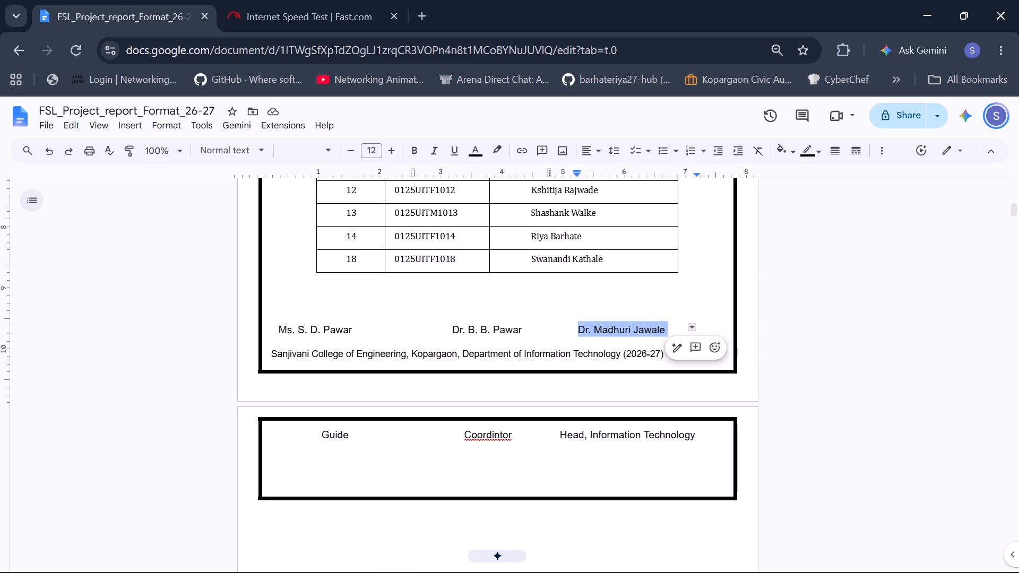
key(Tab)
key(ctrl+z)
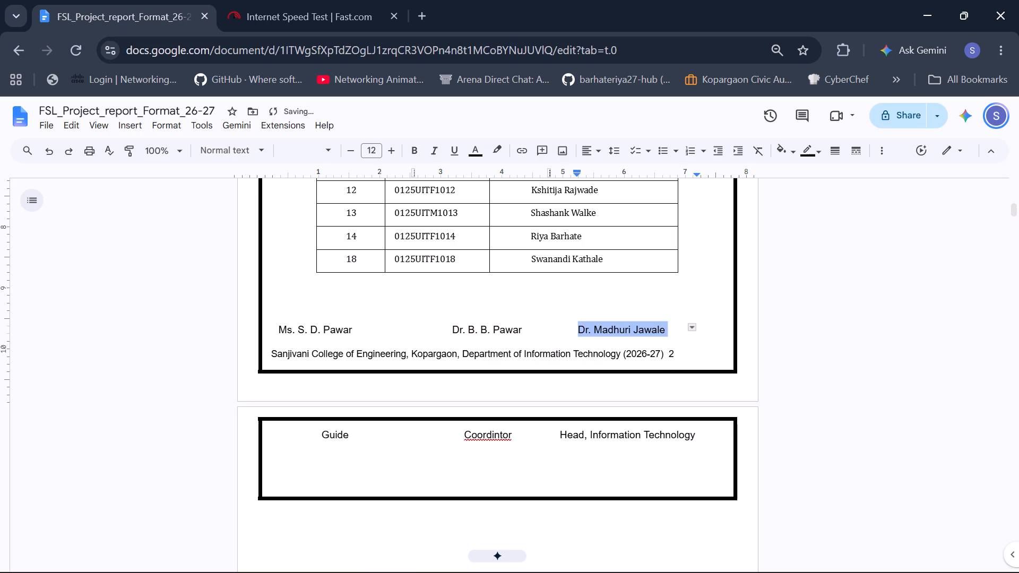
Insert seven spaces before the guide's name in the page 2 signature row.
click(281, 329)
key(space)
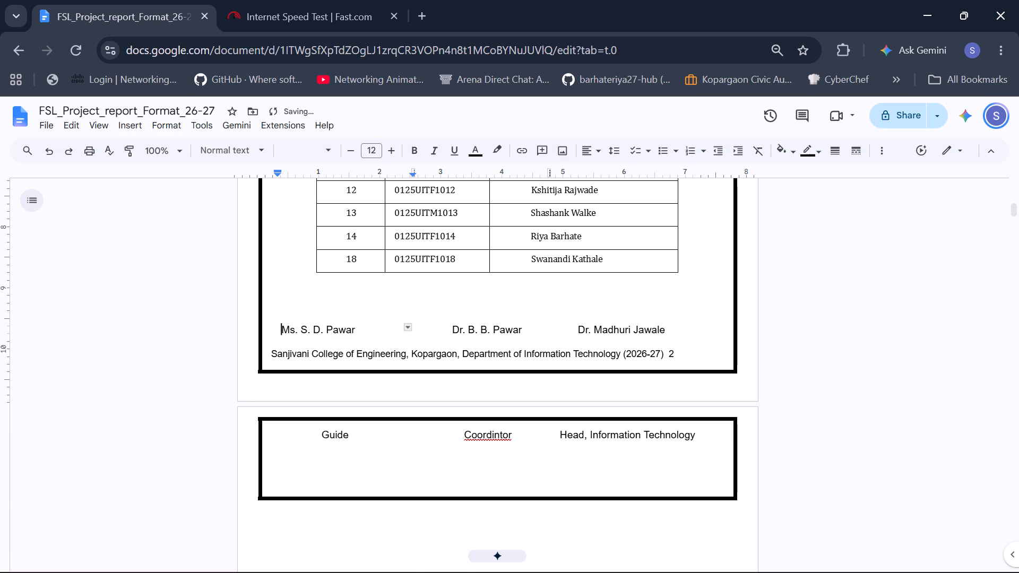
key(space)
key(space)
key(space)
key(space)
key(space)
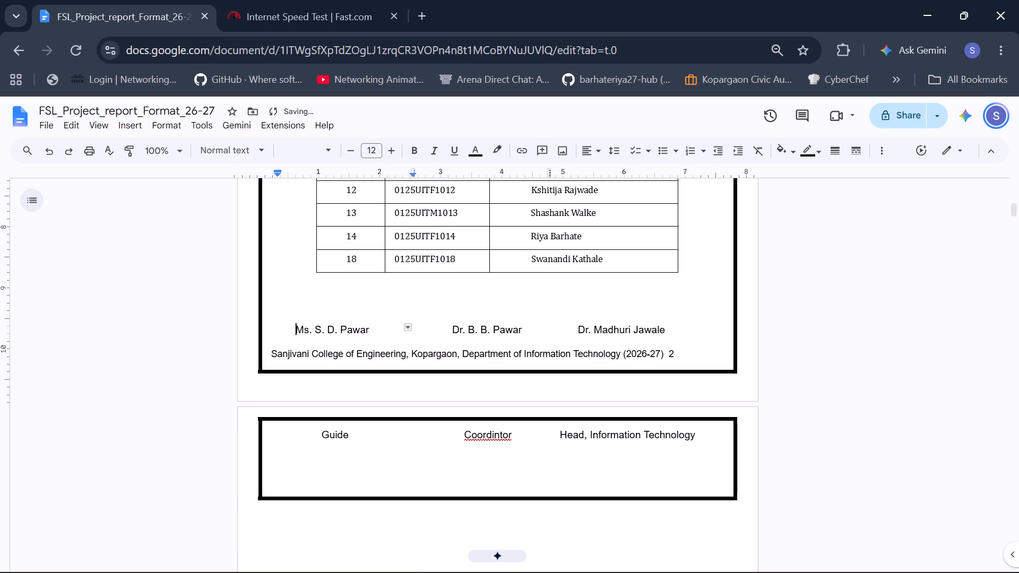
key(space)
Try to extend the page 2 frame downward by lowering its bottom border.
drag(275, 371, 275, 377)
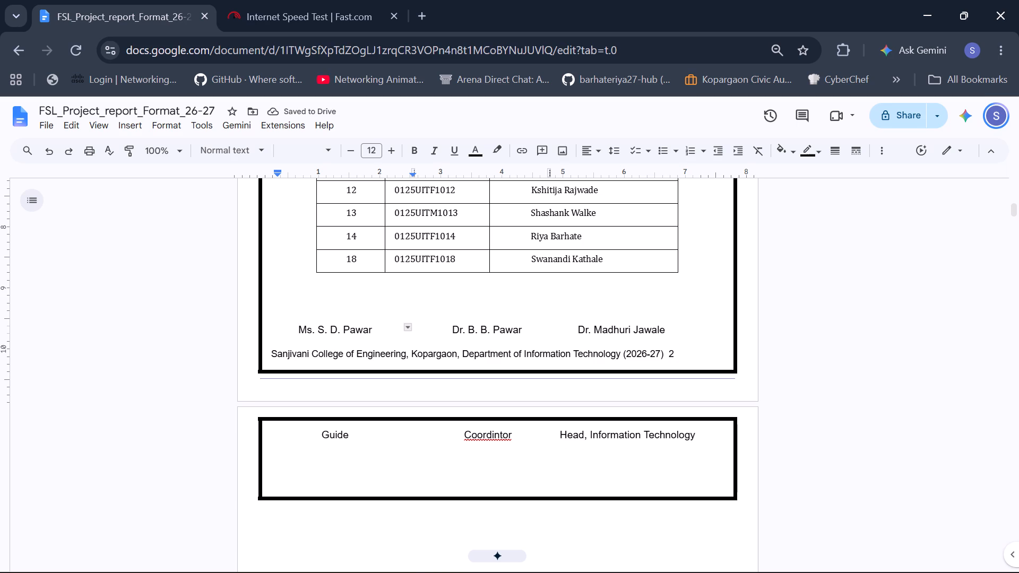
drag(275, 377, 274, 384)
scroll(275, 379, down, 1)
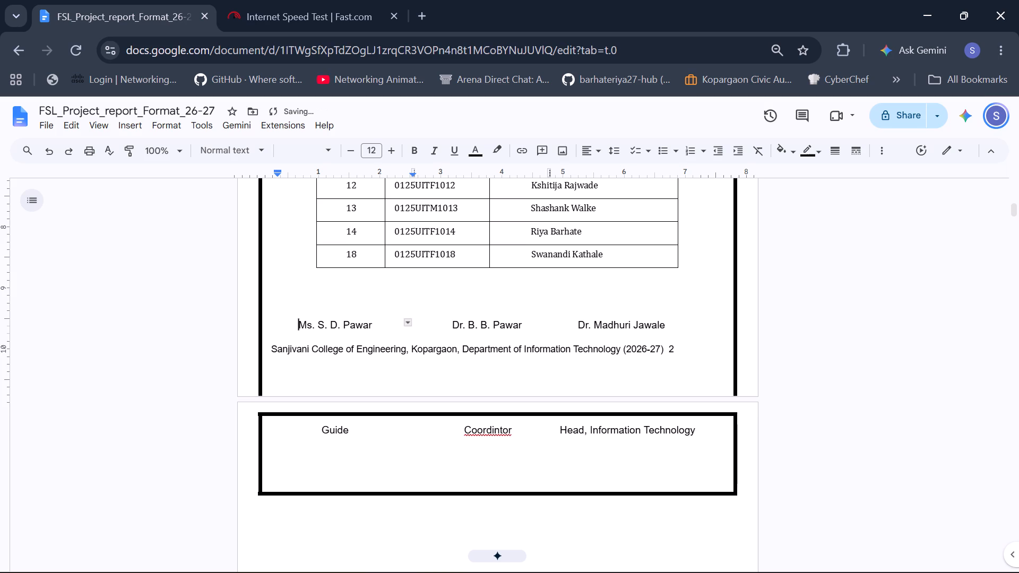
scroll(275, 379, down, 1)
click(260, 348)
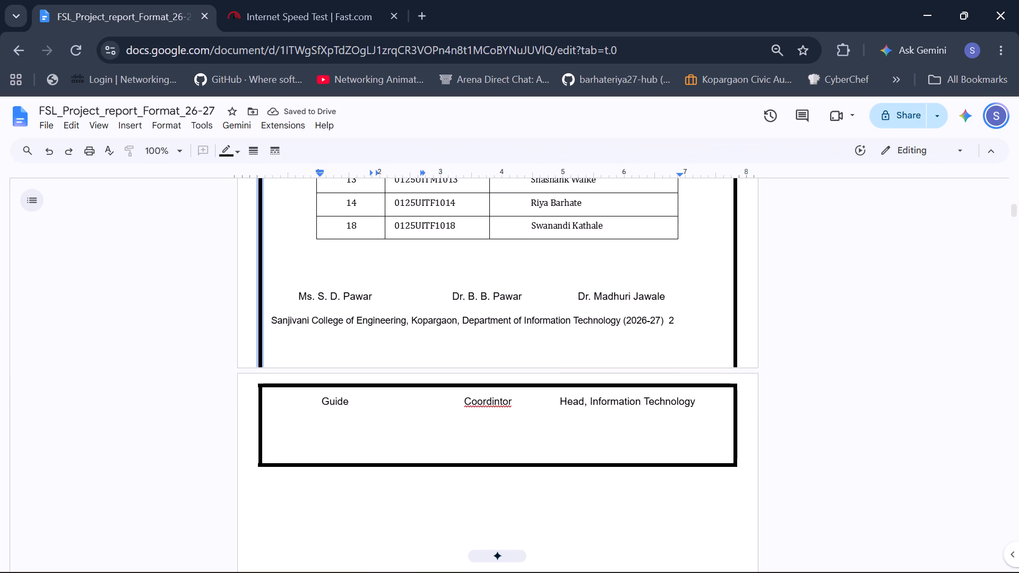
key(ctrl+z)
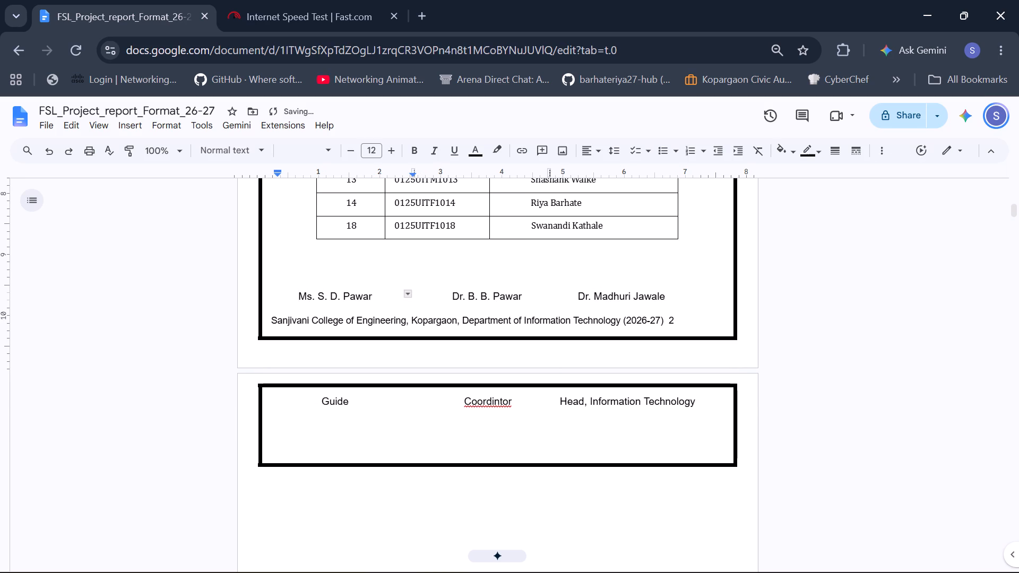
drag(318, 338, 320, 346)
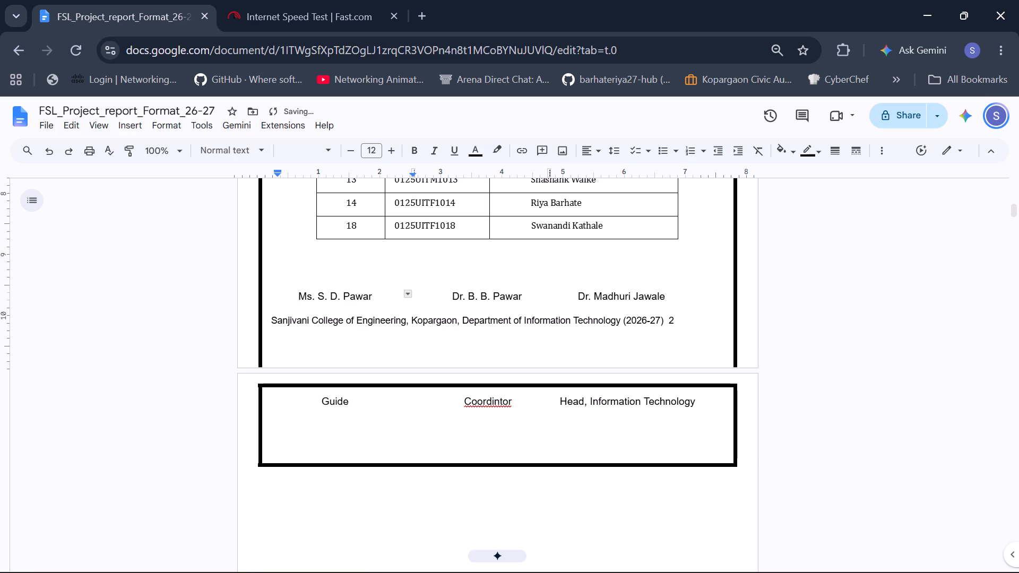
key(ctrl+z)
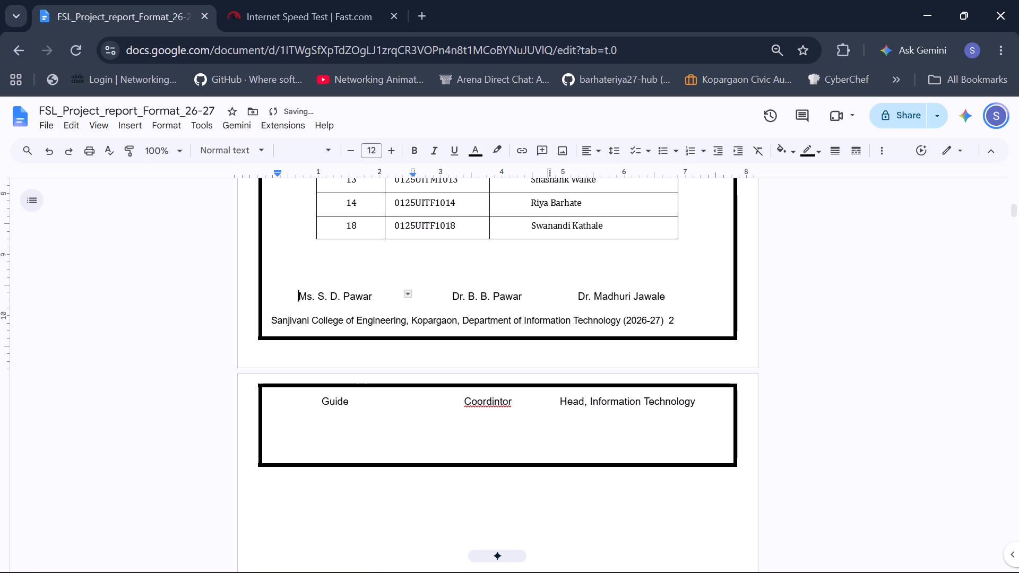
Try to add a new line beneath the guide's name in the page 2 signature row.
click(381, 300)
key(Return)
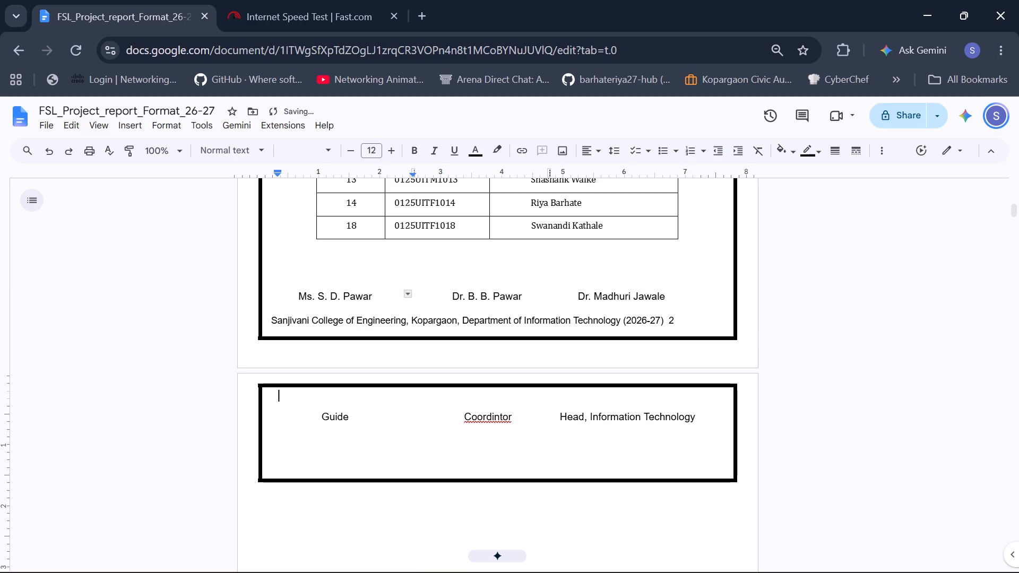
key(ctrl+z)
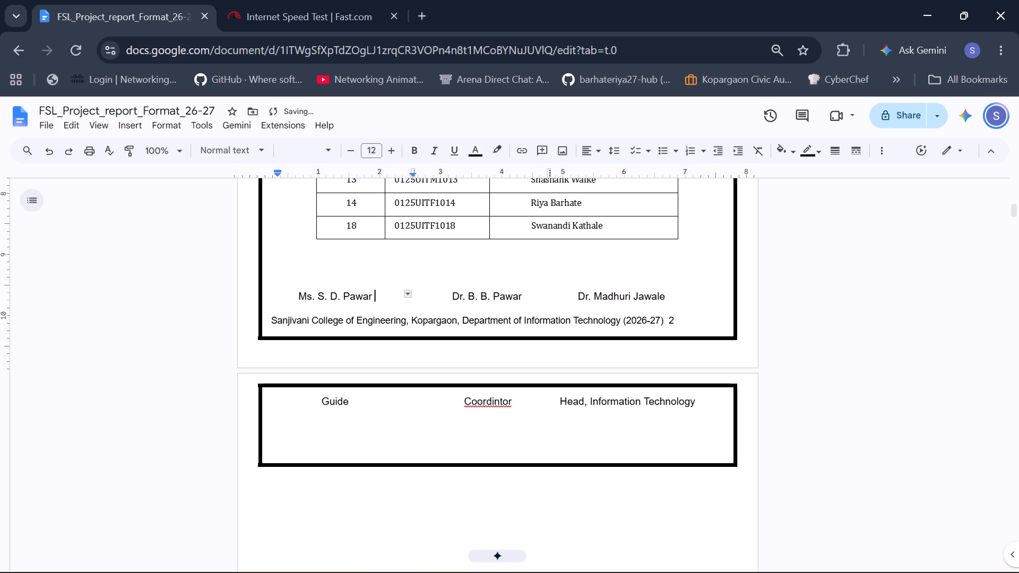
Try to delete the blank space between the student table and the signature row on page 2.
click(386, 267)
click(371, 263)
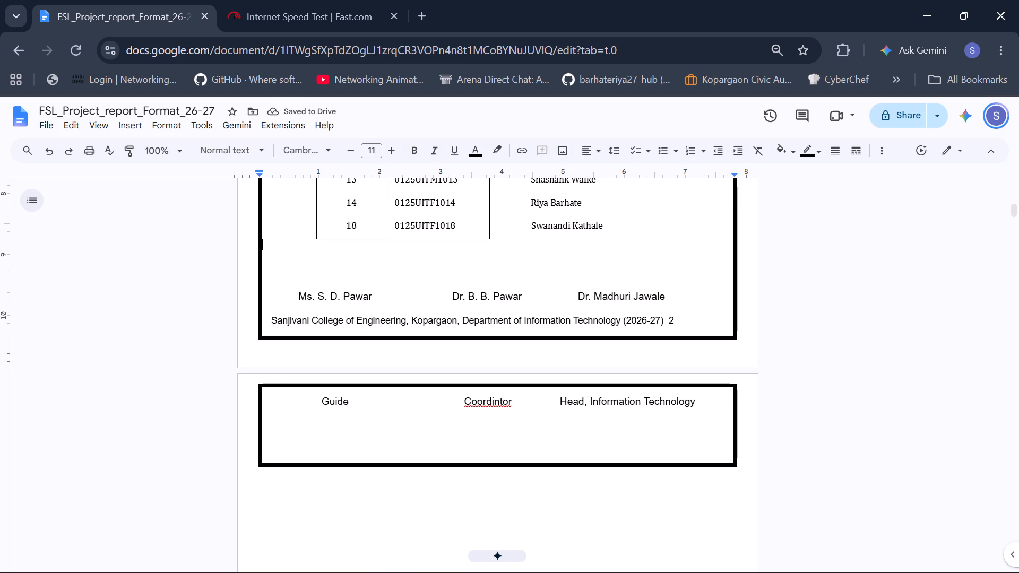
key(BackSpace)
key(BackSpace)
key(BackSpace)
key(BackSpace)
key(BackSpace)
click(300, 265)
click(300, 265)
Shorten the student table on page 2 by reducing its last row's height and keeping the header row compact.
scroll(300, 265, up, 2)
click(329, 258)
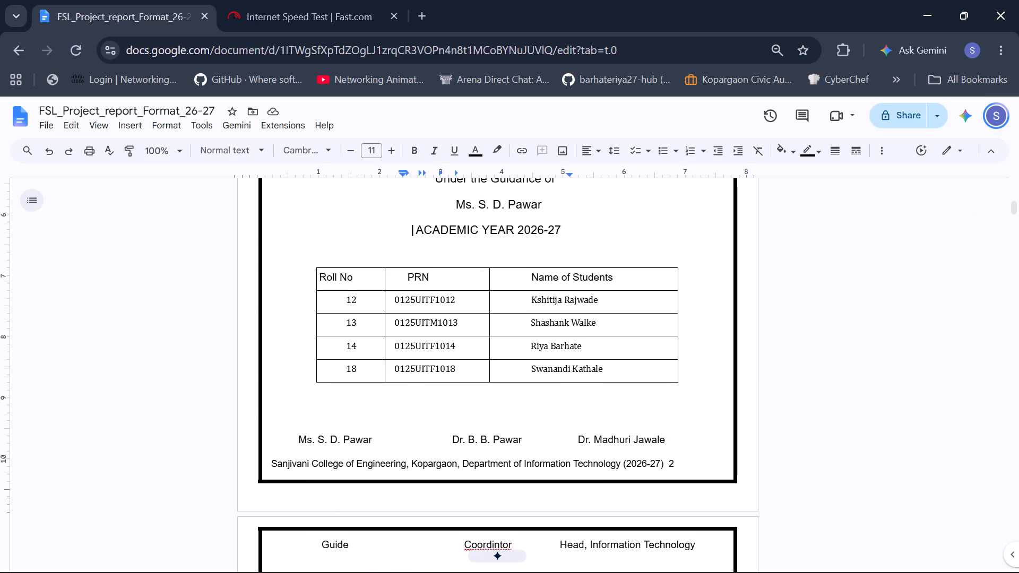
drag(398, 268, 399, 260)
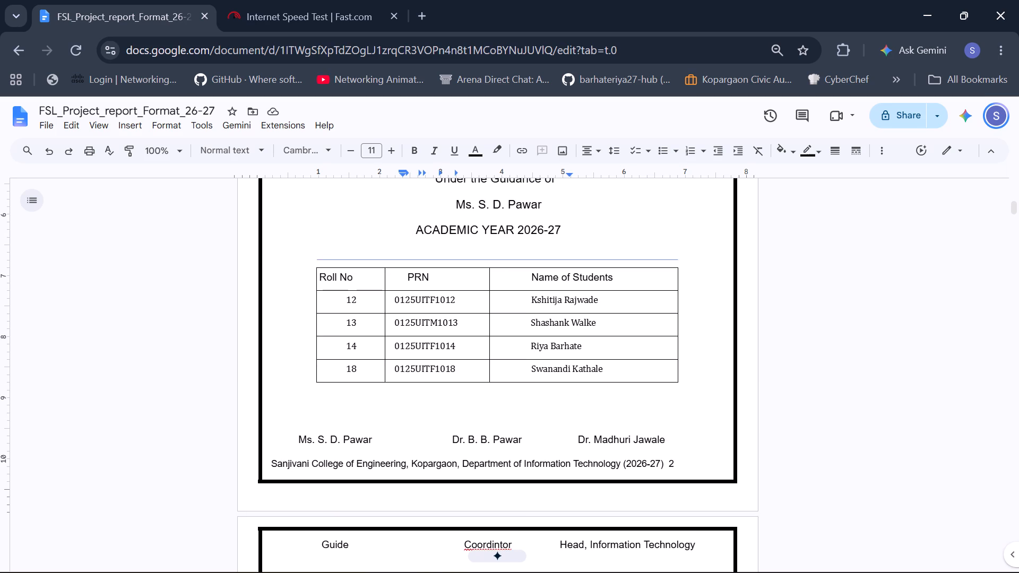
drag(399, 260, 399, 256)
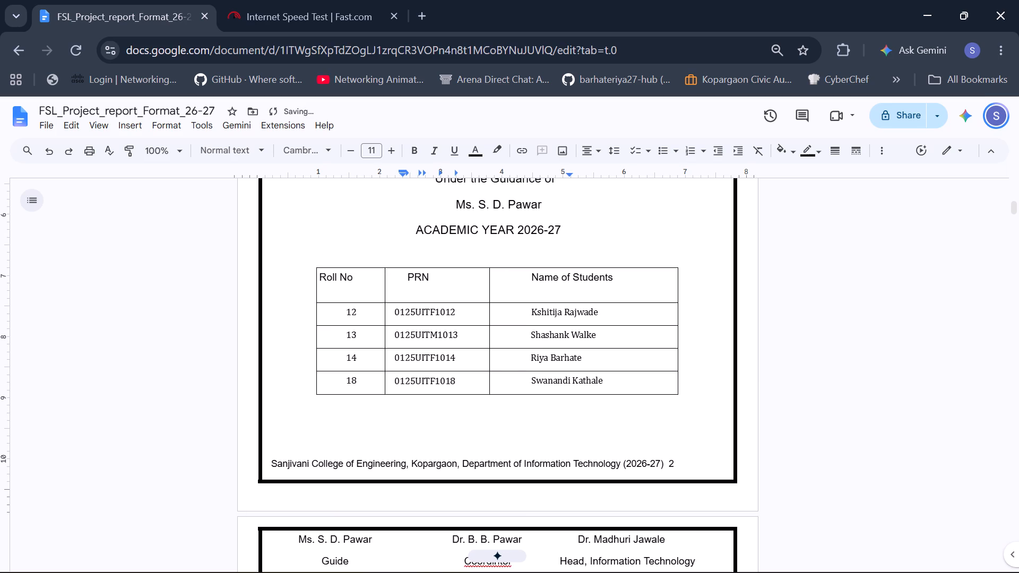
drag(468, 395, 470, 375)
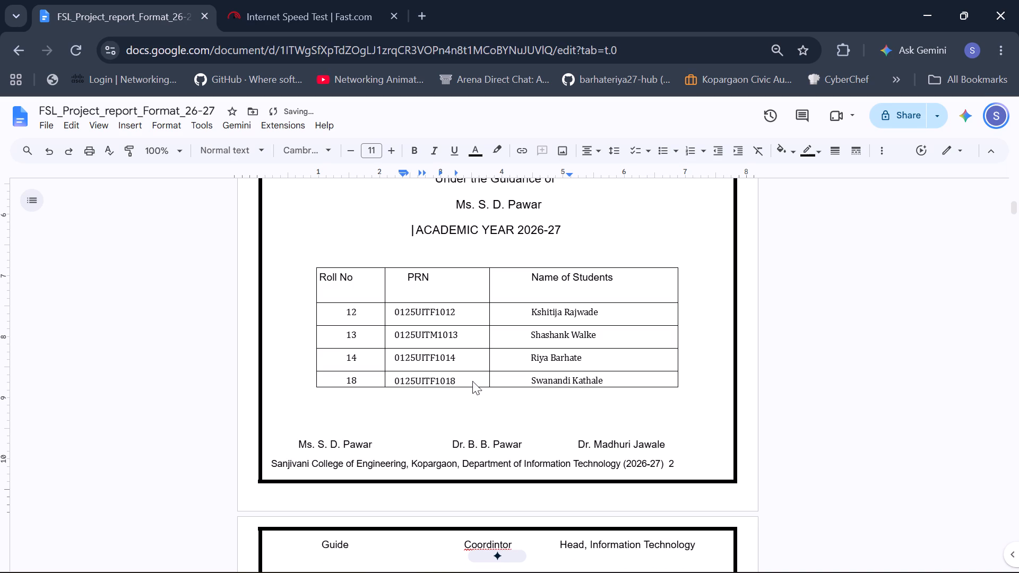
drag(483, 302, 485, 290)
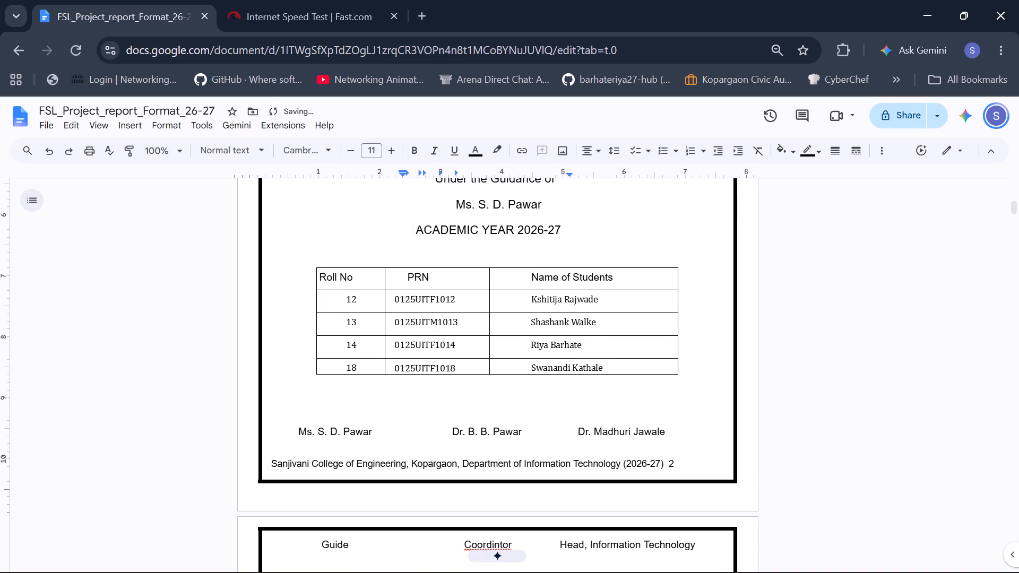
Replace the leading spaces before the guide's name in the page 2 signature row with nine spaces.
click(350, 442)
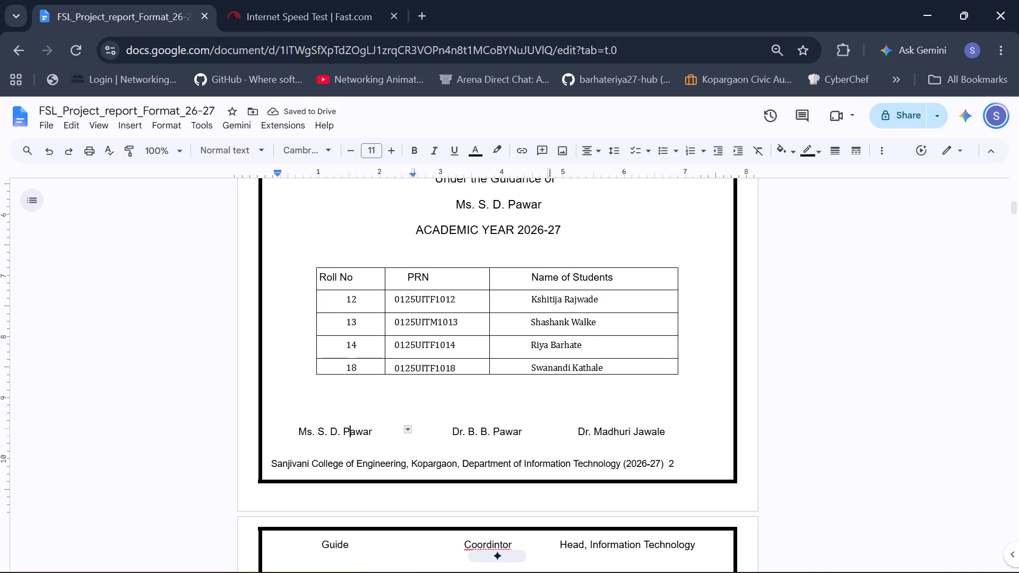
click(379, 429)
click(300, 433)
key(BackSpace)
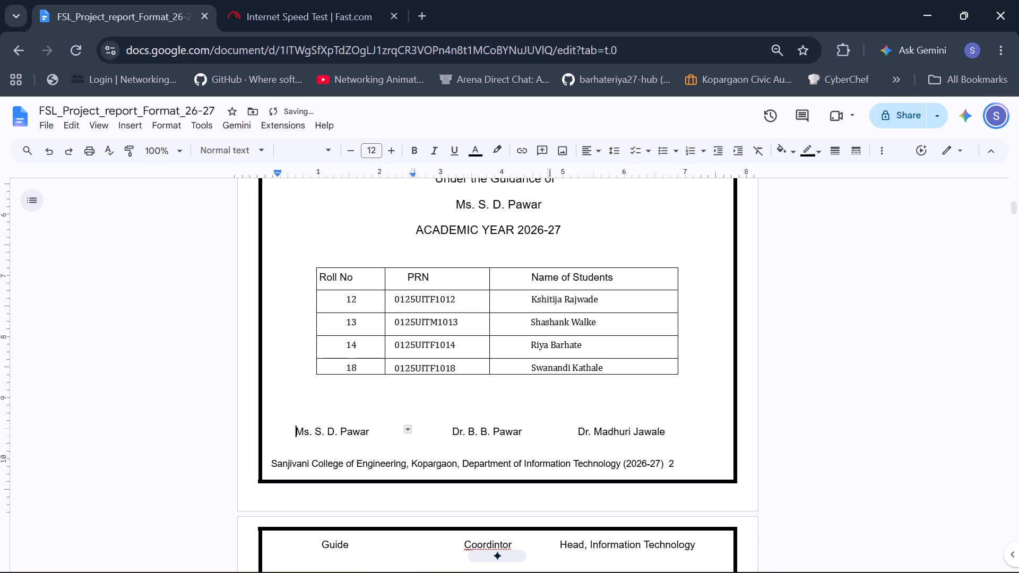
key(BackSpace)
key(BackSpace)
key(BackSpace)
key(BackSpace)
key(BackSpace)
key(BackSpace)
key(BackSpace)
key(BackSpace)
key(BackSpace)
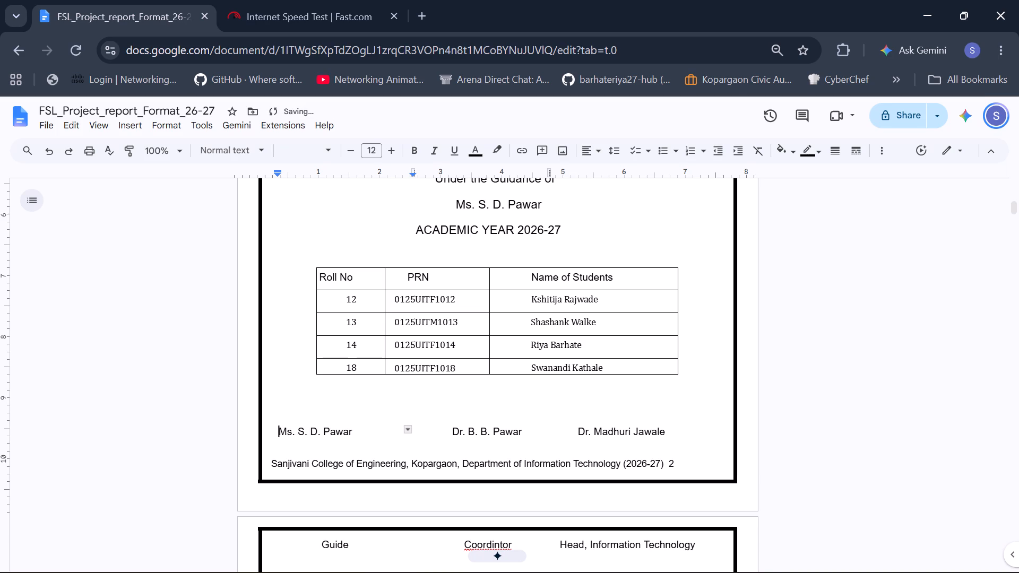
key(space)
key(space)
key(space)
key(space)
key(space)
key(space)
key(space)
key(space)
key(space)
Add the role "Guide" on a new line beneath the guide's name, indented with 13 spaces.
click(381, 434)
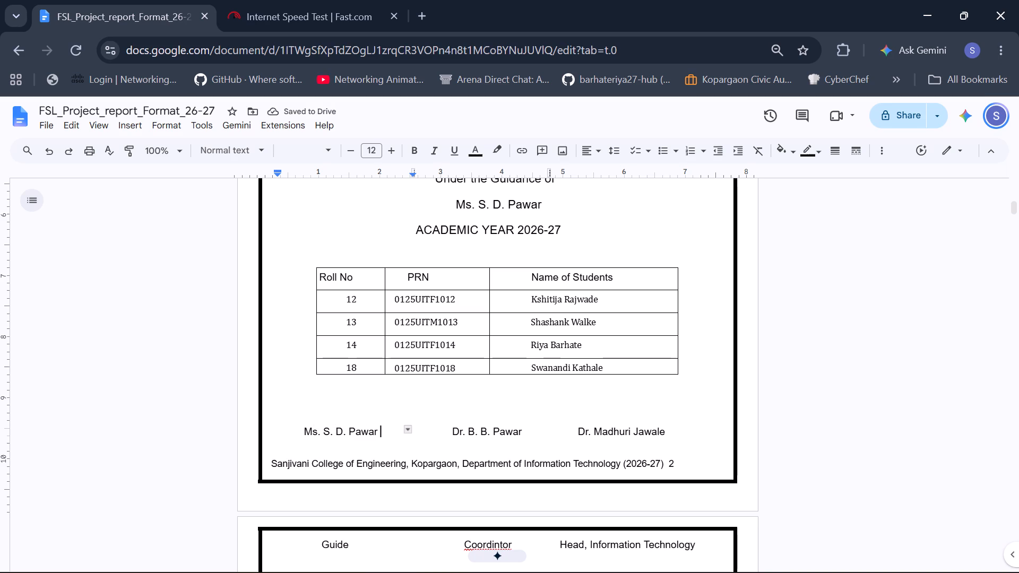
key(Return)
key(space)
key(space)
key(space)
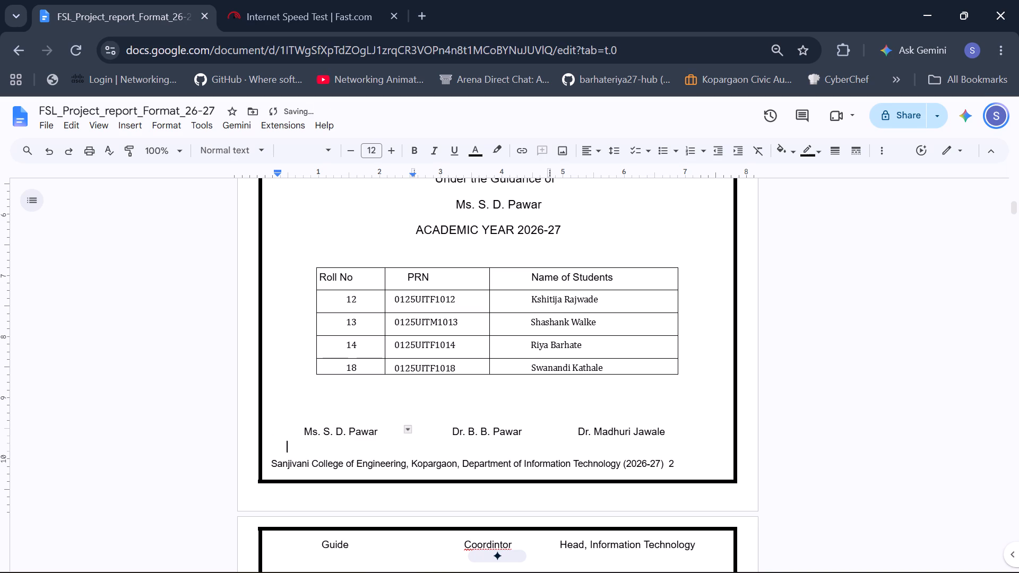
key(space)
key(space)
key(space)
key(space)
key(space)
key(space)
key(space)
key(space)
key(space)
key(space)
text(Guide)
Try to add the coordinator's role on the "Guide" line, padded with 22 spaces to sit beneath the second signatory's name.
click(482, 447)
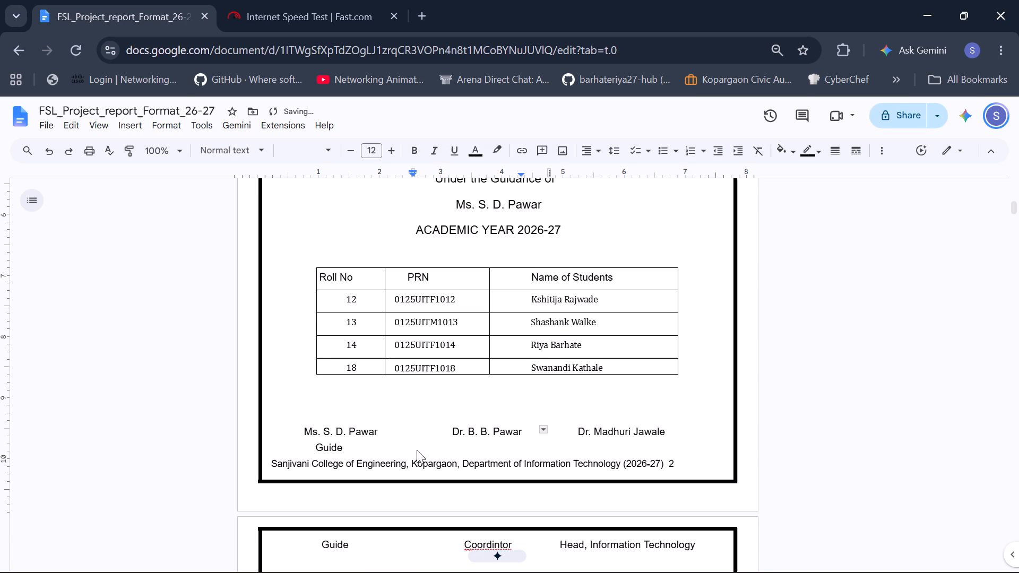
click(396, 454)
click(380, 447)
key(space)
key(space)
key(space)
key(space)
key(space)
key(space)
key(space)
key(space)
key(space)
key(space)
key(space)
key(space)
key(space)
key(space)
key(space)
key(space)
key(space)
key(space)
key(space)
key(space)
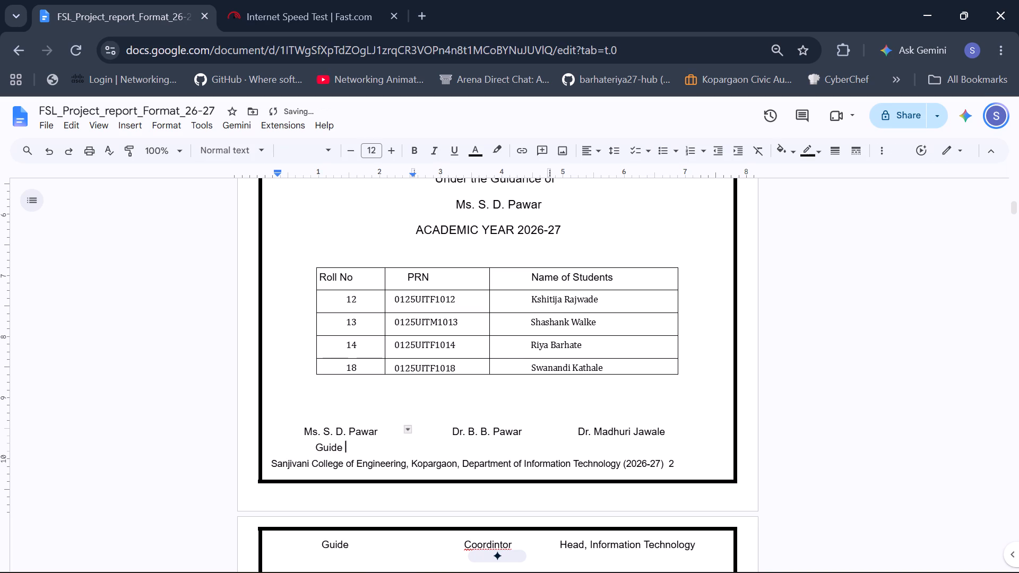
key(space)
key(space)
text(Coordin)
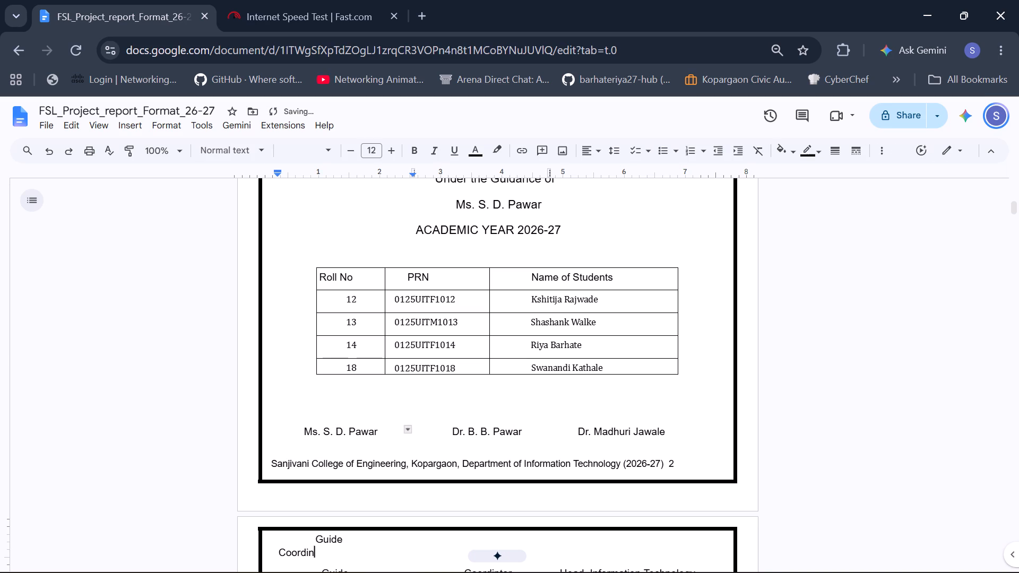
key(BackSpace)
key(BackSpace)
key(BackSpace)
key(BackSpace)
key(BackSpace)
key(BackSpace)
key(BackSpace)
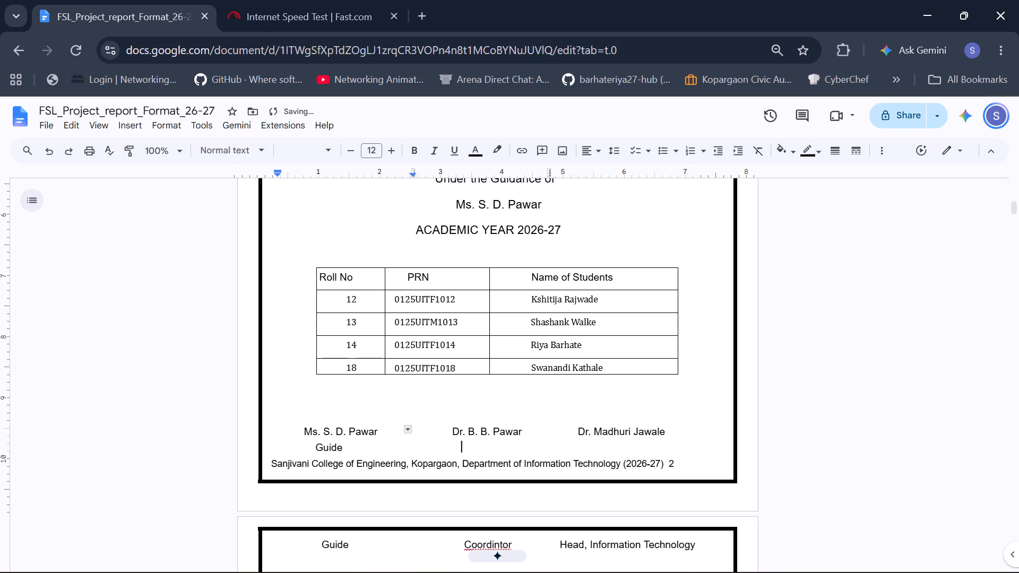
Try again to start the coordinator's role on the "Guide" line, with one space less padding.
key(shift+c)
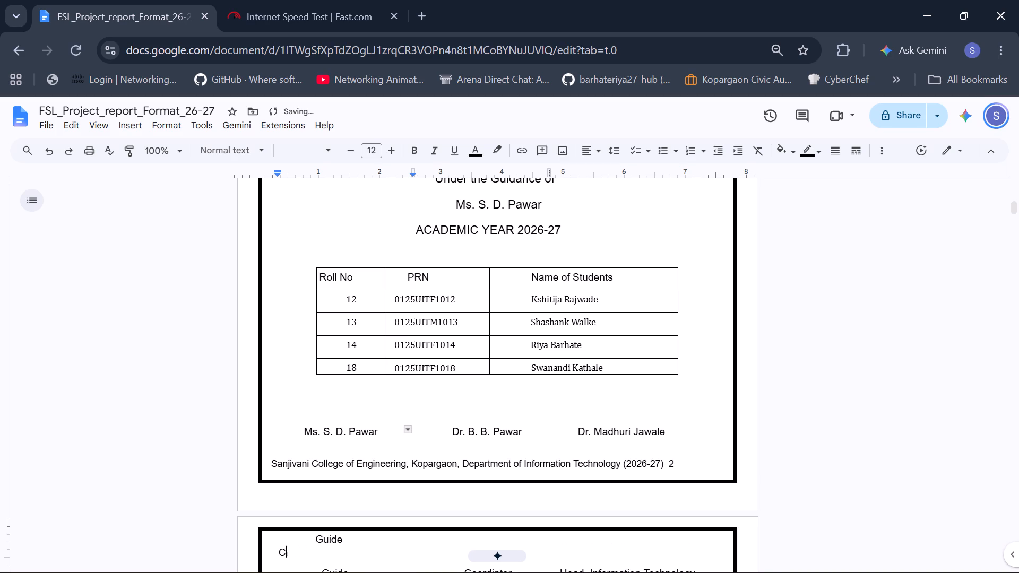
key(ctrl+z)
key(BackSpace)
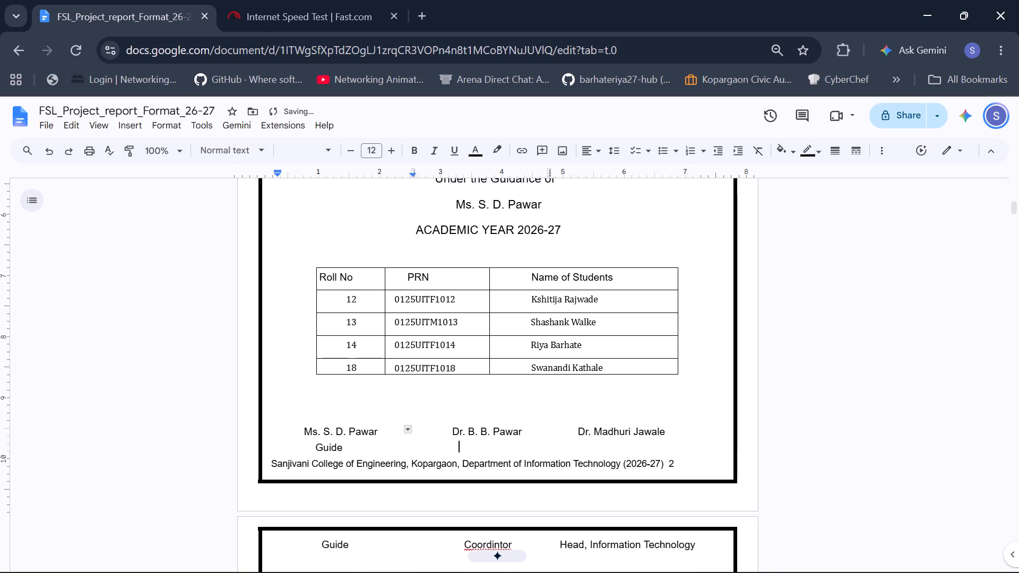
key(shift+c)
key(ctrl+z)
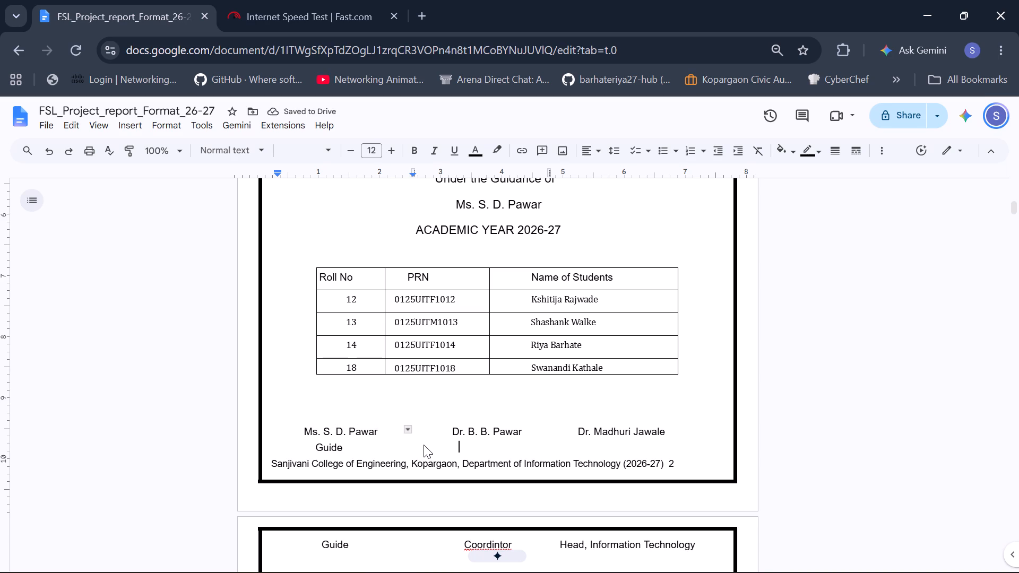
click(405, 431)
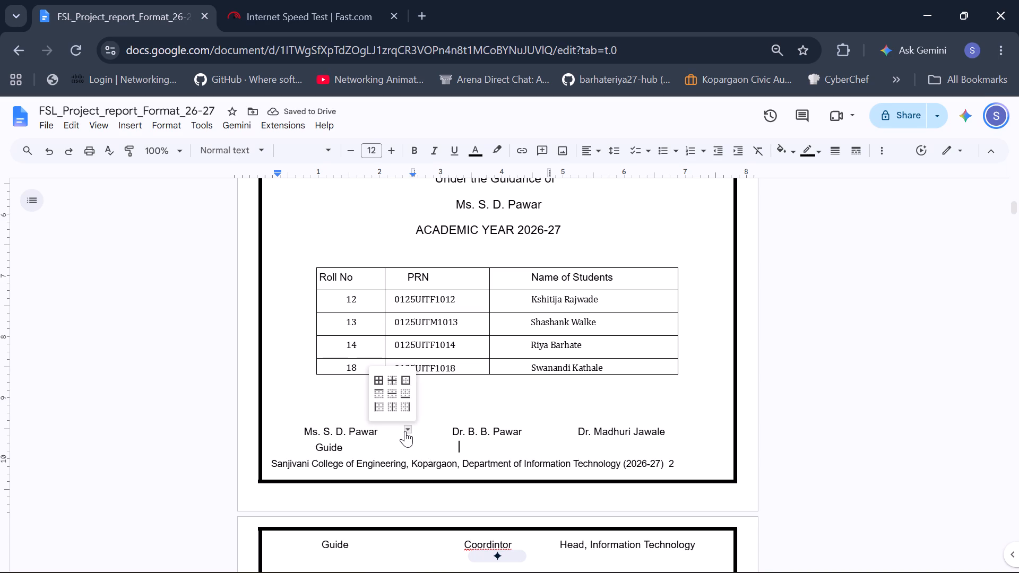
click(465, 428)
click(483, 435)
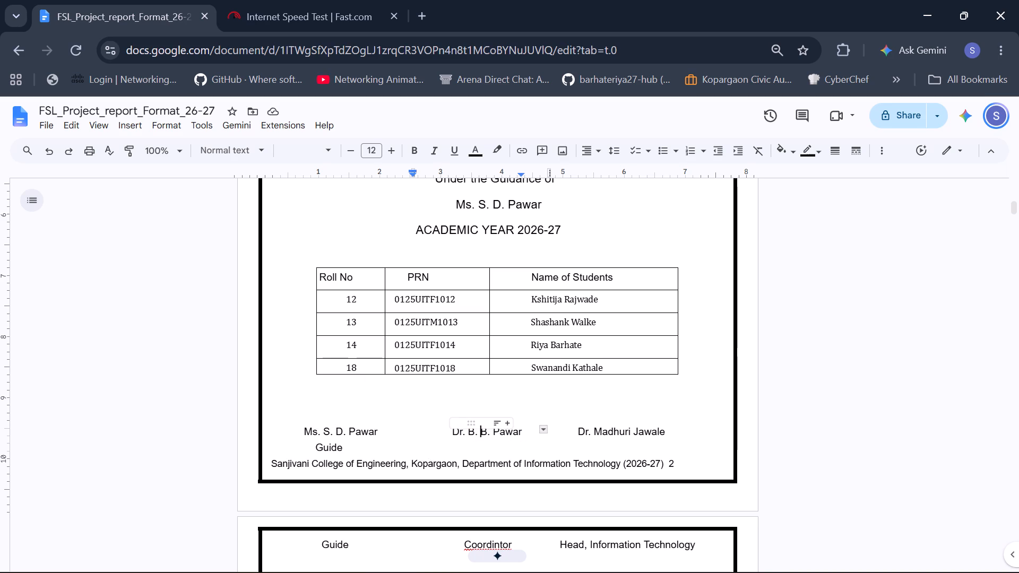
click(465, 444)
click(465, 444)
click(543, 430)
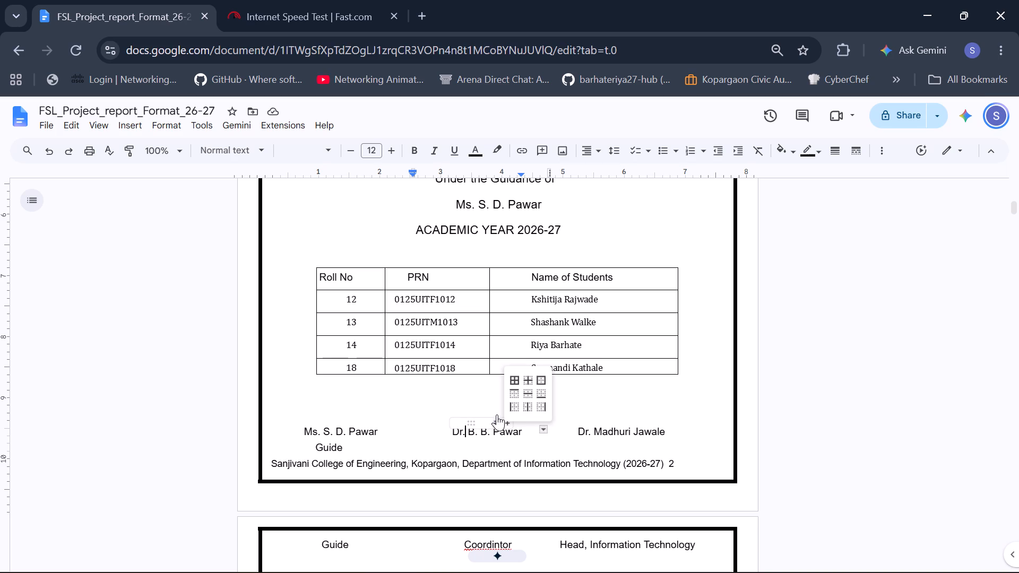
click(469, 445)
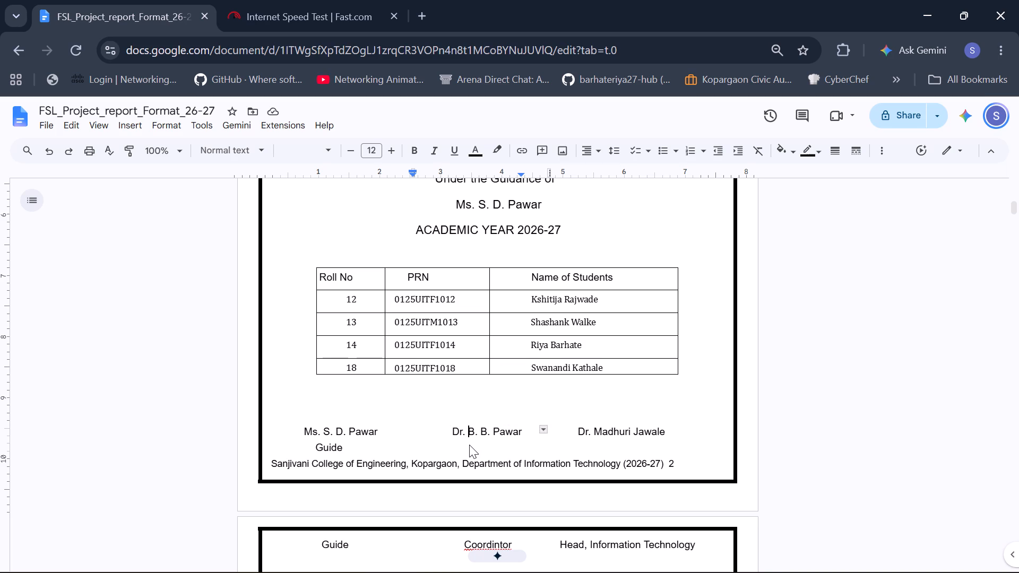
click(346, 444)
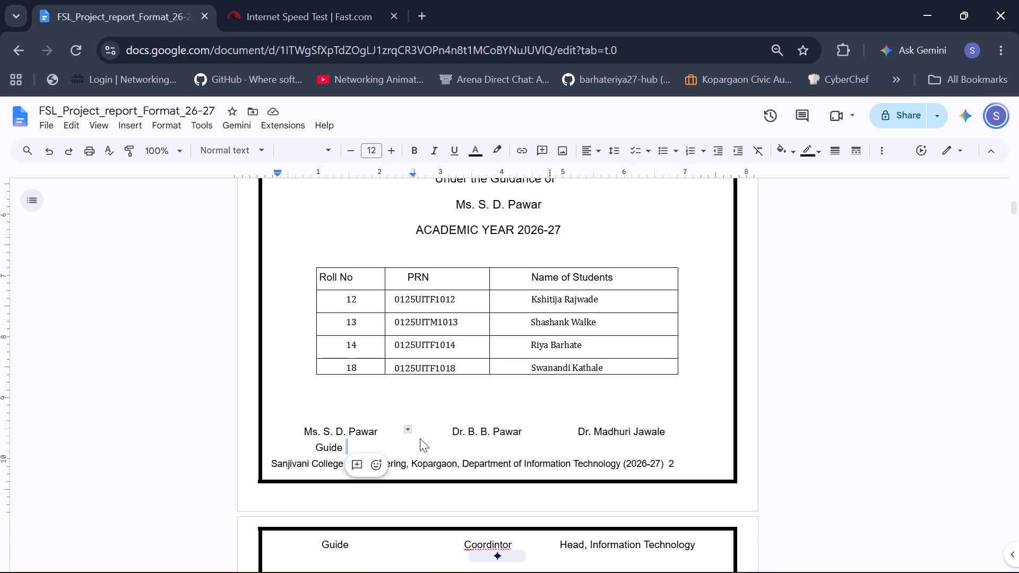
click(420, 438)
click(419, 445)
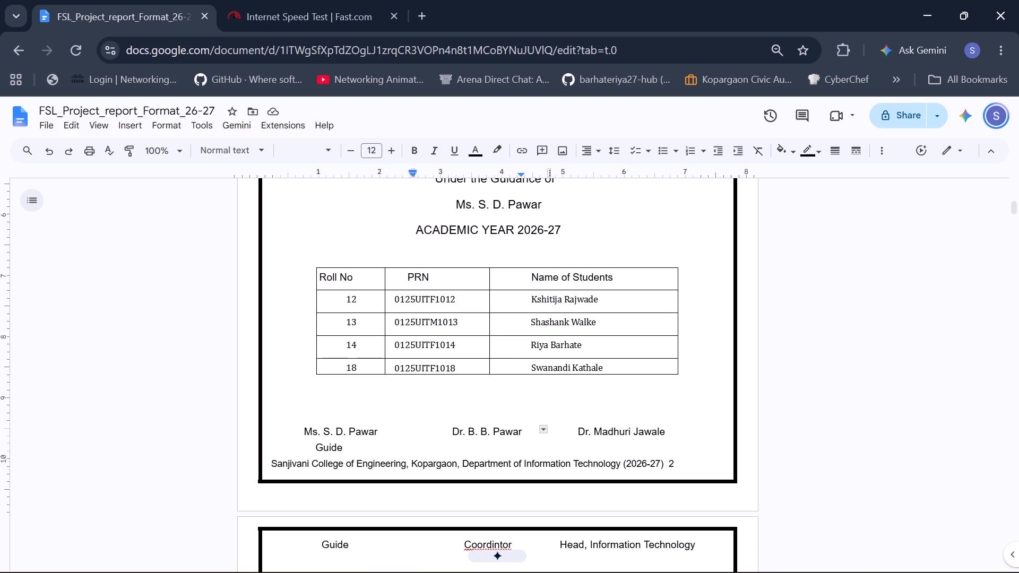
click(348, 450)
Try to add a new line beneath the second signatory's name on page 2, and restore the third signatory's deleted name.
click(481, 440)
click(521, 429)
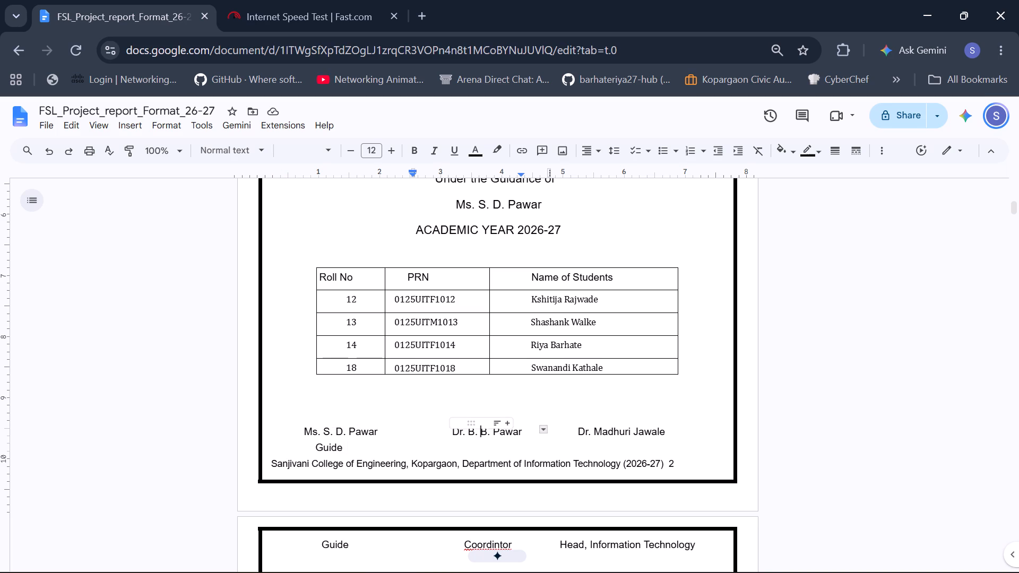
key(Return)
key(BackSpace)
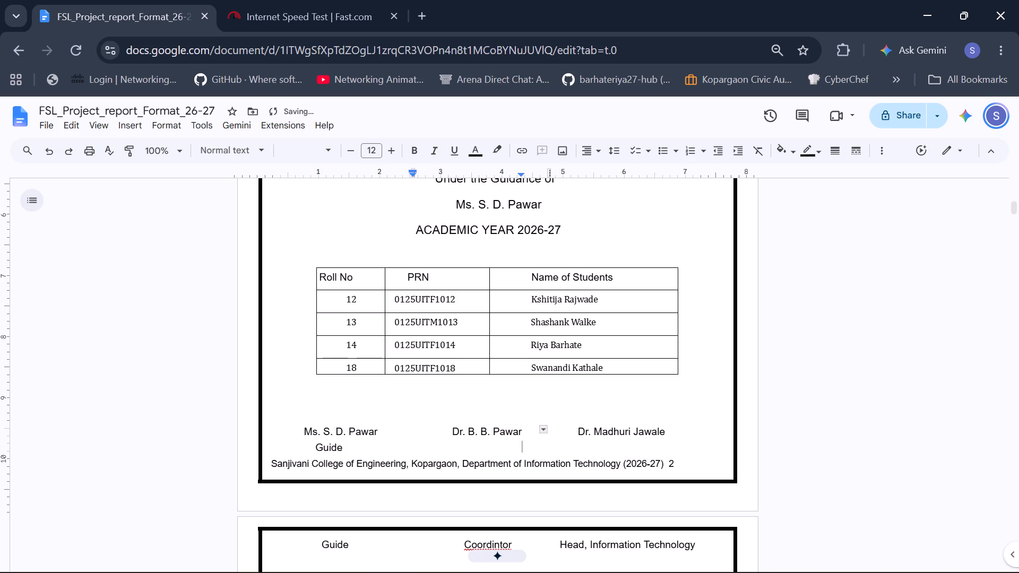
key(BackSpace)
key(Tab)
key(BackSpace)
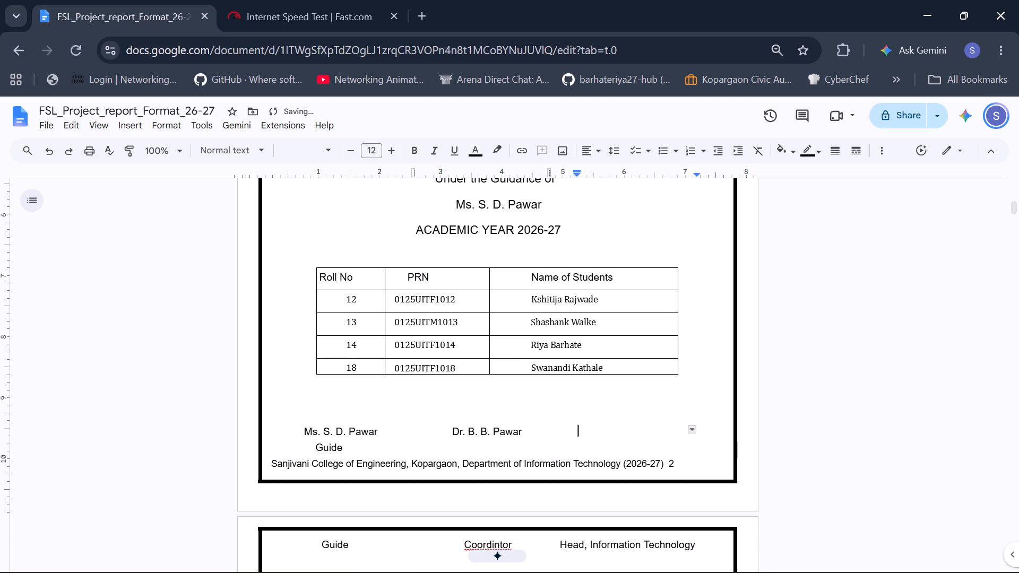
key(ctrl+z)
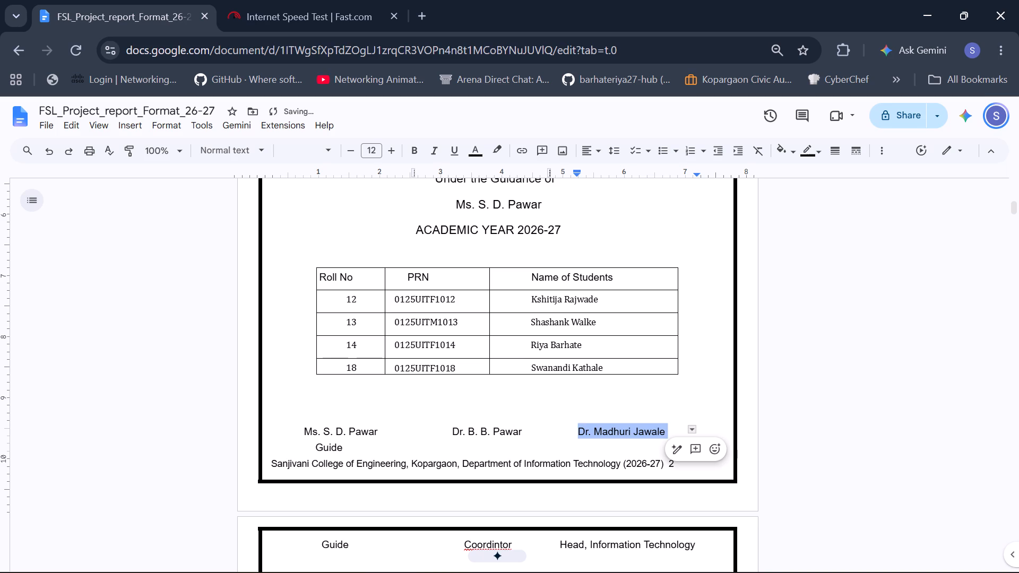
Add the role "Coordinator" on a new line beneath the second signatory's name on page 2.
click(526, 433)
click(526, 433)
key(Return)
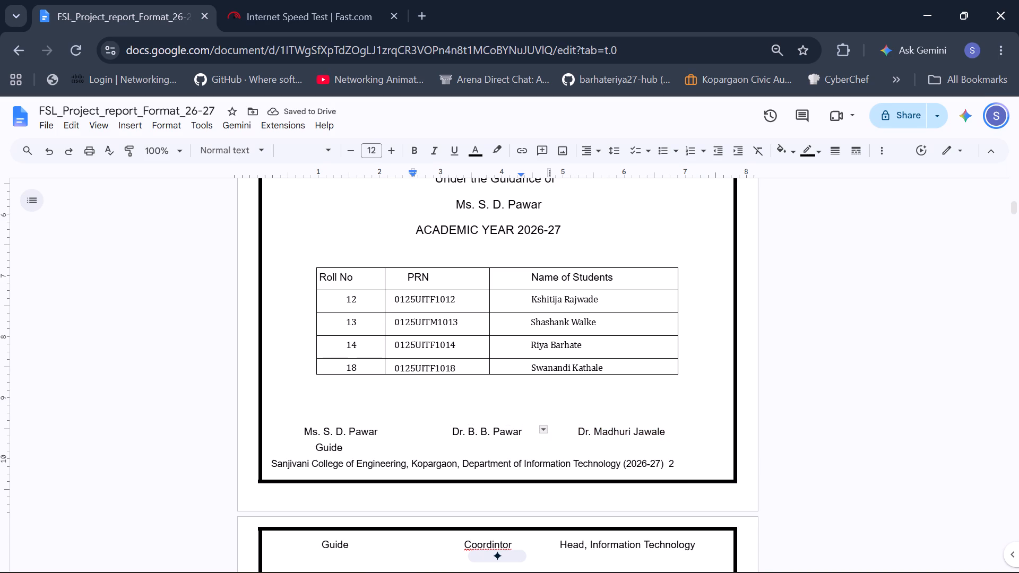
key(BackSpace)
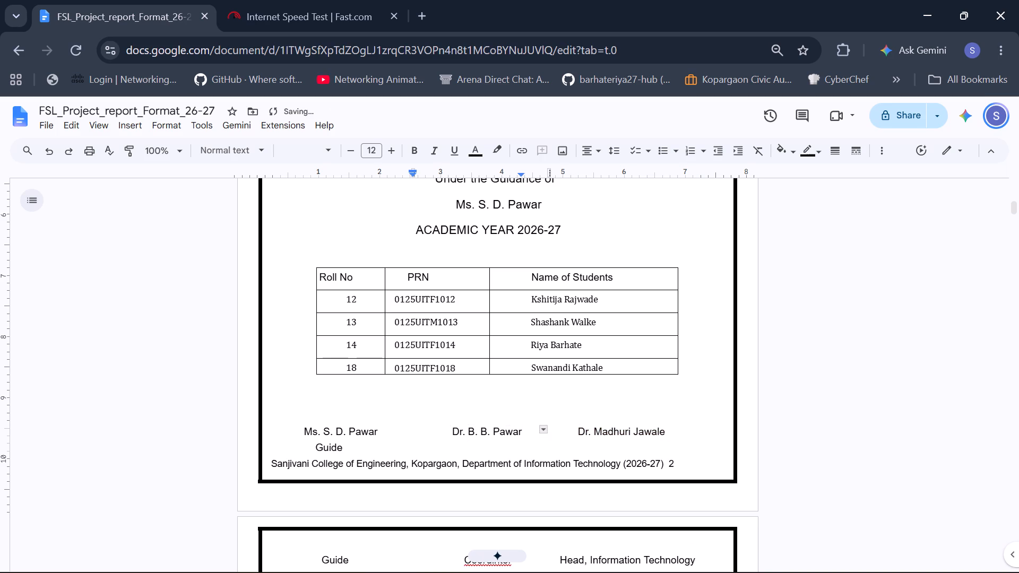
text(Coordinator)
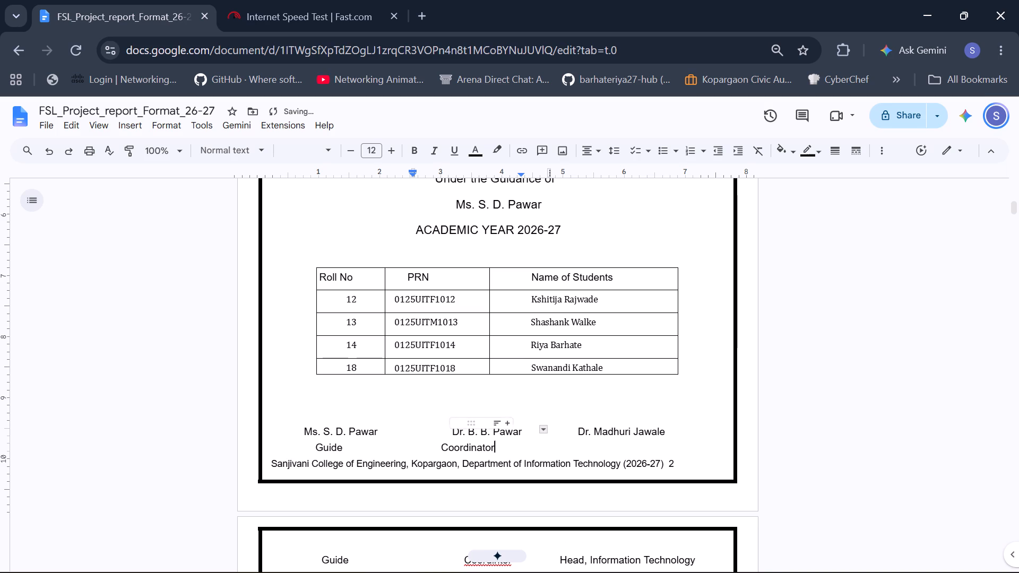
Pad the "Coordinator" role on page 2 with 11 leading spaces to centre it beneath the second signatory's name.
click(442, 446)
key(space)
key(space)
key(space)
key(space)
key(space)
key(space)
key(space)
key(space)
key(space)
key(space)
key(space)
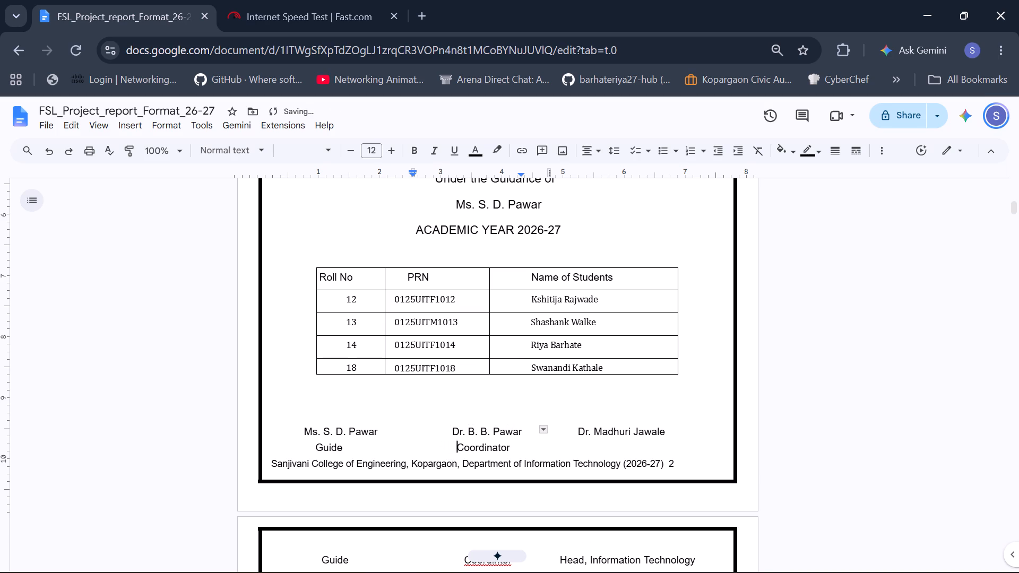
Add the role "Head, IT" on a new line beneath the third signatory's name on page 2.
scroll(442, 446, down, 2)
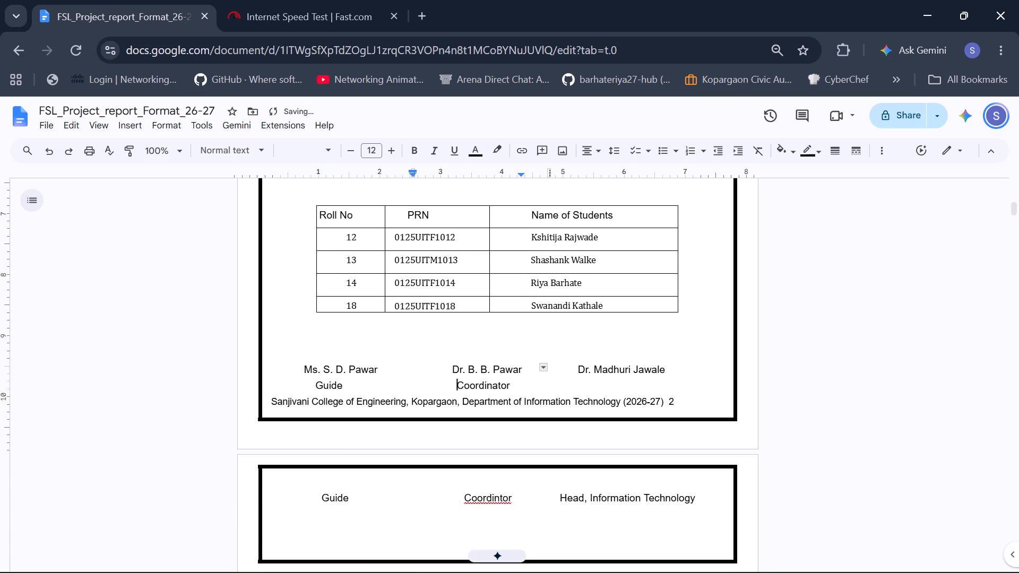
click(611, 386)
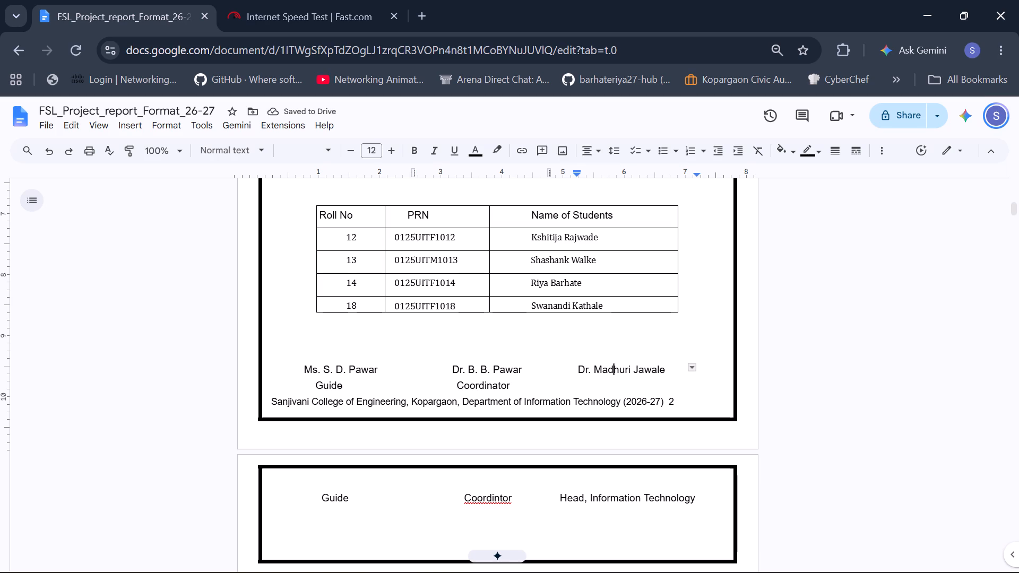
click(663, 371)
key(Return)
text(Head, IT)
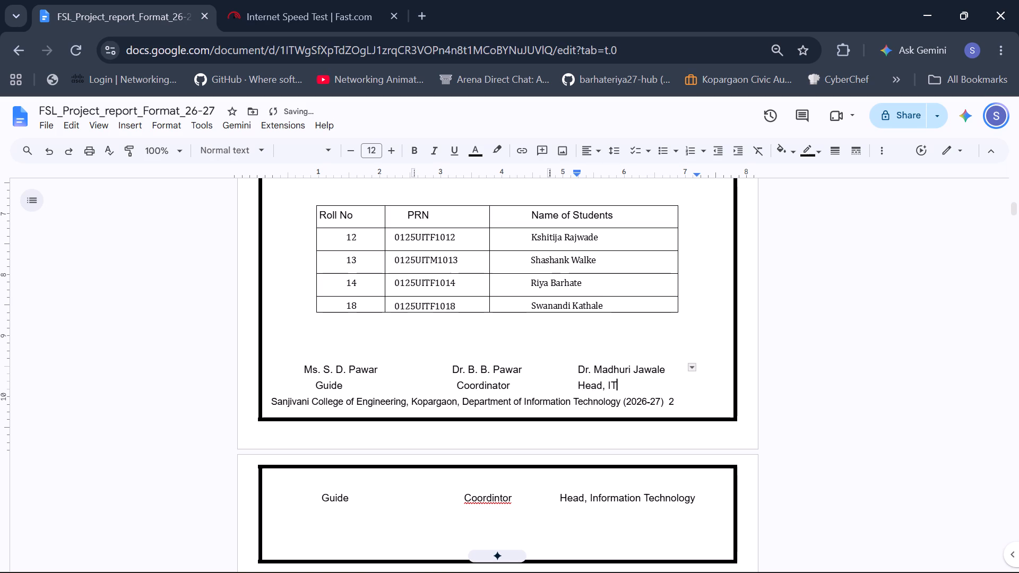
Pad the "Head, IT" role with eight leading spaces to centre it beneath the third signatory's name.
click(575, 384)
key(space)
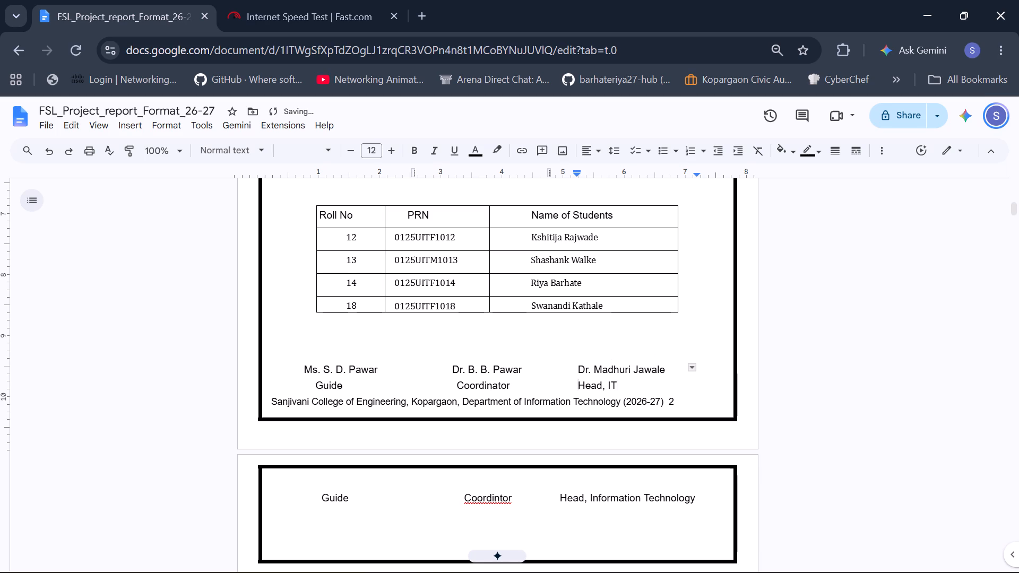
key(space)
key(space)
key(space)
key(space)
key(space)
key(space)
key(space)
Fine-tune the signatory roles' alignment on page 2 by adding two spaces before "Guide" and one before "Coordinator".
click(315, 386)
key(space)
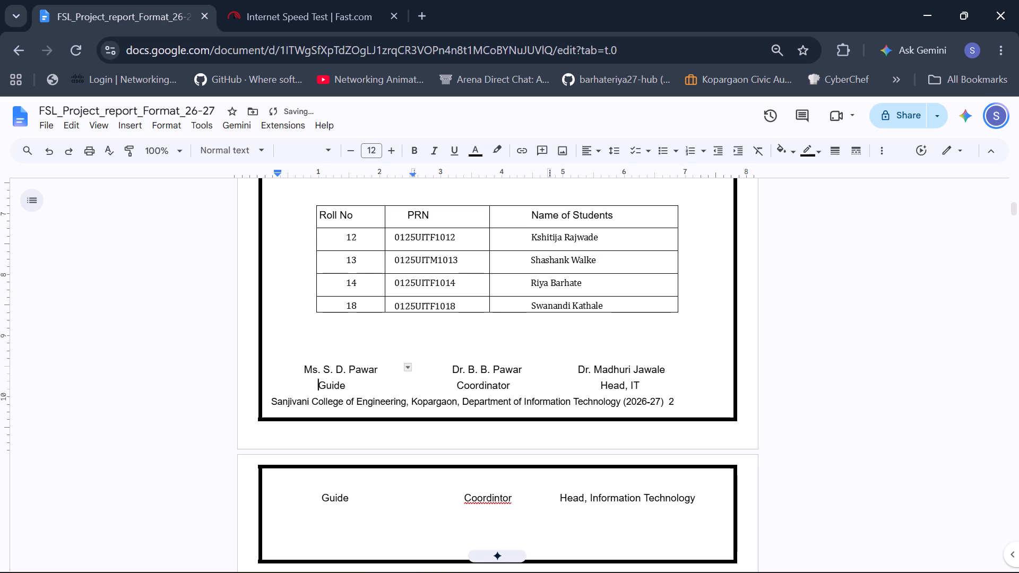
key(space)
click(456, 385)
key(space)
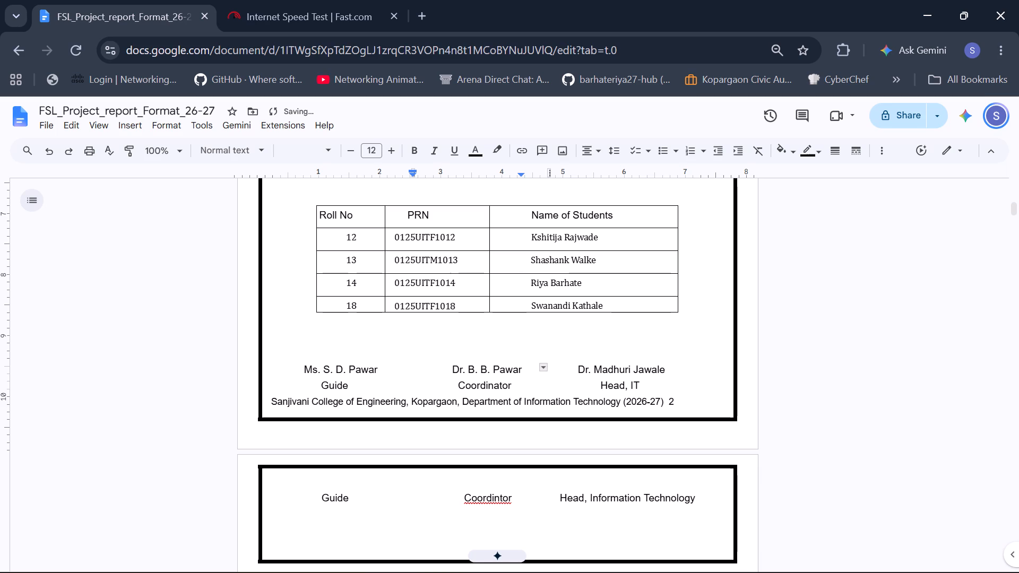
Select the leftover "Guide" role in the signatory line at the top of page 3.
scroll(524, 501, down, 1)
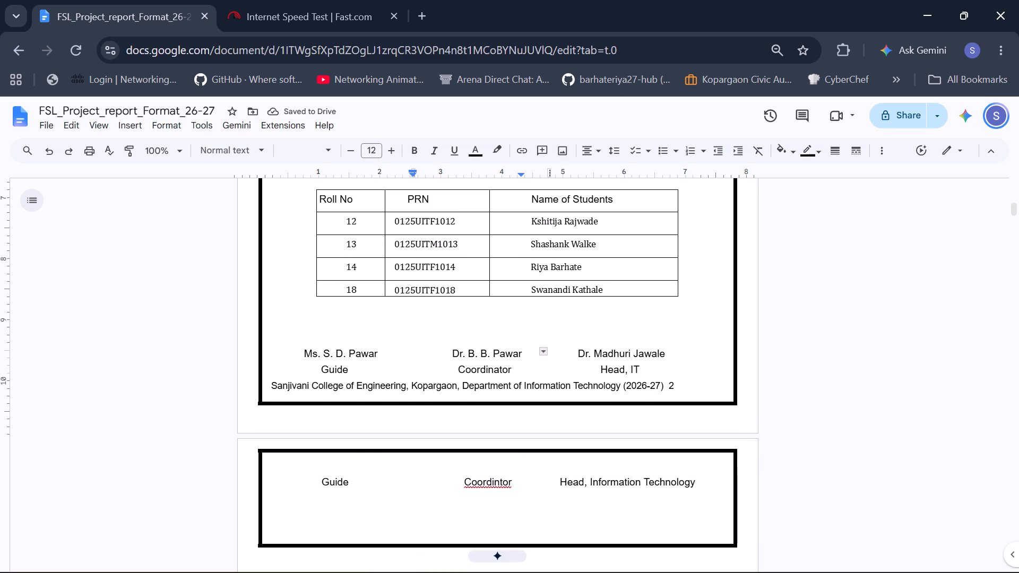
scroll(524, 501, left, 1)
double_click(326, 487)
click(326, 487)
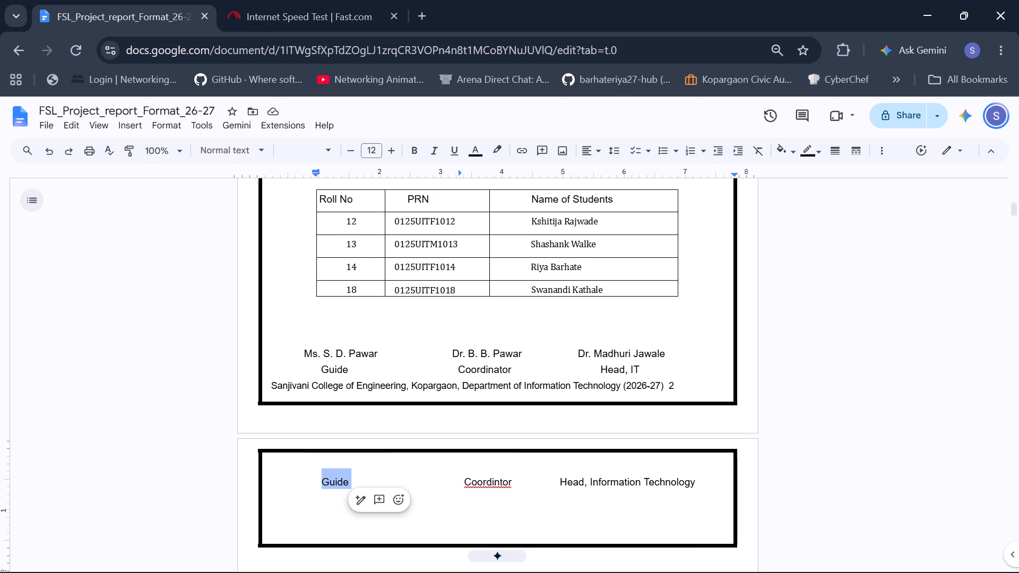
Delete the duplicate line of signatory roles, "Guide", "Coordintor" and "Head, Information Technology", from the top of page 3.
drag(319, 482, 729, 508)
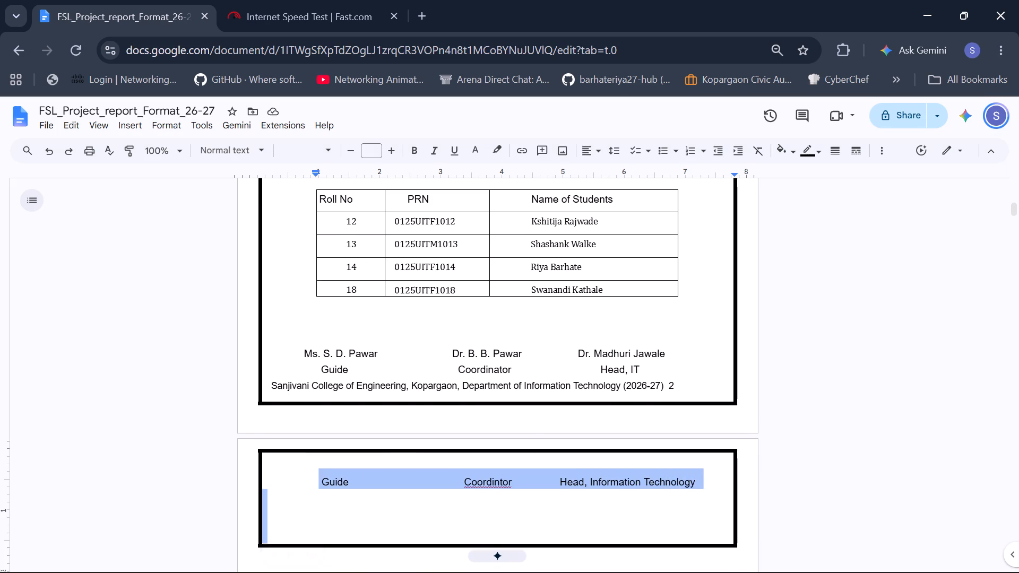
key(BackSpace)
key(BackSpace)
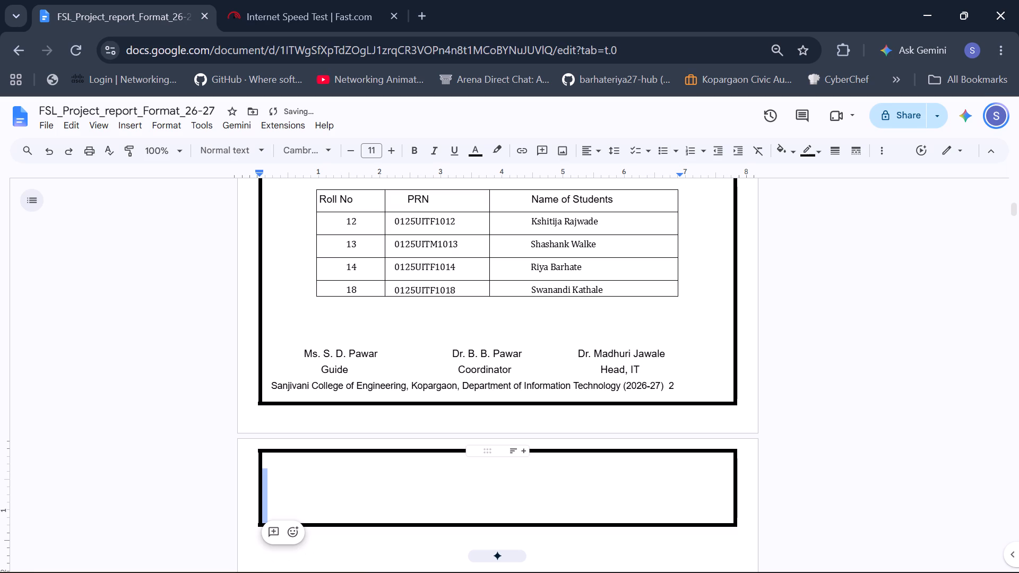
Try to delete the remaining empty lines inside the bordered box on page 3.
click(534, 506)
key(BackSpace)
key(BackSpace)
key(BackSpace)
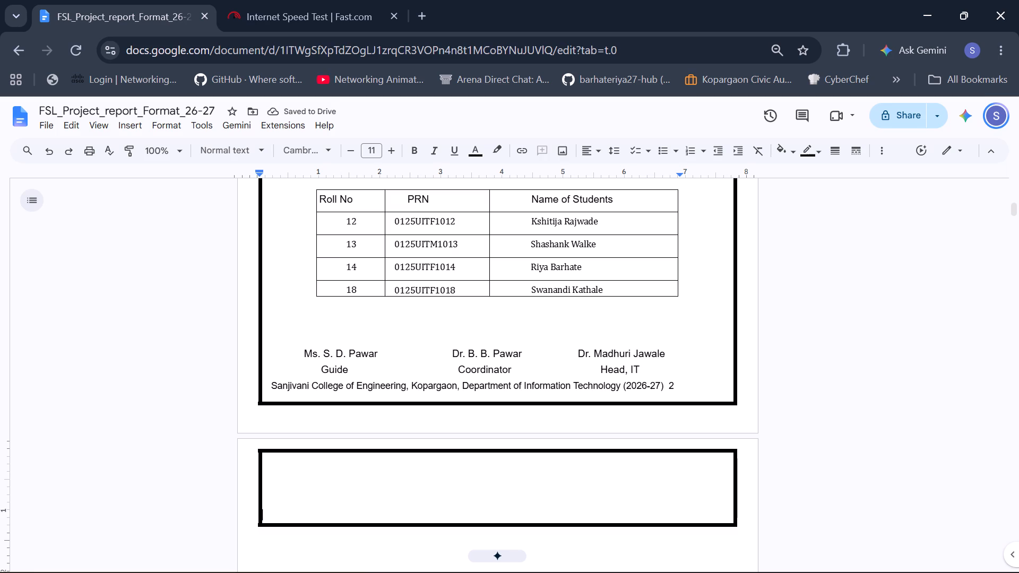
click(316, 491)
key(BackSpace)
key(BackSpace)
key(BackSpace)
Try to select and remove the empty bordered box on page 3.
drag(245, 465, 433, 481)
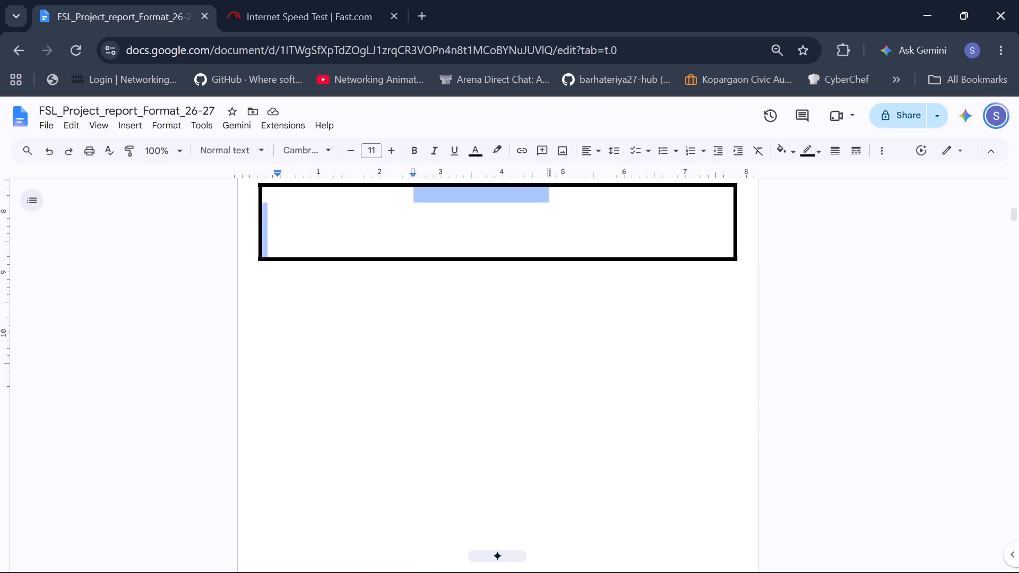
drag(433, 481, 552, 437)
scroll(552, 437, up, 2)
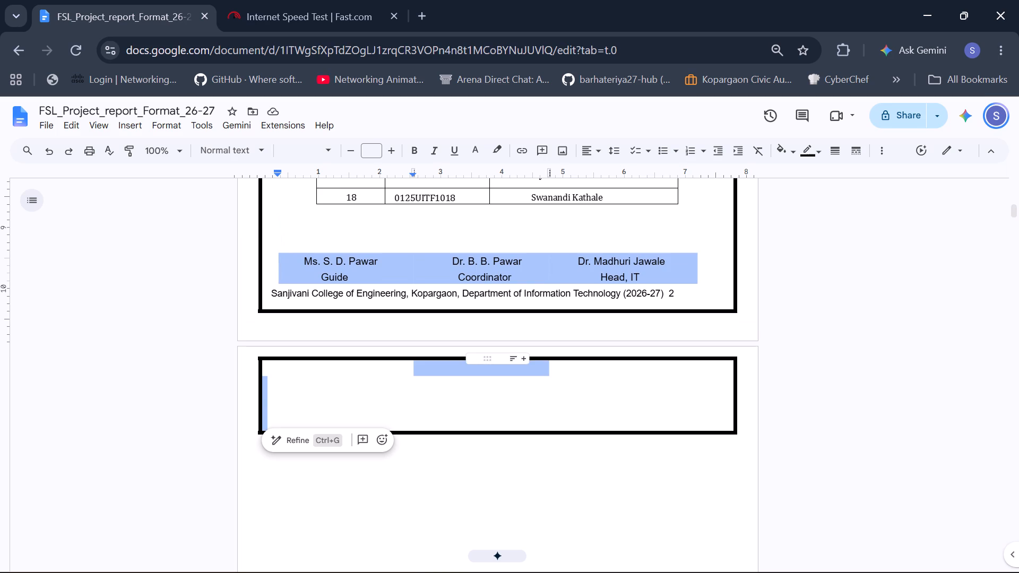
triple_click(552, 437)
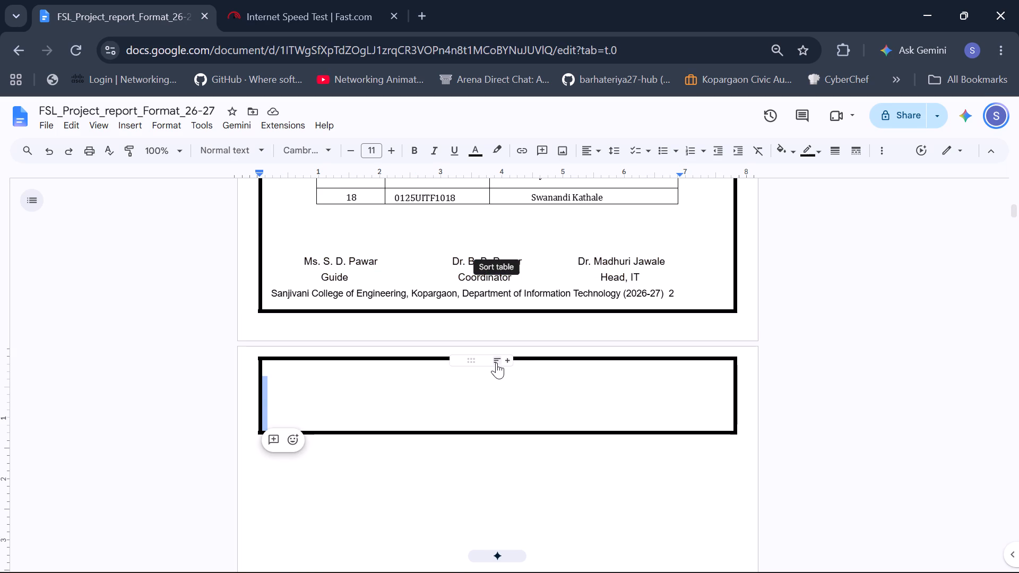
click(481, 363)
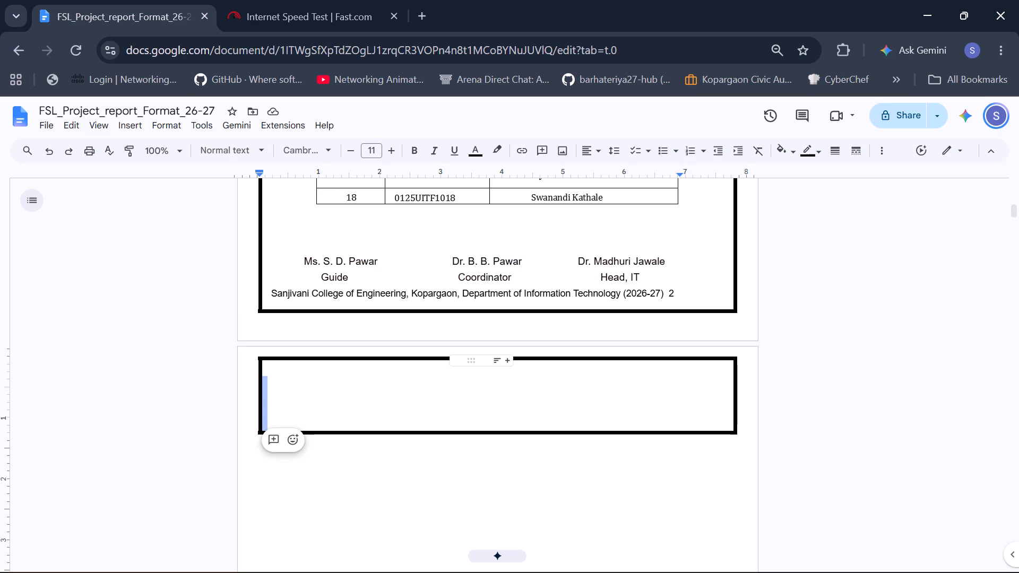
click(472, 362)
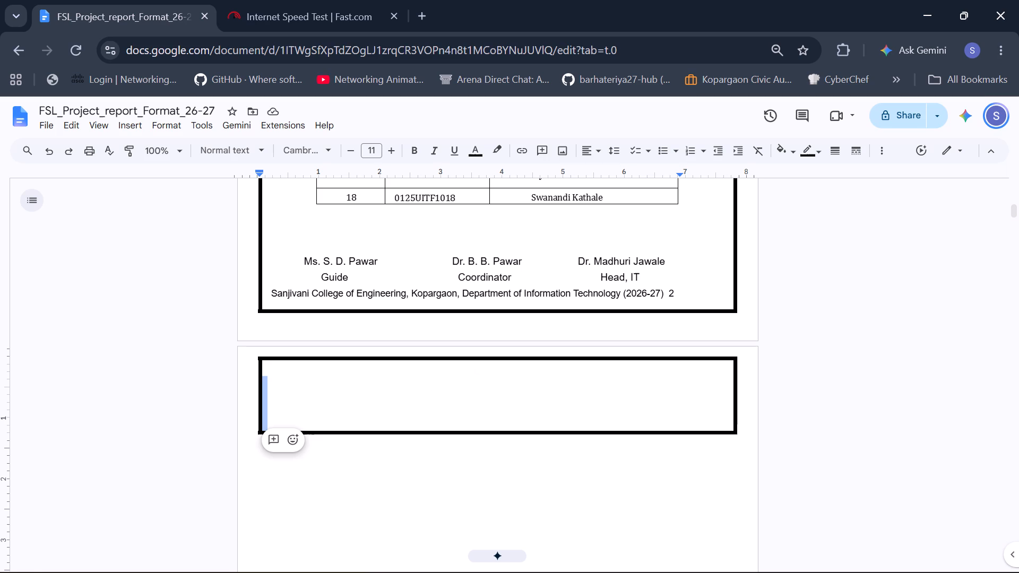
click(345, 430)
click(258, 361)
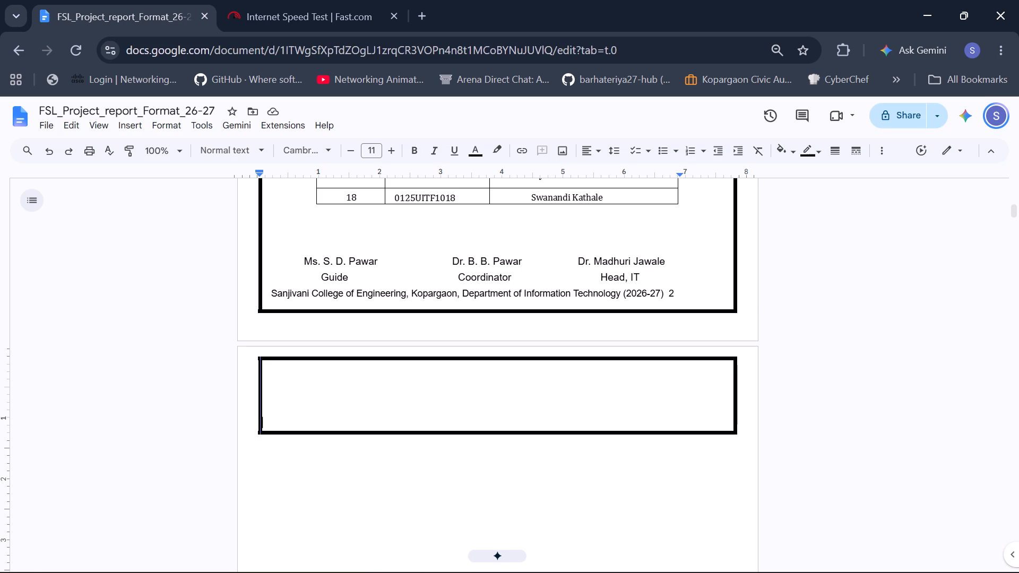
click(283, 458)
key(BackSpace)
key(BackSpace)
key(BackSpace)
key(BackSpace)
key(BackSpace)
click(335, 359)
Review the layout of the opening pages and the Certificate, down to the Declaration page.
scroll(434, 522, up, 2)
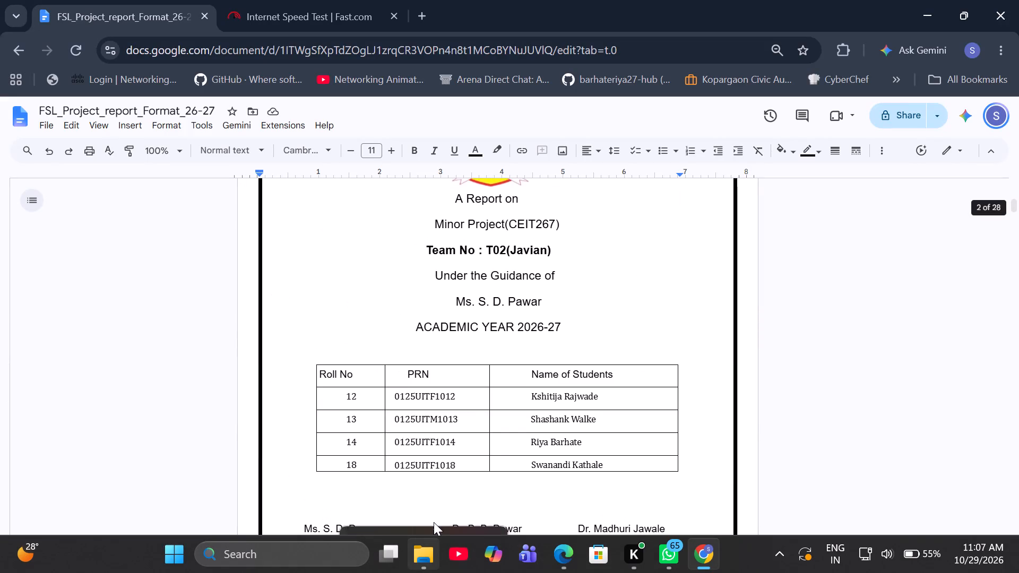
click(835, 341)
click(827, 346)
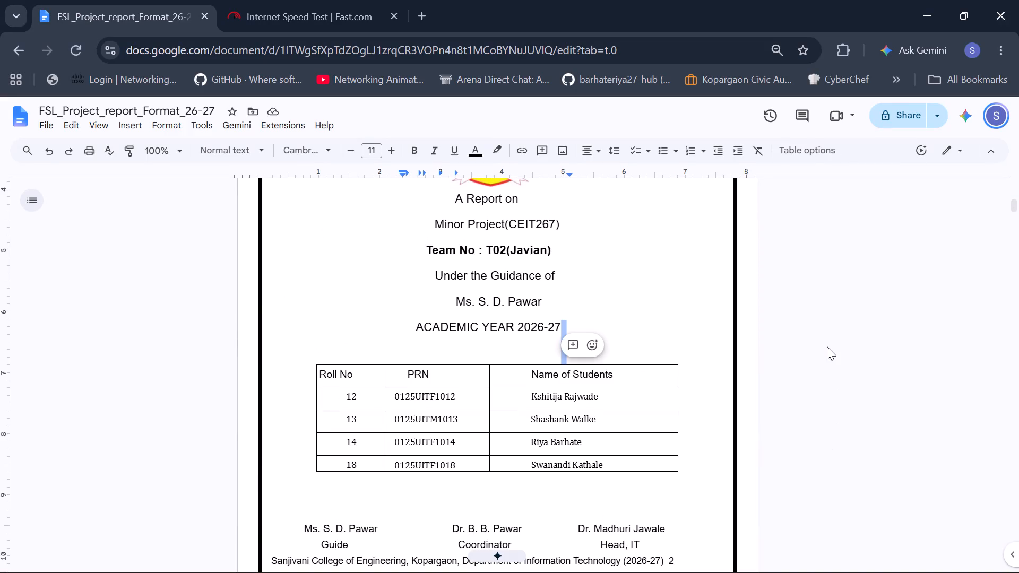
scroll(827, 346, up, 17)
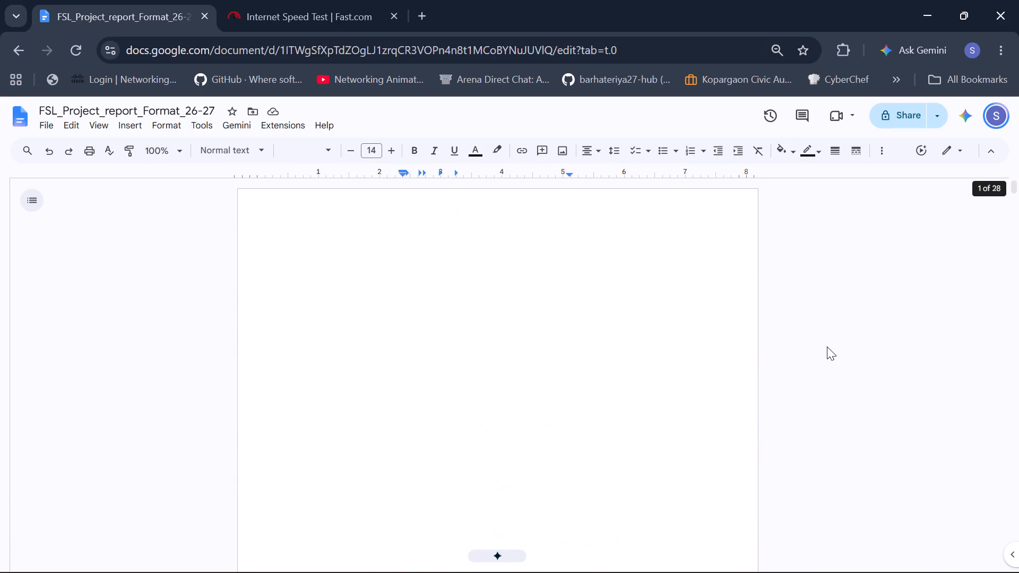
scroll(827, 346, up, 3)
scroll(827, 346, down, 10)
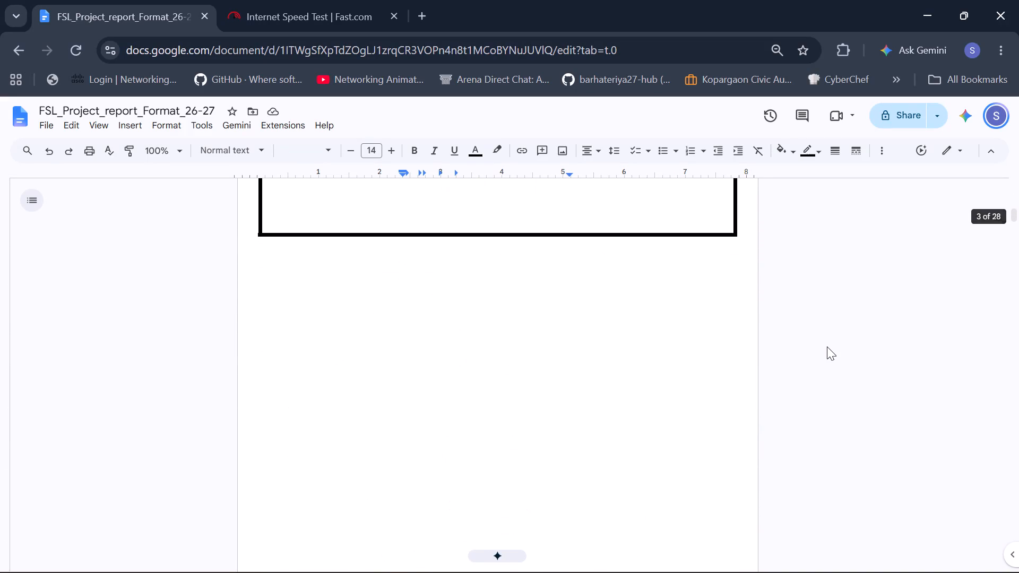
scroll(827, 346, down, 8)
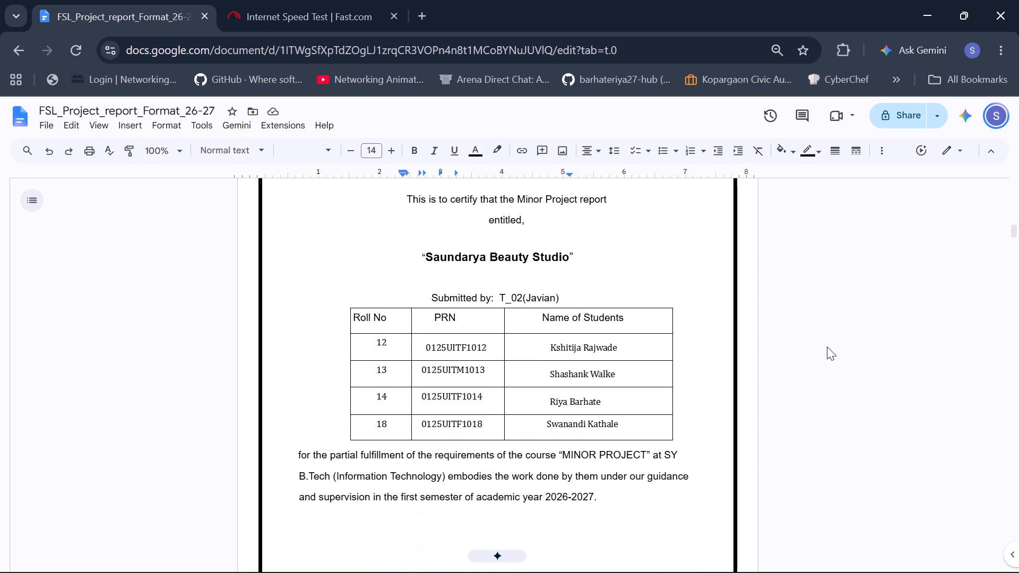
scroll(827, 346, down, 4)
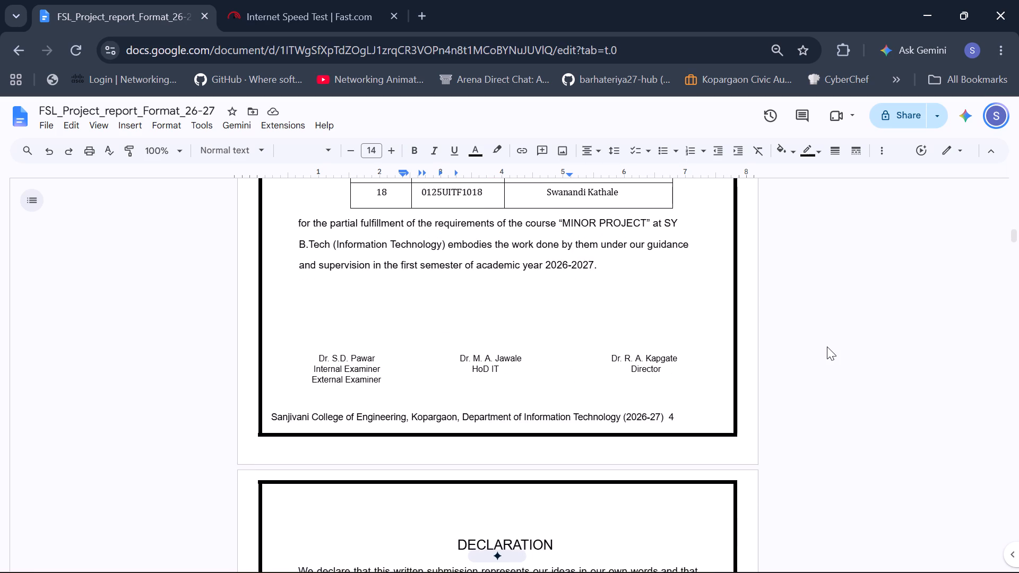
scroll(827, 346, down, 1)
right_click(827, 346)
Recentre the "DECLARATION" heading by replacing the gap directly before it with 19 spaces.
click(619, 377)
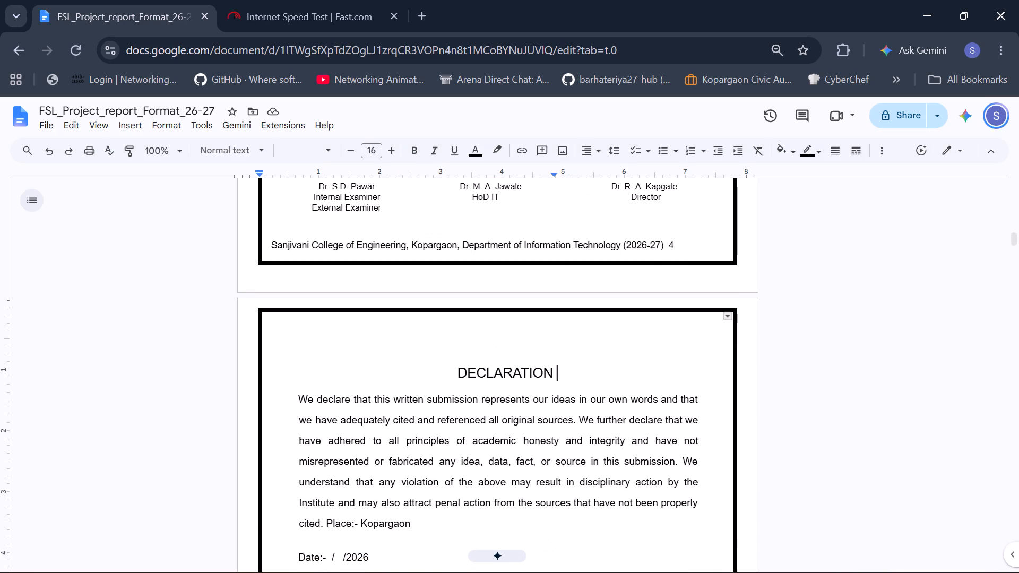
click(457, 374)
key(BackSpace)
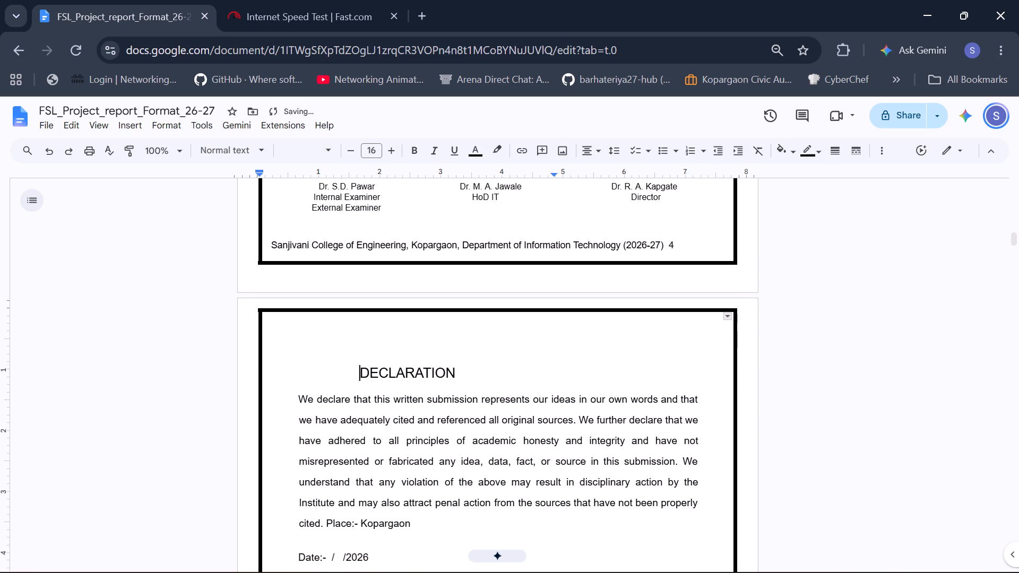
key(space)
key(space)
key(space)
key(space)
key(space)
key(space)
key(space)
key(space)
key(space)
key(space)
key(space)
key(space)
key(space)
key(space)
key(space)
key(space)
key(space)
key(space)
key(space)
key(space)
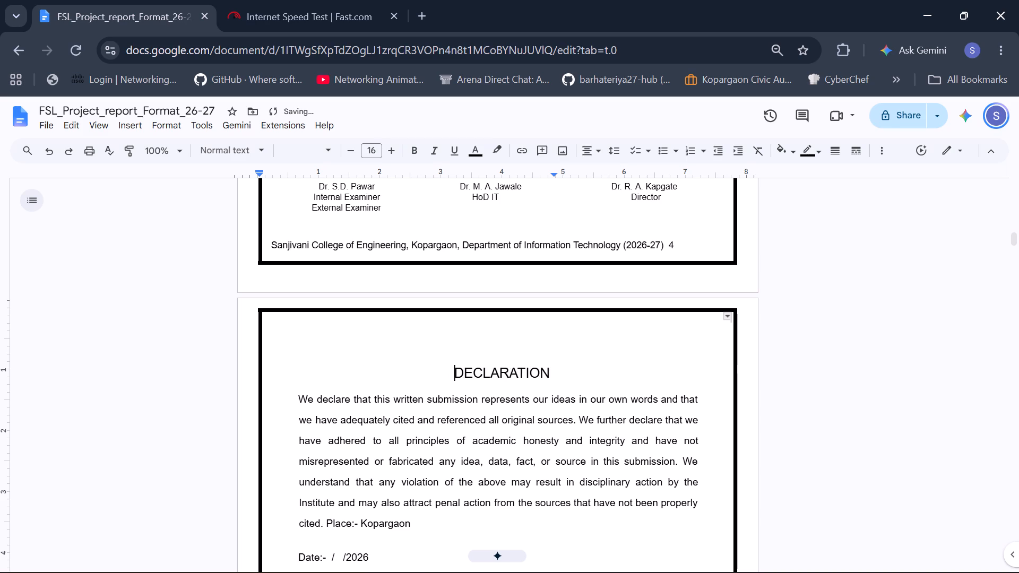
key(BackSpace)
Examine the Declaration page's text, date line and student signature table.
scroll(457, 374, down, 2)
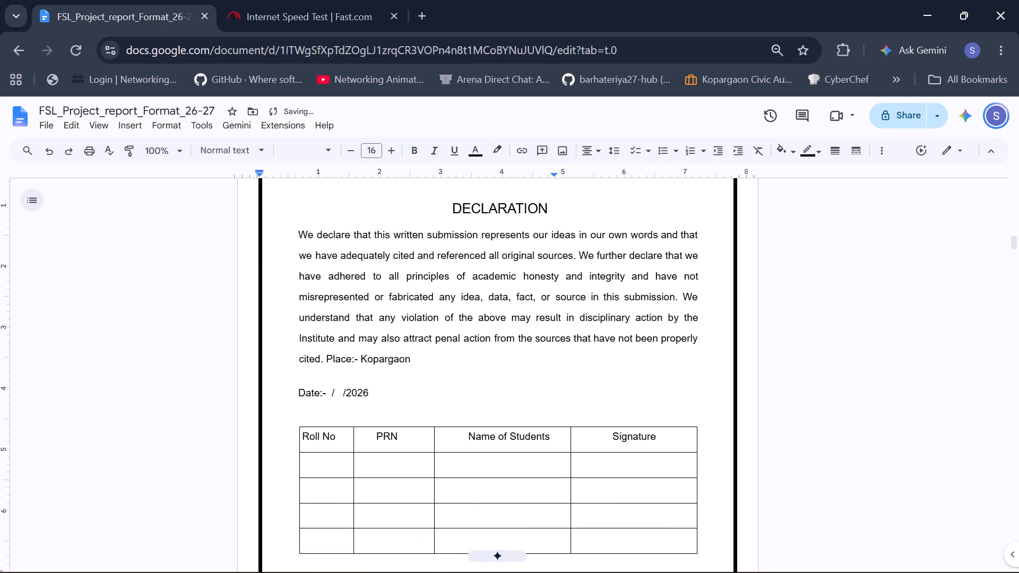
scroll(457, 374, down, 1)
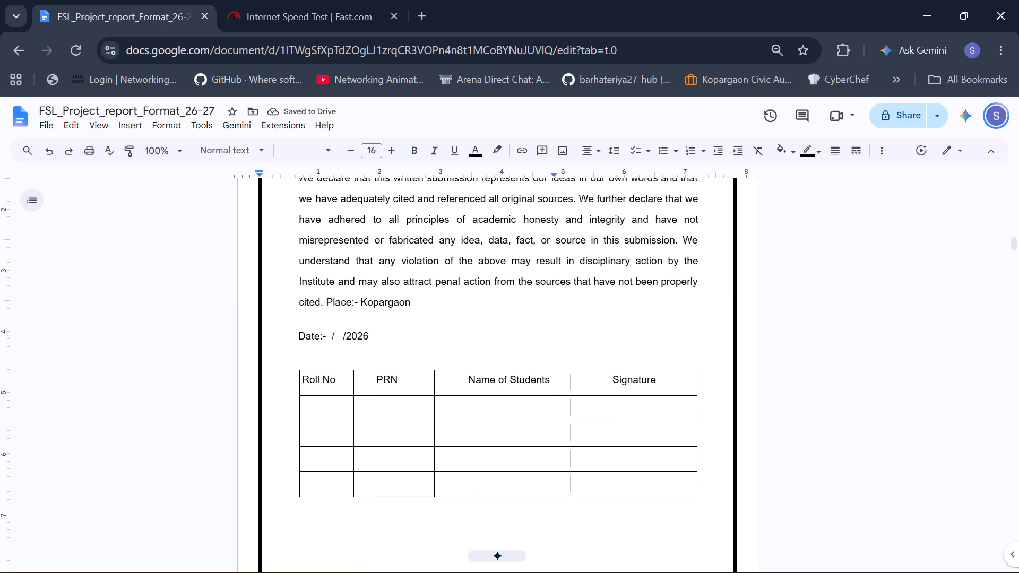
scroll(358, 315, up, 2)
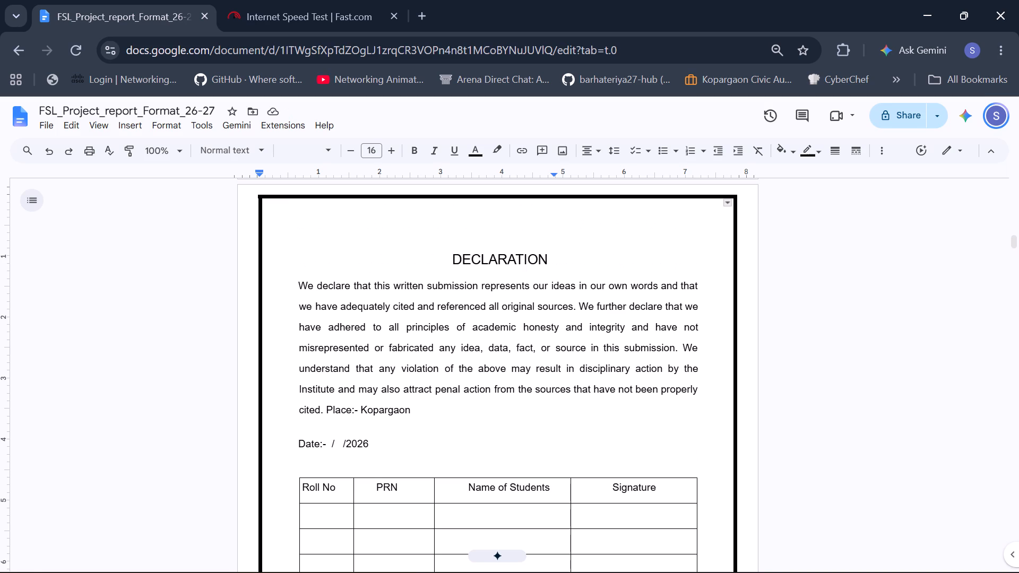
scroll(358, 315, up, 1)
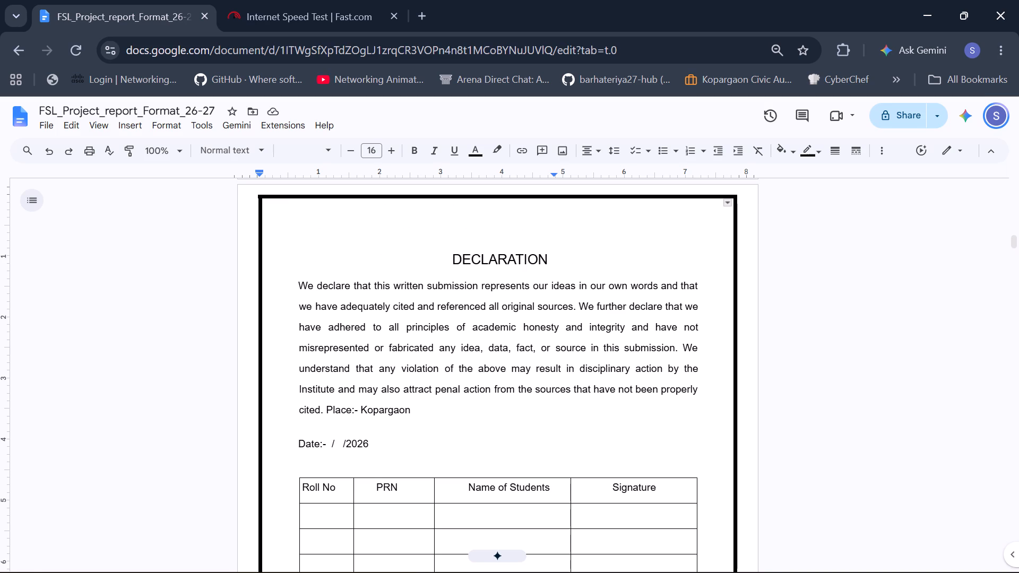
scroll(358, 315, up, 1)
click(358, 315)
click(366, 326)
click(367, 402)
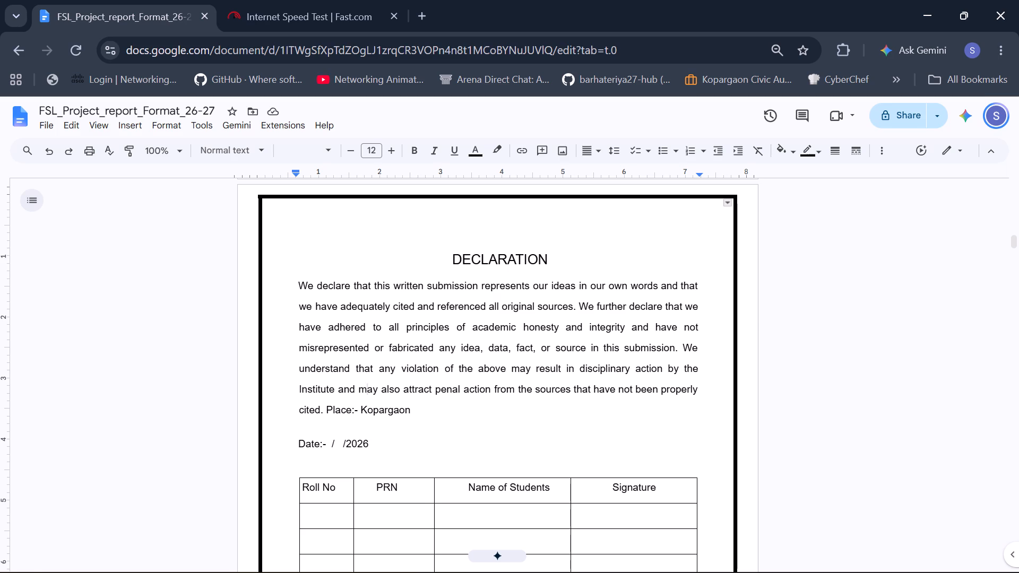
Complete the Declaration's date line with day 29 and month 10, removing the extra spaces around the month.
scroll(336, 426, down, 1)
click(330, 424)
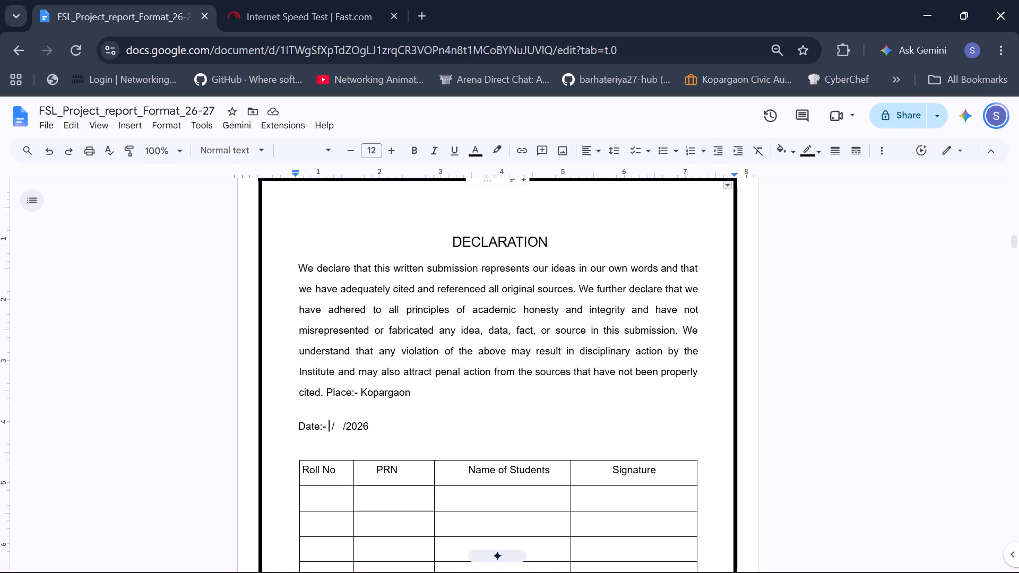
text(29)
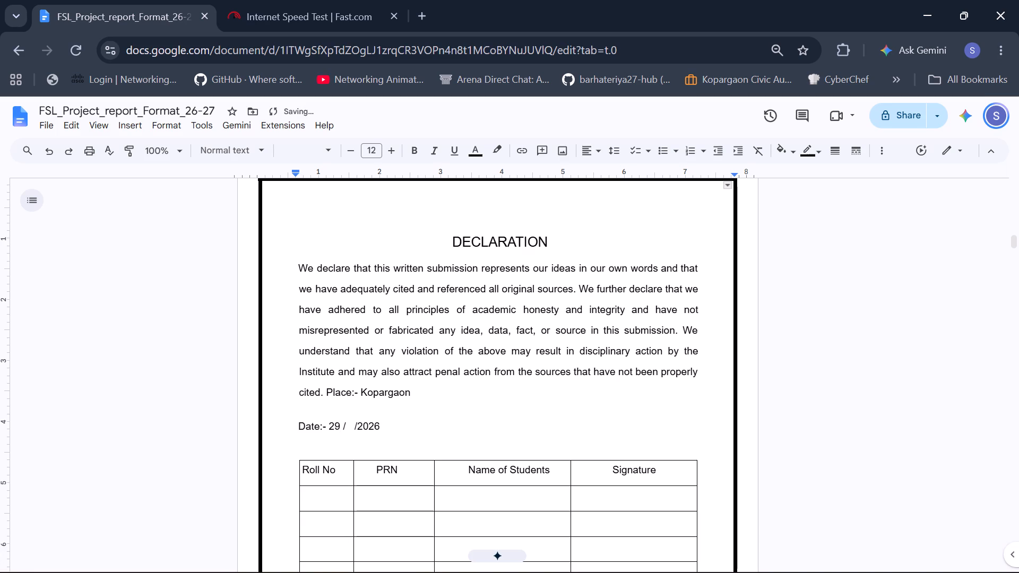
click(347, 427)
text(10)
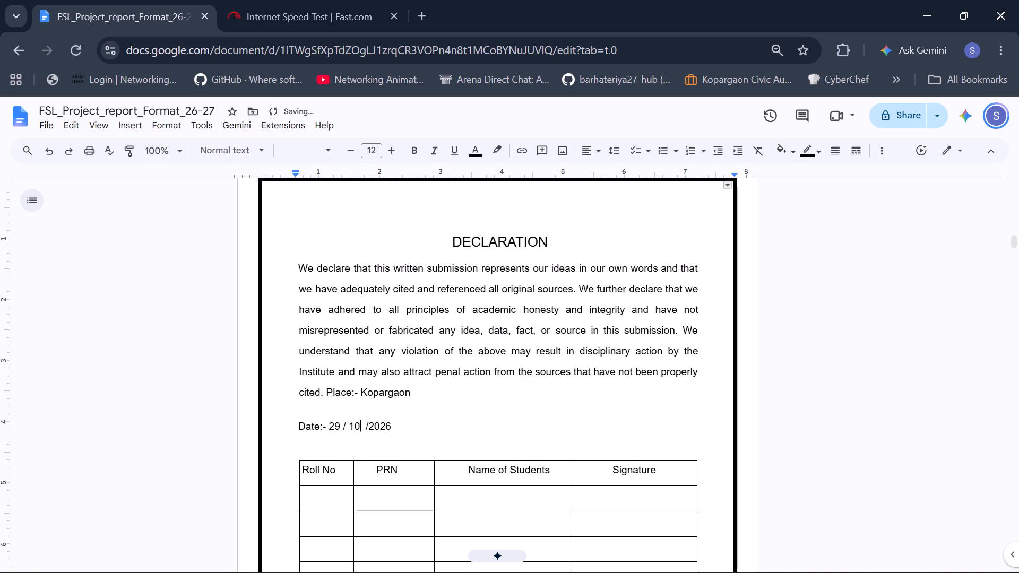
click(350, 429)
key(BackSpace)
key(Right)
key(Right)
key(Right)
key(Right)
key(BackSpace)
key(BackSpace)
Fill the Roll No column of the Declaration's student table with 12, 13, 14 and 15.
click(325, 493)
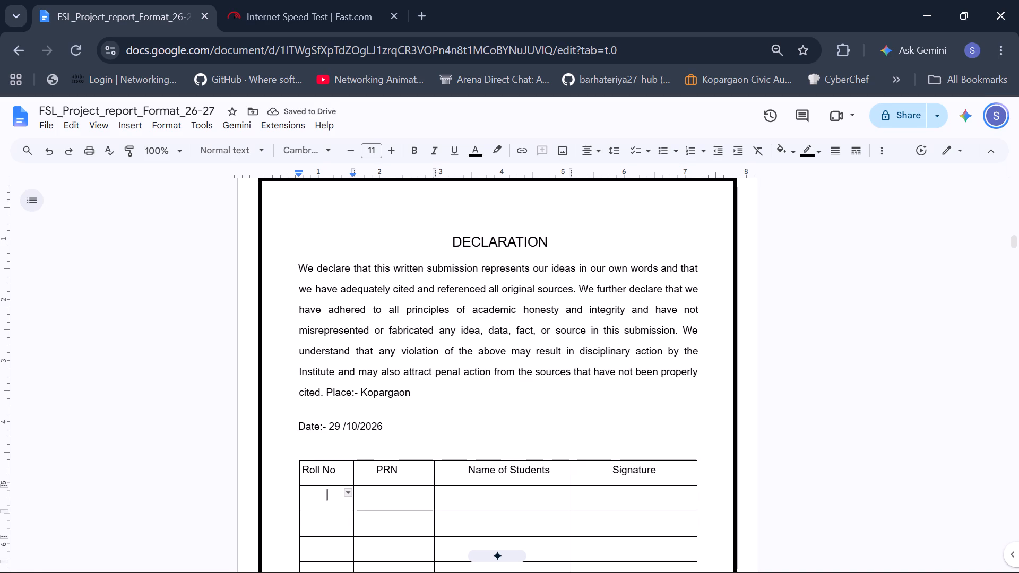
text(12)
click(327, 525)
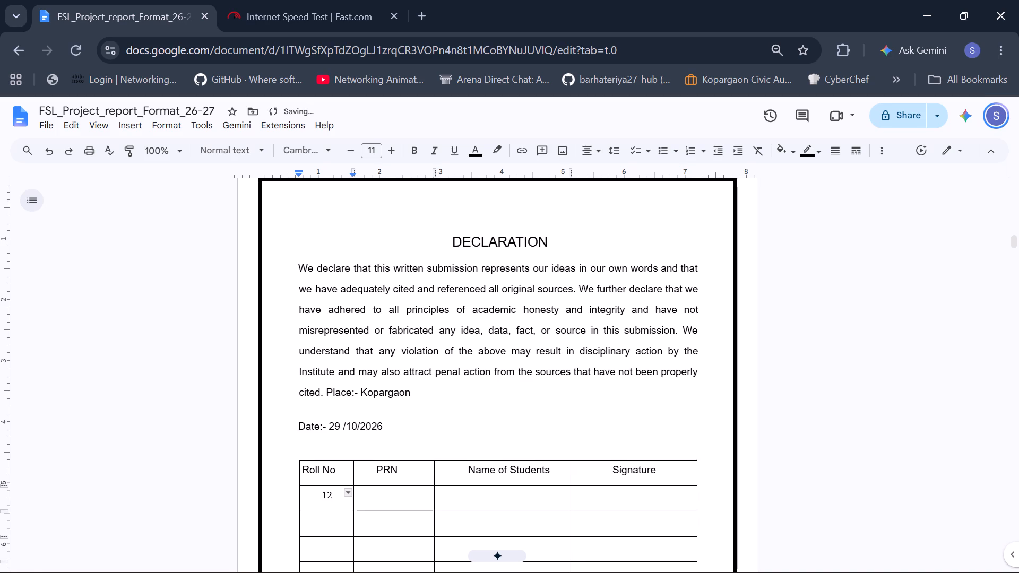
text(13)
scroll(327, 525, down, 1)
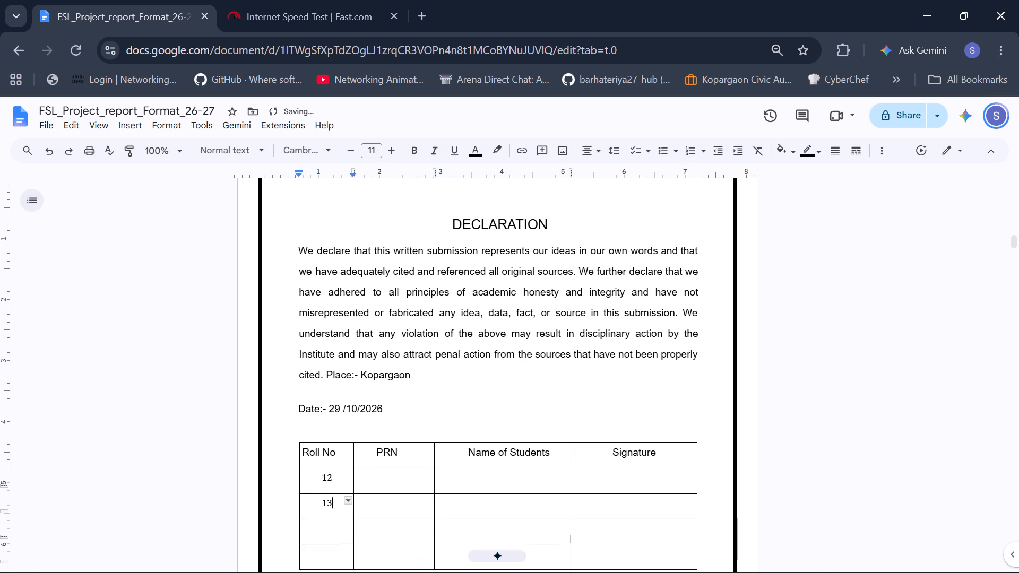
scroll(327, 525, down, 1)
click(323, 500)
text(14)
click(322, 522)
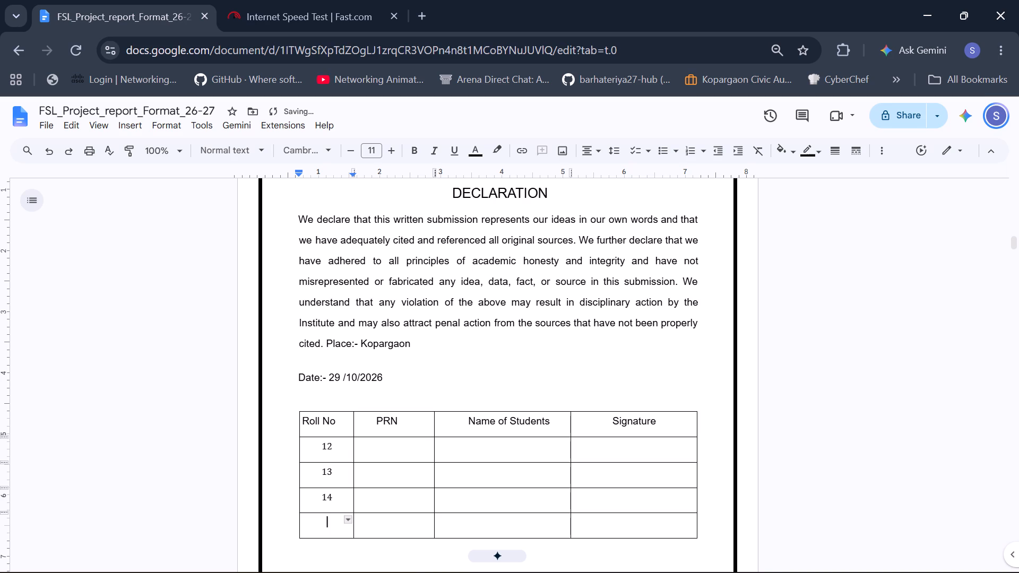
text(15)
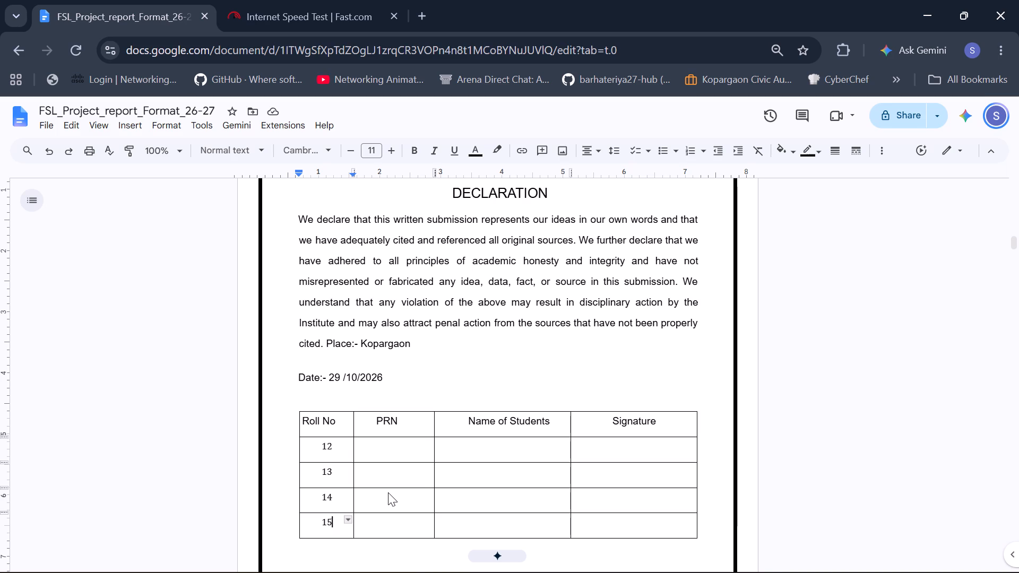
Enter the matching PRNs for roll numbers 12 and 13 from the clipboard history.
click(588, 454)
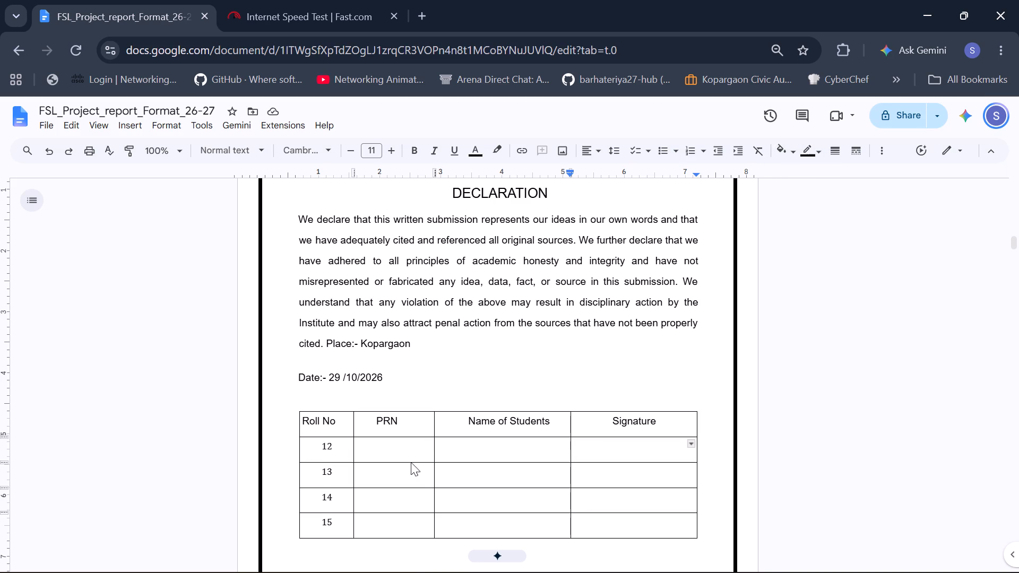
click(394, 449)
key(super+v)
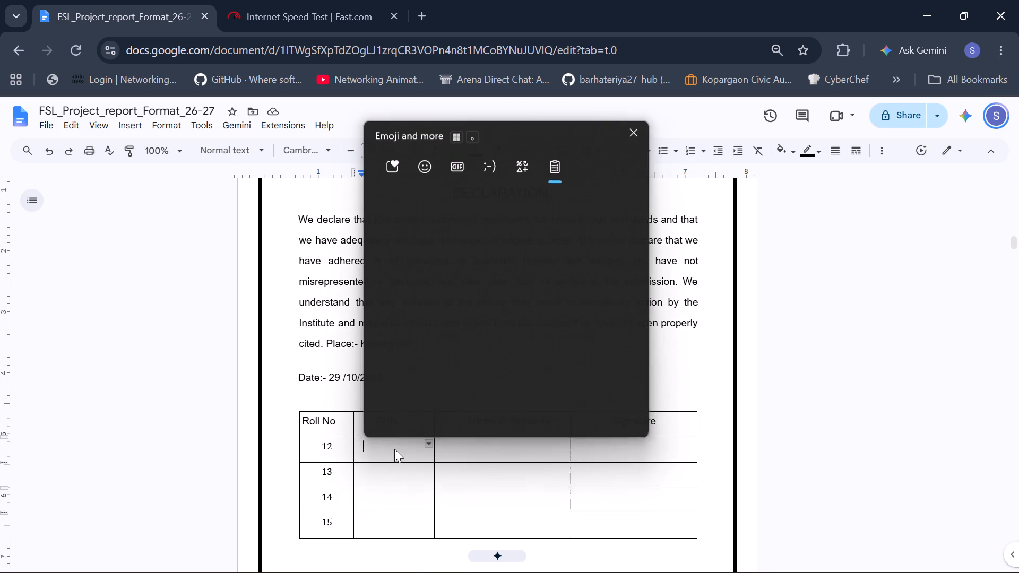
scroll(457, 320, down, 3)
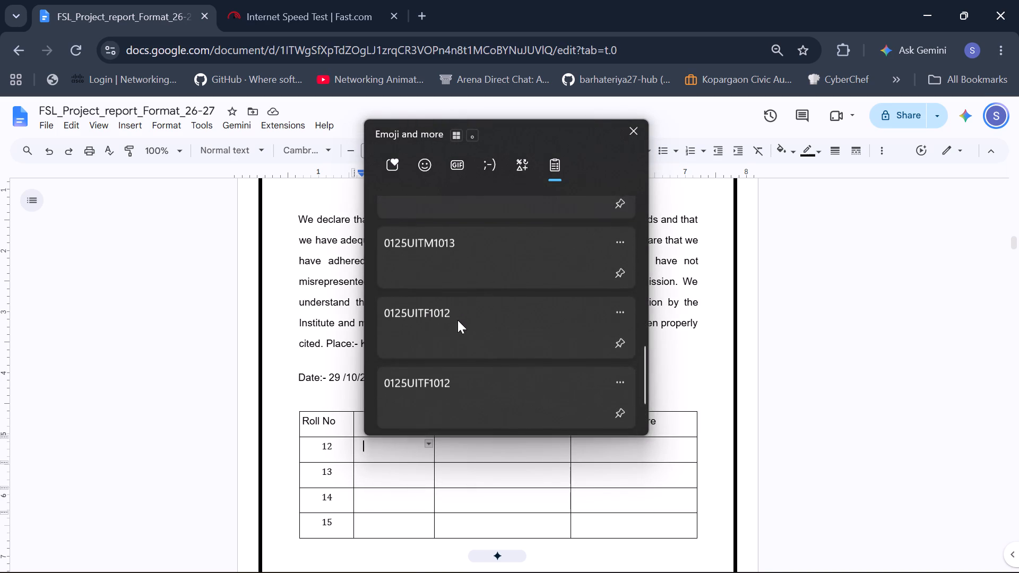
scroll(457, 320, down, 2)
click(468, 273)
key(ctrl+v)
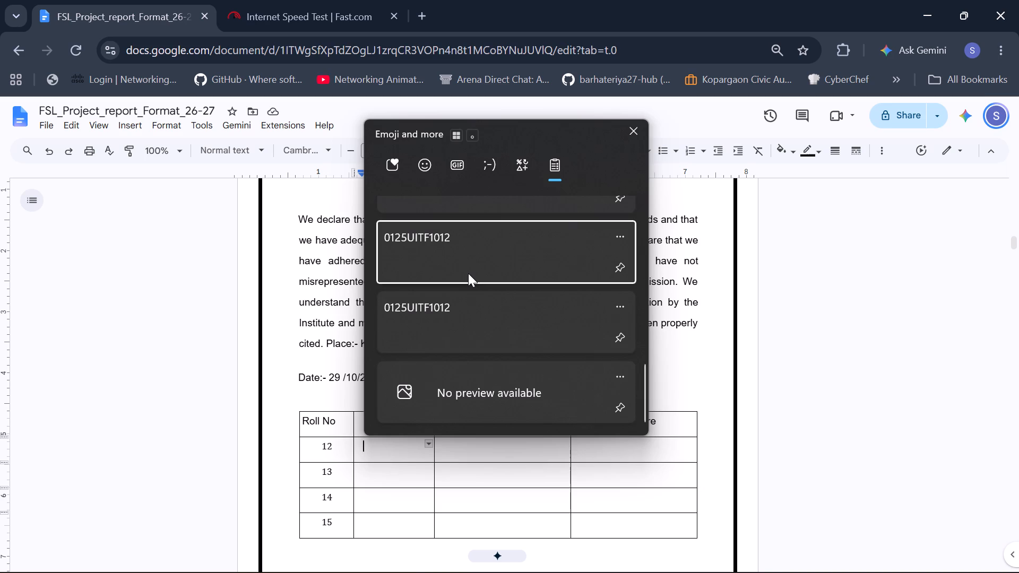
click(398, 484)
key(ctrl+v)
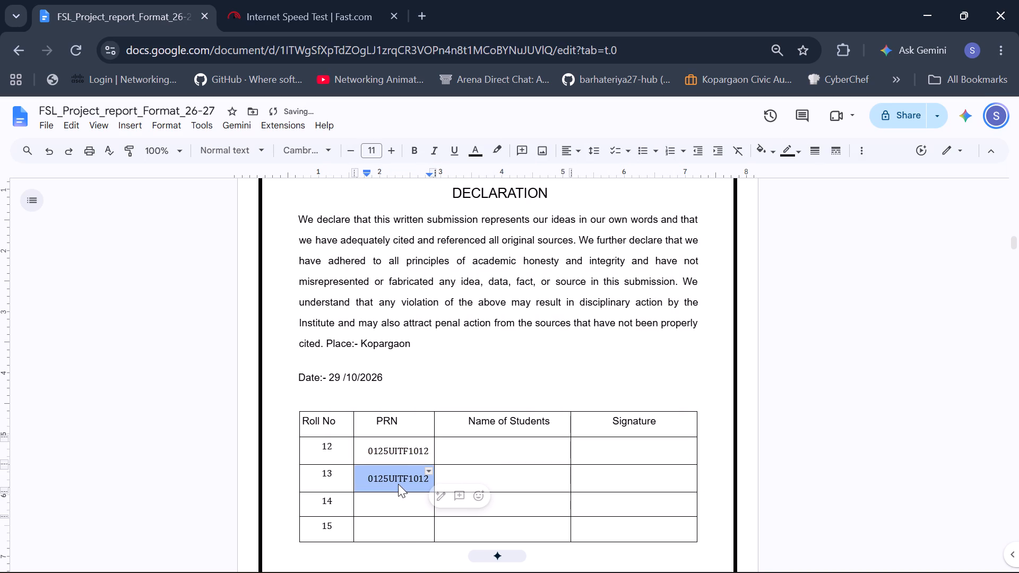
key(ctrl+z)
key(super+v)
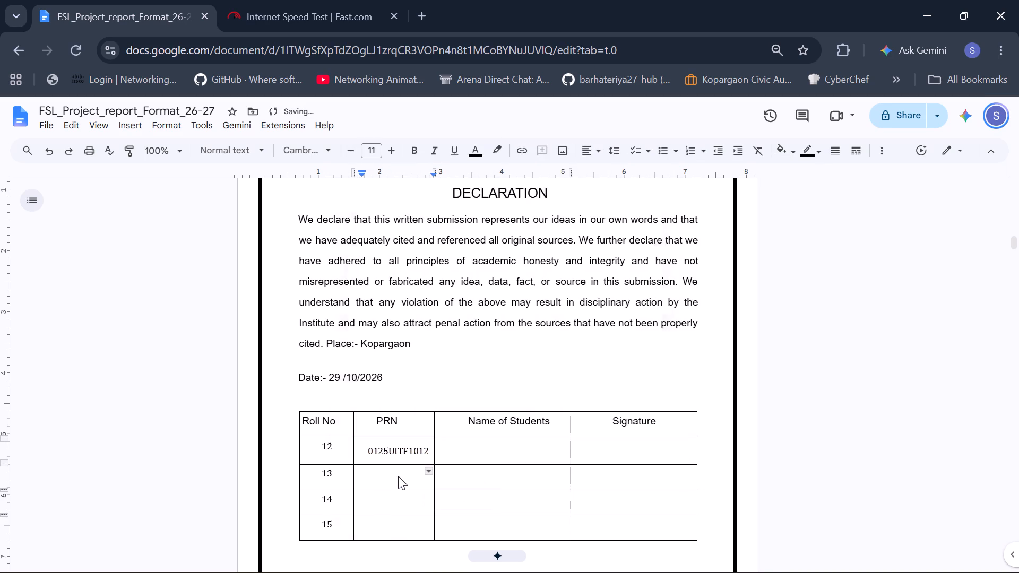
scroll(426, 347, down, 3)
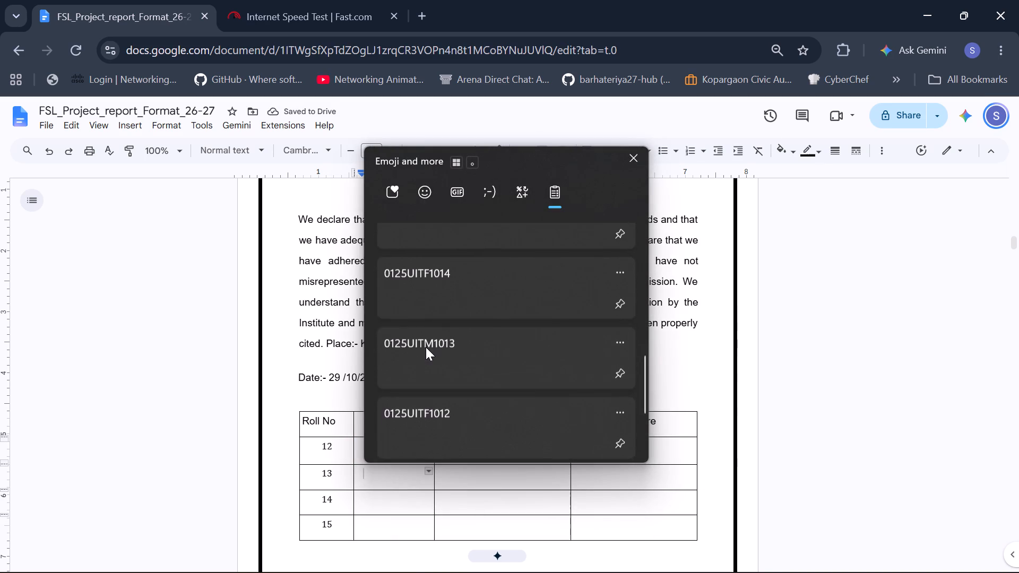
scroll(426, 347, down, 1)
click(426, 347)
key(ctrl+v)
Enter the matching PRNs for roll numbers 14 and 15 from the clipboard history.
click(380, 495)
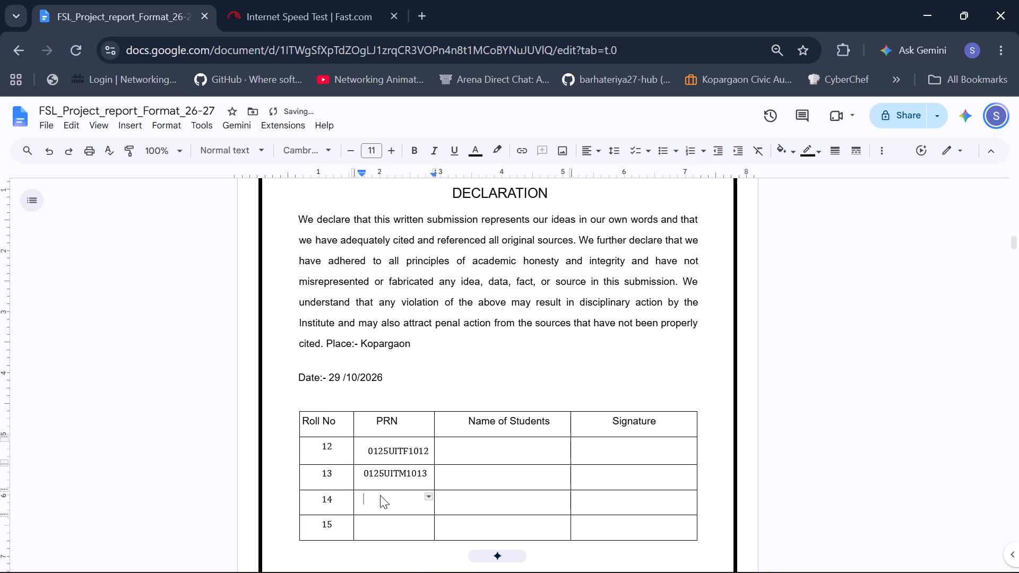
key(super+v)
scroll(432, 388, down, 3)
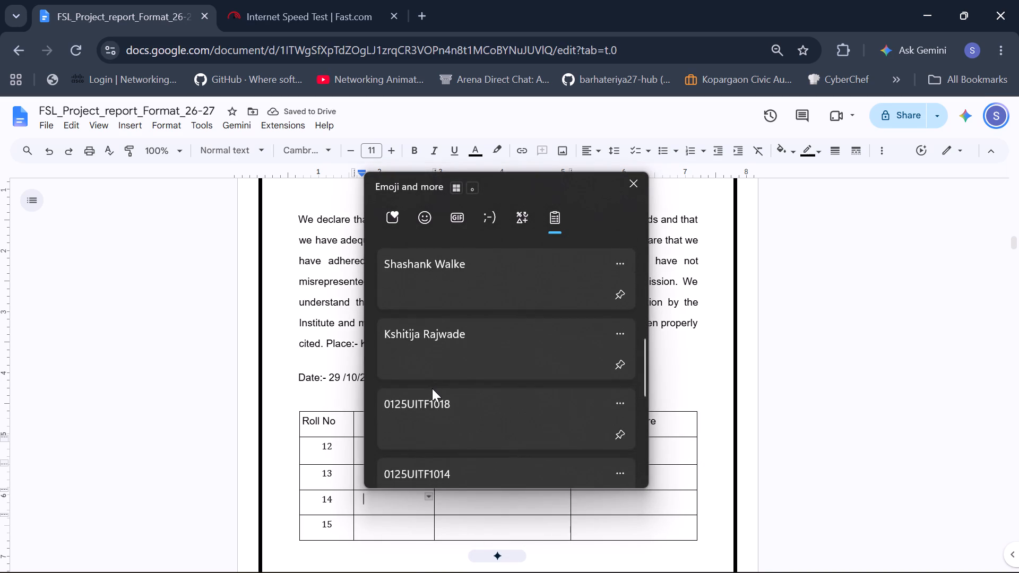
scroll(432, 388, down, 2)
click(443, 374)
key(ctrl+v)
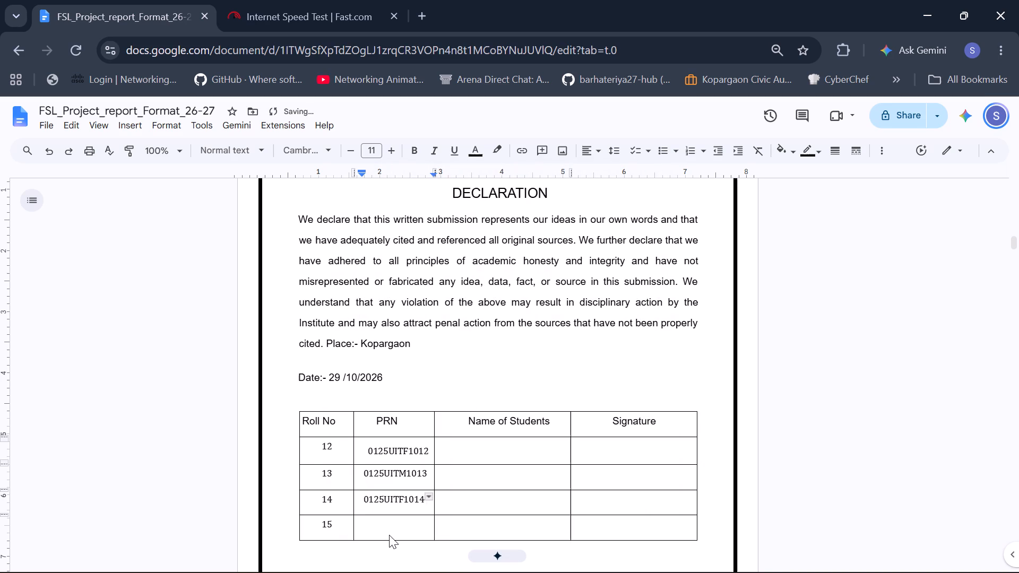
click(389, 535)
key(super+v)
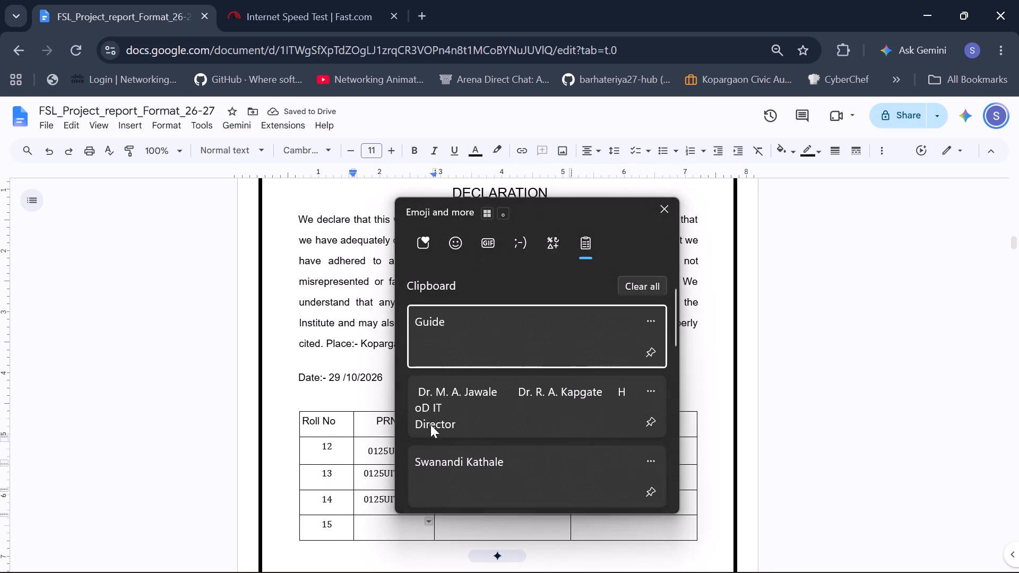
scroll(471, 348, down, 4)
click(471, 355)
key(ctrl+v)
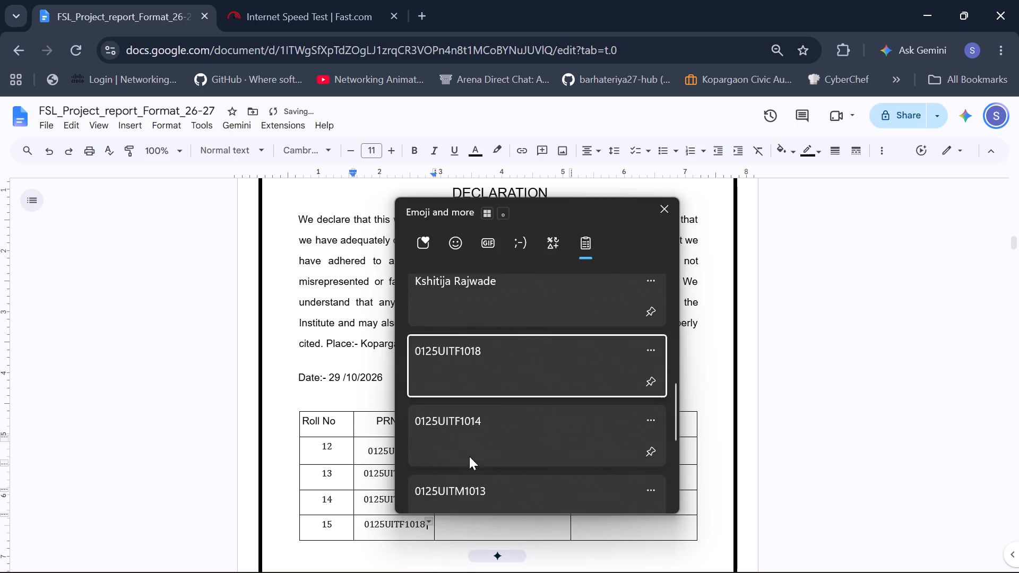
Enter the student names for roll numbers 12 and 13 from the clipboard history.
click(482, 441)
key(super+v)
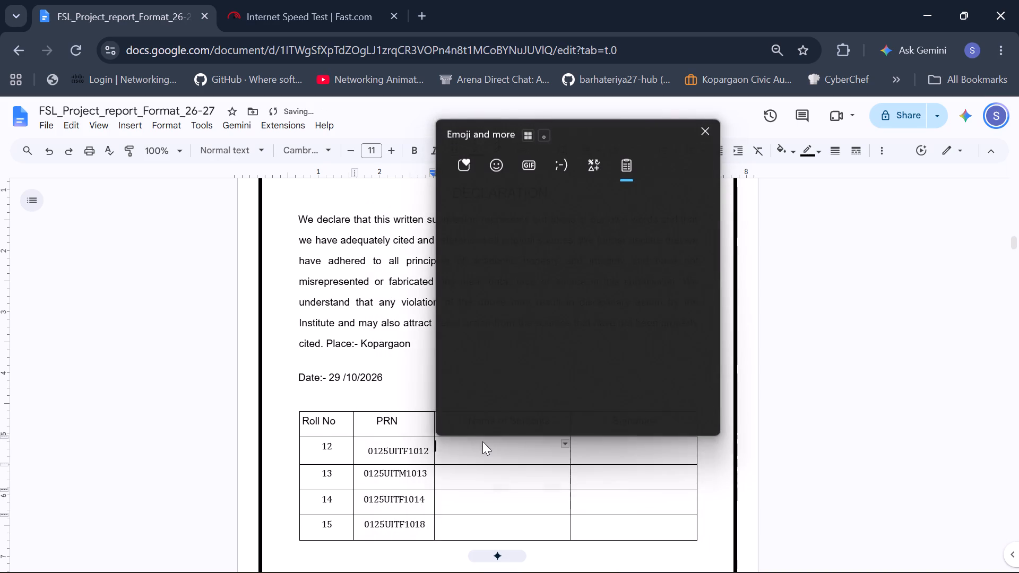
scroll(502, 325, down, 3)
click(512, 363)
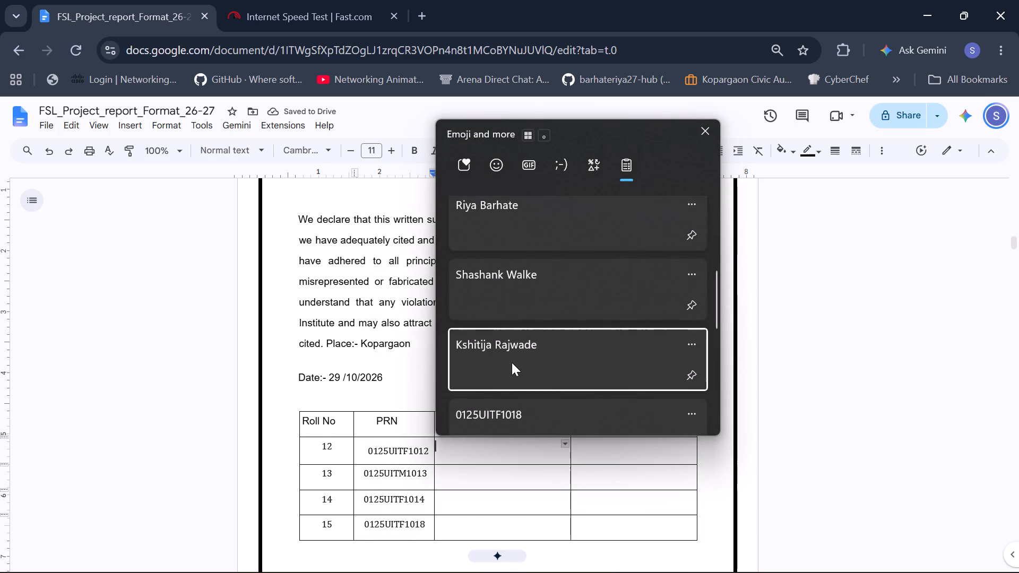
key(ctrl+v)
click(478, 483)
key(super+v)
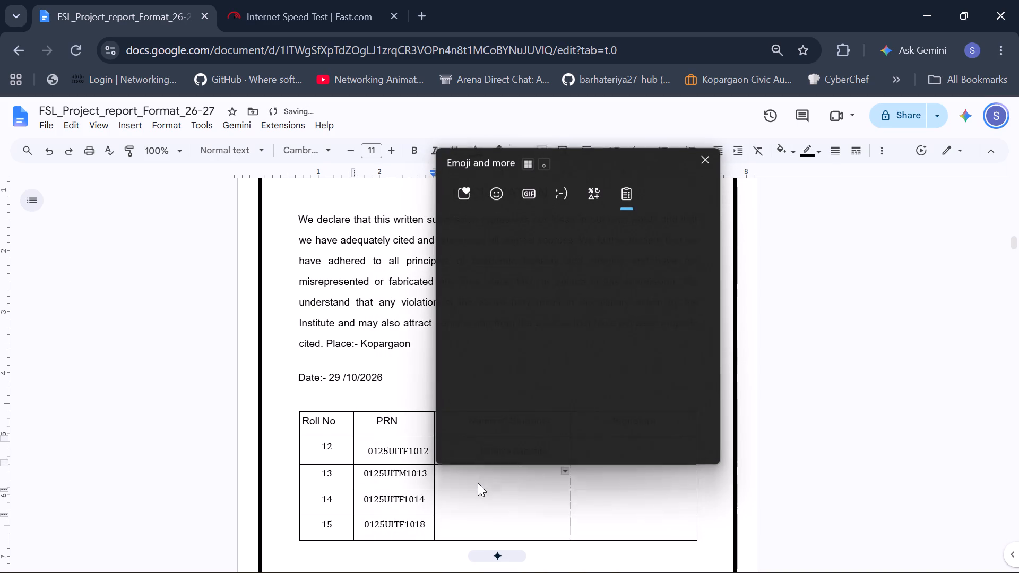
scroll(512, 353, down, 2)
click(524, 401)
key(ctrl+v)
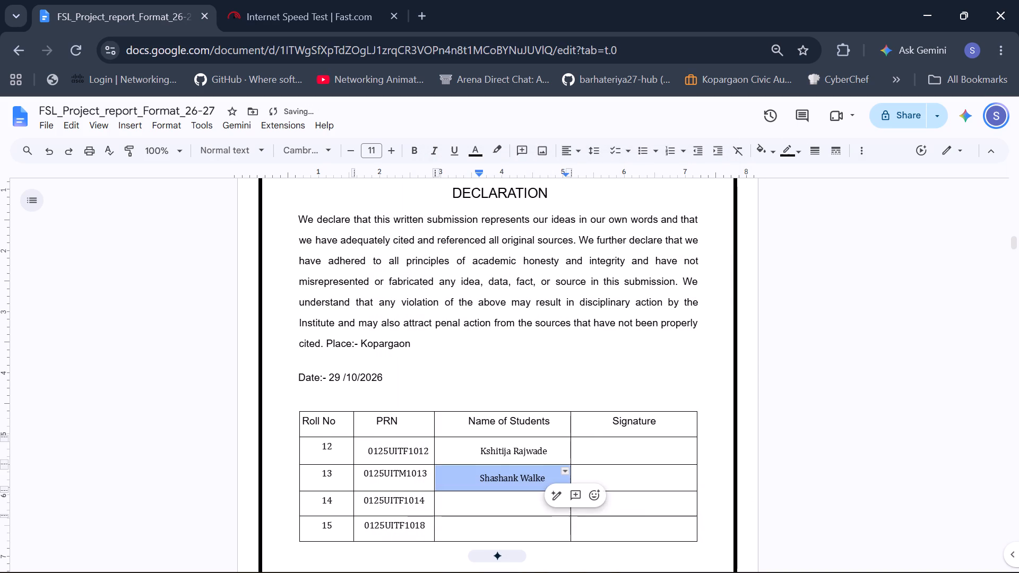
Enter the student names for roll numbers 14 and 15 from the clipboard history.
click(504, 501)
key(super+v)
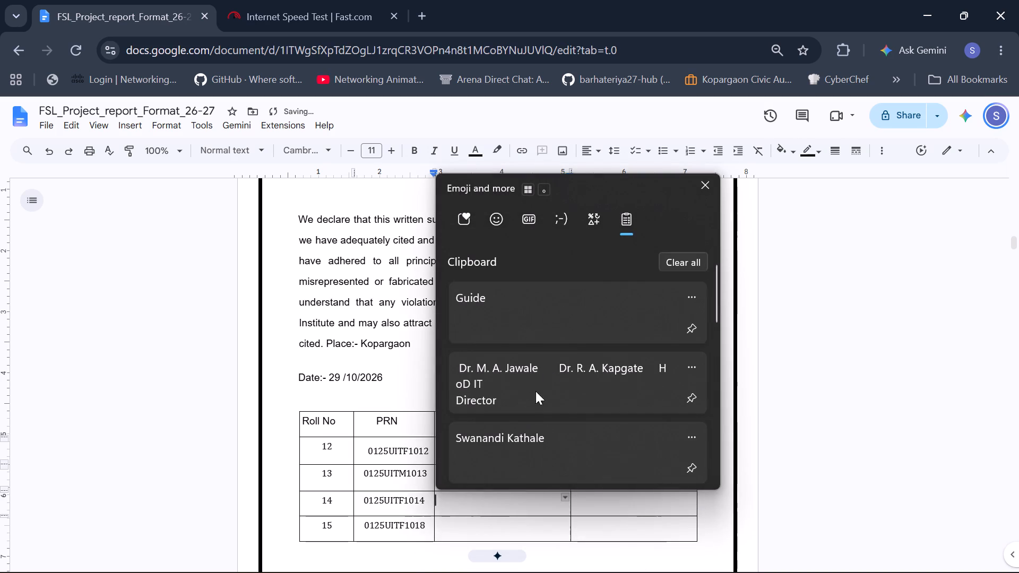
scroll(560, 436, down, 1)
click(560, 435)
key(ctrl+v)
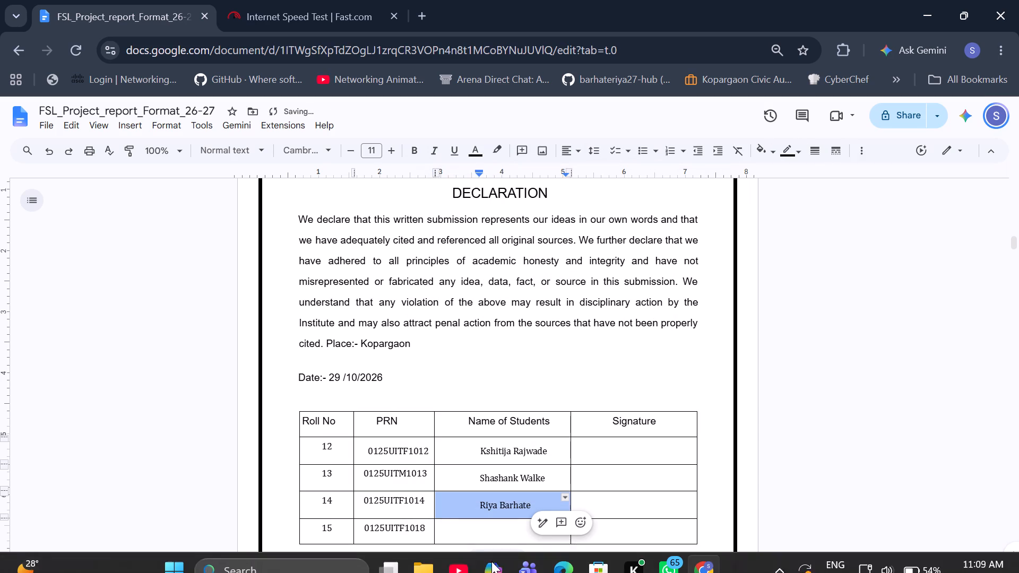
click(507, 532)
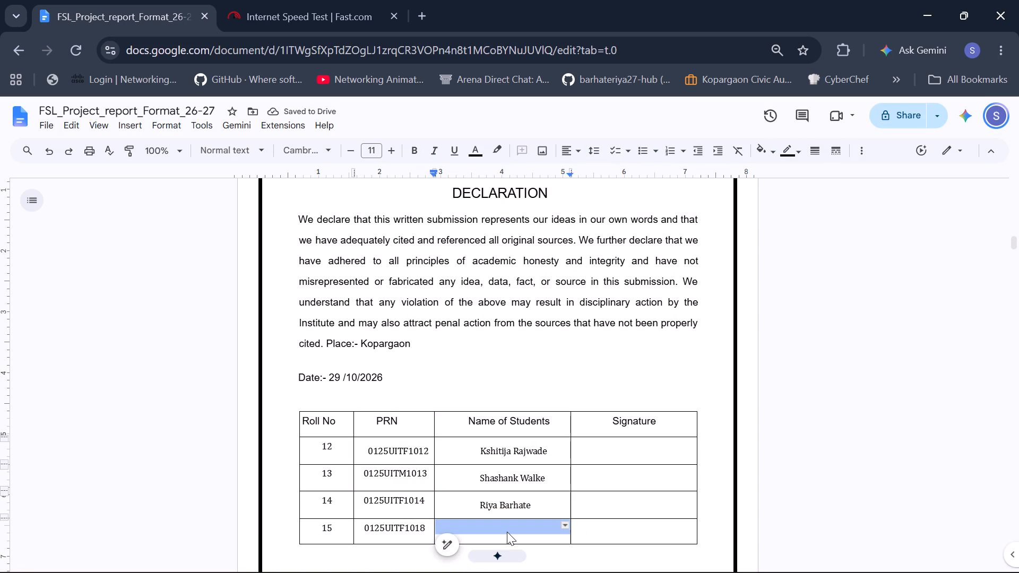
key(super+v)
scroll(547, 392, down, 1)
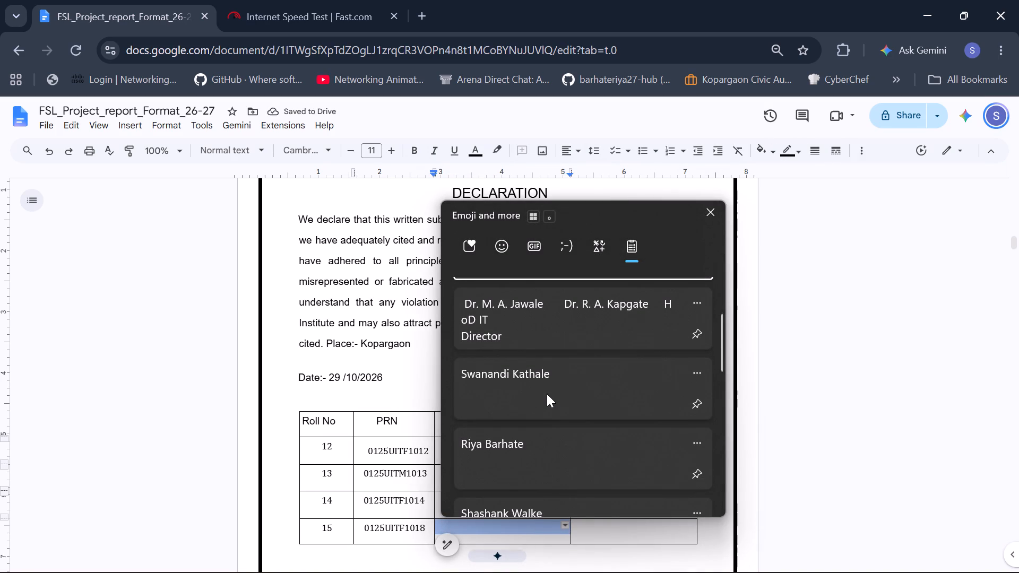
scroll(552, 443, down, 1)
scroll(552, 443, up, 1)
click(527, 312)
key(ctrl+v)
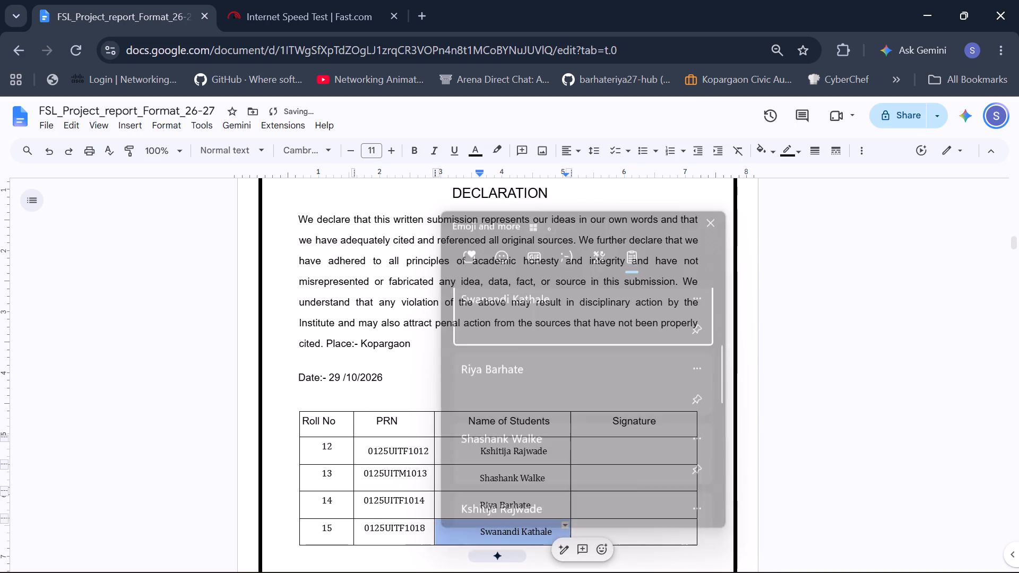
Enter "Saundarya Beauty Studio" as the project name in the first Acknowledgements paragraph and select the leftover blank line after it.
click(595, 449)
scroll(595, 449, down, 3)
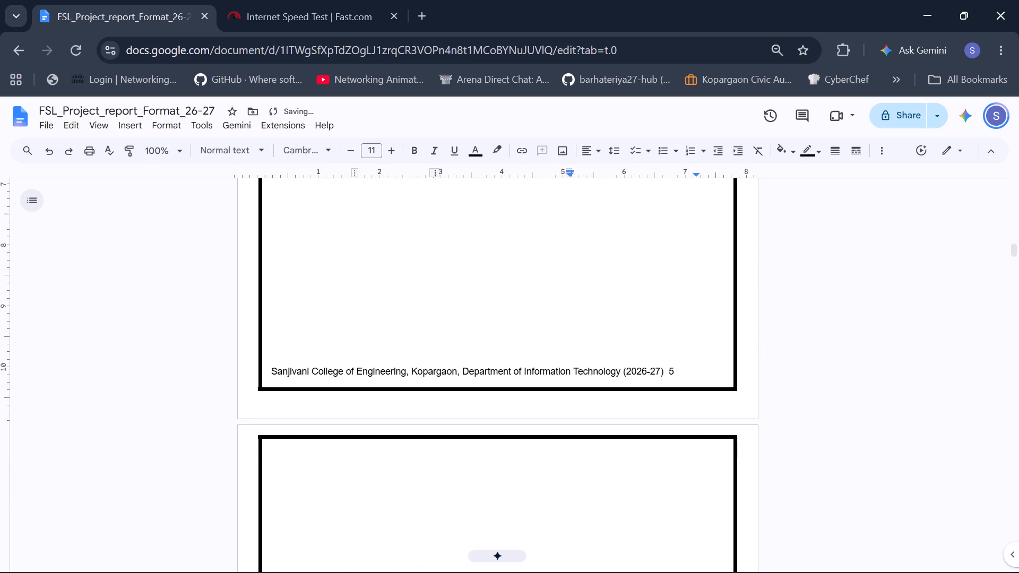
scroll(595, 449, down, 1)
scroll(514, 359, down, 6)
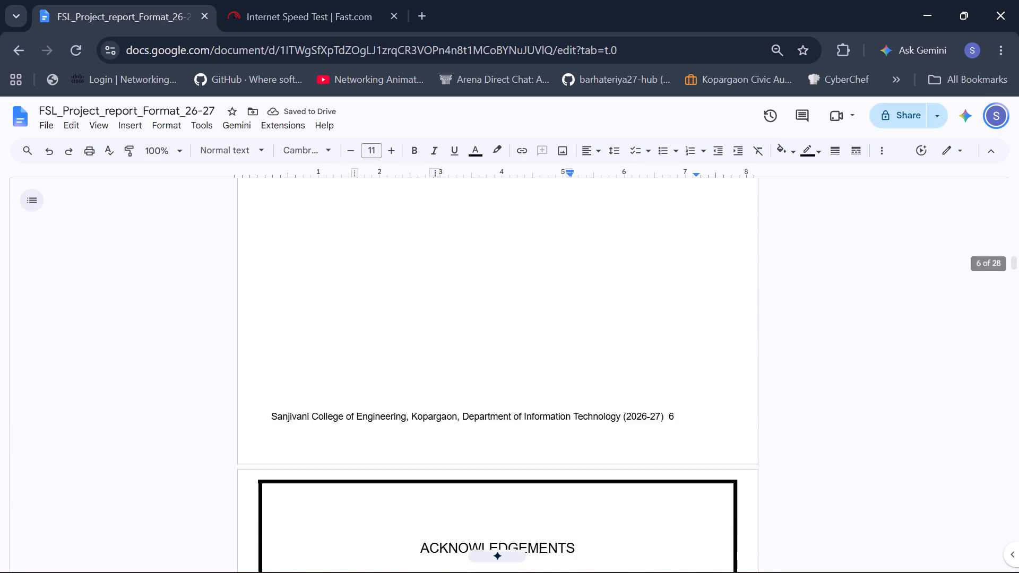
scroll(514, 359, down, 1)
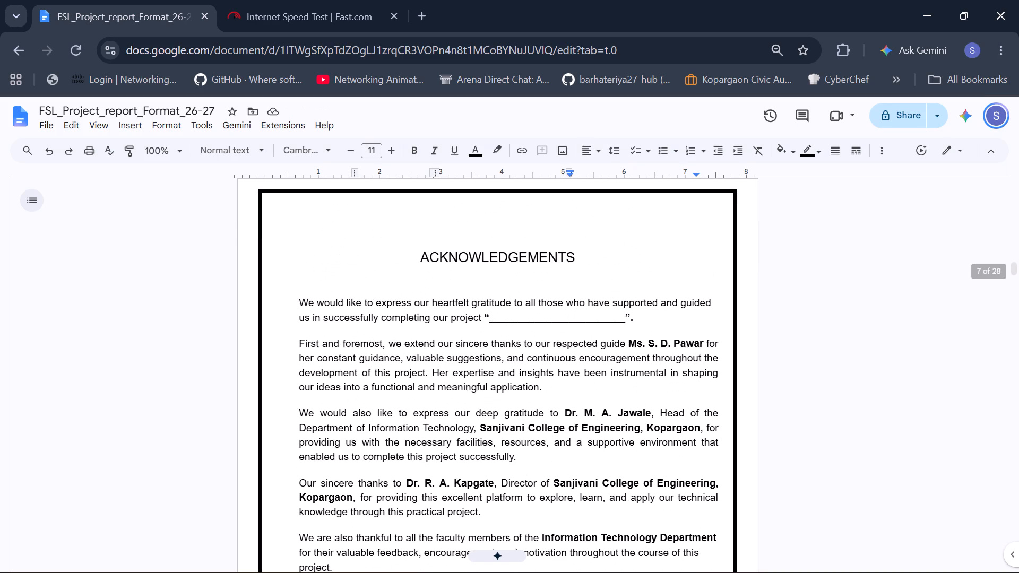
click(497, 322)
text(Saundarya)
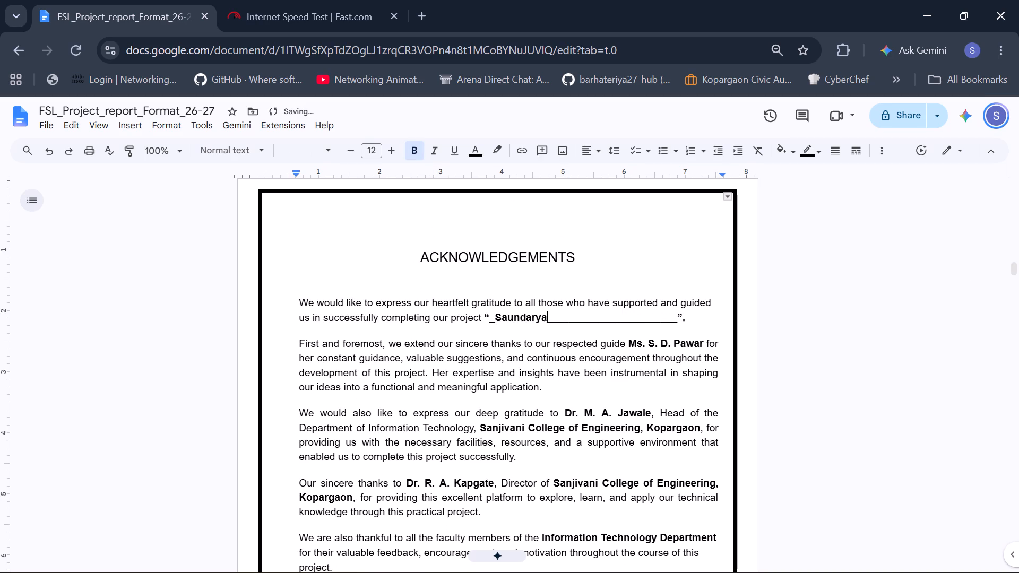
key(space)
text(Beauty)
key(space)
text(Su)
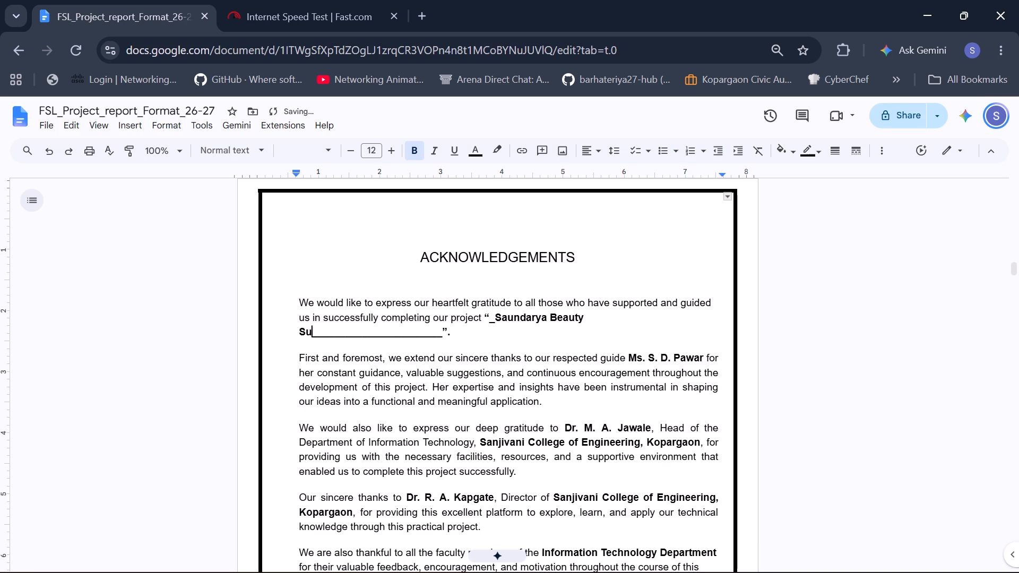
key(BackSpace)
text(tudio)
drag(459, 332, 329, 327)
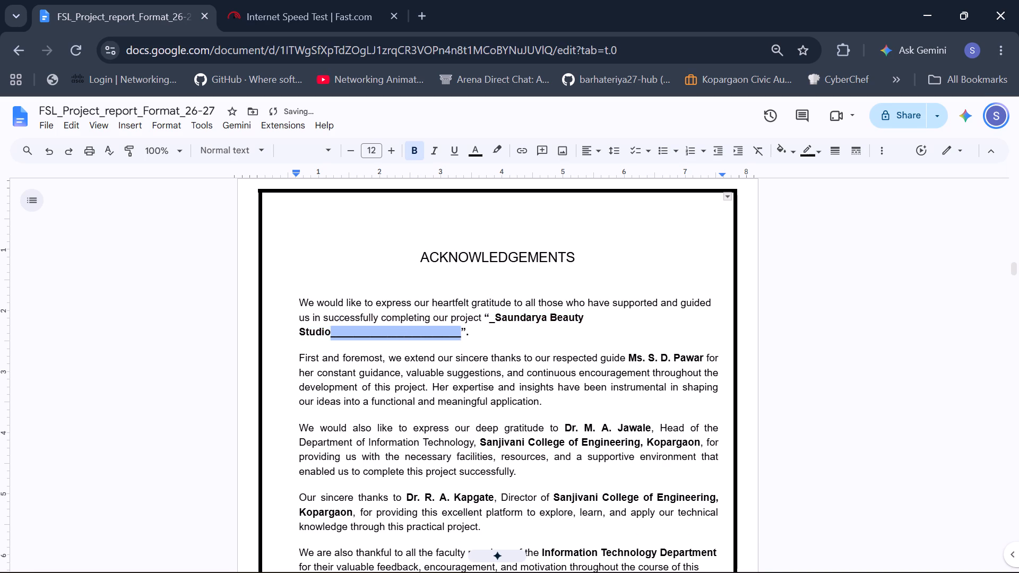
Delete the leftover blank-line underscores before and after "Saundarya Beauty Studio" in the first Acknowledgements paragraph.
drag(329, 327, 329, 334)
key(BackSpace)
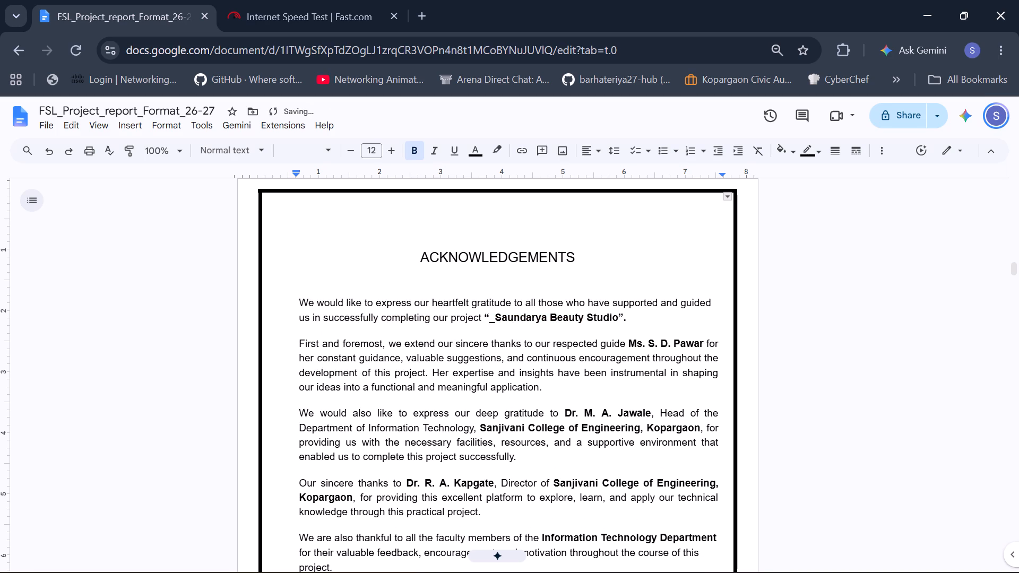
click(494, 320)
key(BackSpace)
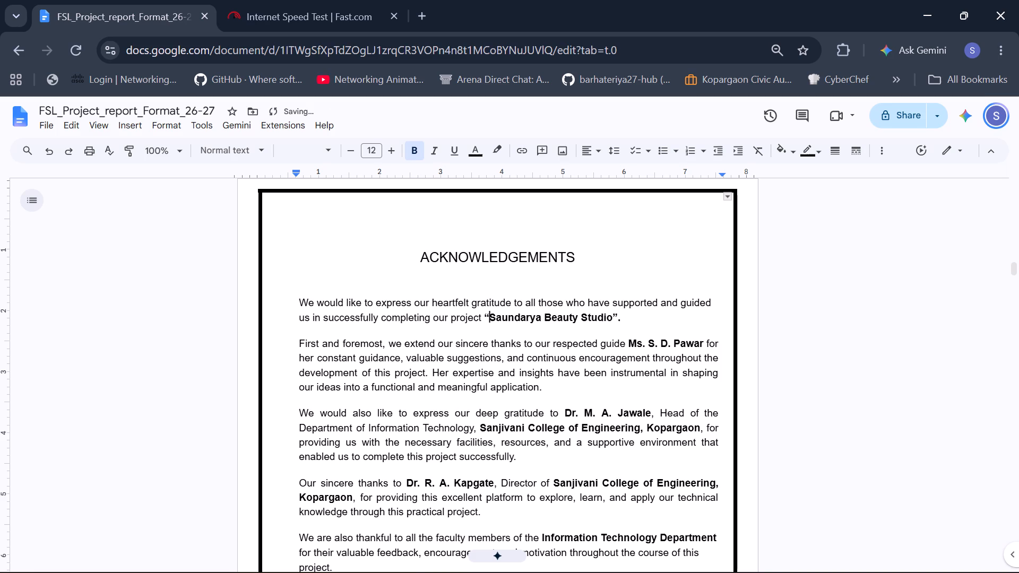
Read through the remaining Acknowledgements paragraphs, checking the guide, department and appreciation wording for blanks still to fill in.
drag(328, 344, 483, 390)
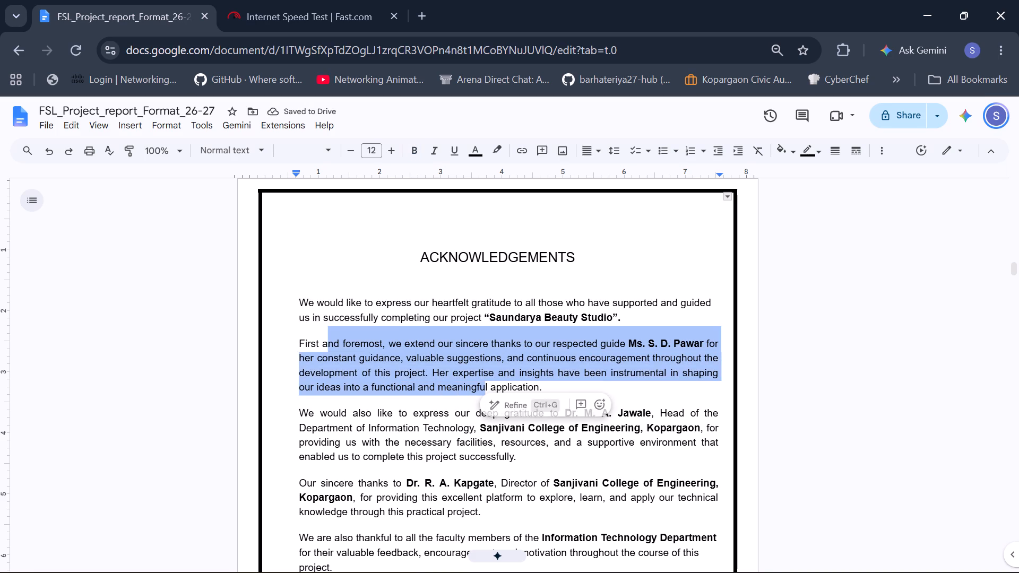
click(494, 389)
scroll(494, 389, down, 1)
click(494, 389)
scroll(494, 389, down, 1)
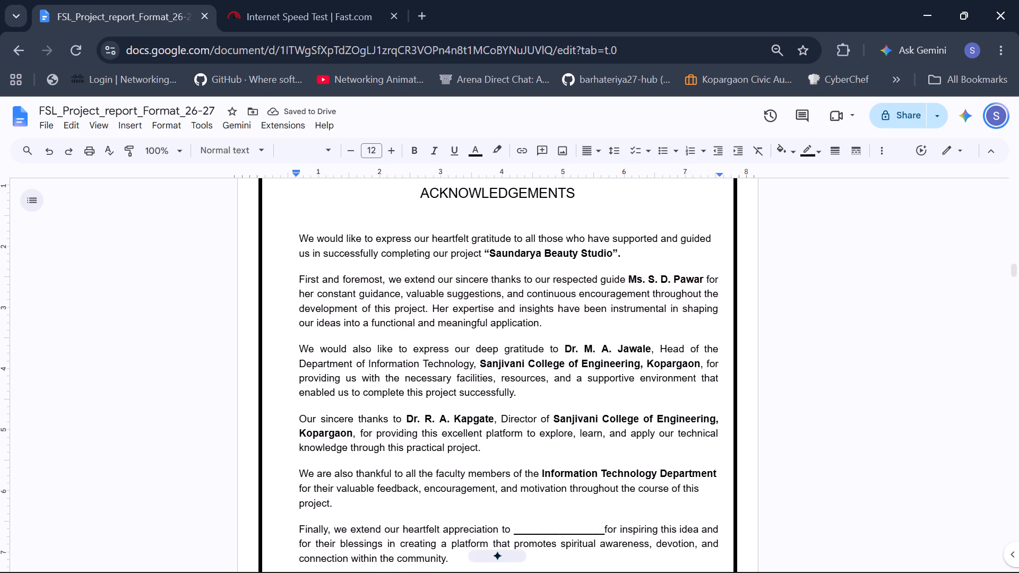
click(494, 389)
scroll(494, 389, down, 1)
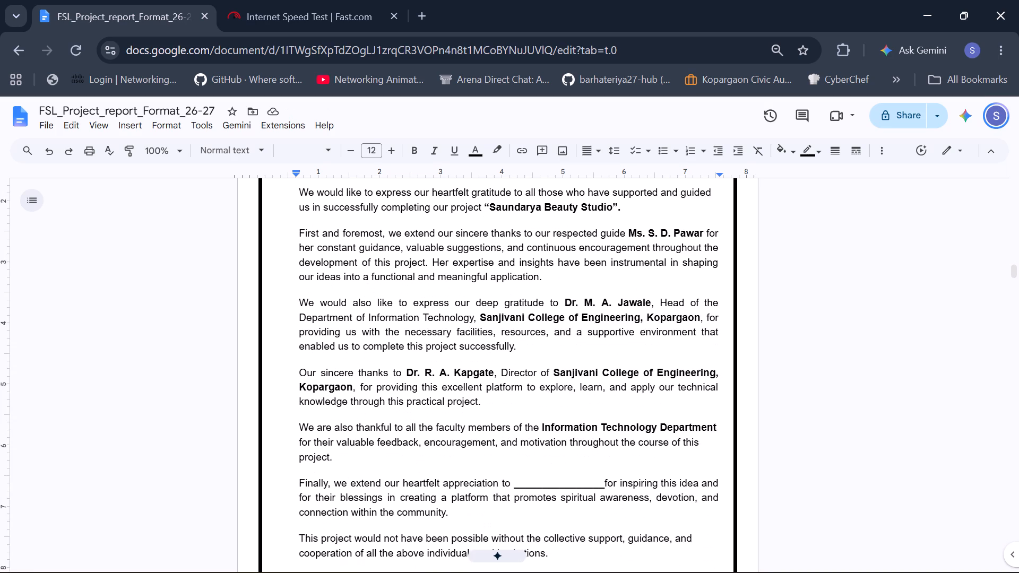
scroll(494, 389, down, 1)
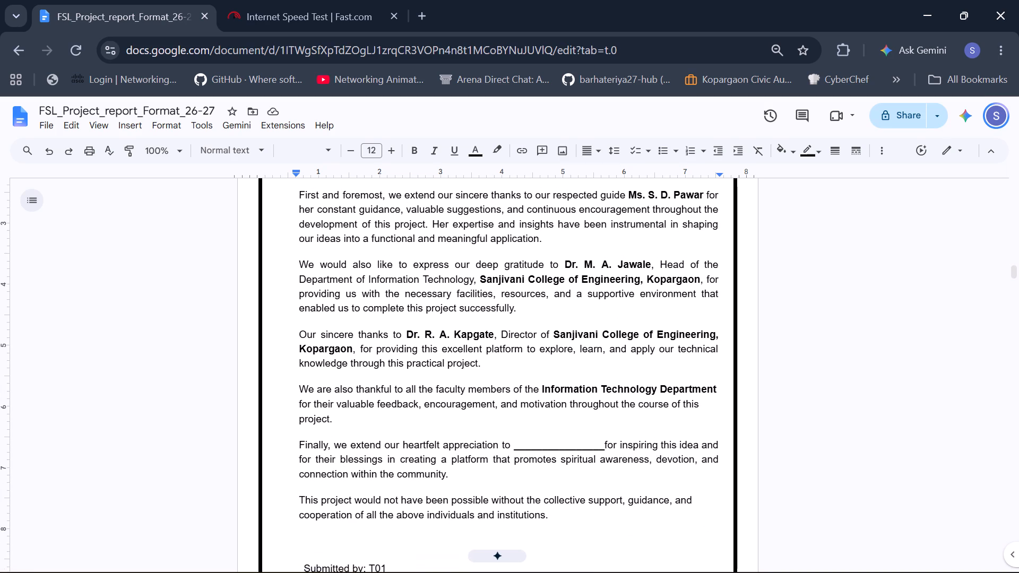
click(378, 434)
click(486, 449)
click(467, 470)
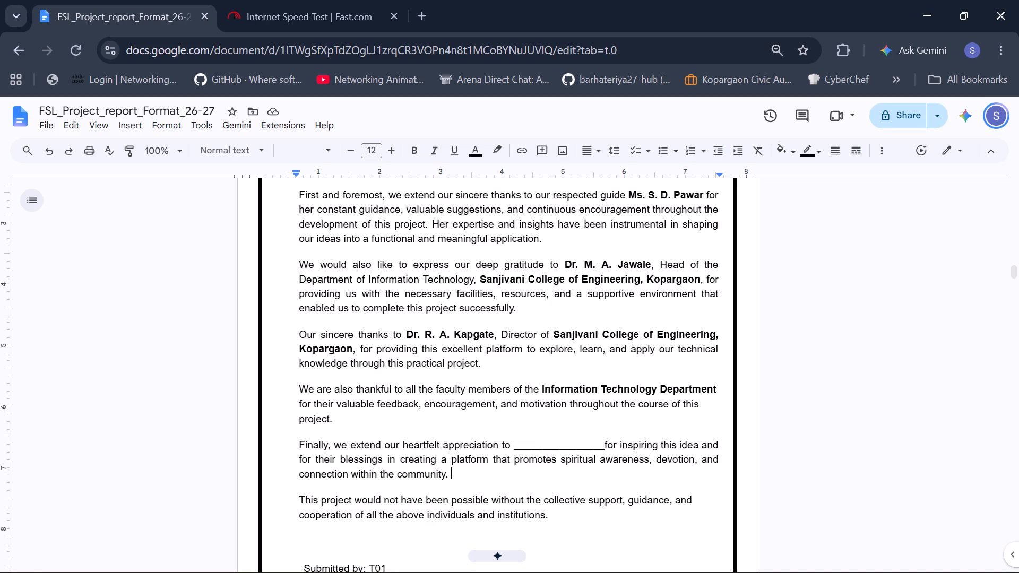
drag(382, 379, 455, 419)
click(455, 419)
click(364, 438)
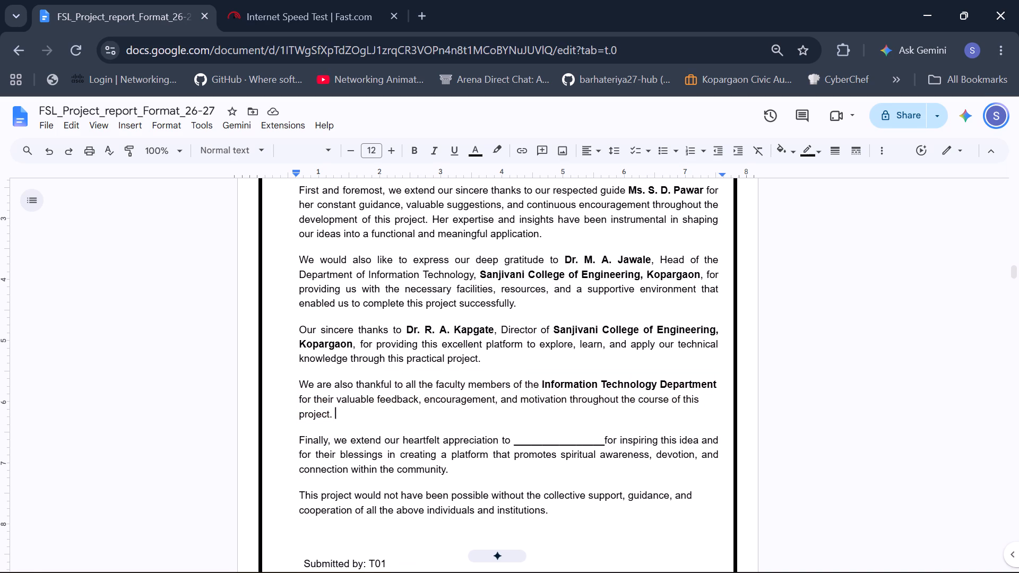
click(457, 441)
click(504, 441)
Remove the blank line after "heartfelt appreciation to" in the Acknowledgements paragraph that begins with "Finally".
click(602, 439)
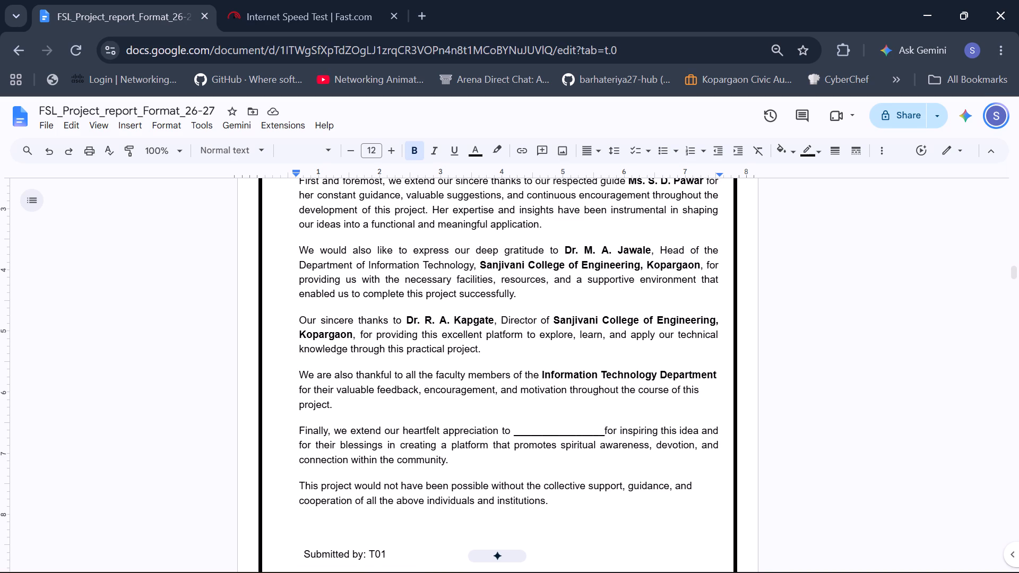
drag(603, 432, 513, 432)
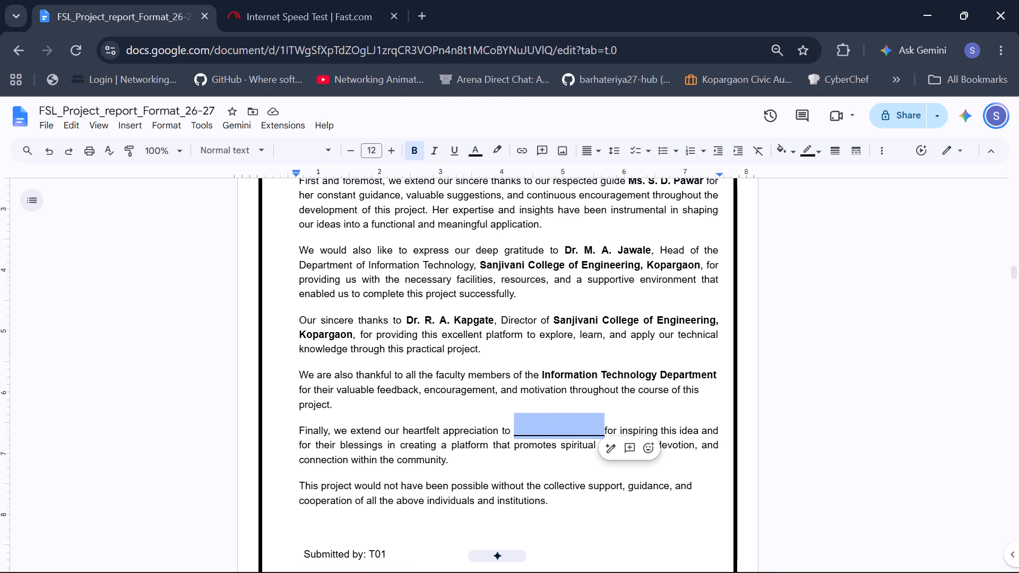
key(BackSpace)
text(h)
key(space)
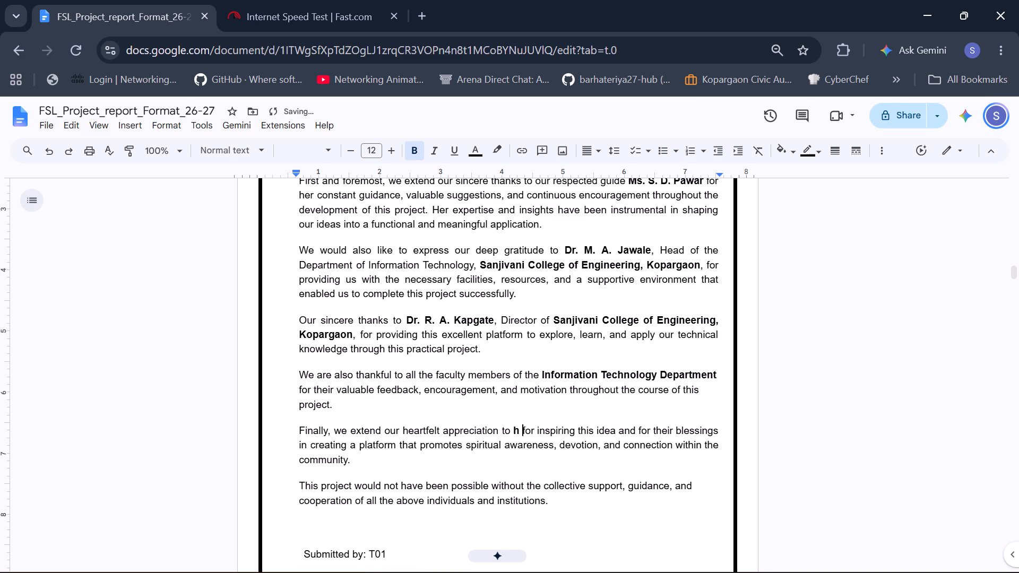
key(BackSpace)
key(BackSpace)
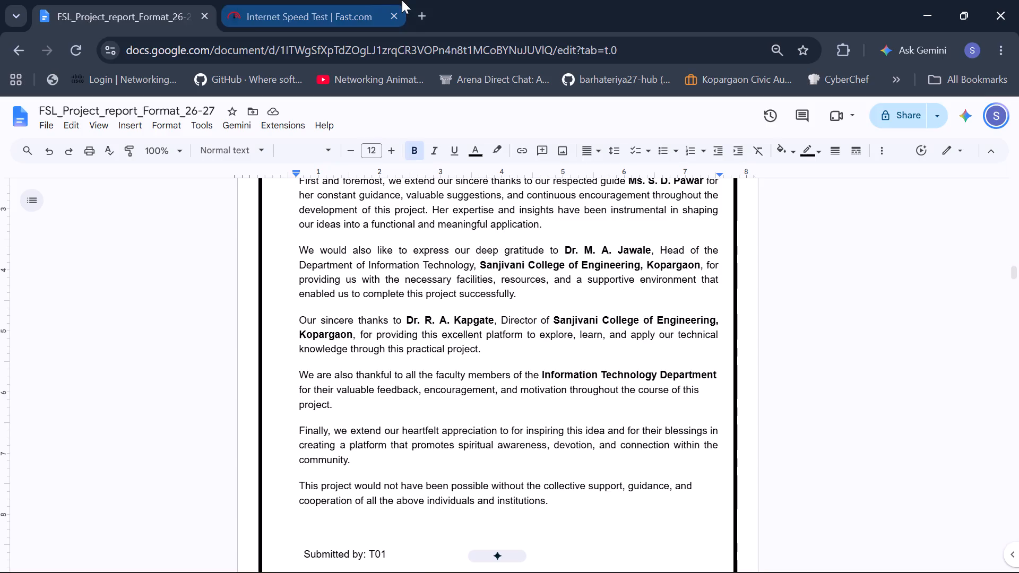
Search Google in a new tab for how to mention a lady client's name in a report.
click(425, 10)
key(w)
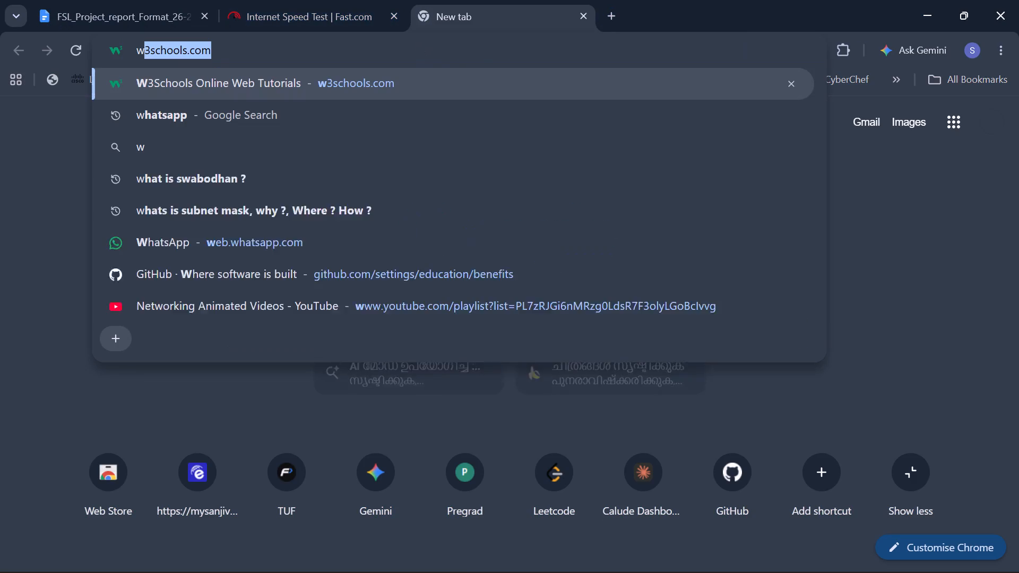
key(BackSpace)
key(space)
key(BackSpace)
key(BackSpace)
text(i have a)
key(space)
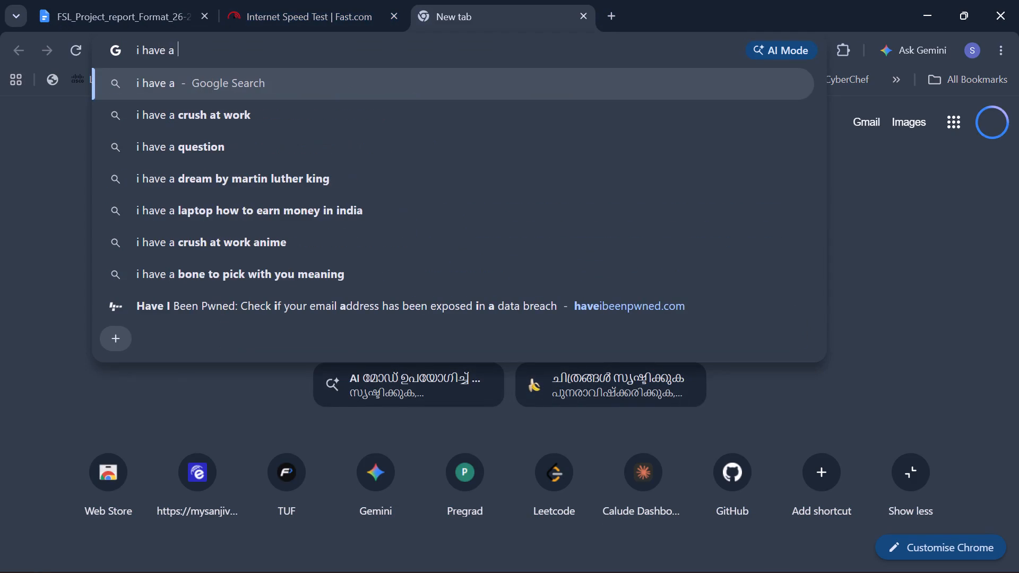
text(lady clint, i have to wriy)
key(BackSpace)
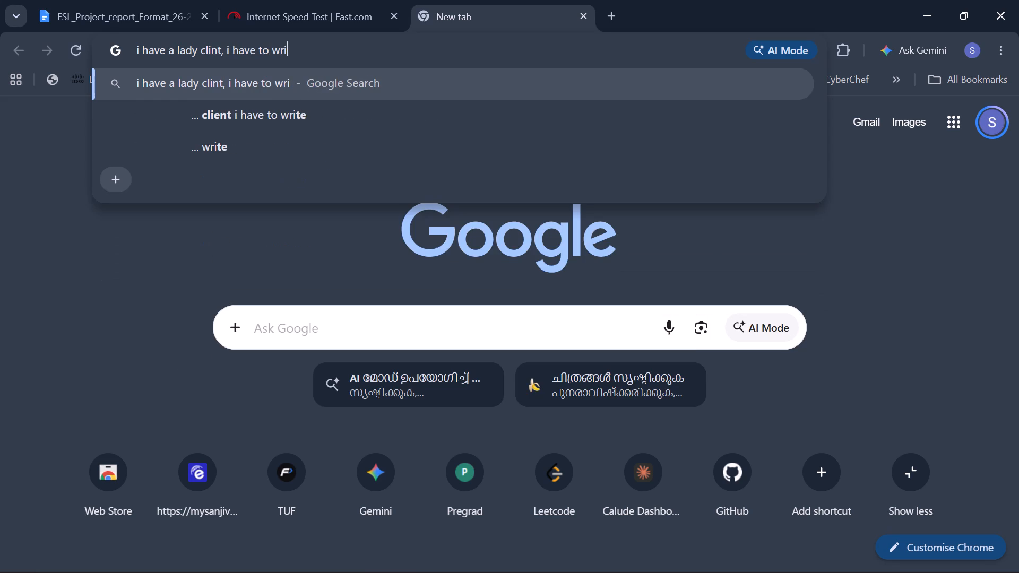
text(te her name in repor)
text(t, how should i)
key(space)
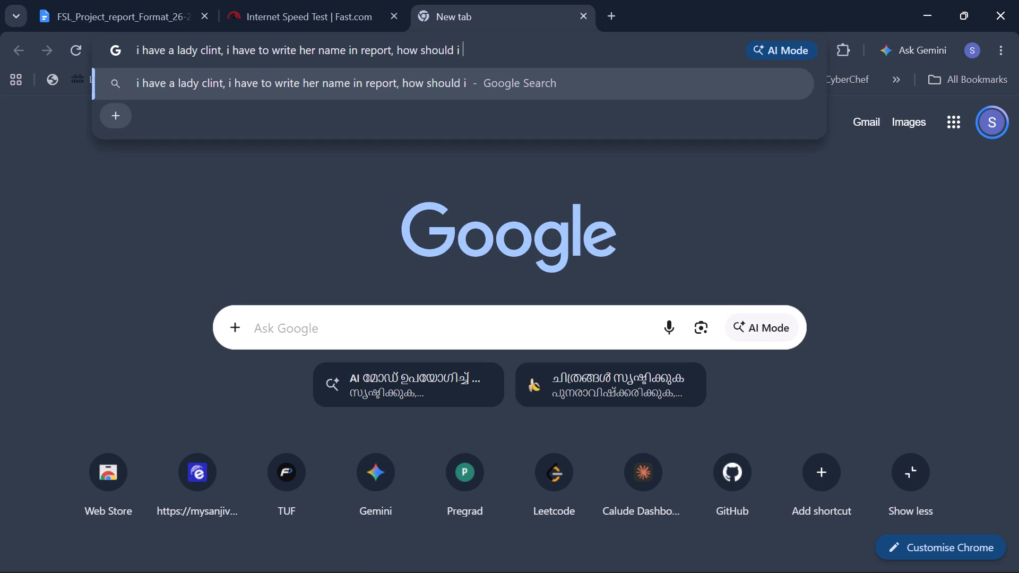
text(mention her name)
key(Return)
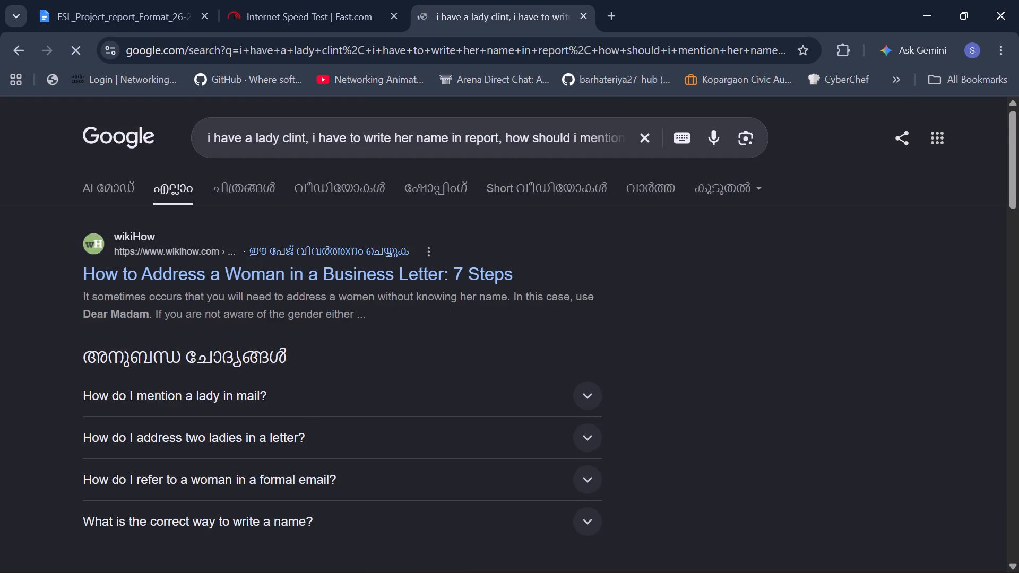
Expand the related question "How do I mention a lady in mail?" and read its answer.
click(591, 393)
scroll(372, 434, down, 1)
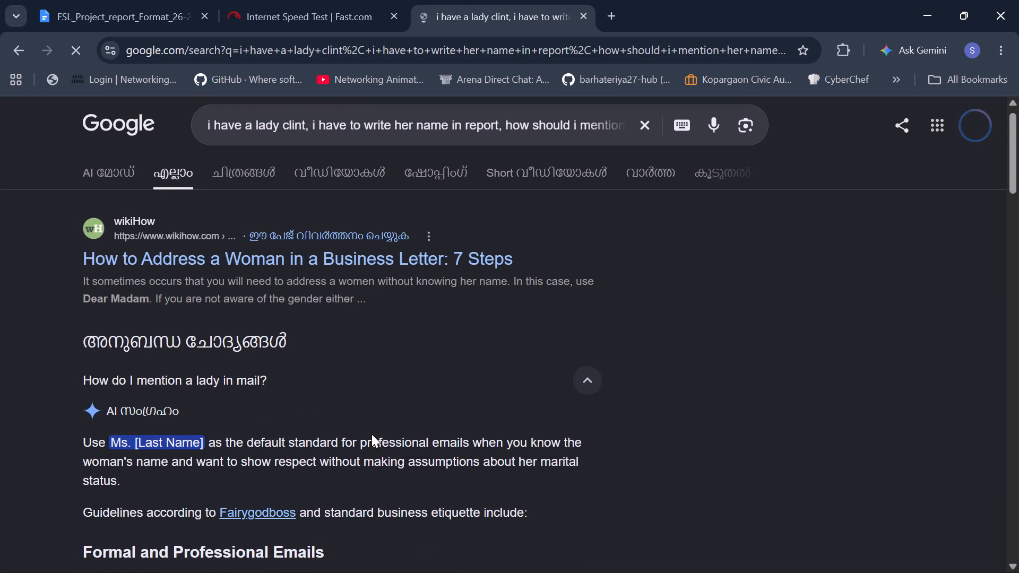
scroll(372, 434, down, 1)
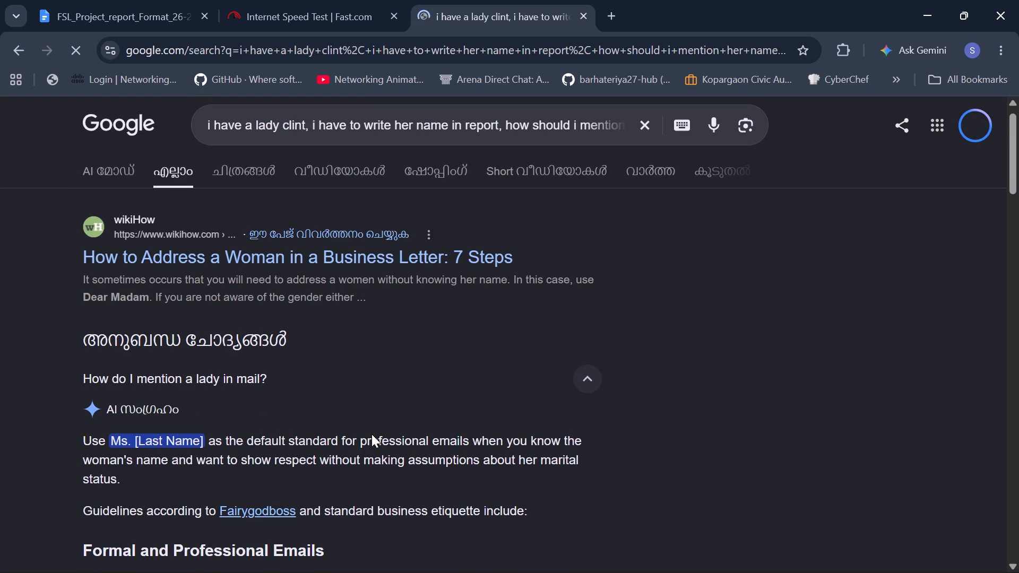
Expand the full answer to "How do I mention a lady in mail?" and read its guidelines on formal titles.
scroll(372, 434, down, 1)
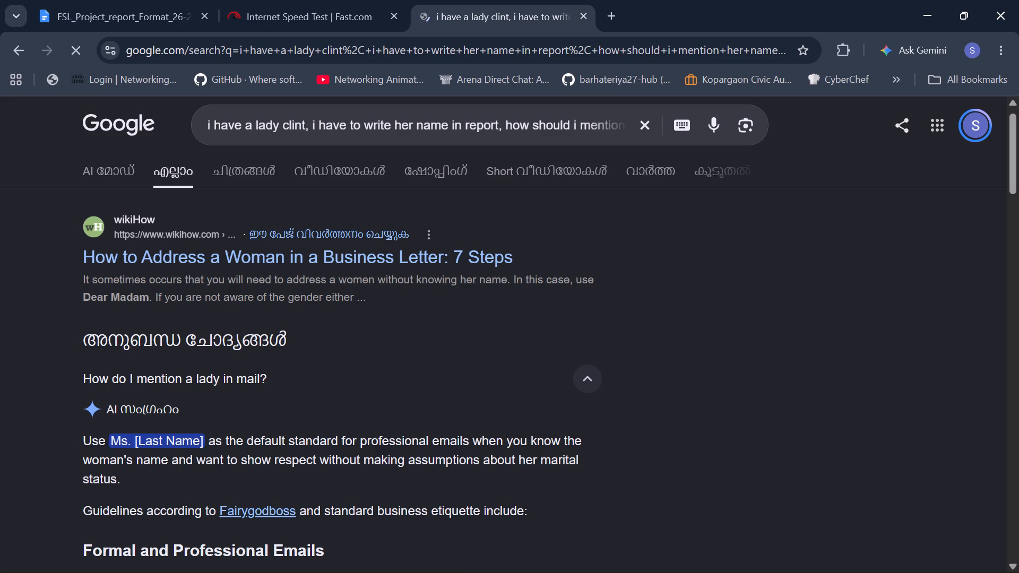
scroll(372, 434, down, 2)
click(384, 517)
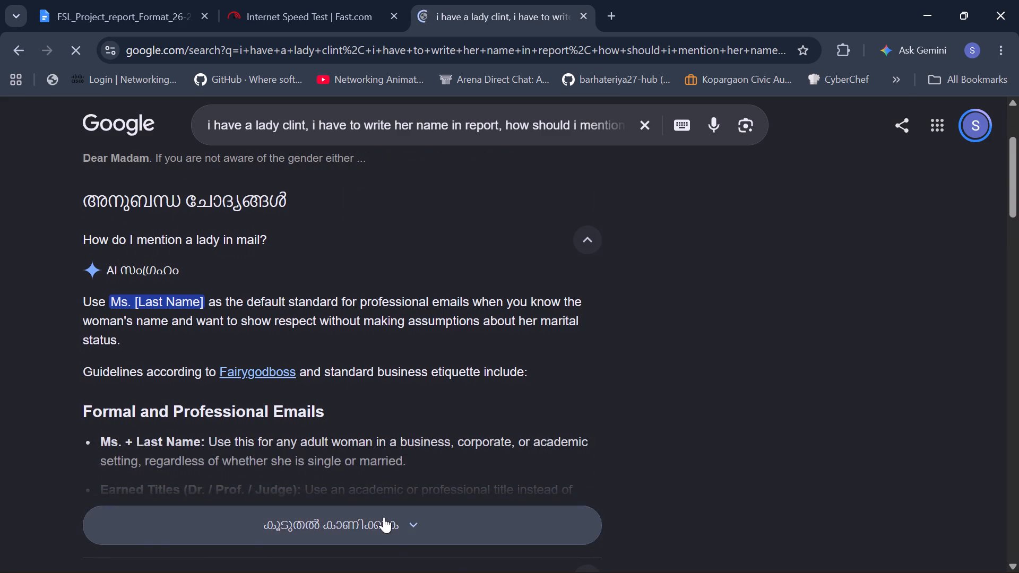
scroll(384, 517, down, 2)
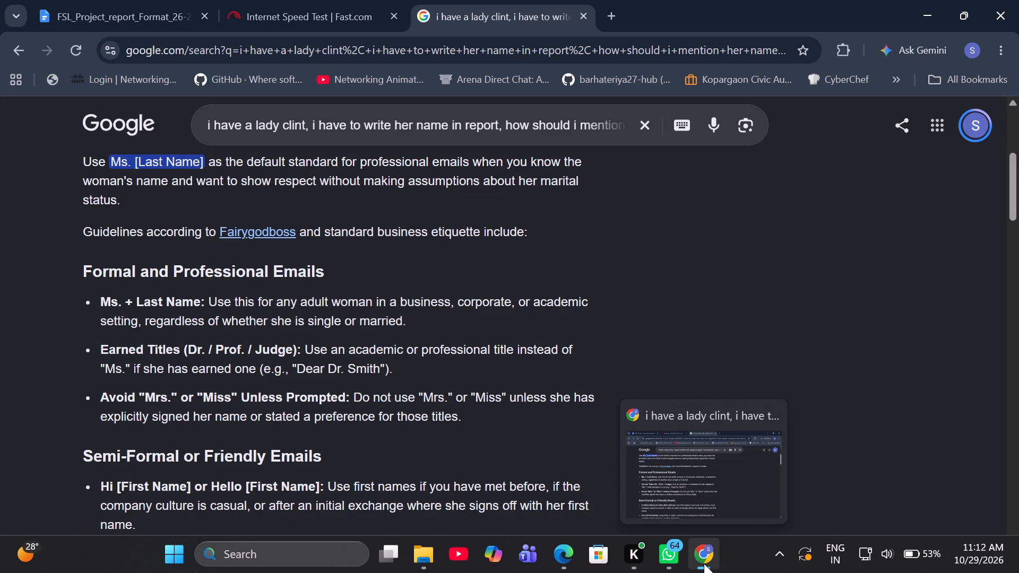
Return to the report and enter the client's name with the title "Ms." after "heartfelt appreciation to" in the "Finally" paragraph.
click(310, 0)
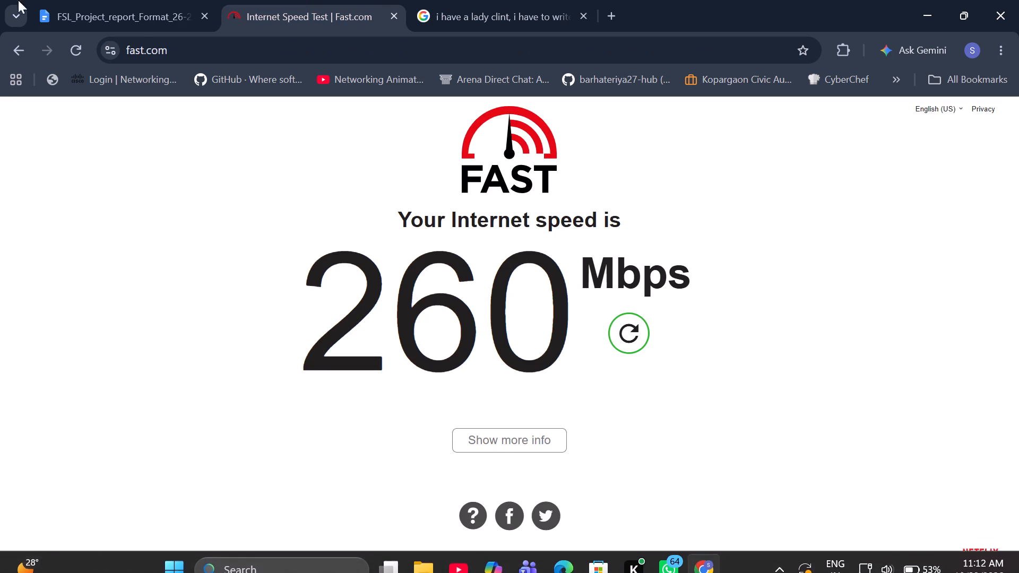
click(86, 0)
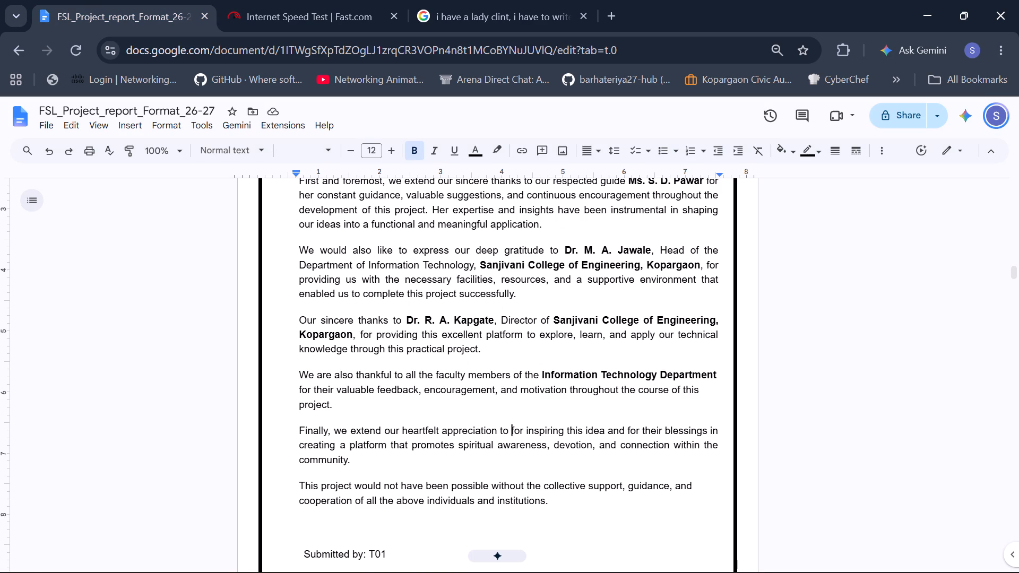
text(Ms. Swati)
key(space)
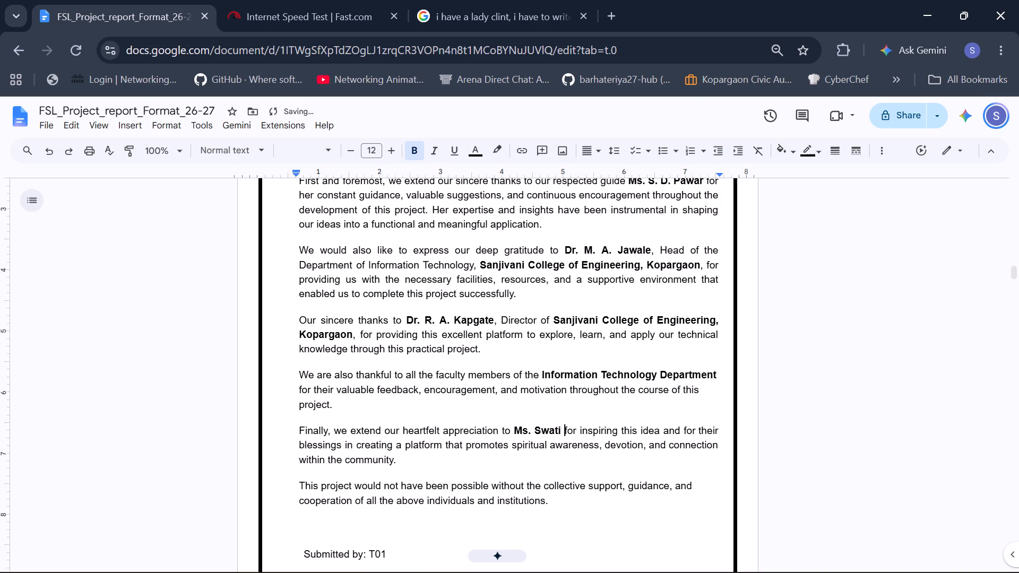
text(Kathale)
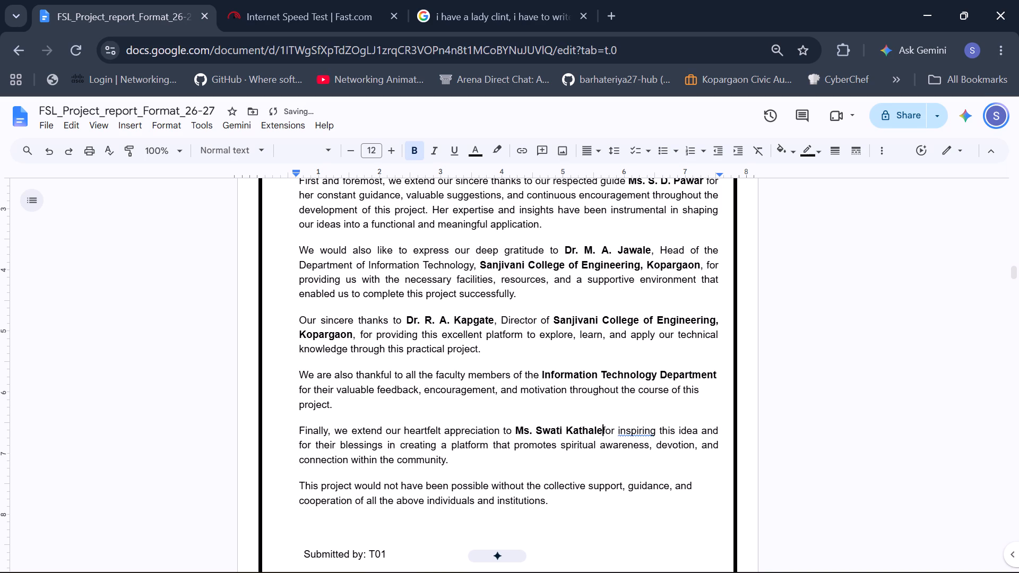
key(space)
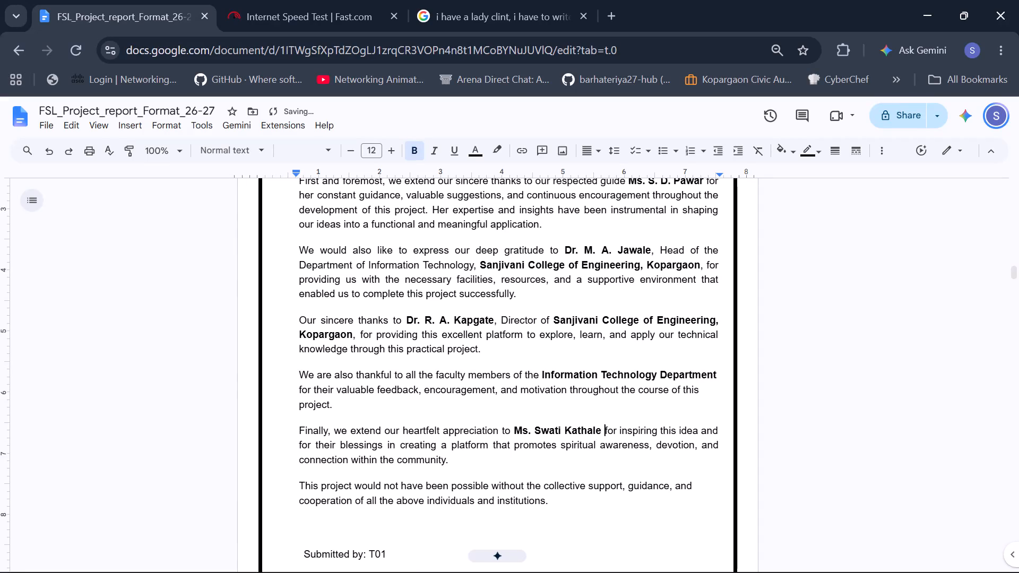
click(430, 433)
Change the team code in the "Submitted by" line of the Acknowledgements page to T02.
scroll(430, 433, down, 1)
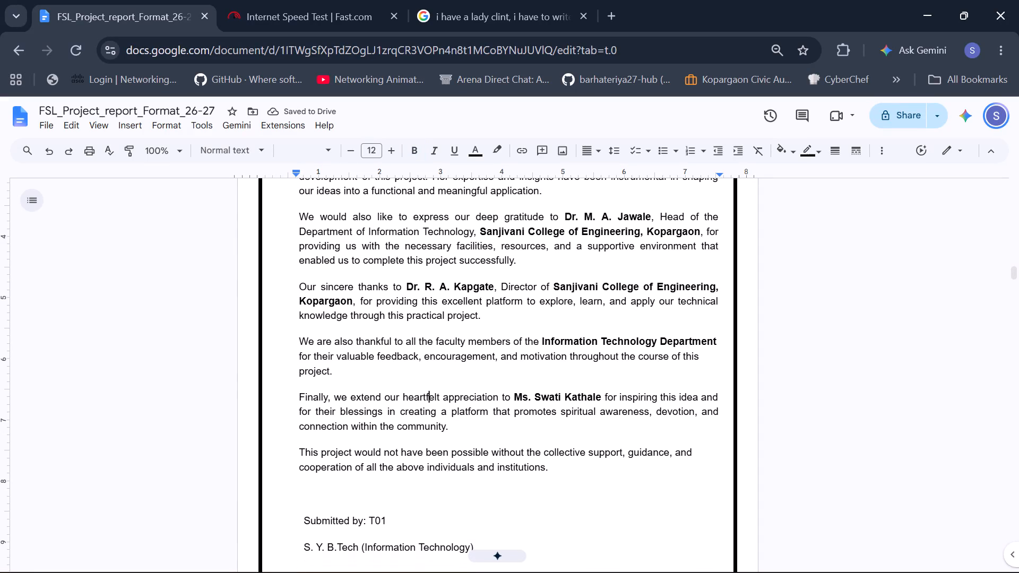
click(446, 431)
scroll(446, 431, down, 1)
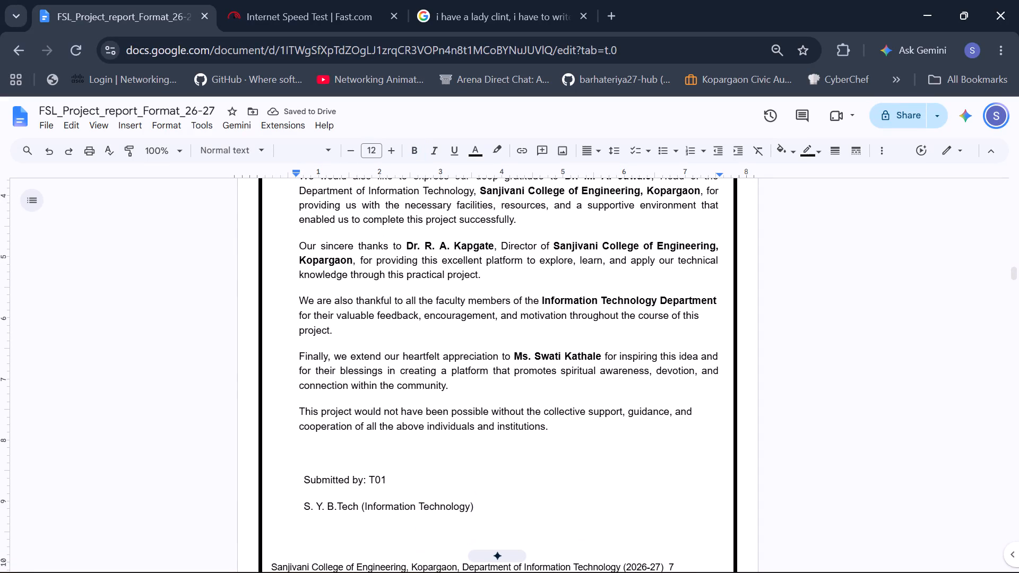
click(573, 433)
click(525, 457)
click(558, 432)
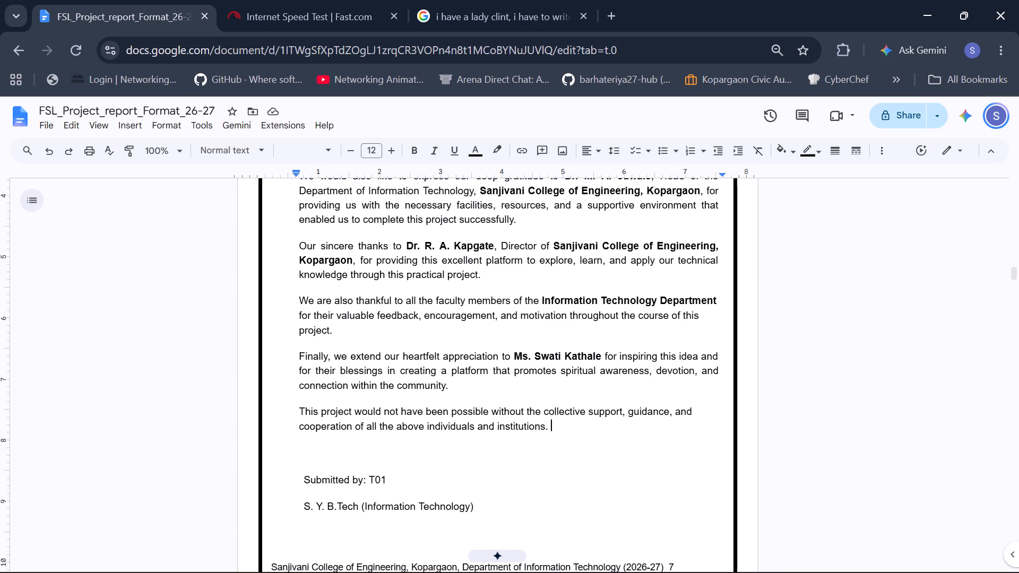
scroll(558, 432, down, 1)
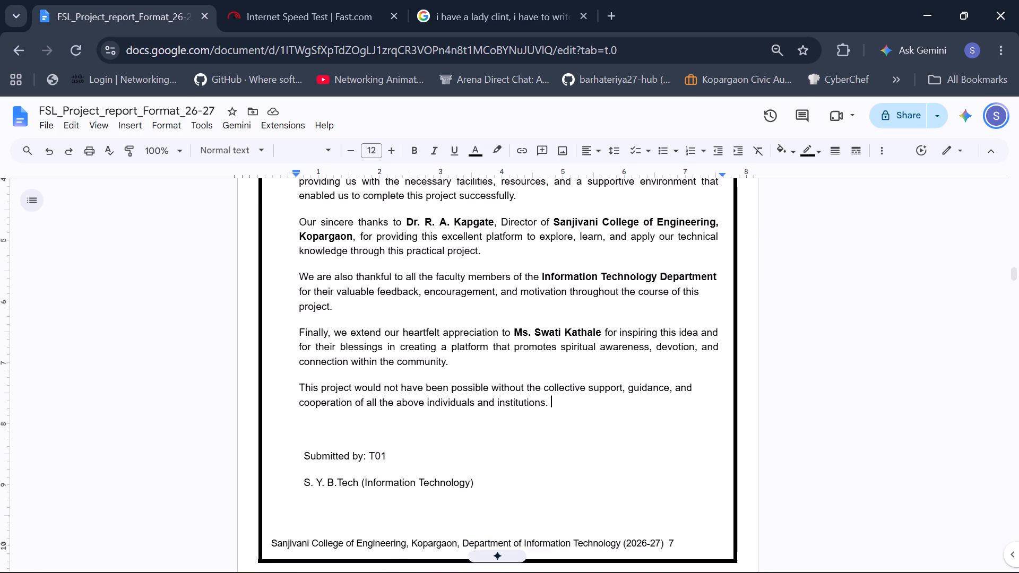
scroll(558, 432, down, 2)
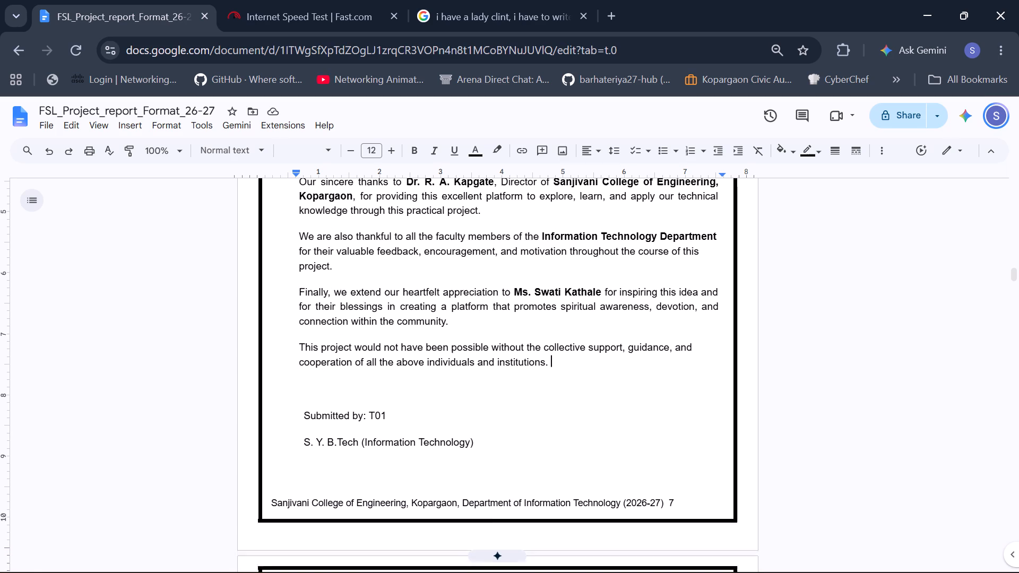
scroll(558, 432, down, 1)
click(386, 389)
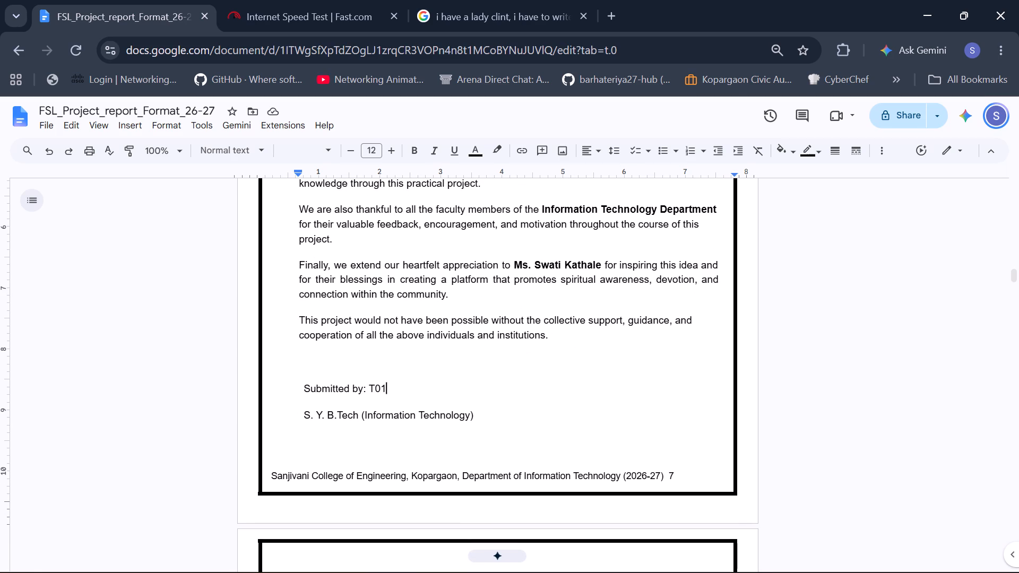
key(BackSpace)
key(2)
Look through the pages after the Acknowledgements, from the Index to Chapter 3 Client Details, for sections that need filling in.
scroll(386, 389, down, 2)
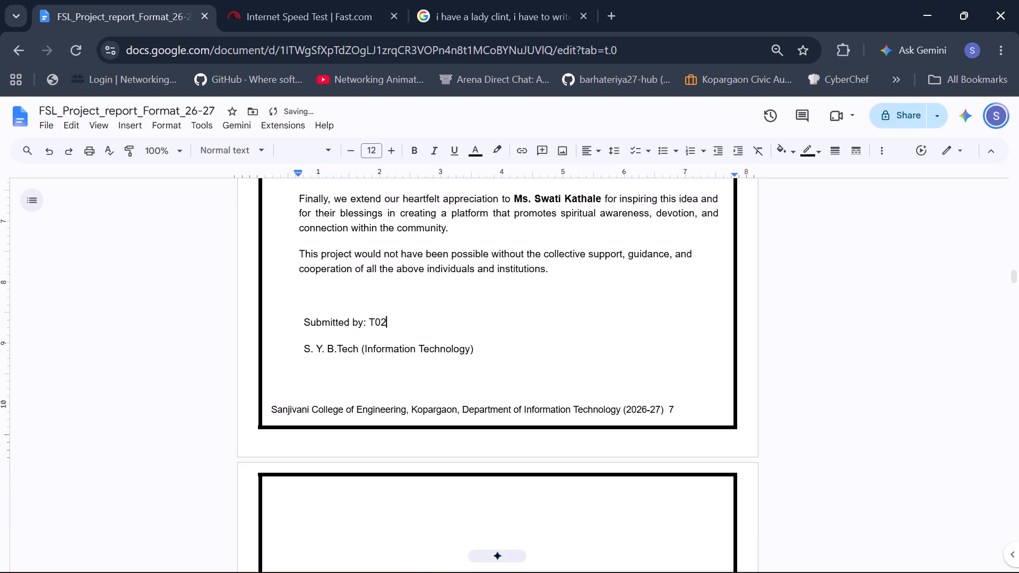
scroll(386, 389, down, 4)
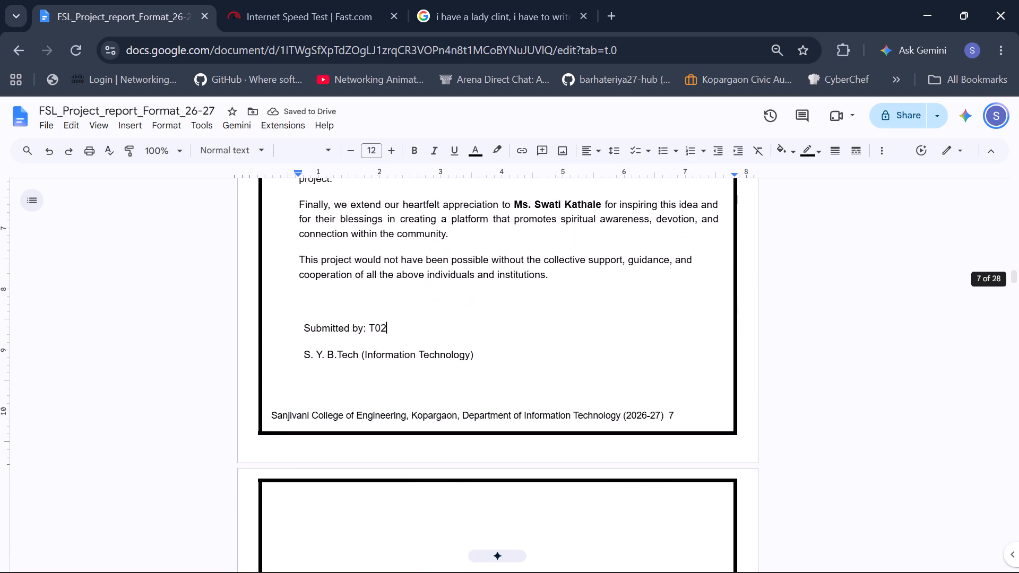
scroll(386, 389, down, 3)
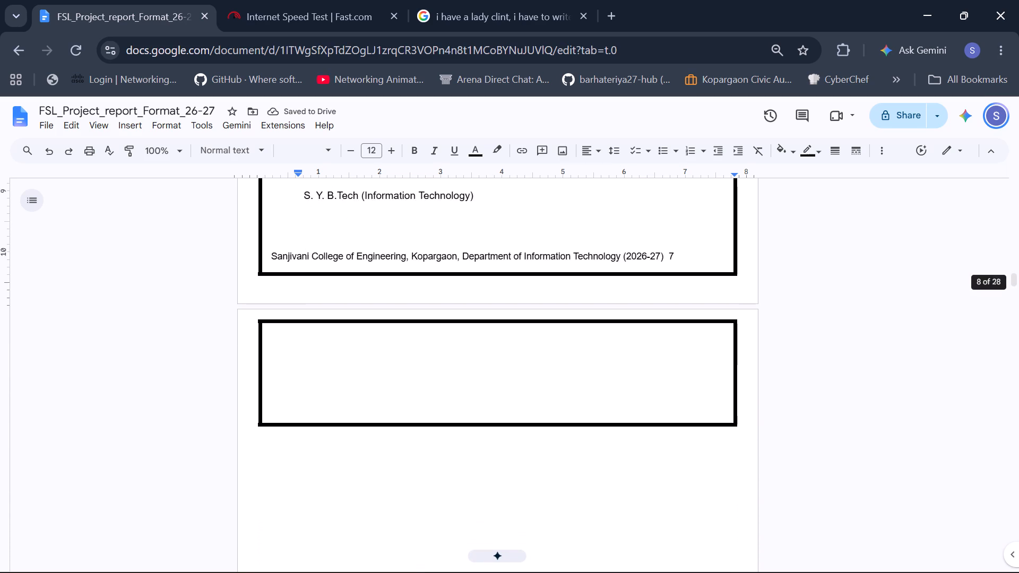
scroll(386, 389, down, 3)
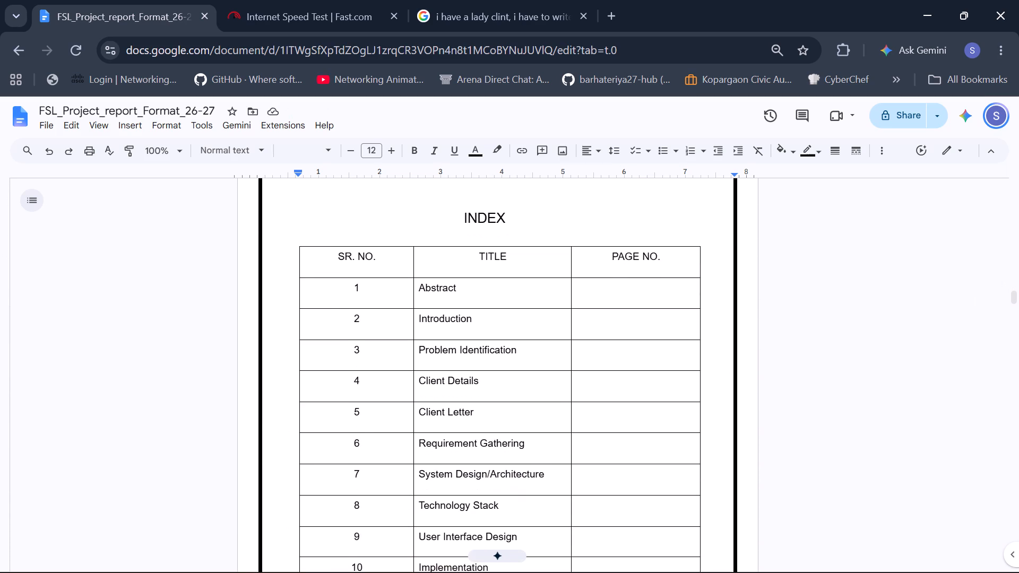
scroll(386, 389, down, 2)
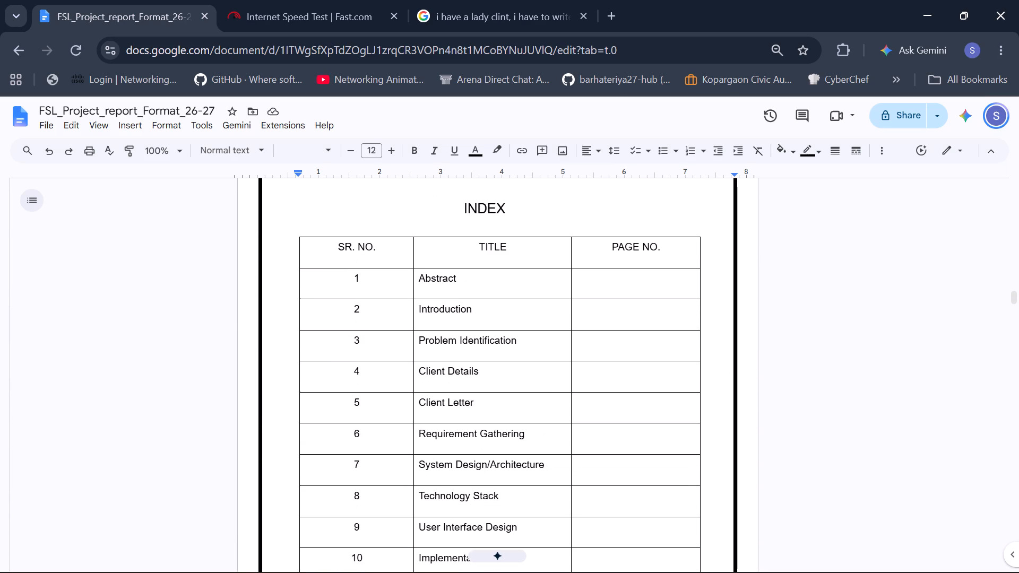
scroll(386, 389, down, 6)
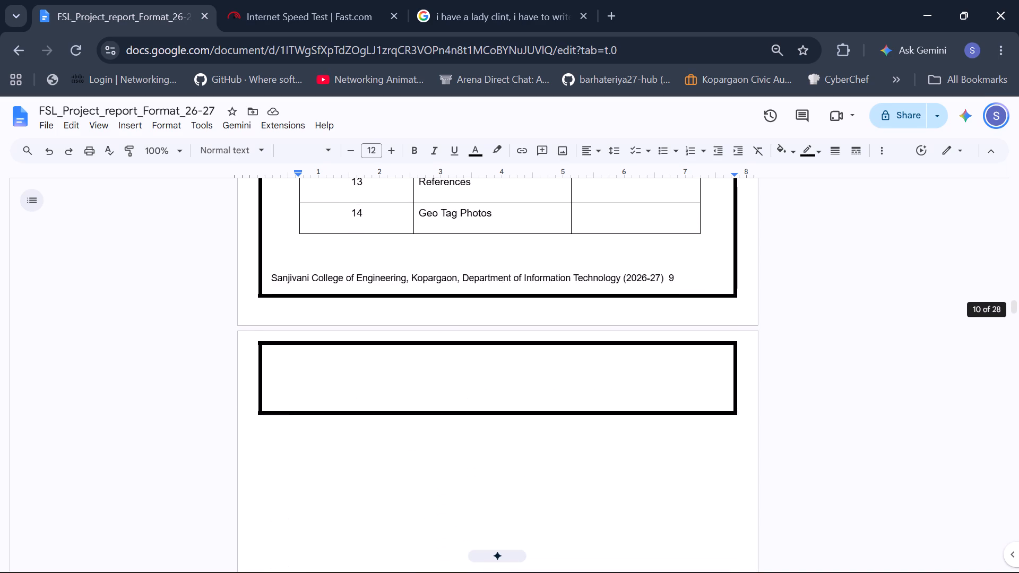
scroll(386, 389, down, 8)
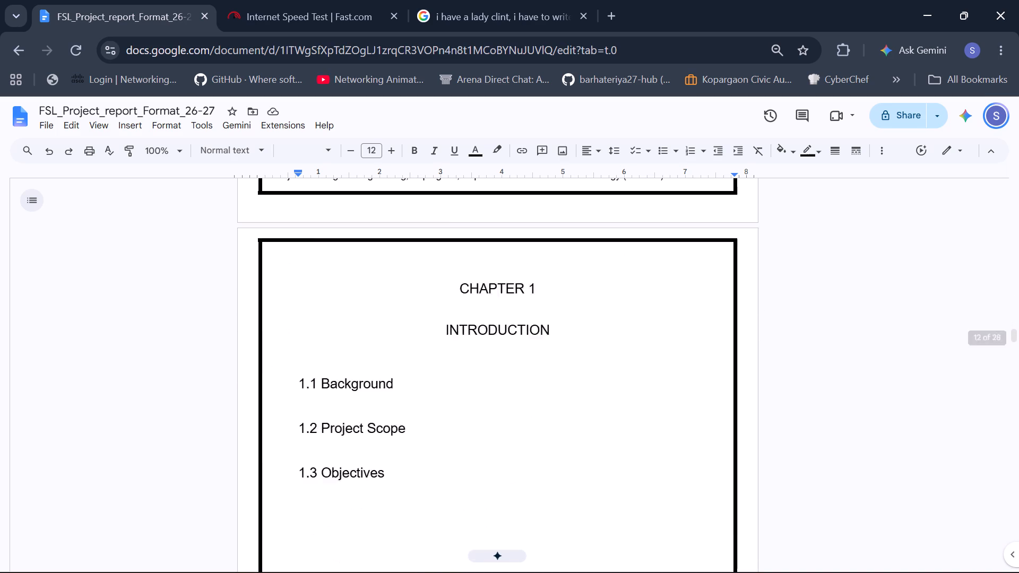
scroll(386, 389, down, 6)
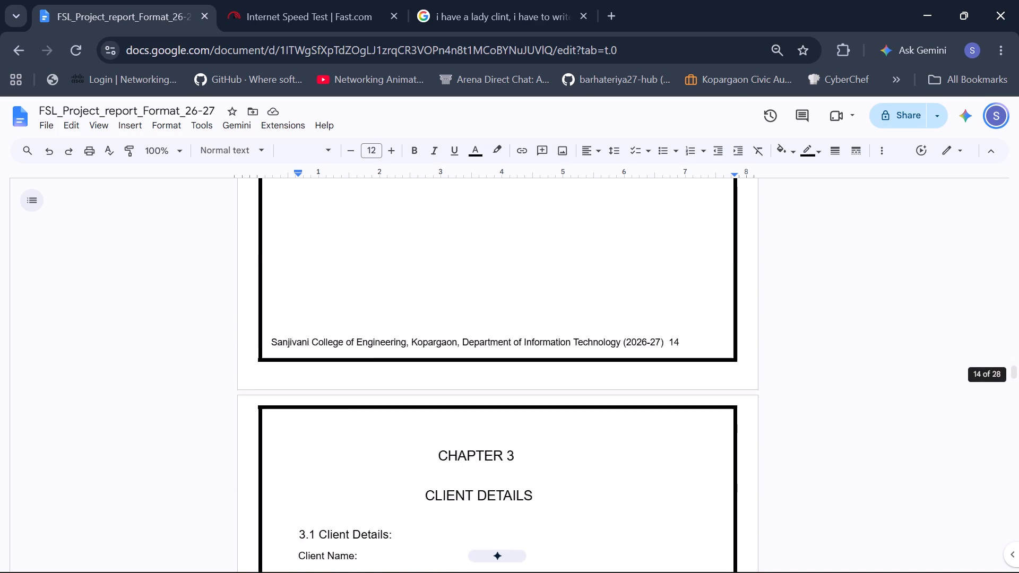
scroll(386, 389, down, 5)
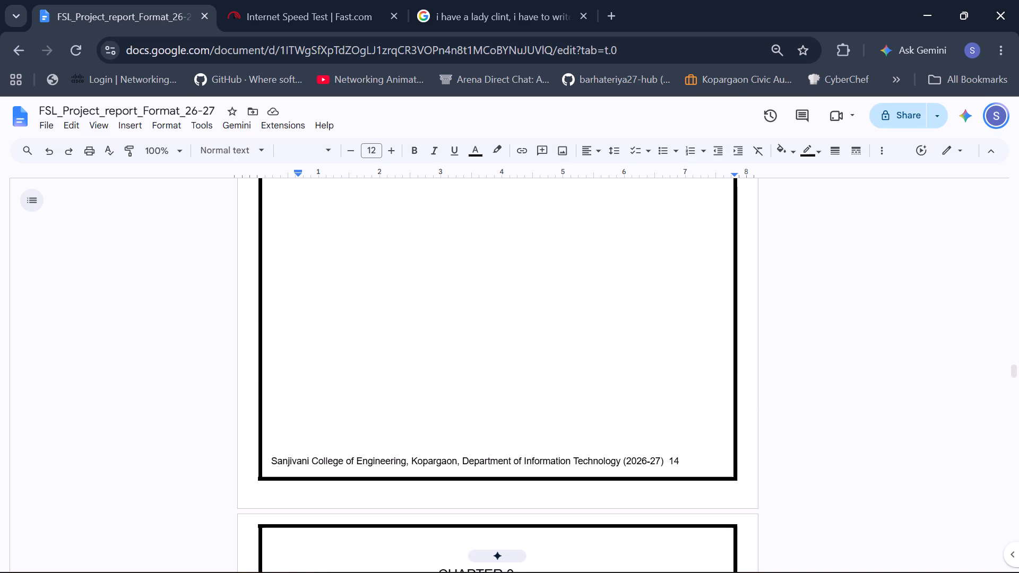
scroll(386, 389, down, 4)
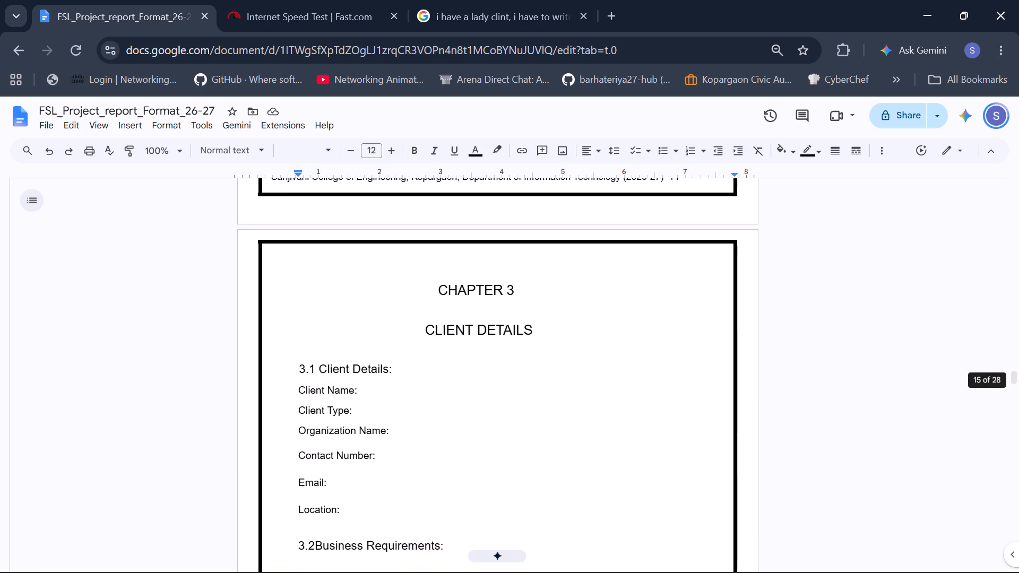
scroll(386, 389, down, 4)
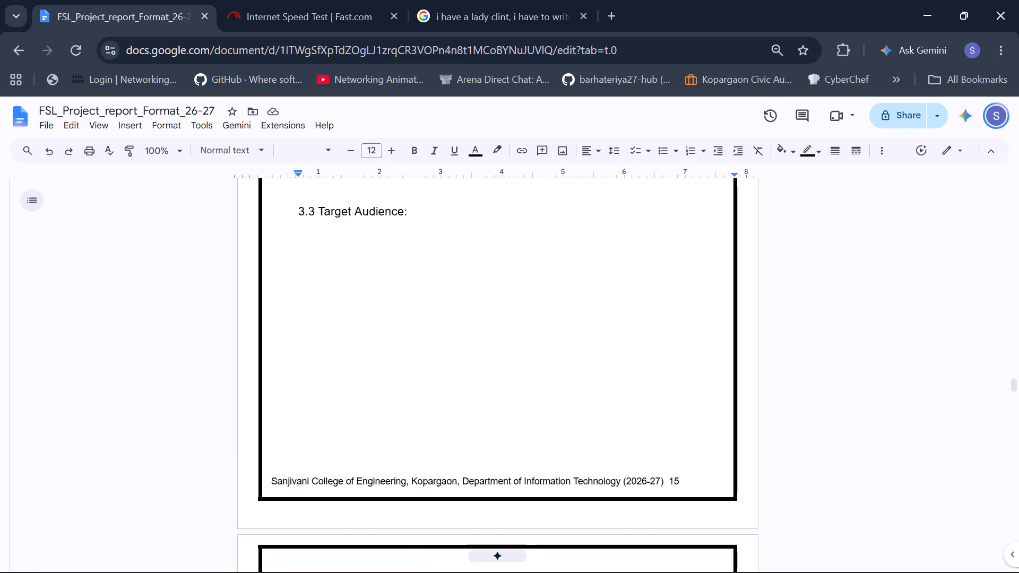
Look back through the report document to check the Declaration page's date and student table.
scroll(386, 389, down, 2)
scroll(386, 389, up, 6)
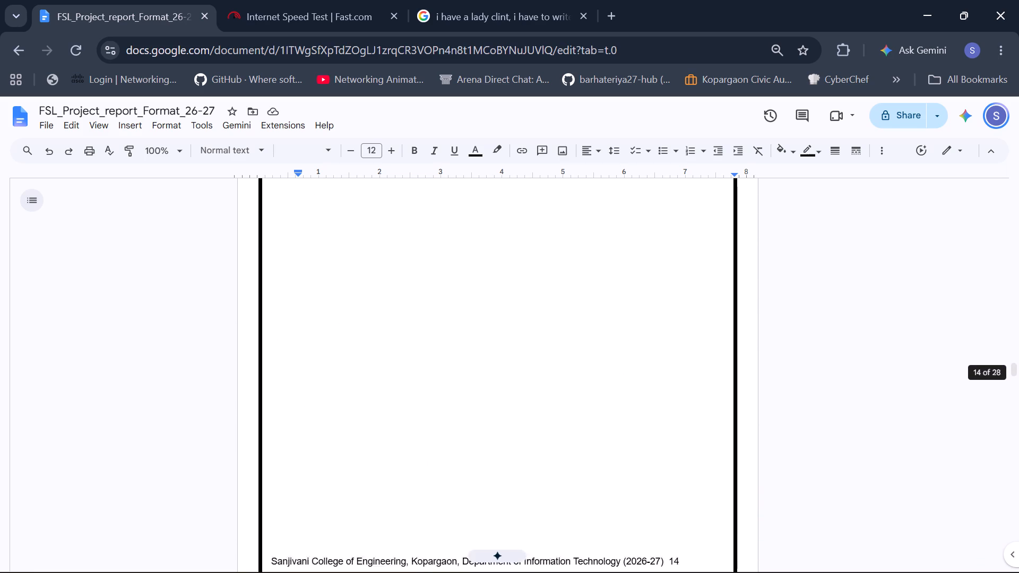
scroll(386, 389, up, 9)
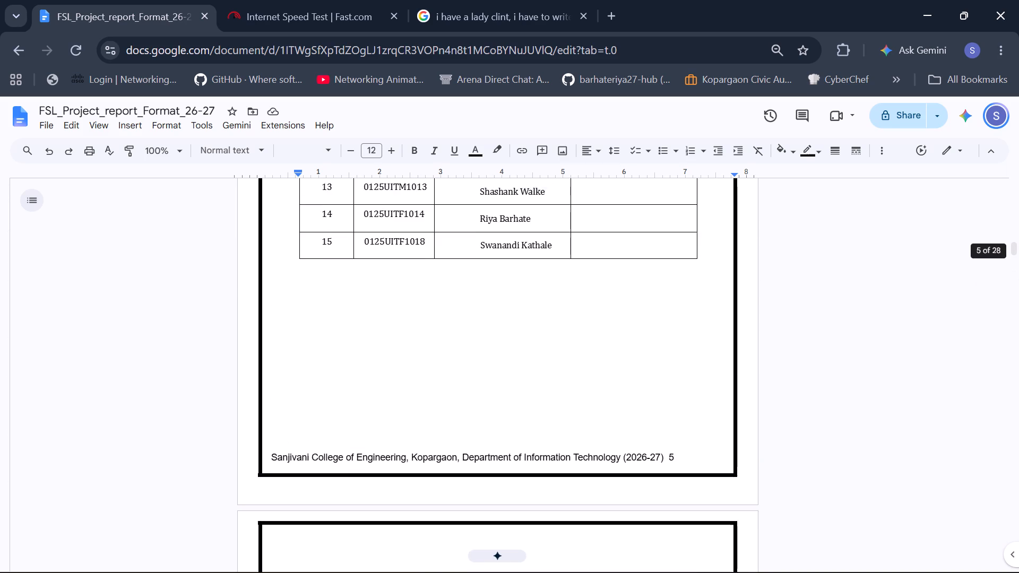
scroll(386, 389, up, 5)
scroll(386, 389, down, 2)
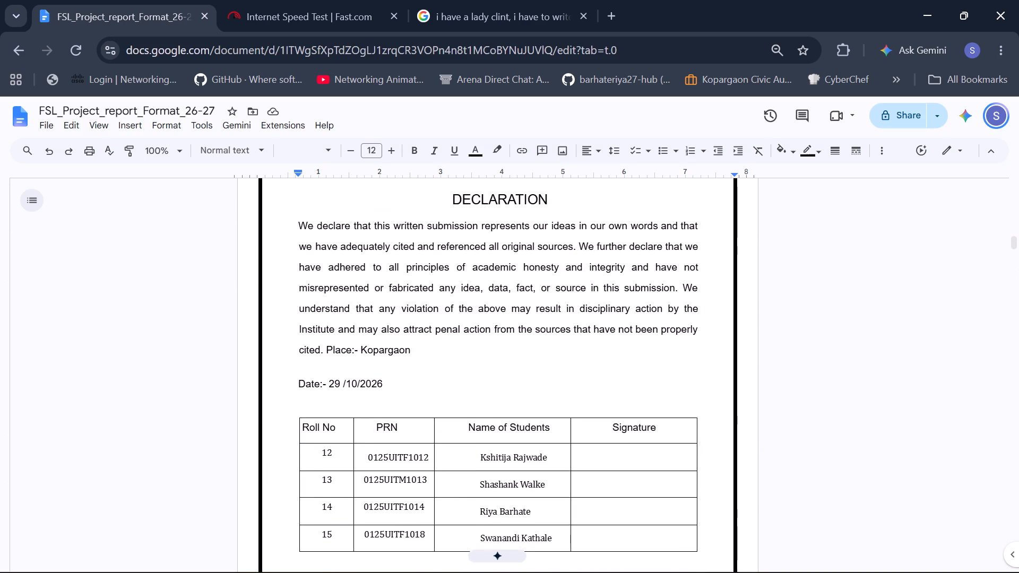
scroll(386, 389, down, 2)
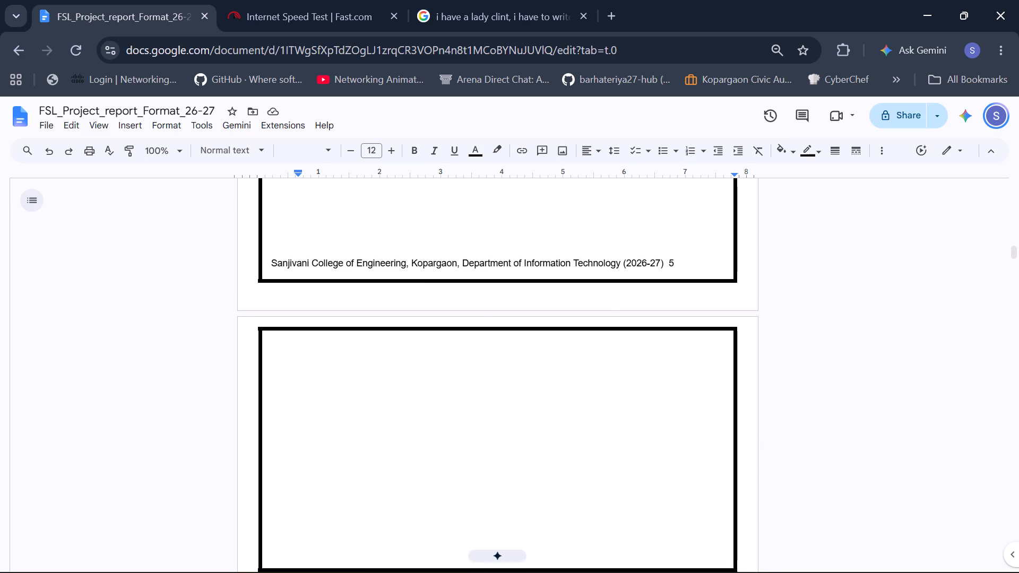
scroll(386, 389, up, 4)
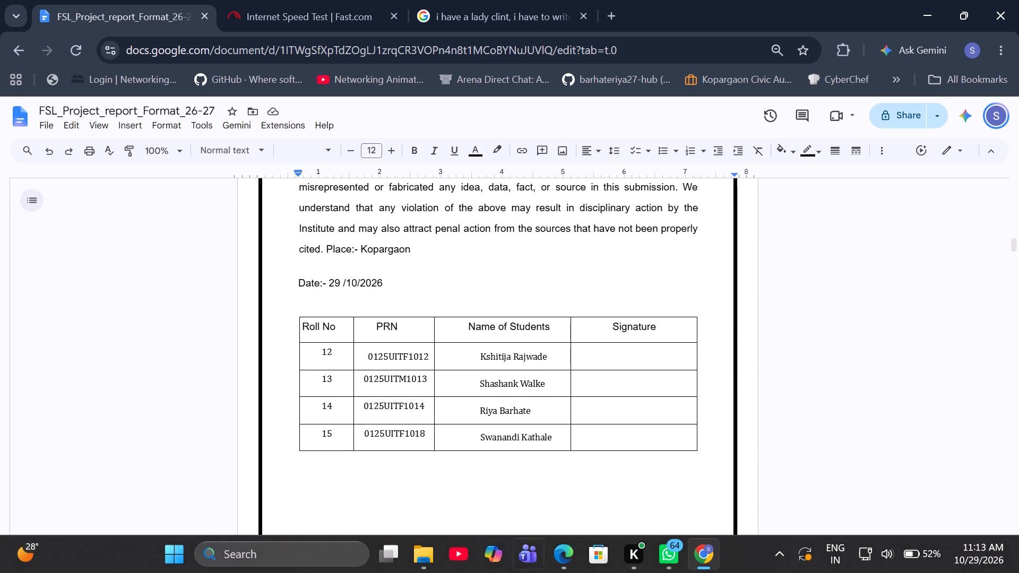
Review the Acknowledgements page and the Index table, continuing on to the Abstract page.
scroll(533, 357, down, 7)
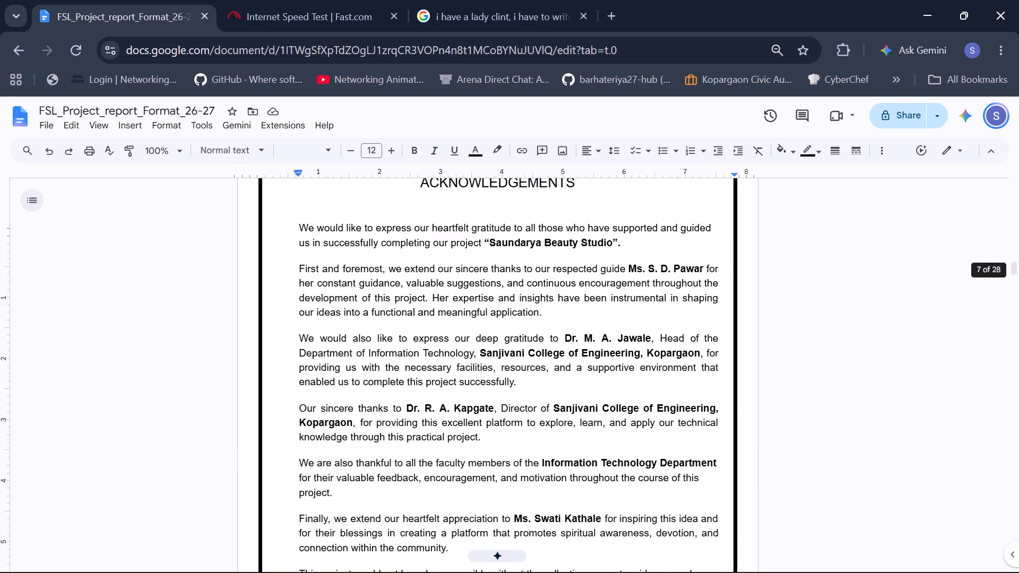
scroll(533, 357, down, 9)
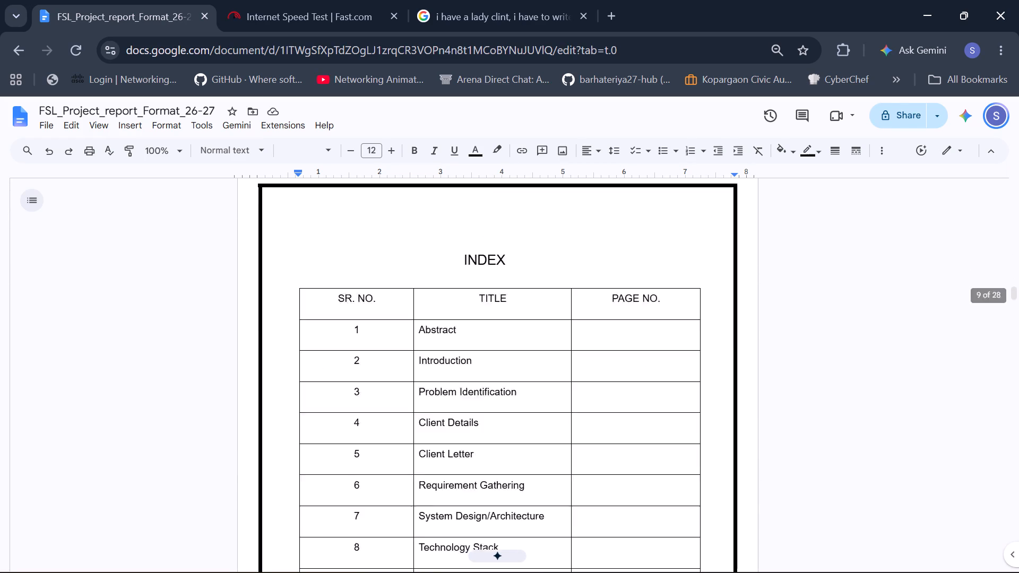
scroll(533, 357, down, 4)
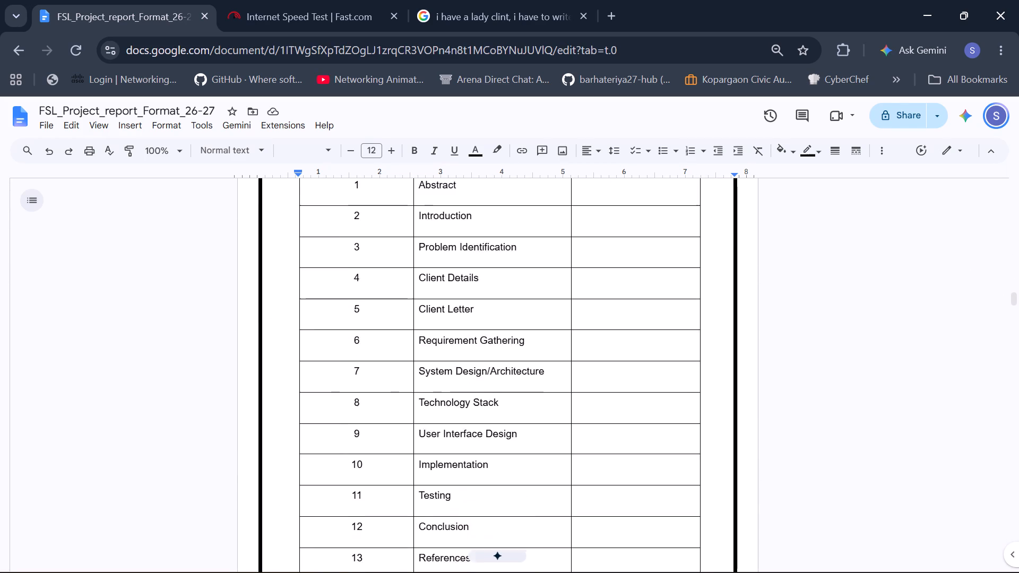
scroll(533, 357, down, 2)
scroll(533, 357, up, 3)
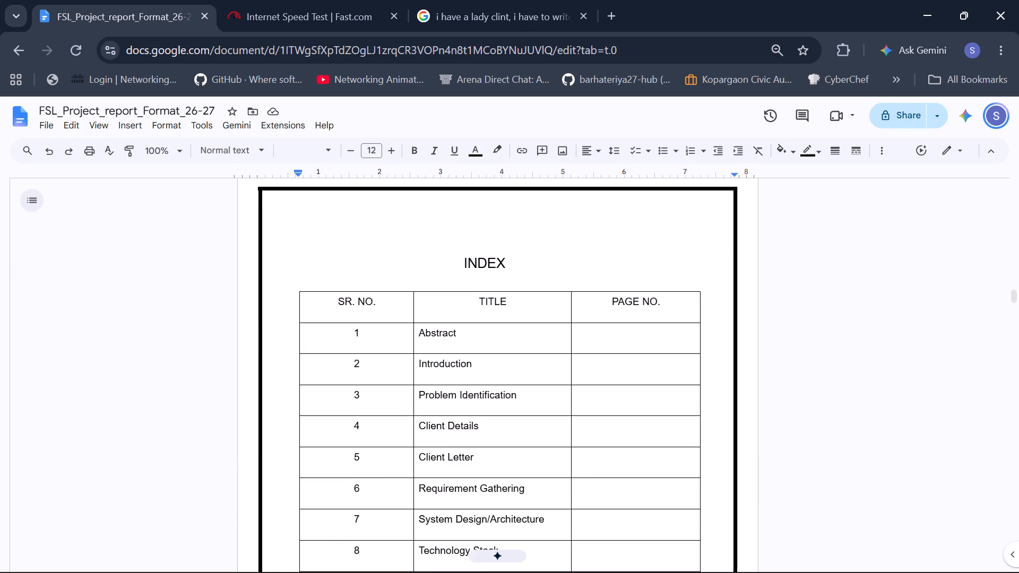
scroll(533, 357, down, 6)
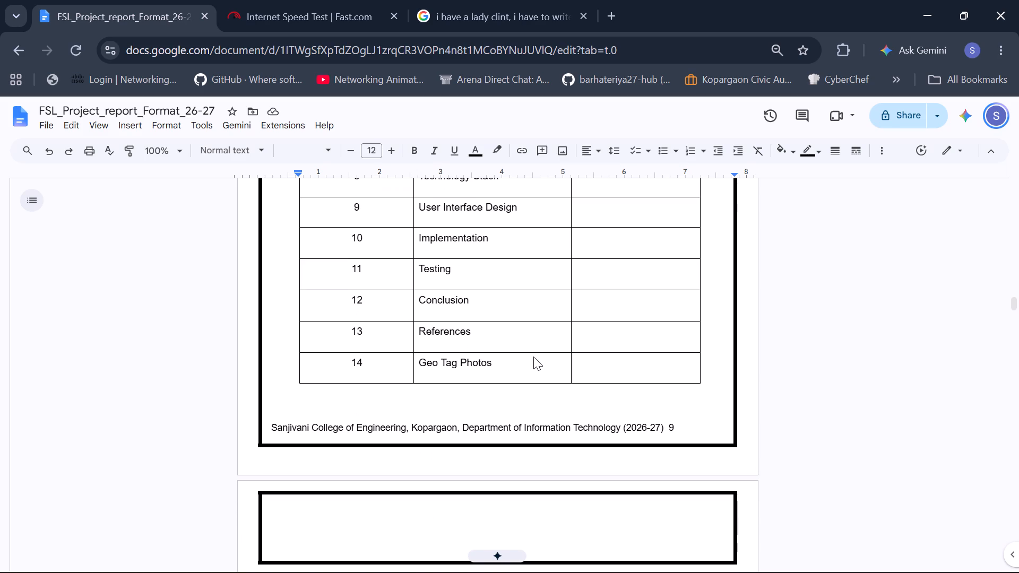
scroll(533, 357, down, 7)
click(533, 357)
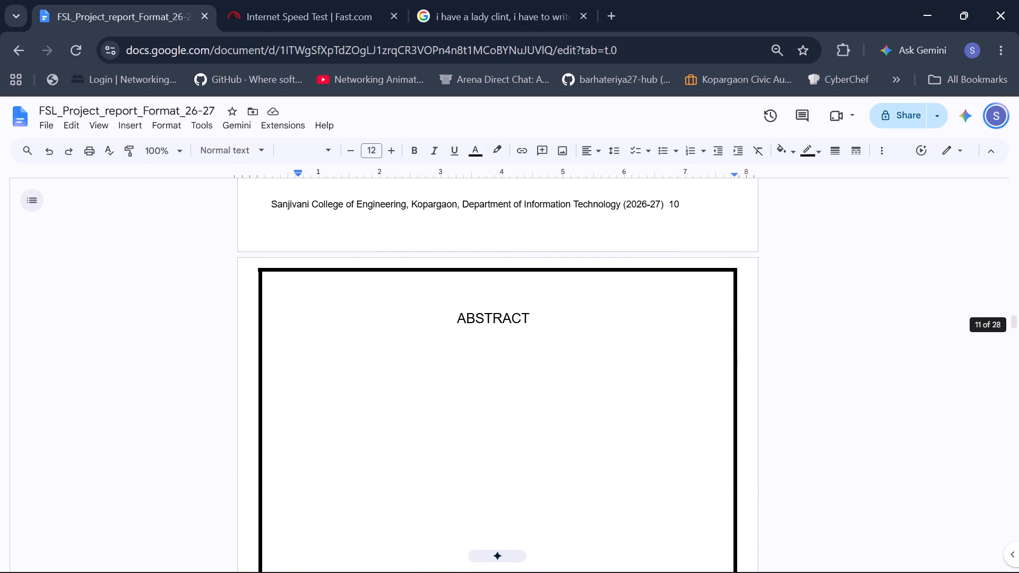
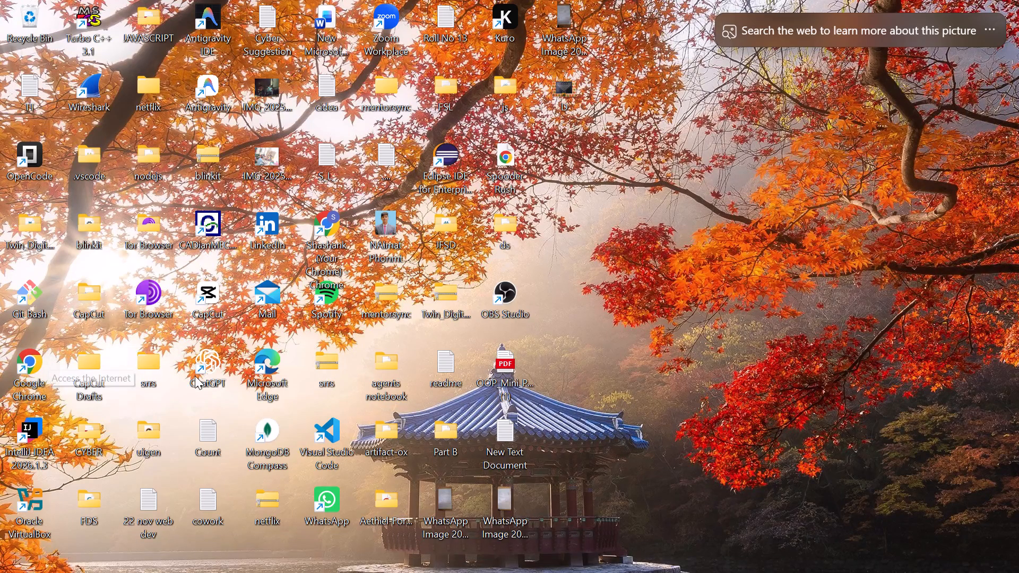
click(713, 554)
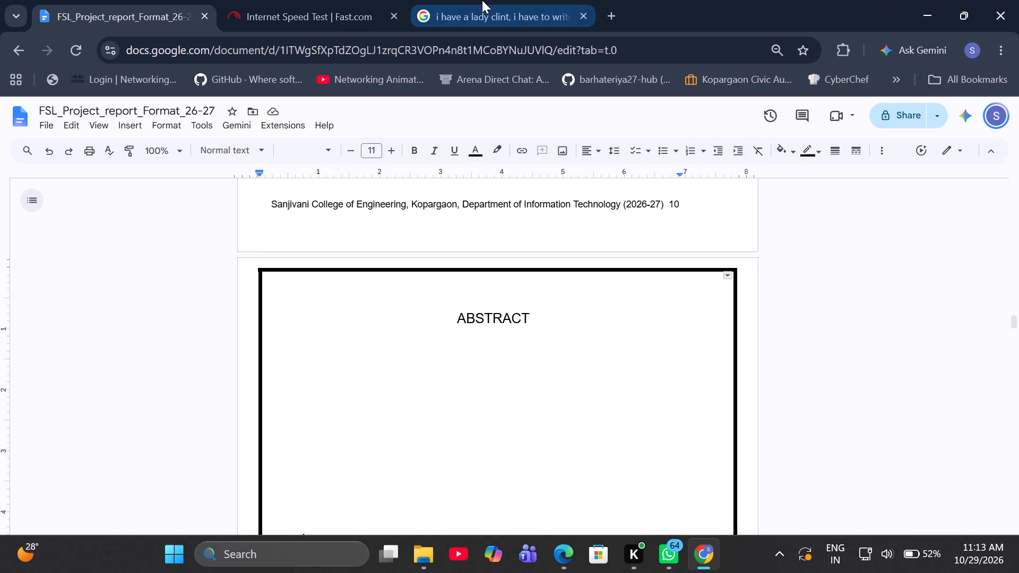
click(611, 3)
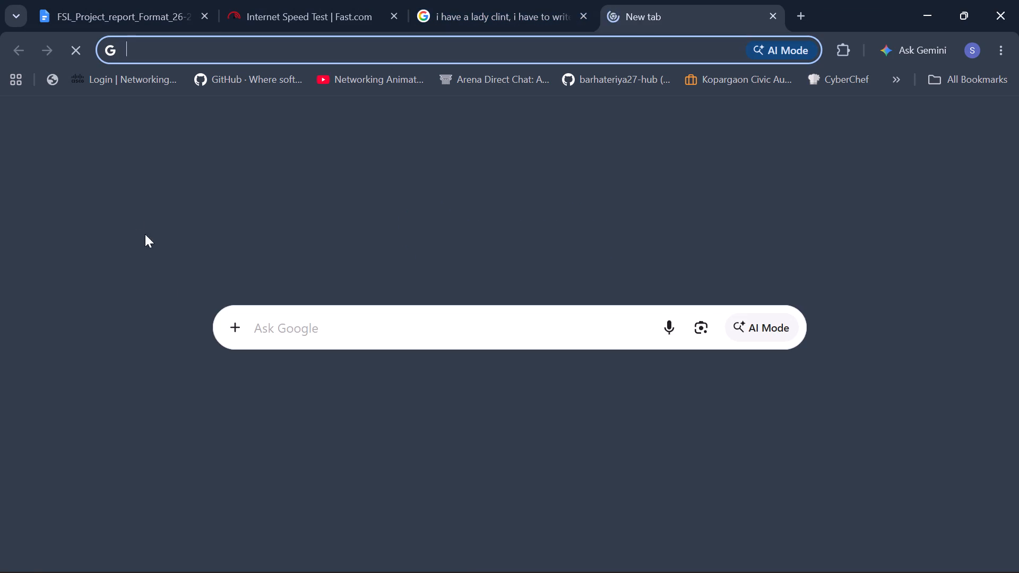
click(459, 333)
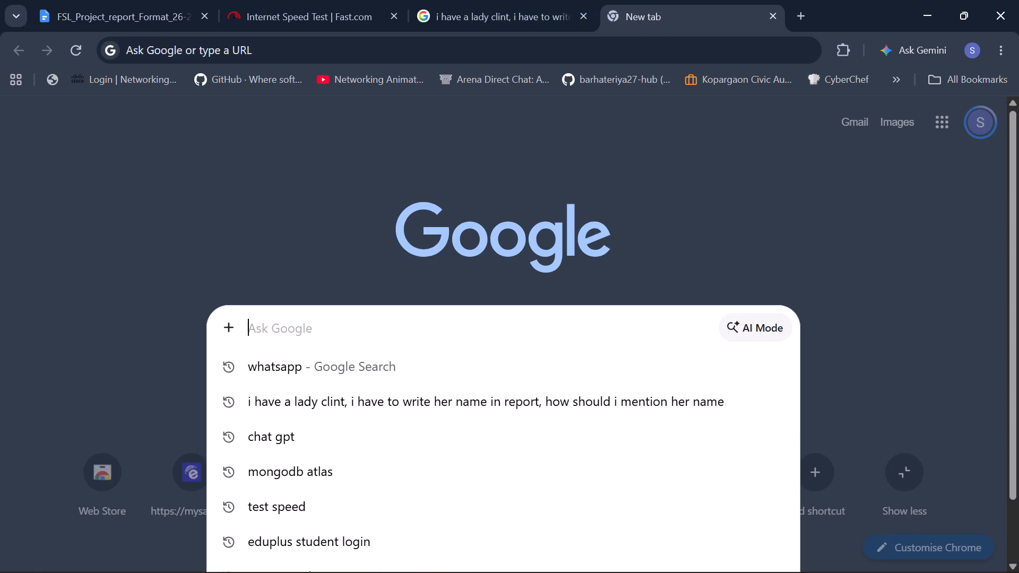
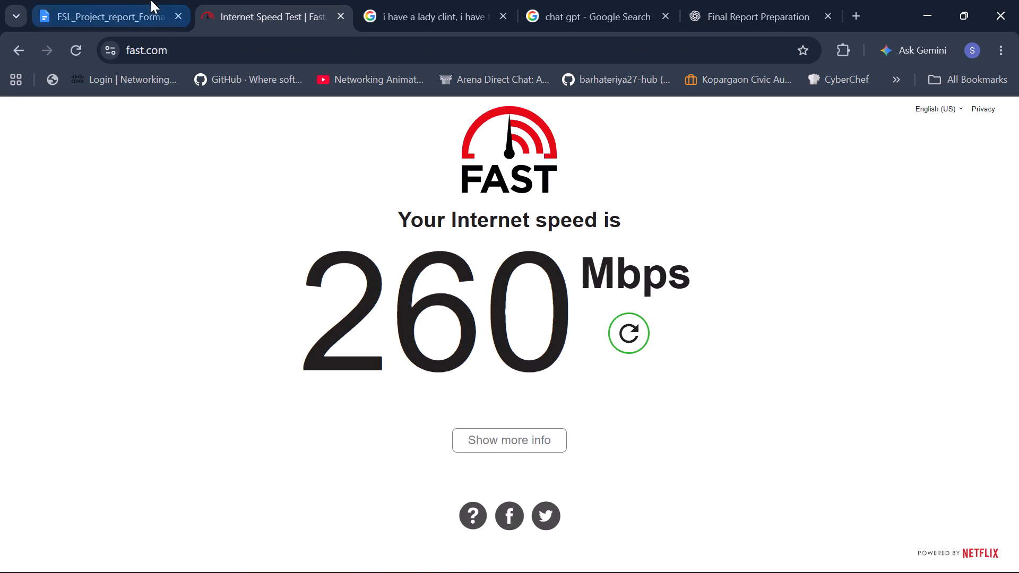
drag(426, 379, 436, 363)
click(457, 352)
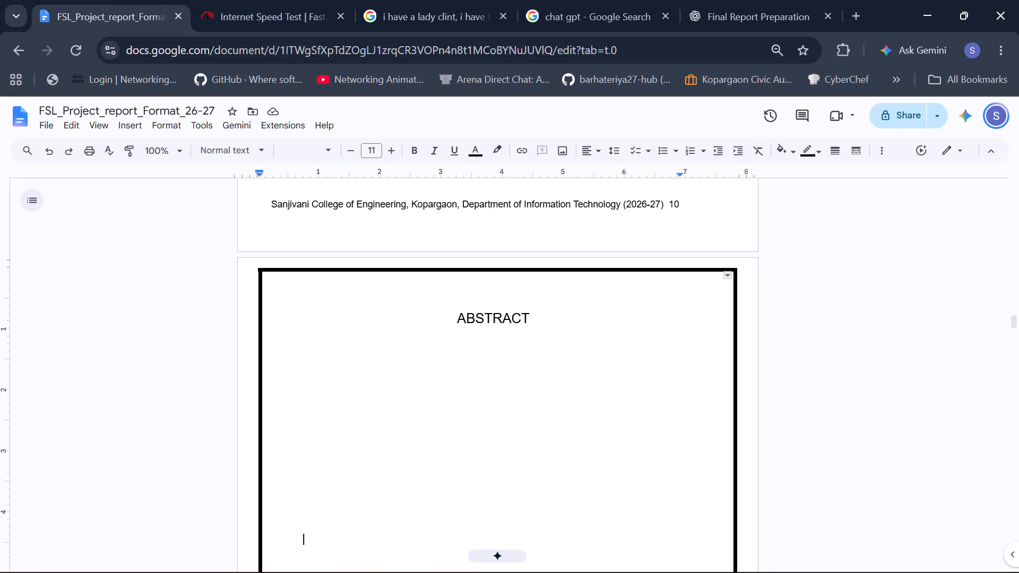
key(BackSpace)
key(BackSpace)
key(BackSpace)
key(BackSpace)
key(BackSpace)
key(BackSpace)
key(BackSpace)
key(BackSpace)
key(BackSpace)
key(BackSpace)
key(BackSpace)
key(BackSpace)
key(BackSpace)
key(BackSpace)
key(BackSpace)
key(BackSpace)
key(BackSpace)
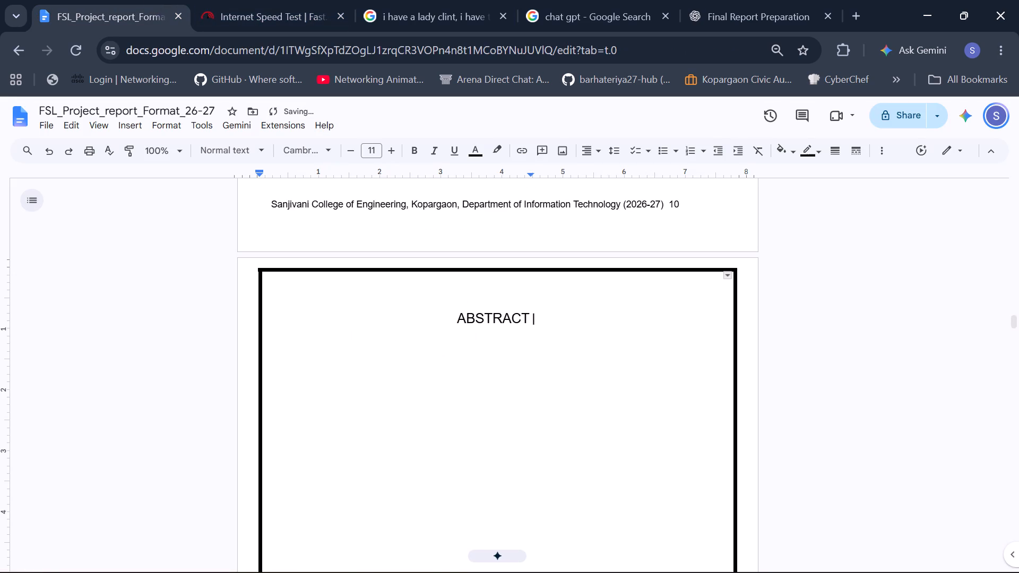
Paste the copied abstract on a new line below the ABSTRACT heading.
key(Return)
key(ctrl+v)
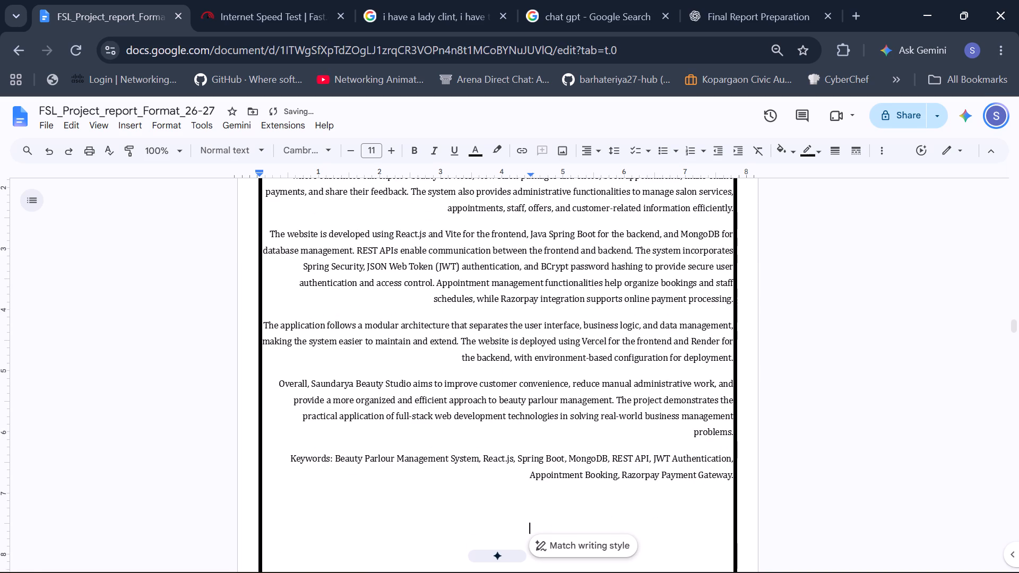
scroll(477, 342, up, 1)
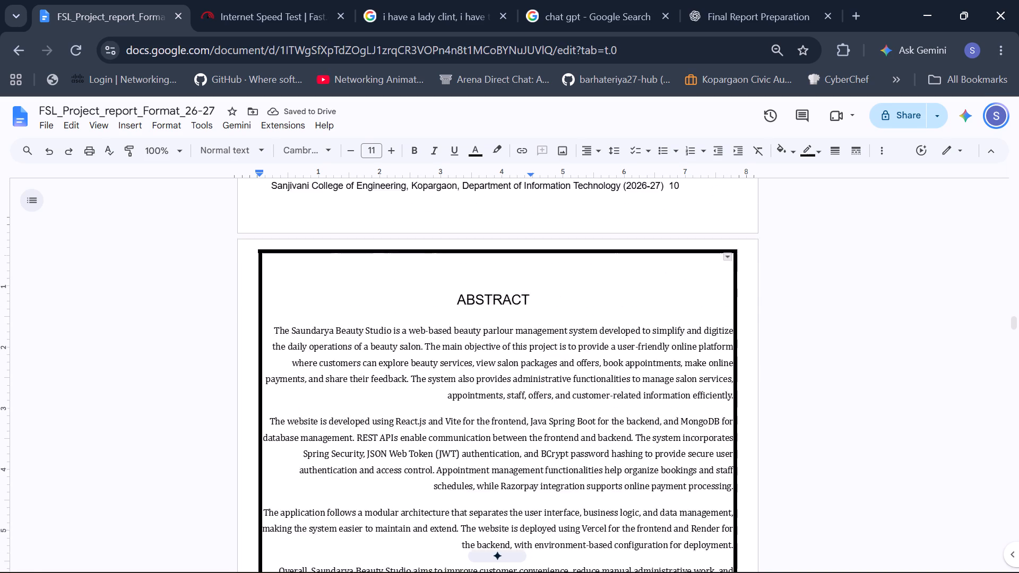
scroll(477, 342, up, 1)
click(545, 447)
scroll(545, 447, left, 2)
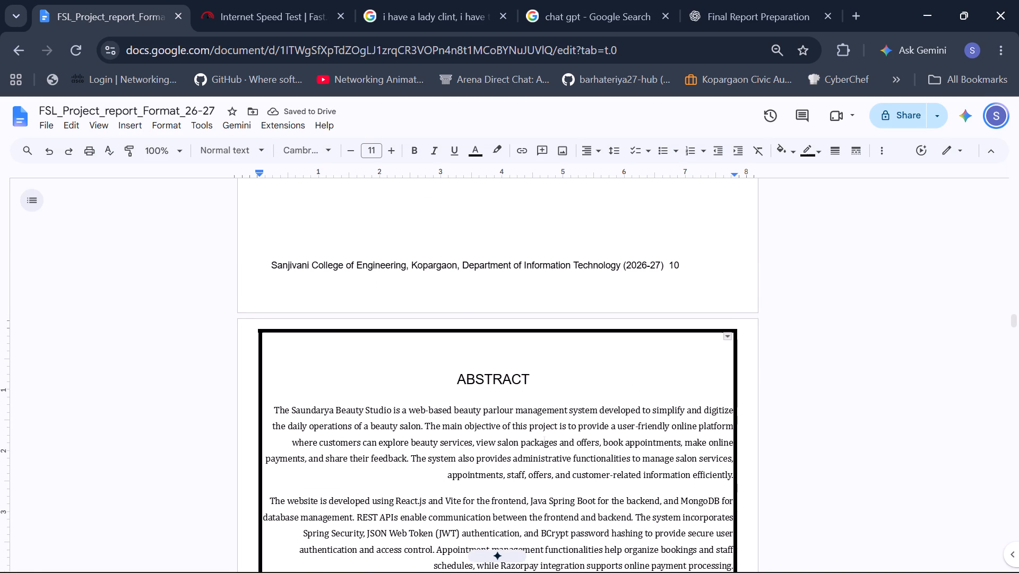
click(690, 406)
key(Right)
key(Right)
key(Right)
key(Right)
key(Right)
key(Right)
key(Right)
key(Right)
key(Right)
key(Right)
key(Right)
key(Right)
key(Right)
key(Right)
Select the whole pasted abstract through the Keywords paragraph, try centre alignment, and settle on justified alignment.
drag(271, 405, 426, 570)
scroll(388, 552, down, 1)
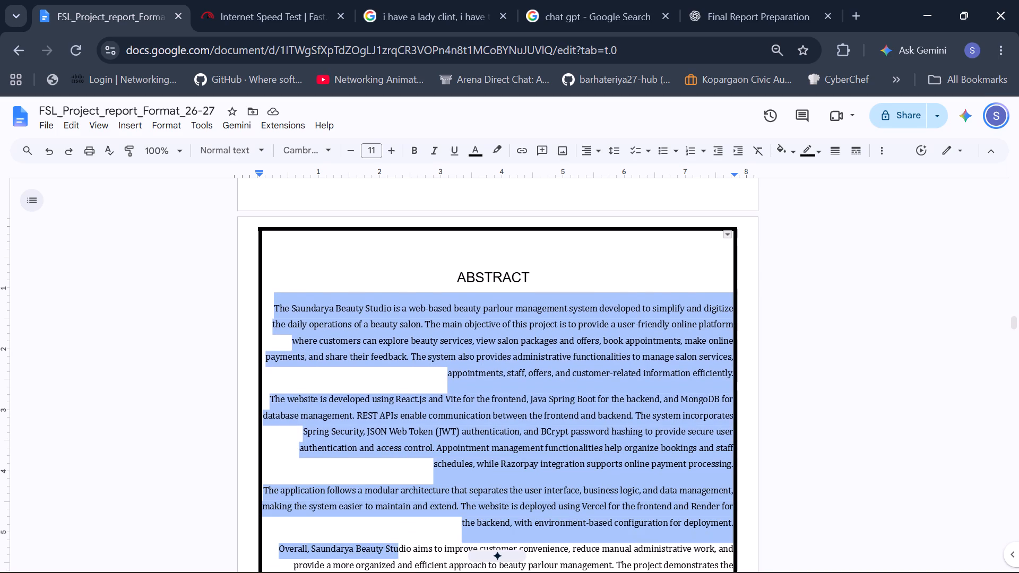
drag(426, 570, 552, 388)
scroll(428, 572, down, 2)
scroll(467, 490, down, 3)
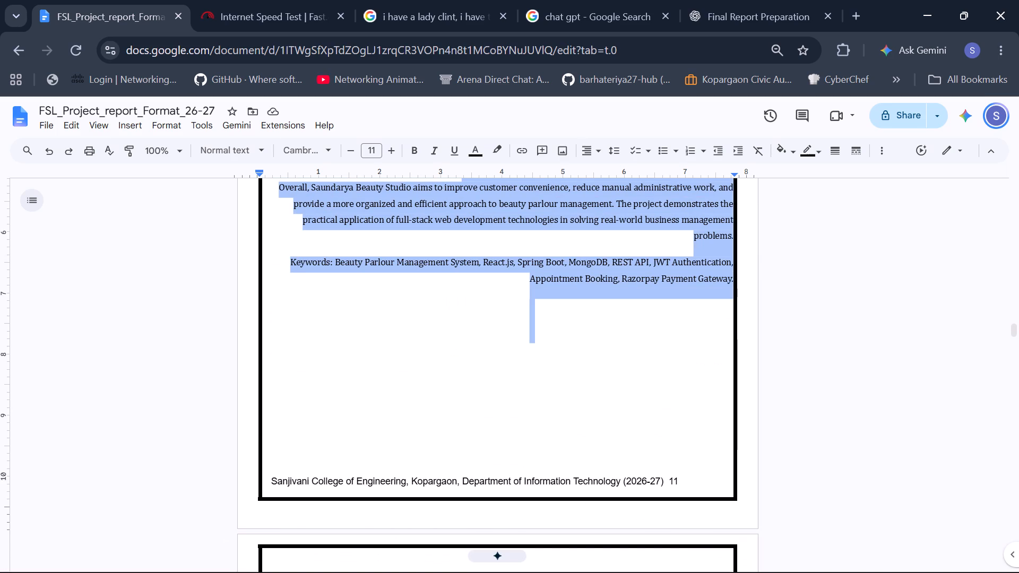
drag(552, 388, 735, 283)
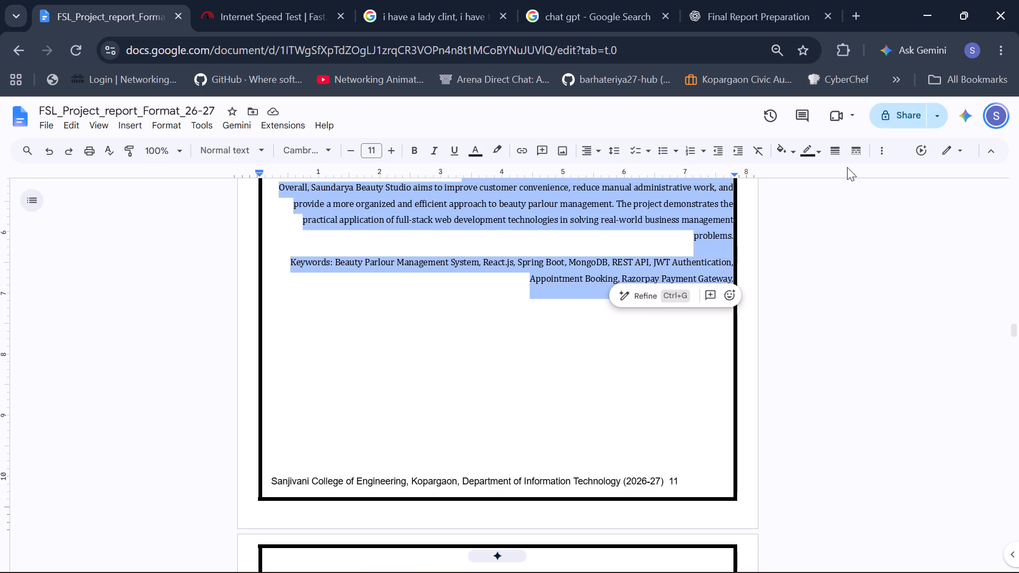
click(600, 150)
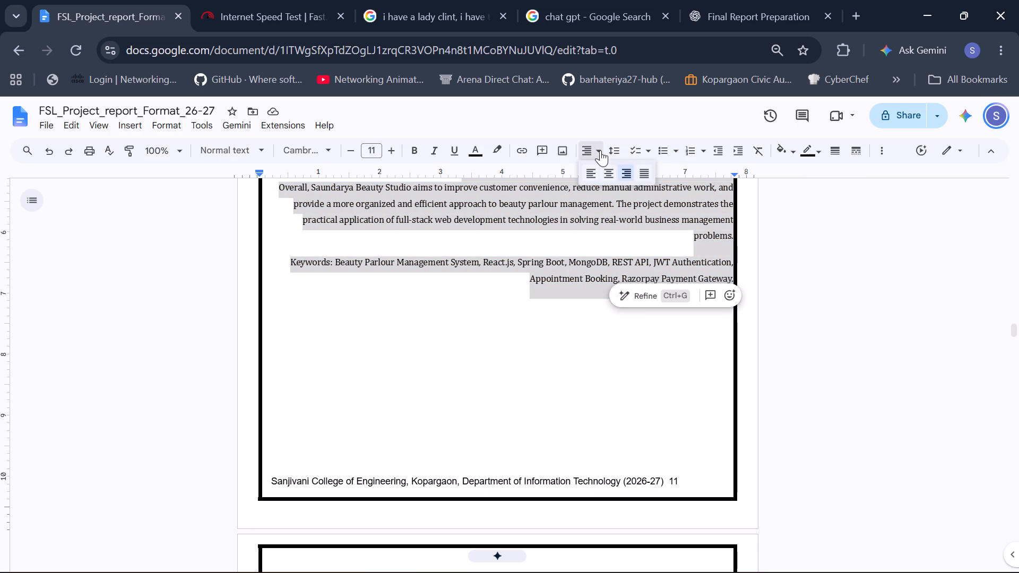
click(601, 172)
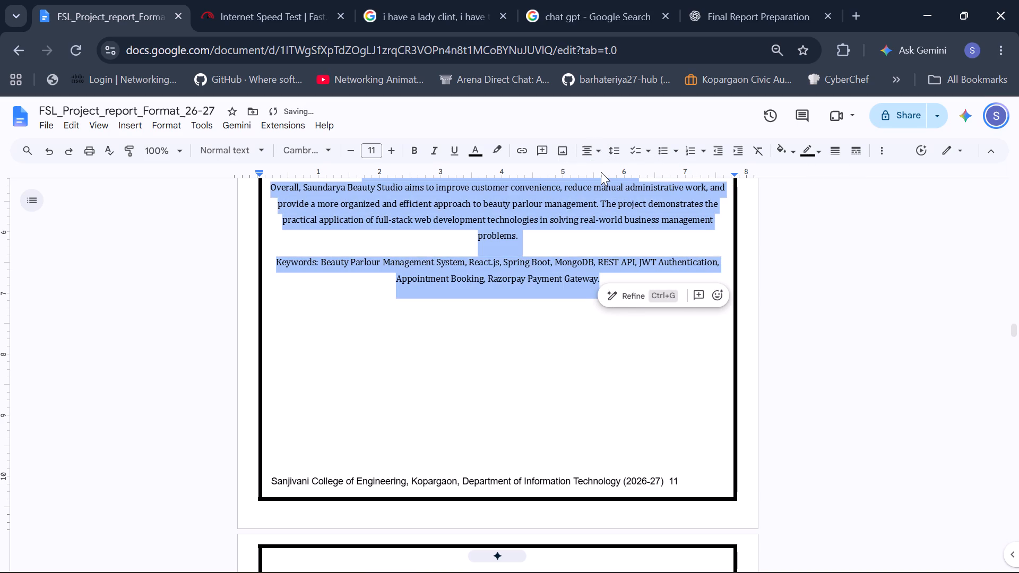
click(588, 146)
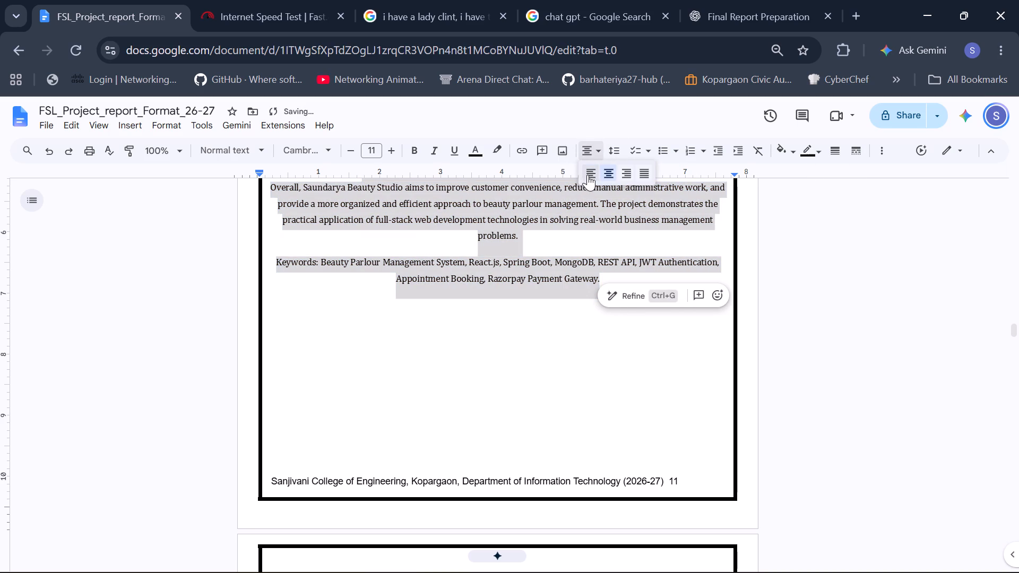
click(644, 171)
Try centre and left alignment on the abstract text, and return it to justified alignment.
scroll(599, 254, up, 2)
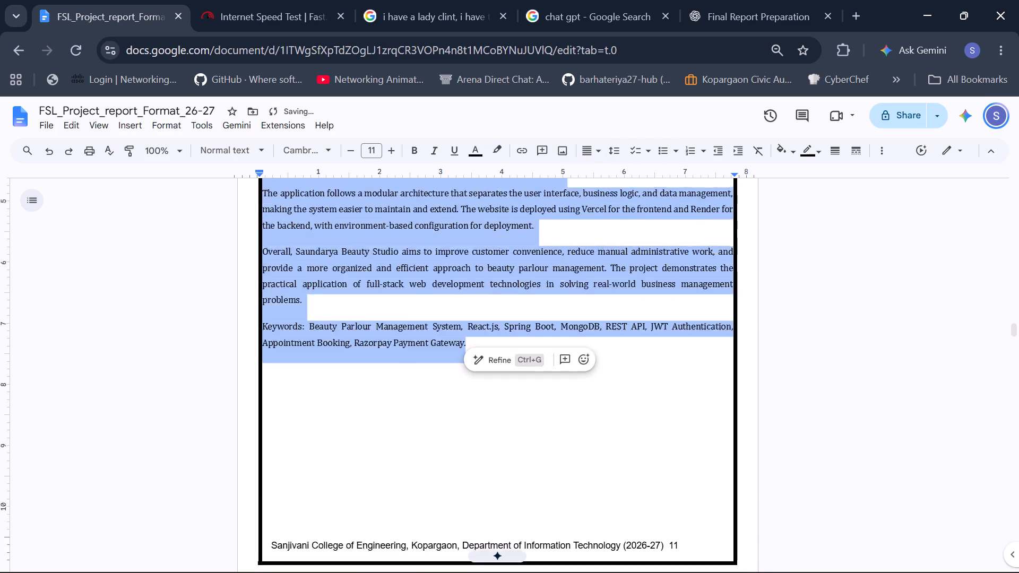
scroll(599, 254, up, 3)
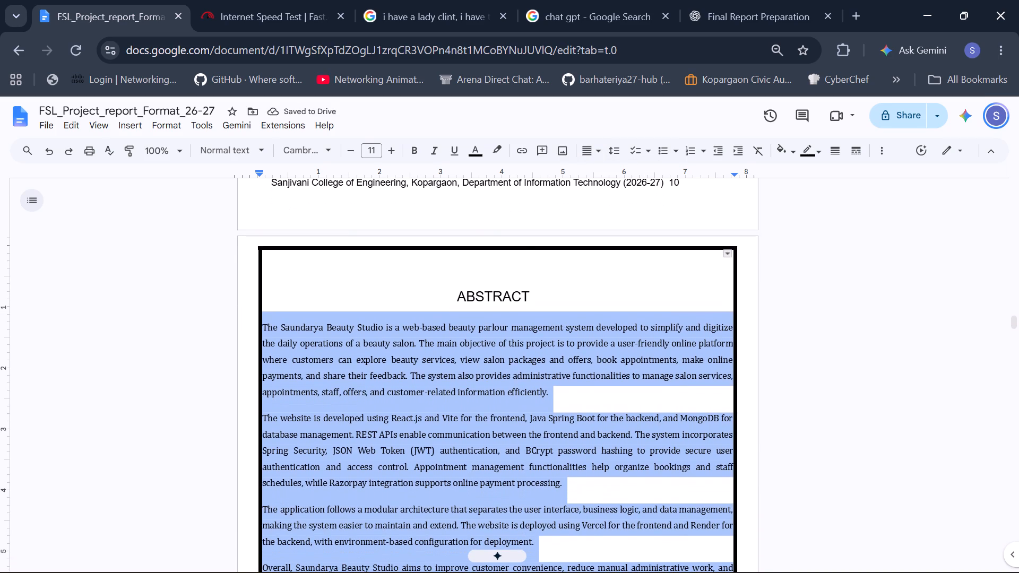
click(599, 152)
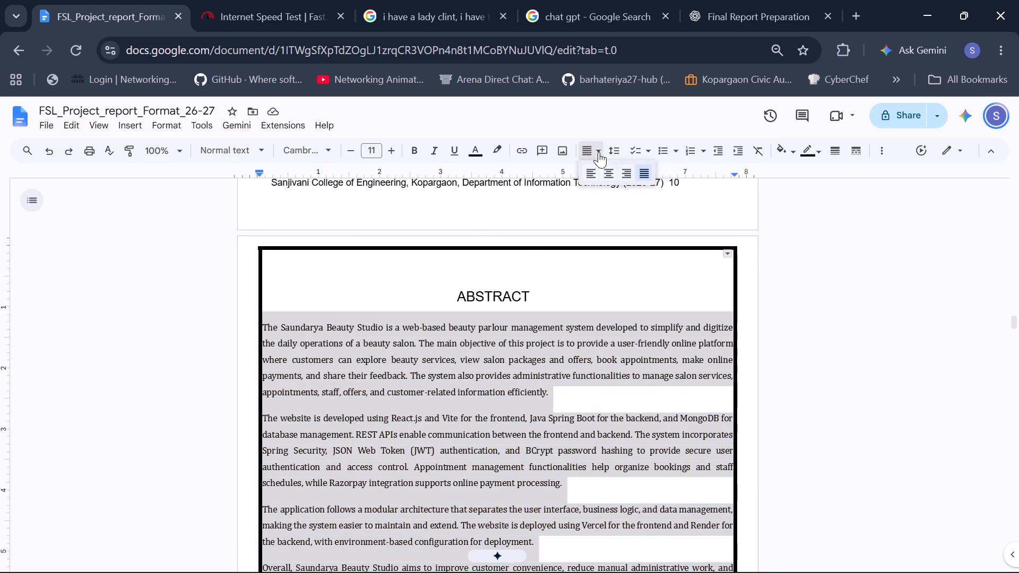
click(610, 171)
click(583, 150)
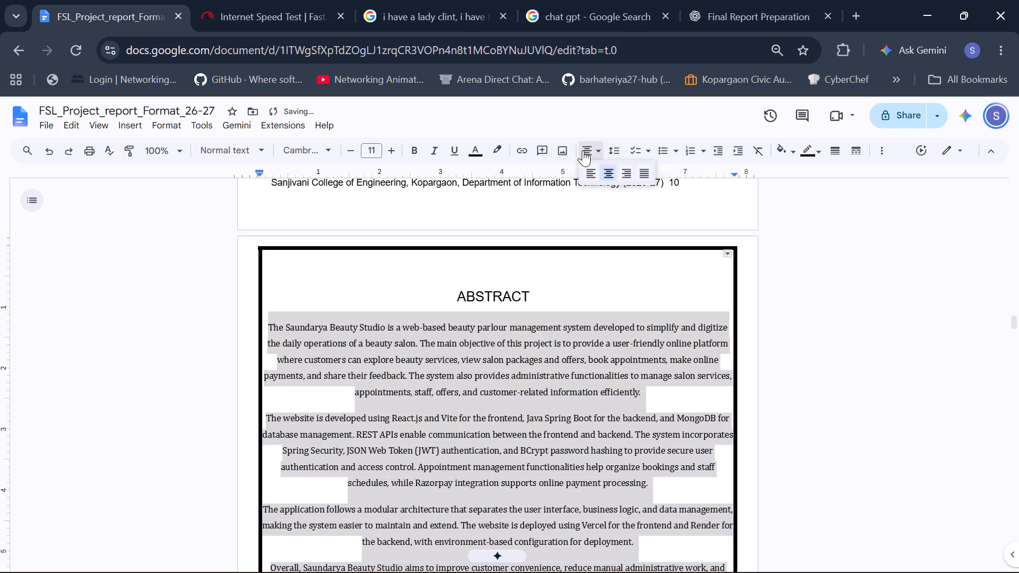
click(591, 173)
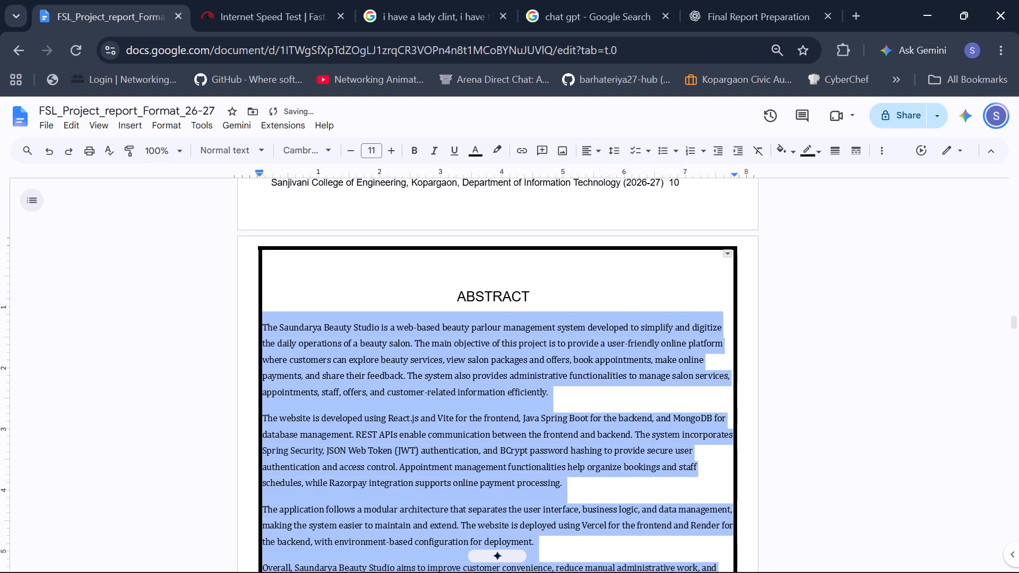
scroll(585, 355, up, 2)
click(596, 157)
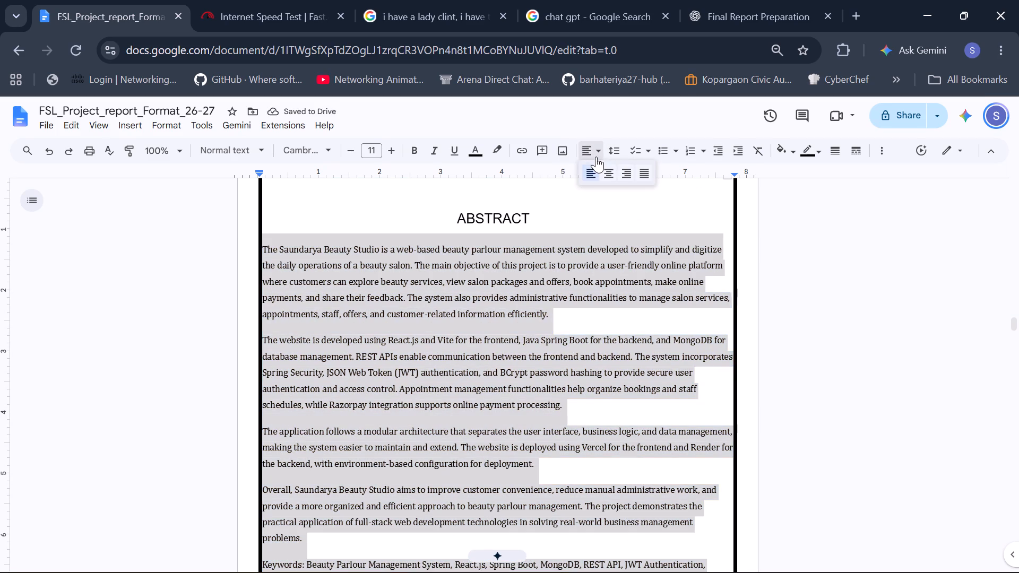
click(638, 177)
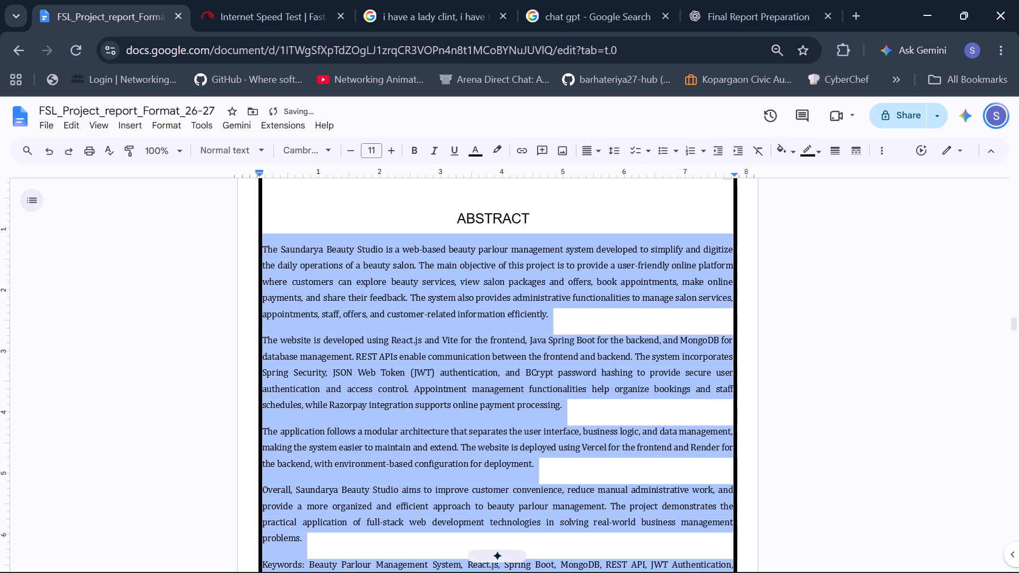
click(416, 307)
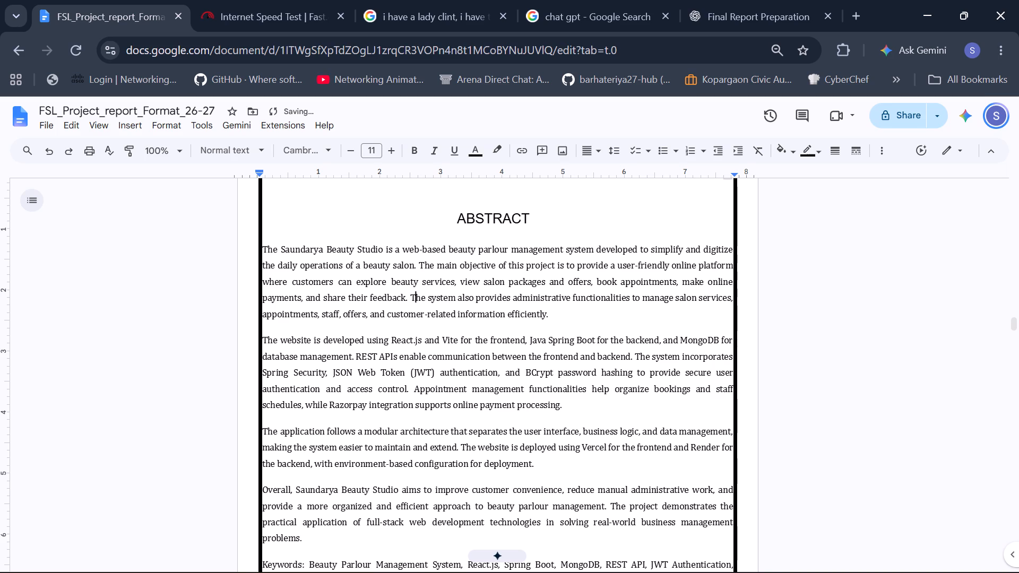
Try the abstract frame's left border further inward, and place it back slightly outside its starting position.
click(264, 280)
click(259, 283)
drag(259, 283, 291, 286)
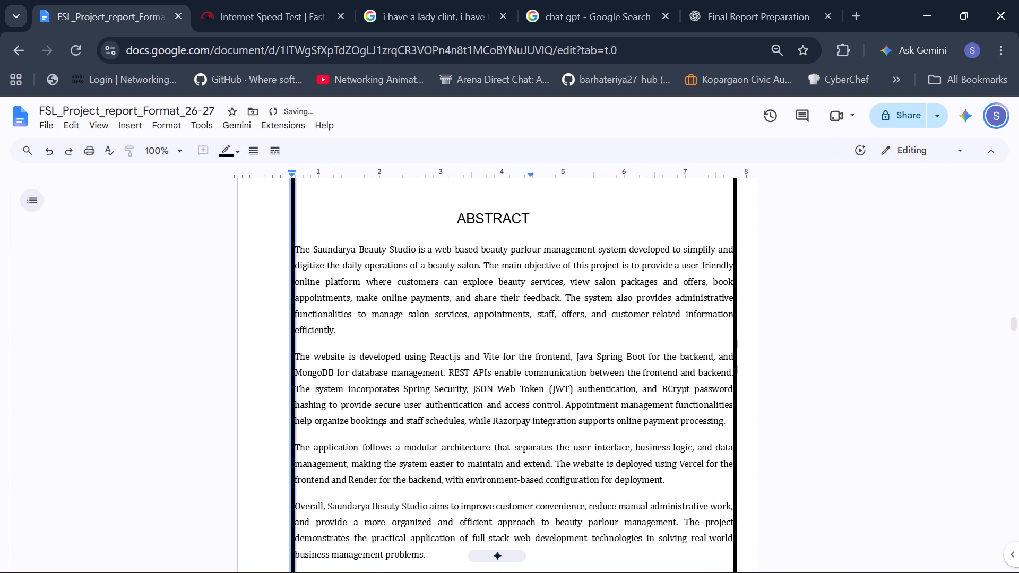
drag(291, 286, 257, 283)
scroll(282, 283, up, 3)
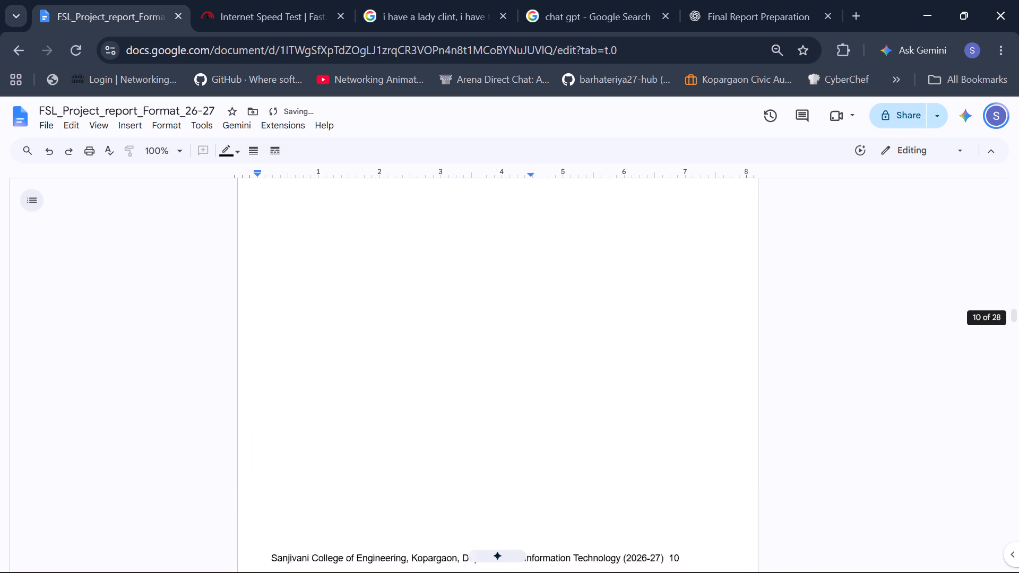
scroll(282, 283, up, 2)
scroll(282, 283, down, 6)
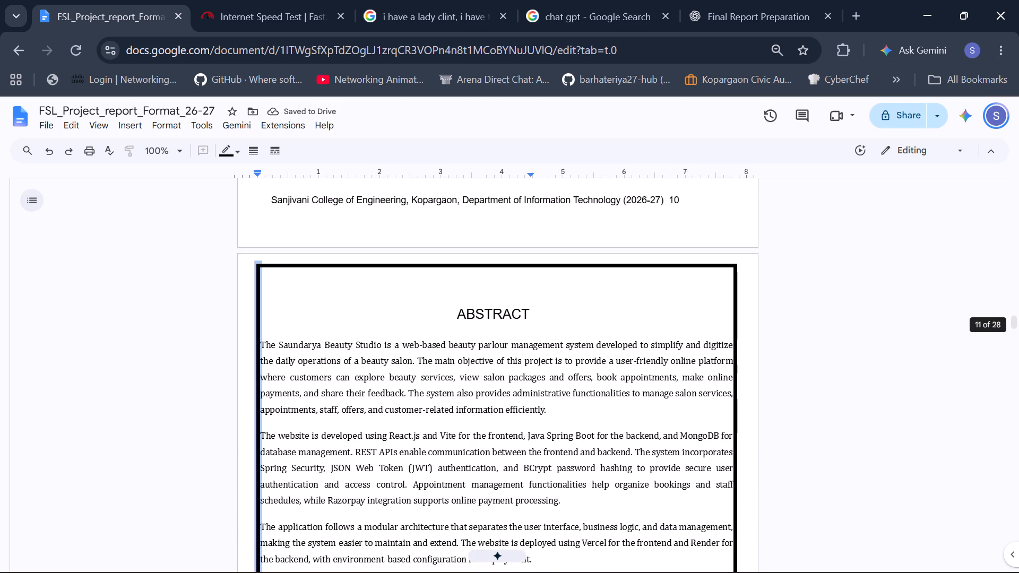
Indent the first line of the abstract's opening paragraph by inserting nine spaces before "The Saundarya Beauty Studio".
click(298, 349)
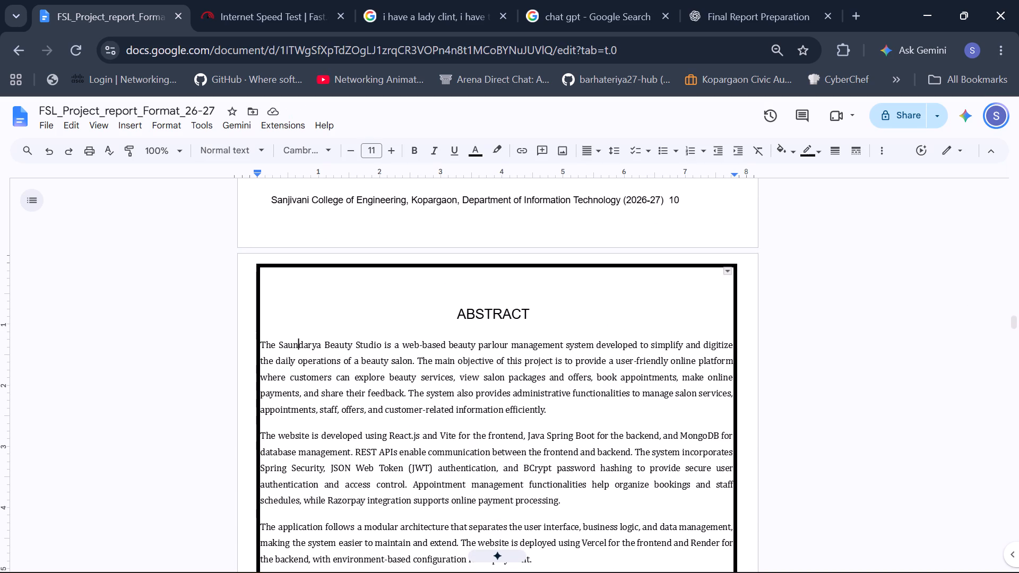
click(262, 344)
key(space)
key(space)
key(space)
key(space)
key(space)
key(space)
key(space)
key(space)
key(space)
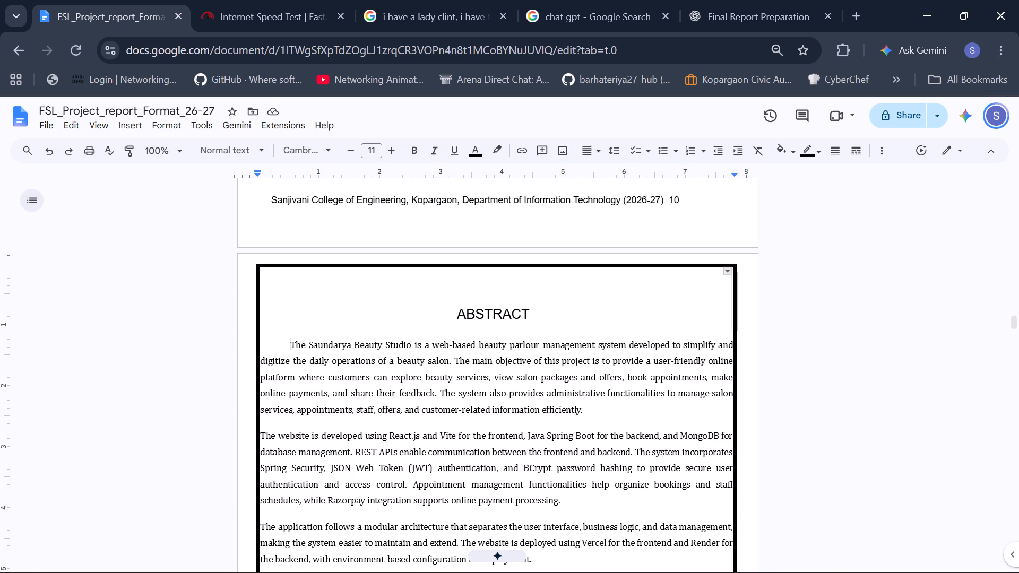
Delete the nine spaces before "The Saundarya Beauty Studio" at the start of the abstract's opening paragraph.
key(BackSpace)
key(BackSpace)
key(BackSpace)
key(BackSpace)
key(BackSpace)
key(BackSpace)
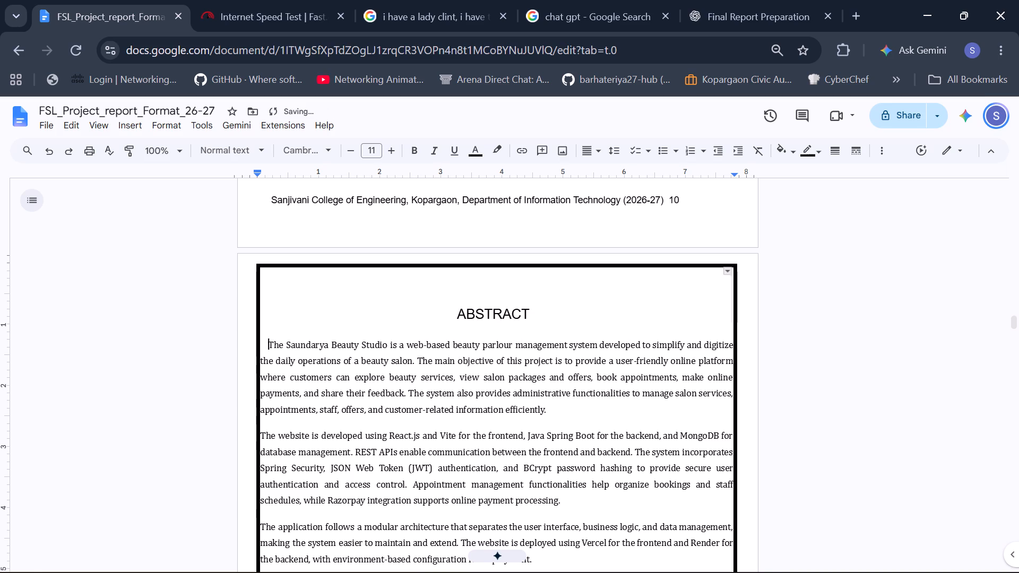
key(BackSpace)
key(BackSpace)
key(BackSpace)
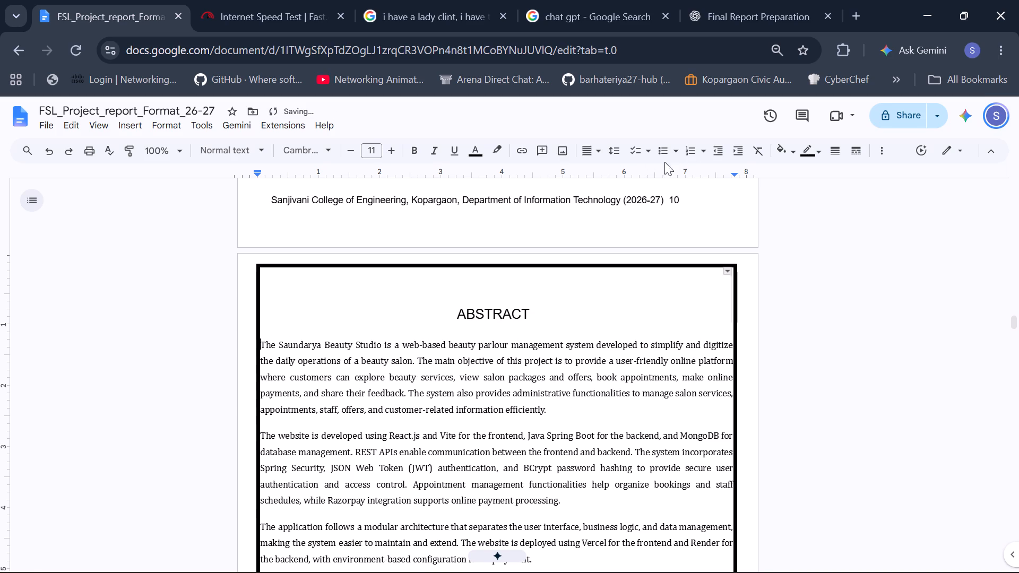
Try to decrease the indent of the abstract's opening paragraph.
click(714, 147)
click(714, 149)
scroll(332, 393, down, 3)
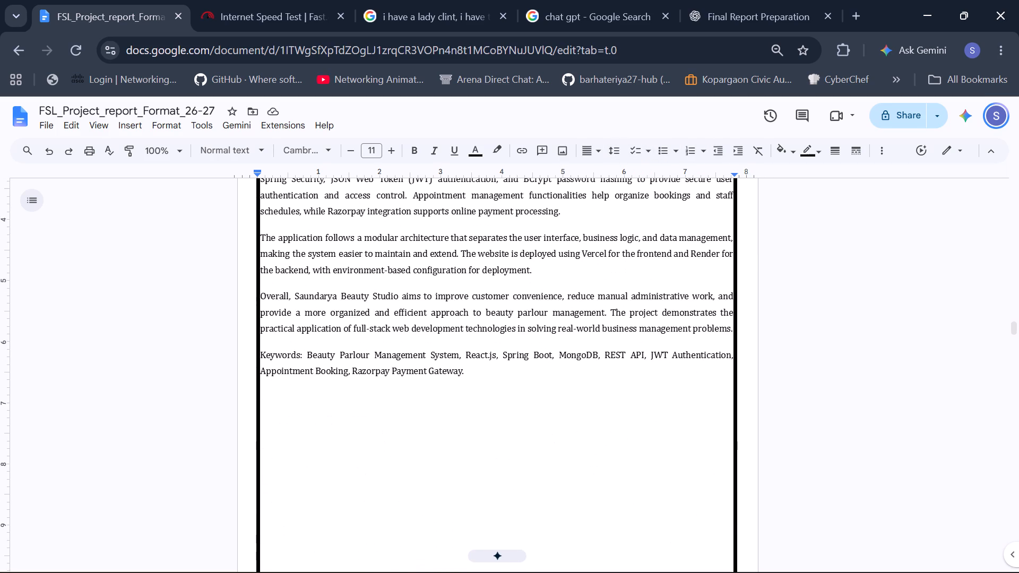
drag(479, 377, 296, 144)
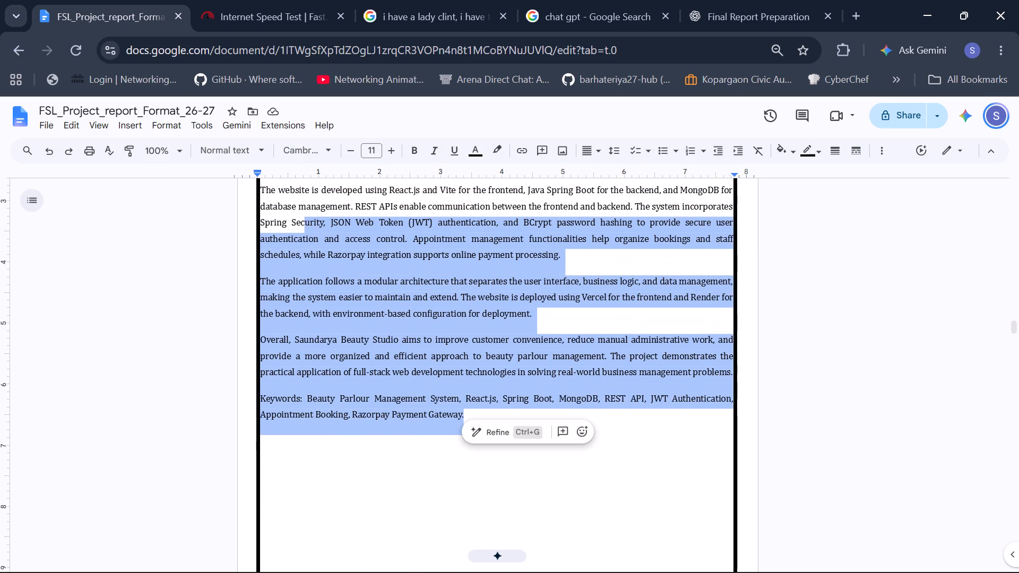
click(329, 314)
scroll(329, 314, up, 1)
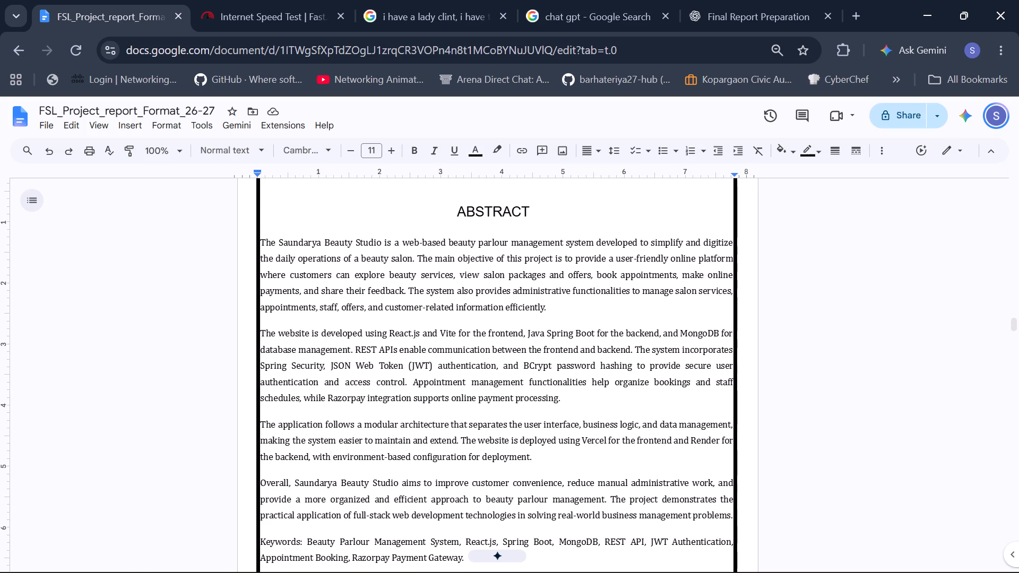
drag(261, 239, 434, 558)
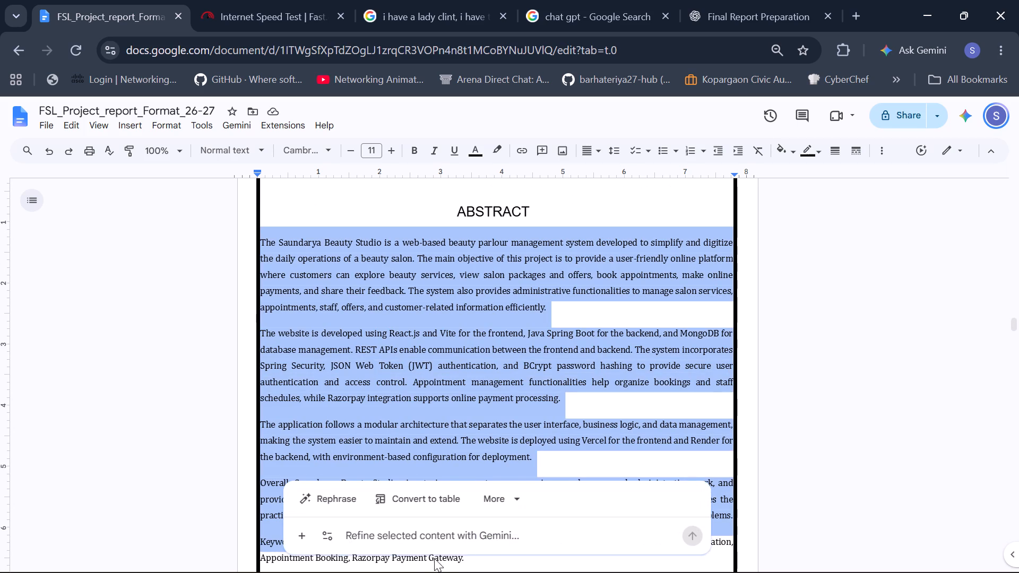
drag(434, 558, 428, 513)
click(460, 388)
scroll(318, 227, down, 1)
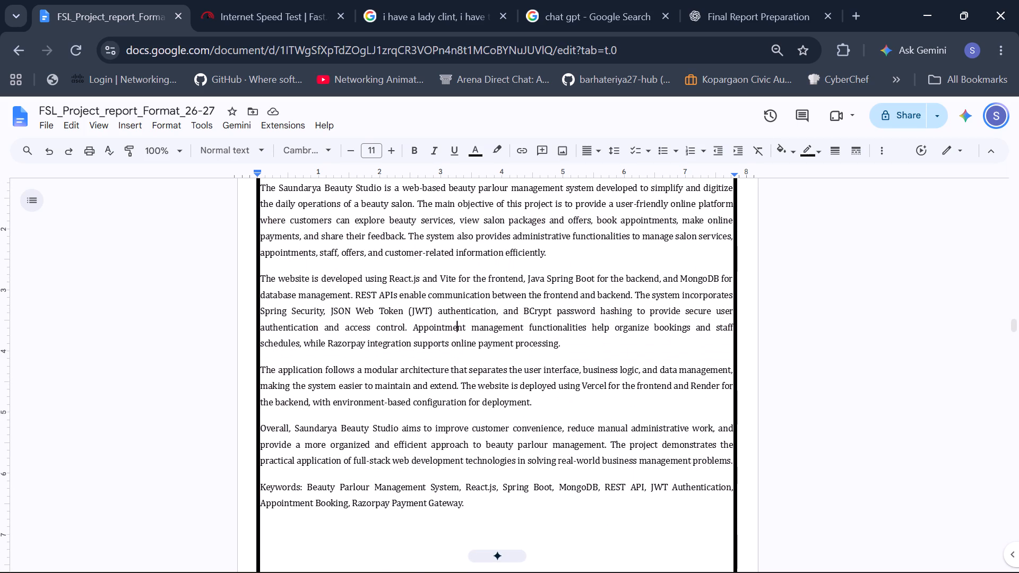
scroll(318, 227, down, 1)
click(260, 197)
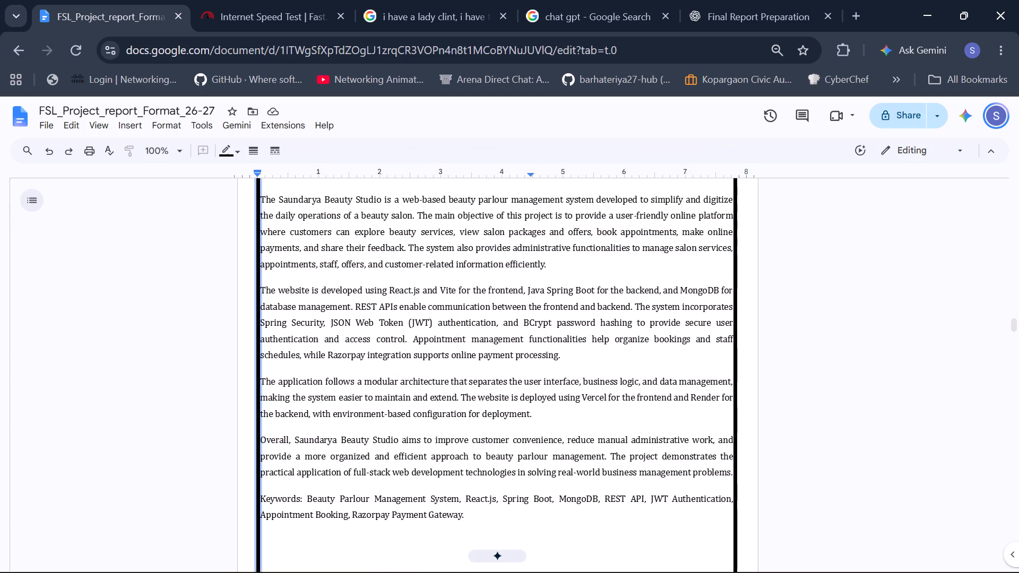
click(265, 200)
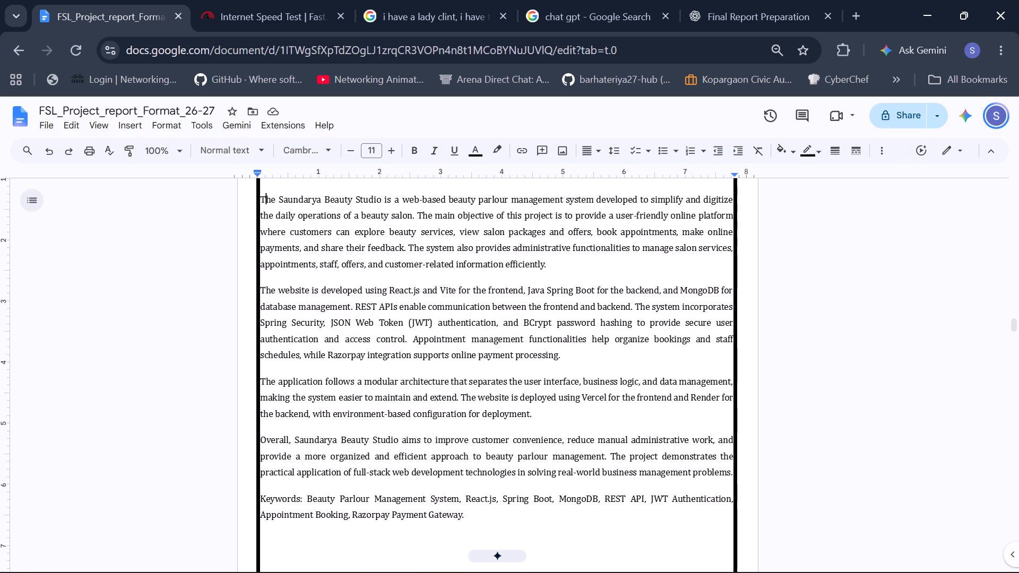
Select the whole abstract through the Keywords paragraph, try decreasing its indent, and settle on an indent increased by one level.
drag(261, 201, 464, 474)
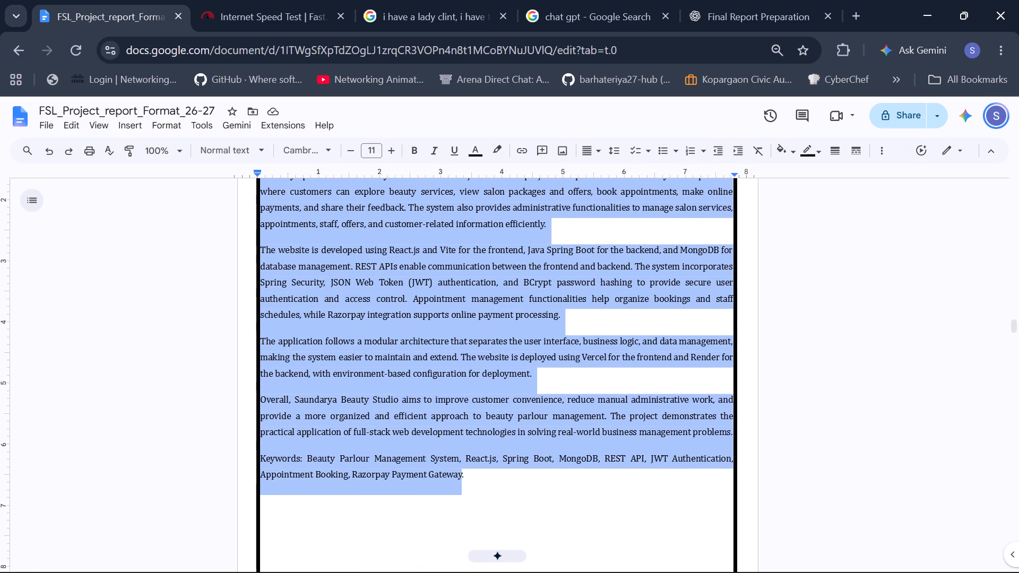
drag(464, 474, 464, 476)
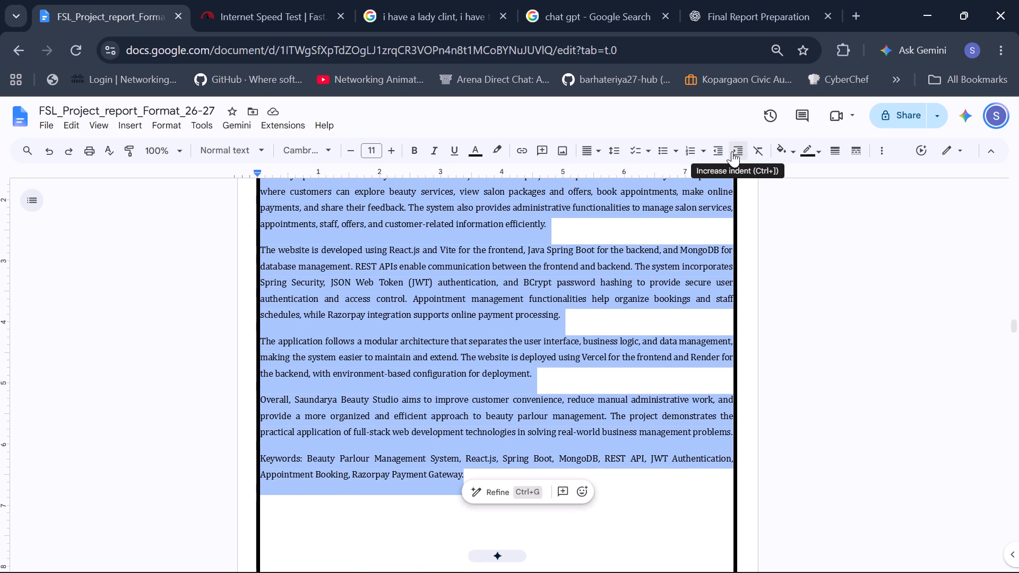
click(714, 153)
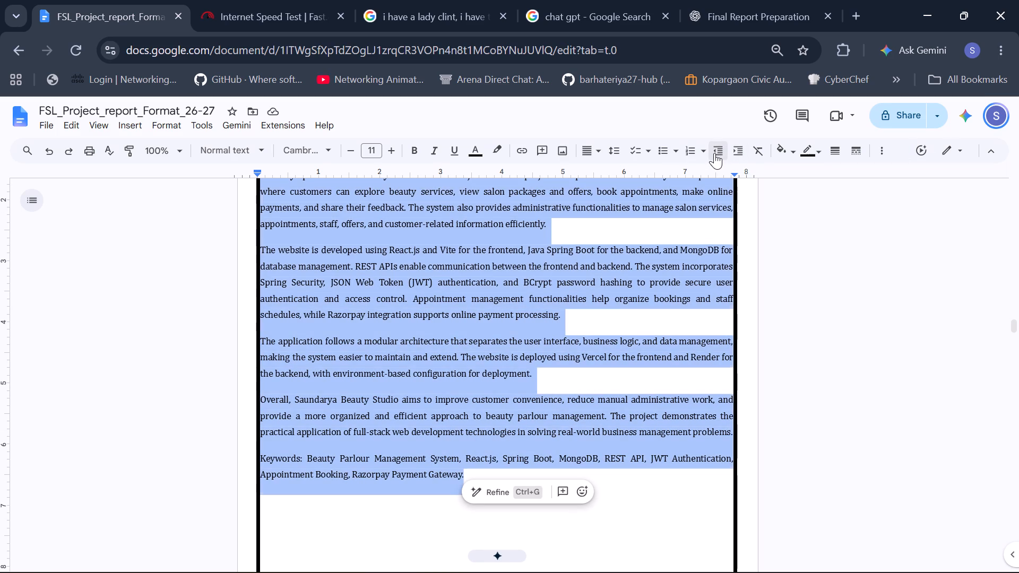
click(714, 153)
click(733, 150)
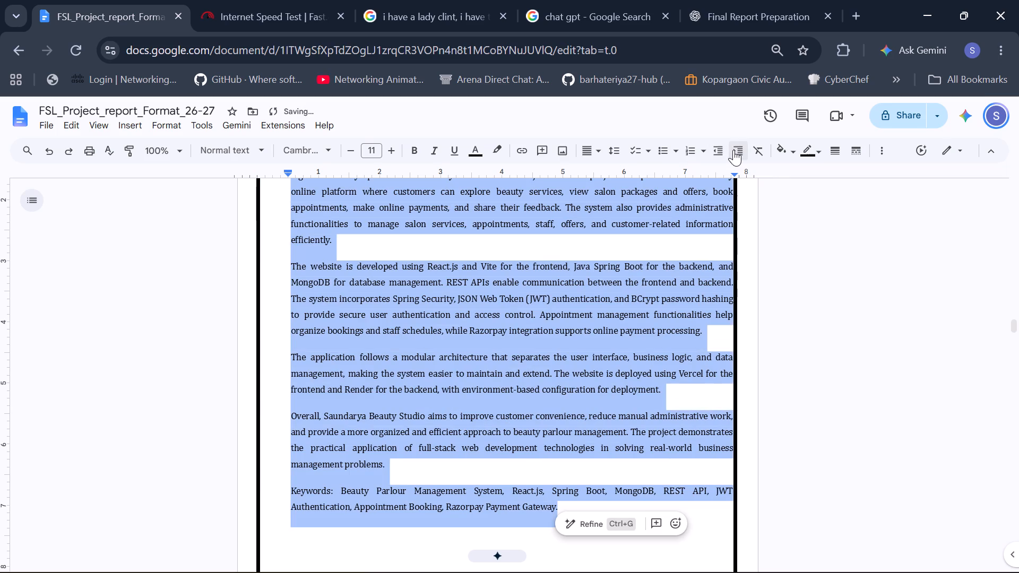
click(719, 150)
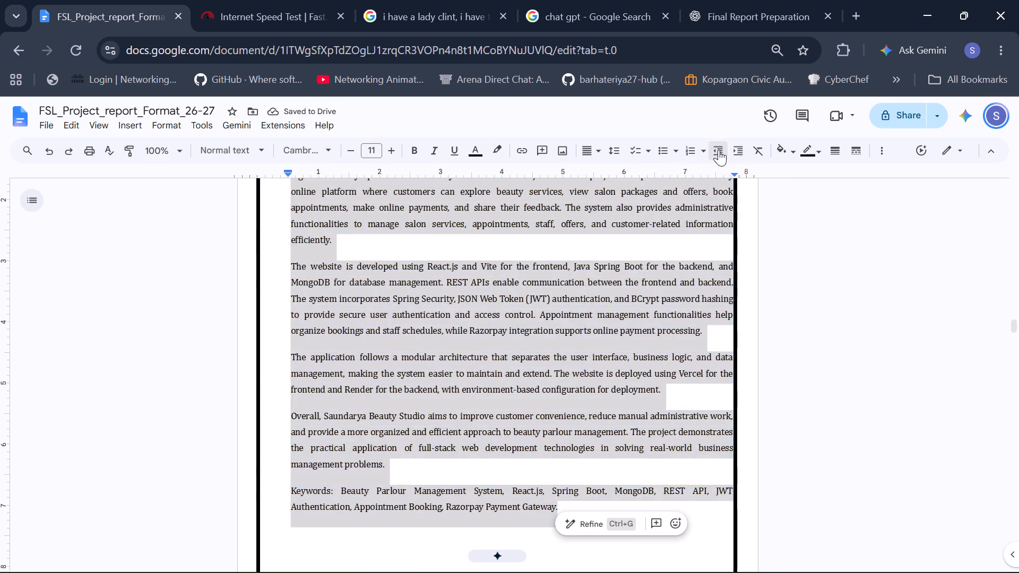
click(738, 149)
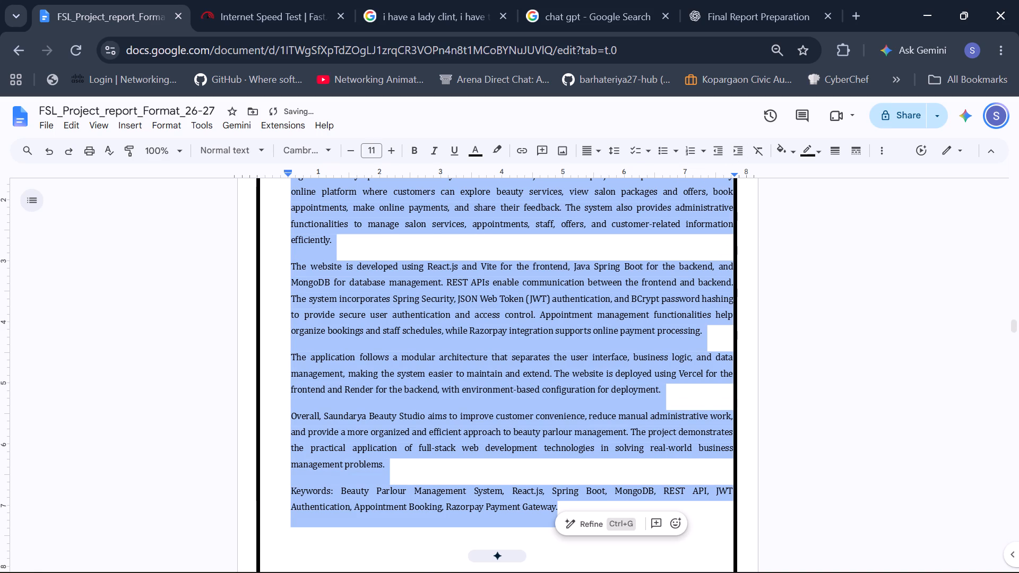
scroll(577, 266, up, 1)
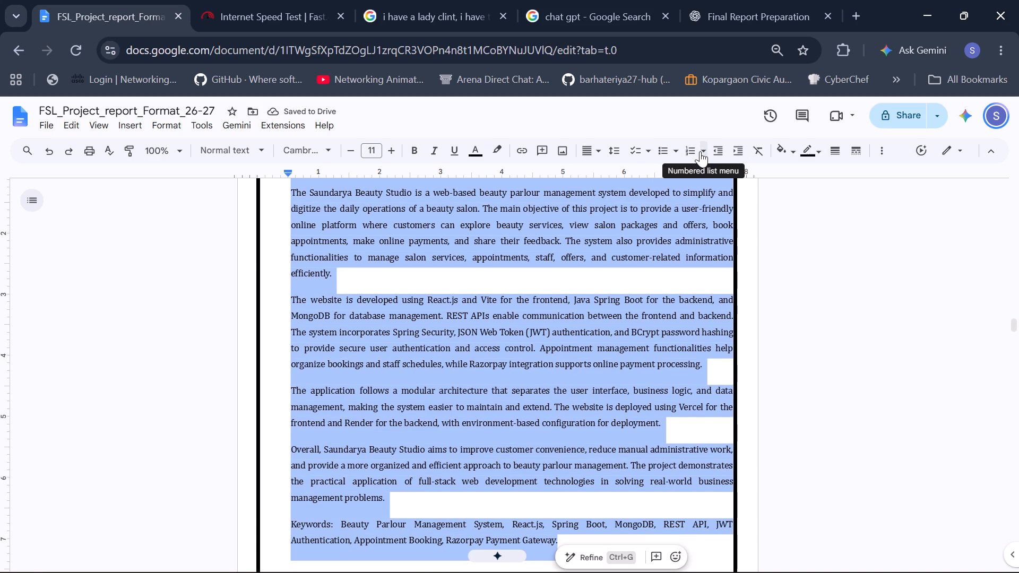
click(609, 274)
scroll(609, 274, up, 3)
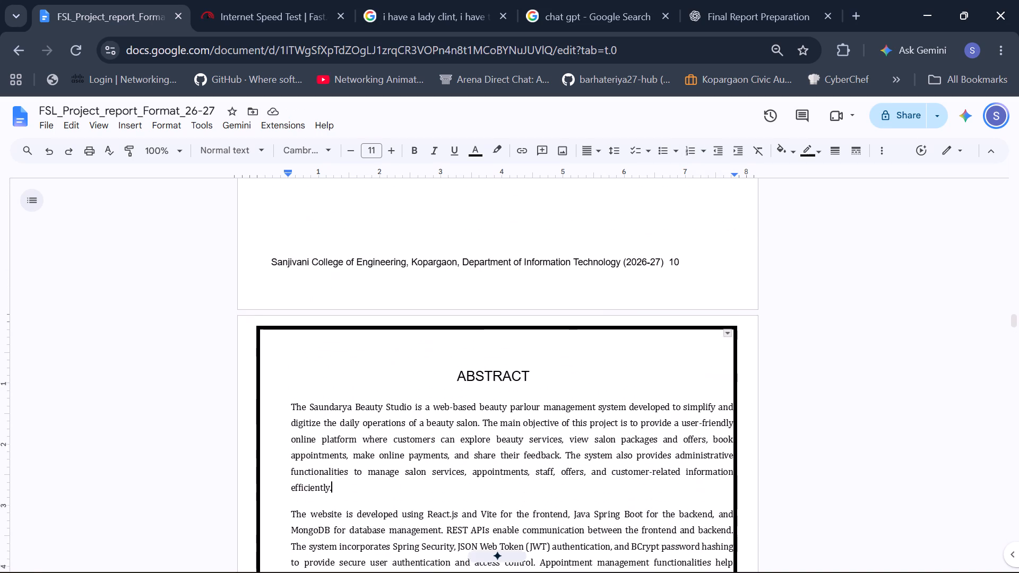
scroll(609, 274, down, 1)
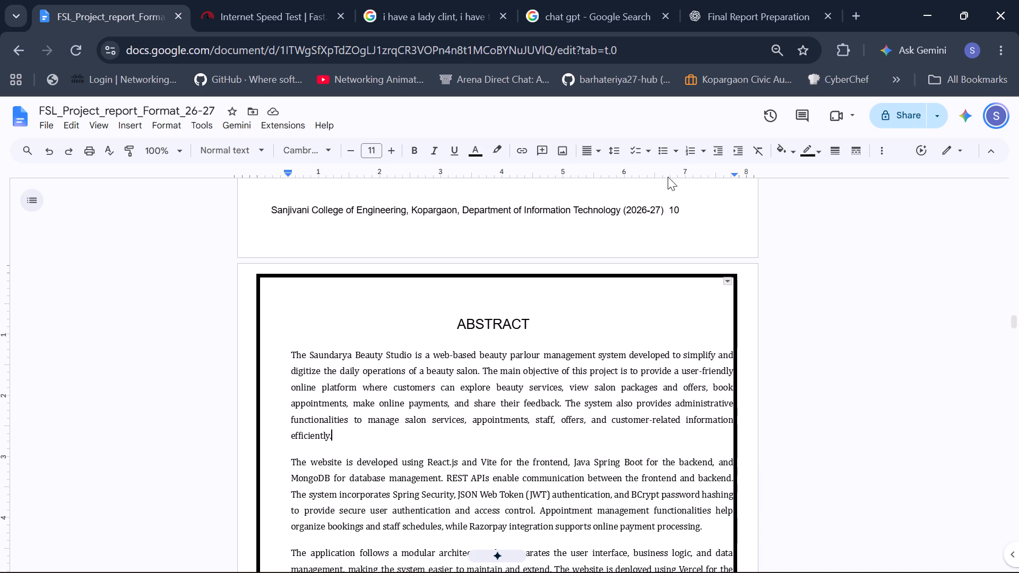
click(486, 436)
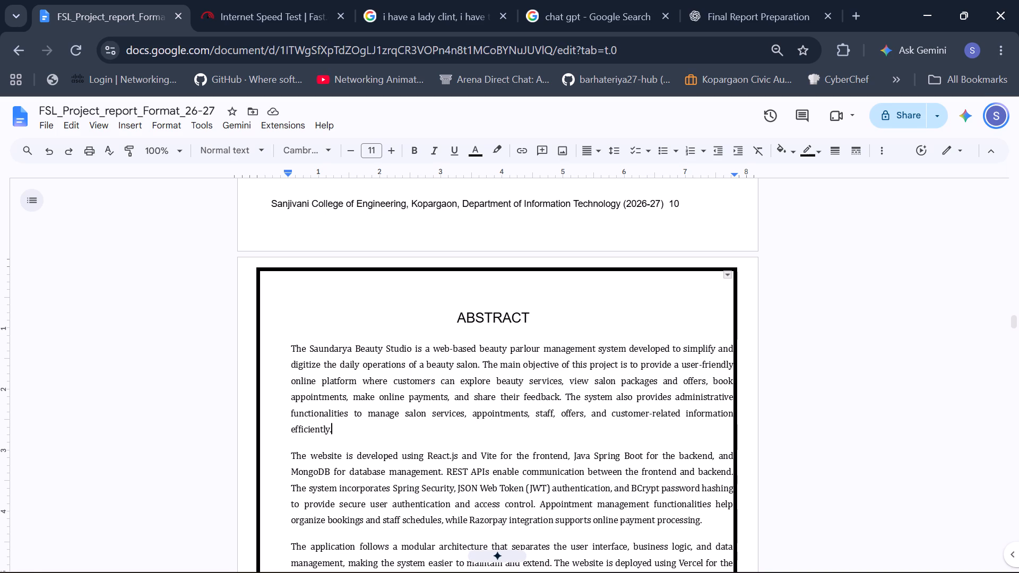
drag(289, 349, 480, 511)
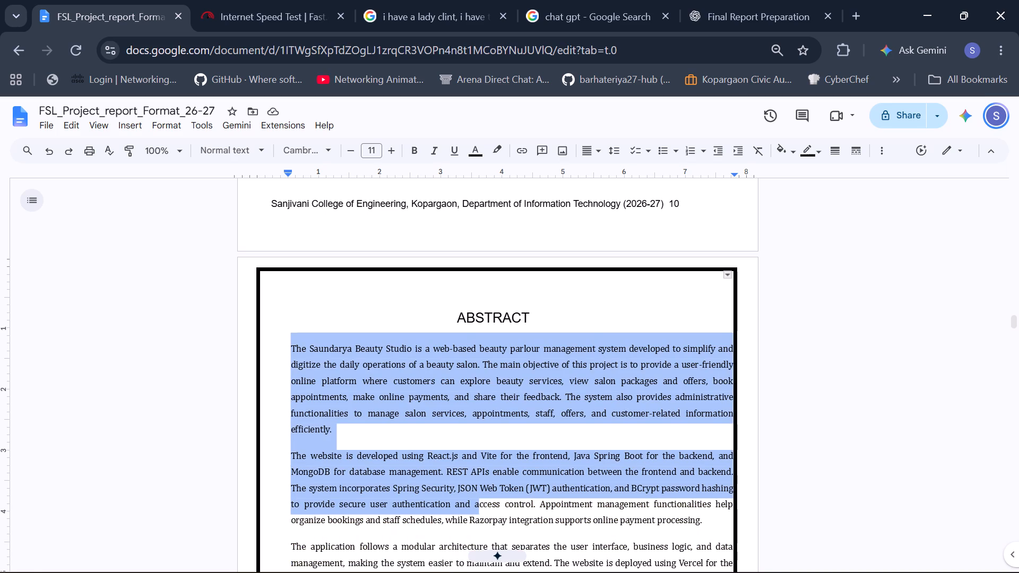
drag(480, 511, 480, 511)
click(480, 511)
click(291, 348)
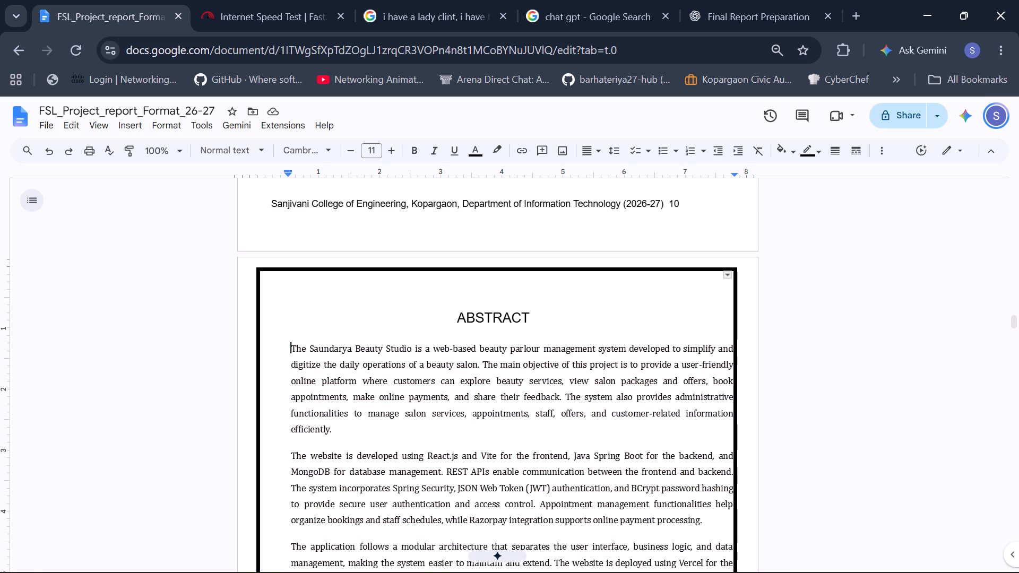
Left-align the whole abstract text from the opening paragraph through the Keywords paragraph.
drag(291, 349, 573, 520)
scroll(383, 459, down, 2)
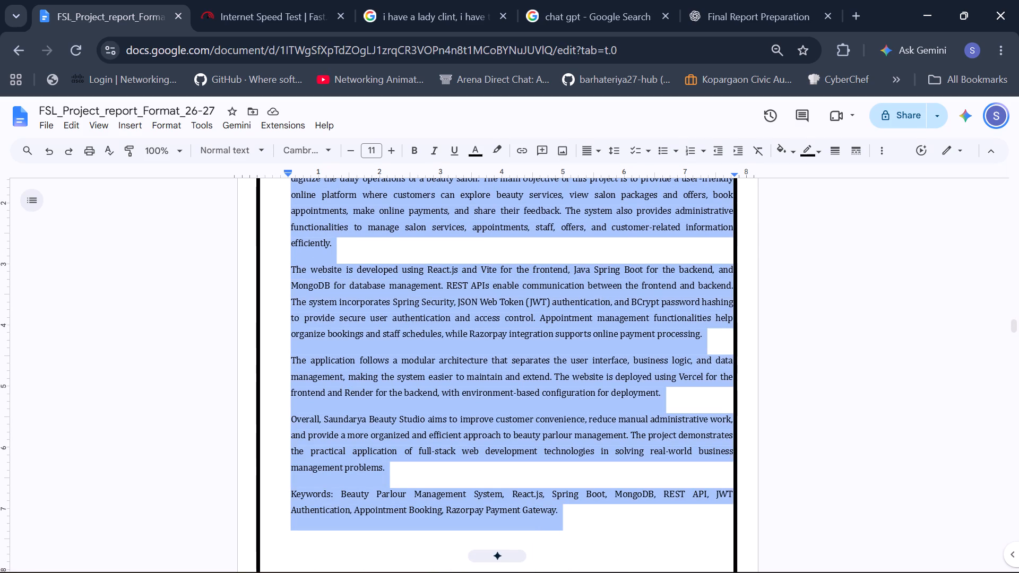
drag(573, 520, 573, 517)
click(596, 154)
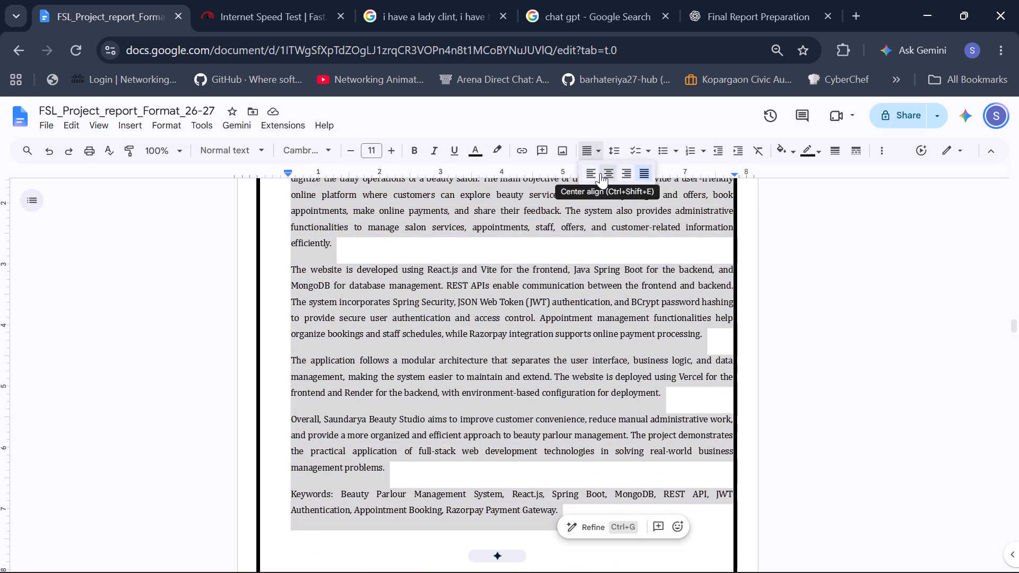
click(586, 178)
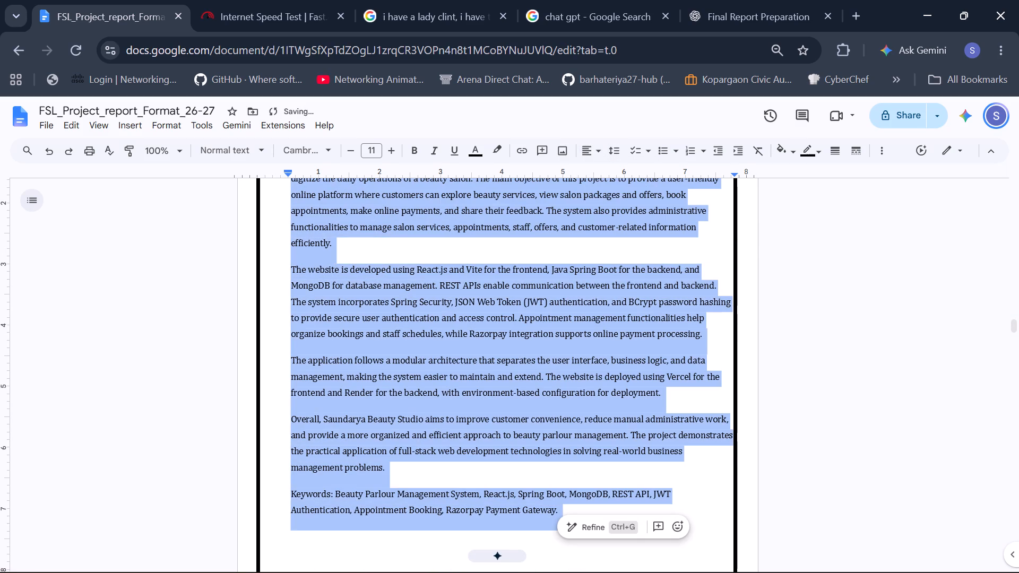
scroll(562, 369, up, 1)
click(562, 369)
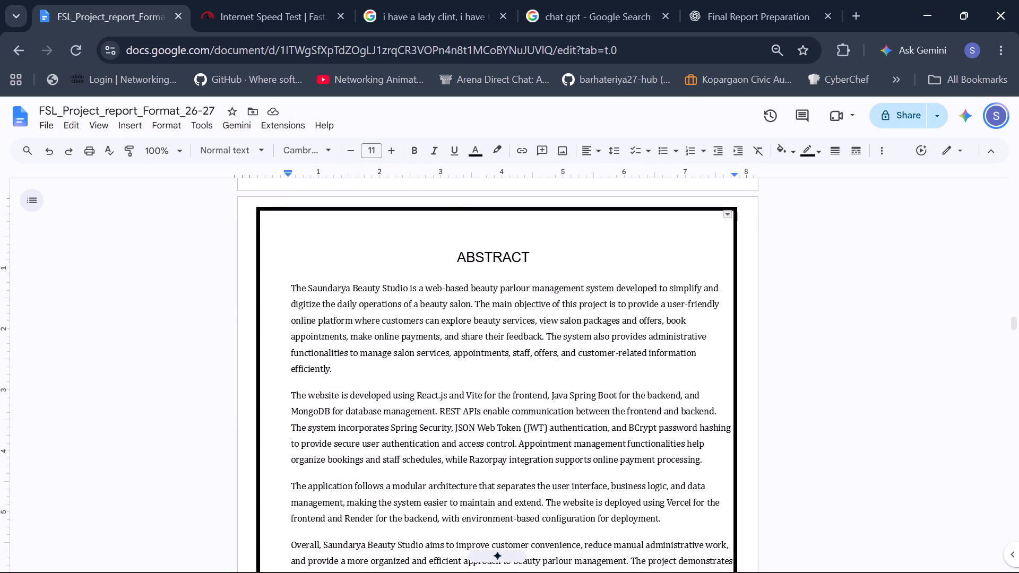
Look over the report pages around the abstract, from Chapter 1 back to the Index.
scroll(559, 413, down, 5)
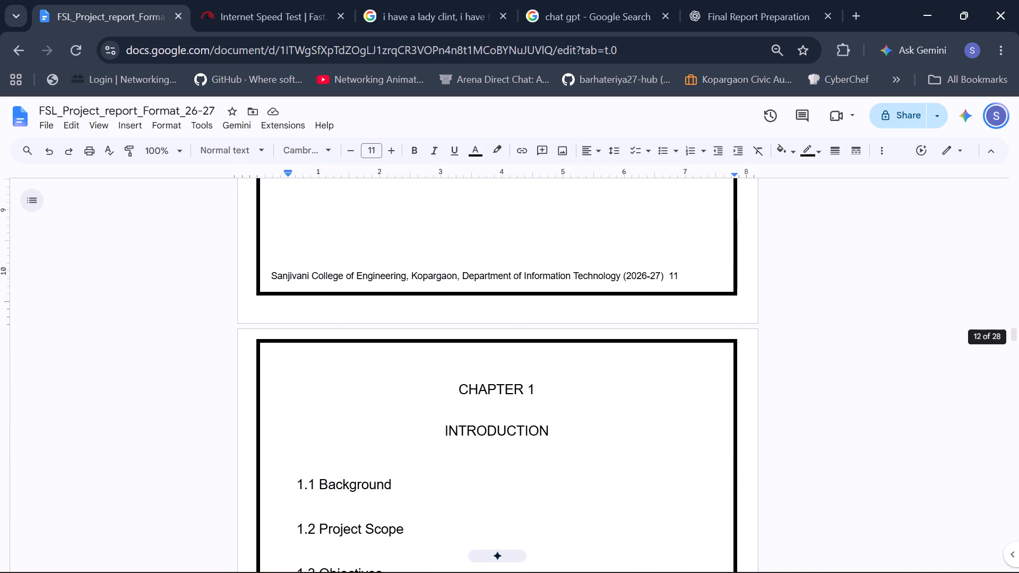
click(533, 409)
scroll(533, 409, up, 5)
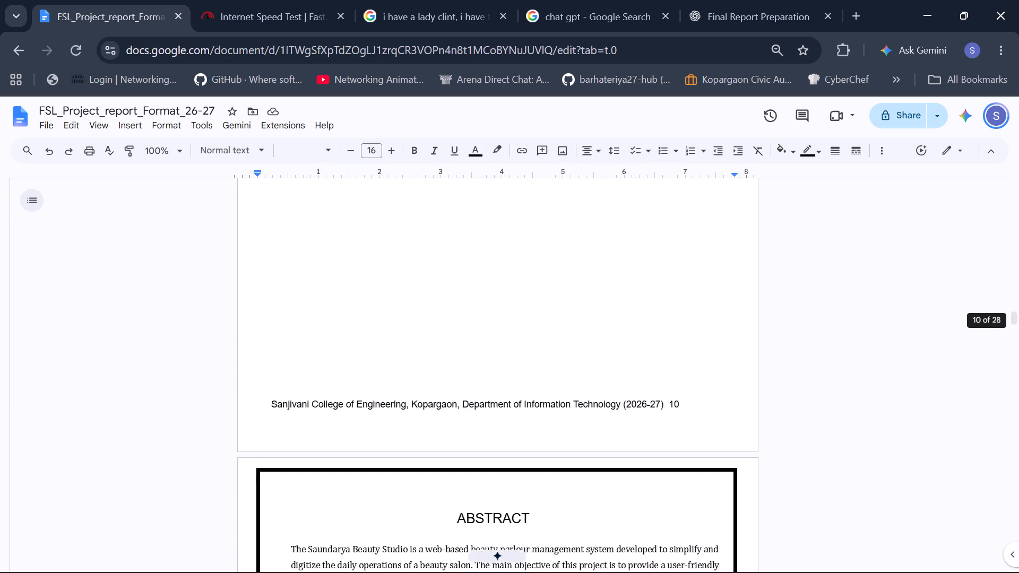
scroll(533, 409, up, 7)
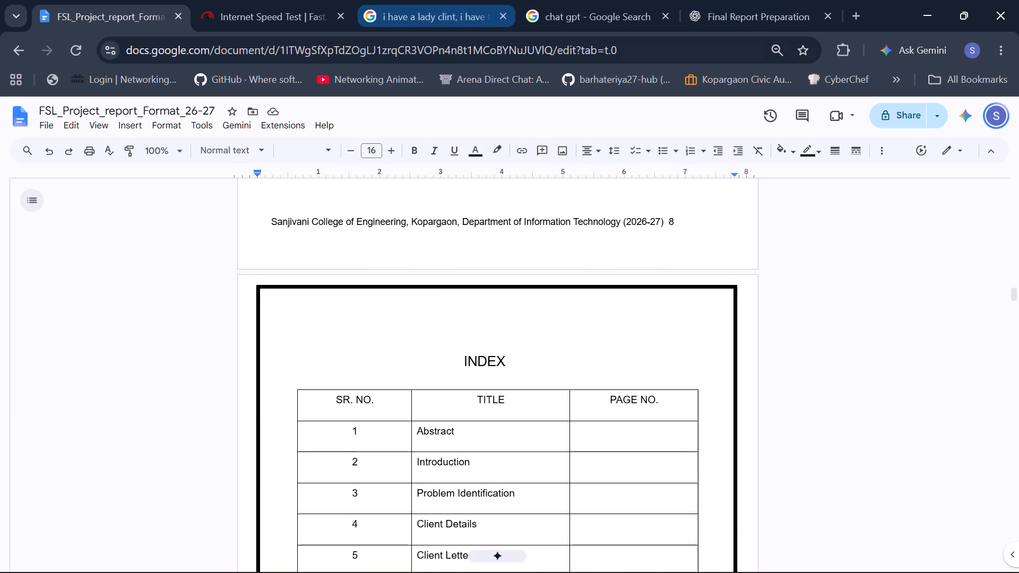
Switch to Edge and look through the reference PDF FSL_Project_report_Format_26-27, comparing the layout of its front pages and early sections.
click(557, 556)
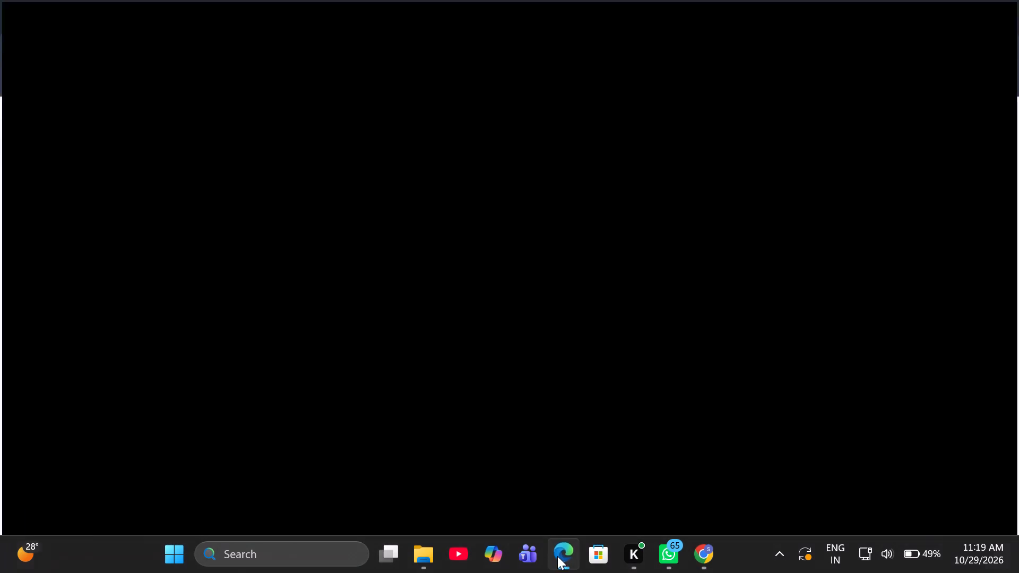
scroll(461, 371, down, 9)
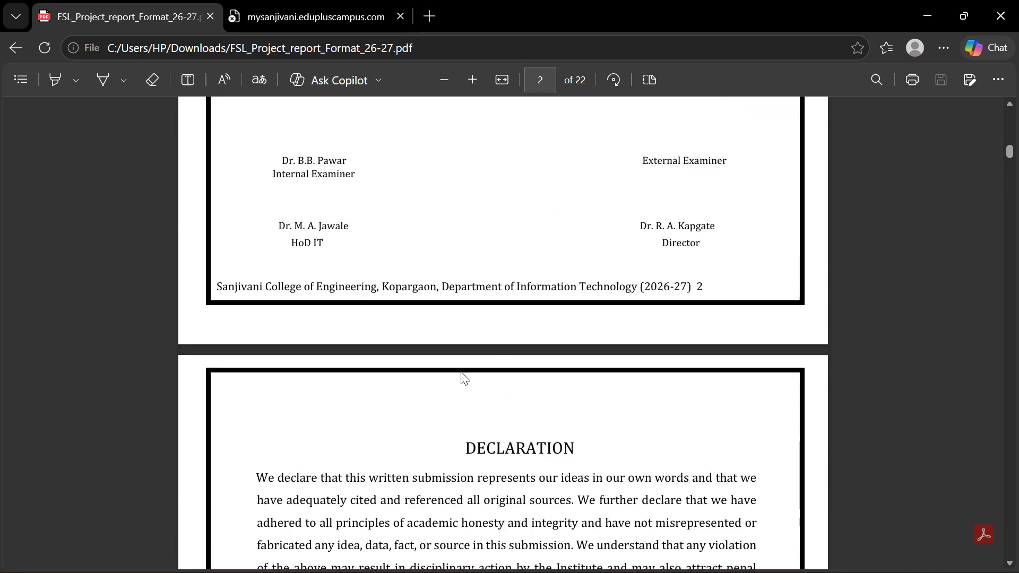
scroll(461, 371, down, 2)
scroll(461, 371, up, 2)
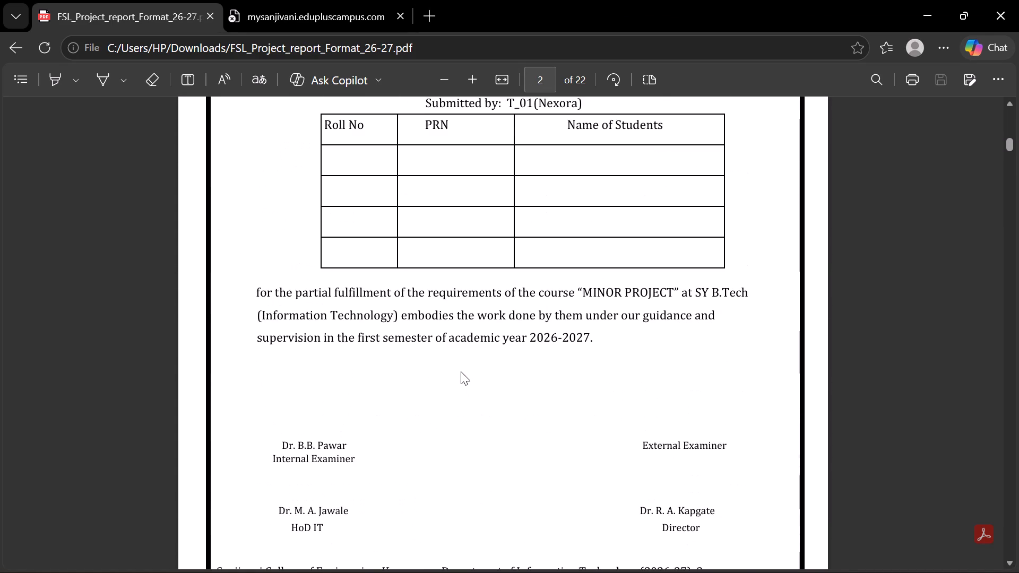
scroll(461, 371, up, 8)
scroll(461, 371, down, 1)
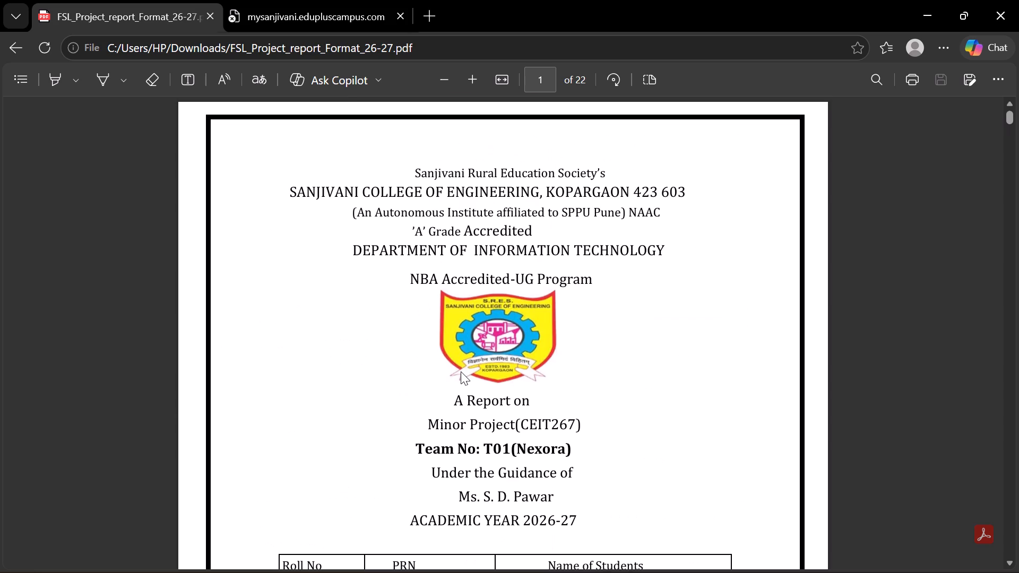
scroll(461, 371, down, 8)
scroll(461, 371, up, 1)
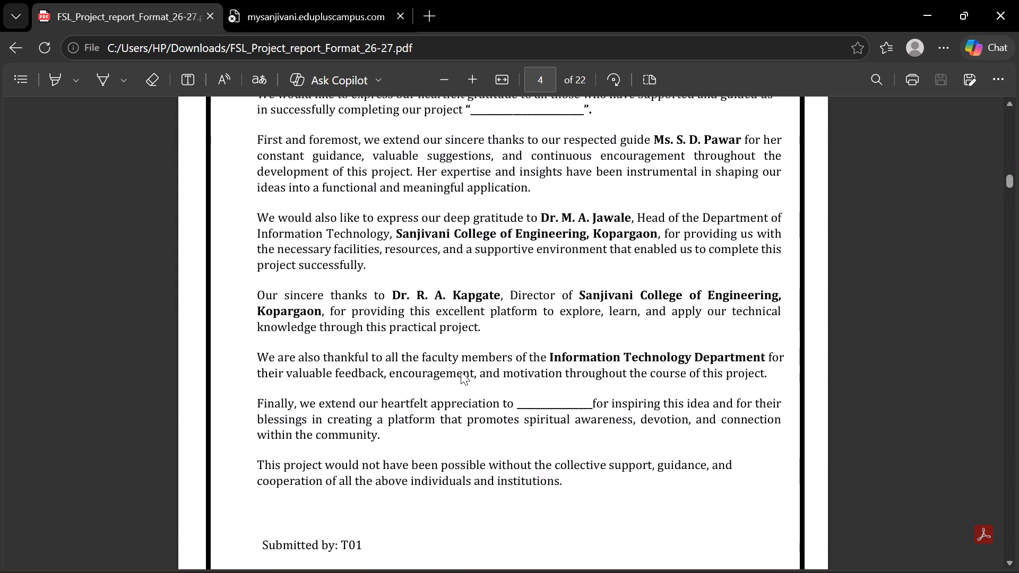
scroll(461, 371, down, 4)
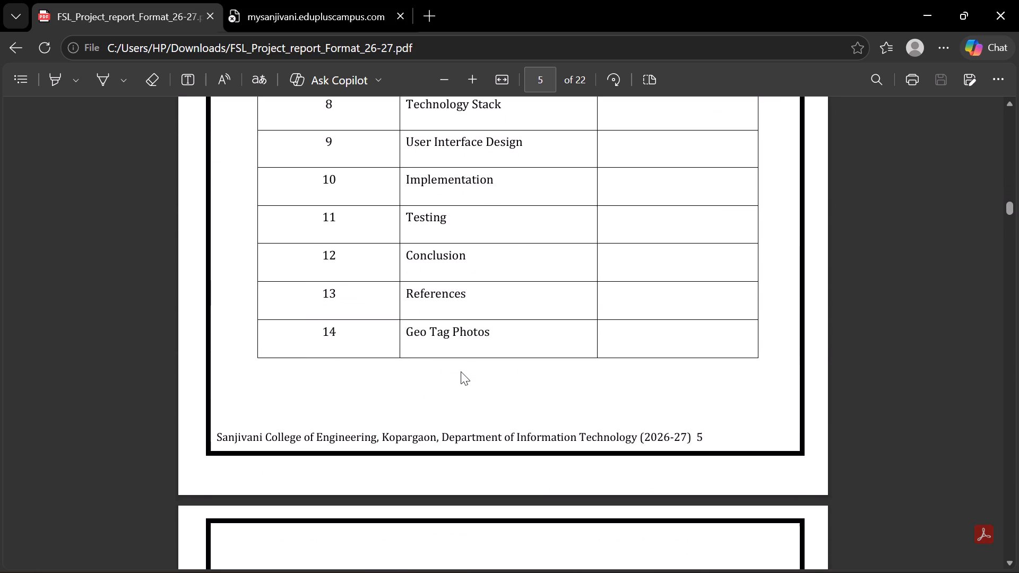
scroll(461, 371, up, 4)
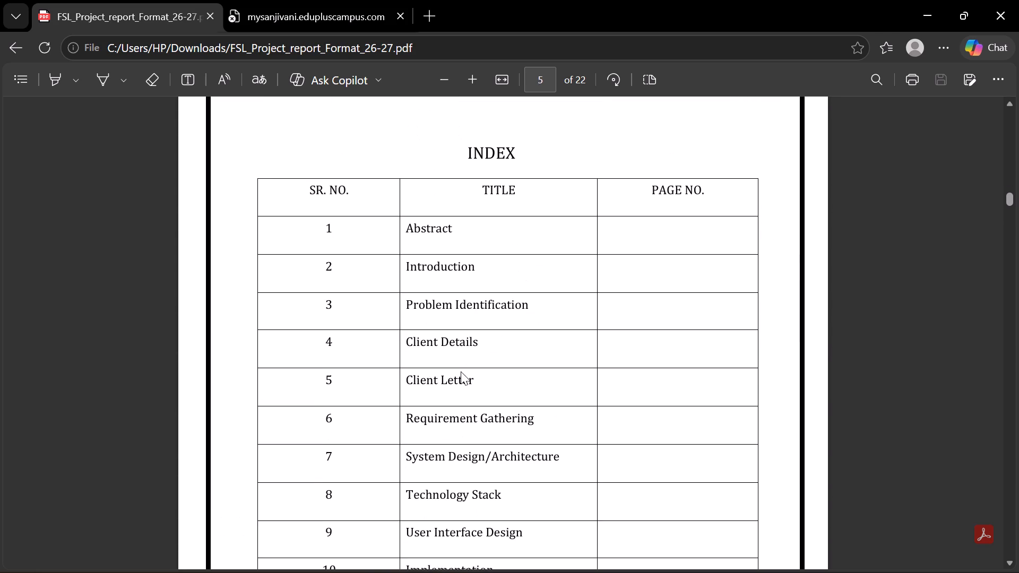
scroll(461, 371, down, 6)
scroll(461, 371, up, 1)
scroll(461, 371, down, 3)
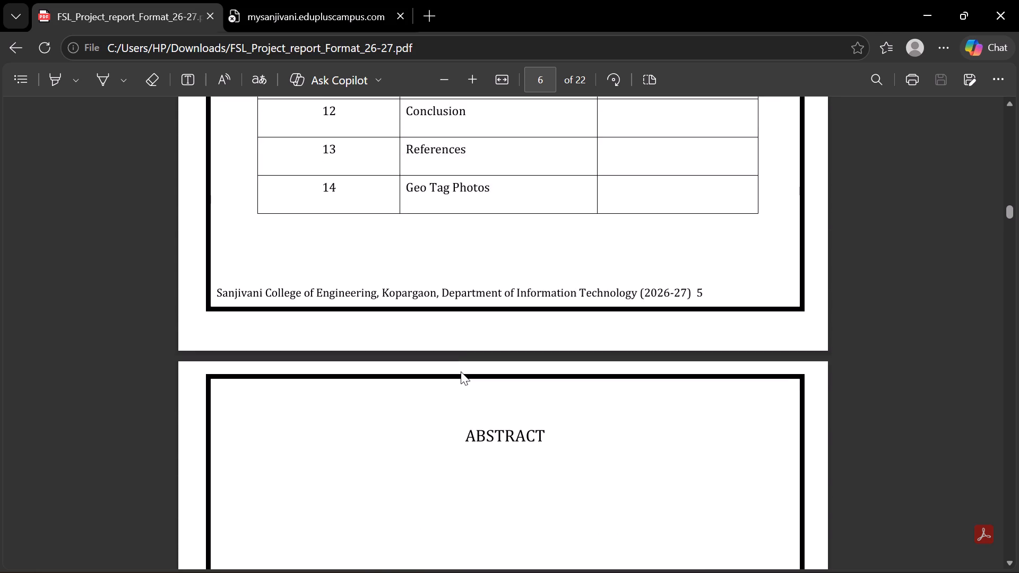
scroll(461, 371, down, 12)
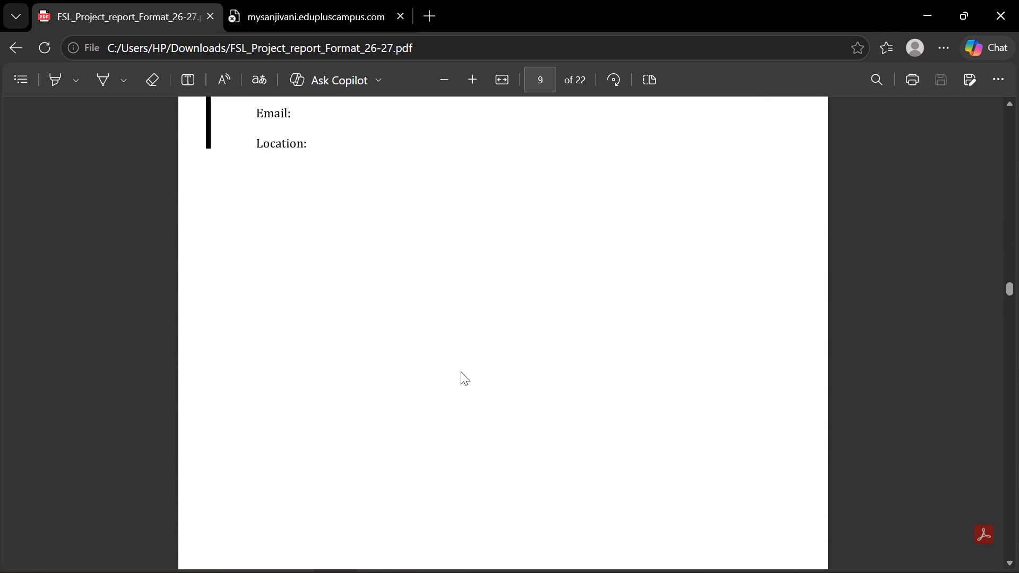
scroll(461, 371, up, 20)
scroll(461, 371, up, 14)
scroll(461, 371, down, 2)
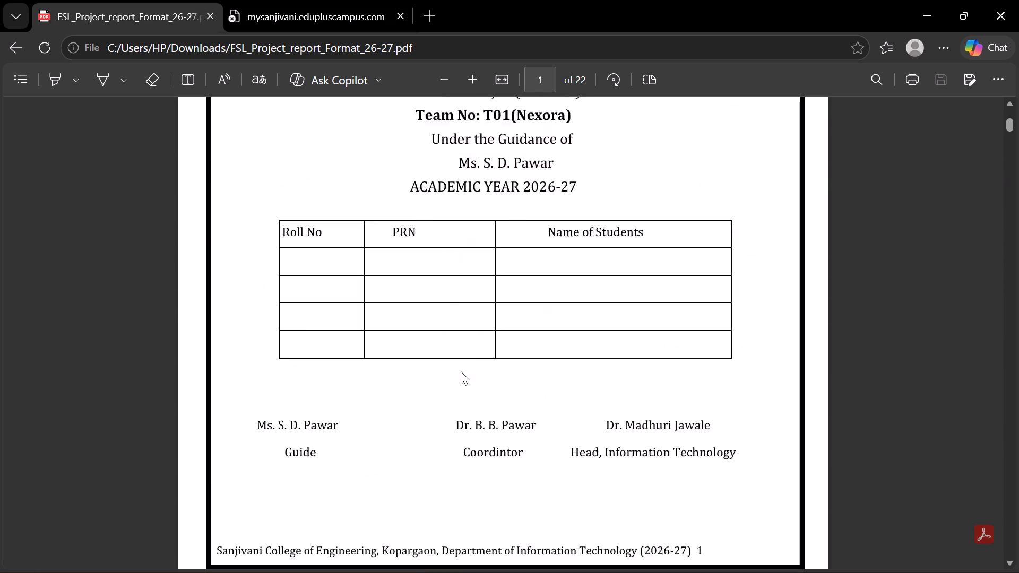
scroll(461, 371, down, 12)
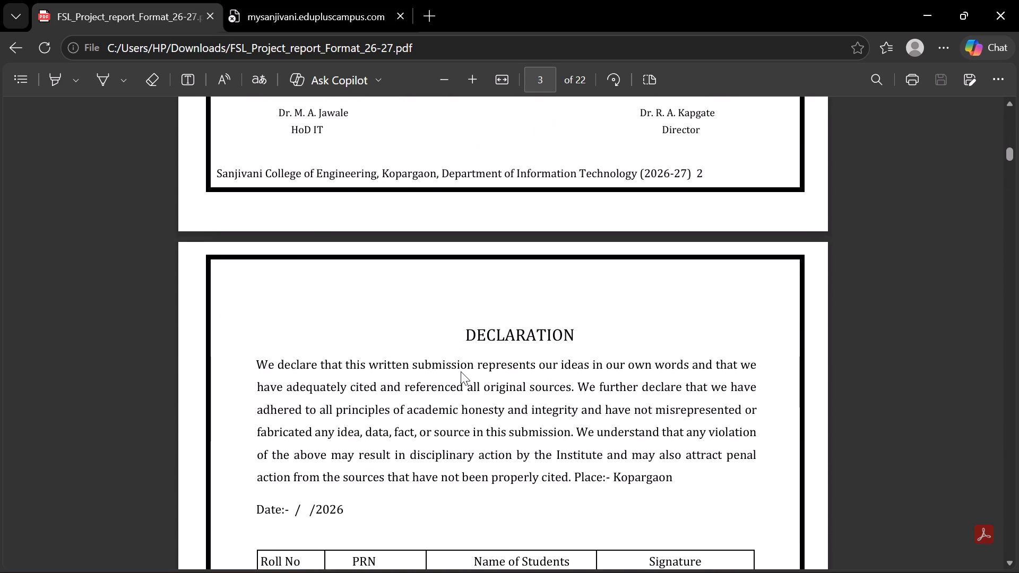
scroll(461, 371, down, 3)
scroll(461, 371, up, 2)
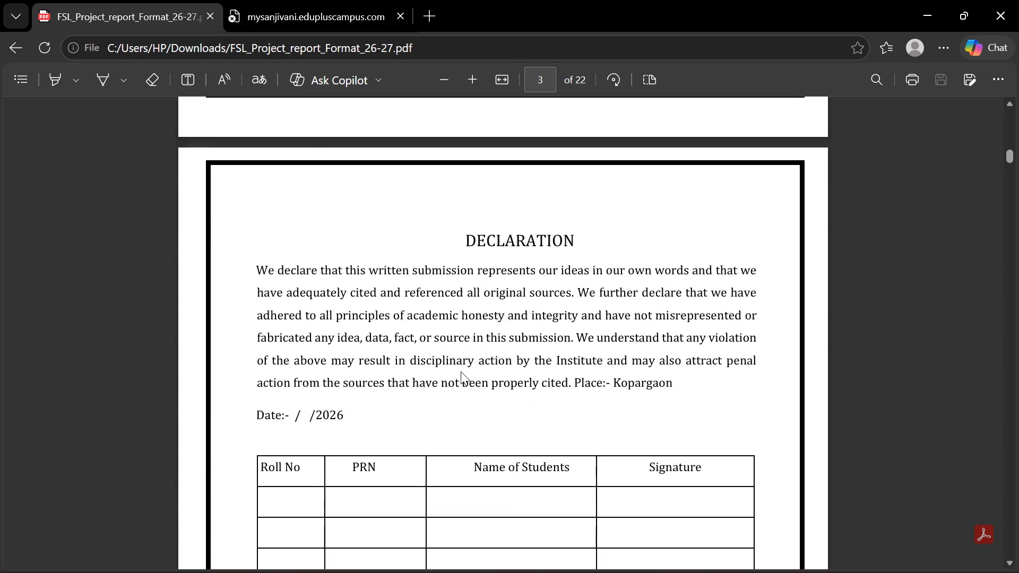
scroll(461, 371, up, 1)
double_click(461, 371)
scroll(461, 371, down, 3)
click(461, 371)
scroll(461, 371, down, 2)
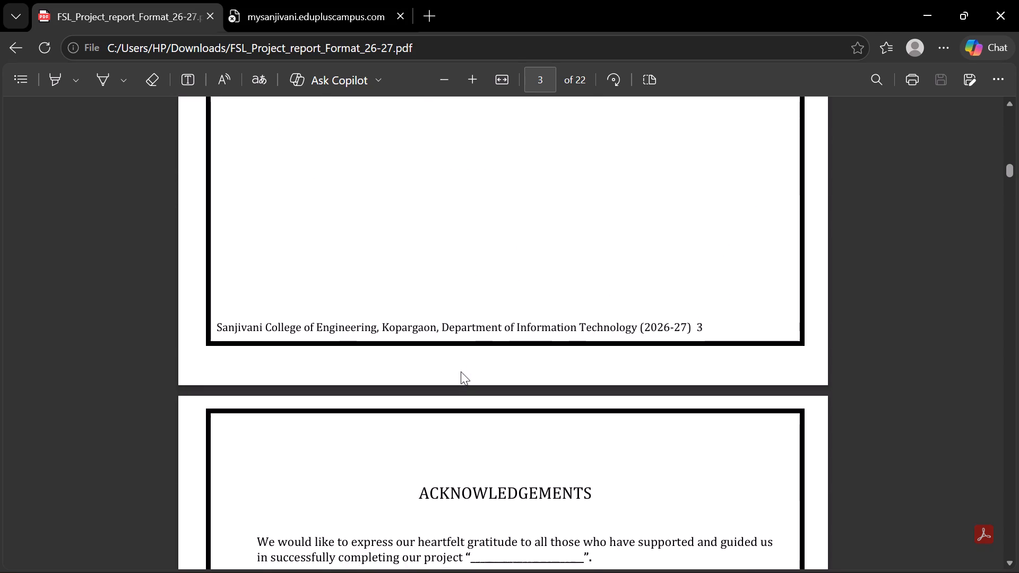
scroll(461, 371, down, 7)
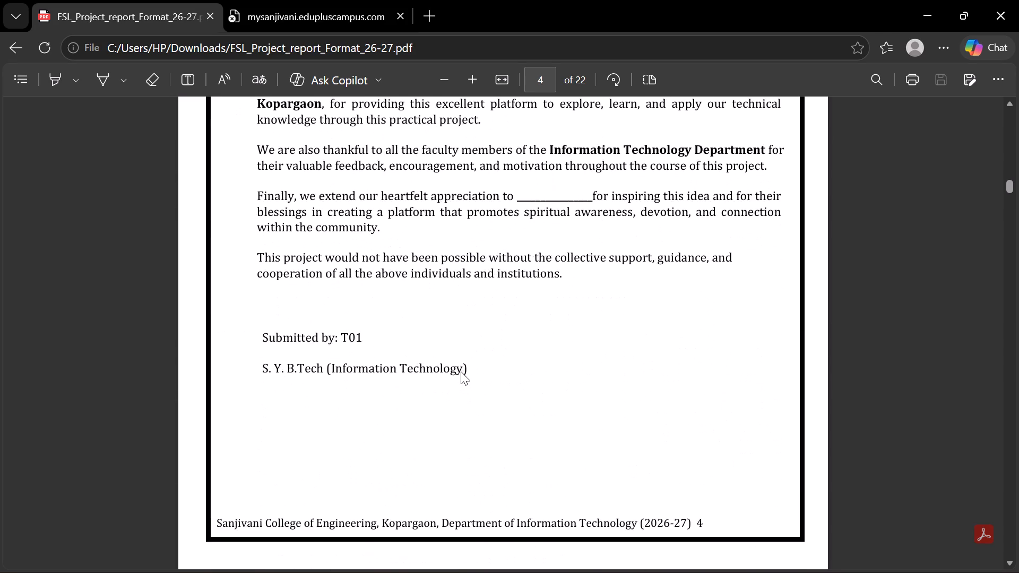
scroll(461, 371, down, 2)
click(911, 0)
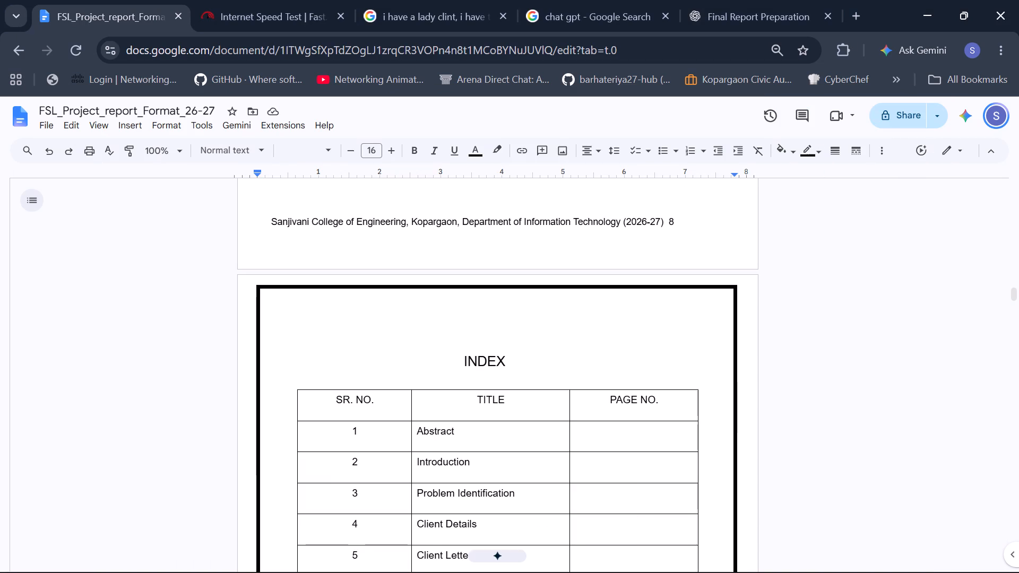
Back in the Google Docs report, look over the pages from the Acknowledgements through the Index and Abstract to Chapter 1.
scroll(540, 426, up, 6)
scroll(540, 426, down, 3)
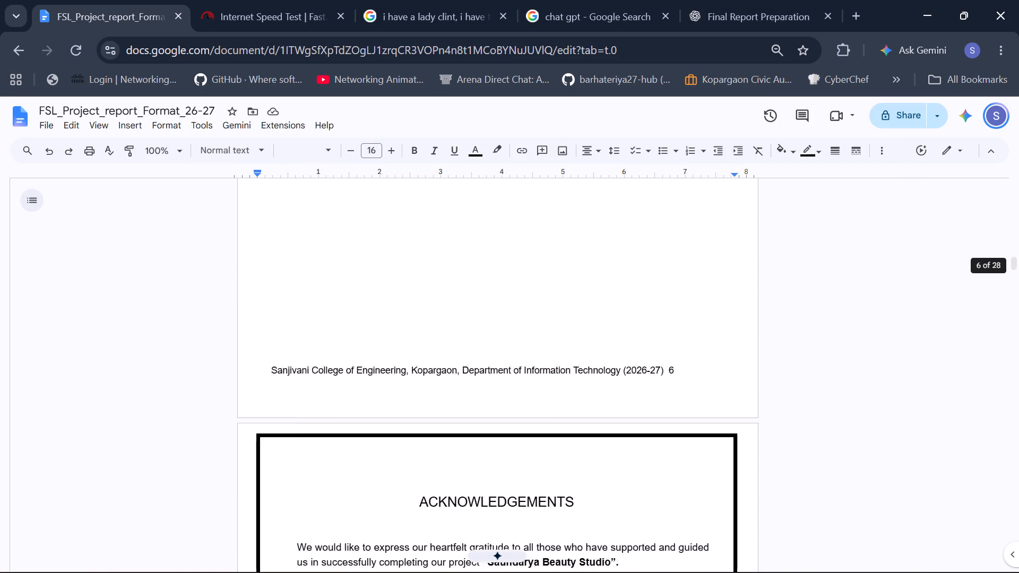
scroll(540, 426, down, 7)
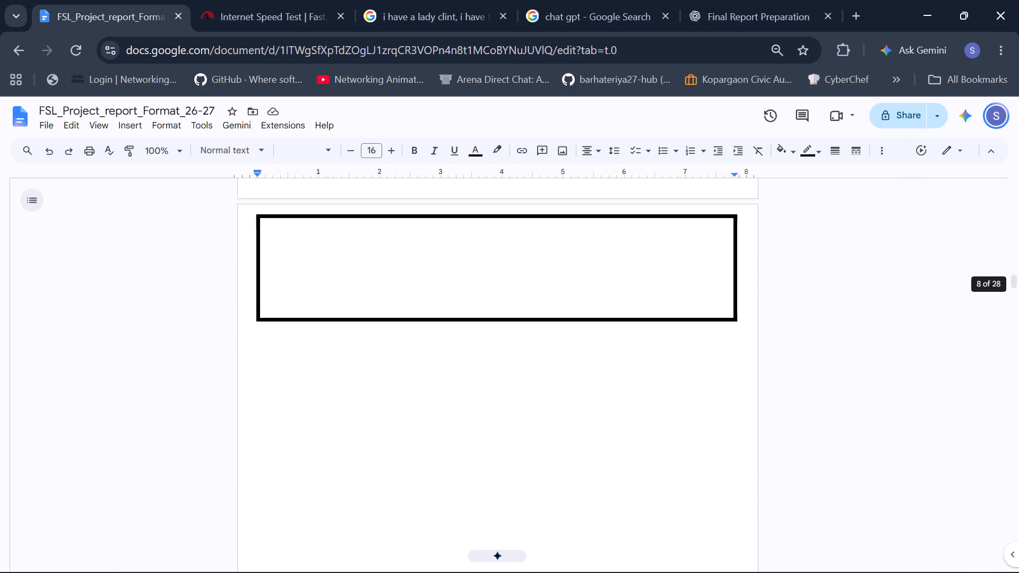
scroll(540, 426, down, 4)
click(549, 299)
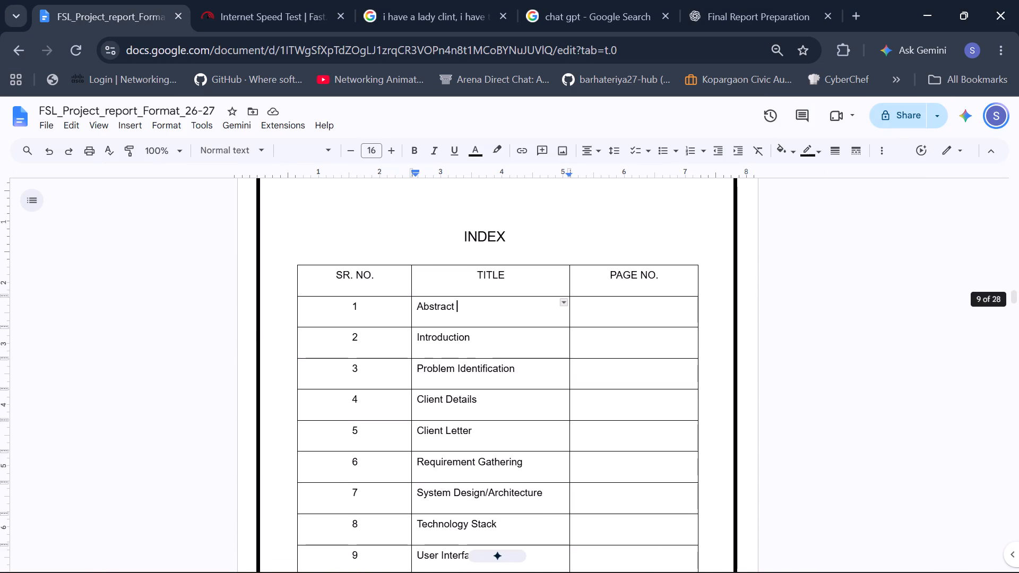
scroll(549, 299, down, 11)
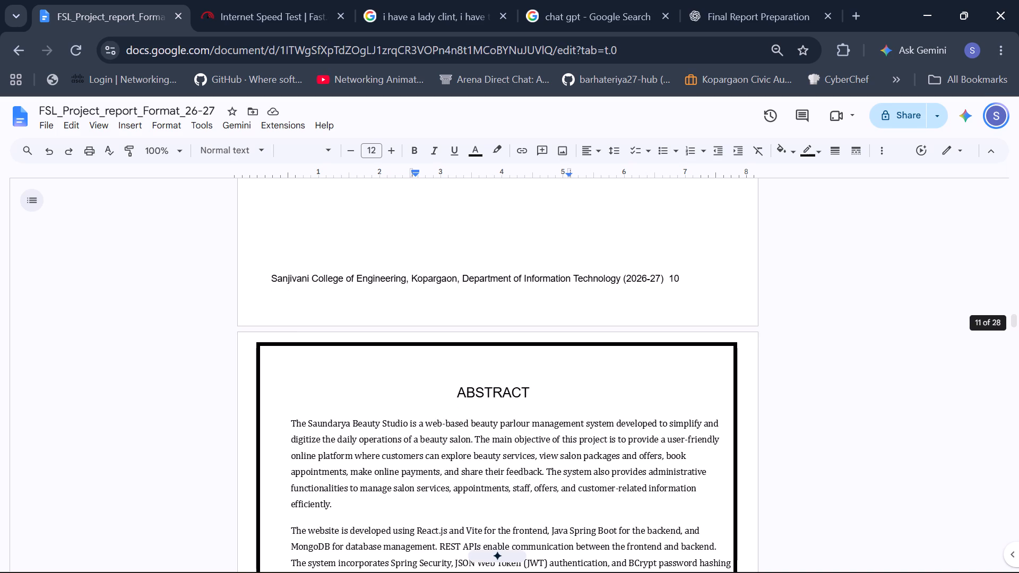
scroll(549, 299, down, 4)
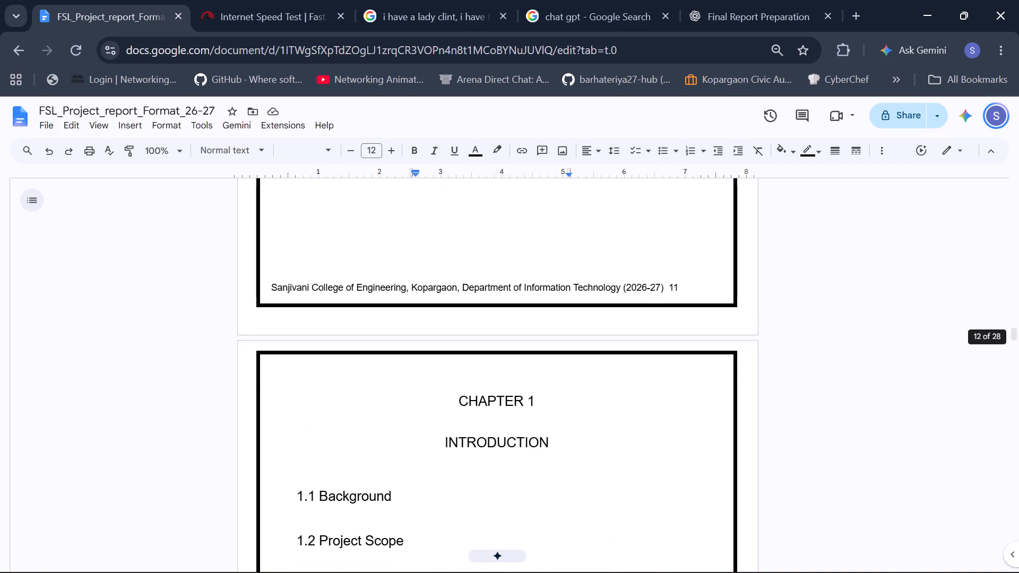
scroll(549, 299, down, 2)
scroll(509, 328, up, 3)
scroll(509, 328, down, 1)
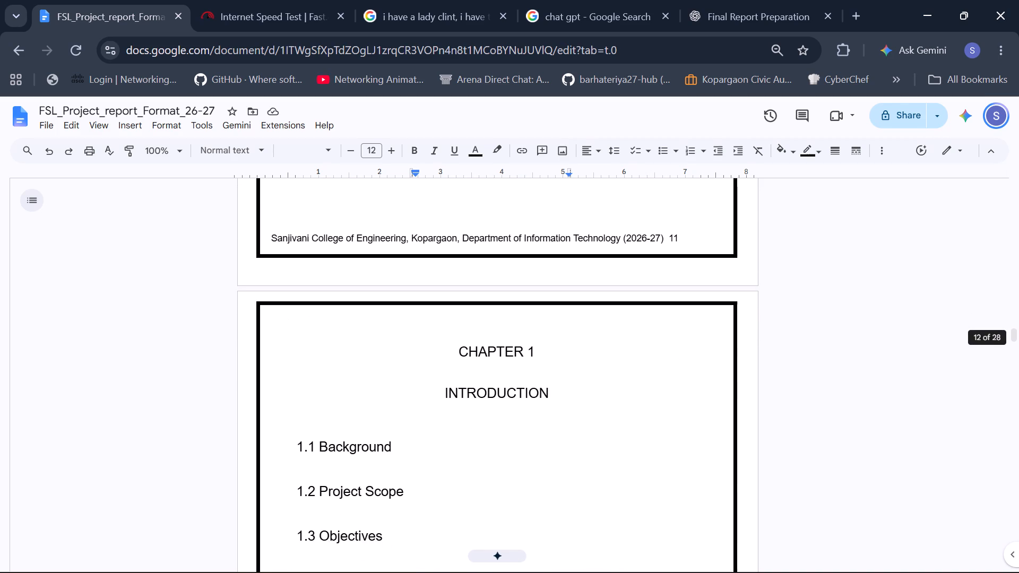
scroll(509, 328, down, 3)
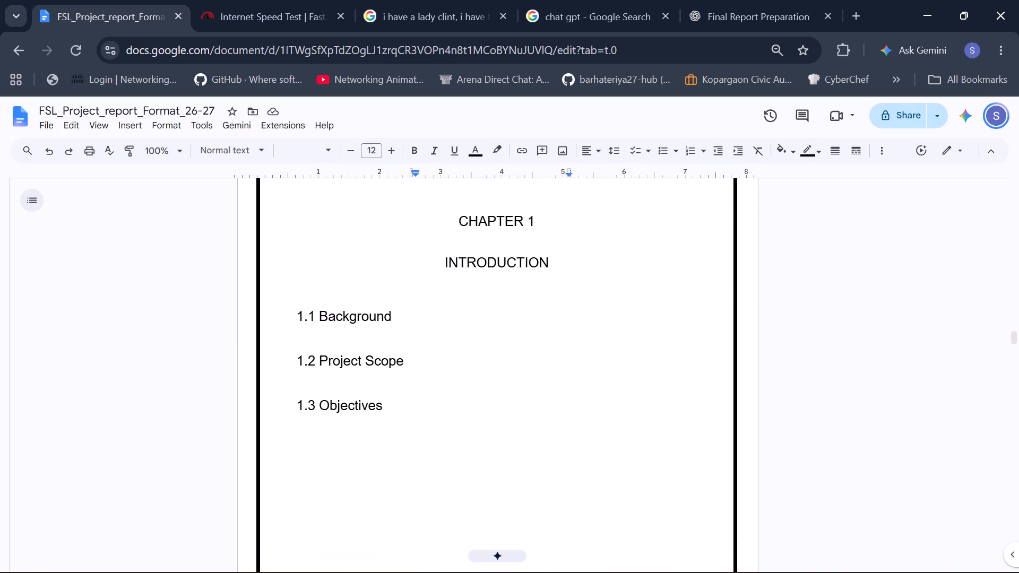
Copy the Chapter 1 outline from the INTRODUCTION heading through 1.3 Objectives.
drag(443, 260, 476, 428)
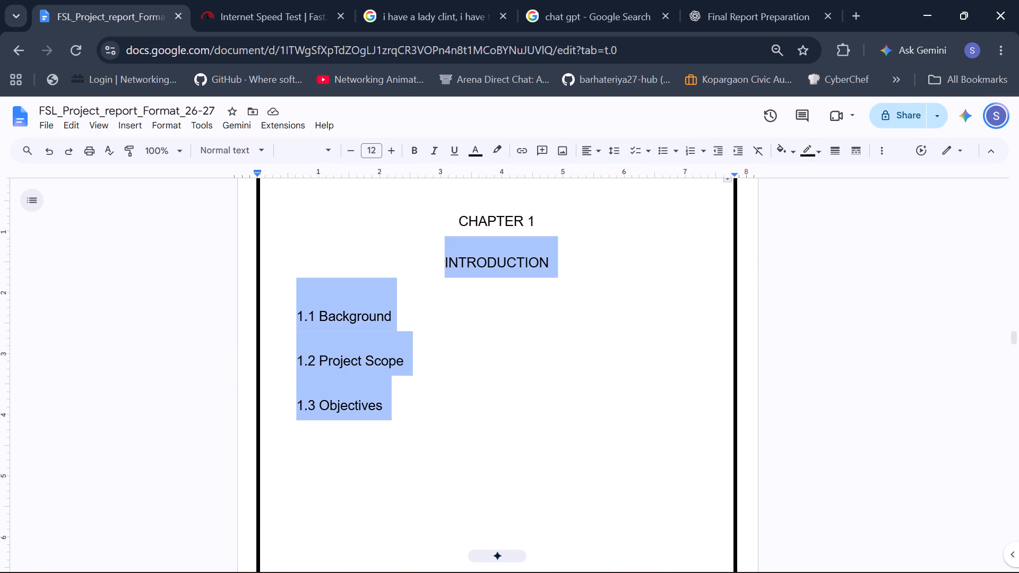
drag(476, 428, 474, 429)
key(ctrl+c)
key(ctrl+c)
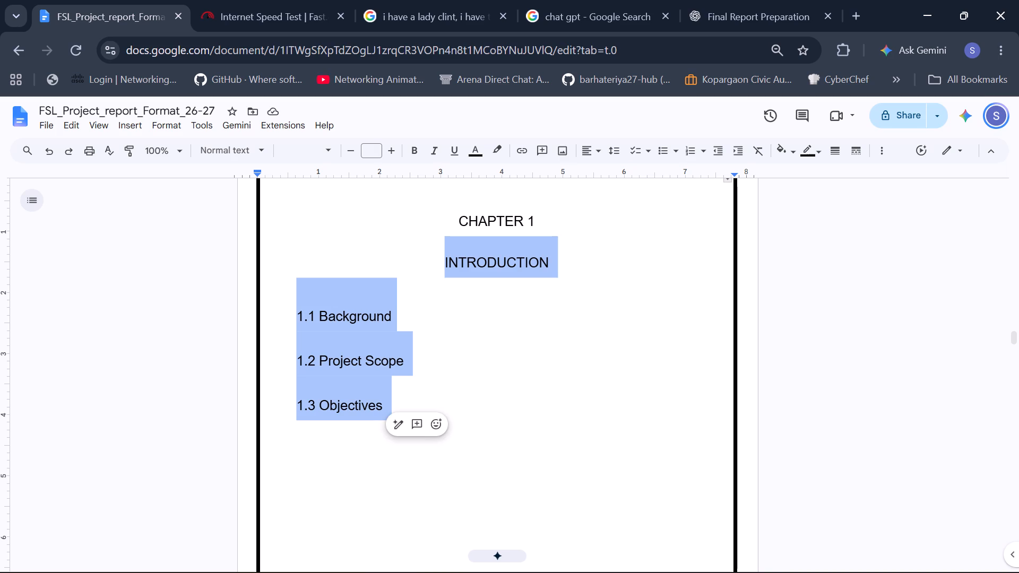
click(517, 345)
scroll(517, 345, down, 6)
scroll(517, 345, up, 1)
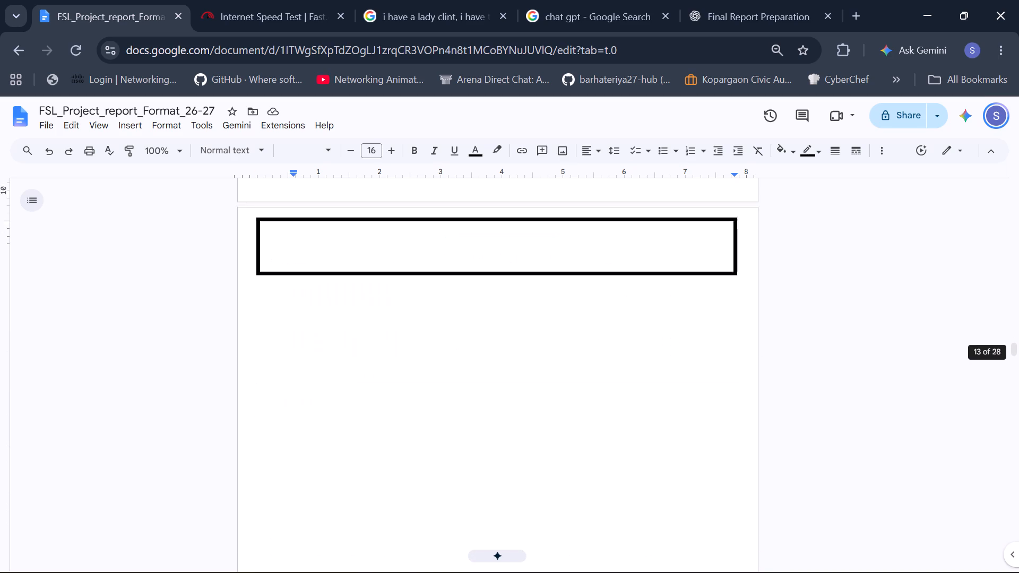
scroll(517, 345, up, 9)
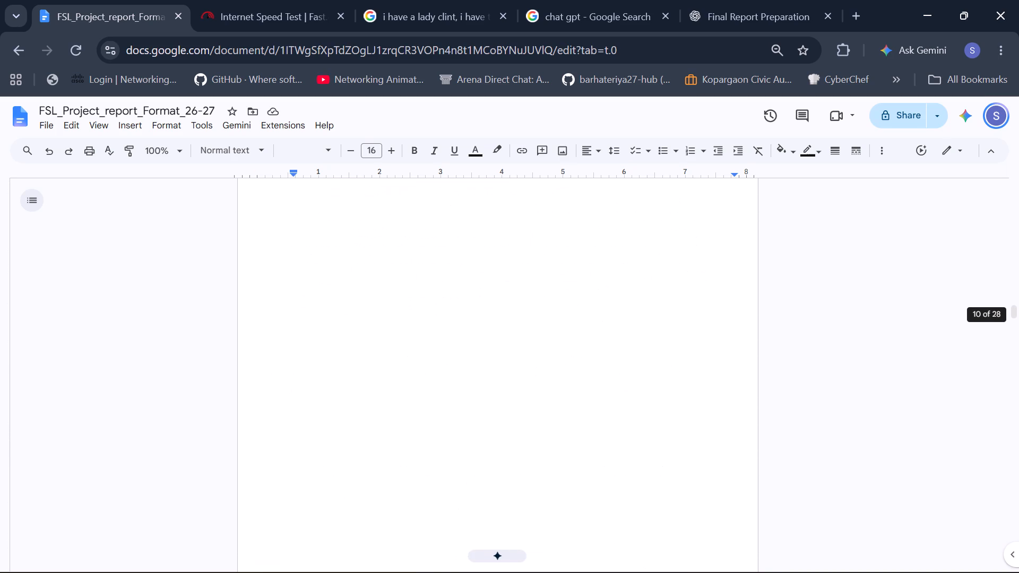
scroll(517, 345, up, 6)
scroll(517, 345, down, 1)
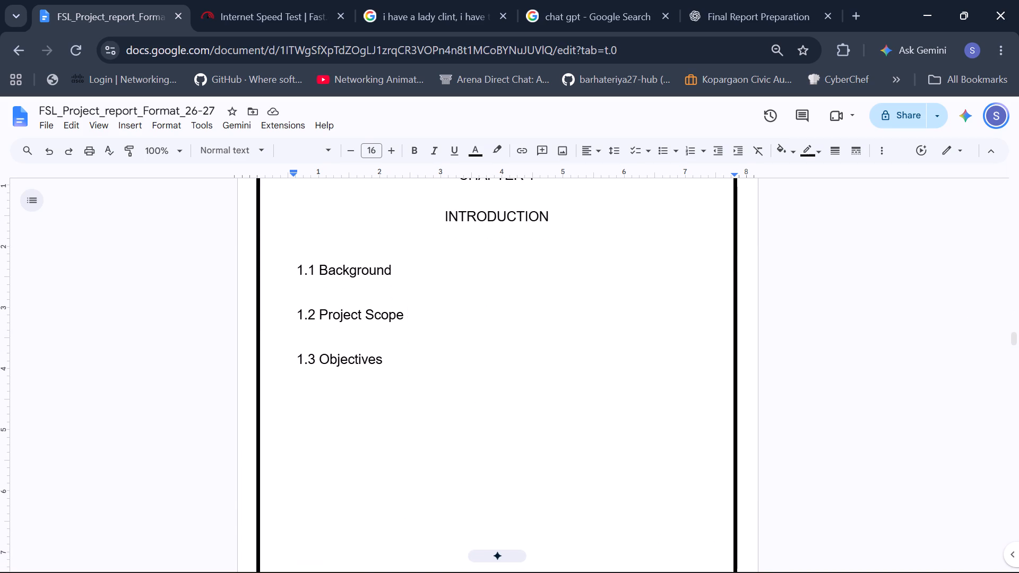
click(555, 220)
key(Return)
key(ctrl+v)
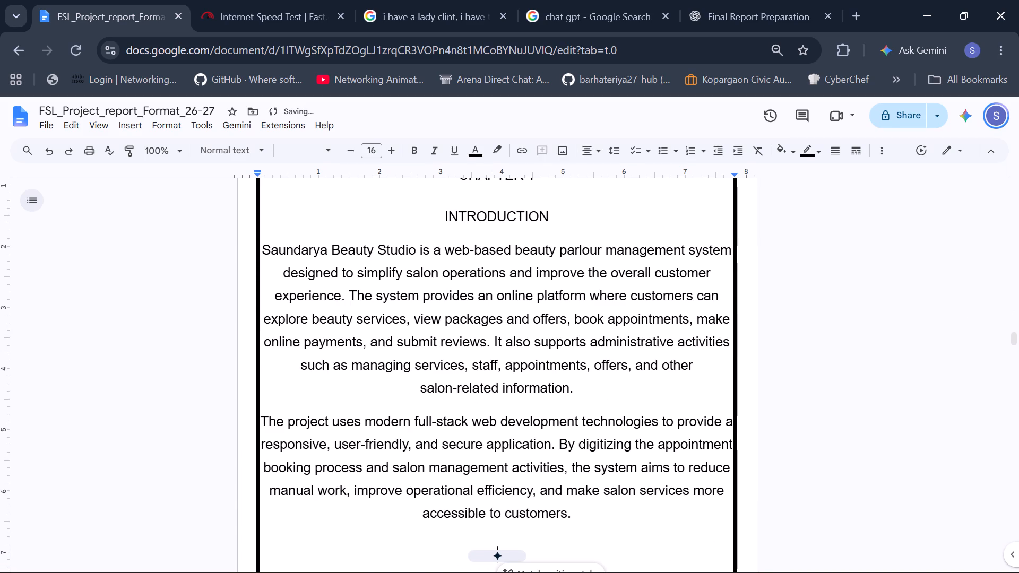
Compare the pasted Introduction text's font size with the body text on the Acknowledgement and Declaration pages.
drag(585, 517, 227, 268)
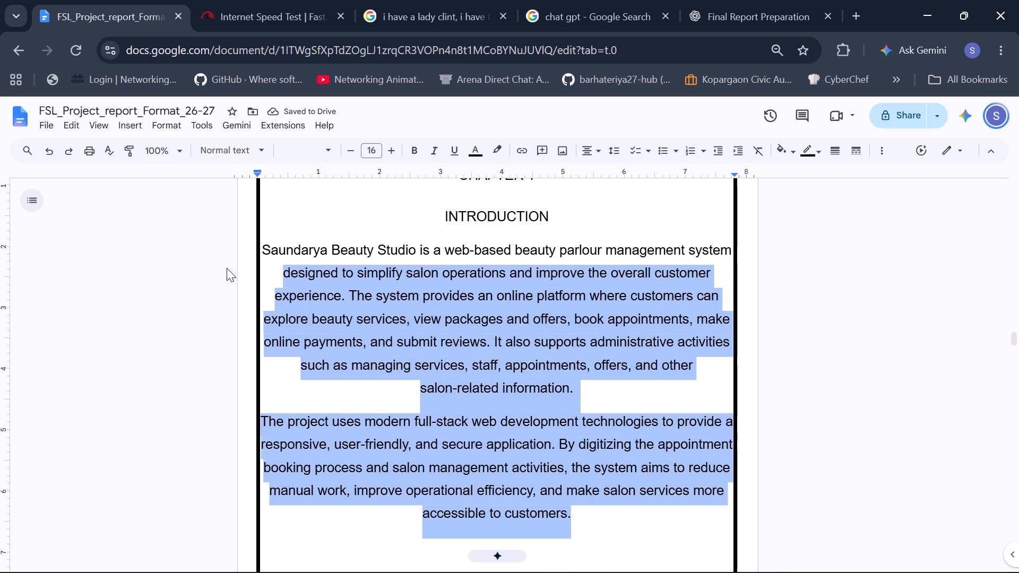
drag(227, 268, 266, 253)
click(278, 250)
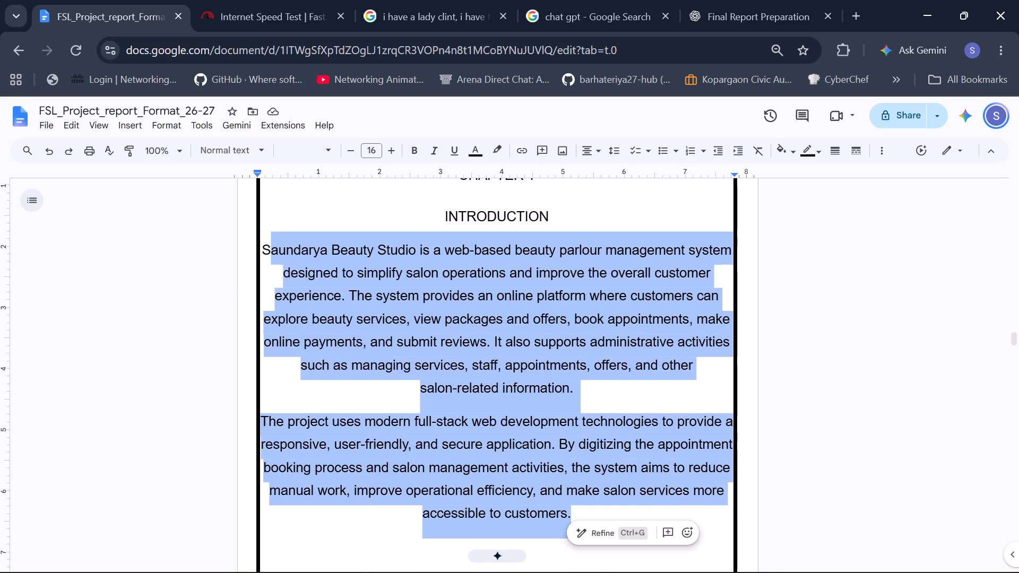
drag(574, 515, 333, 271)
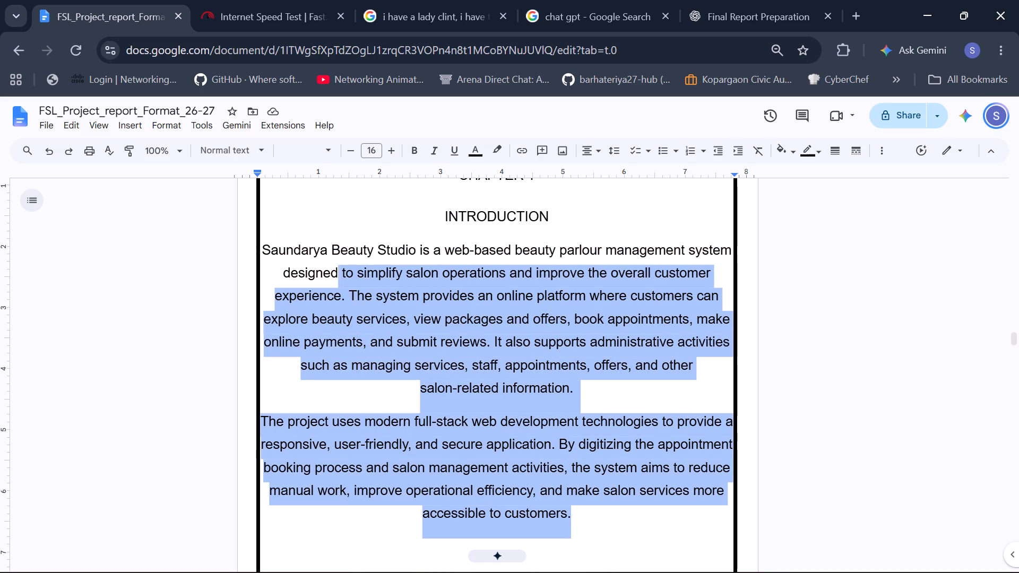
drag(333, 271, 197, 245)
scroll(445, 280, up, 4)
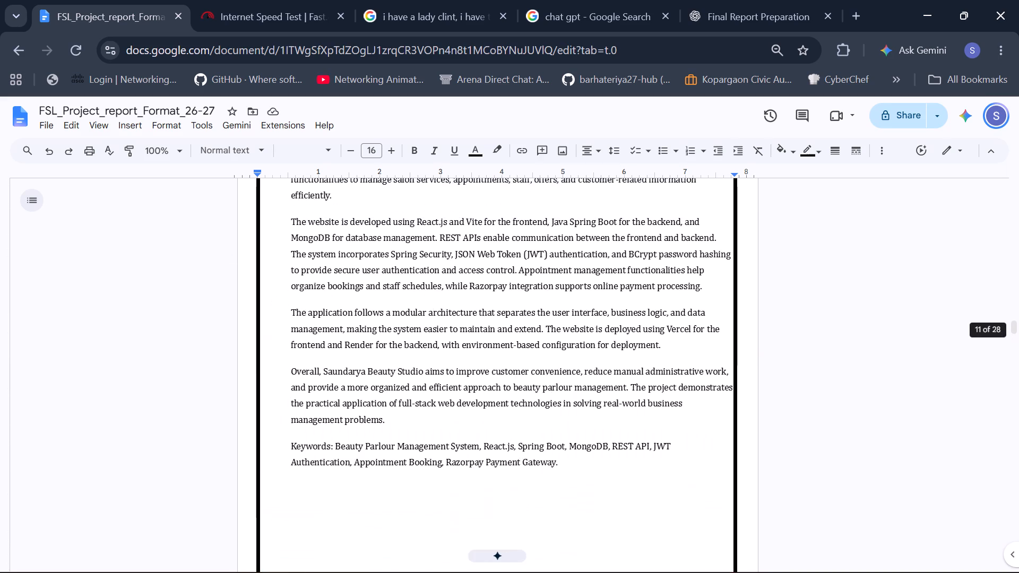
scroll(445, 280, up, 10)
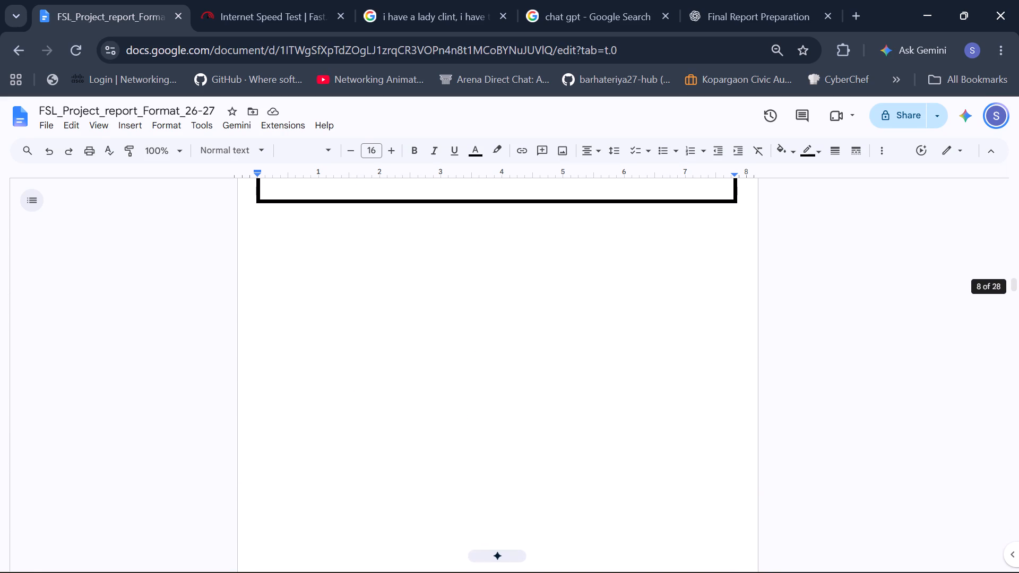
scroll(445, 280, up, 6)
right_click(445, 280)
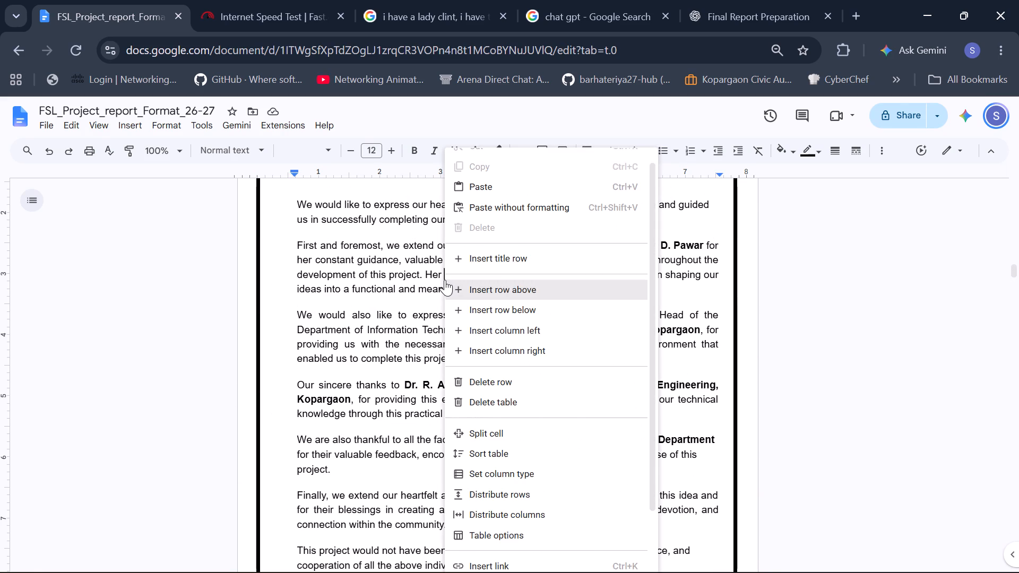
click(409, 277)
scroll(409, 277, up, 4)
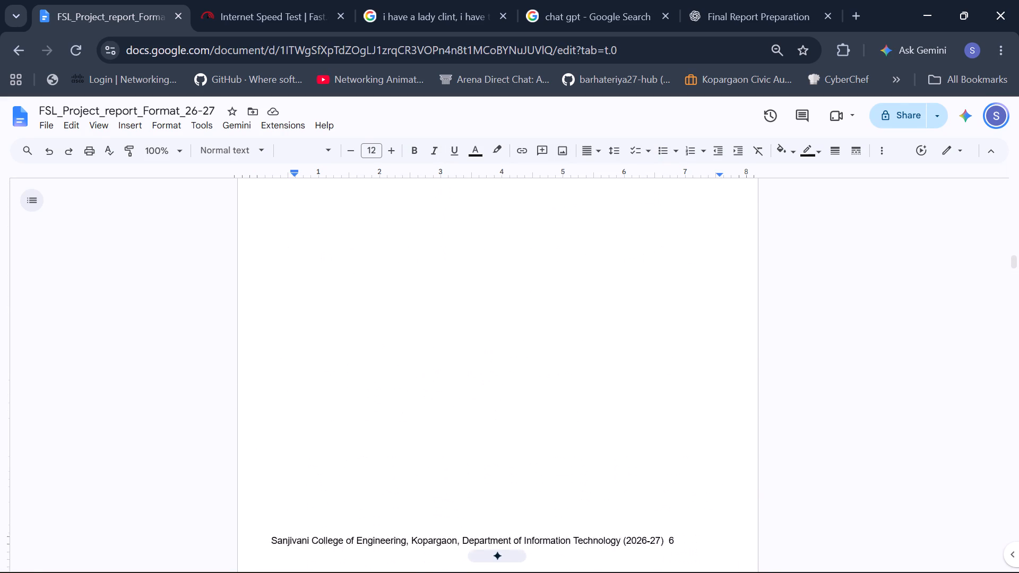
scroll(409, 277, up, 9)
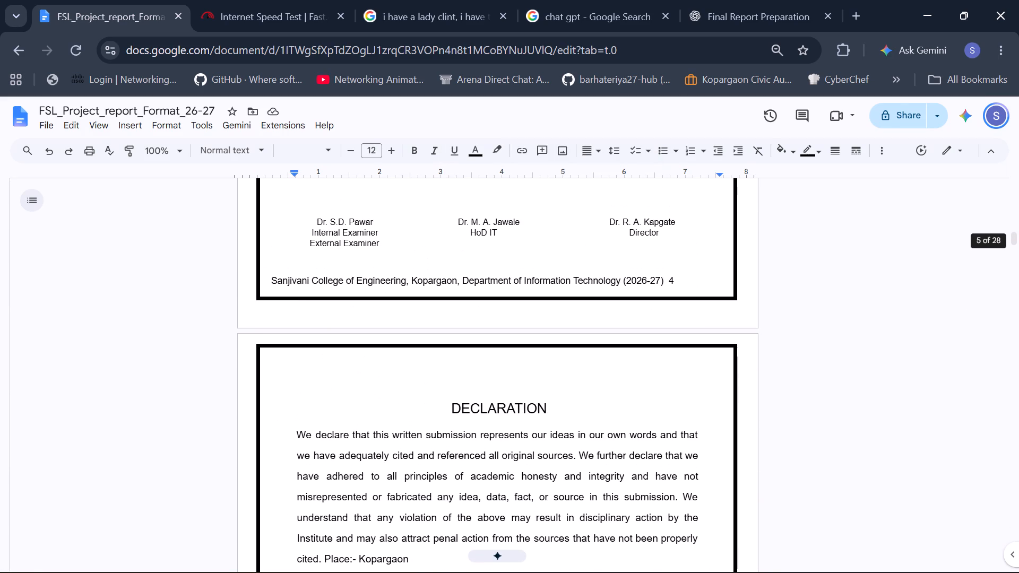
click(430, 485)
scroll(430, 485, down, 10)
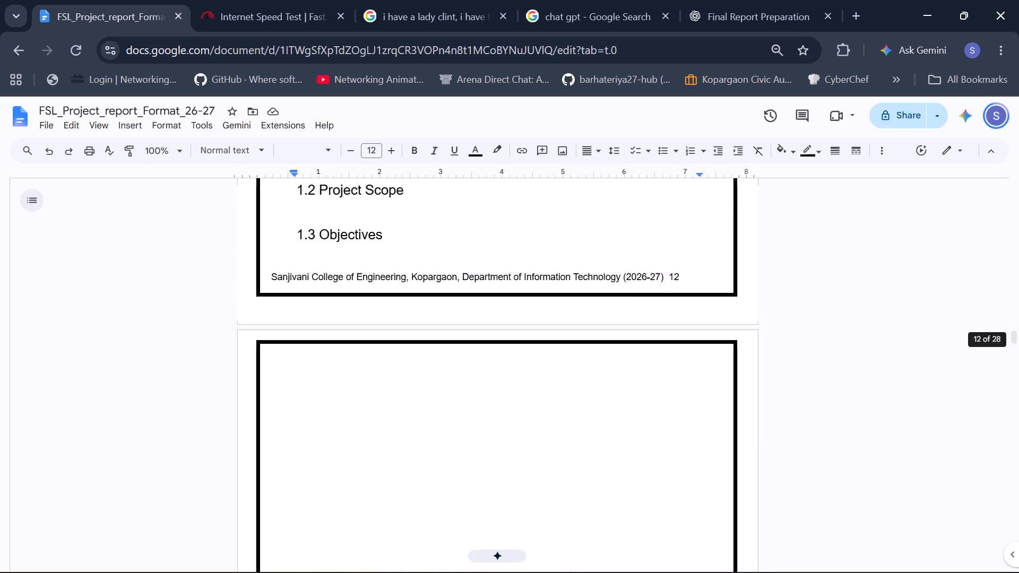
scroll(430, 485, down, 10)
scroll(430, 485, up, 4)
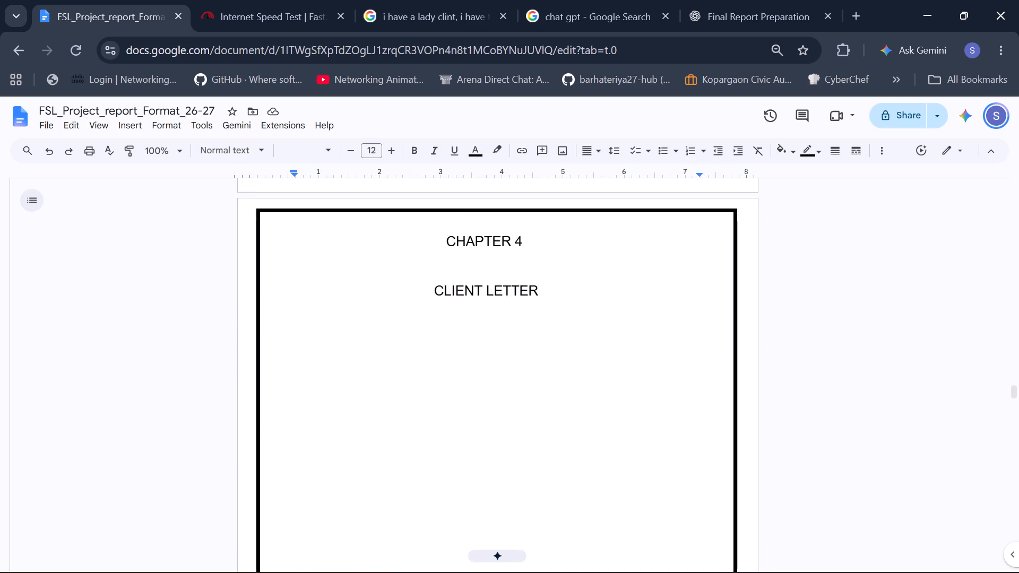
scroll(430, 485, up, 4)
scroll(430, 485, down, 2)
scroll(430, 485, up, 2)
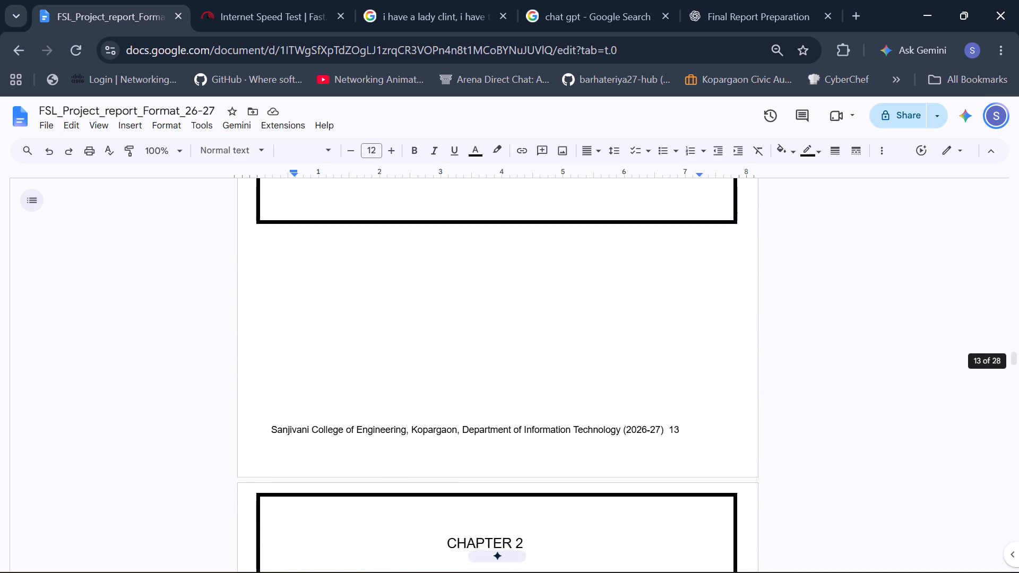
scroll(430, 485, up, 3)
click(455, 441)
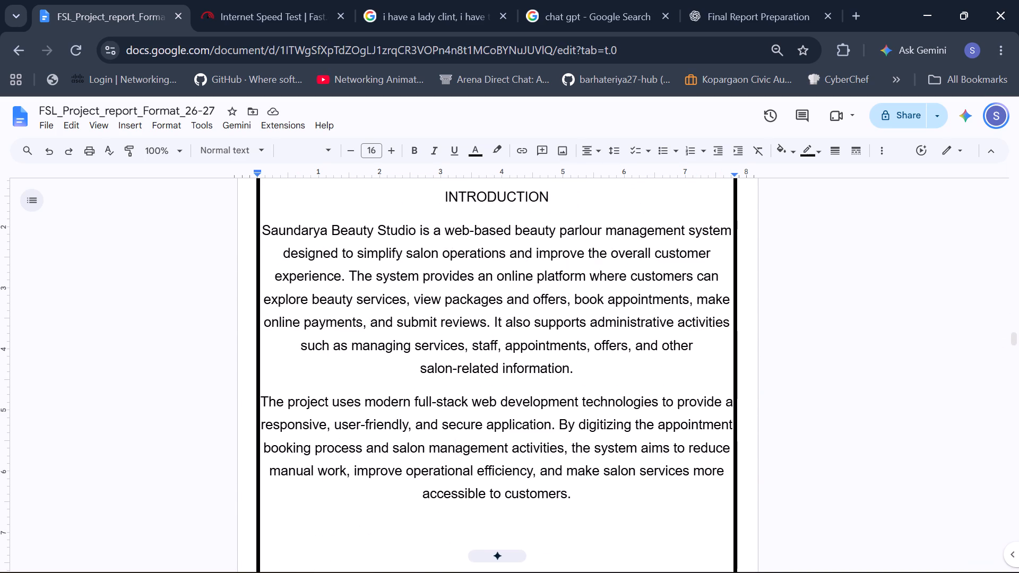
Increase the font size of the whole Abstract body text, including the keywords, to 12.
scroll(347, 260, up, 5)
right_click(347, 260)
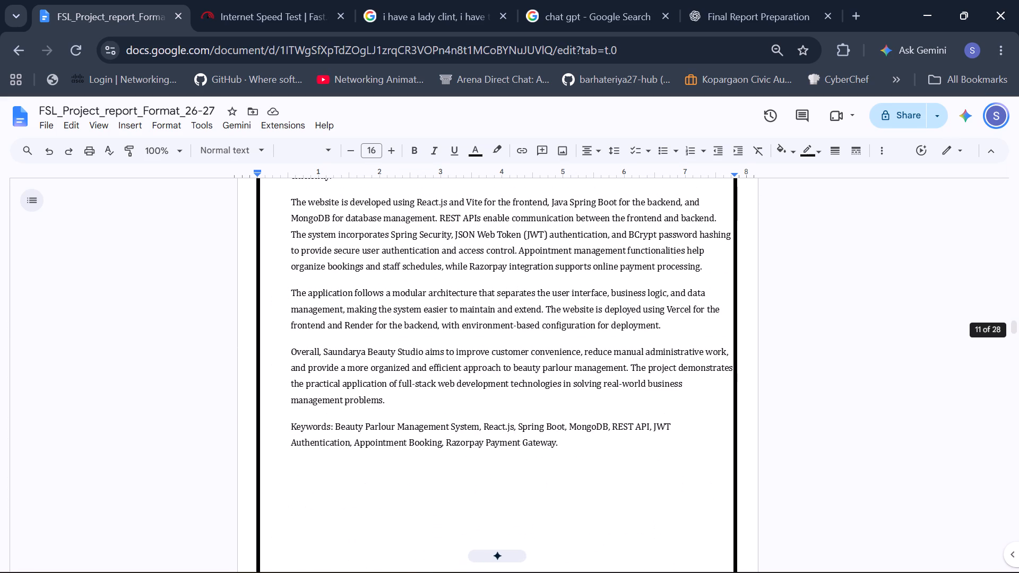
click(320, 276)
scroll(318, 265, up, 1)
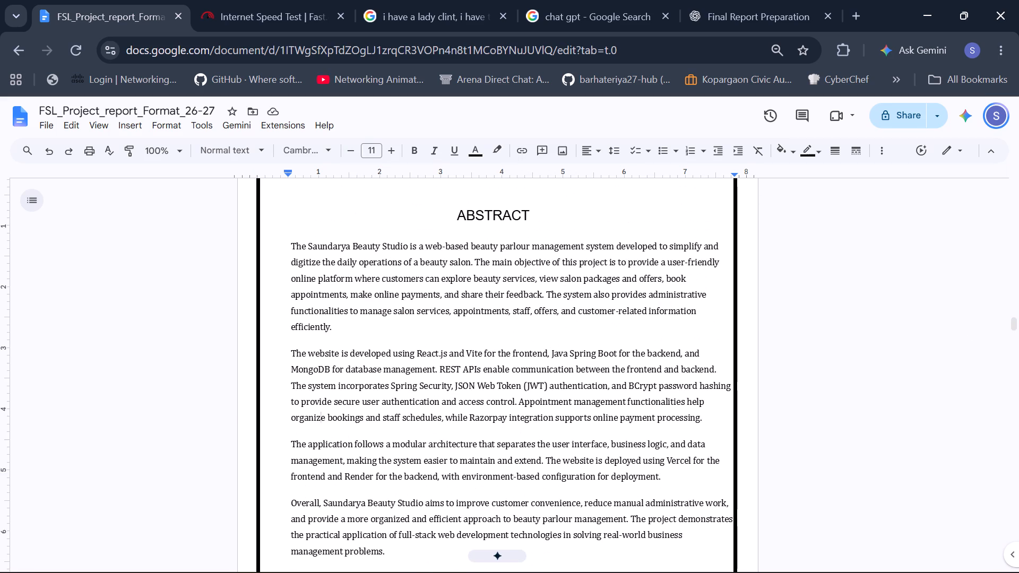
scroll(318, 265, up, 1)
scroll(318, 265, down, 1)
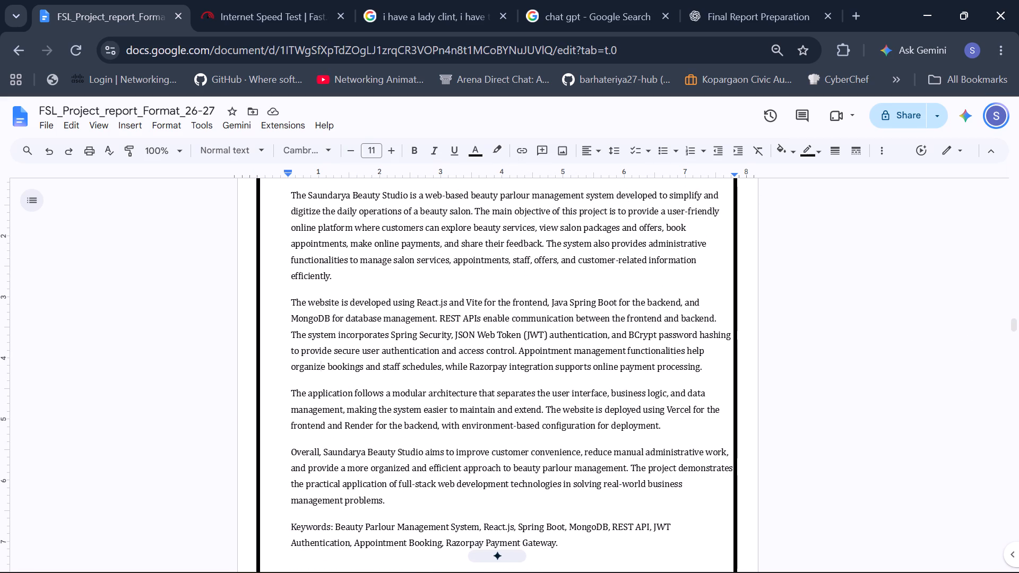
drag(565, 549, 264, 166)
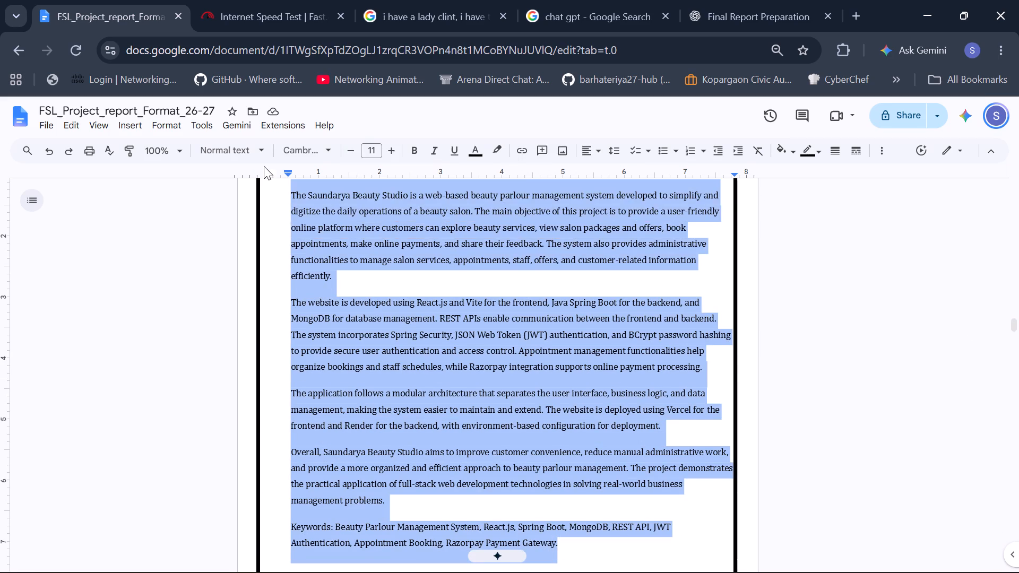
drag(264, 166, 323, 572)
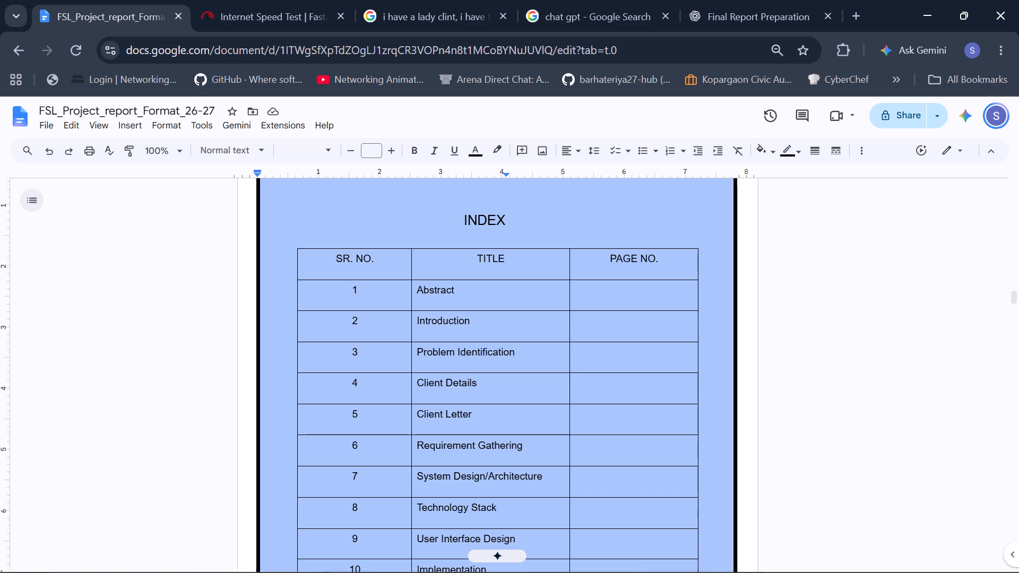
click(361, 461)
scroll(361, 461, down, 8)
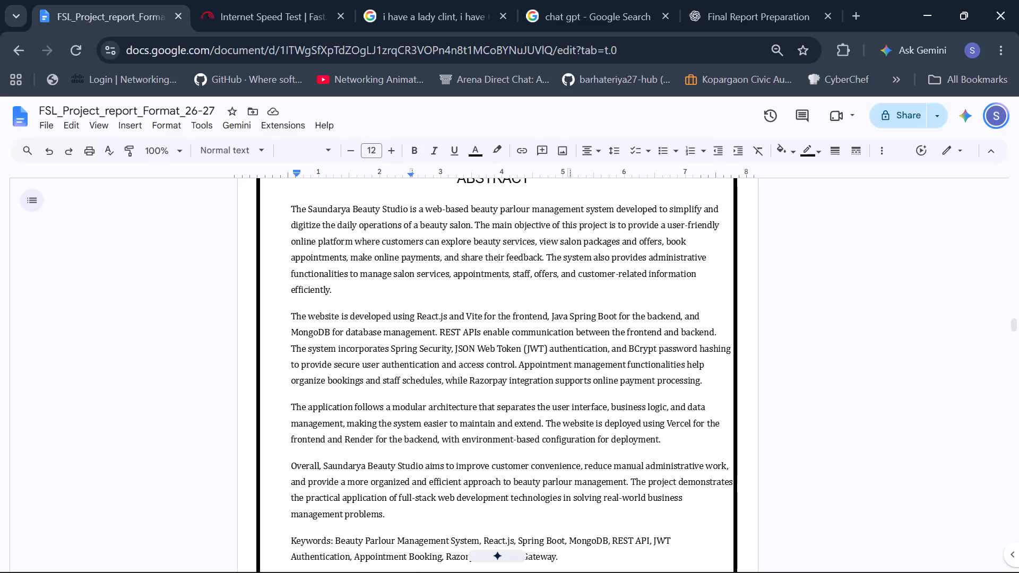
drag(290, 209, 598, 546)
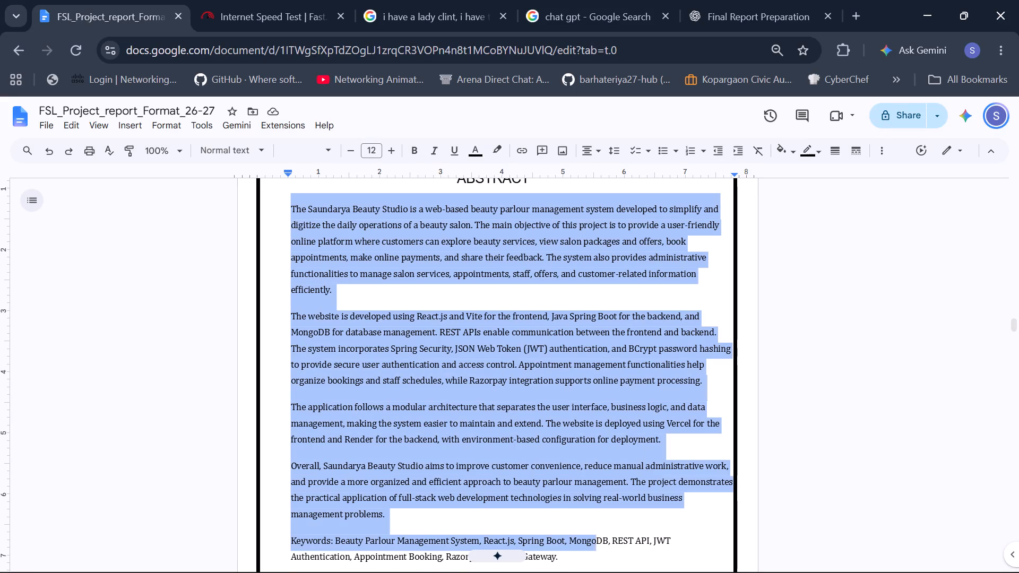
drag(598, 546, 575, 555)
click(390, 152)
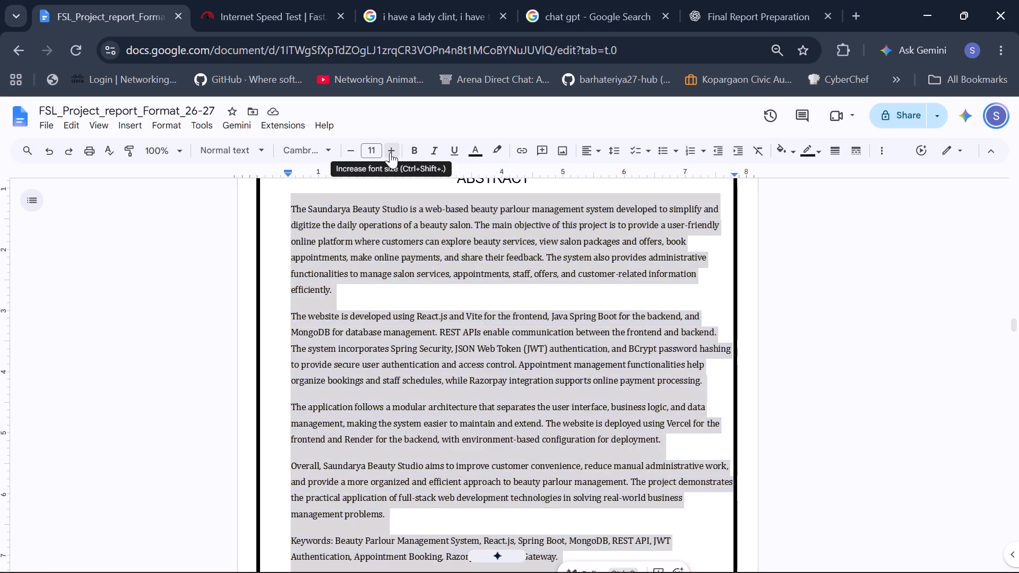
click(462, 344)
Set the font size of the two pasted Introduction paragraphs in Chapter 1 to 12.
scroll(451, 415, down, 2)
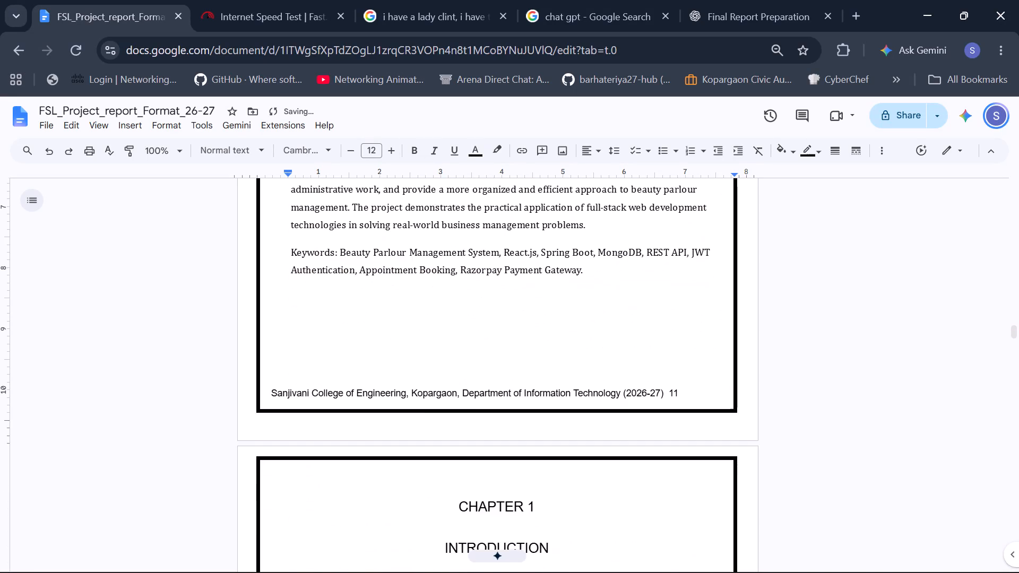
scroll(451, 415, down, 6)
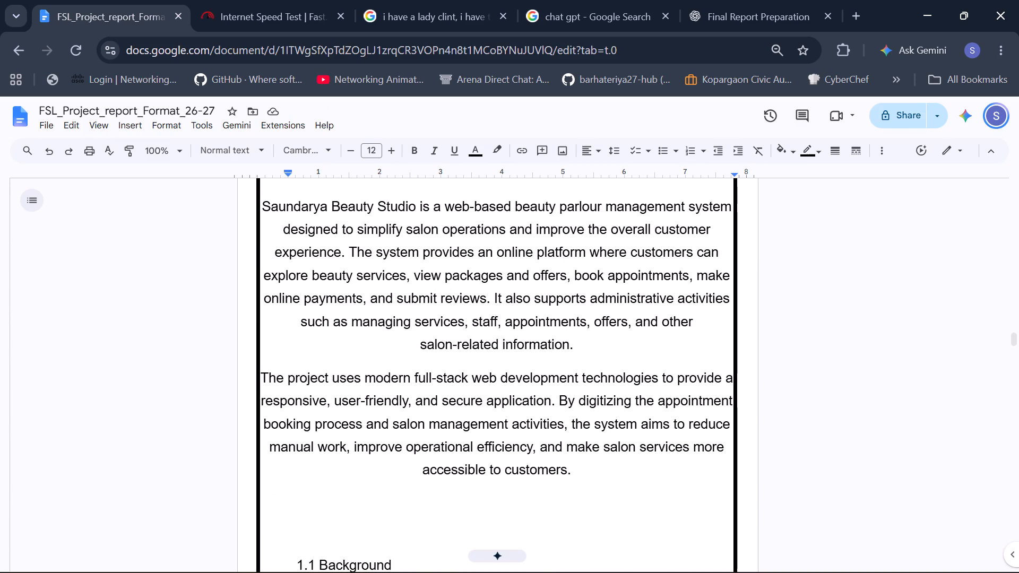
drag(573, 472, 264, 208)
click(369, 145)
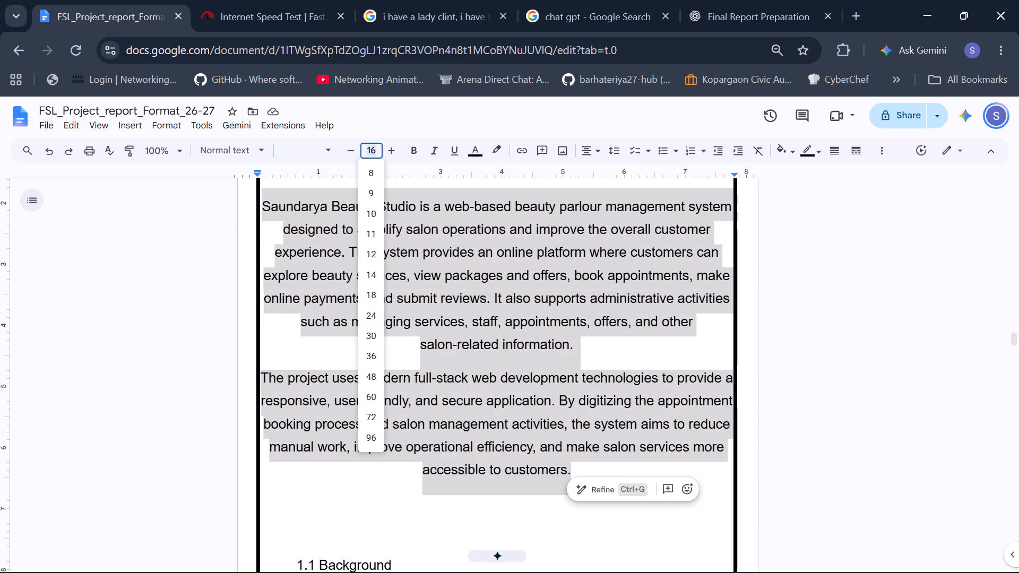
click(377, 258)
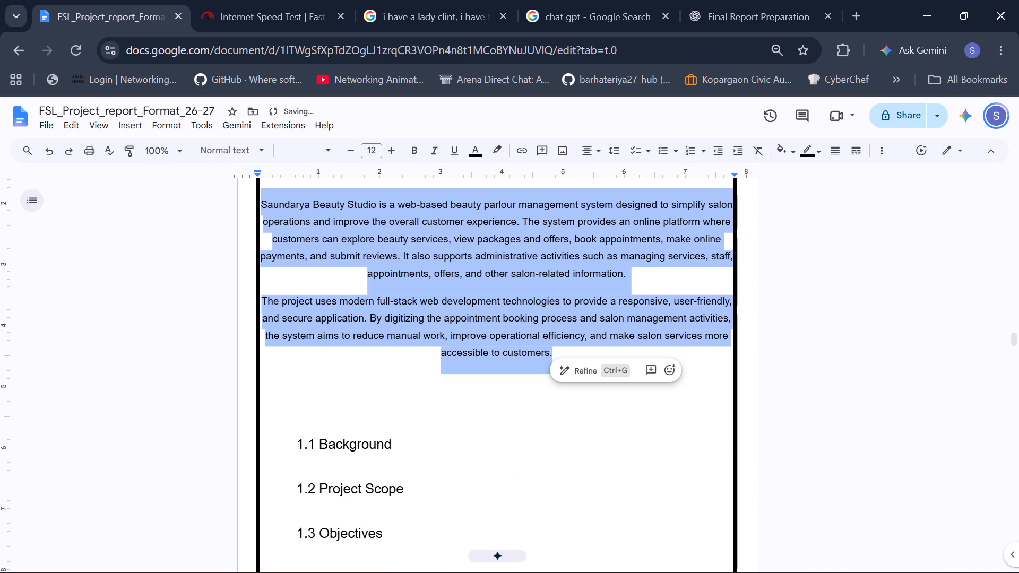
Increase the indent of the two Introduction paragraphs by one level.
click(721, 154)
click(745, 153)
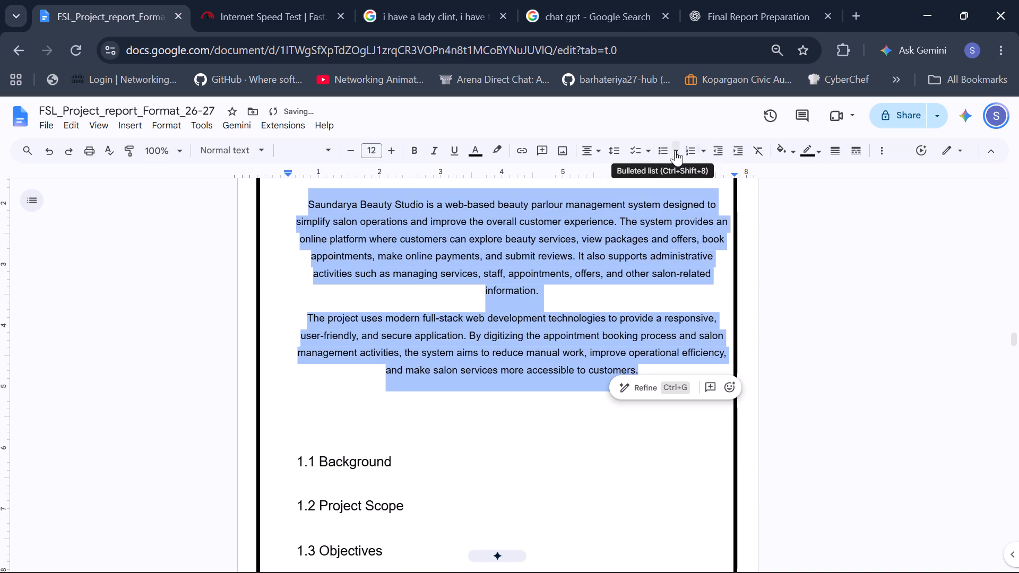
Left-align the two Introduction paragraphs in Chapter 1.
click(602, 155)
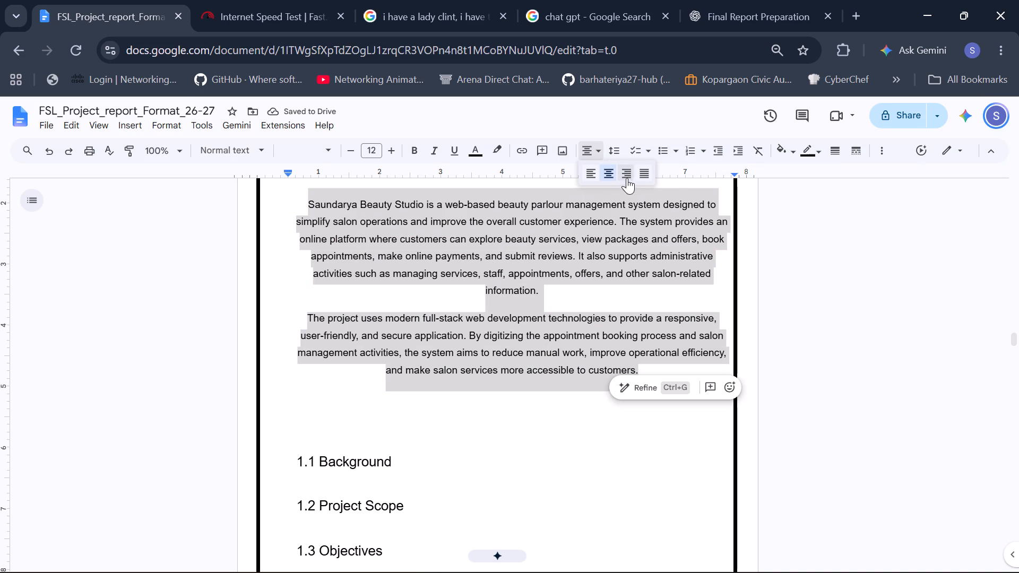
click(590, 175)
click(565, 232)
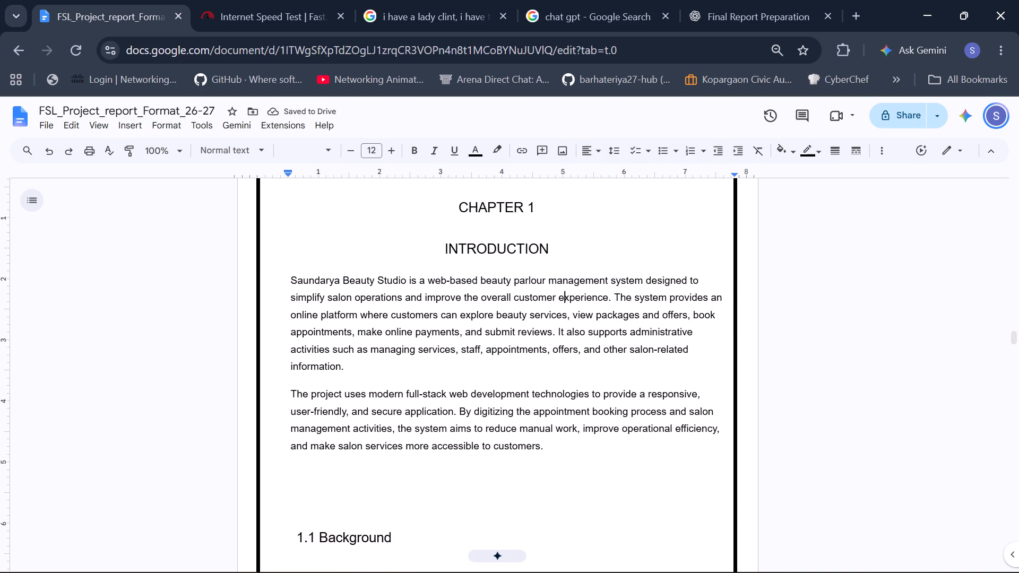
Remove the extra blank space between the Introduction text and the 1.1 Background heading.
scroll(348, 404, down, 1)
click(331, 404)
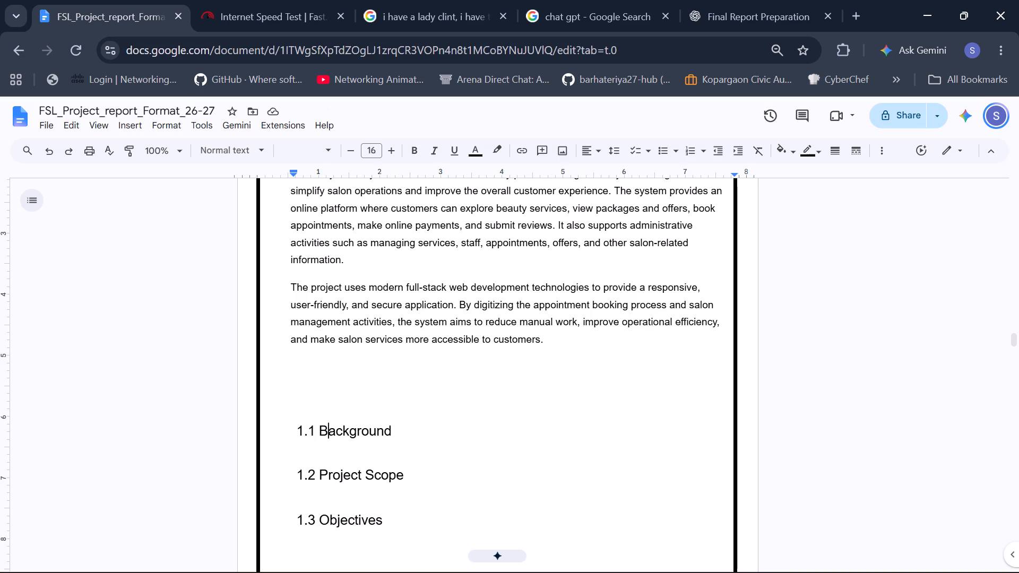
click(303, 382)
key(BackSpace)
key(BackSpace)
click(357, 403)
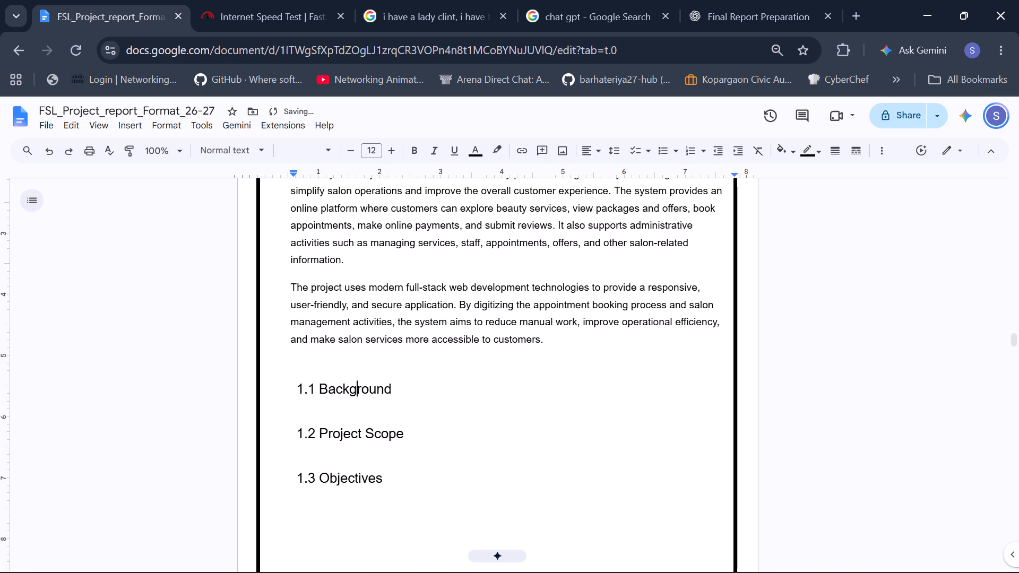
Copy the three 1.1 Background paragraphs from the ChatGPT report and paste them below the report's 1.1 Background heading.
click(698, 0)
scroll(500, 508, down, 1)
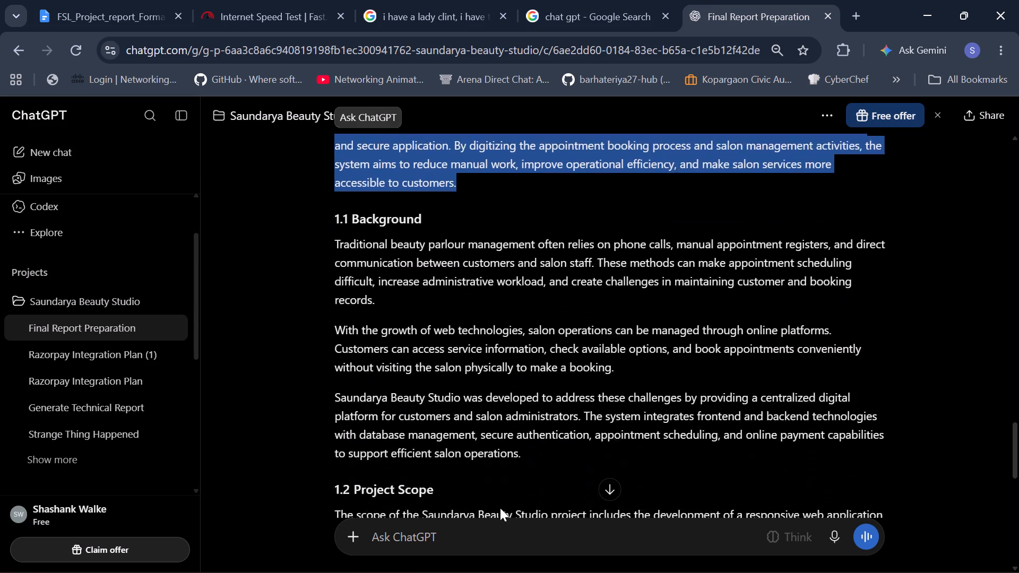
scroll(500, 508, down, 1)
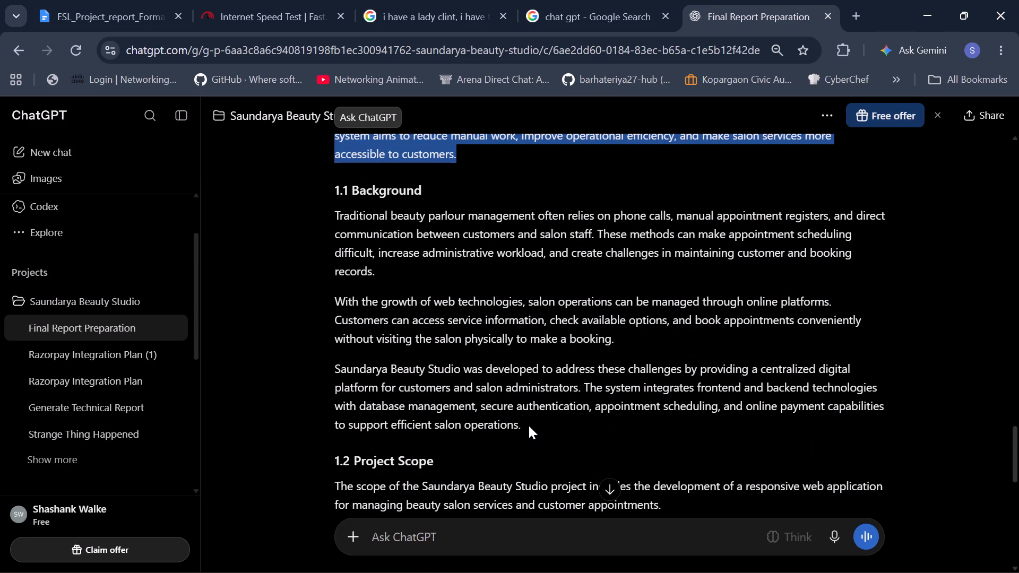
drag(528, 426, 340, 220)
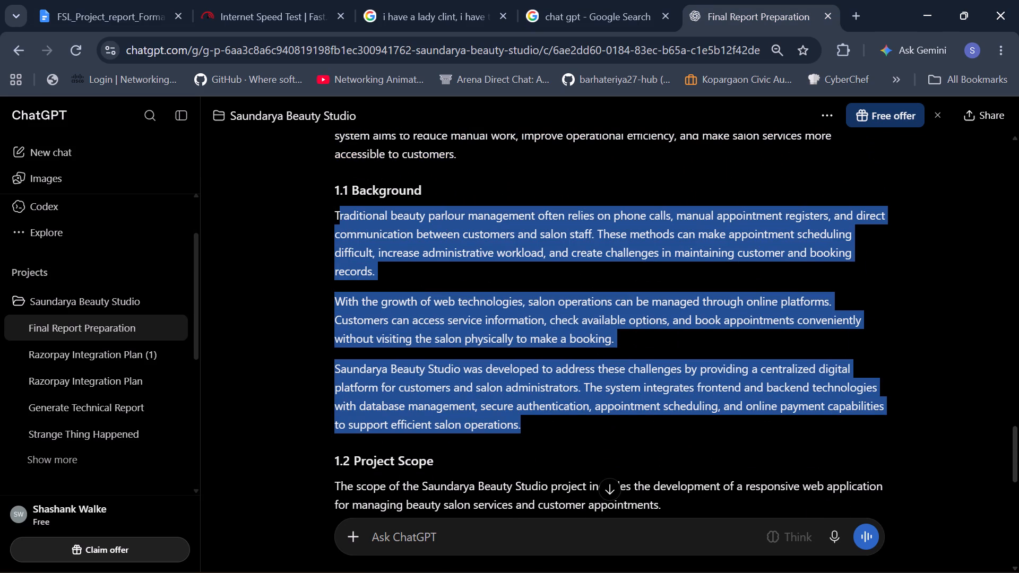
drag(340, 220, 334, 220)
key(ctrl+c)
key(ctrl+c)
click(129, 0)
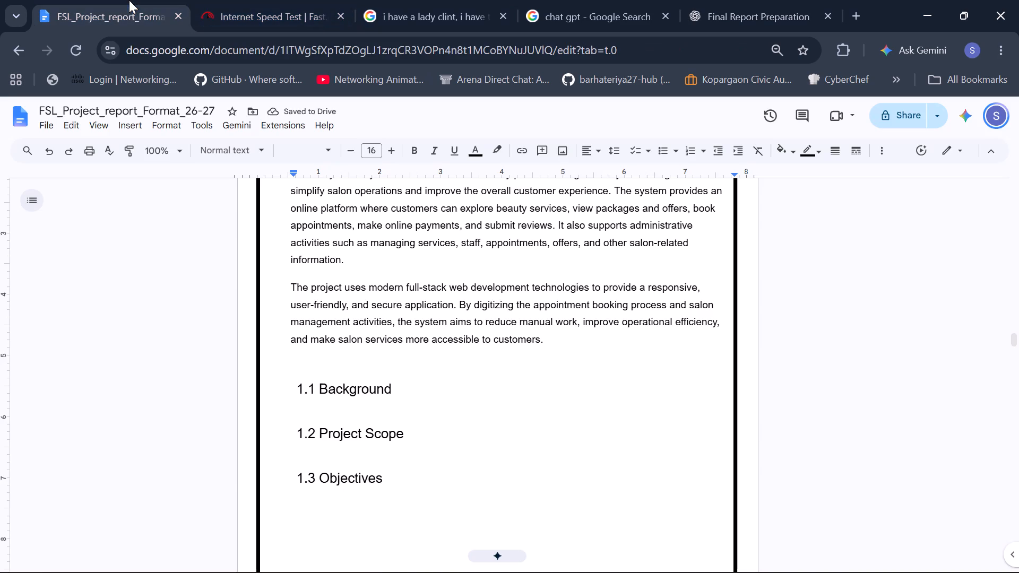
click(368, 409)
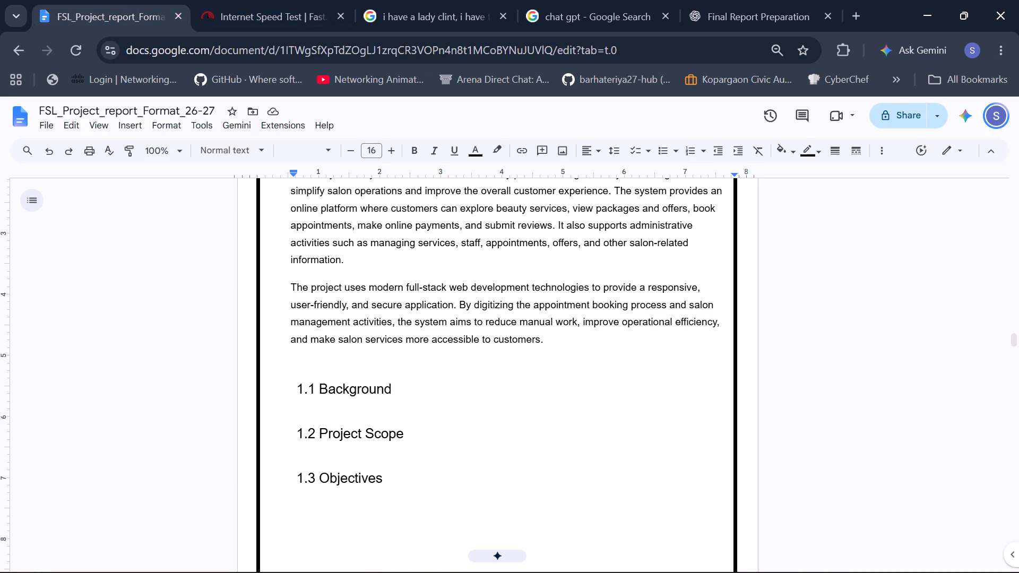
click(396, 405)
click(394, 389)
key(Return)
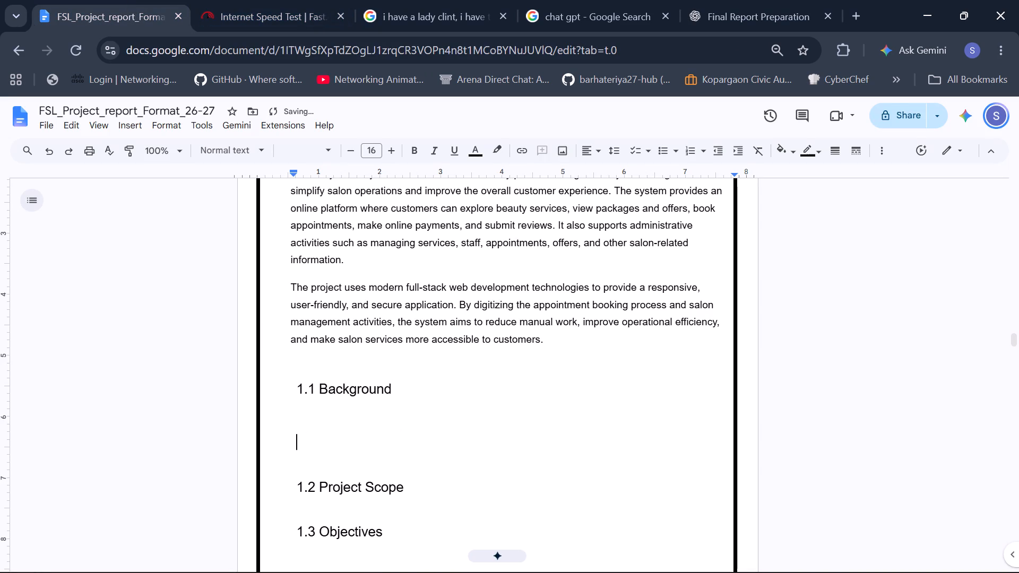
key(ctrl+v)
Set the font size of the three pasted Background paragraphs to 12.
scroll(394, 389, up, 2)
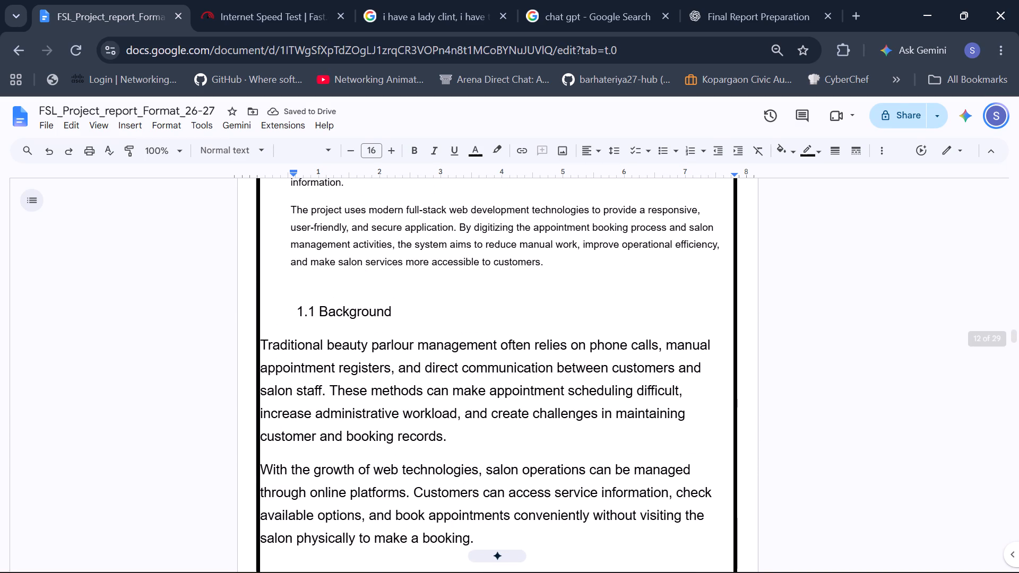
drag(263, 342, 343, 475)
scroll(269, 354, up, 1)
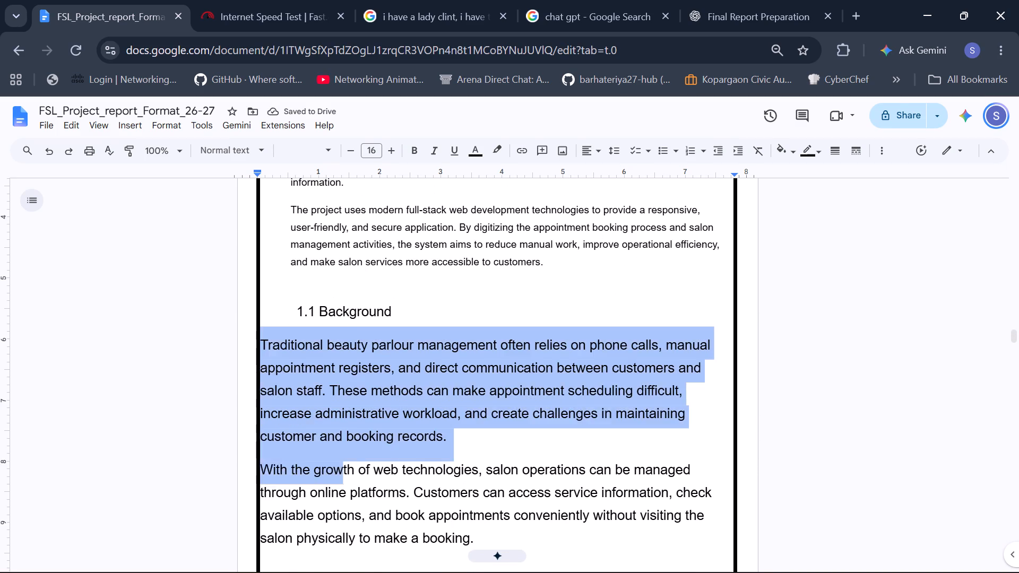
drag(343, 475, 599, 542)
scroll(379, 392, right, 1)
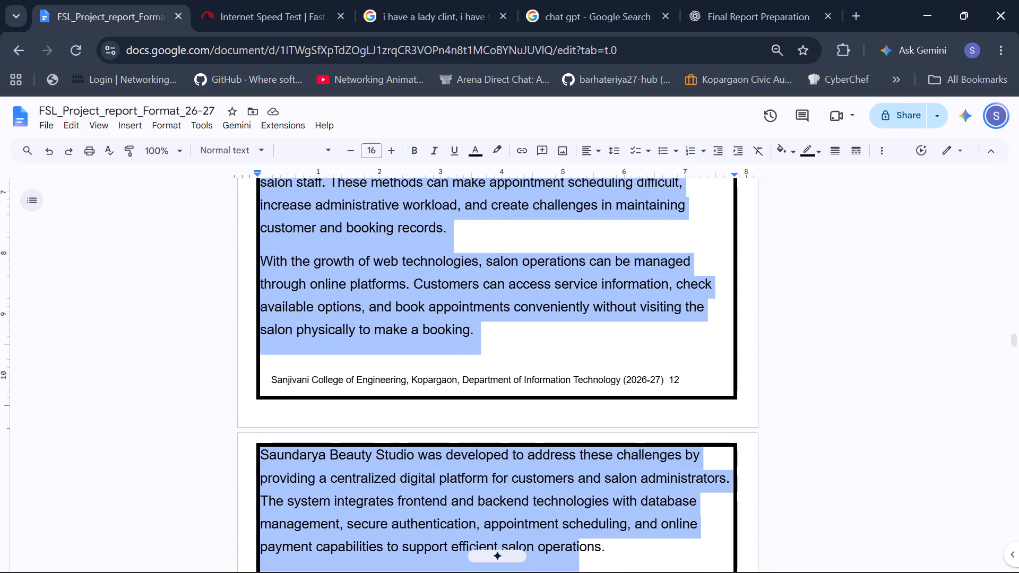
drag(599, 542, 616, 539)
scroll(599, 542, right, 1)
scroll(616, 539, down, 1)
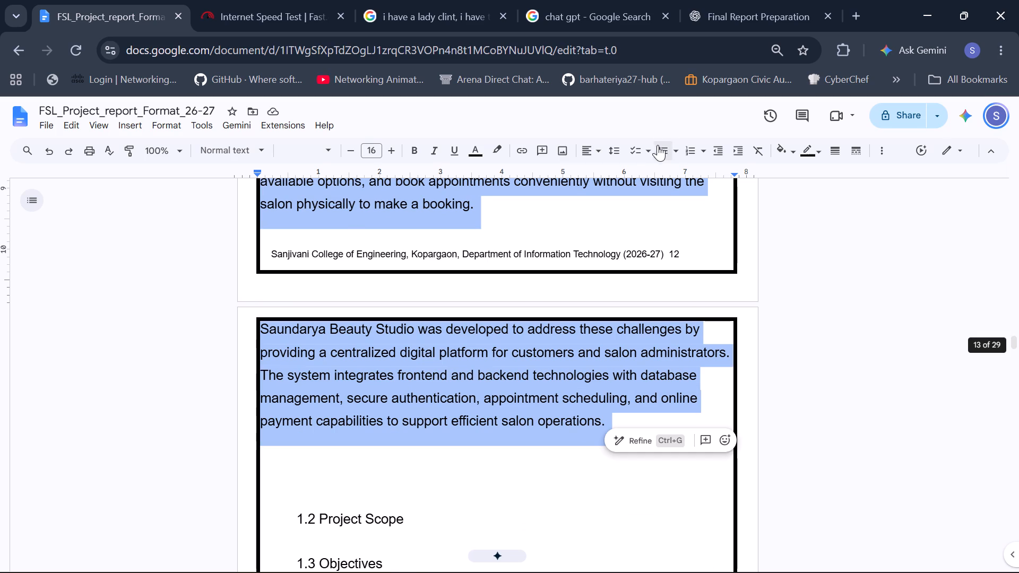
click(377, 152)
click(377, 255)
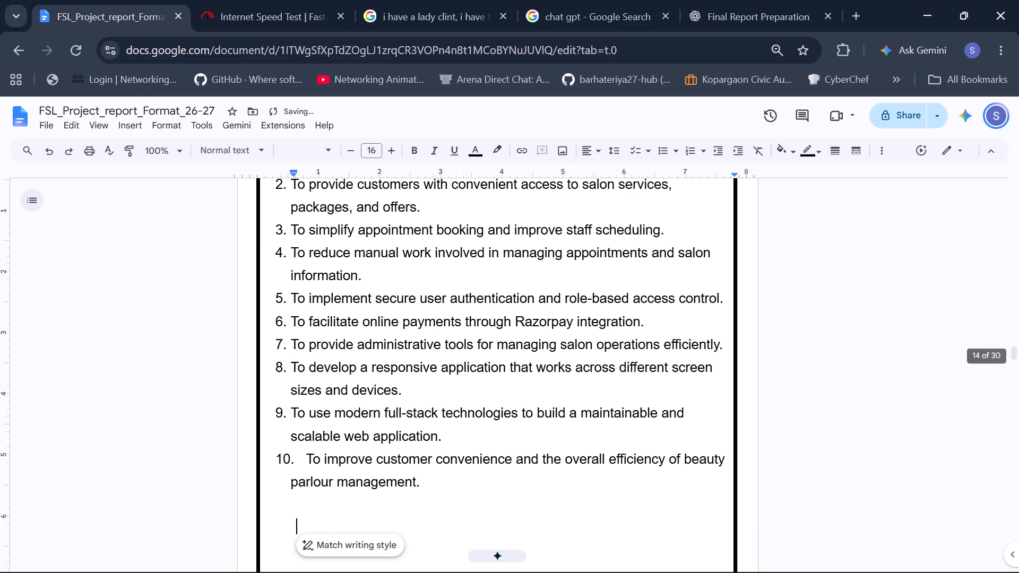
drag(419, 483, 332, 286)
scroll(364, 371, up, 2)
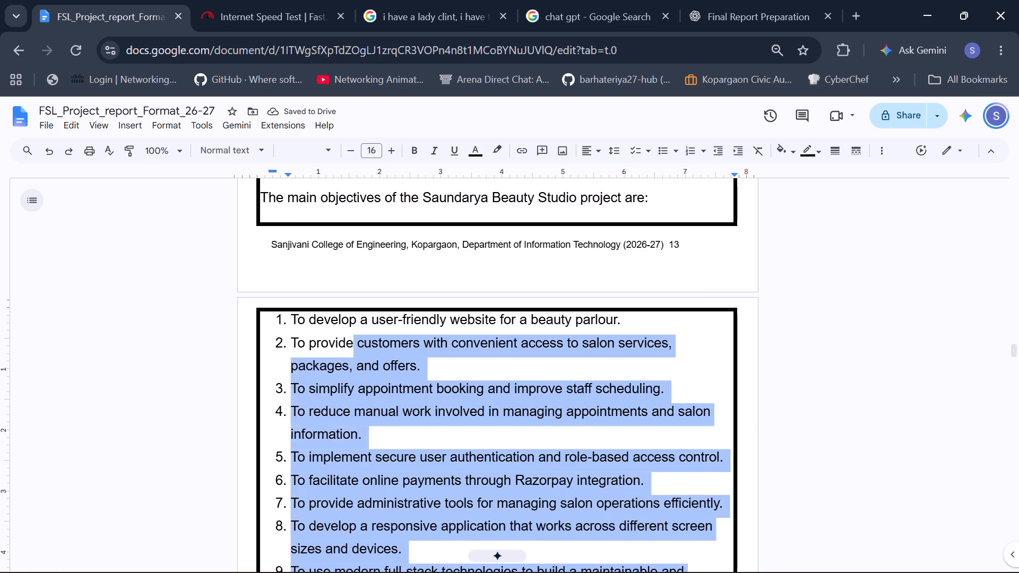
drag(332, 286, 254, 328)
scroll(332, 286, up, 1)
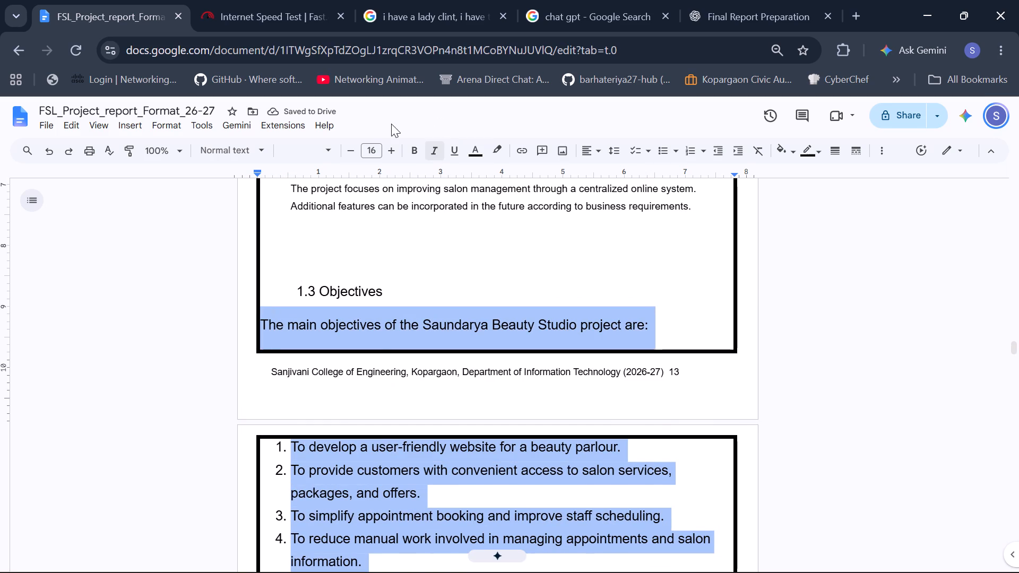
click(370, 146)
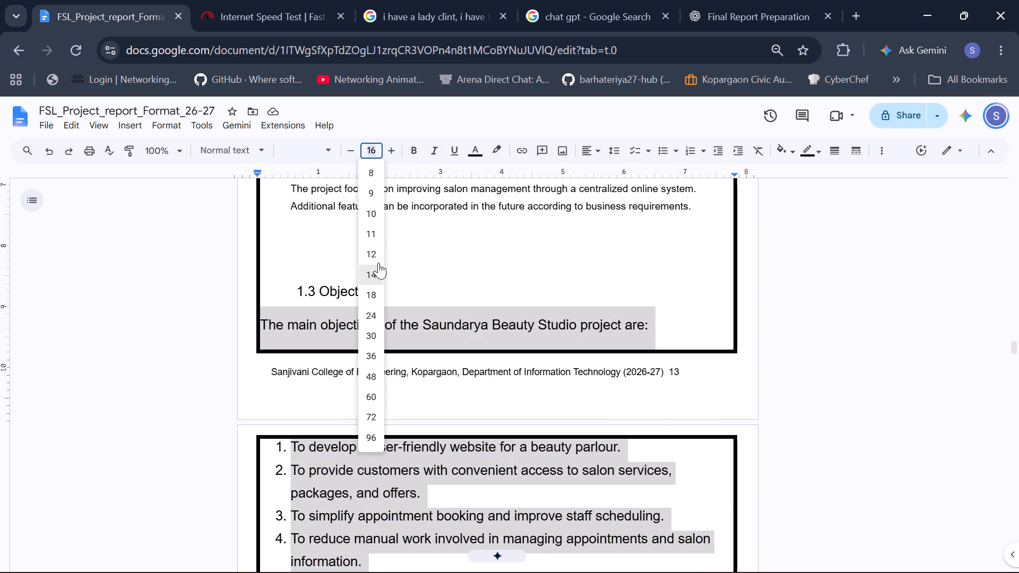
click(377, 256)
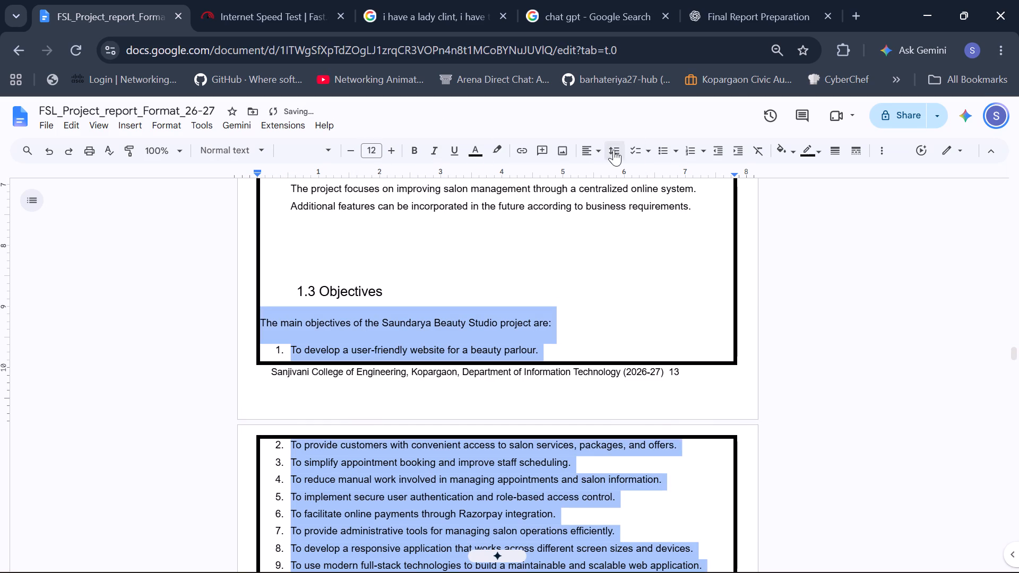
Increase the indent of the Objectives introduction and numbered list by one level.
click(734, 150)
click(457, 289)
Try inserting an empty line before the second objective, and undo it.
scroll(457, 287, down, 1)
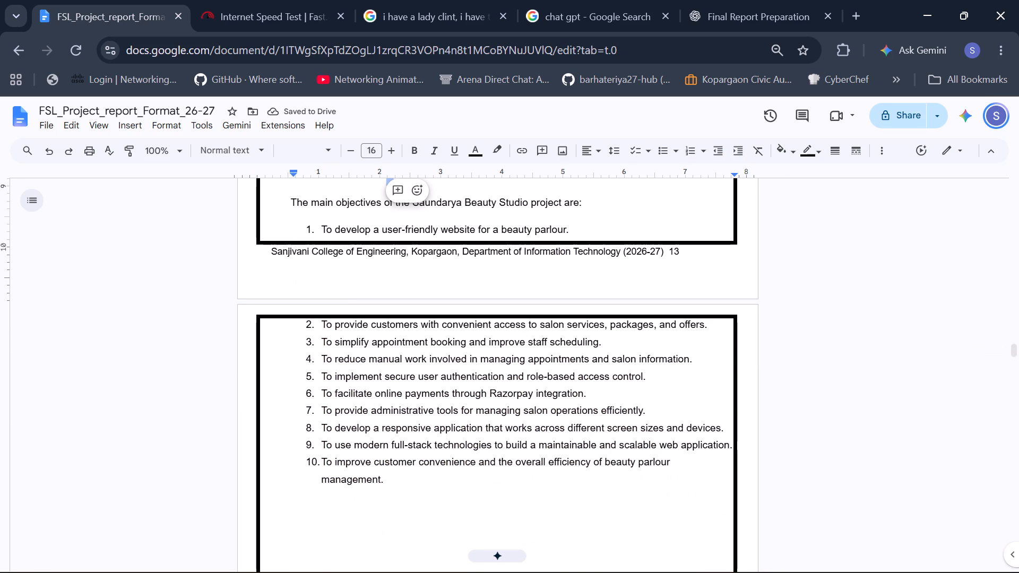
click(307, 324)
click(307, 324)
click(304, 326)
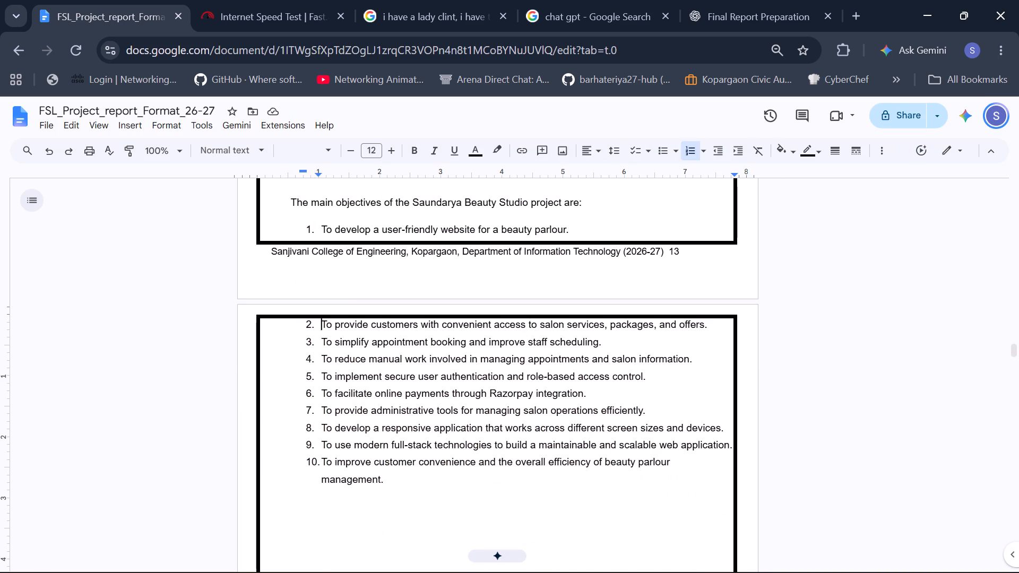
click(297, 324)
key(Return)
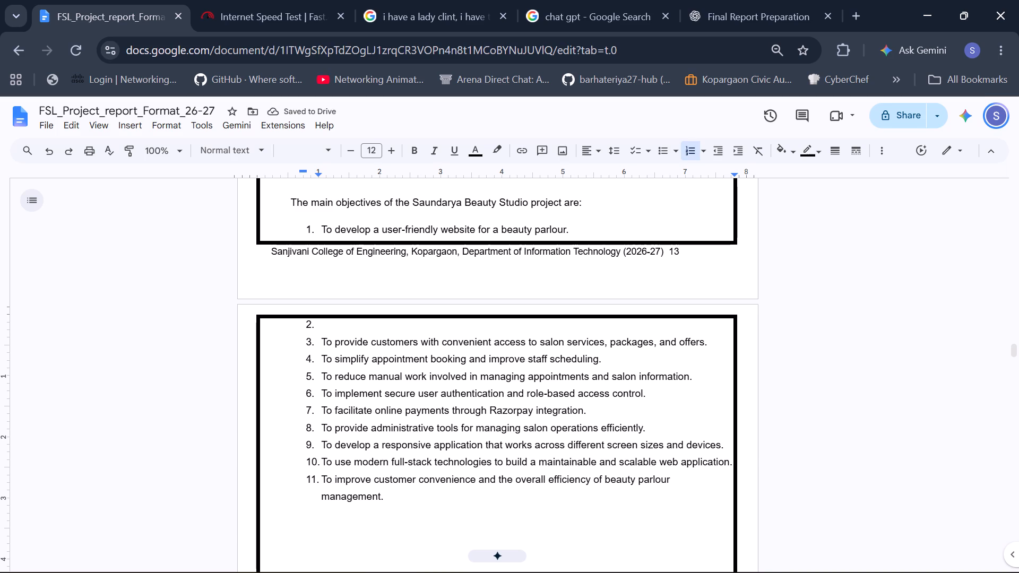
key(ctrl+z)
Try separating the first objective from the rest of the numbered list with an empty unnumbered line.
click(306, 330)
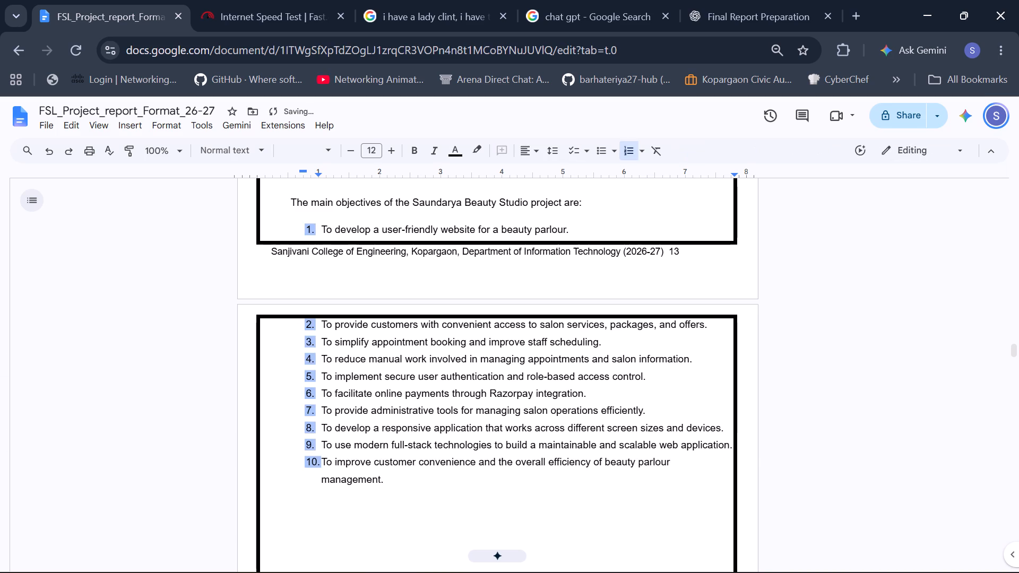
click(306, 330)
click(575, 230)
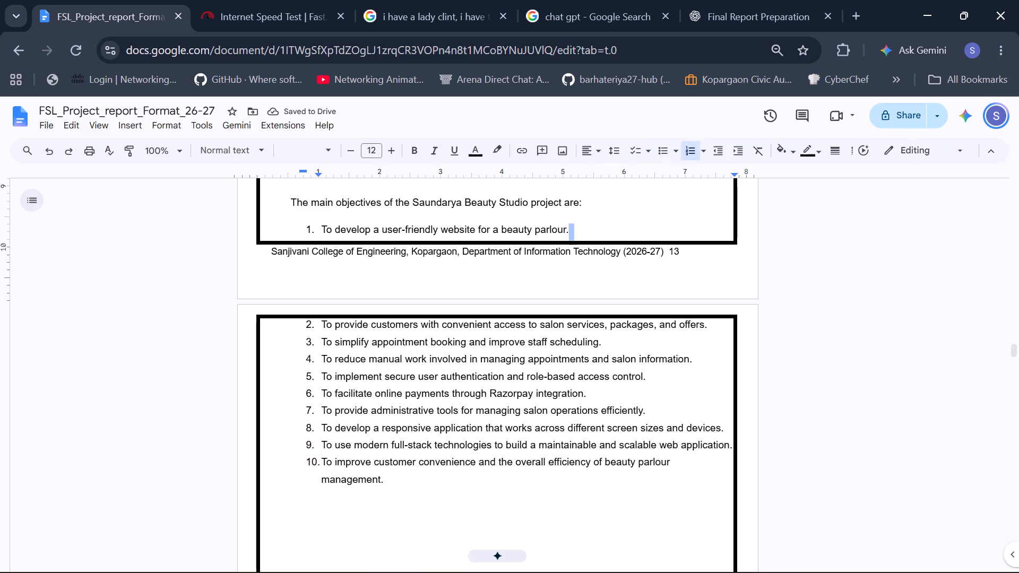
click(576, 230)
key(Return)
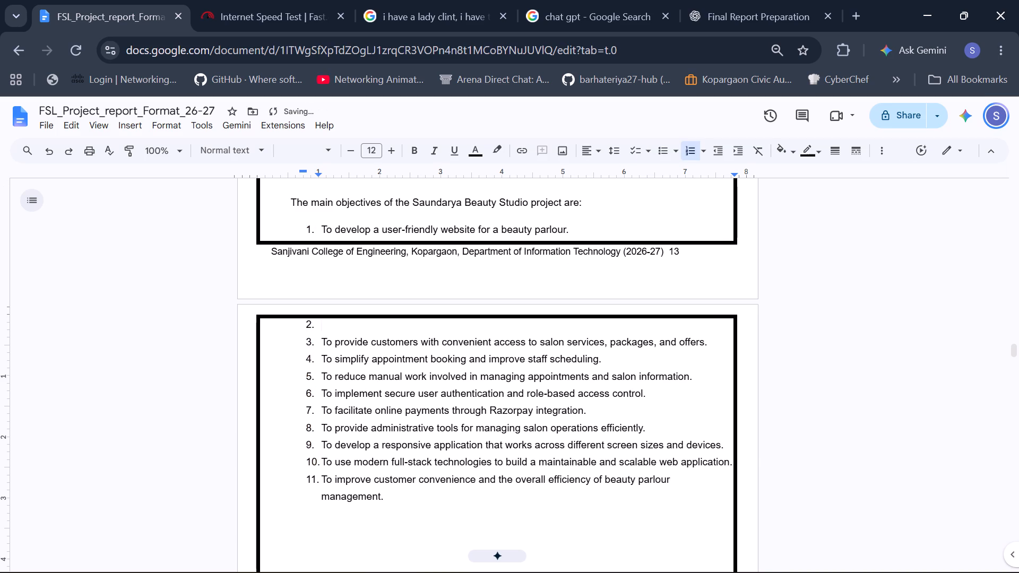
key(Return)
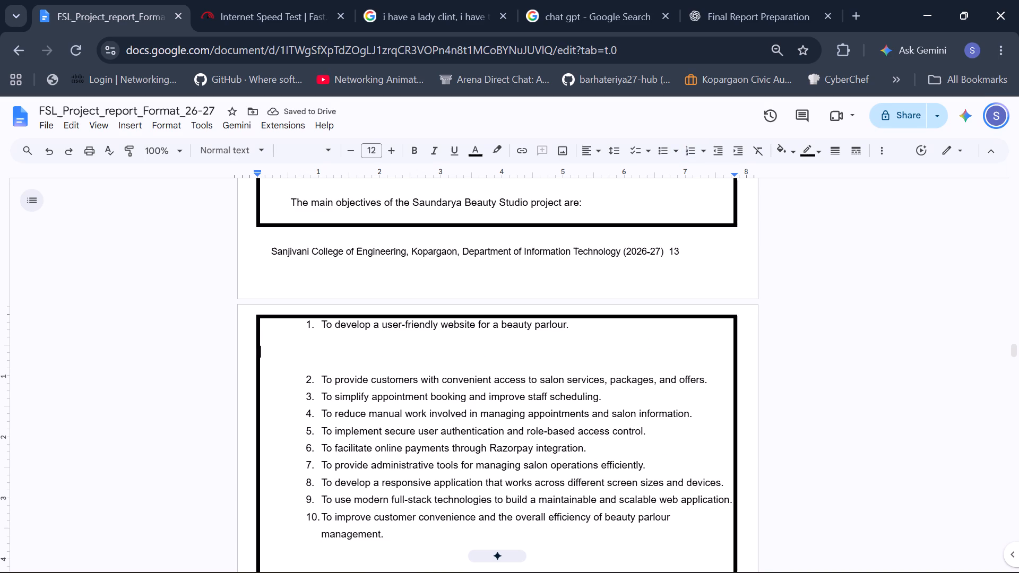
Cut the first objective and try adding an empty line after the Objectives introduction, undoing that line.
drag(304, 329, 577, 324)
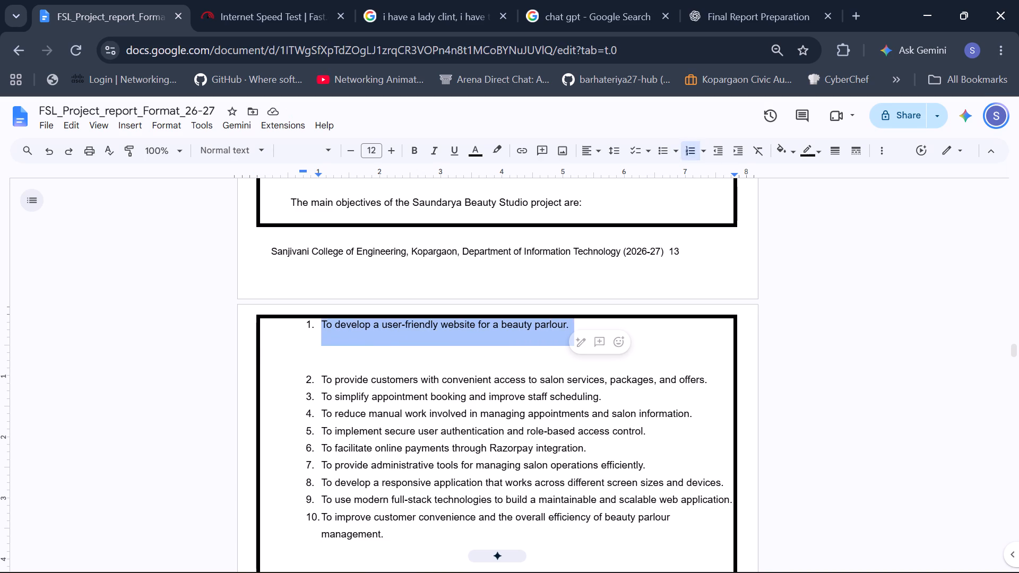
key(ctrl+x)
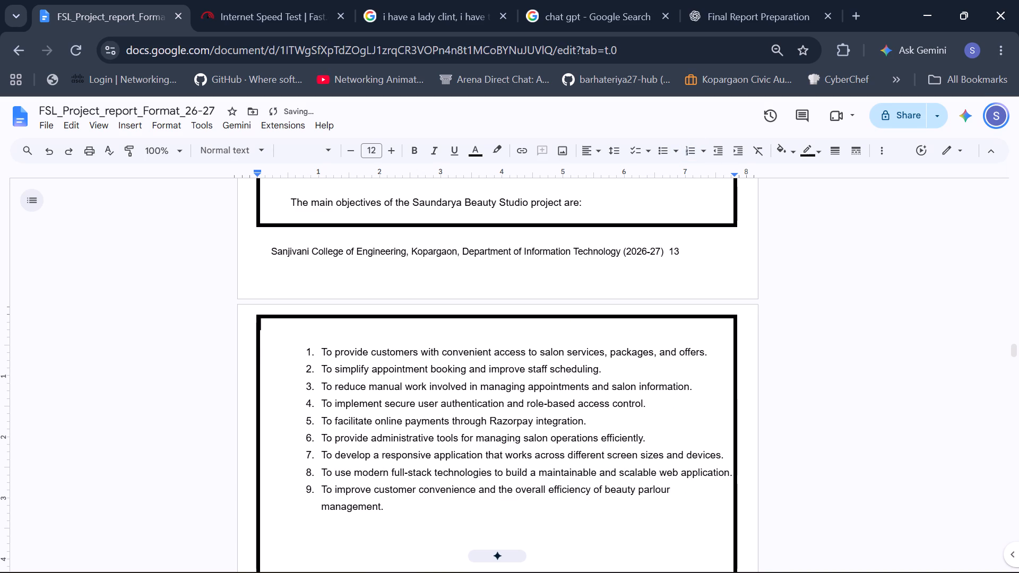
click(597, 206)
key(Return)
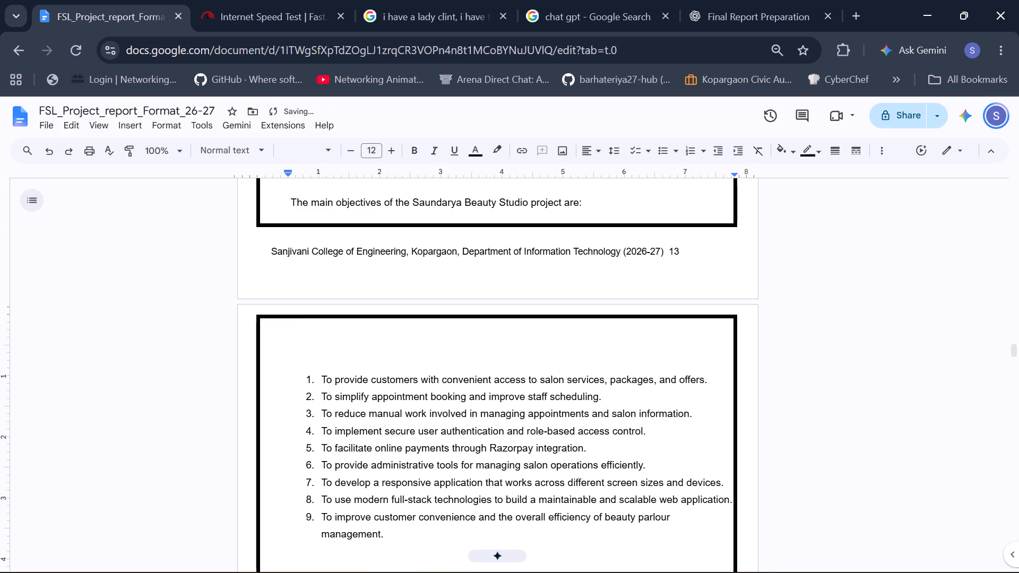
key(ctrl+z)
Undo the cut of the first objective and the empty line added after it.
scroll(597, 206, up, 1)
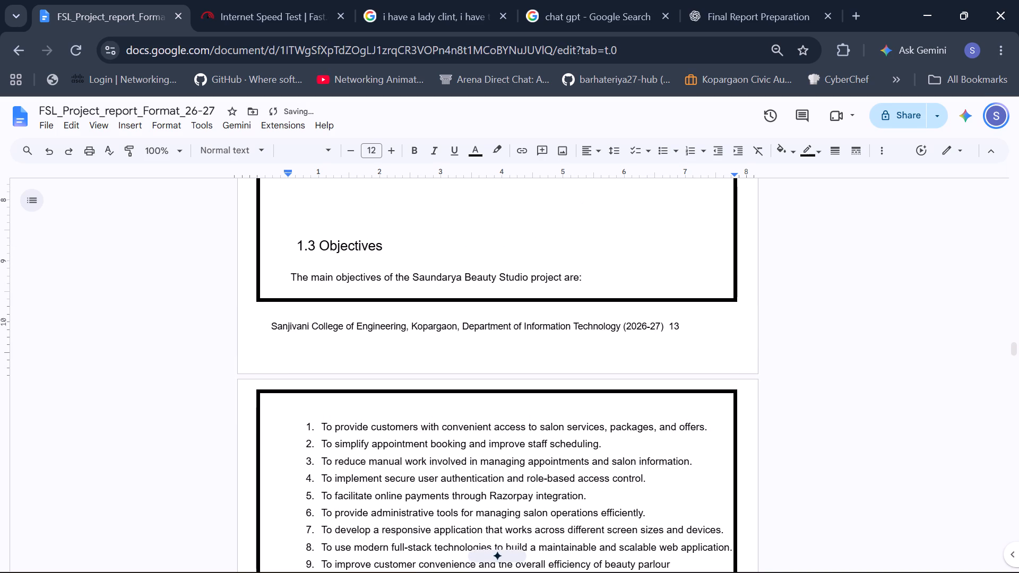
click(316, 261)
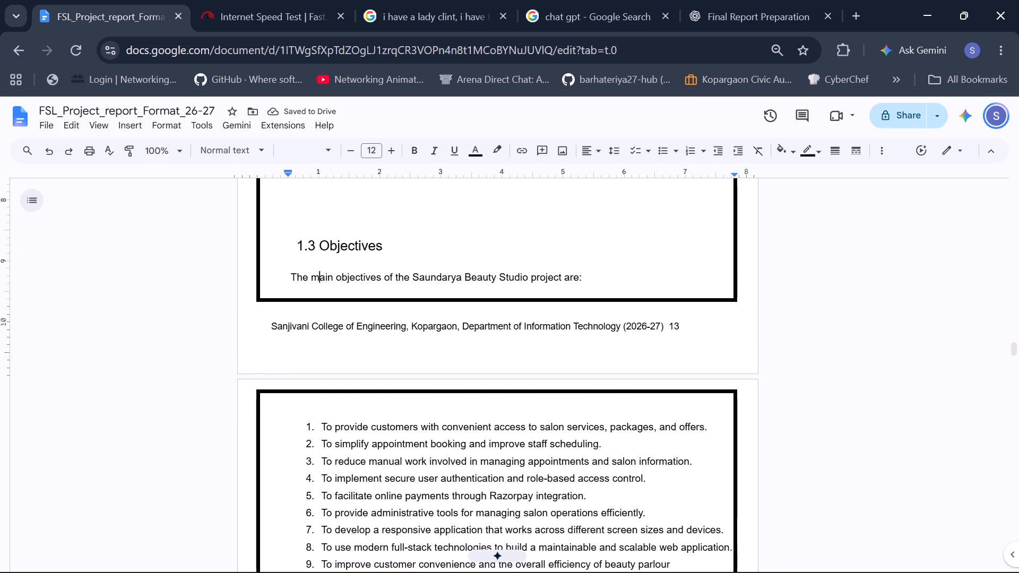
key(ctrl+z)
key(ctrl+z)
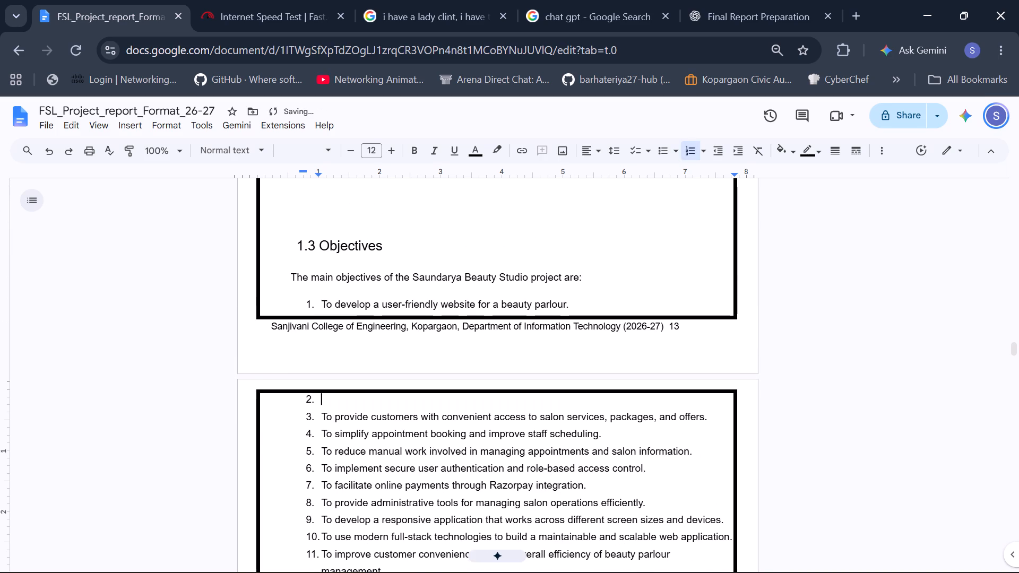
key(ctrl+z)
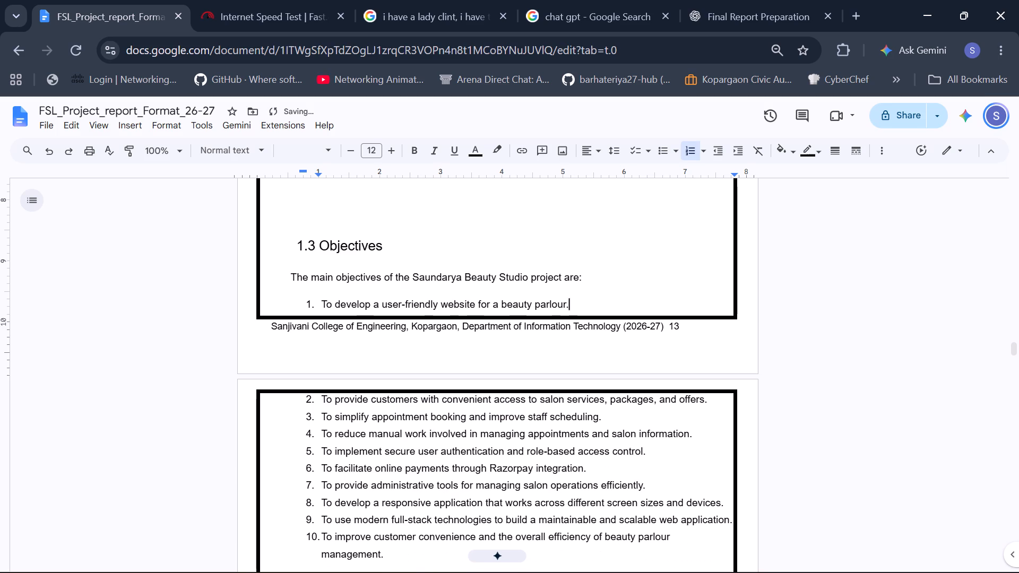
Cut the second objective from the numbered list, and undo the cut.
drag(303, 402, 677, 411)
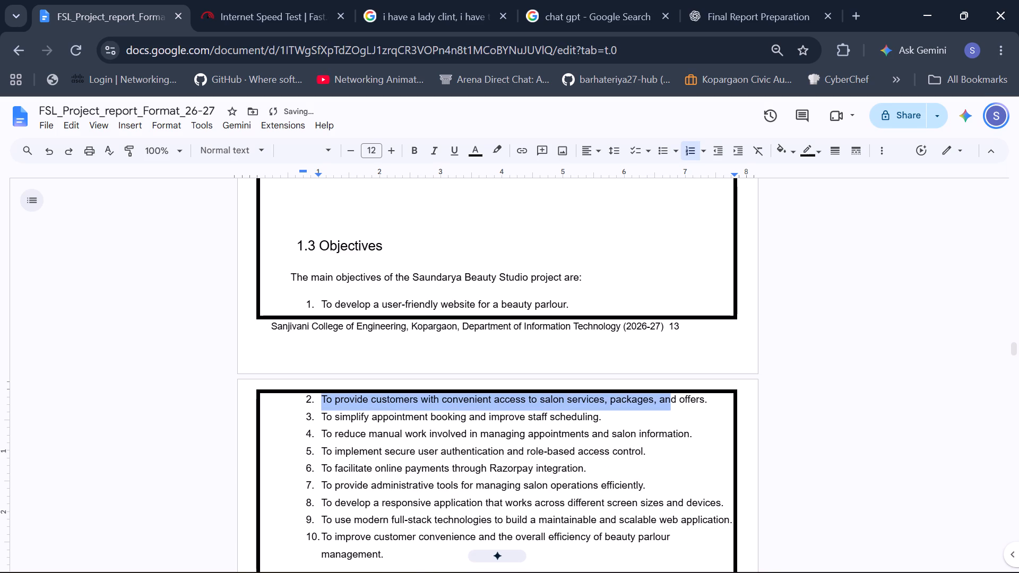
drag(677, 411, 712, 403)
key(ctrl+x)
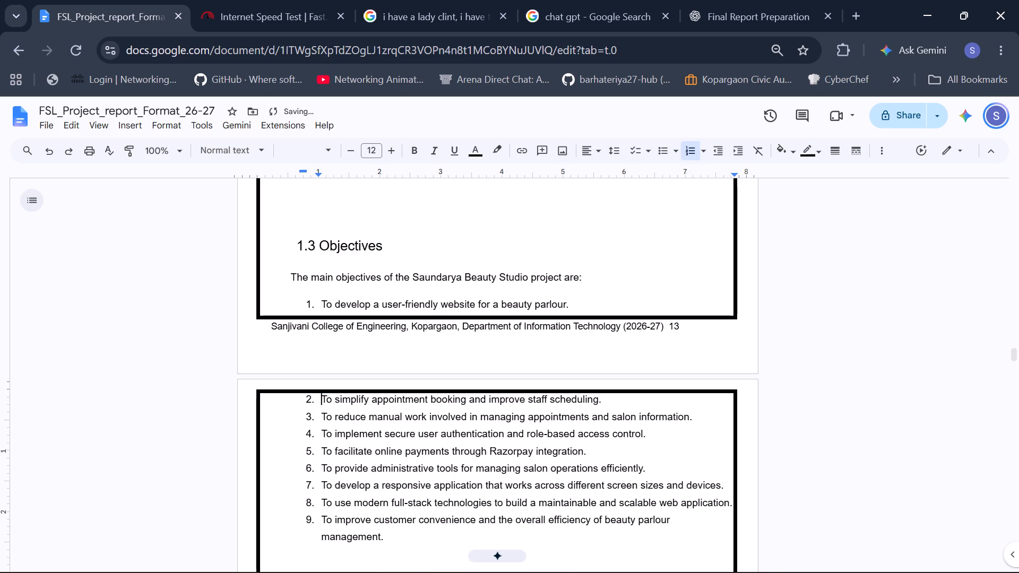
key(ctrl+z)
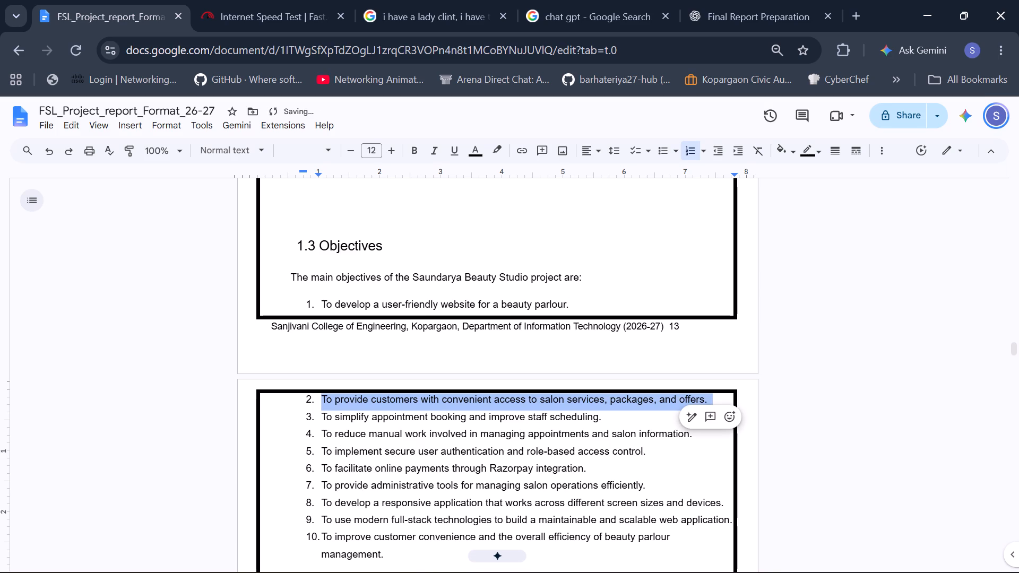
Examine the page layout from the Background section through the numbered objectives list.
click(298, 402)
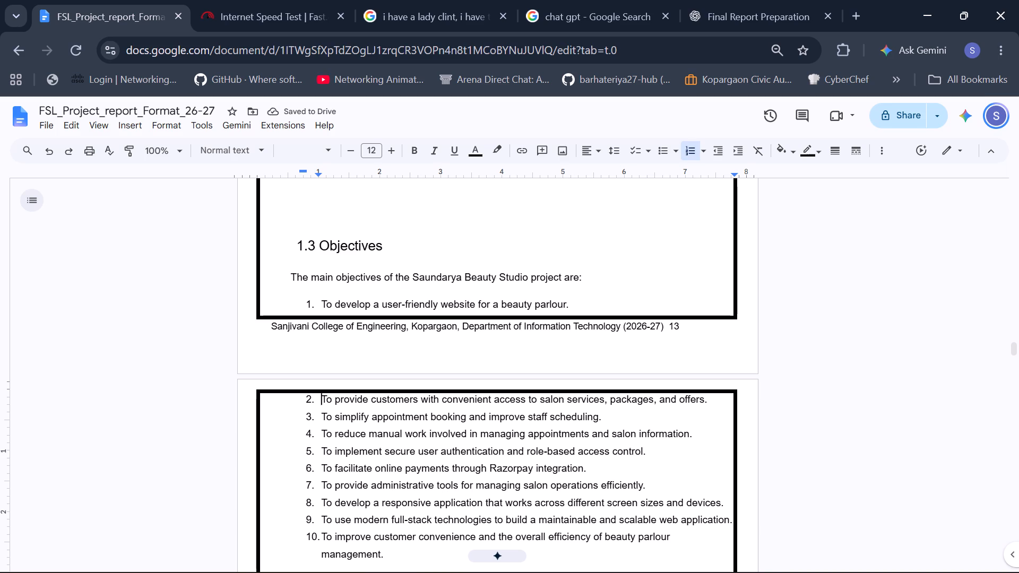
scroll(341, 452, up, 4)
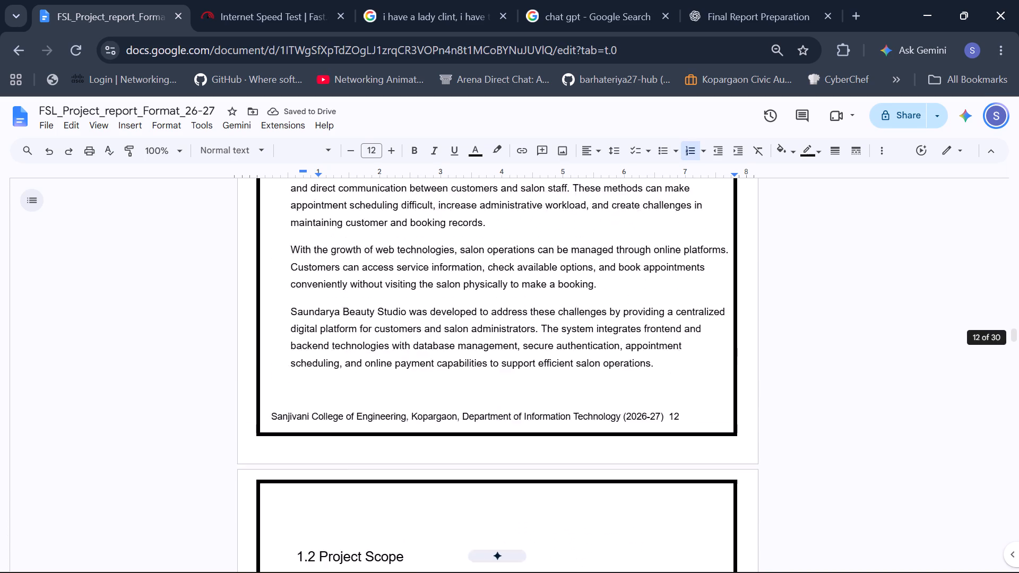
scroll(341, 452, up, 1)
scroll(341, 452, down, 4)
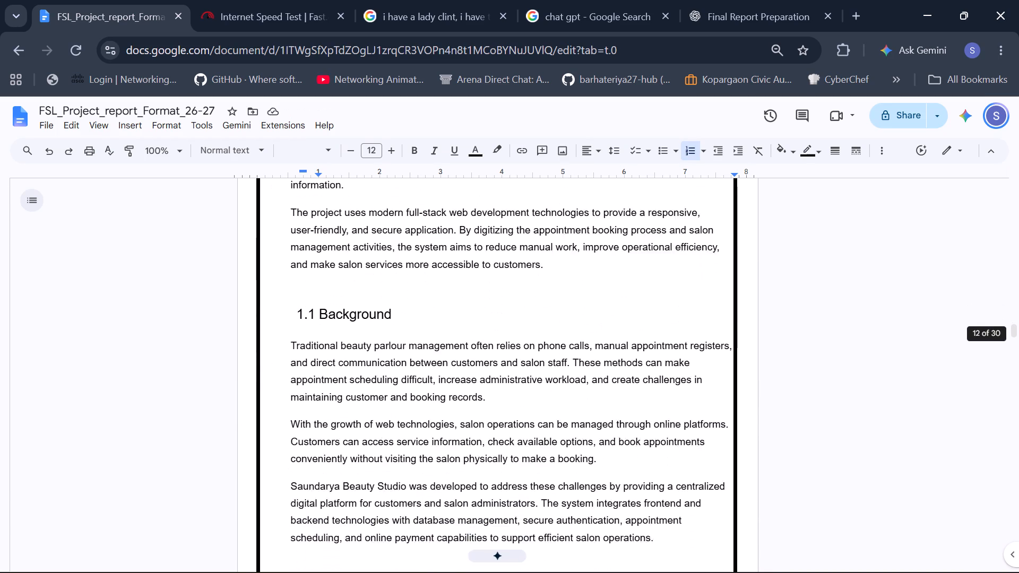
scroll(341, 452, down, 4)
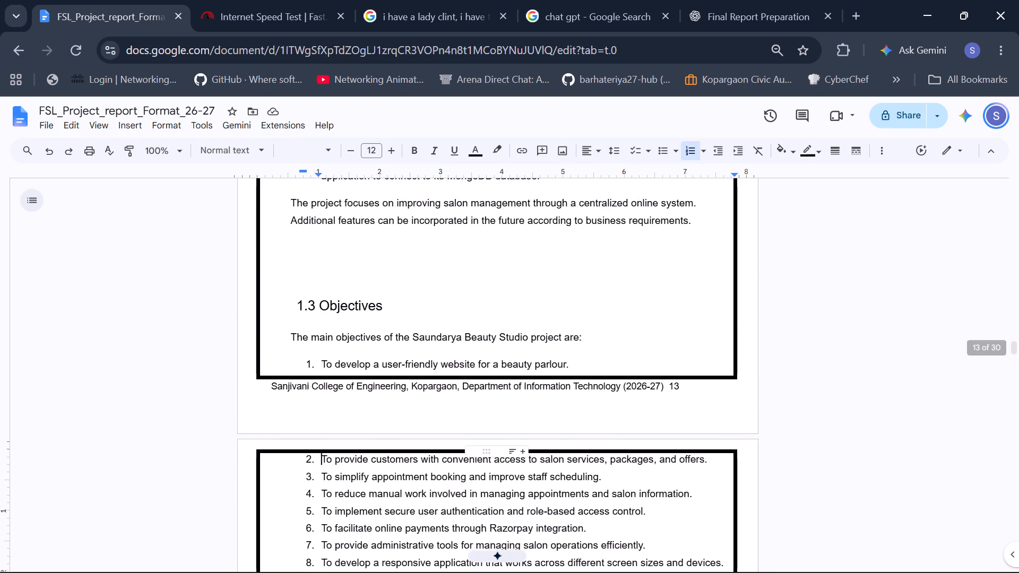
scroll(341, 452, down, 3)
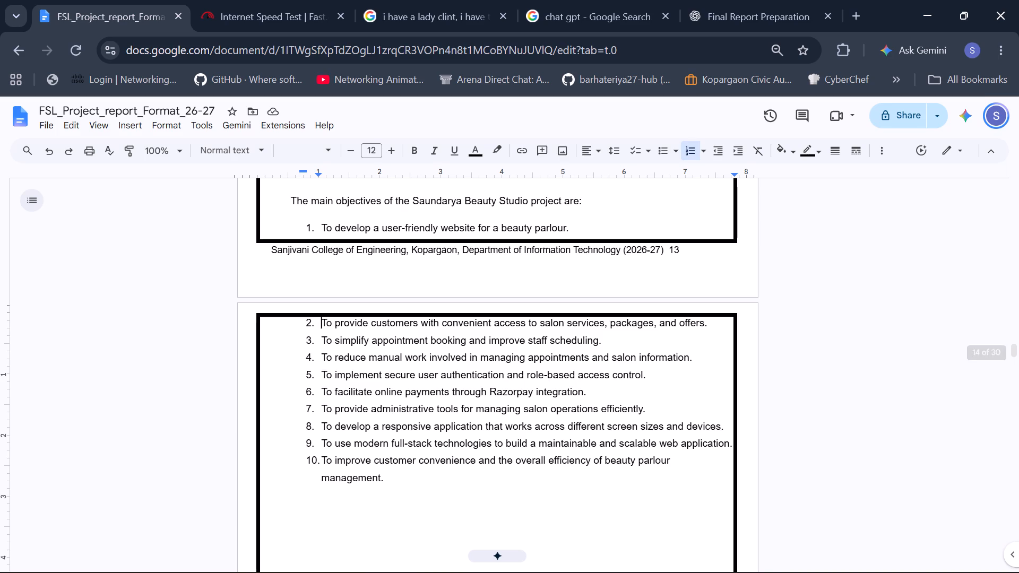
click(297, 328)
click(286, 328)
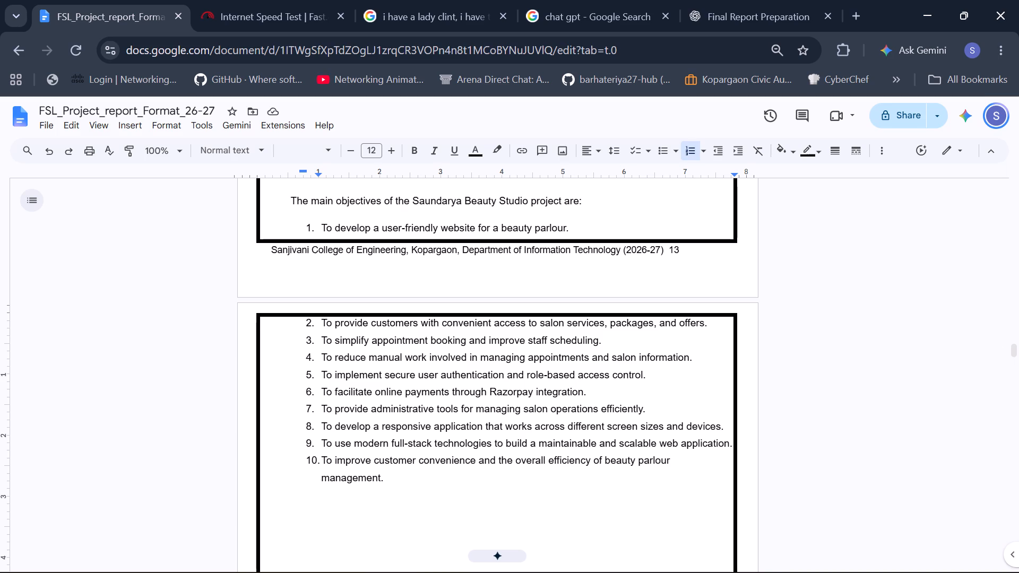
Insert an empty line below the ten numbered objectives.
click(325, 519)
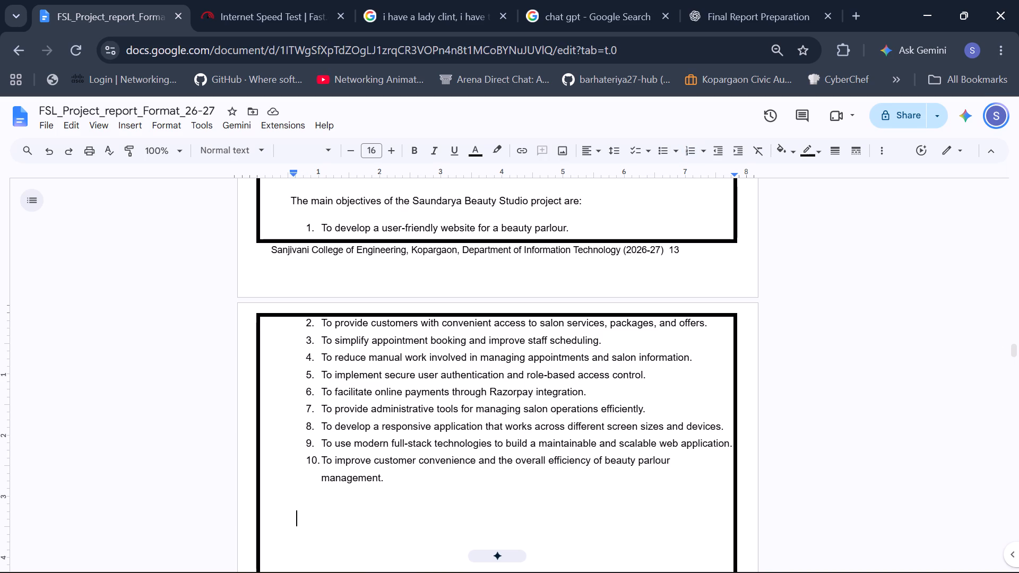
key(Return)
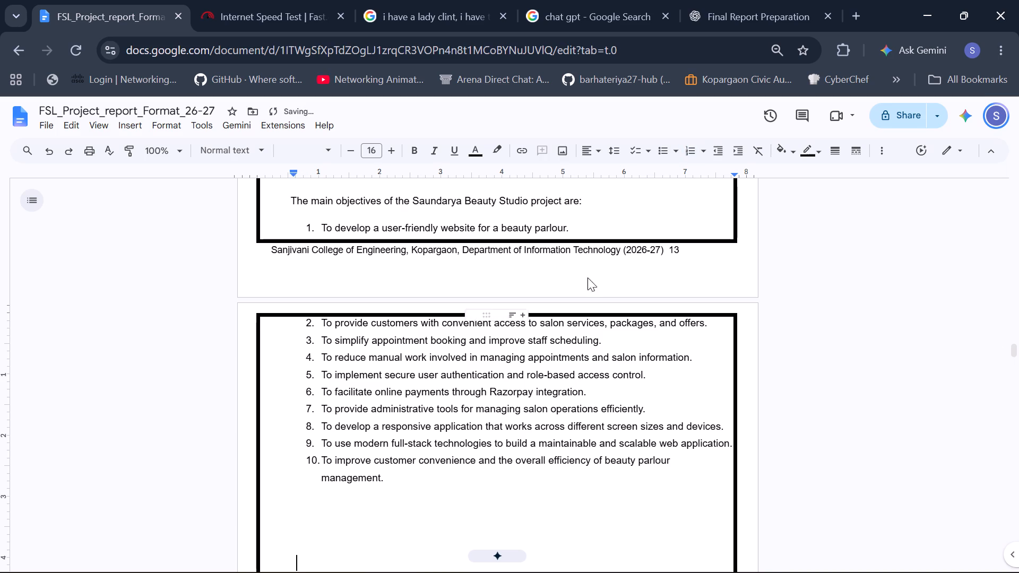
Insert one empty line after the Objectives introduction sentence so the whole numbered list moves to the following page.
click(611, 200)
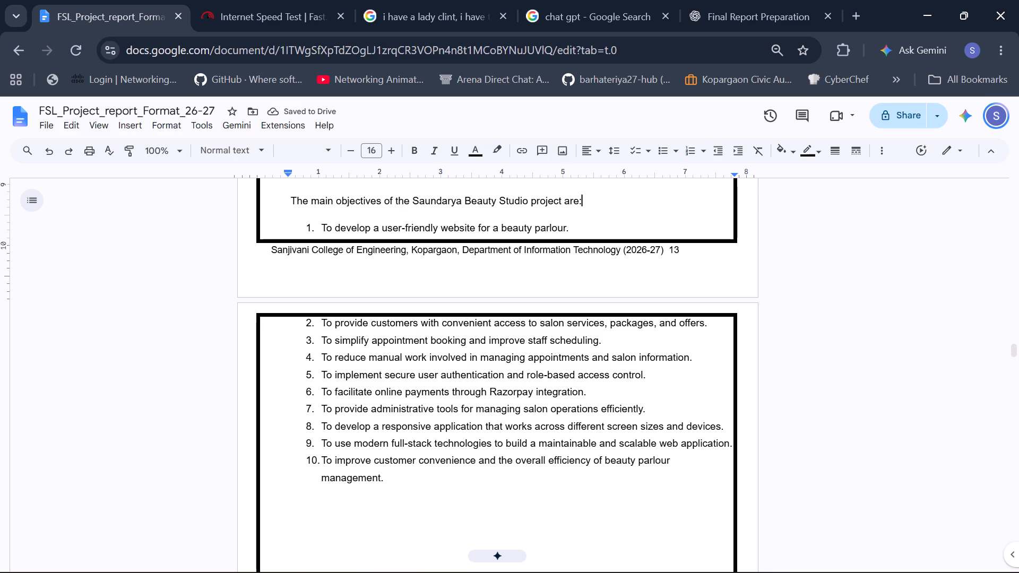
key(Return)
key(Return)
key(BackSpace)
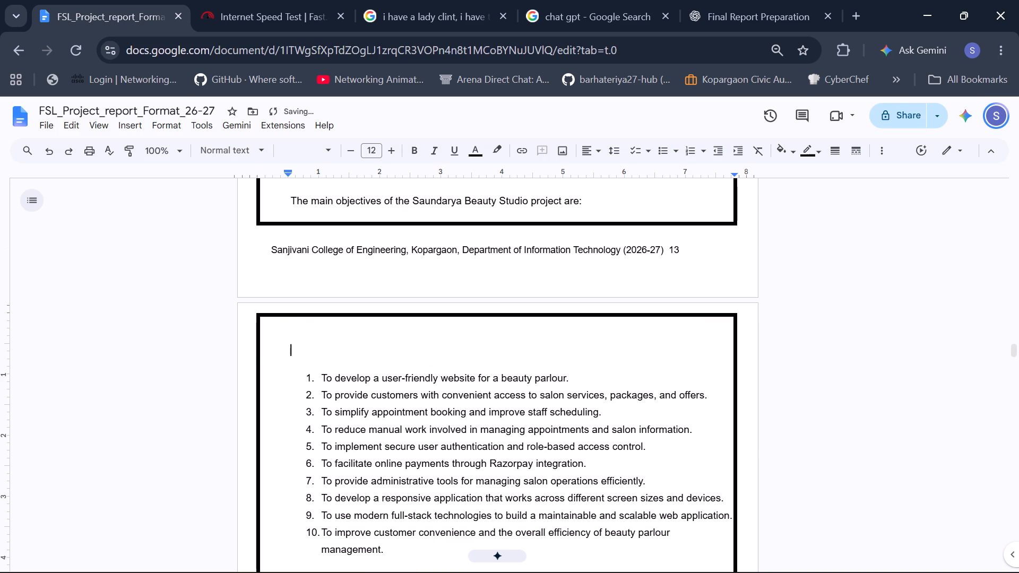
Delete the surplus empty lines between the objectives list and Chapter 2 to remove the blank page 15.
click(834, 404)
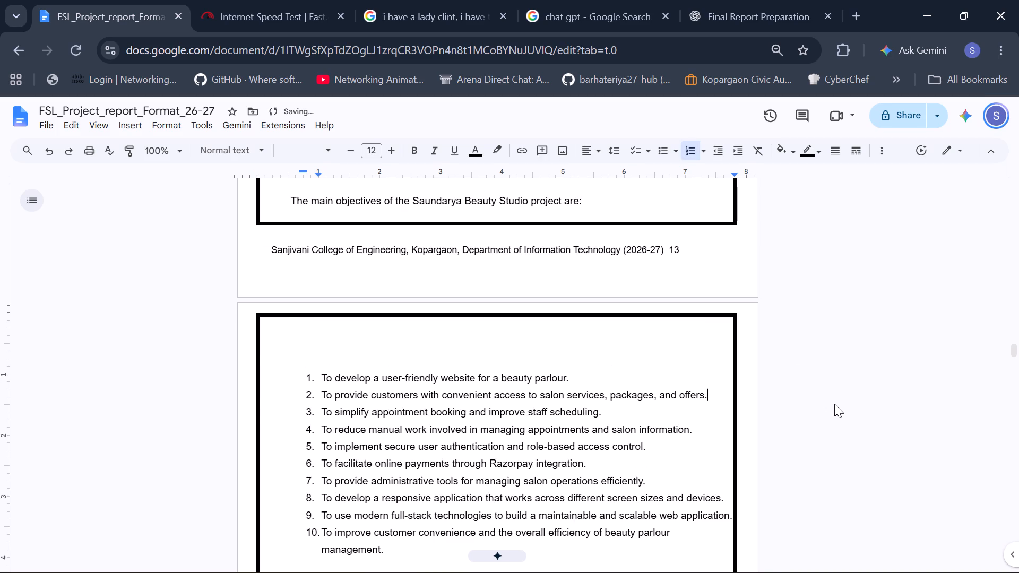
scroll(834, 404, right, 1)
scroll(834, 404, down, 1)
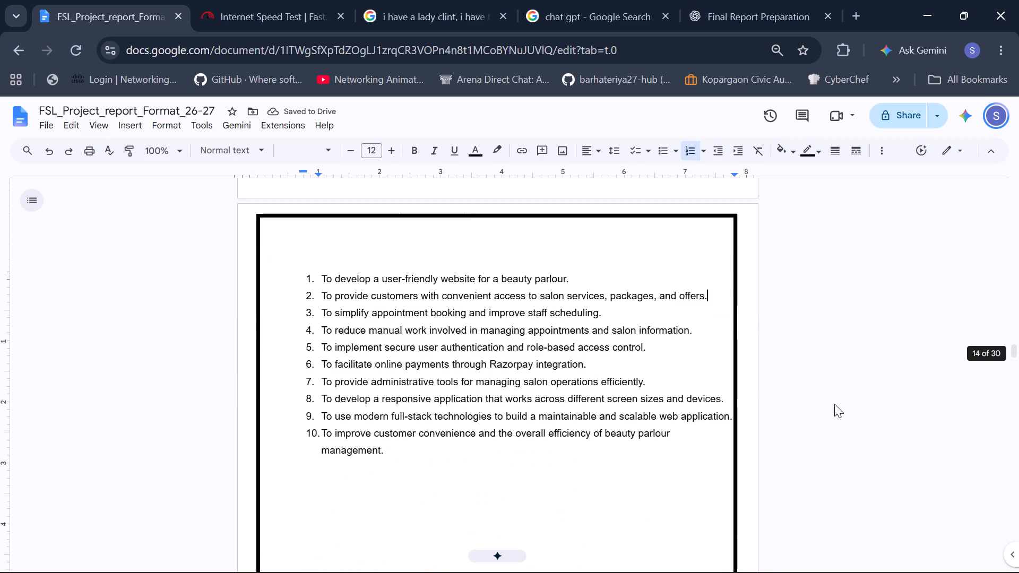
scroll(834, 404, down, 4)
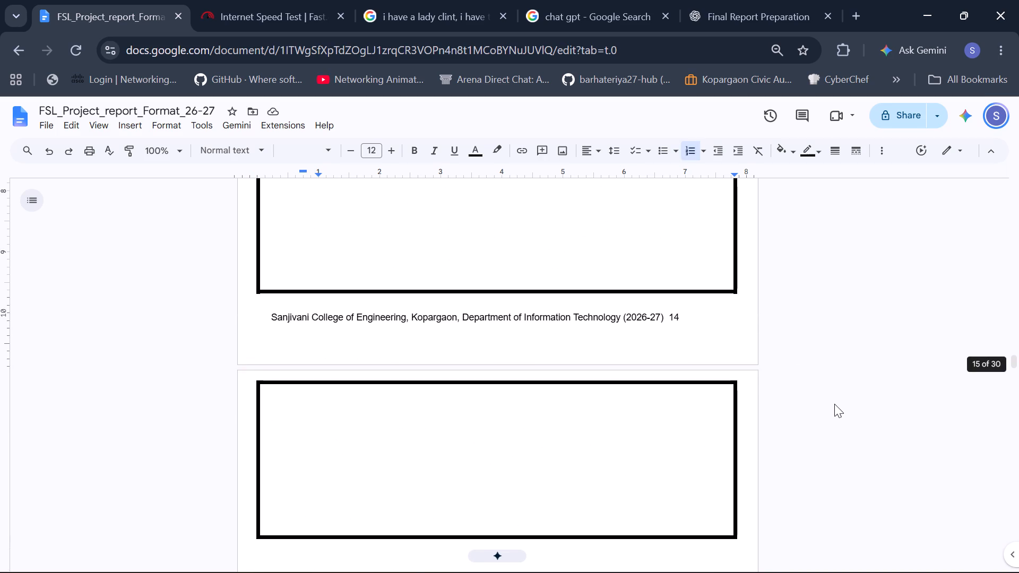
scroll(834, 404, down, 7)
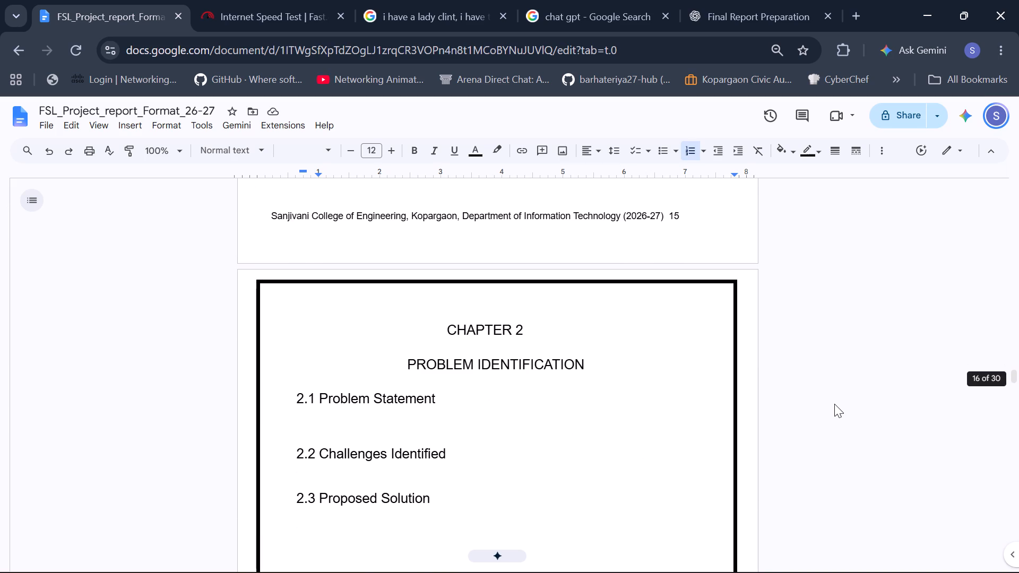
scroll(834, 404, up, 4)
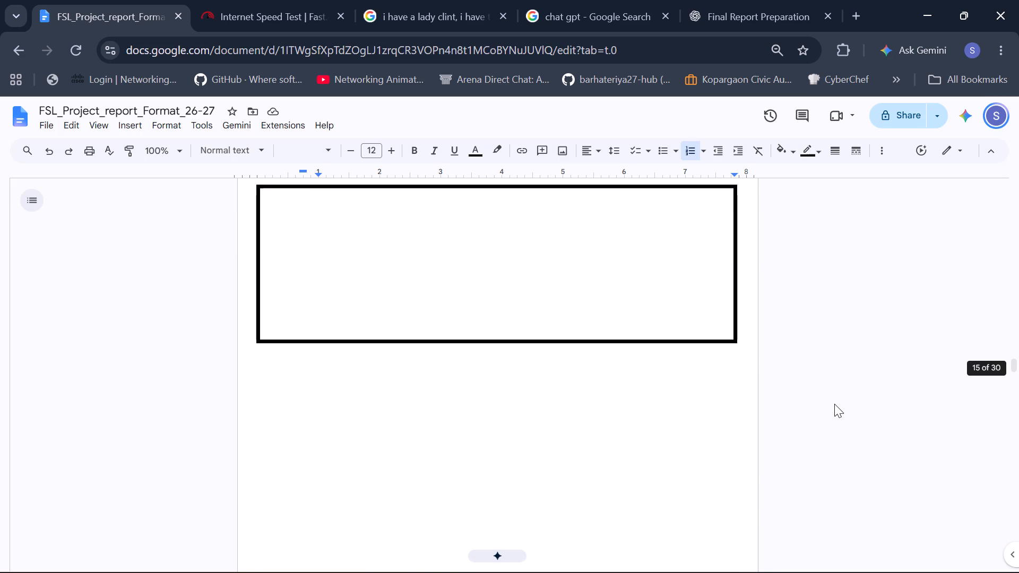
scroll(834, 404, up, 1)
click(536, 509)
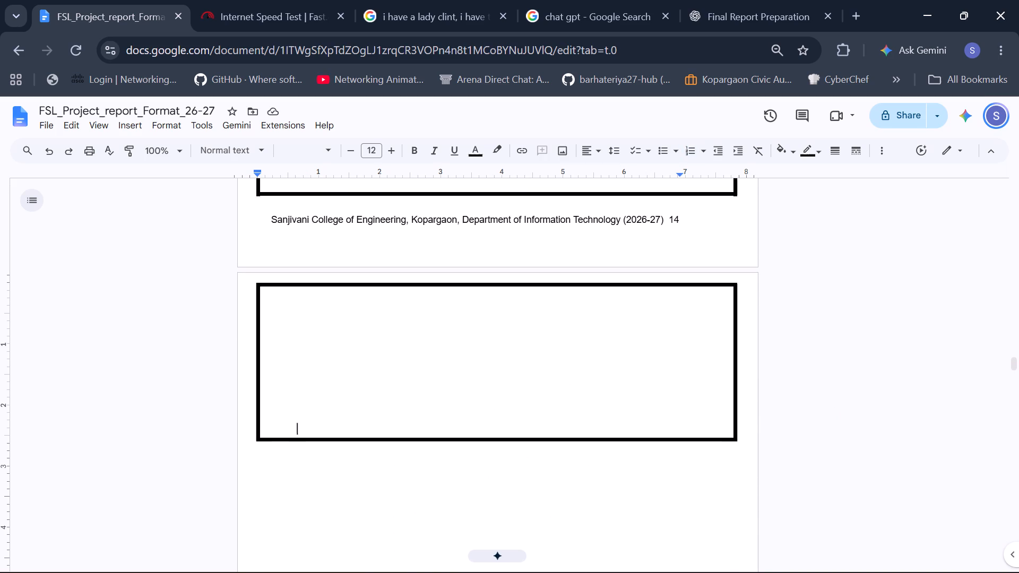
drag(797, 399, 271, 424)
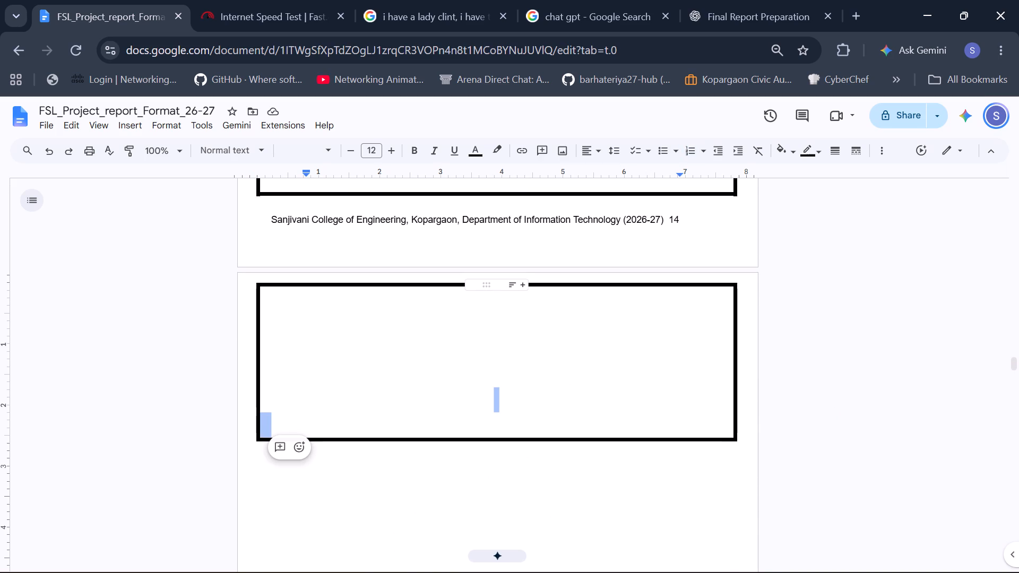
key(Delete)
key(Delete)
key(Delete)
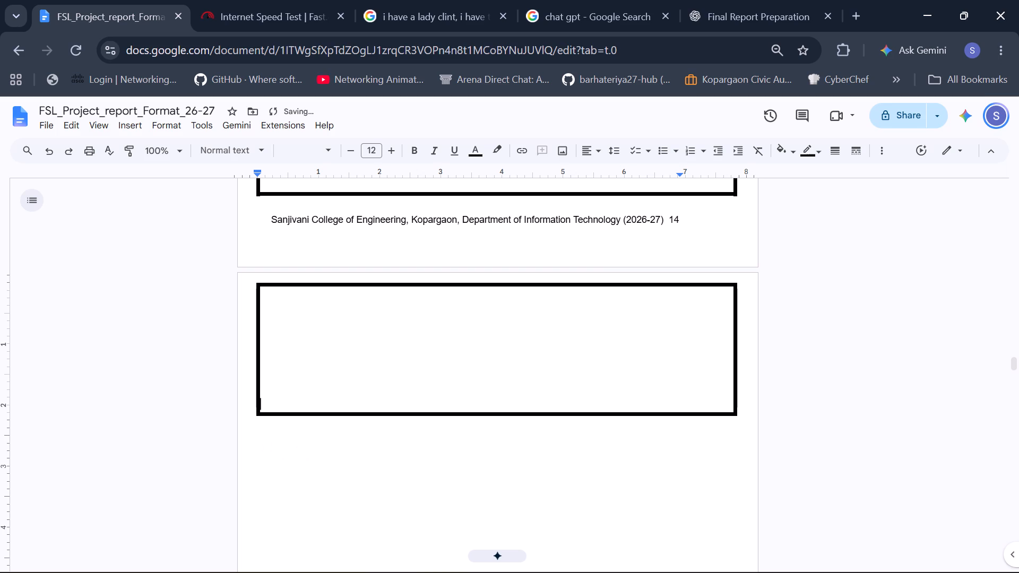
key(BackSpace)
key(BackSpace)
key(BackSpace)
key(BackSpace)
key(BackSpace)
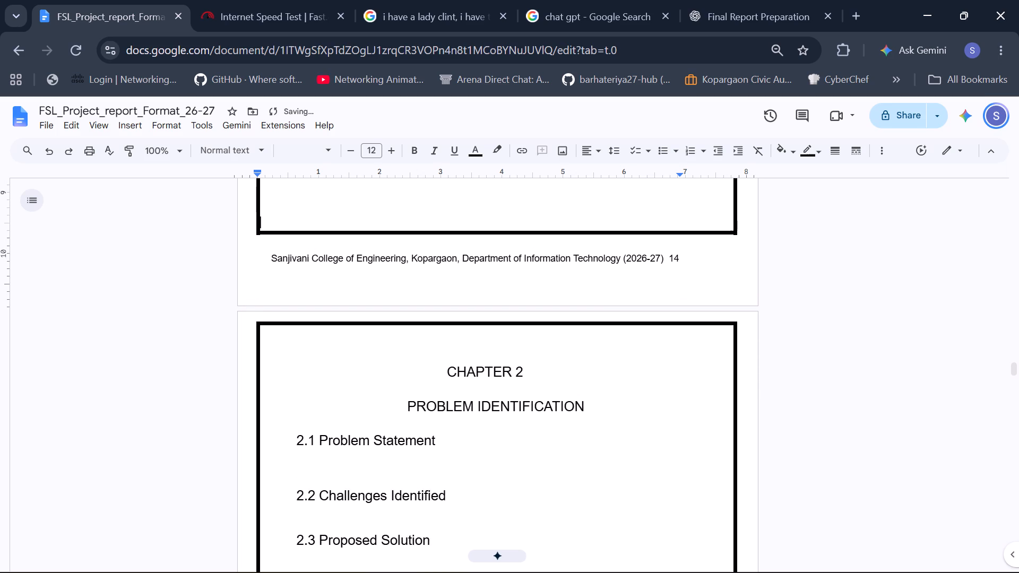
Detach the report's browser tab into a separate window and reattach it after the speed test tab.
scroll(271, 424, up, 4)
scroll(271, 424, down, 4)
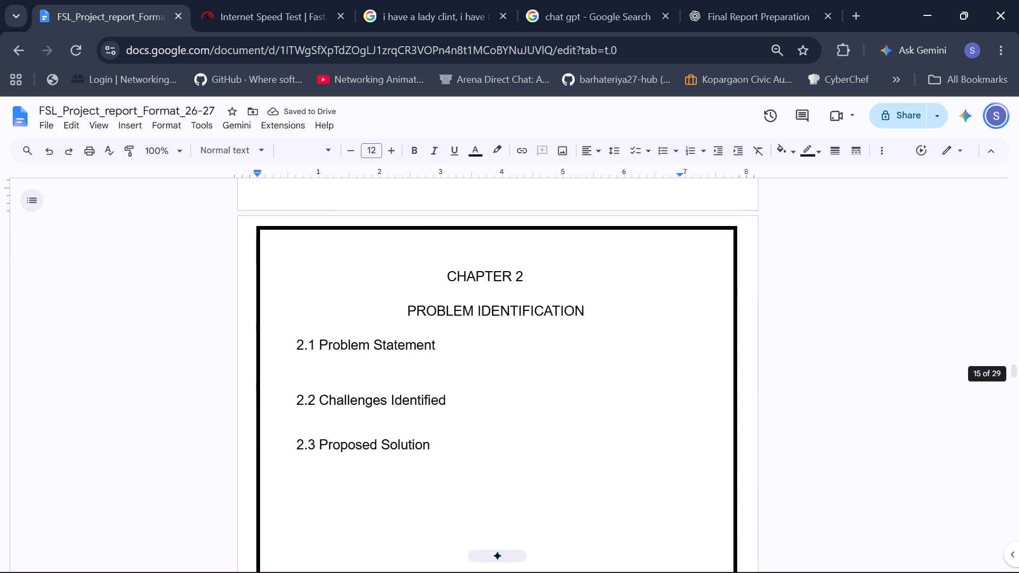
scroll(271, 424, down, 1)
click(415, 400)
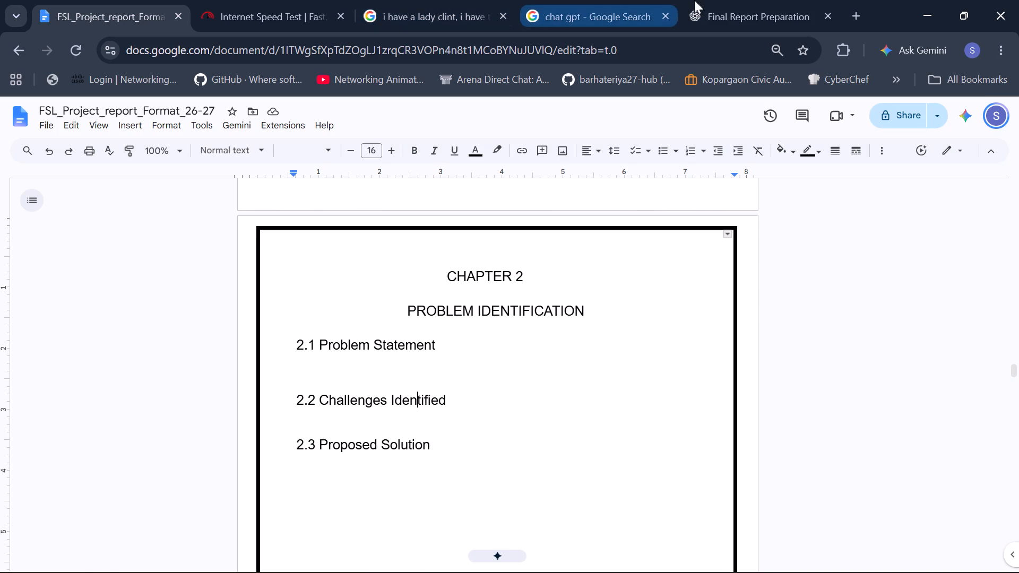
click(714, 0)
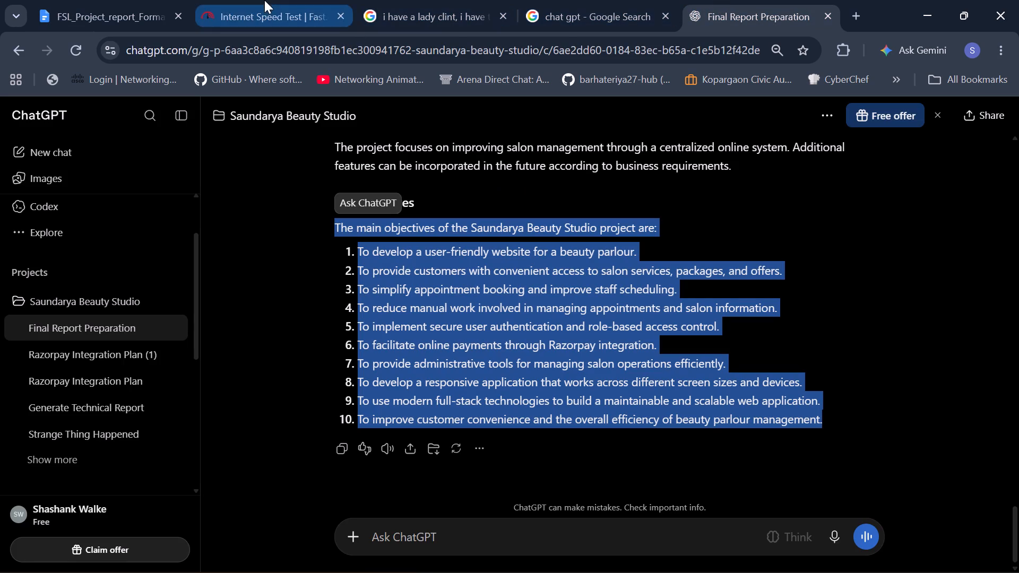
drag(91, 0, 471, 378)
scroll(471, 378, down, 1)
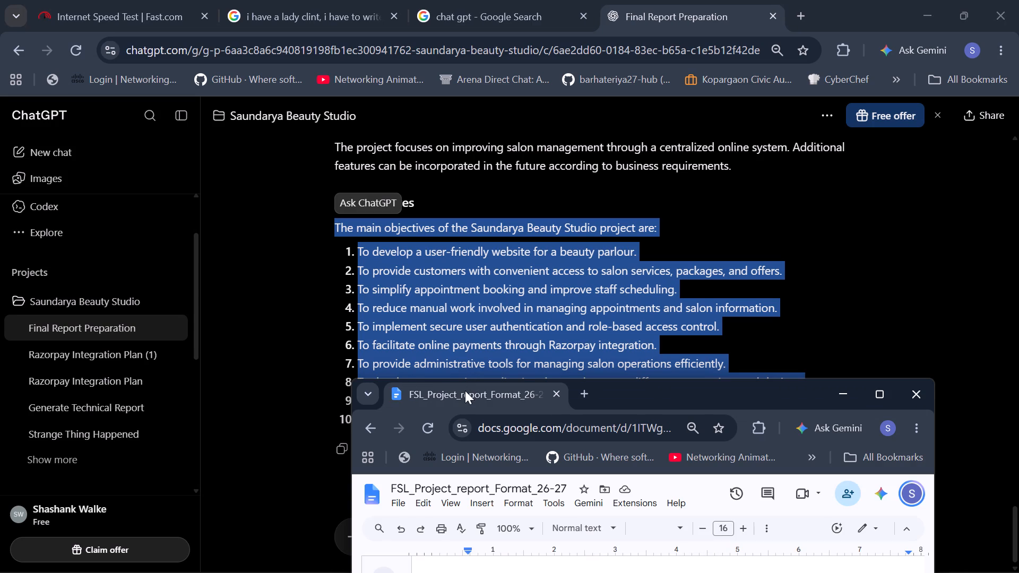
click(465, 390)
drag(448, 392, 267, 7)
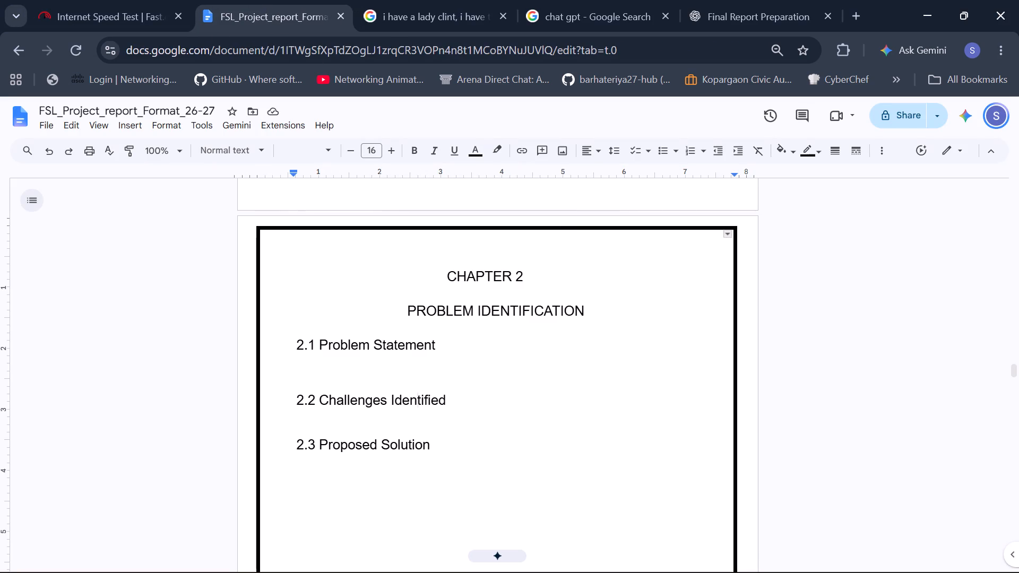
drag(437, 446, 399, 315)
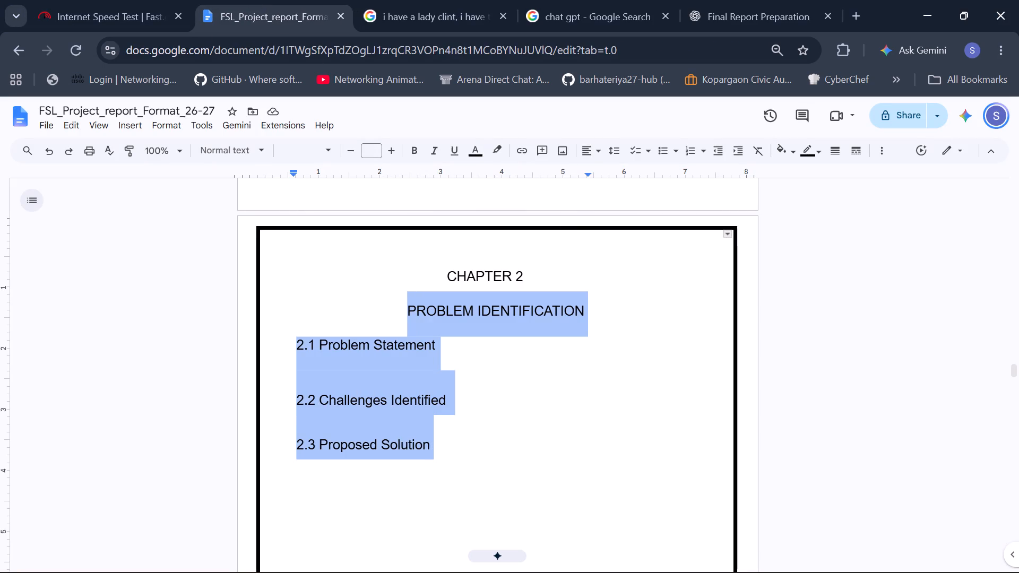
click(399, 315)
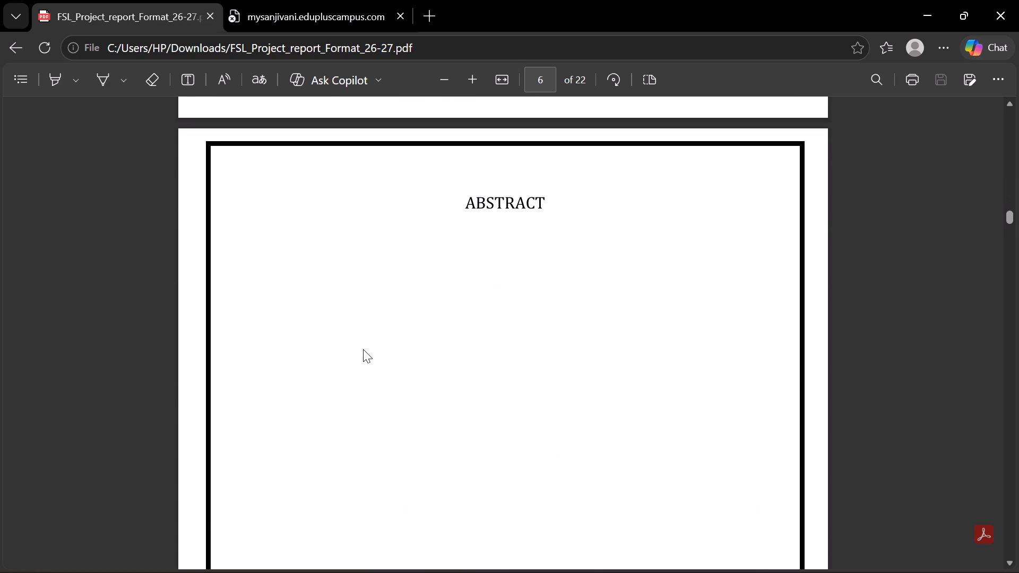
key(alt+Tab)
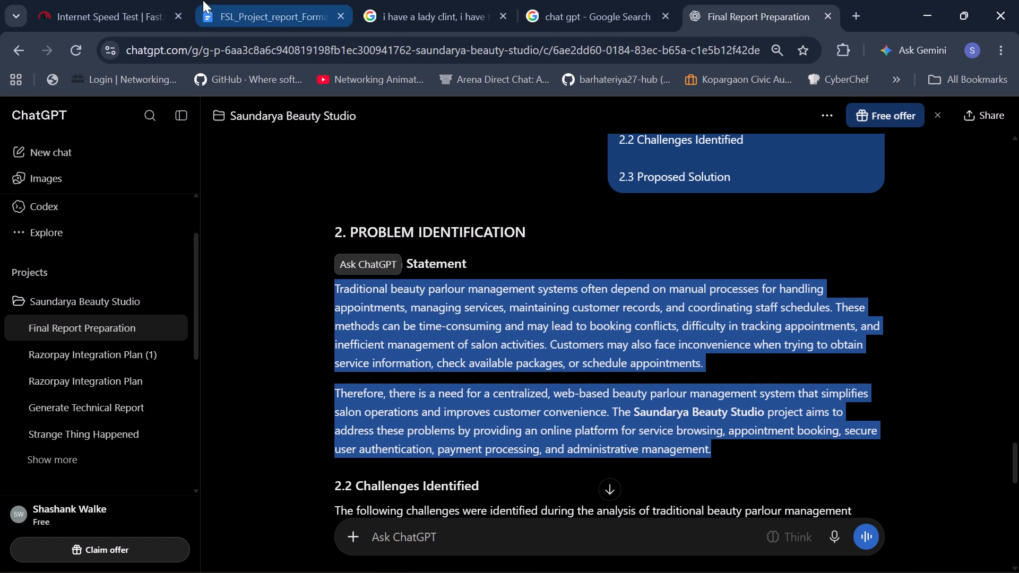
click(203, 0)
click(453, 369)
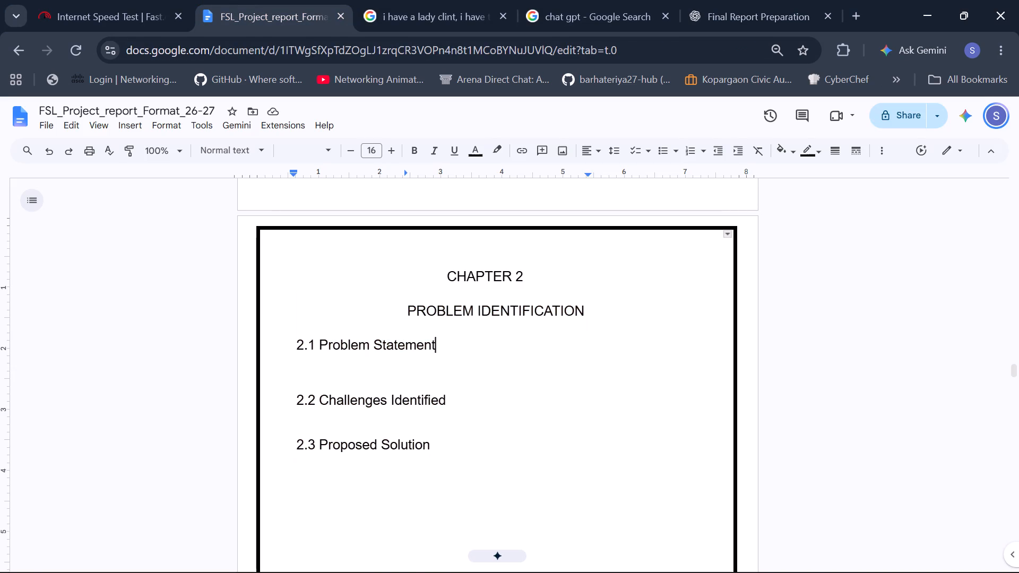
key(Return)
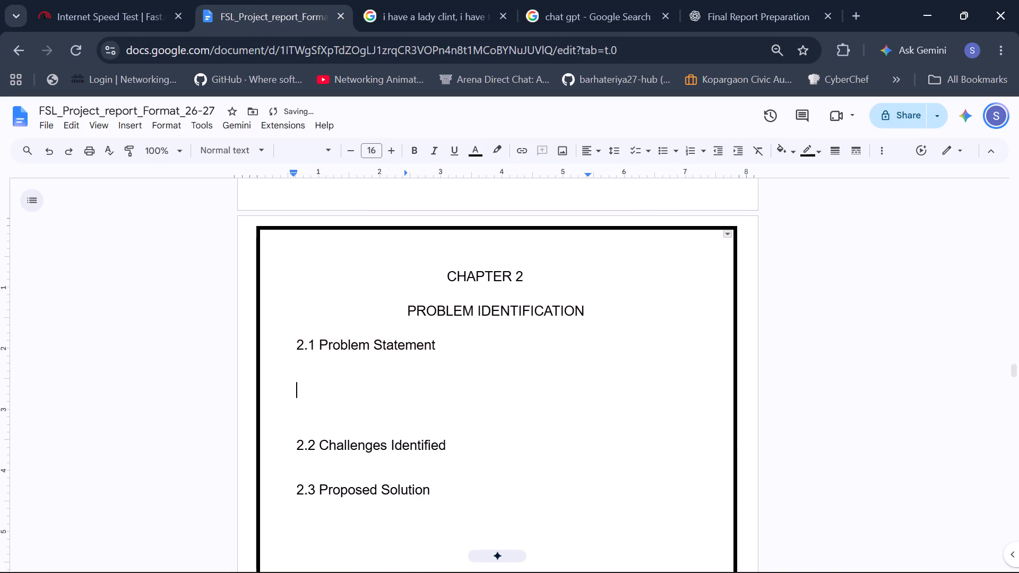
key(ctrl+v)
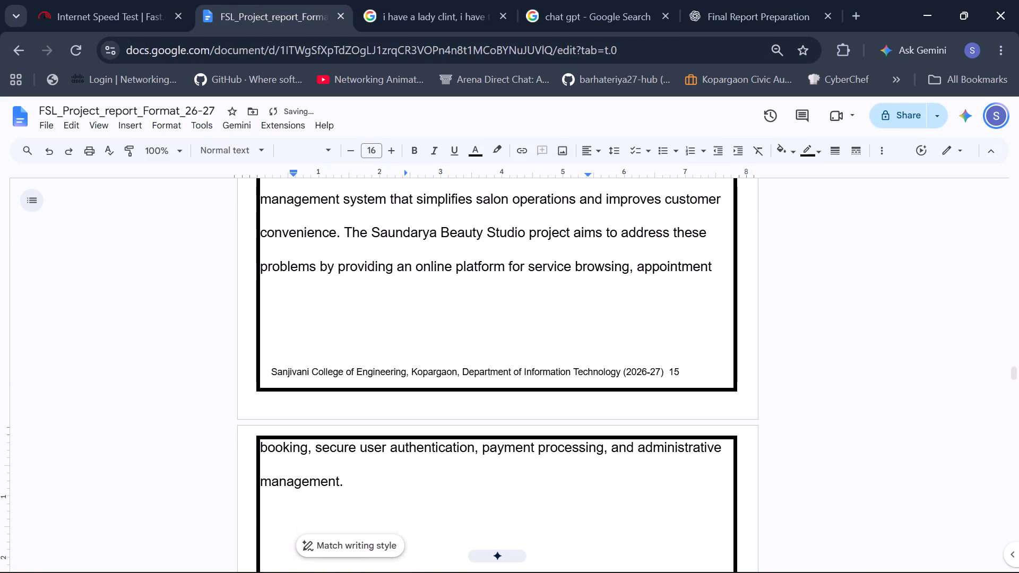
Set the pasted 2.1 Problem Statement paragraphs to font size 12 and increase their indent by one level.
drag(354, 488, 267, 205)
scroll(262, 187, up, 1)
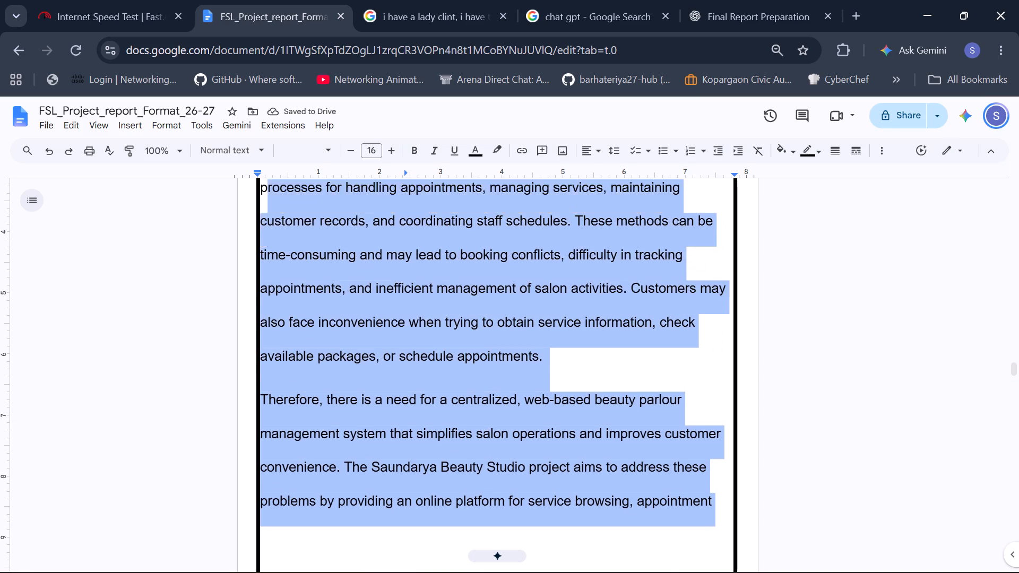
drag(267, 205, 257, 332)
scroll(267, 205, up, 1)
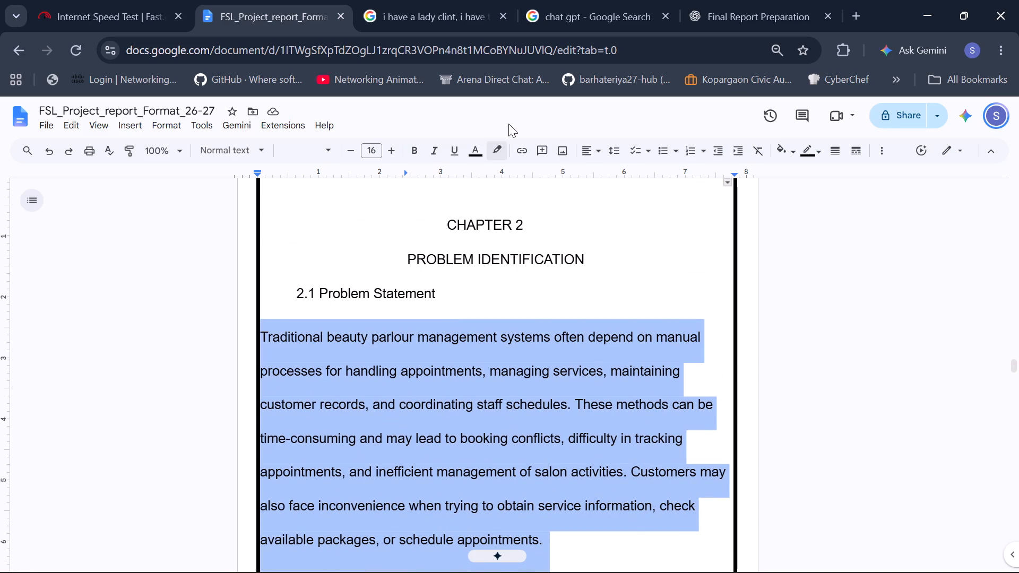
drag(378, 148, 355, 153)
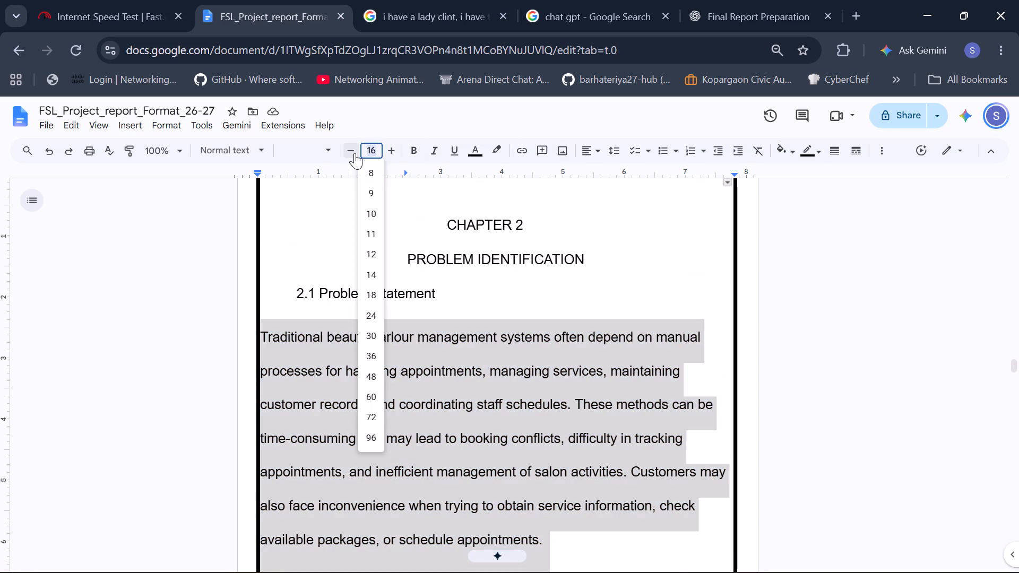
text(12)
scroll(387, 149, right, 1)
key(Return)
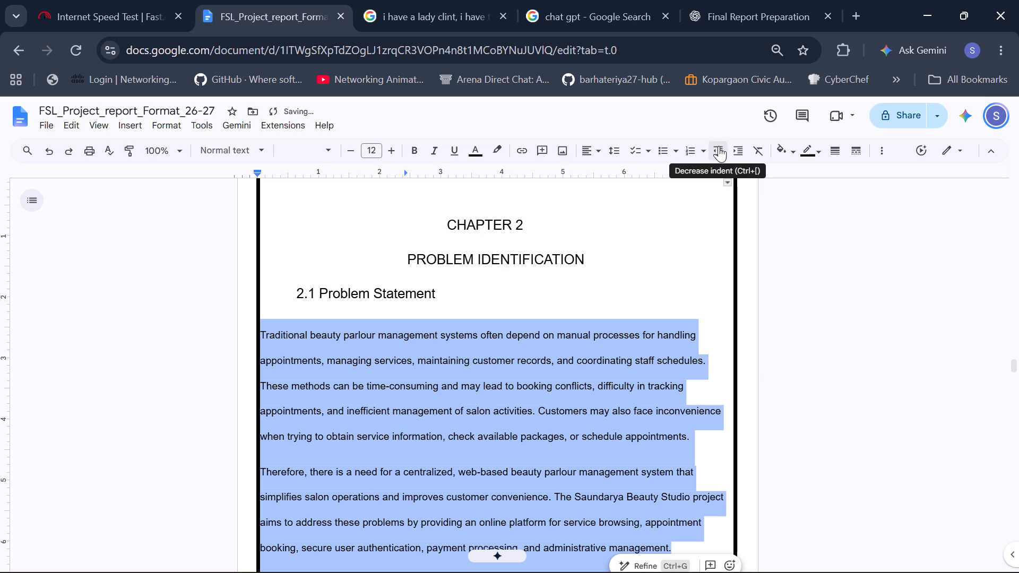
click(733, 147)
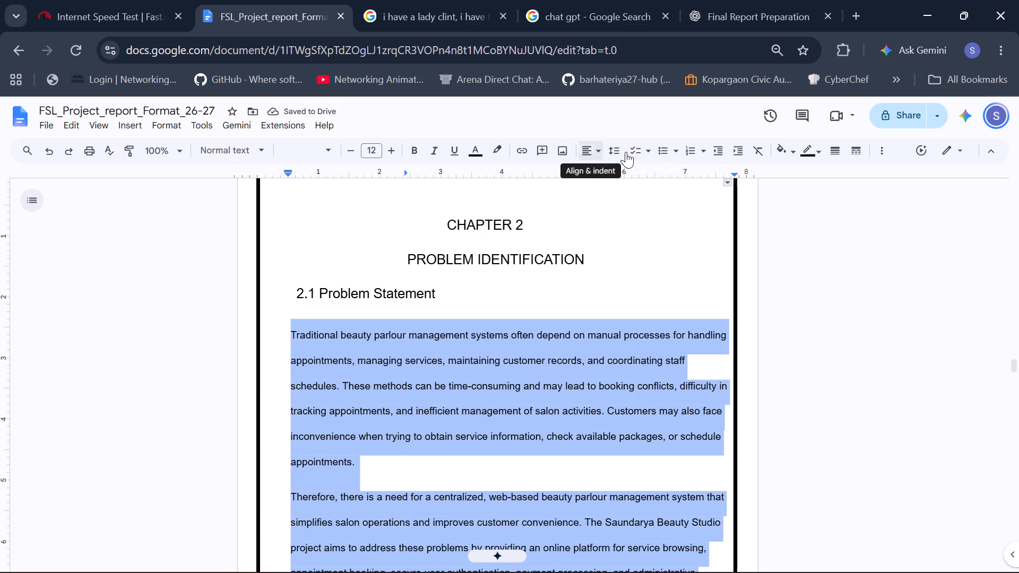
Adjust the line spacing of the two Problem Statement paragraphs, trying Single first and switching to 1.15.
click(612, 149)
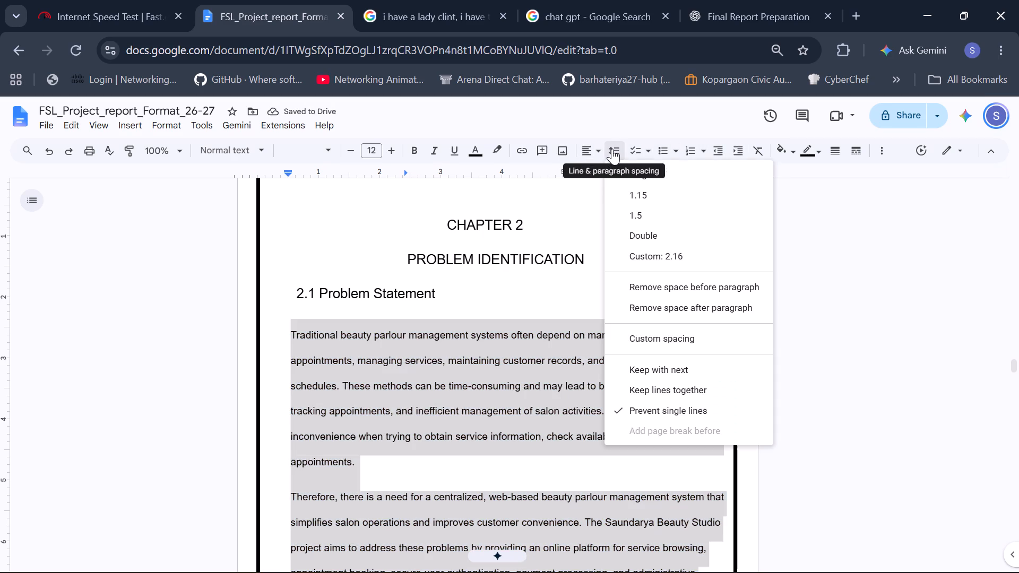
click(631, 176)
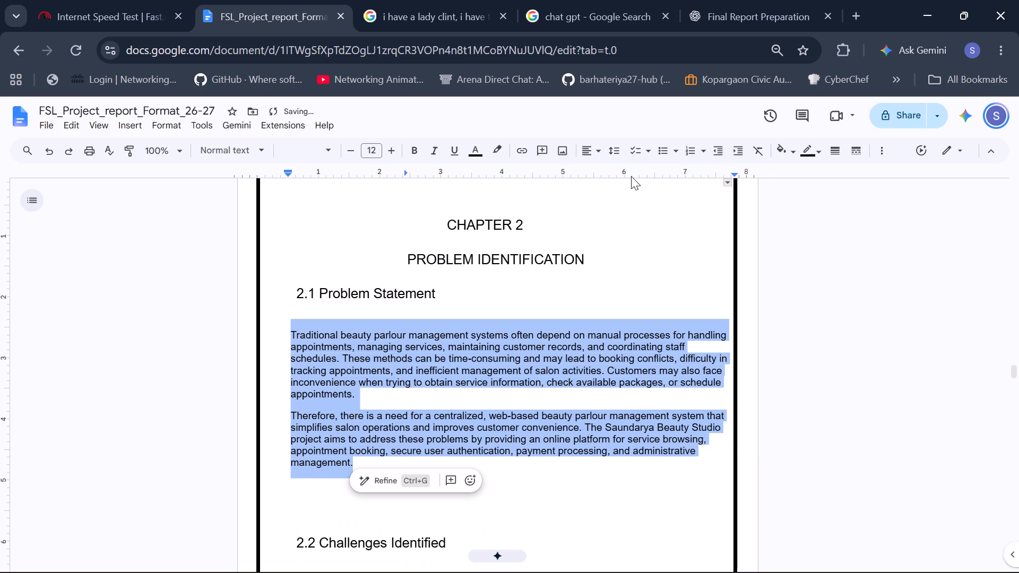
click(598, 154)
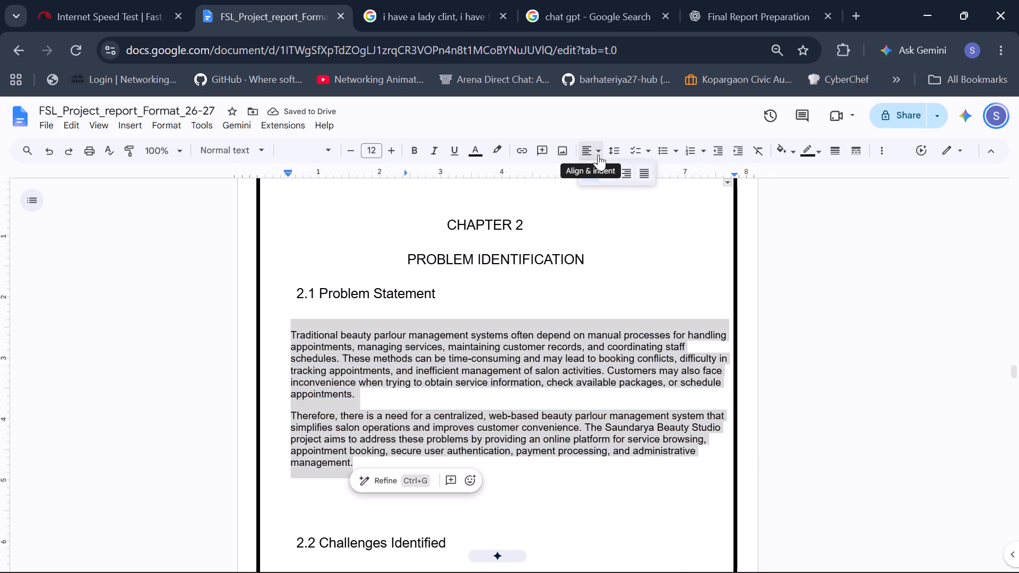
click(619, 147)
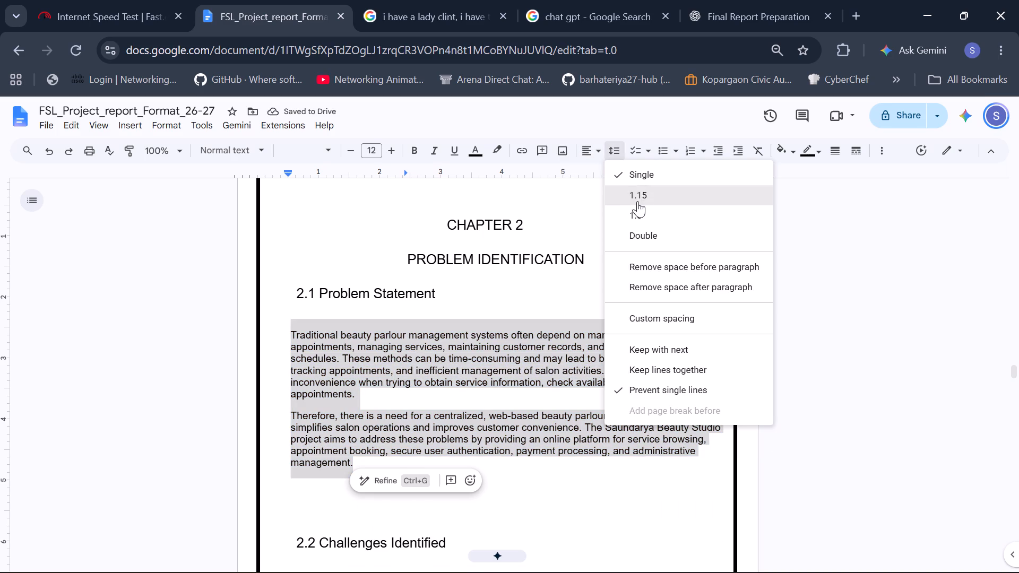
click(641, 196)
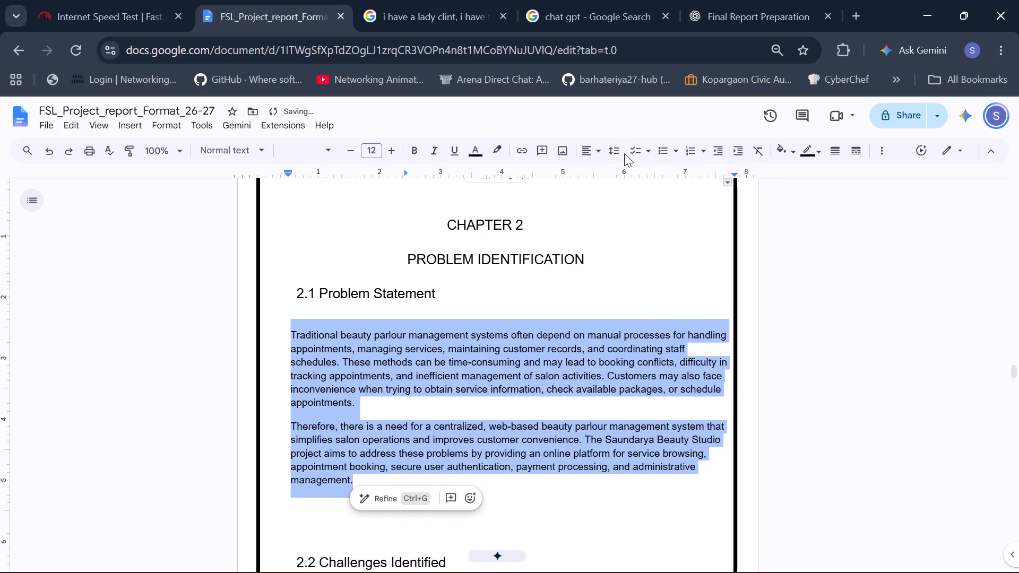
click(620, 151)
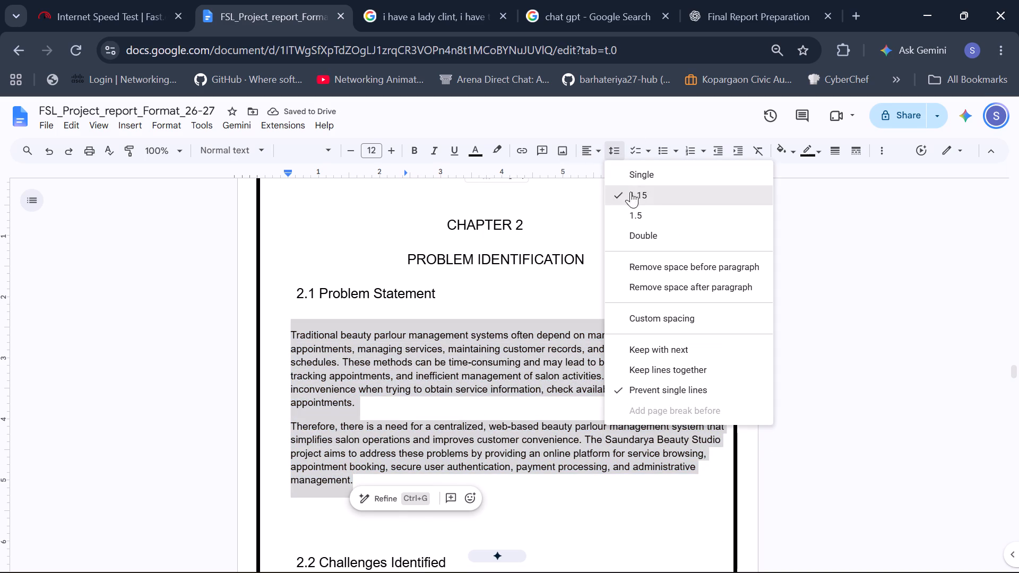
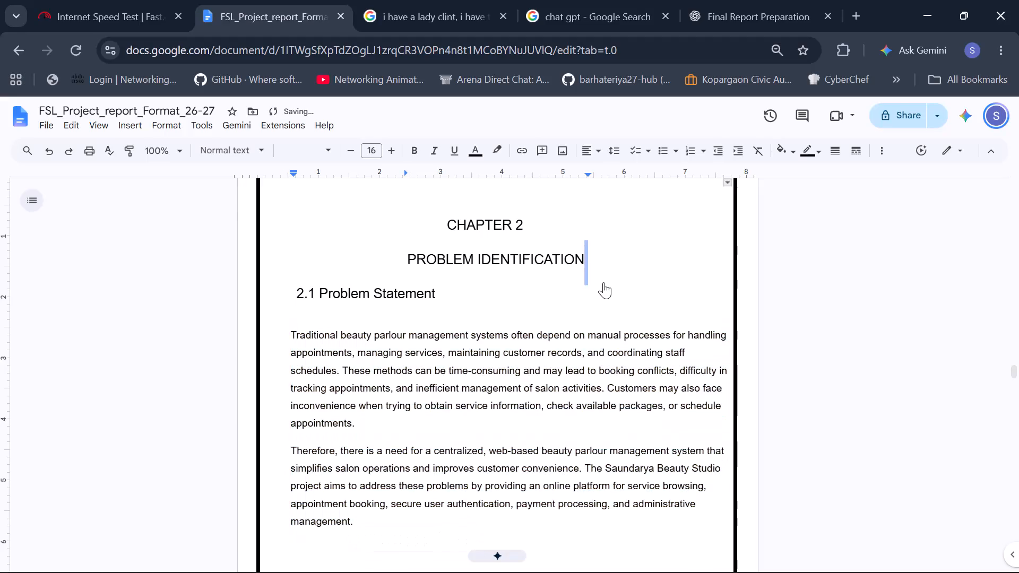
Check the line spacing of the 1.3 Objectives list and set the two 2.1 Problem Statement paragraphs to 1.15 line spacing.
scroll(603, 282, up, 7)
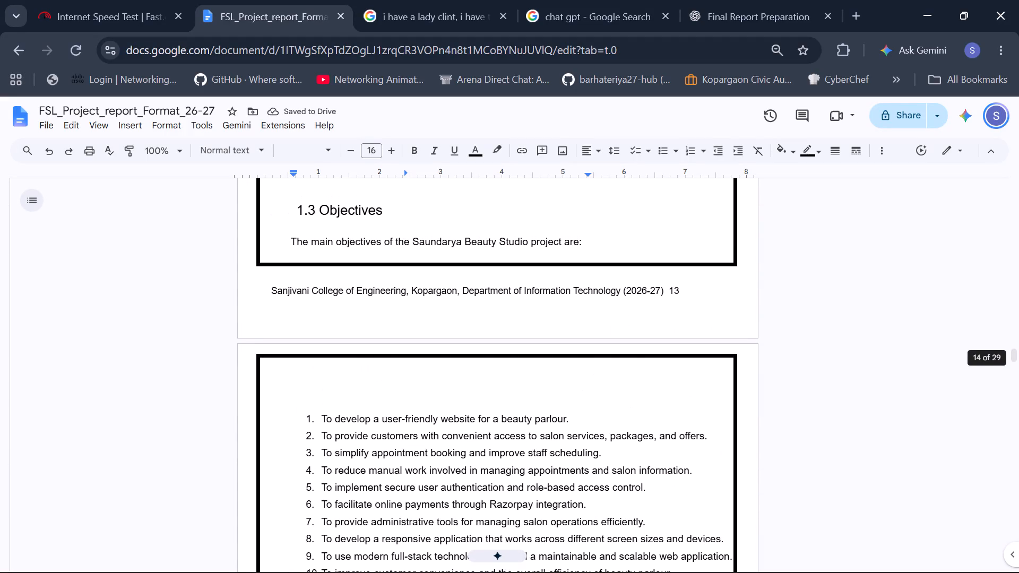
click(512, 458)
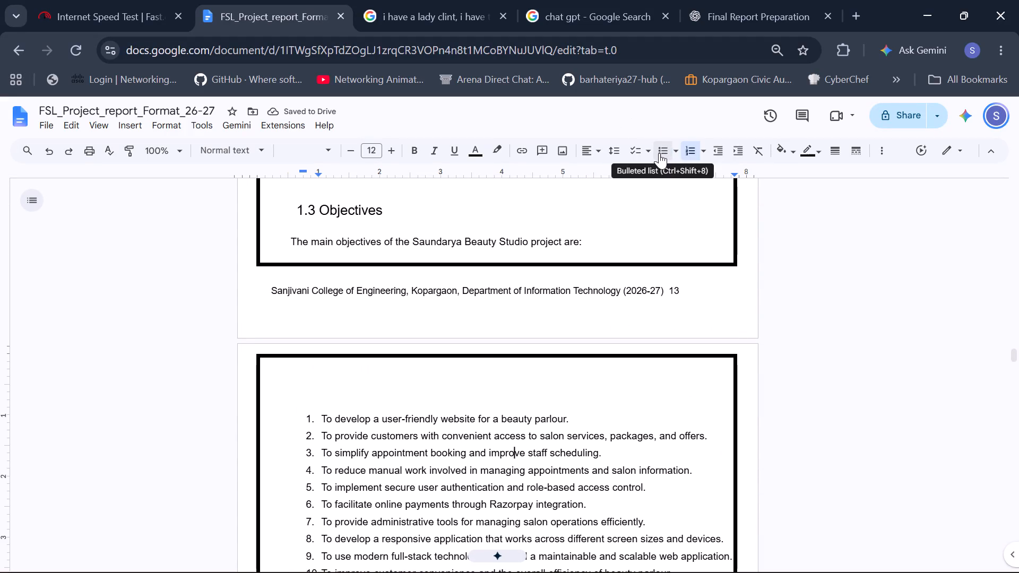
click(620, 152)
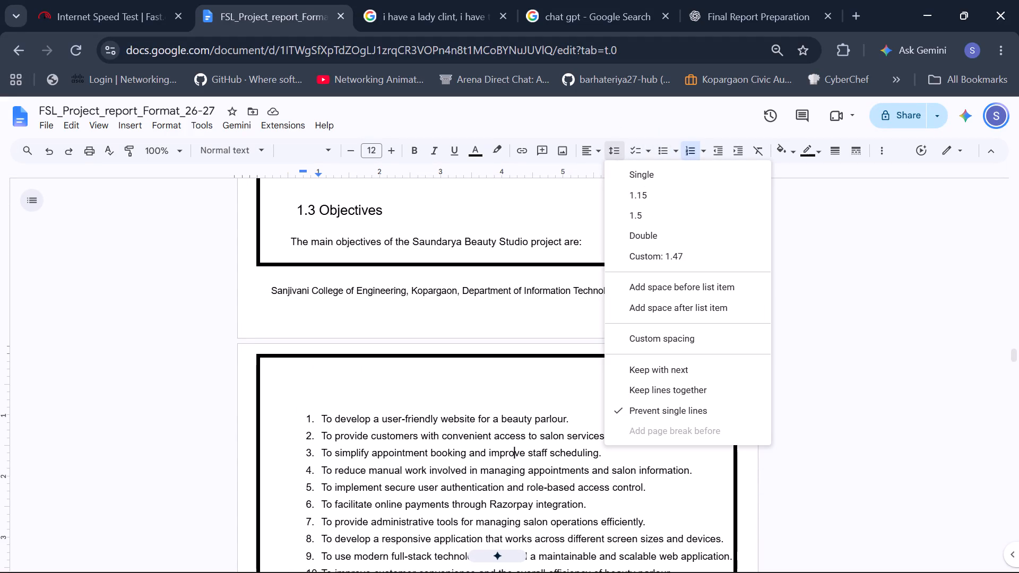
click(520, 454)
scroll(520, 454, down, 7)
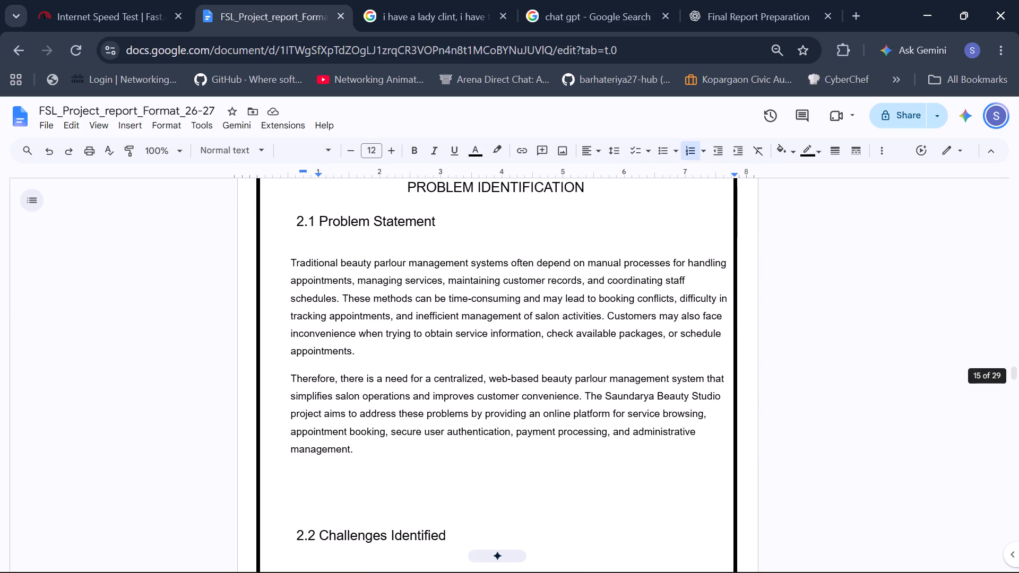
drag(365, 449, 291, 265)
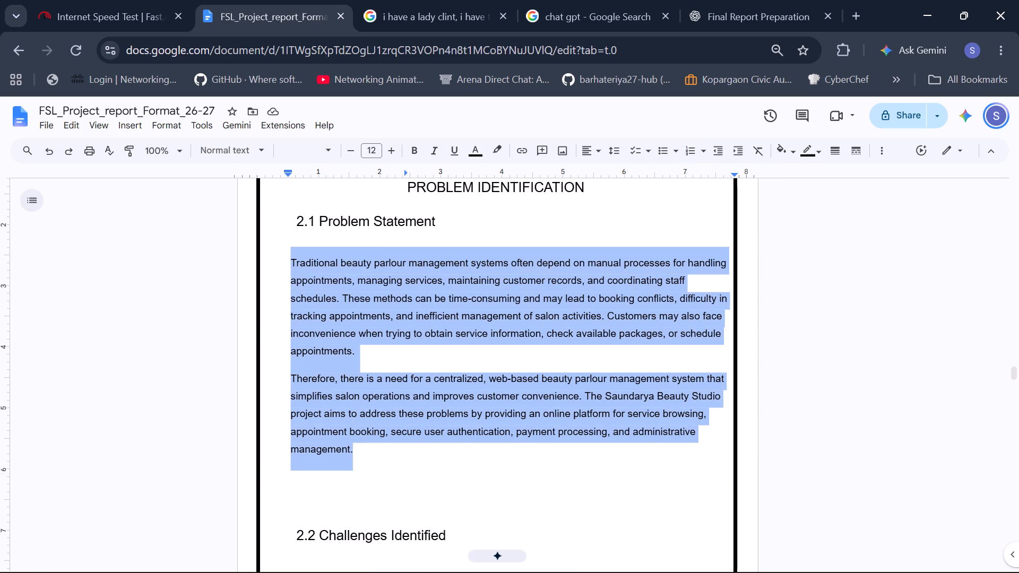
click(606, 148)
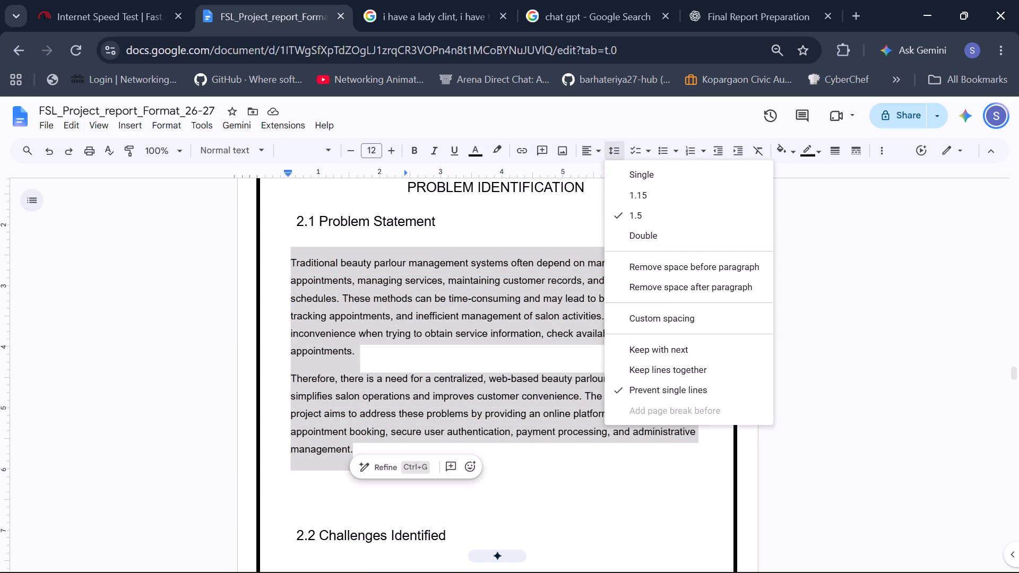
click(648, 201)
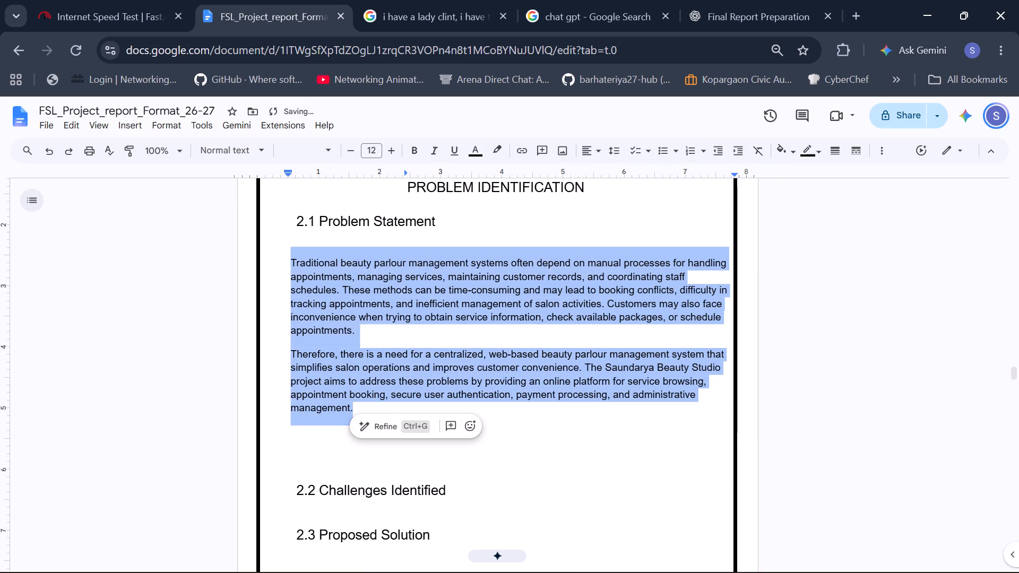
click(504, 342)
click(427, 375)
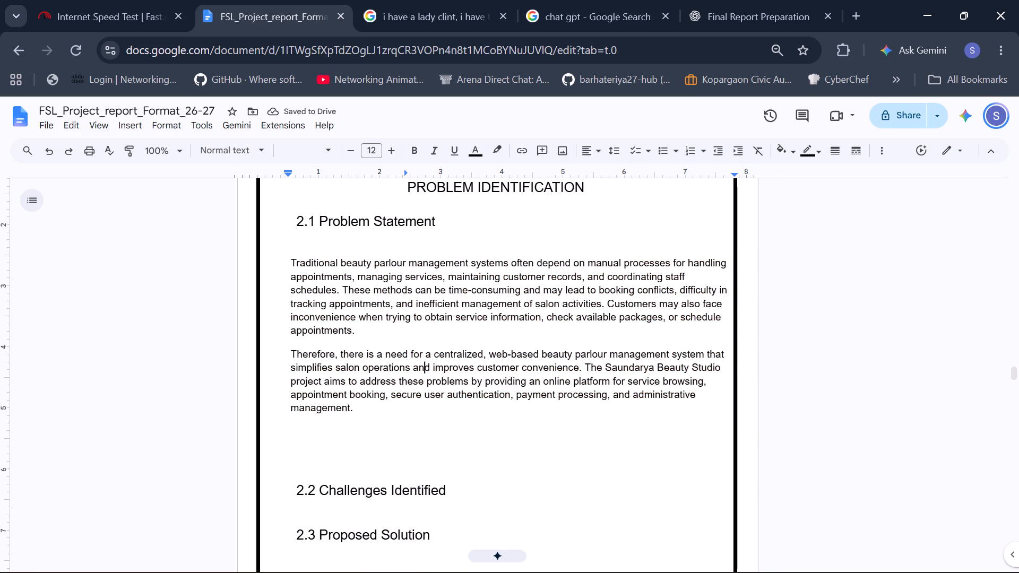
Set the line spacing of the two 2.1 Problem Statement paragraphs to 1.5.
drag(370, 411, 291, 271)
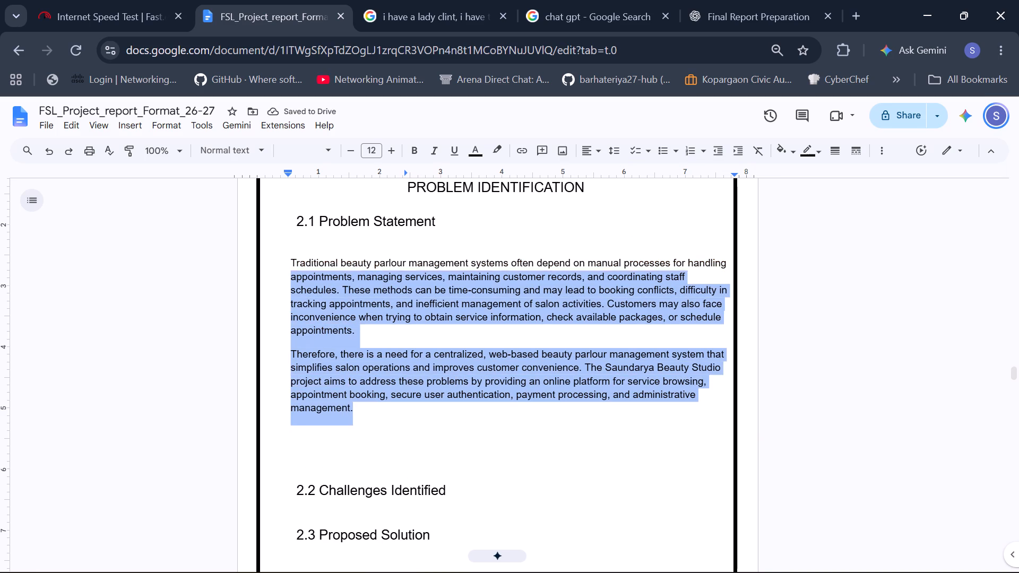
drag(291, 271, 290, 264)
click(412, 150)
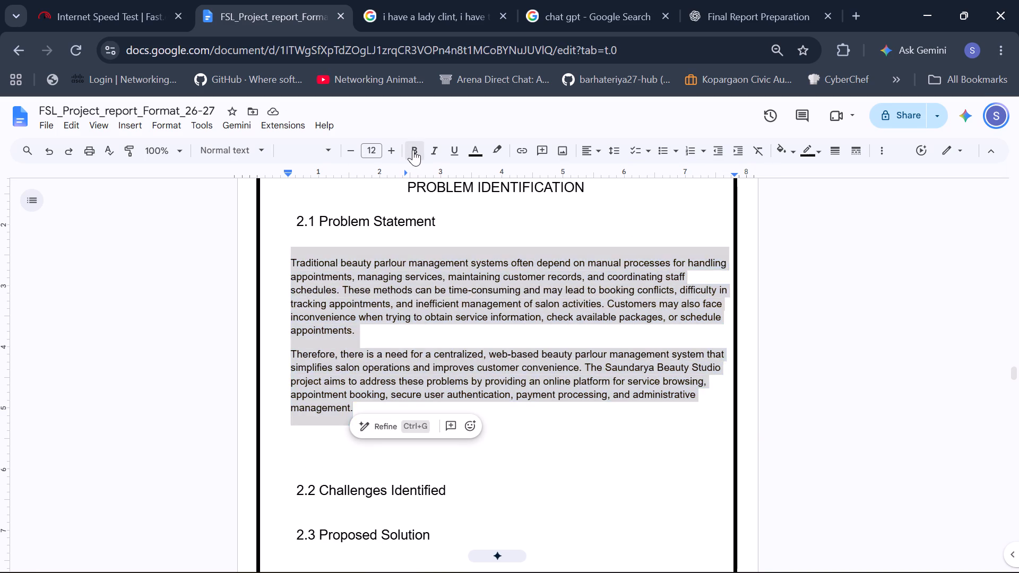
click(413, 150)
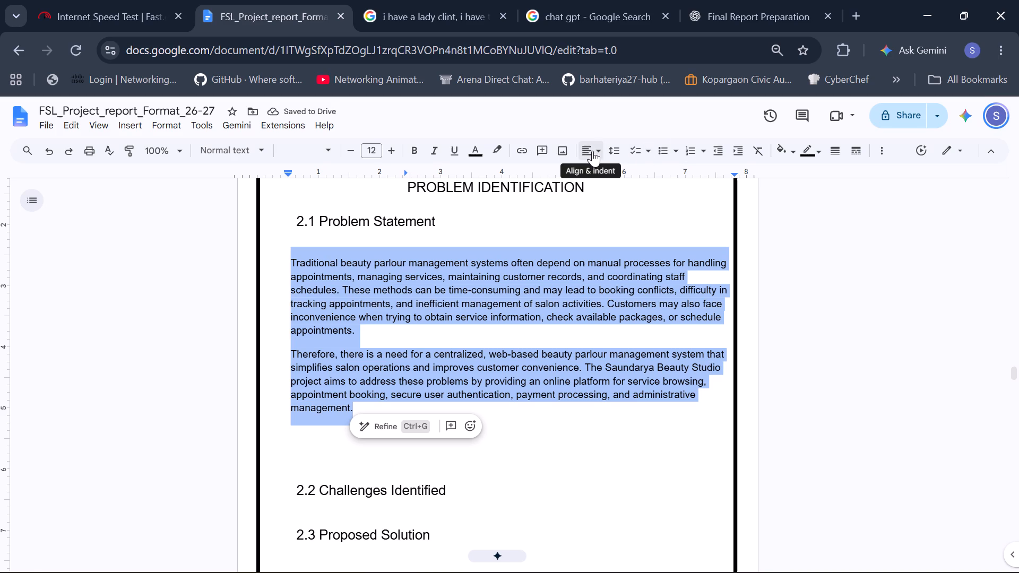
scroll(581, 366, up, 3)
scroll(581, 366, right, 1)
scroll(581, 366, down, 1)
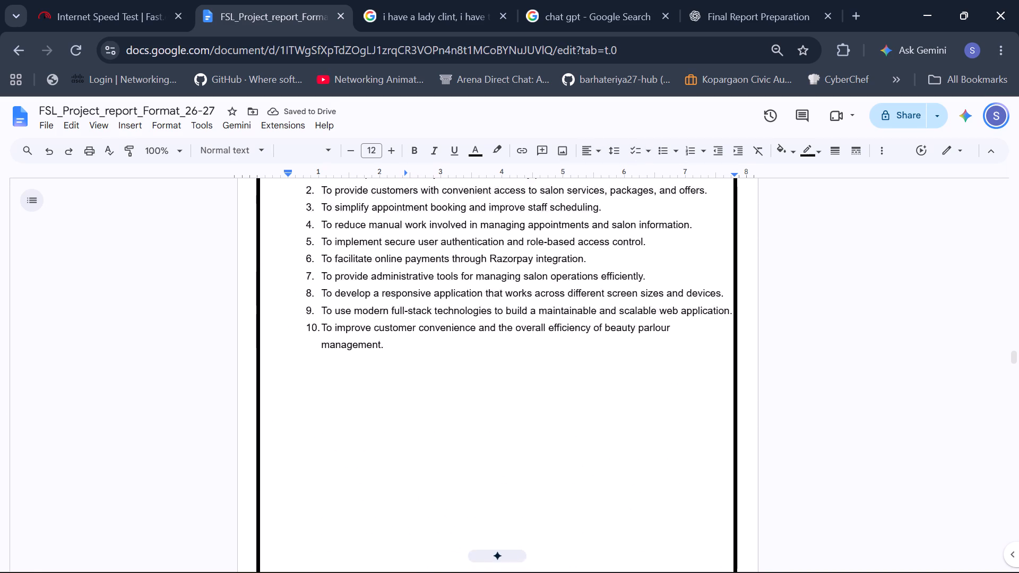
scroll(581, 366, down, 2)
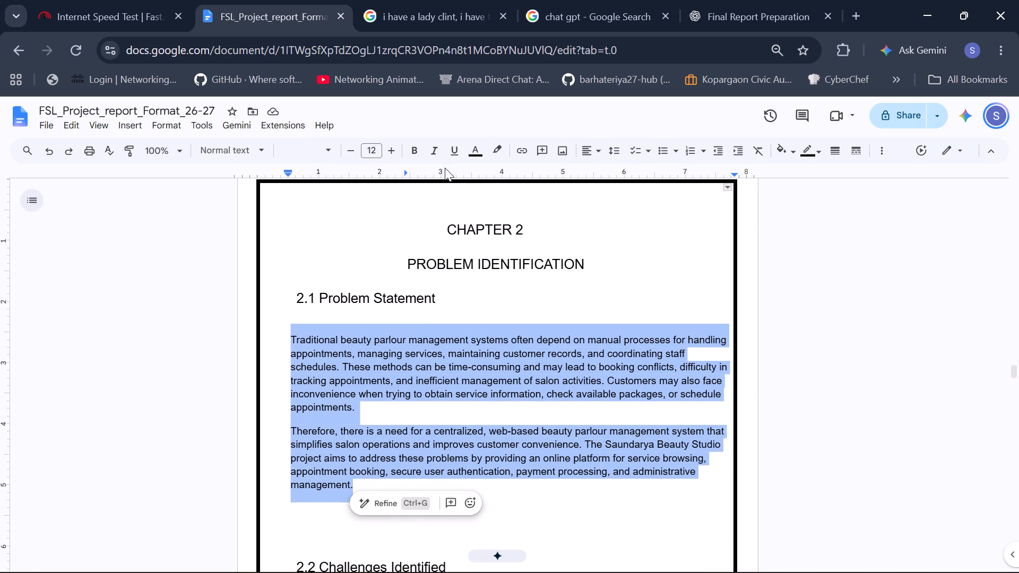
scroll(589, 258, up, 3)
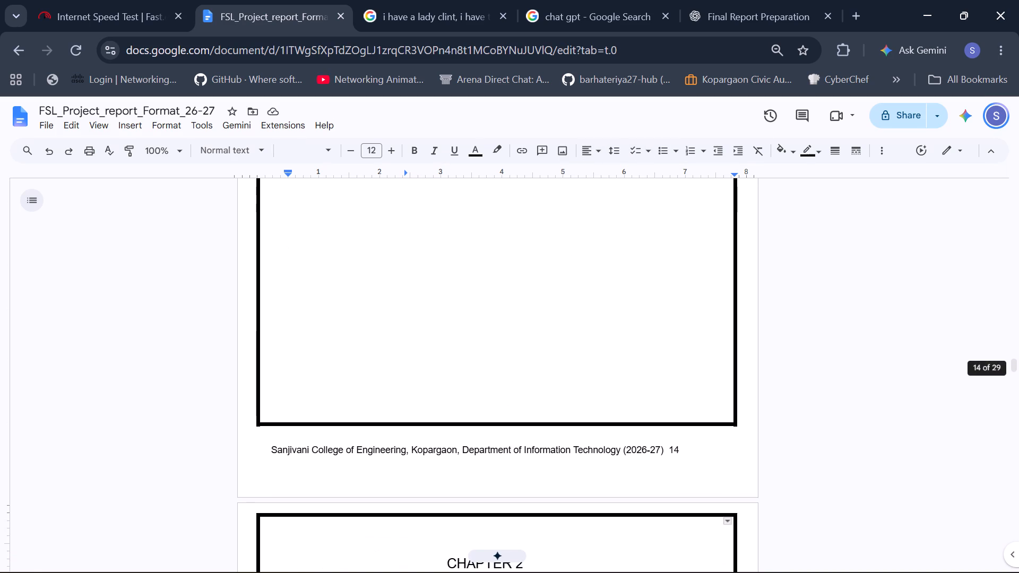
scroll(589, 258, up, 3)
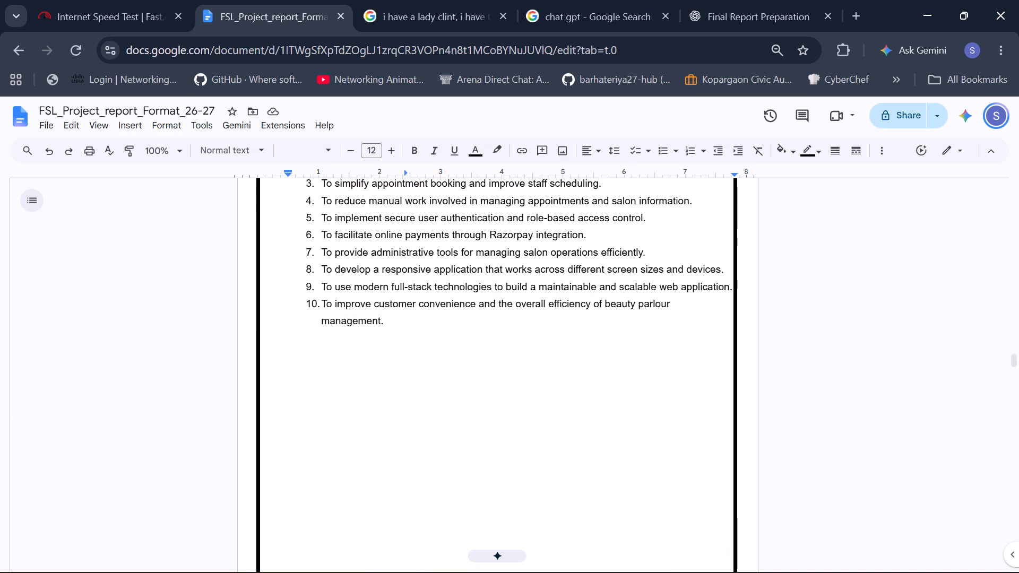
scroll(589, 258, down, 5)
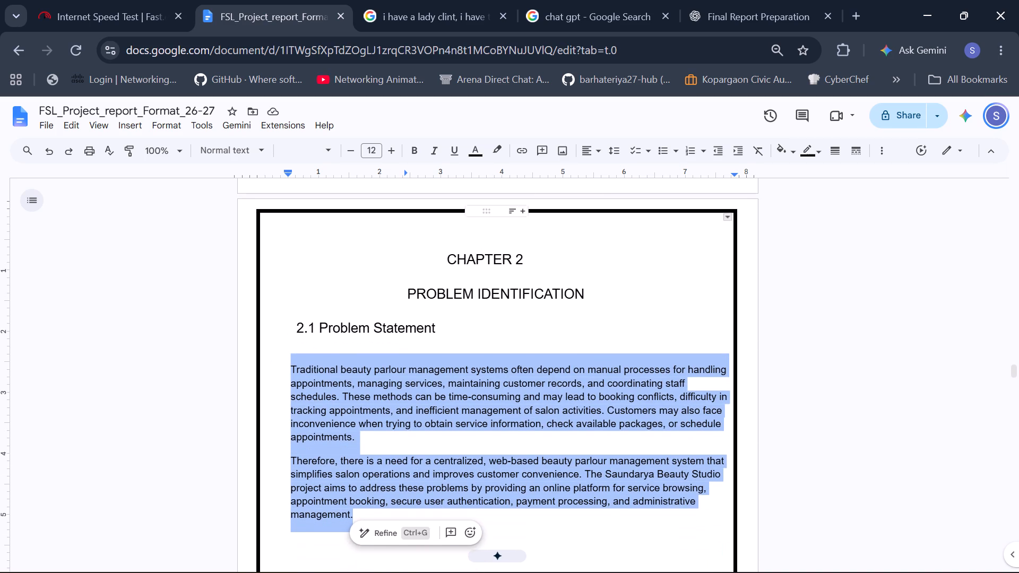
click(617, 154)
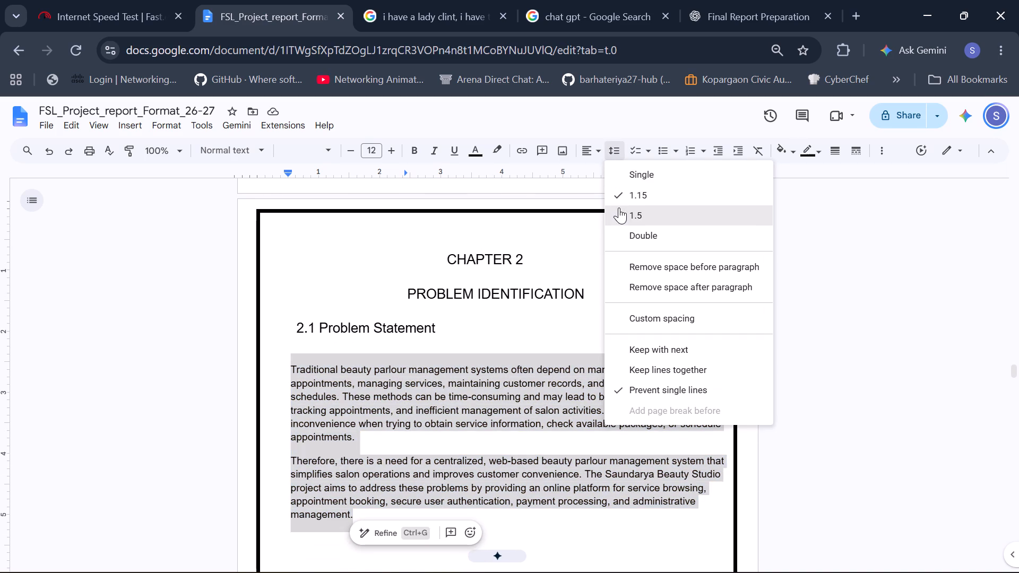
click(619, 207)
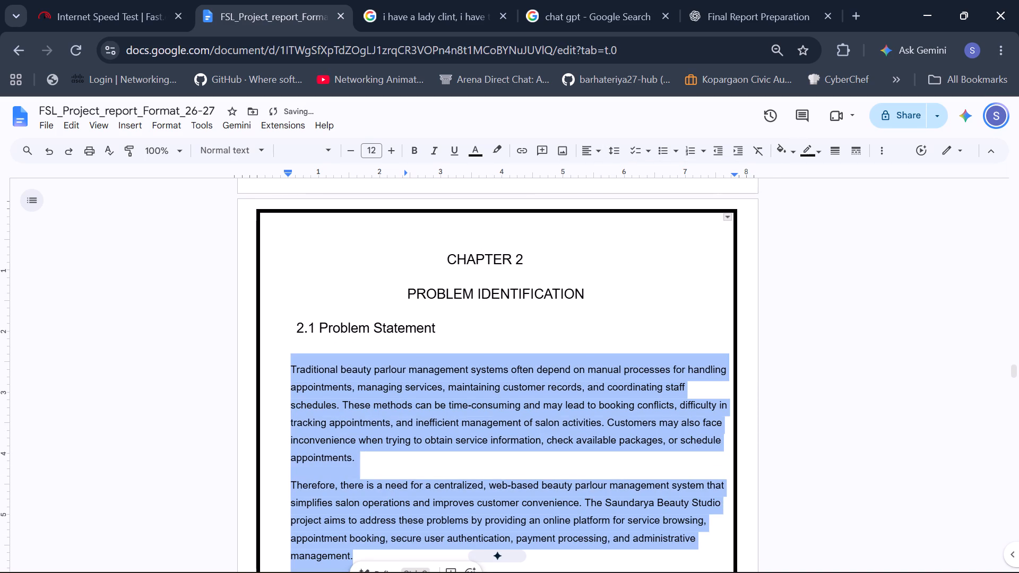
click(623, 359)
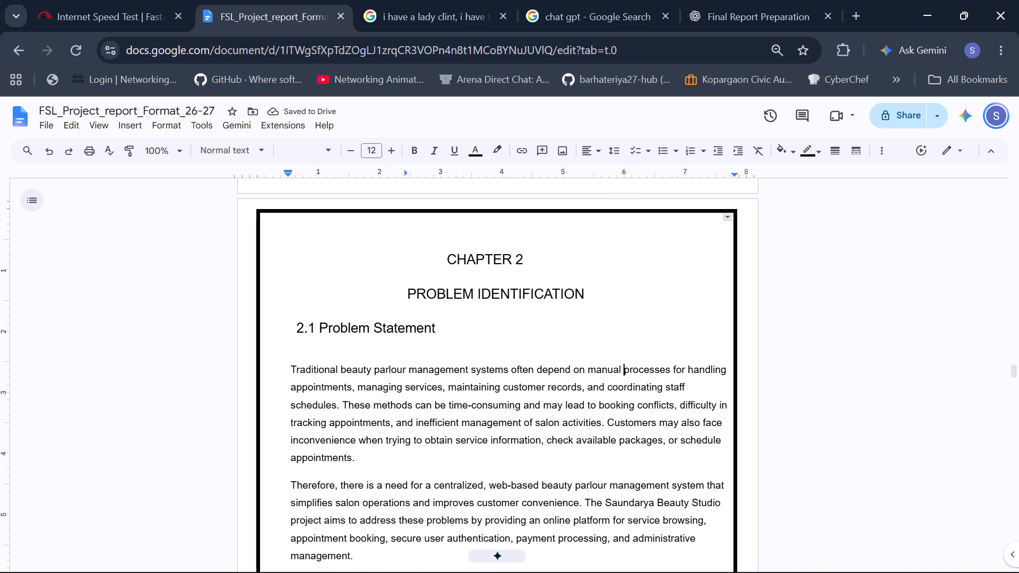
Review the layout of section 2.1 Problem Statement, from the Chapter 2 title to the 2.2 and 2.3 headings.
scroll(623, 359, down, 1)
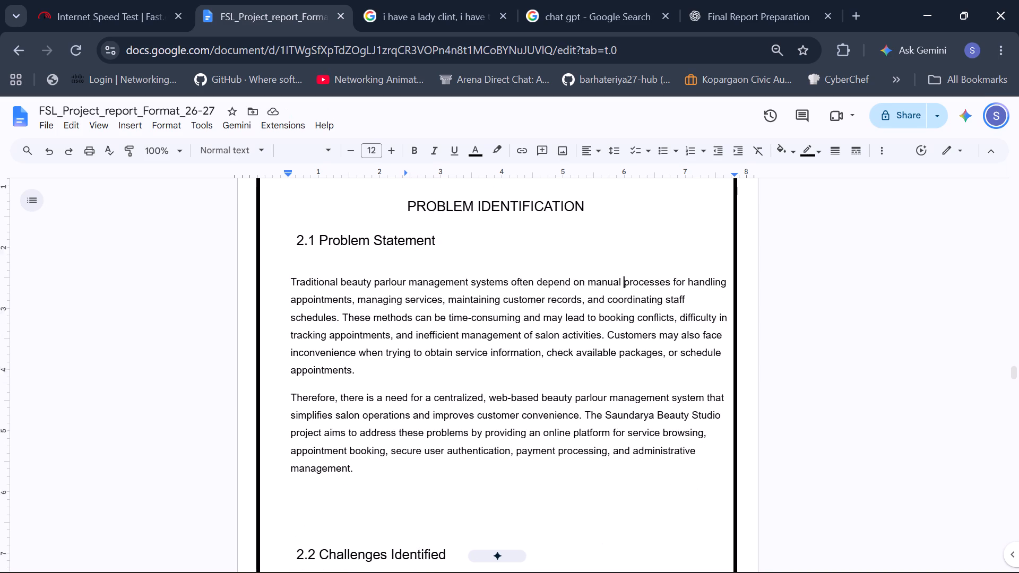
scroll(623, 359, down, 1)
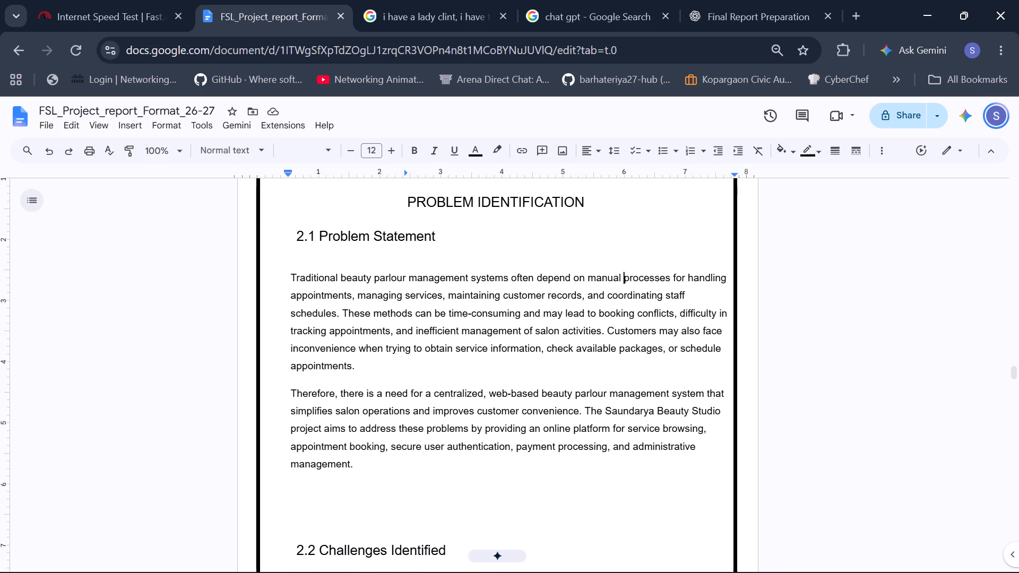
scroll(623, 359, up, 1)
click(623, 359)
click(623, 362)
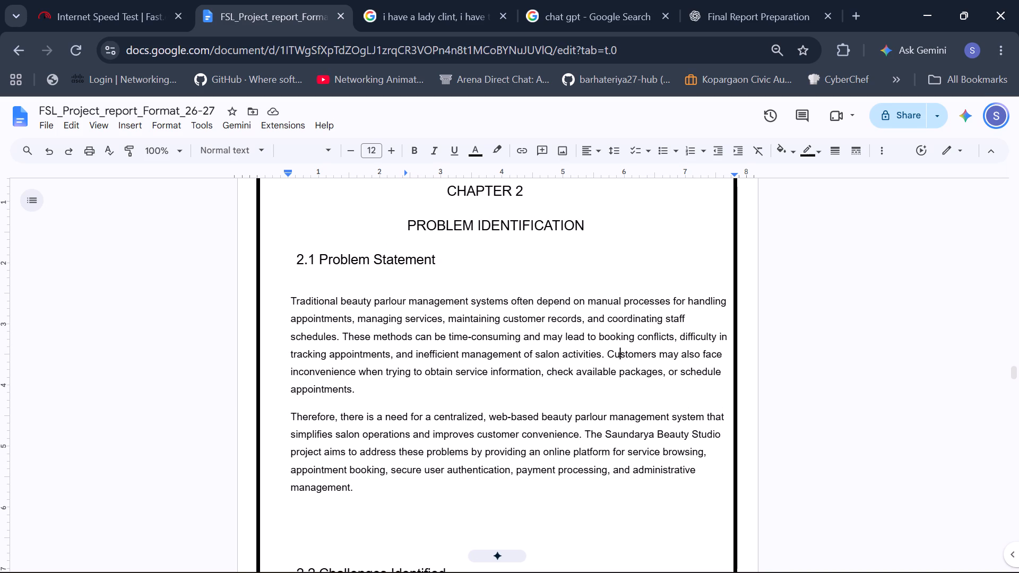
click(583, 372)
scroll(583, 372, down, 1)
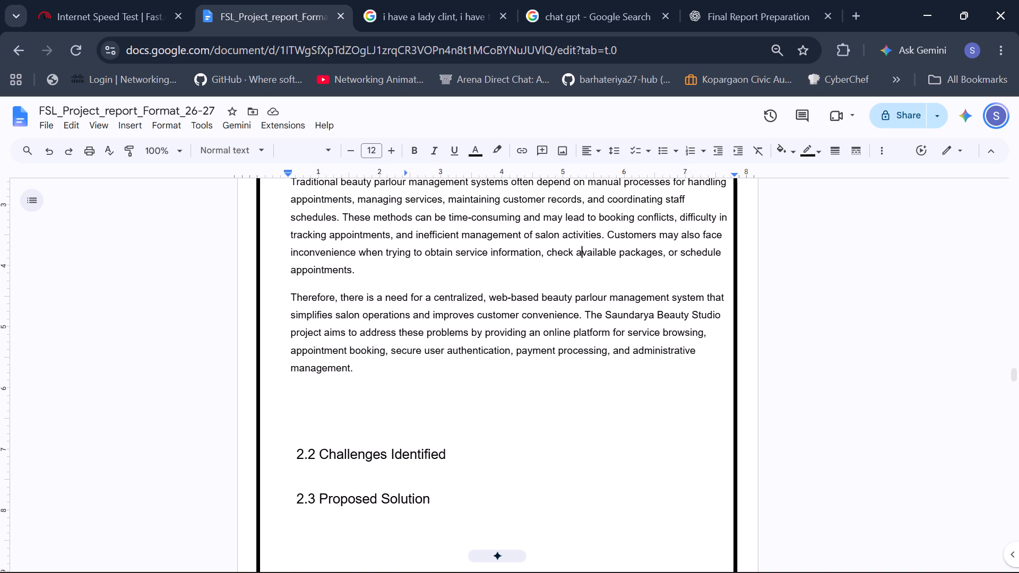
click(420, 361)
click(413, 368)
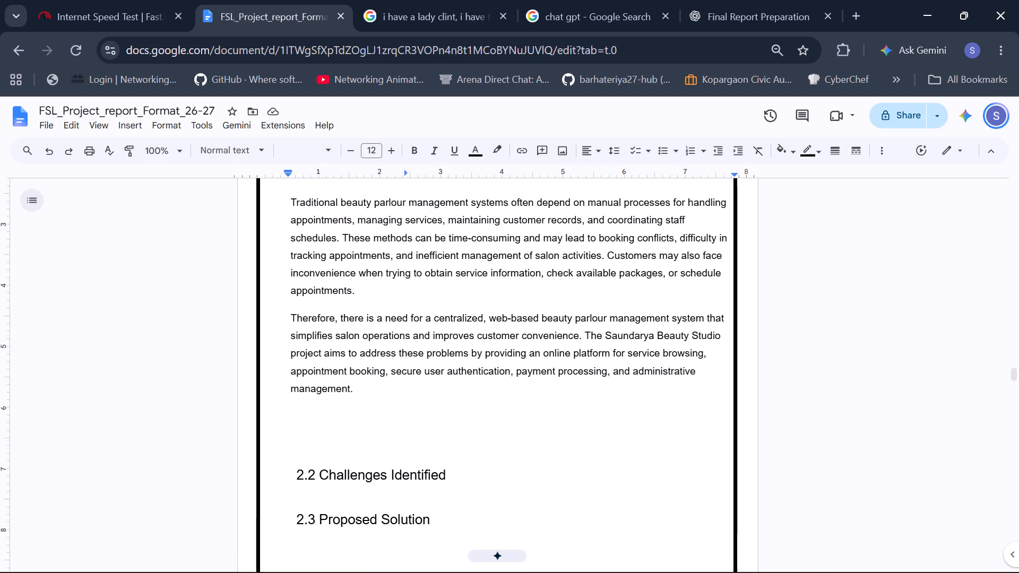
scroll(413, 368, up, 1)
click(413, 368)
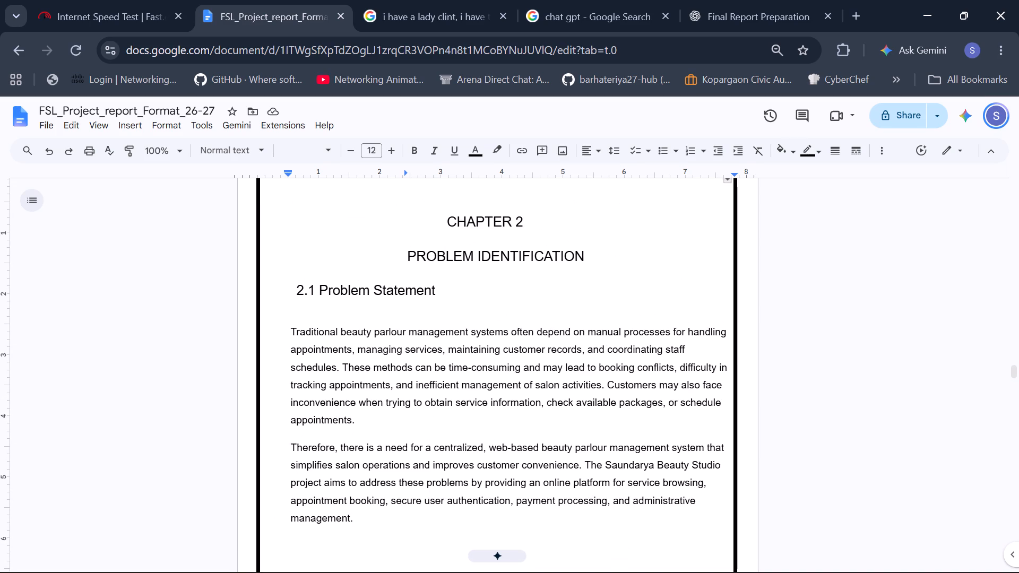
click(358, 314)
scroll(358, 314, down, 3)
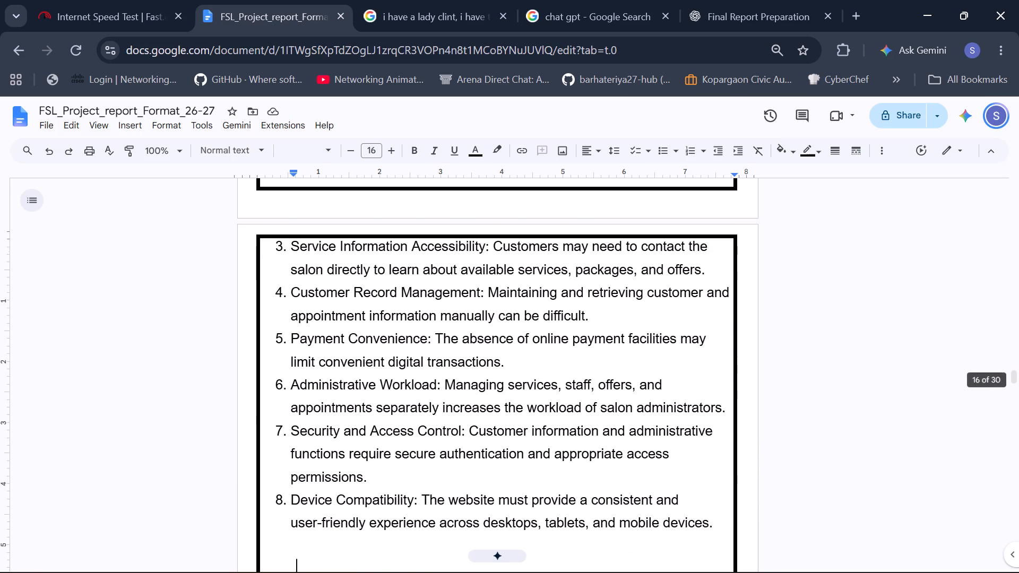
scroll(495, 381, down, 2)
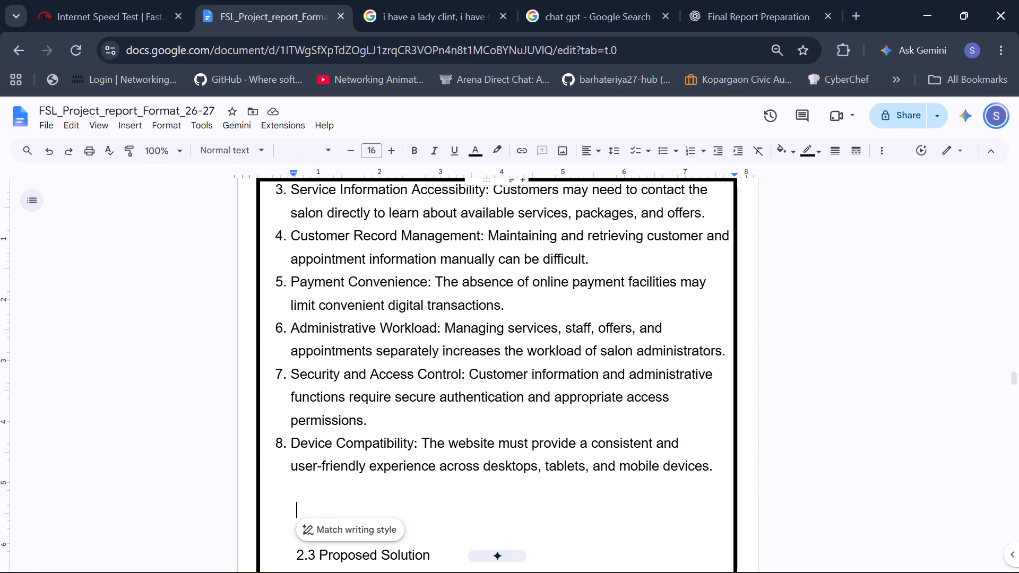
drag(716, 467, 330, 221)
scroll(508, 334, up, 2)
scroll(330, 221, up, 1)
drag(330, 221, 265, 270)
scroll(280, 235, up, 1)
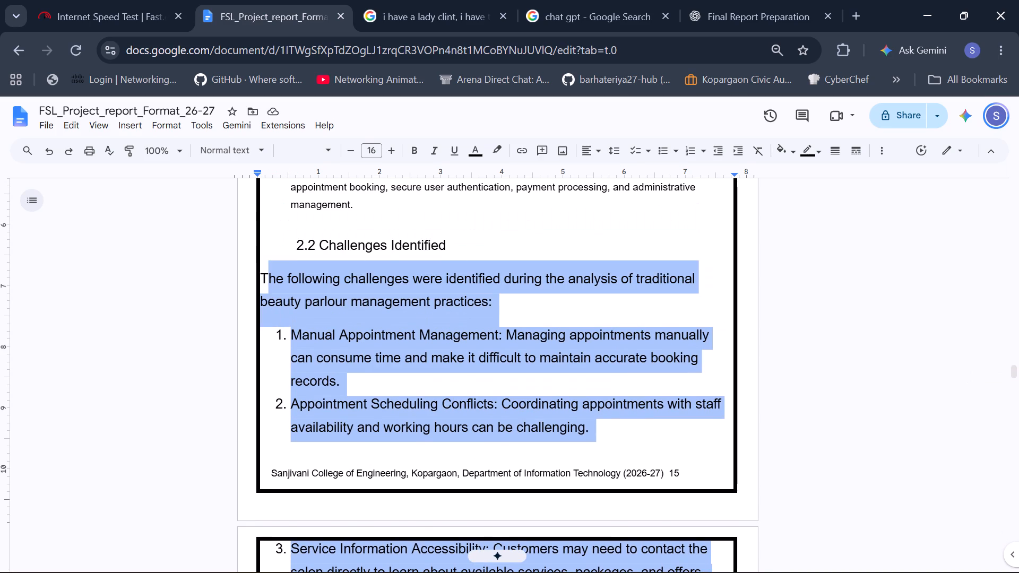
drag(265, 270, 258, 271)
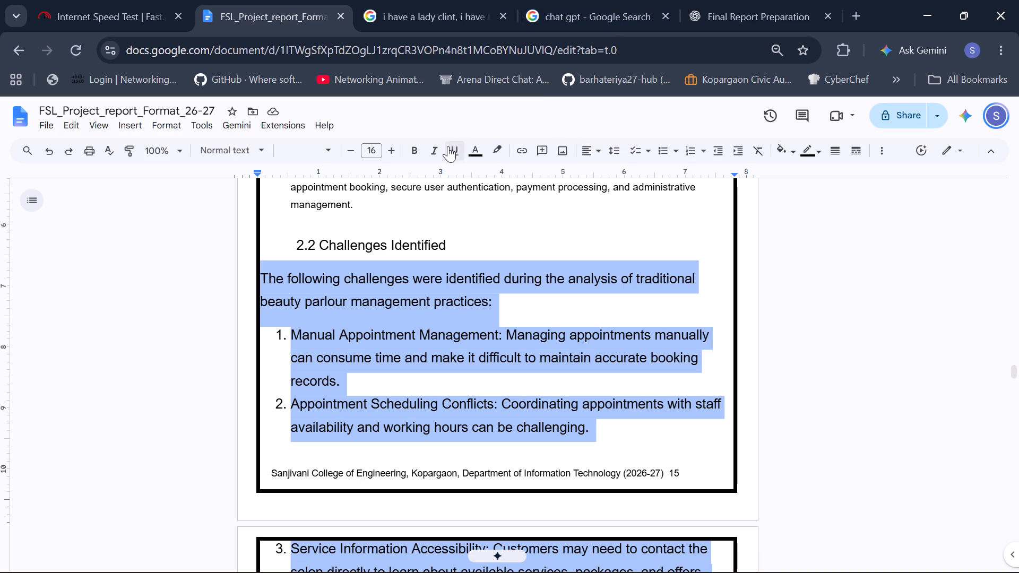
triple_click(353, 151)
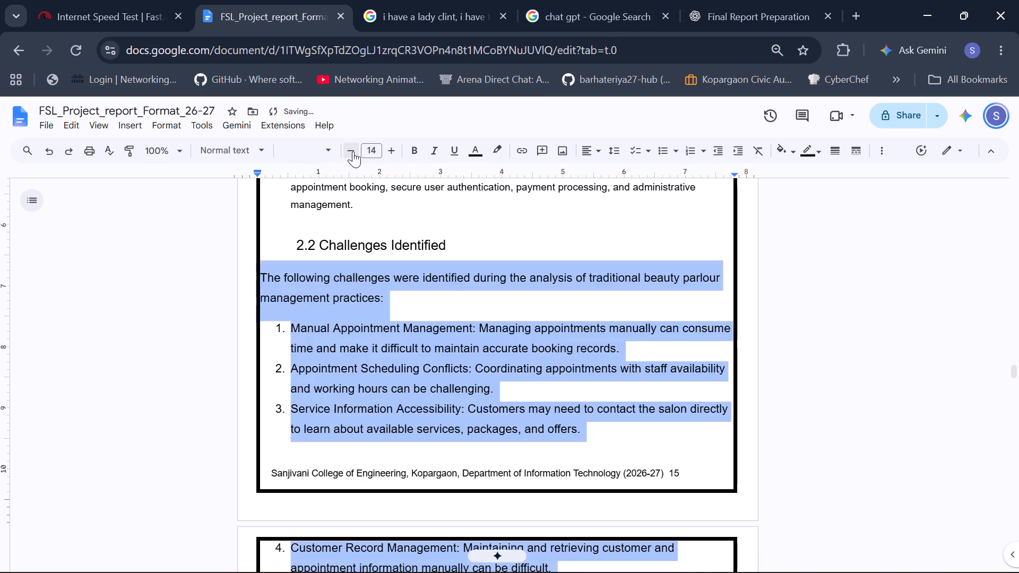
click(353, 151)
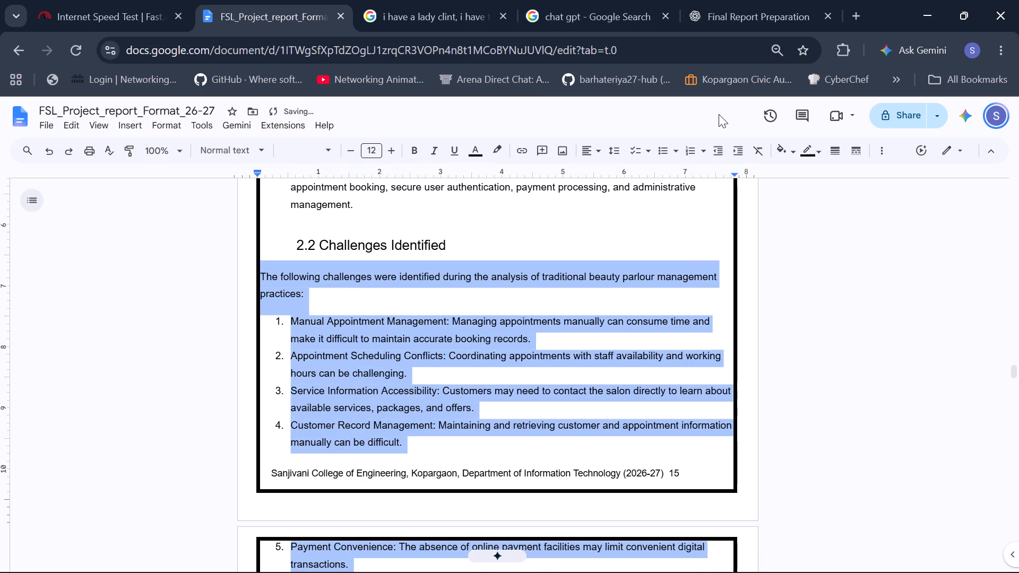
Increase the indent of the 2.2 introduction and numbered list by one level.
click(712, 151)
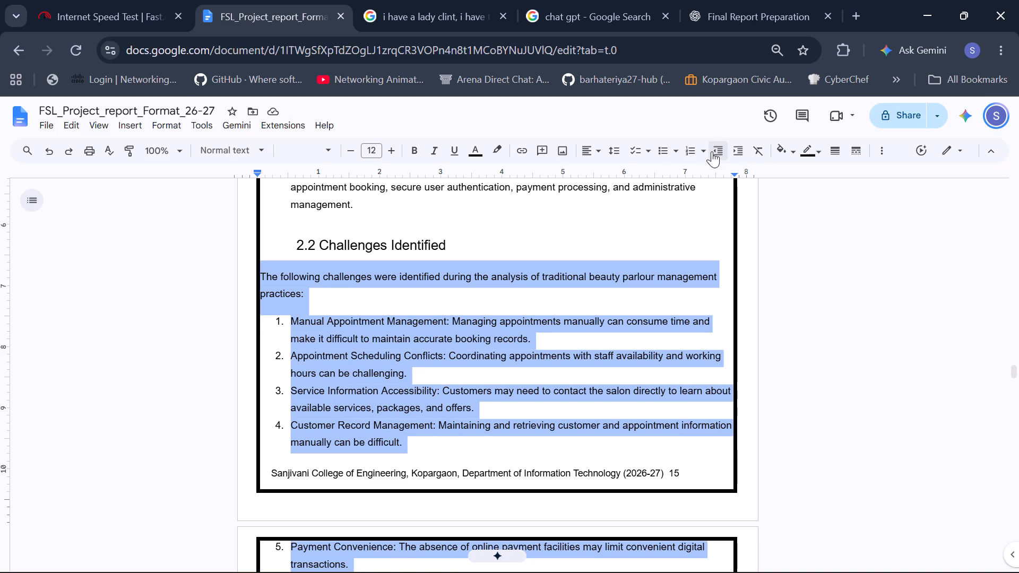
click(732, 152)
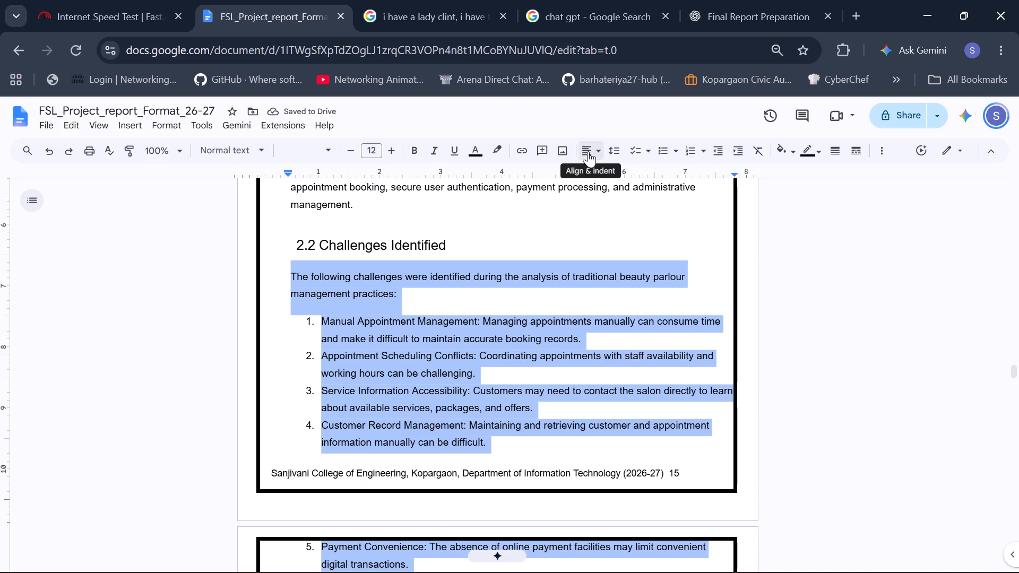
click(613, 312)
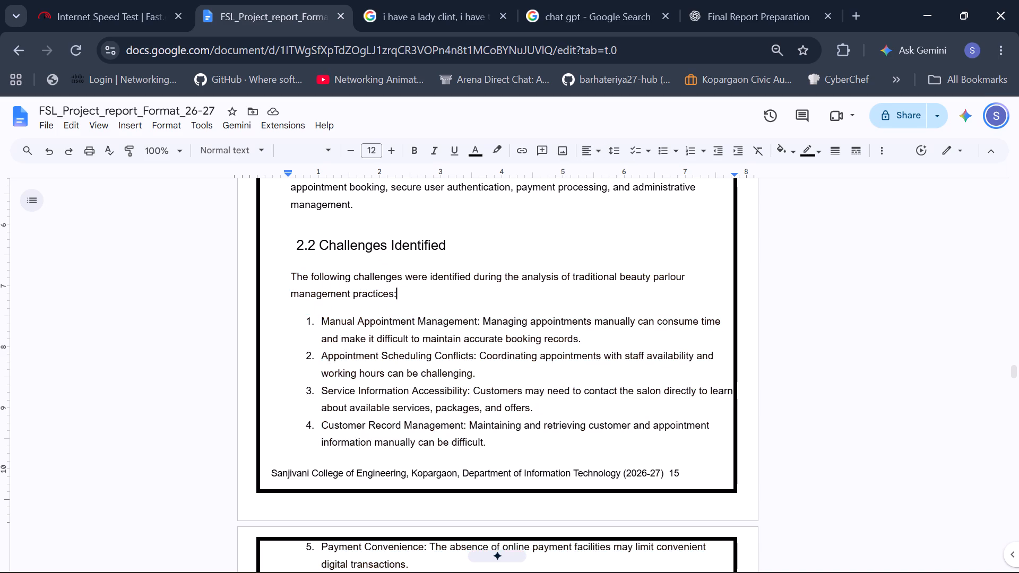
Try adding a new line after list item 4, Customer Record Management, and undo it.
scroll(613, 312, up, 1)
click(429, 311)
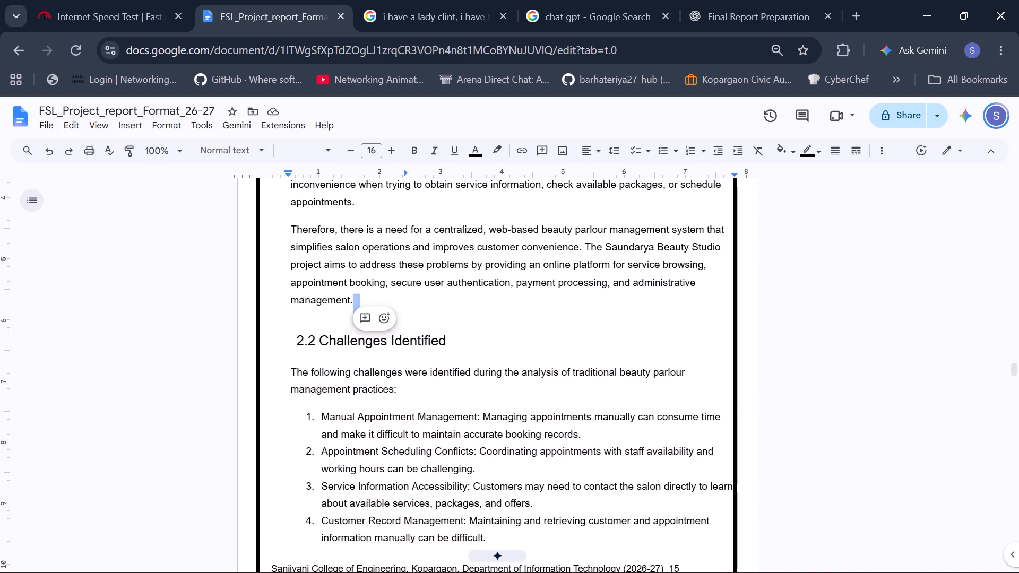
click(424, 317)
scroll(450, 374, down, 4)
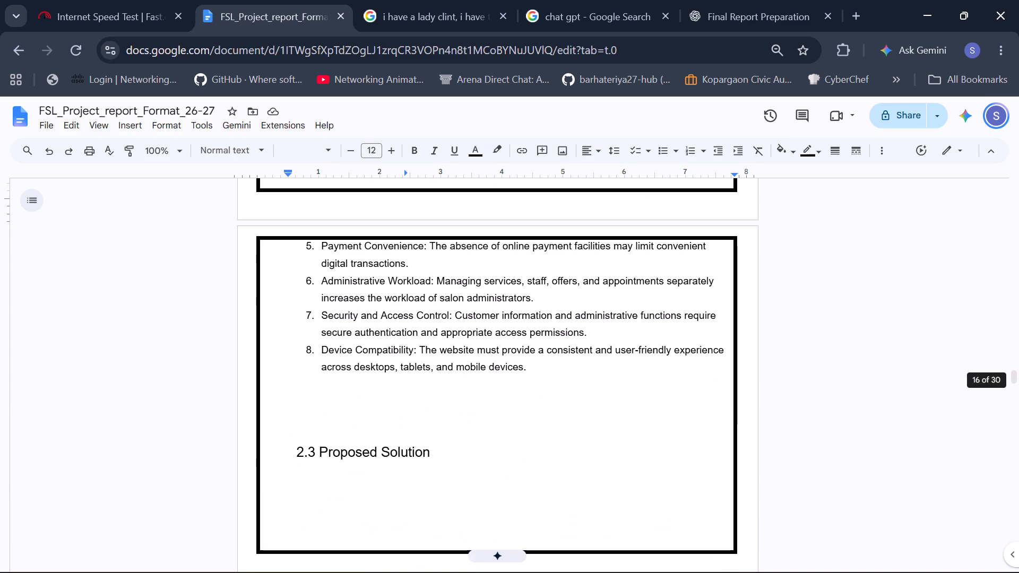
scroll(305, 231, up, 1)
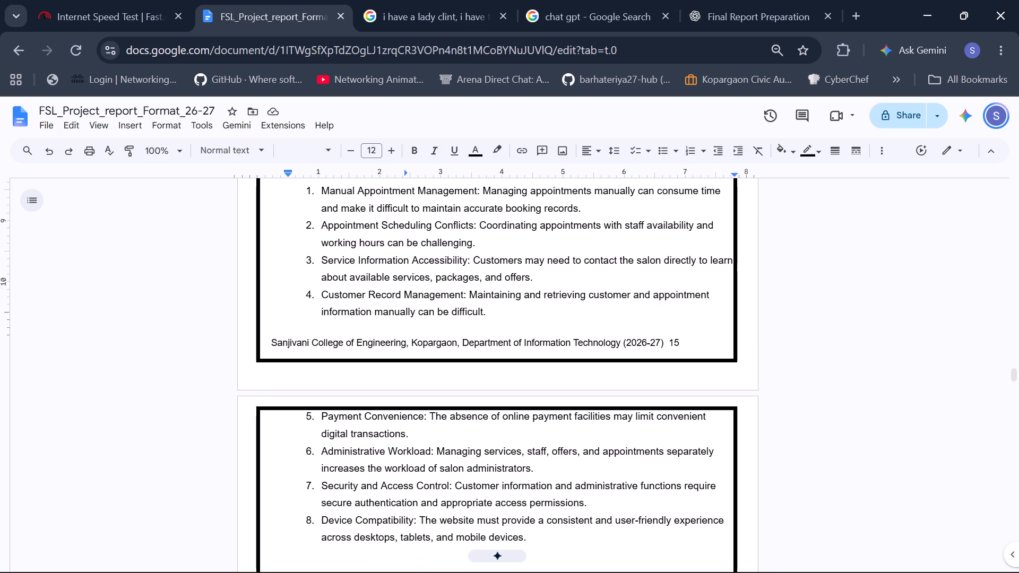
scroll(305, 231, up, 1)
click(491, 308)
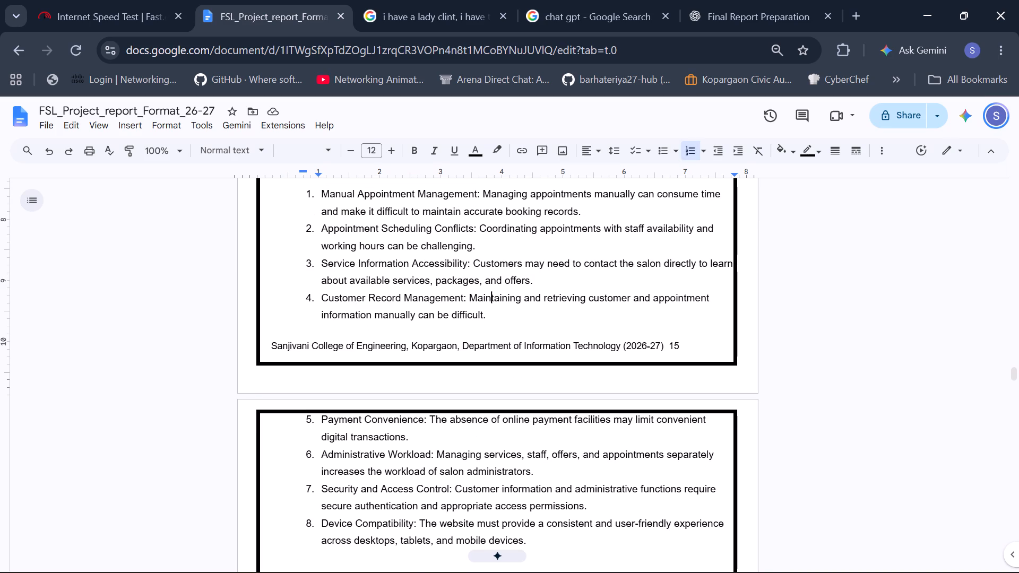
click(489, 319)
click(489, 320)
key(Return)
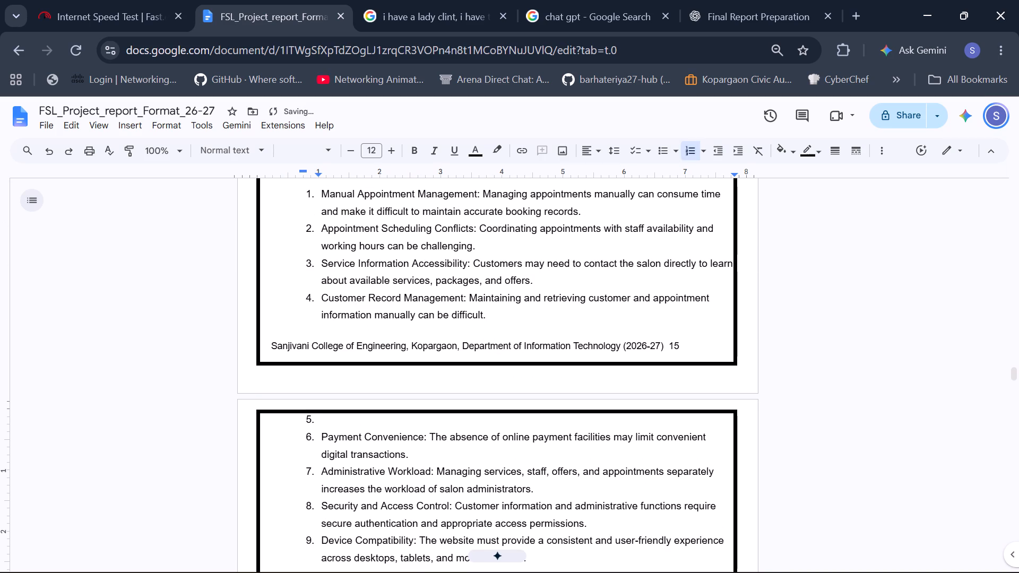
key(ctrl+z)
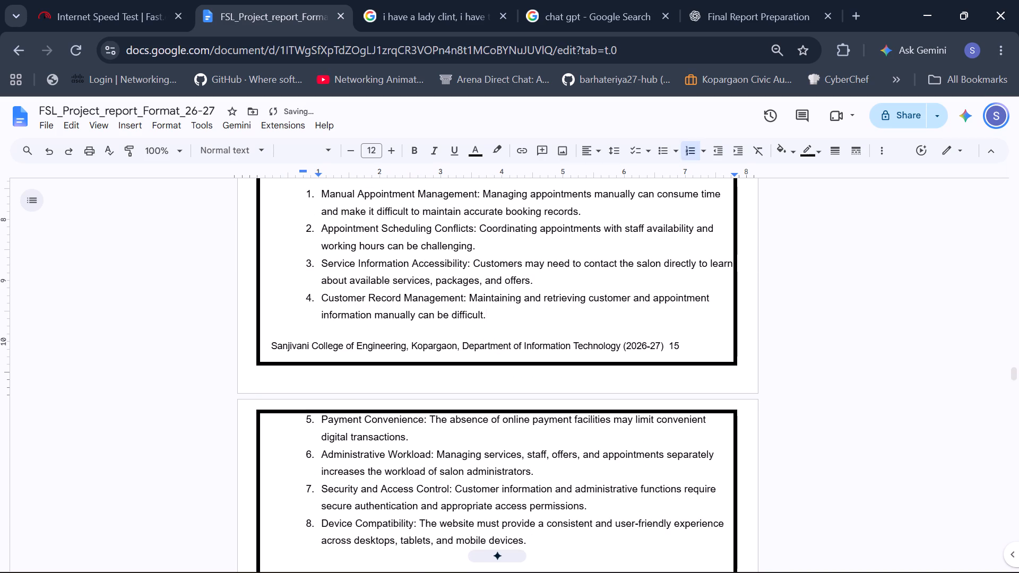
Insert blank unnumbered lines after list item 3, Service Information Accessibility, to push item 4 down on the following page.
click(305, 422)
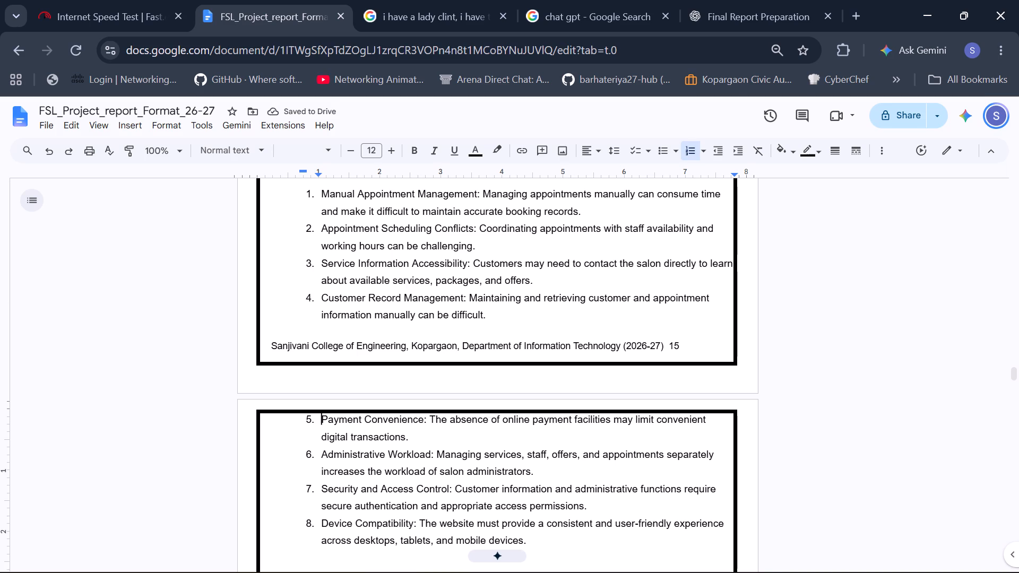
click(495, 321)
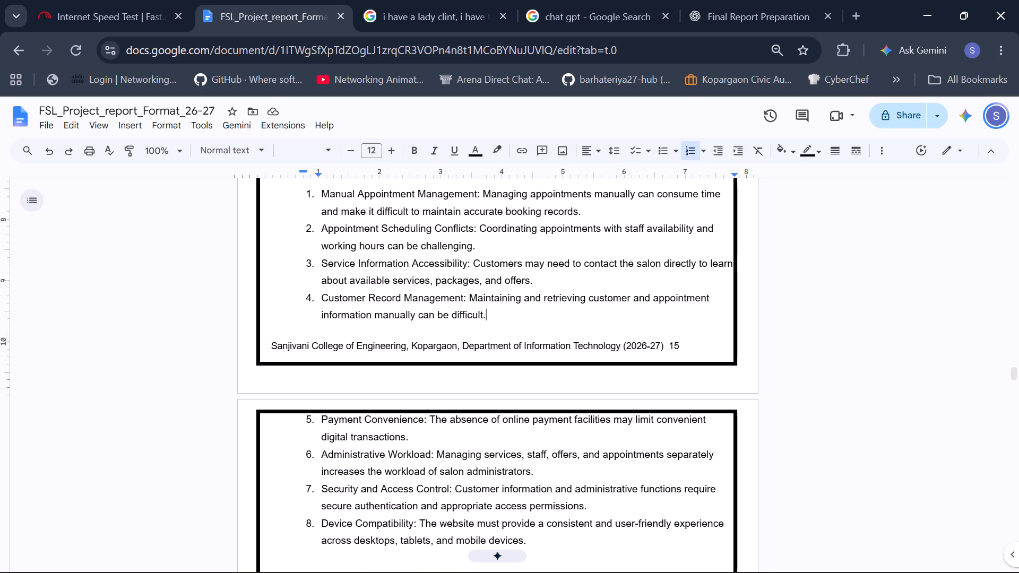
scroll(281, 432, down, 1)
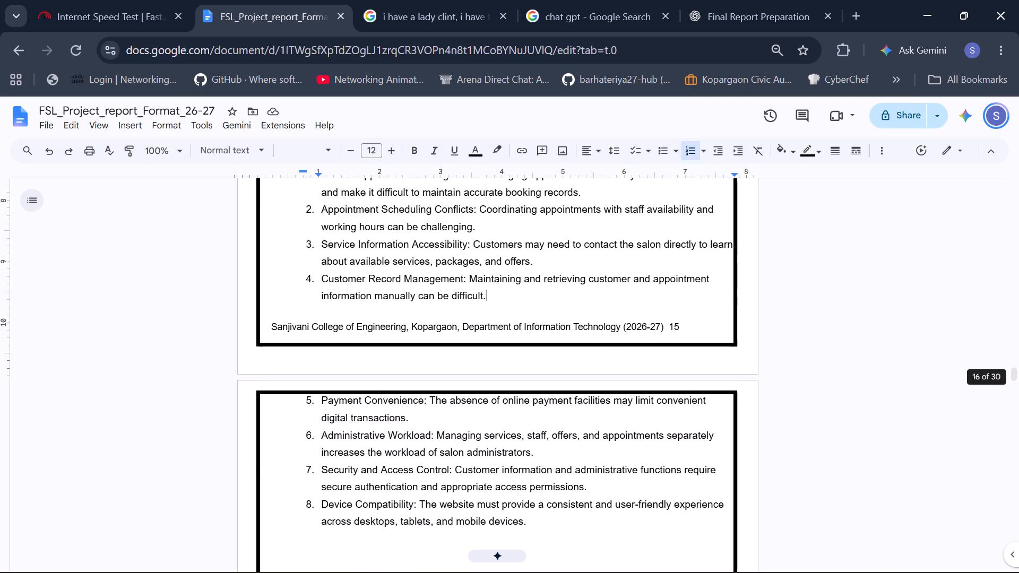
scroll(330, 323, up, 1)
click(537, 336)
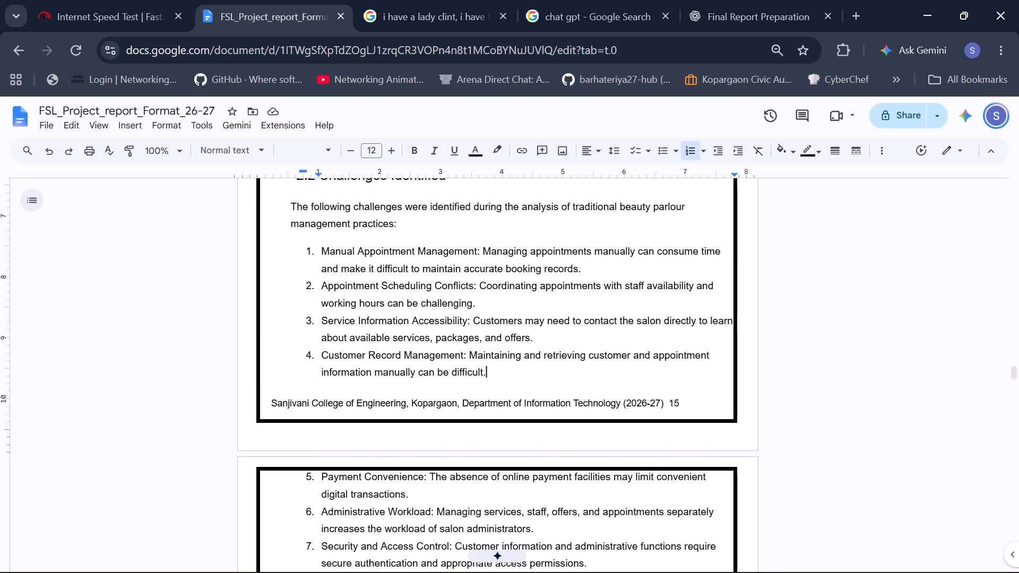
click(536, 336)
key(Return)
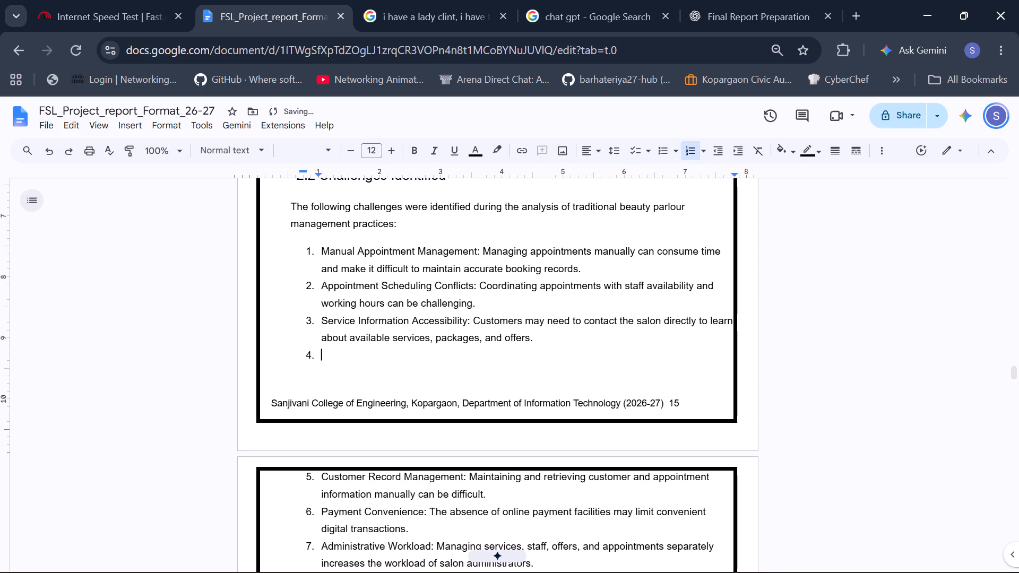
key(Return)
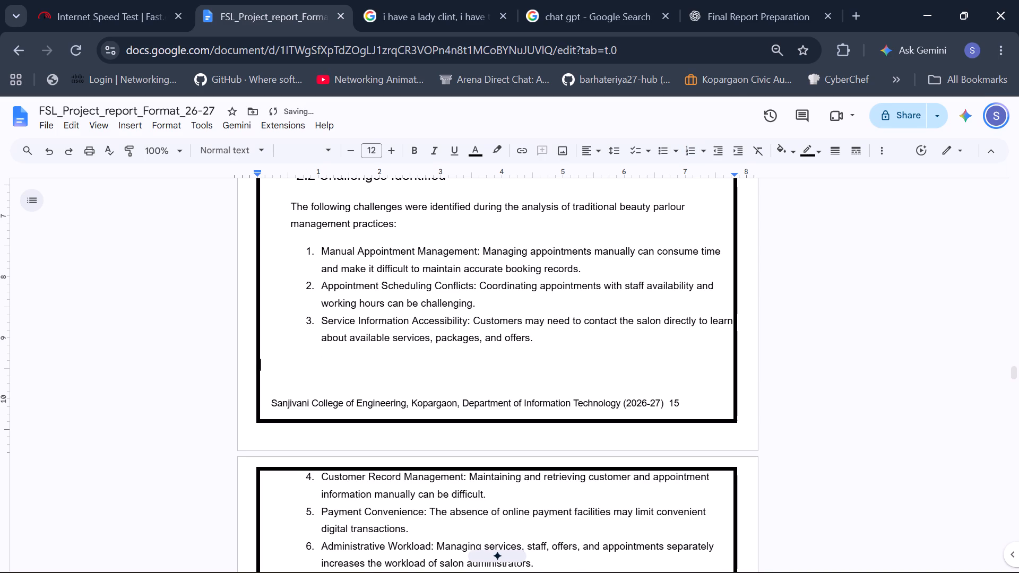
key(Return)
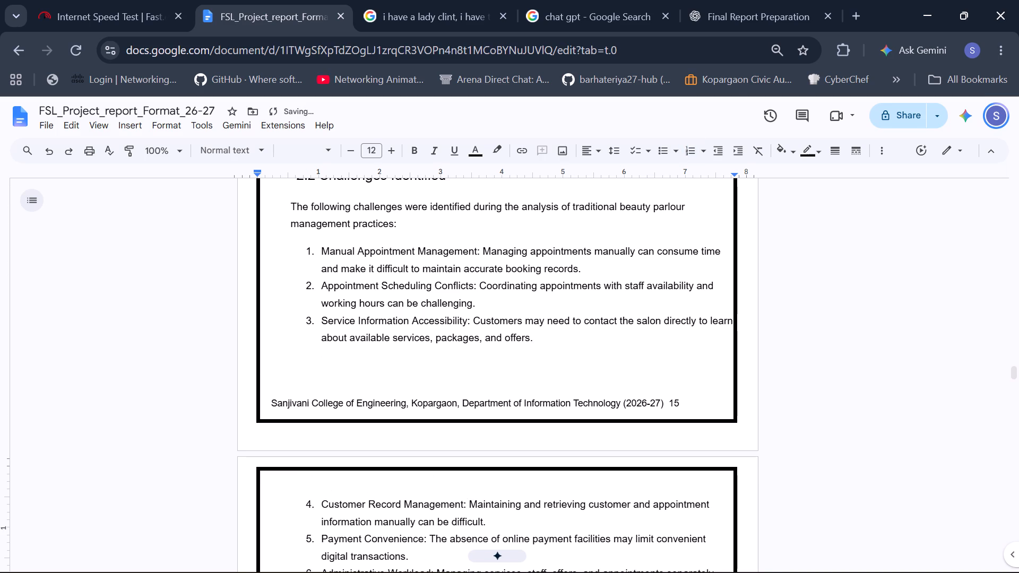
click(576, 355)
scroll(576, 355, down, 2)
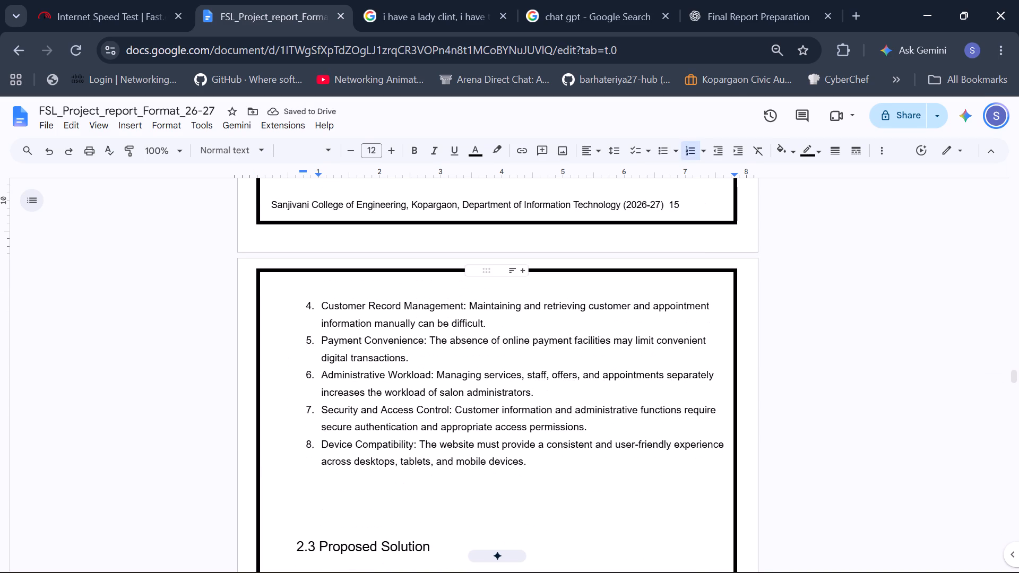
click(542, 456)
click(538, 461)
scroll(538, 461, up, 1)
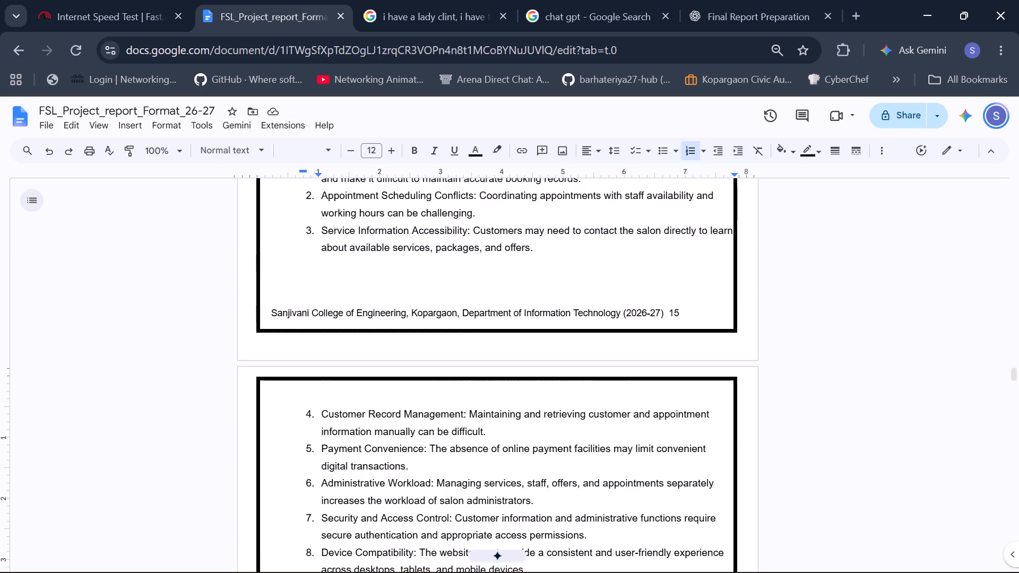
scroll(538, 461, up, 2)
scroll(538, 461, down, 1)
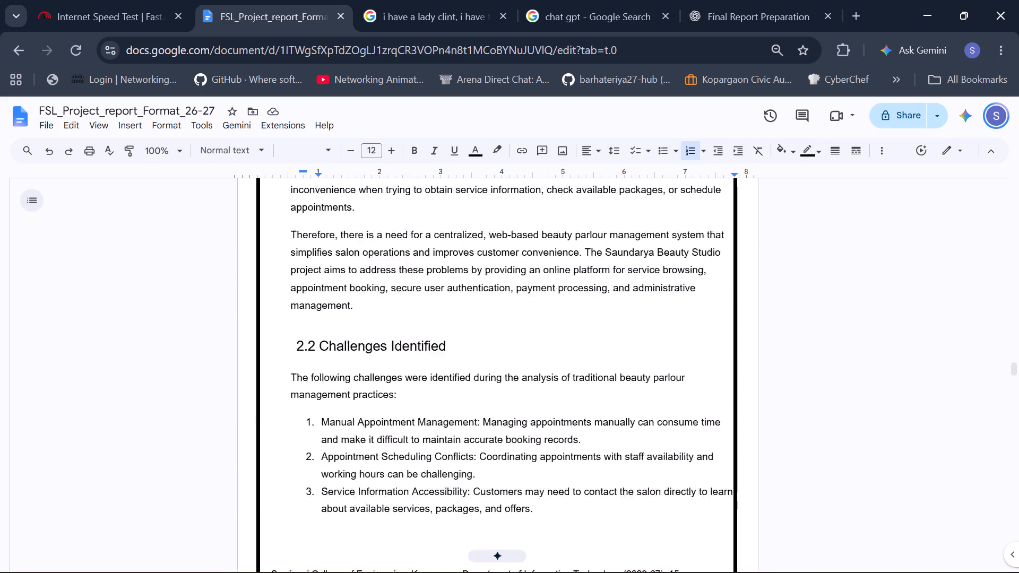
scroll(538, 461, down, 1)
scroll(538, 461, up, 2)
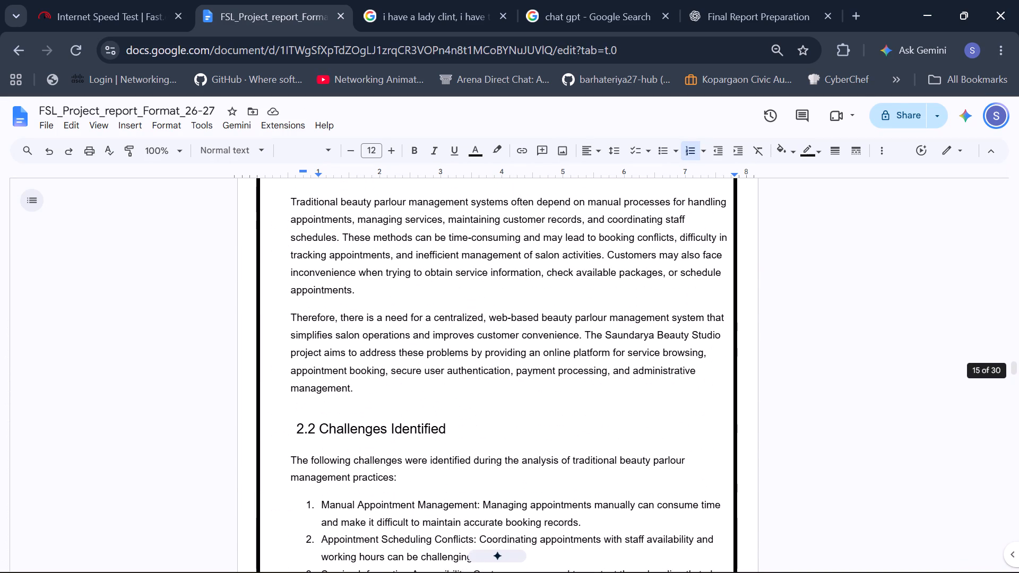
click(453, 422)
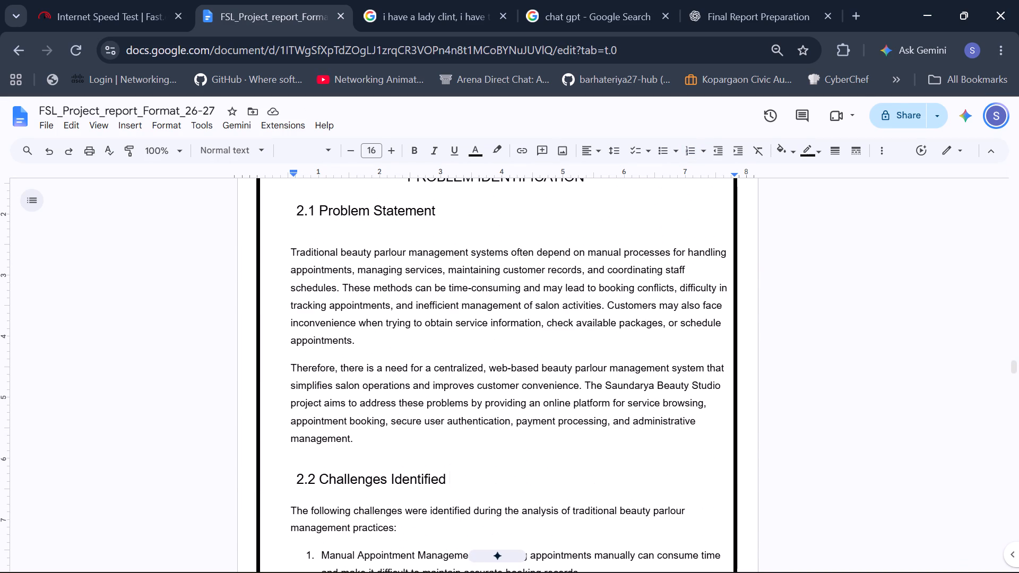
click(421, 440)
scroll(421, 440, down, 6)
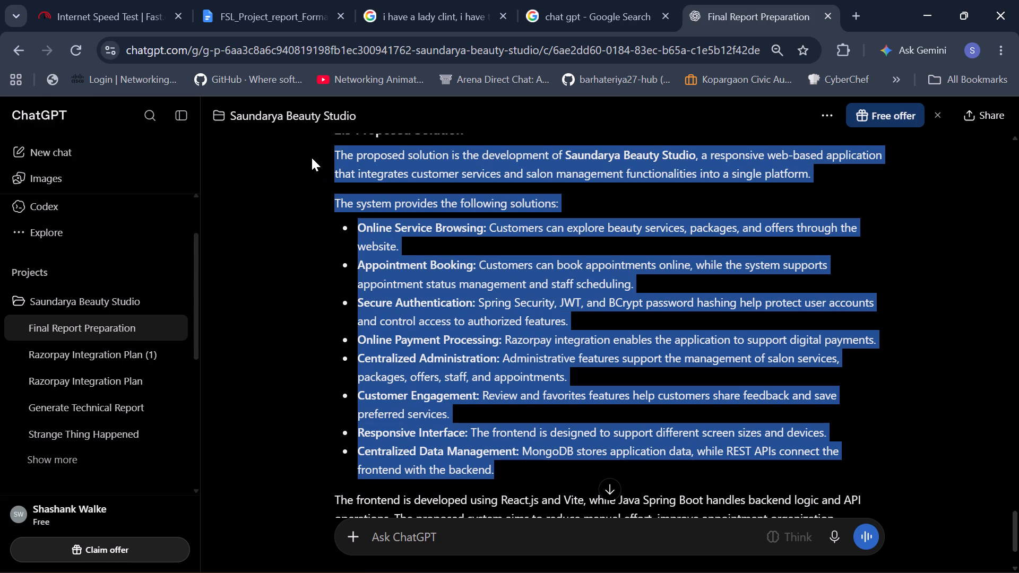
In the Google Docs report, remove the blank line between challenge item 8, Device Compatibility, and the 2.3 Proposed Solution heading.
click(272, 0)
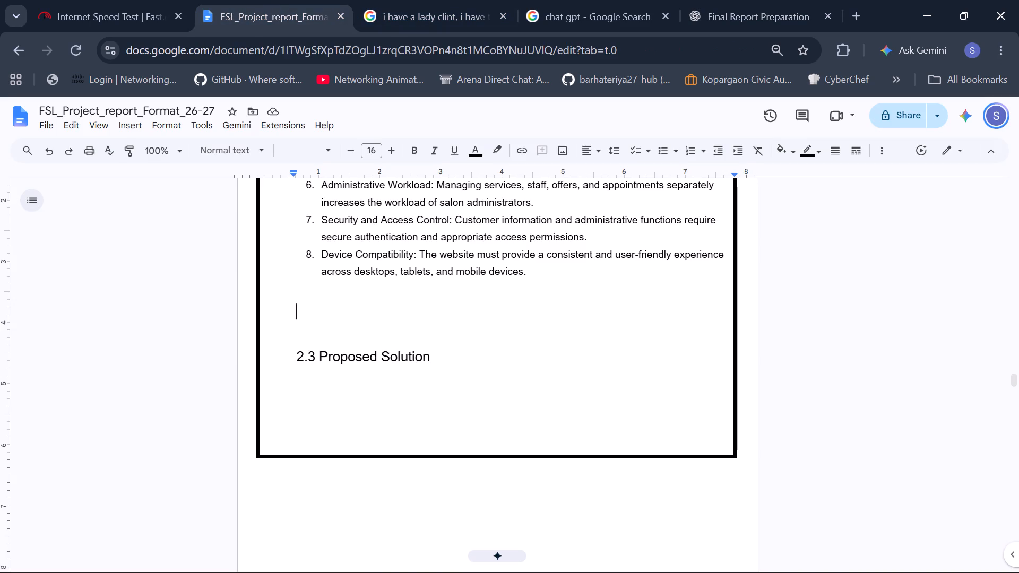
key(BackSpace)
key(BackSpace)
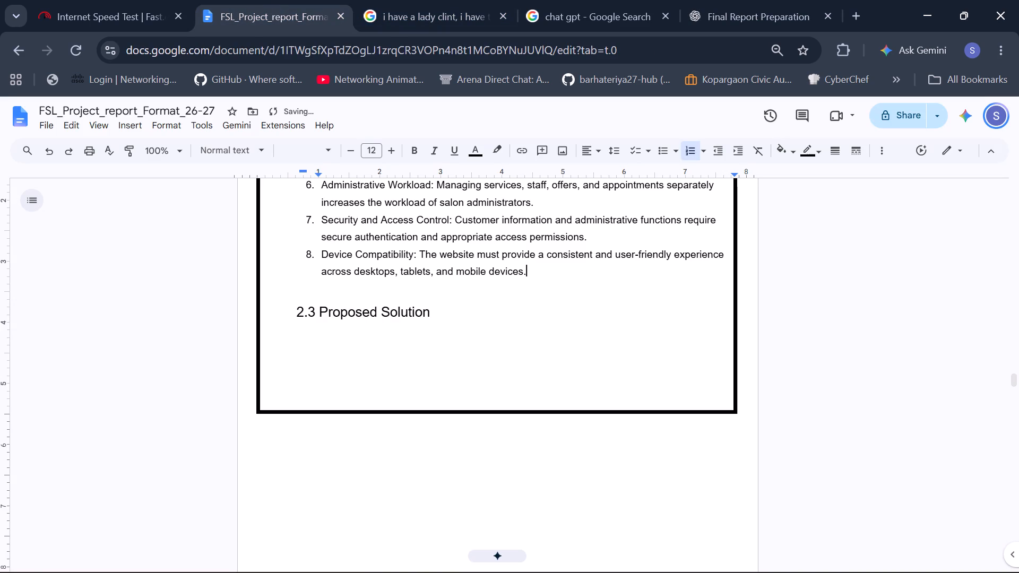
Paste the copied text on a new line under the 2.3 Proposed Solution heading.
click(350, 340)
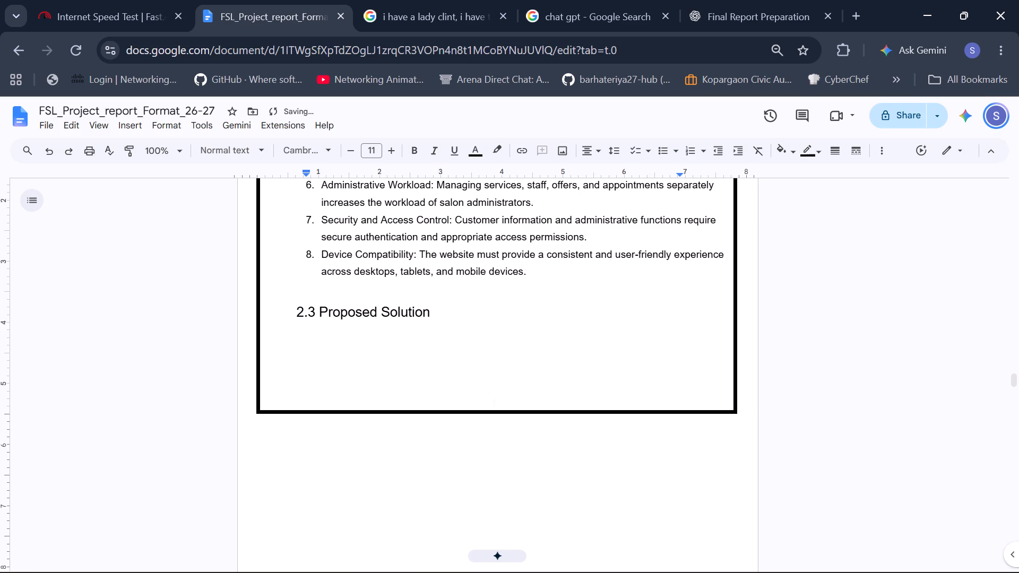
click(434, 313)
key(Return)
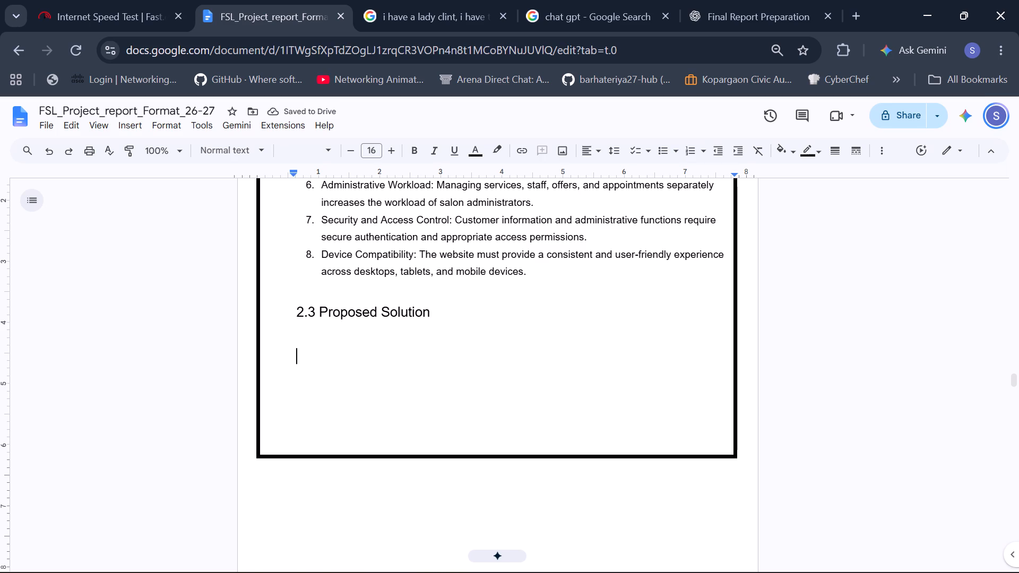
key(ctrl+v)
Set all the pasted 2.3 Proposed Solution paragraphs and bullets to font size 12.
drag(602, 491, 569, 458)
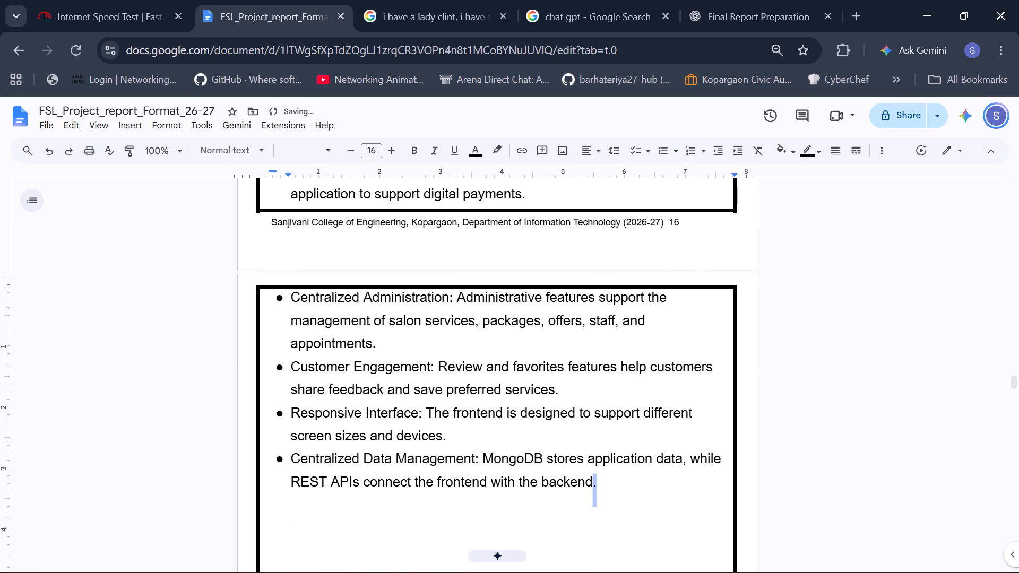
drag(569, 458, 286, 225)
scroll(357, 275, up, 2)
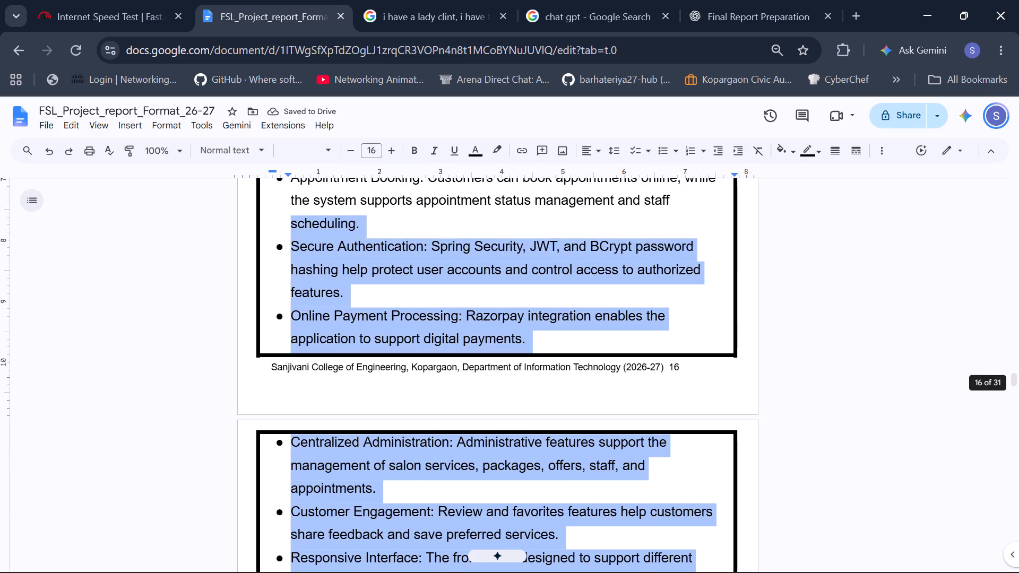
drag(286, 225, 291, 211)
scroll(286, 225, up, 2)
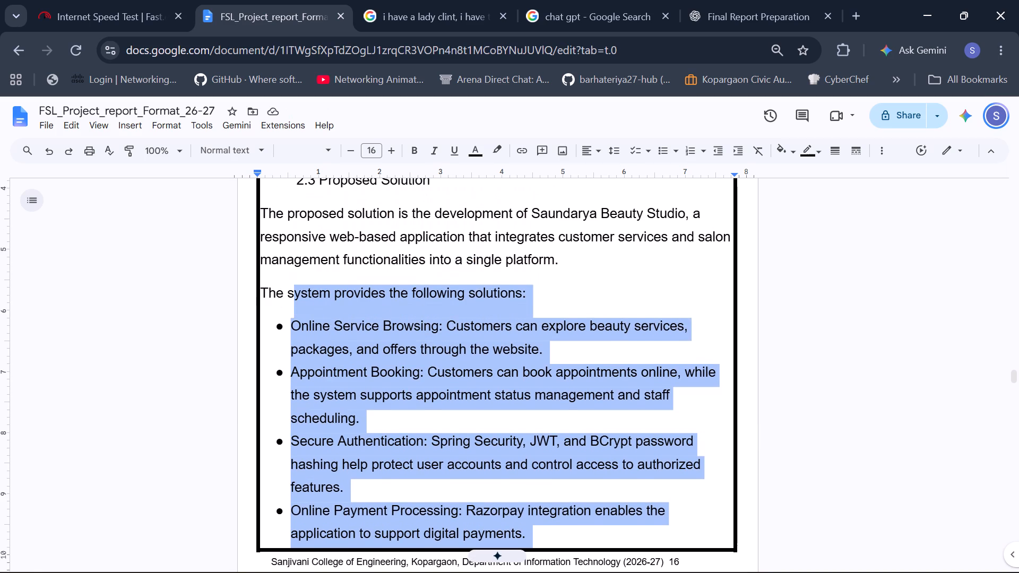
drag(291, 211, 252, 225)
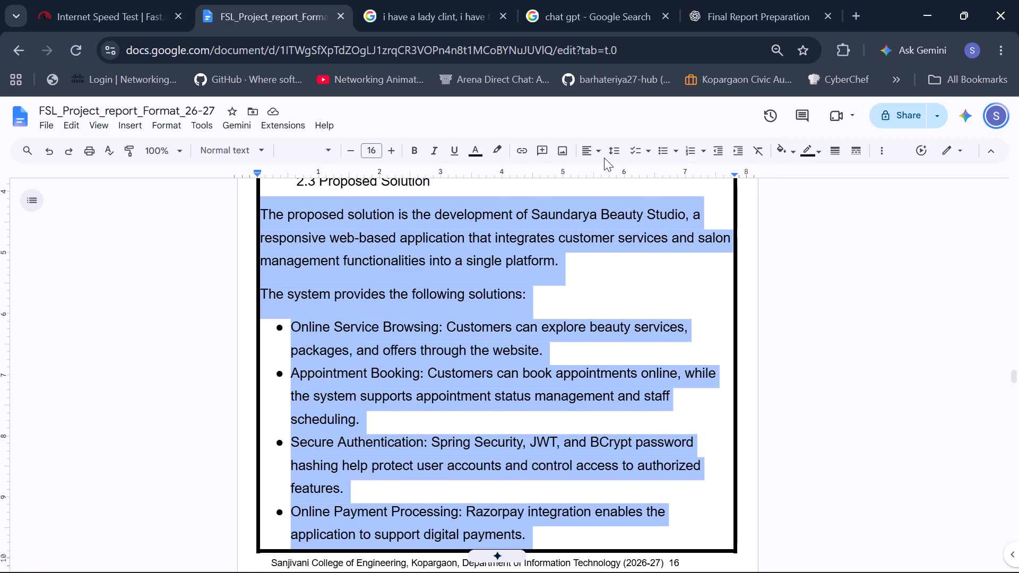
triple_click(346, 153)
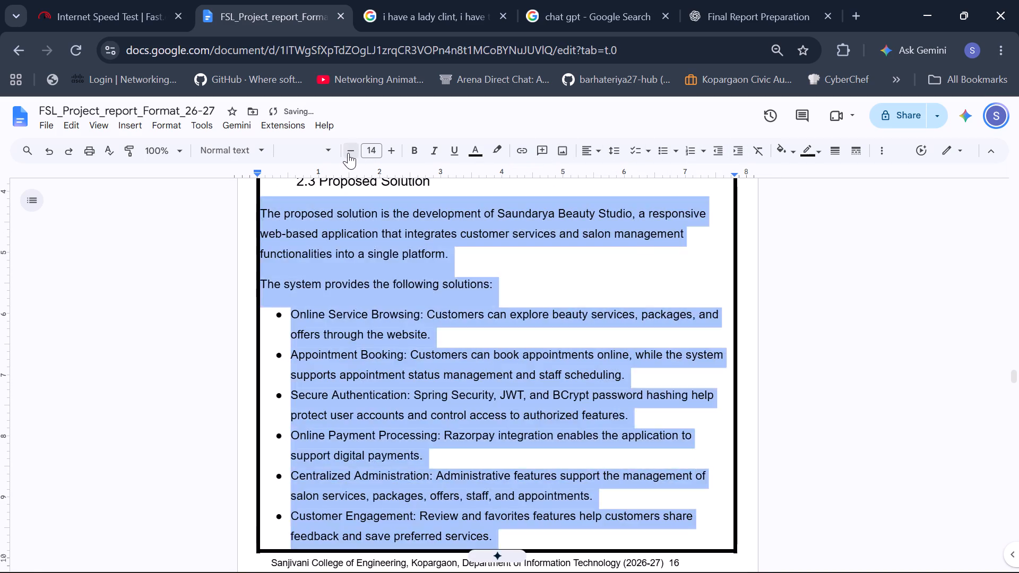
click(348, 153)
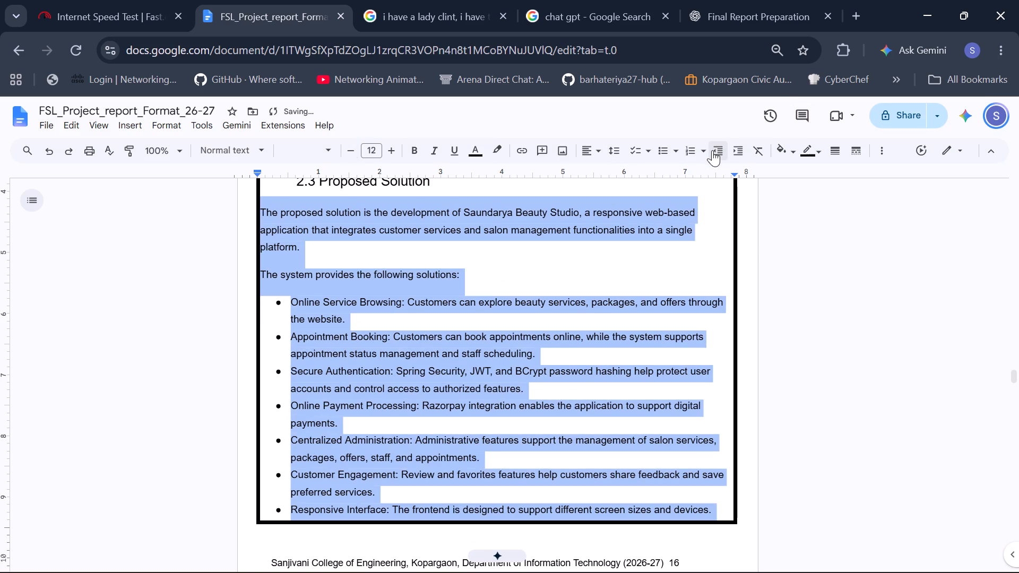
Increase the indent of the 2.3 Proposed Solution paragraphs and bullets by one level.
click(712, 151)
click(733, 151)
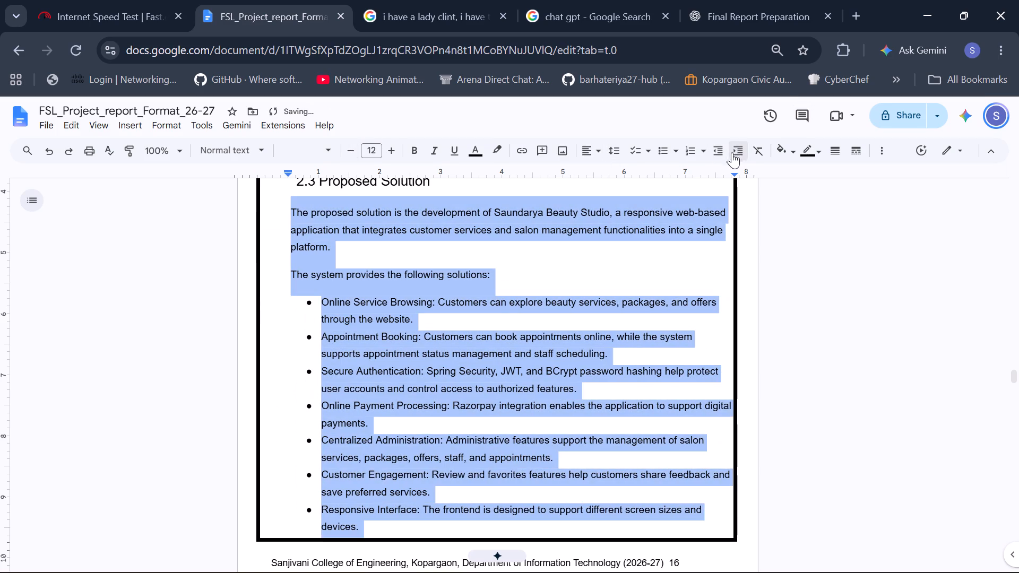
click(565, 272)
Review the layout and heading spacing from 2.1 Problem Statement through the end of the 2.3 Proposed Solution bullets.
scroll(565, 272, up, 4)
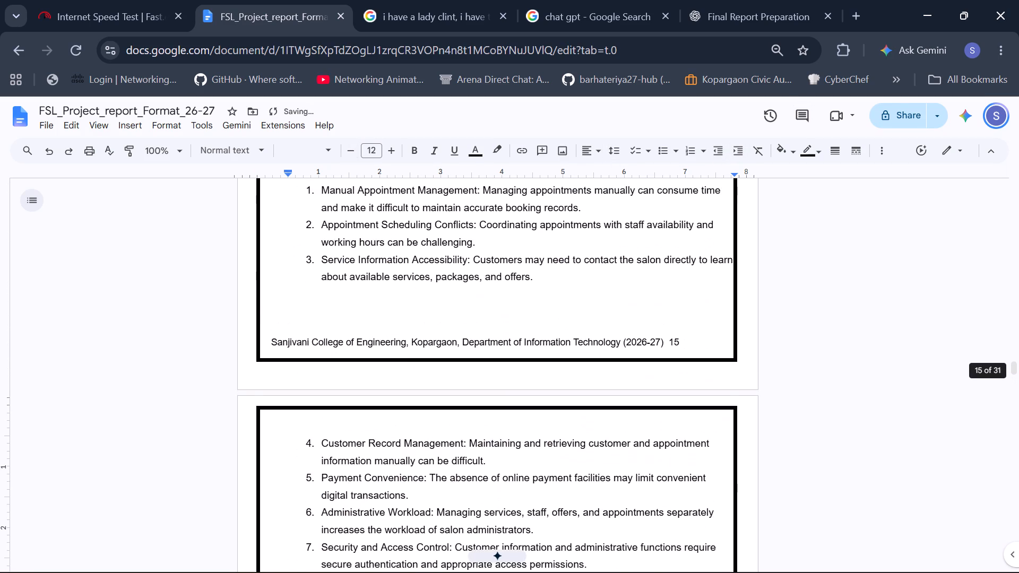
scroll(565, 272, up, 4)
scroll(565, 272, down, 1)
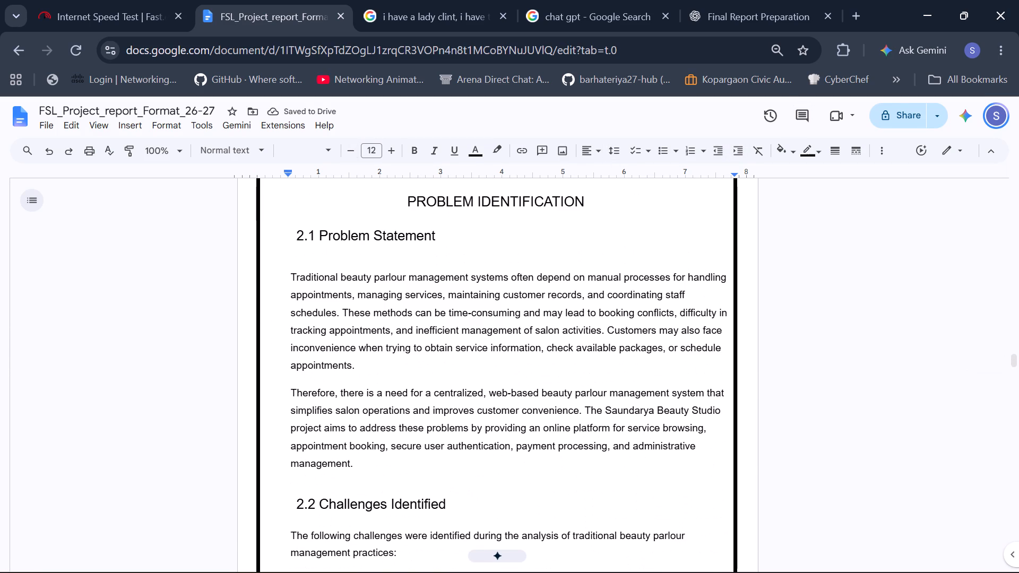
click(453, 235)
click(452, 230)
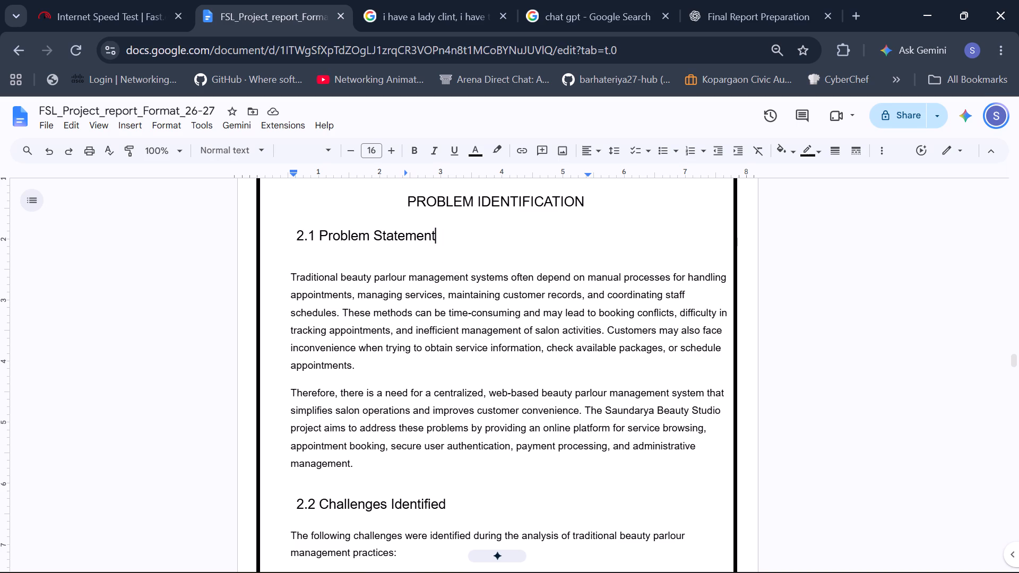
click(450, 509)
scroll(450, 509, down, 1)
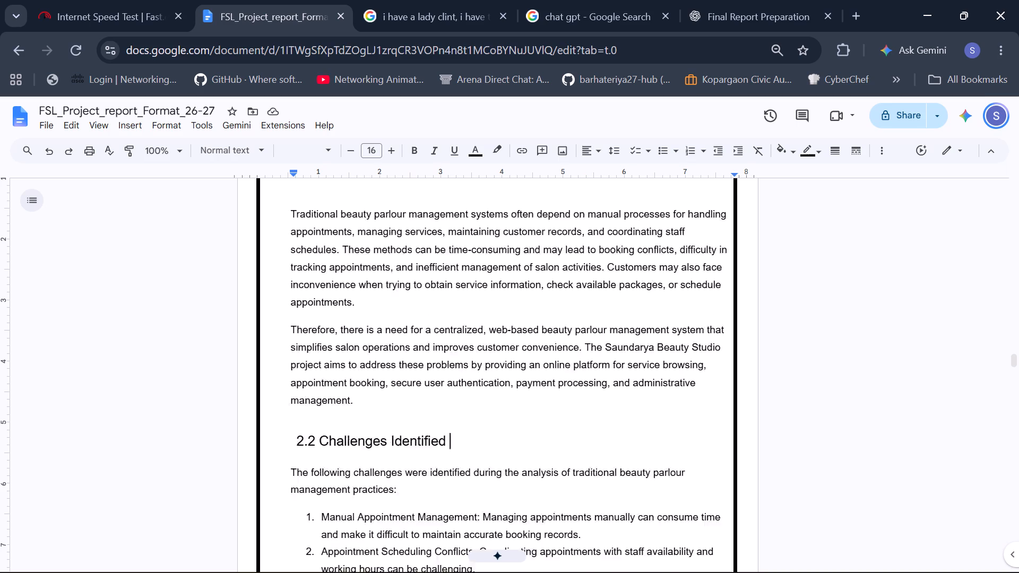
scroll(450, 509, down, 5)
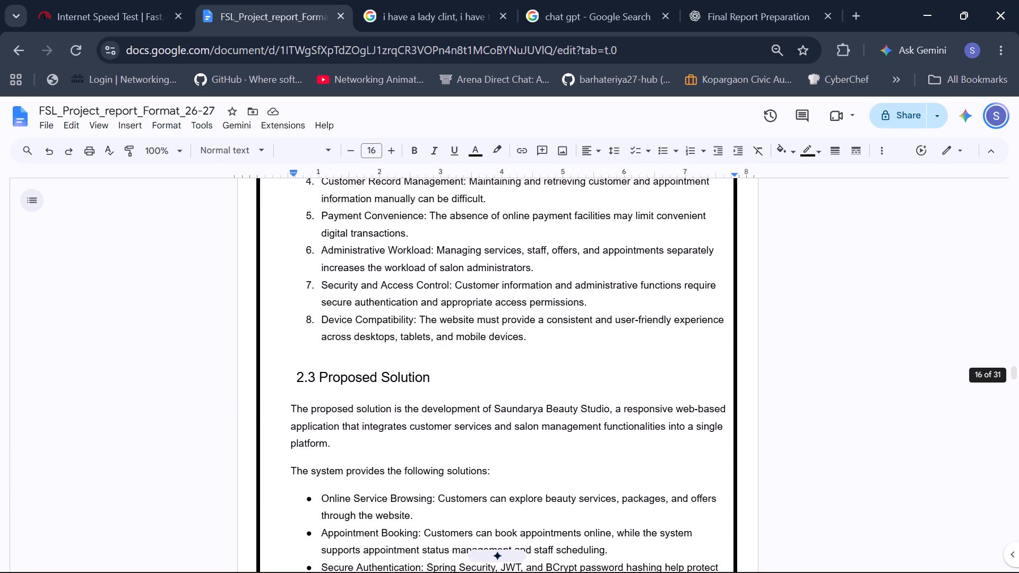
click(436, 383)
scroll(436, 383, down, 4)
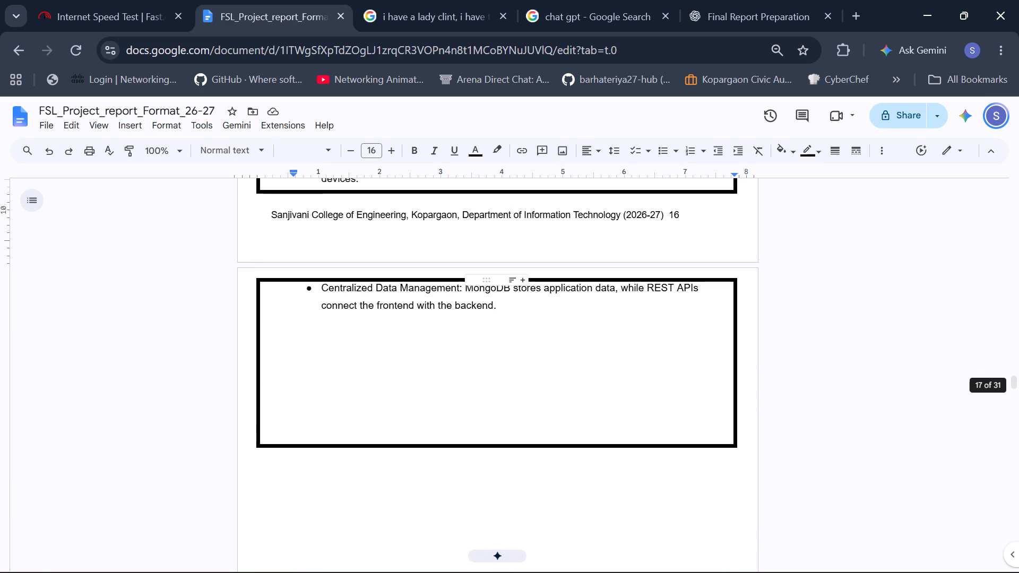
Insert a blank unbulleted line after the Responsive Interface bullet to push Centralized Data Management down on the following page.
click(305, 292)
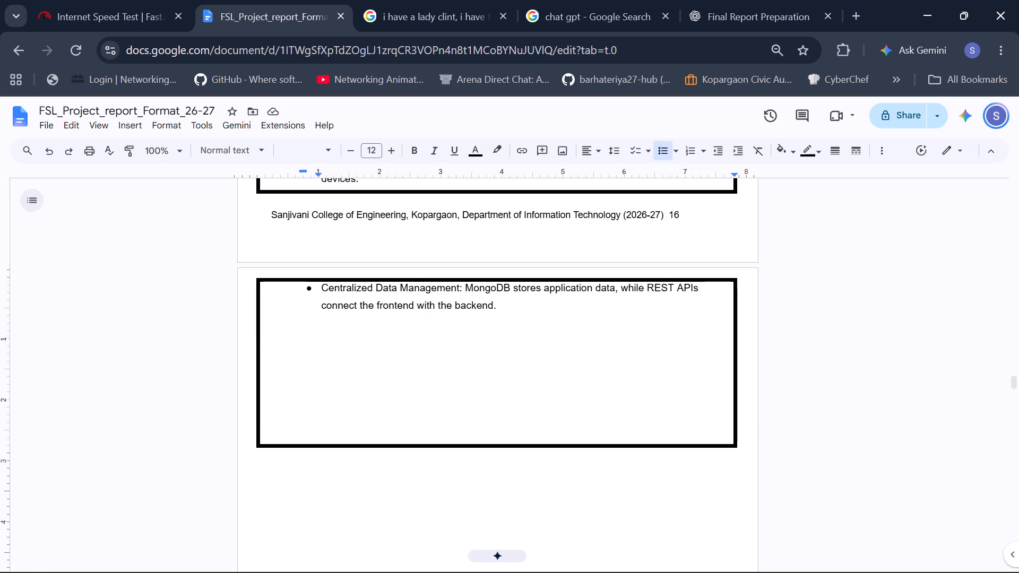
scroll(333, 217, up, 1)
click(361, 337)
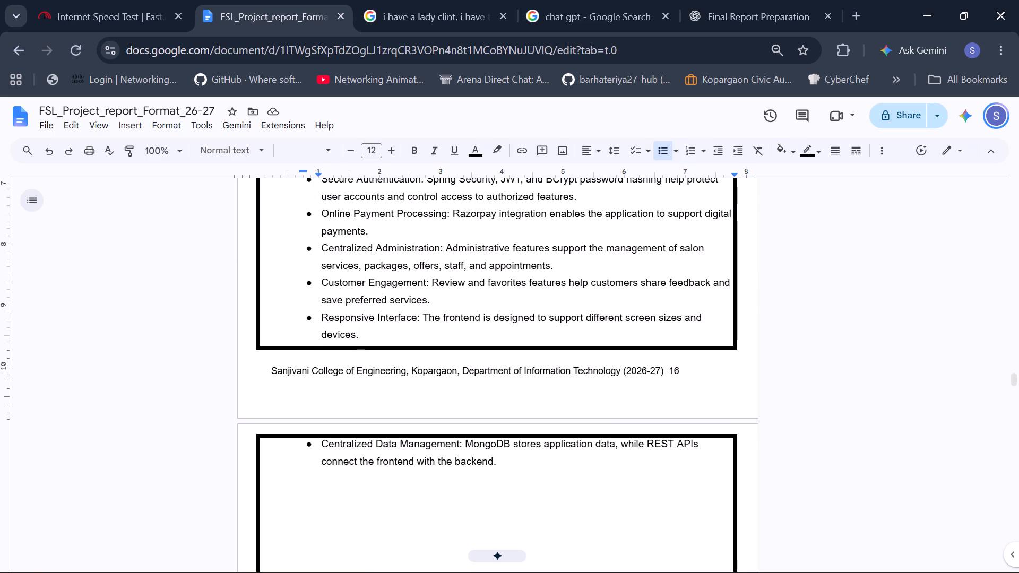
key(Return)
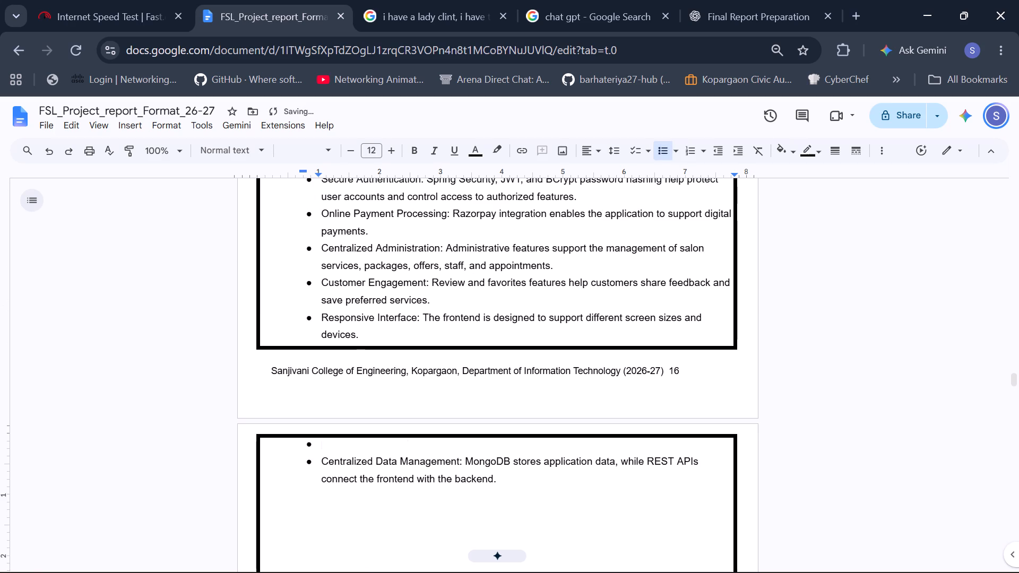
key(BackSpace)
Check the line endings and layout from the 2.3 Proposed Solution bullets back up through the 2.2 challenge items.
click(430, 338)
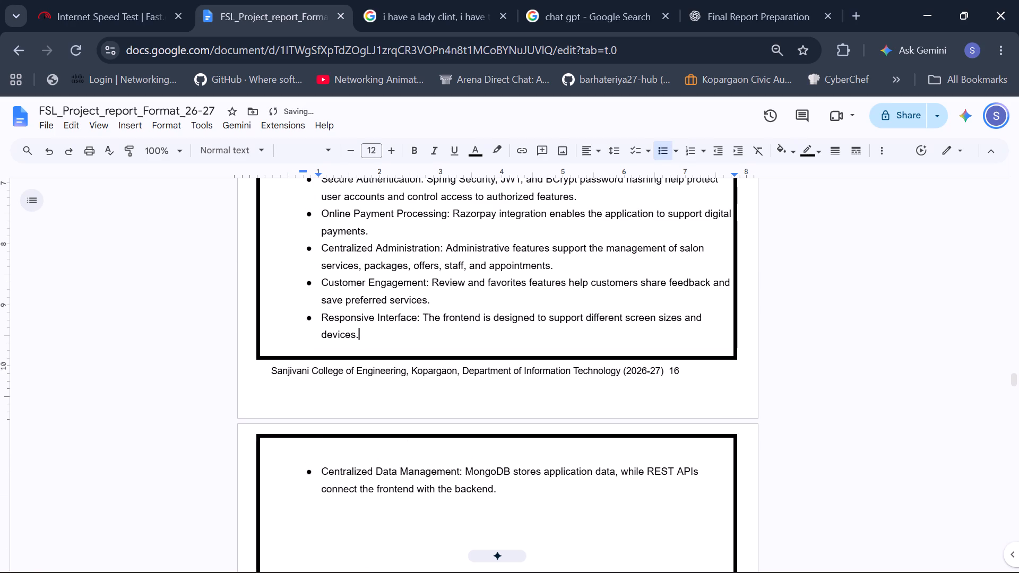
scroll(430, 338, up, 1)
click(430, 338)
scroll(430, 338, up, 2)
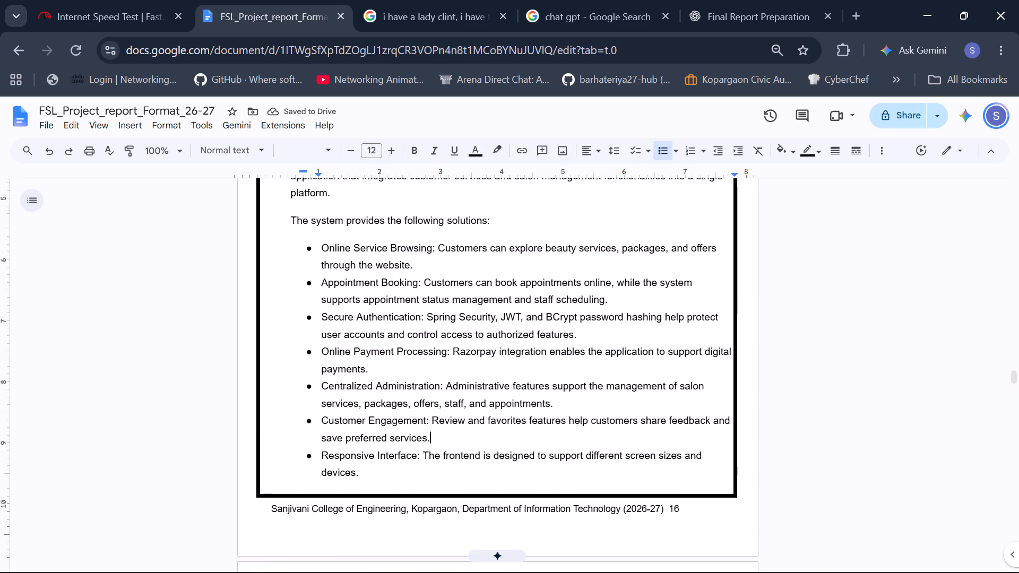
click(421, 372)
click(639, 305)
click(611, 340)
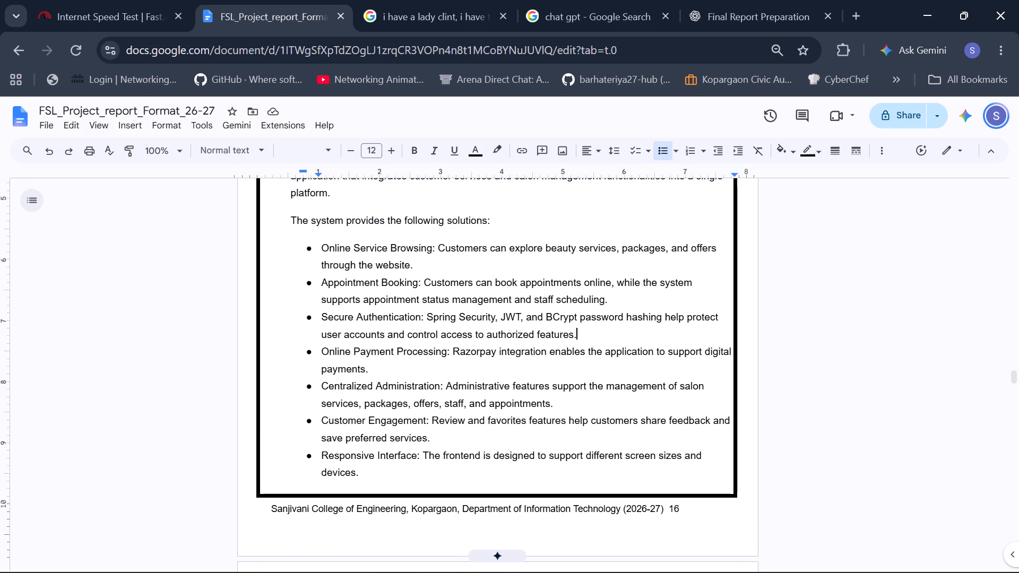
click(611, 293)
click(611, 294)
click(423, 274)
click(446, 263)
scroll(445, 263, up, 1)
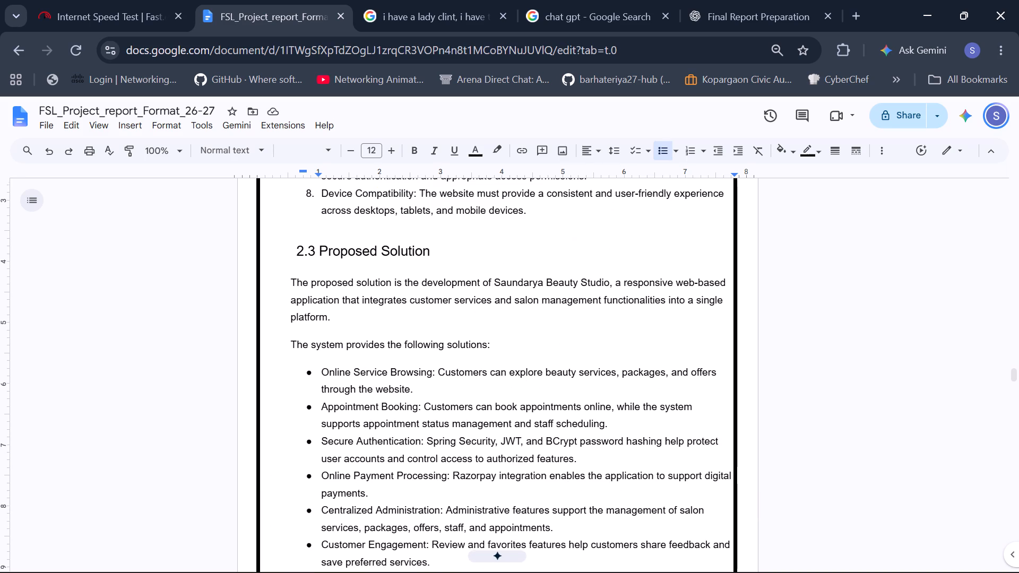
click(493, 343)
click(374, 318)
scroll(374, 318, up, 1)
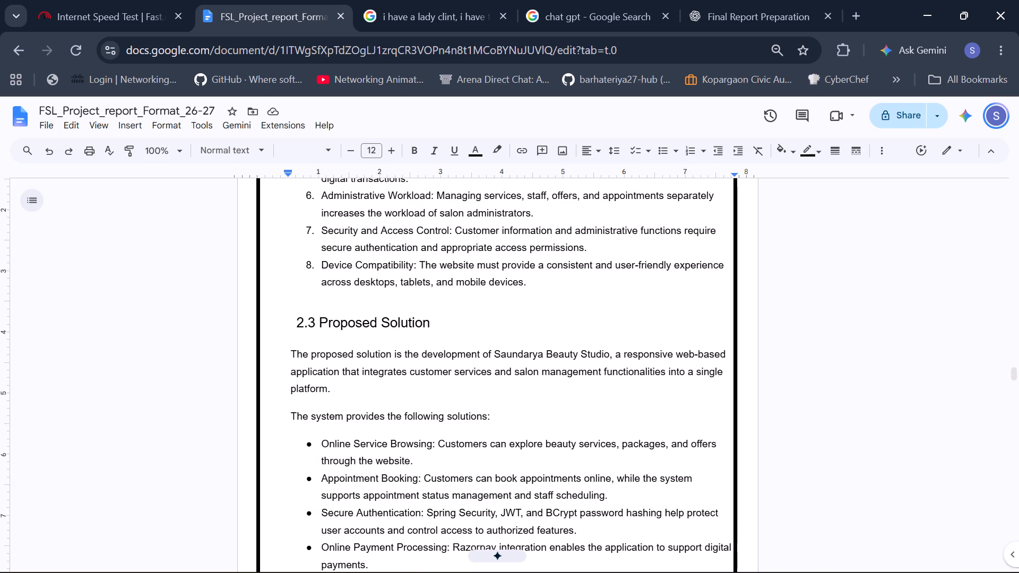
scroll(374, 318, up, 1)
click(445, 326)
click(533, 279)
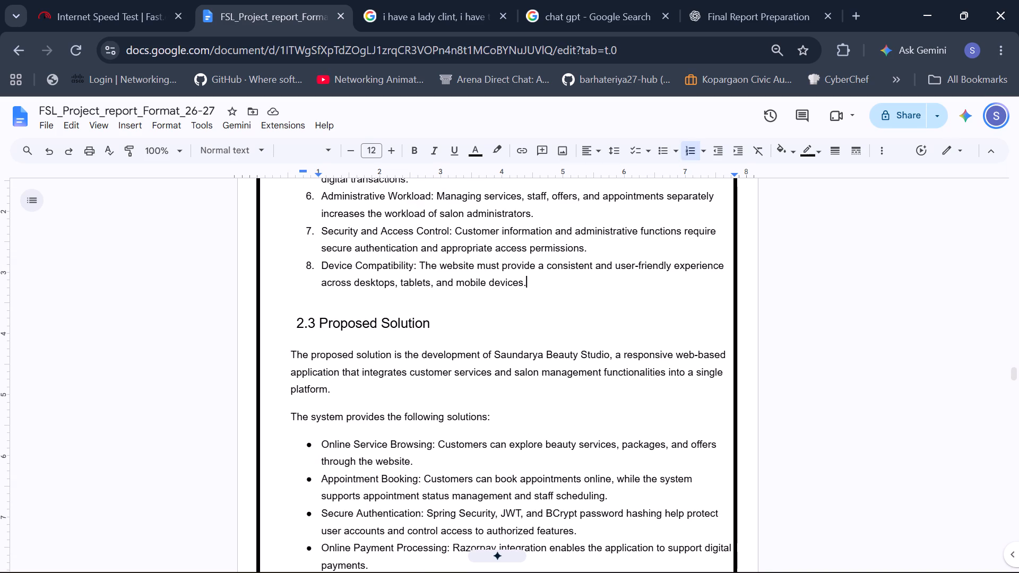
scroll(528, 282, up, 1)
click(606, 288)
click(532, 250)
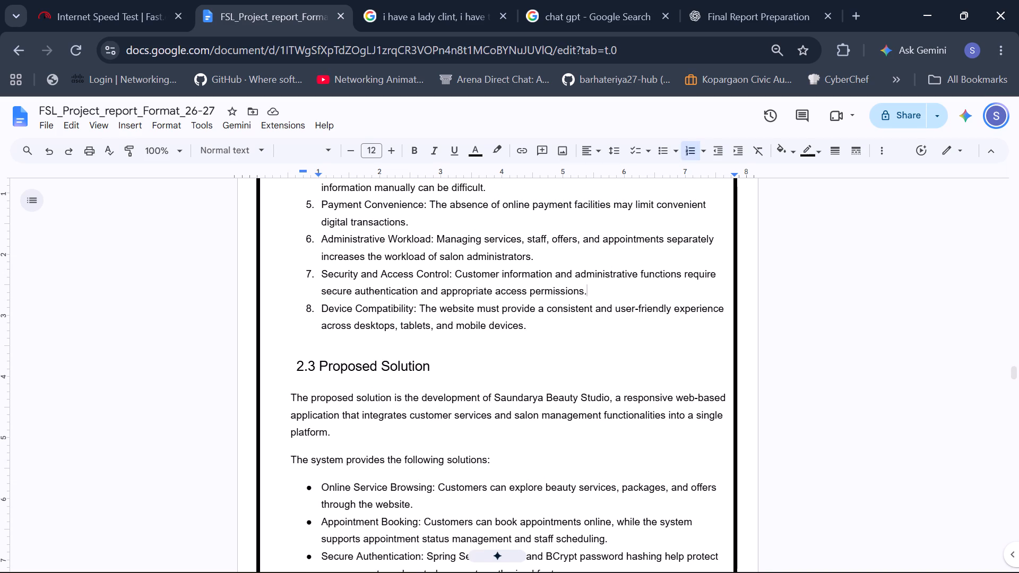
click(448, 227)
scroll(447, 227, up, 1)
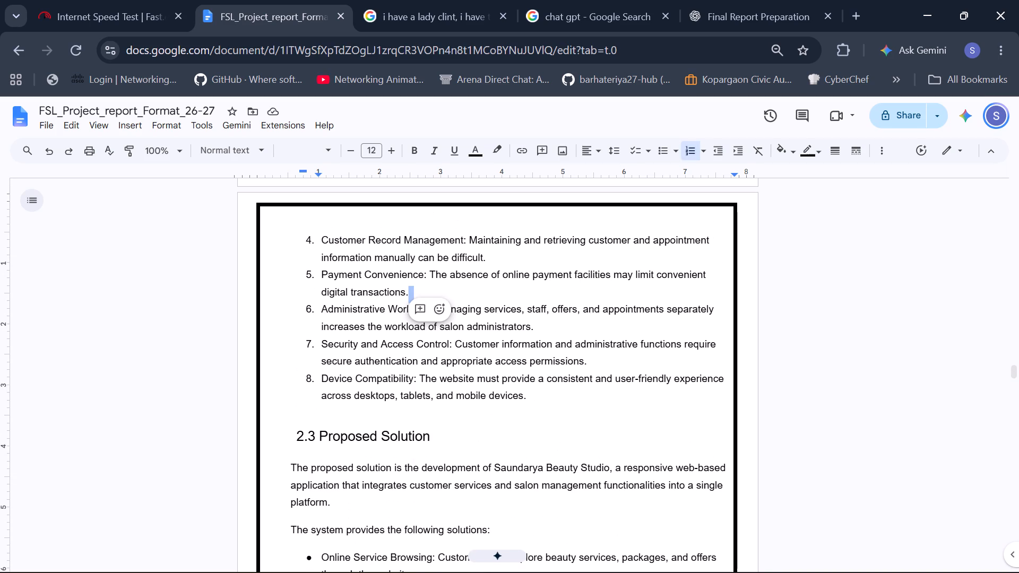
Check the line endings and layout of the 2.2 Challenges Identified items and intro, back up to the 2.1 Problem Statement paragraphs.
click(477, 290)
click(503, 264)
scroll(503, 264, up, 2)
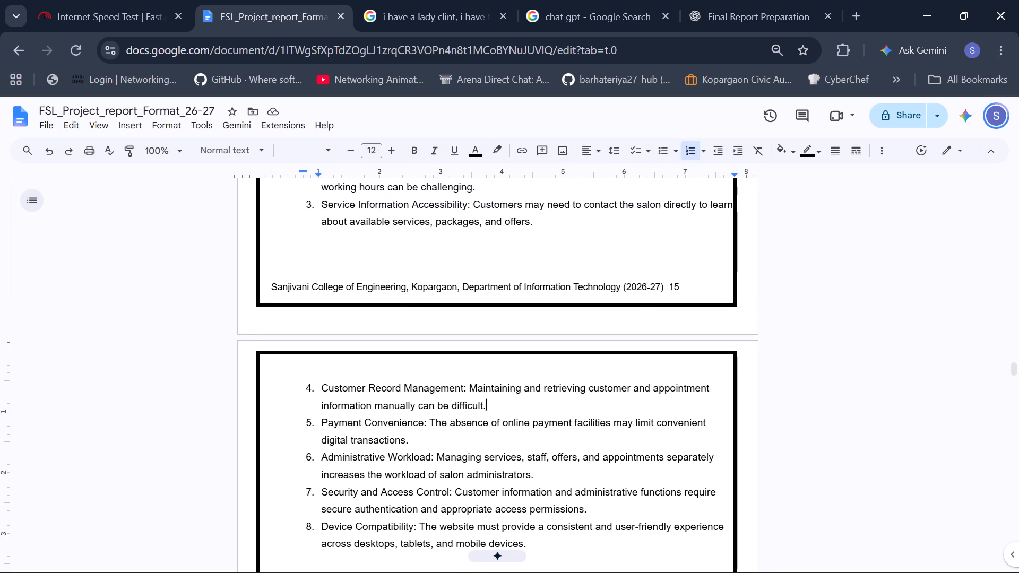
click(680, 280)
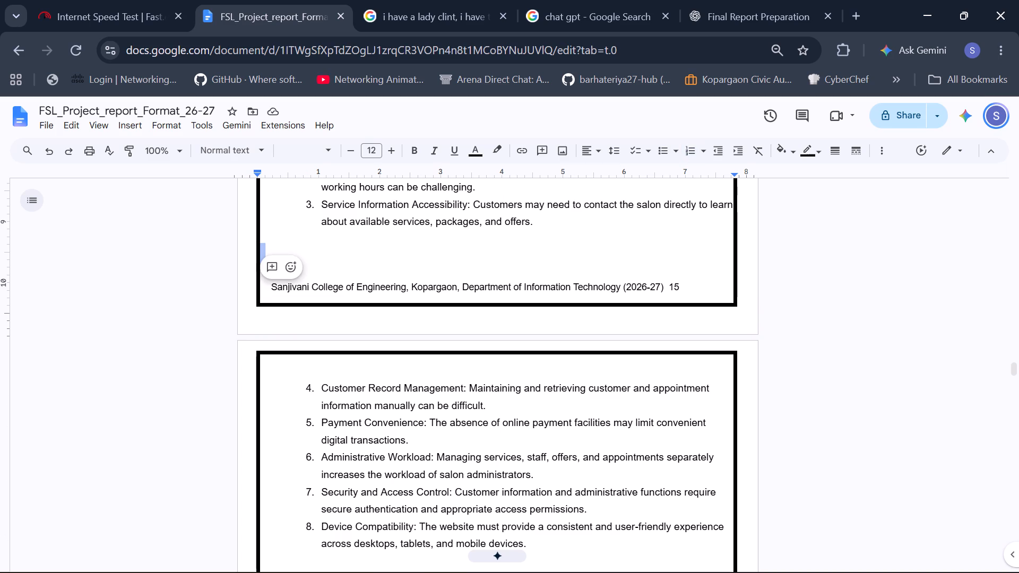
click(552, 224)
click(552, 224)
scroll(552, 224, up, 1)
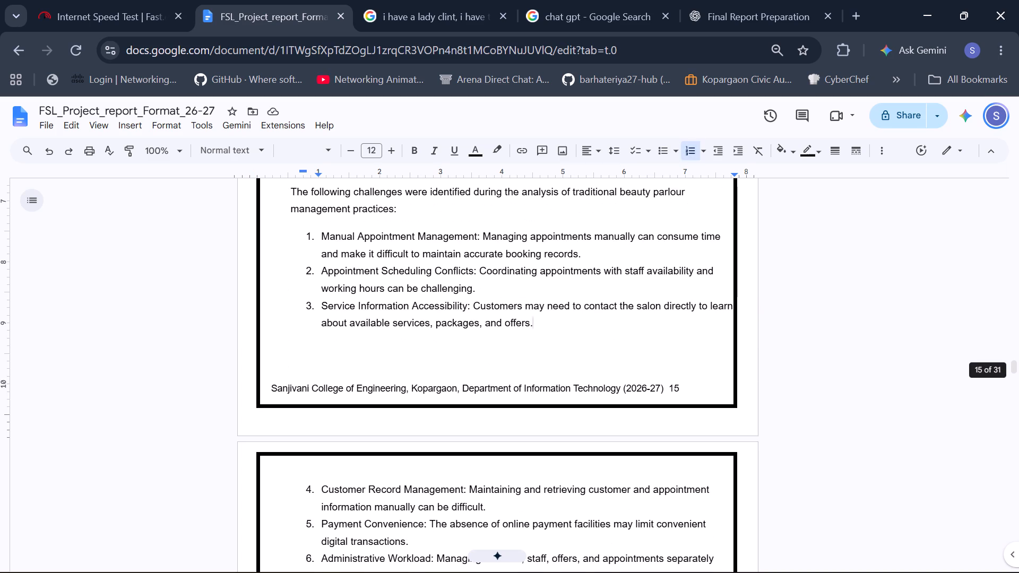
click(506, 285)
click(584, 253)
scroll(584, 254, up, 1)
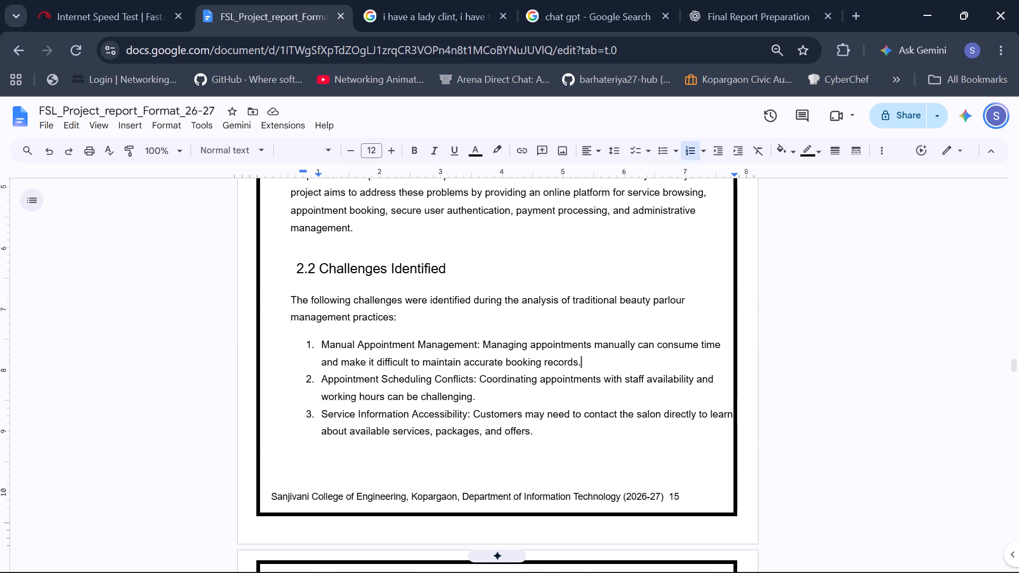
click(455, 316)
scroll(455, 316, up, 1)
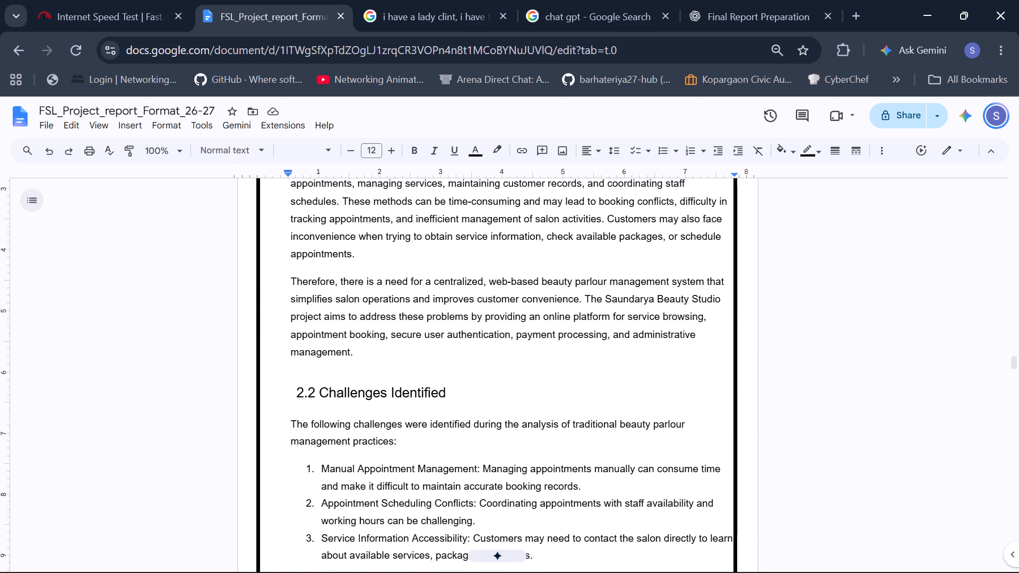
scroll(455, 316, up, 1)
scroll(455, 316, down, 5)
scroll(455, 316, up, 1)
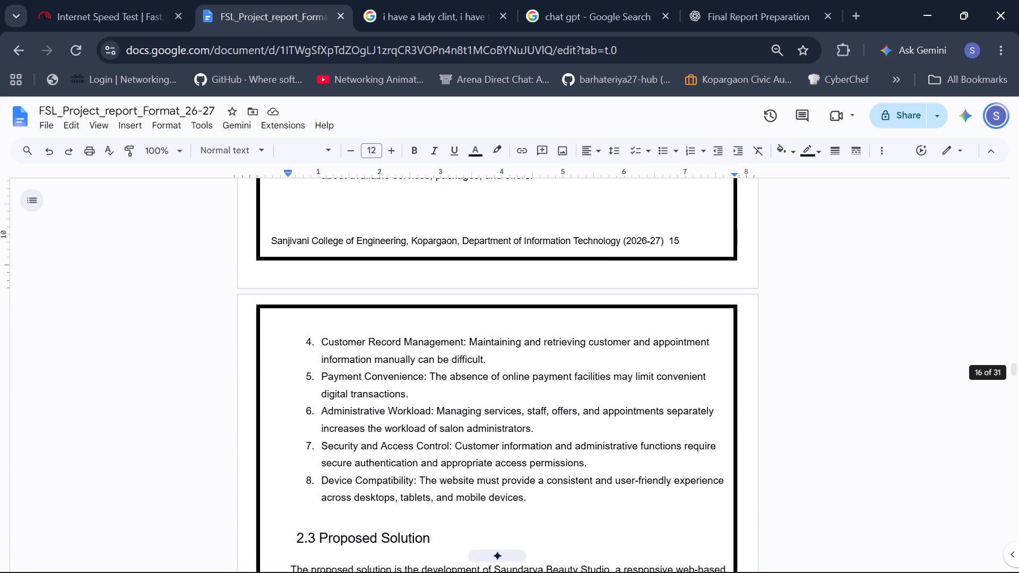
scroll(455, 316, up, 1)
drag(454, 284, 294, 284)
click(294, 284)
drag(294, 284, 465, 271)
click(465, 272)
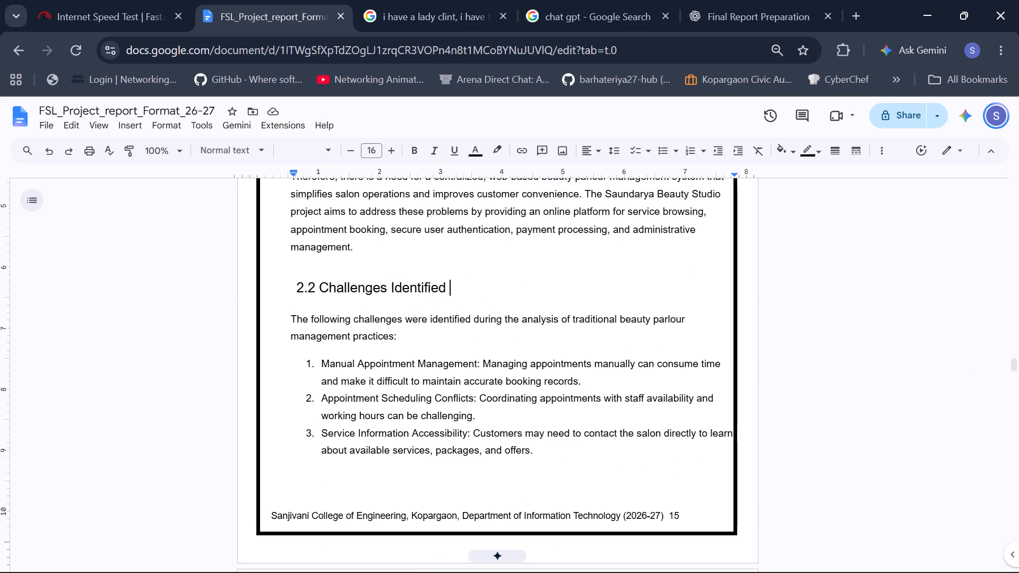
Check the headings and page layout from 2.2 Challenges Identified through 2.3 Proposed Solution to the start of Chapter 3.
triple_click(410, 288)
double_click(410, 288)
scroll(410, 288, down, 2)
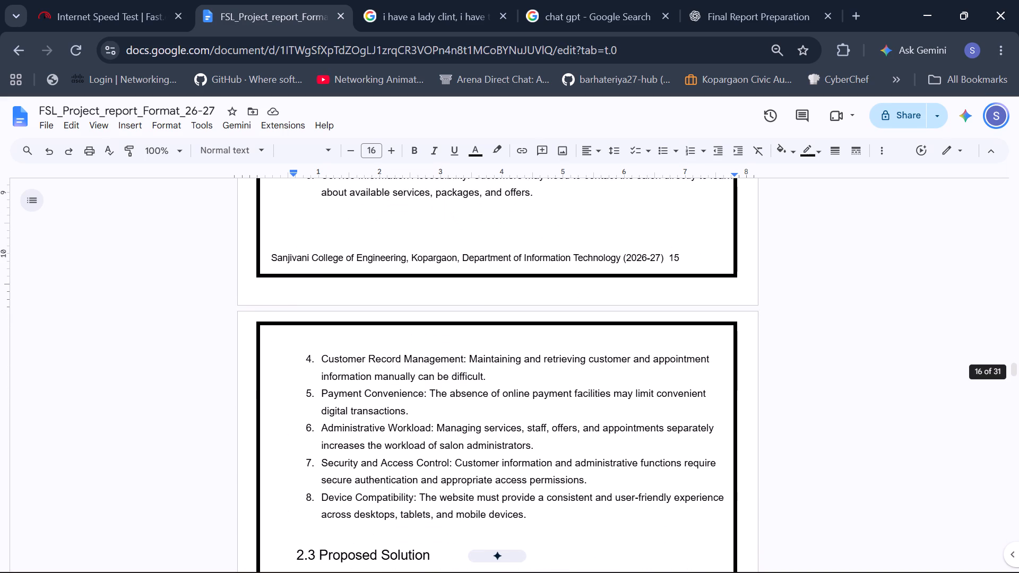
scroll(386, 424, down, 2)
triple_click(393, 346)
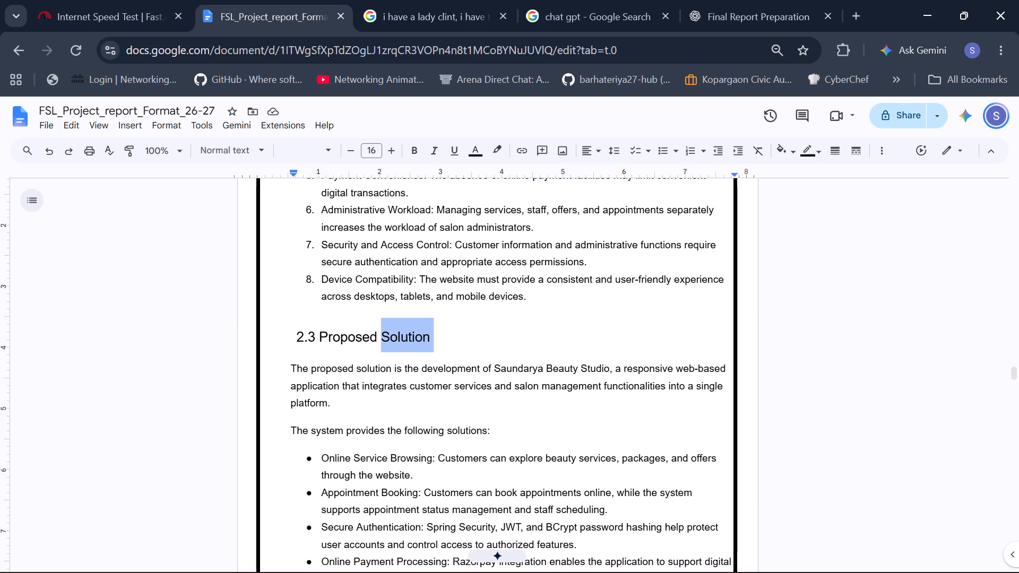
click(393, 345)
scroll(393, 345, down, 5)
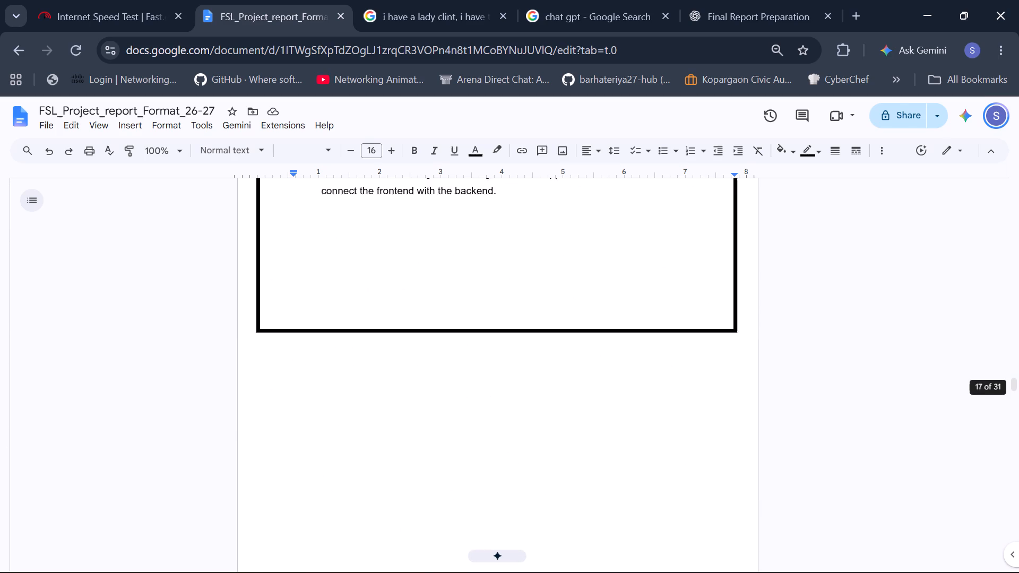
scroll(393, 345, down, 6)
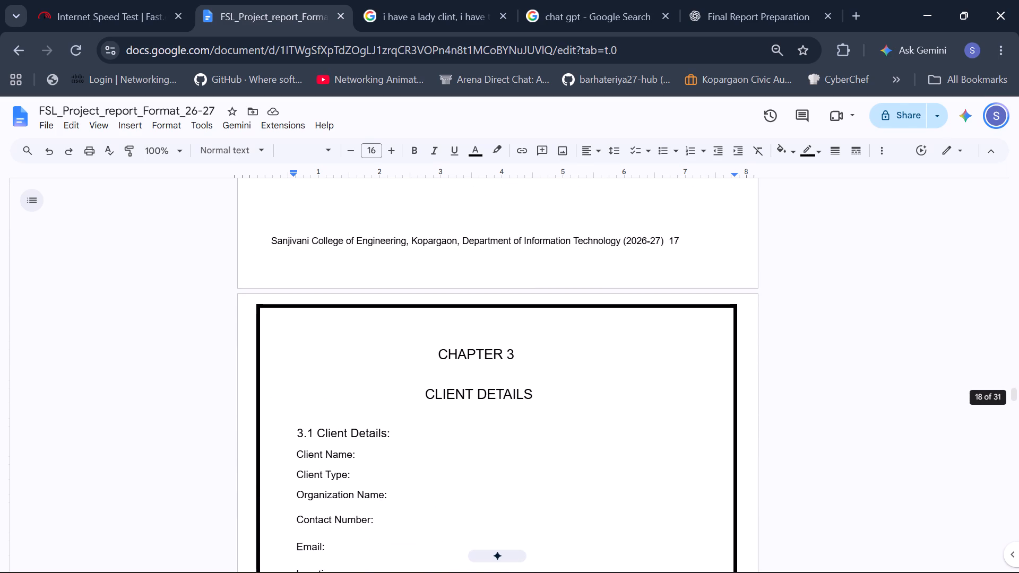
Fill in the Client Name field under 3.1 Client Details with the title Ms. and the client's first and last name.
click(487, 372)
click(391, 421)
scroll(390, 422, down, 1)
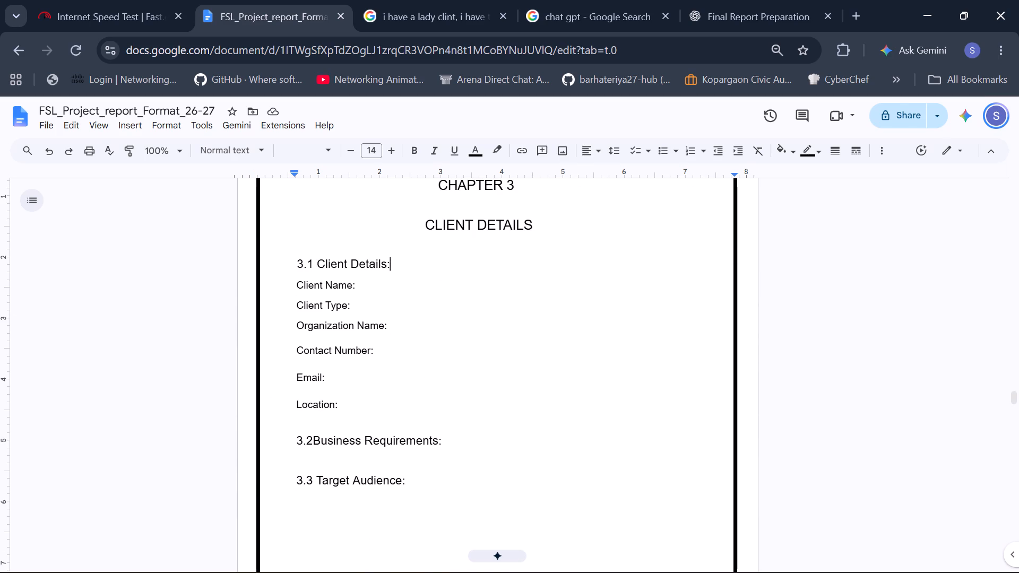
click(372, 288)
click(375, 280)
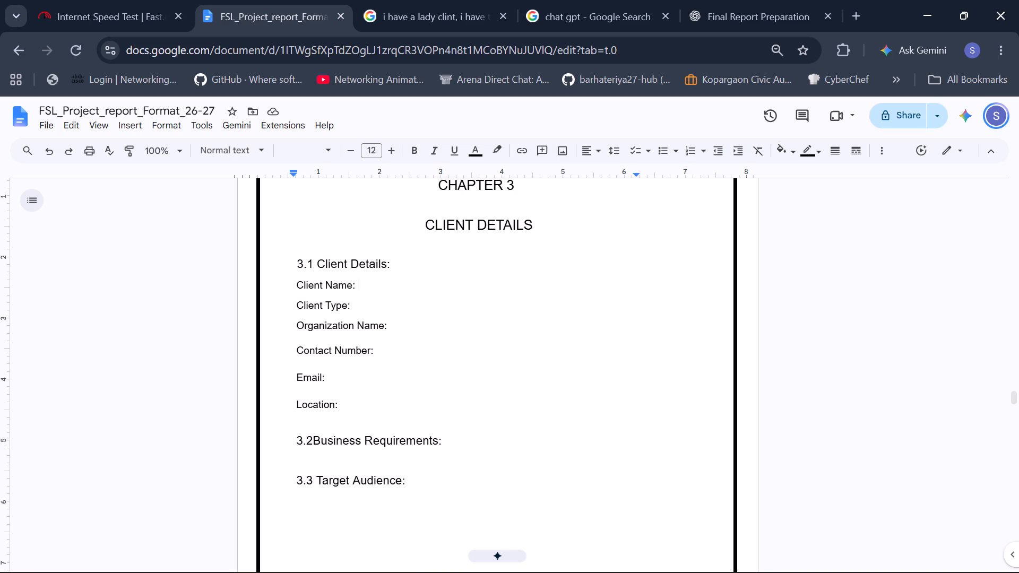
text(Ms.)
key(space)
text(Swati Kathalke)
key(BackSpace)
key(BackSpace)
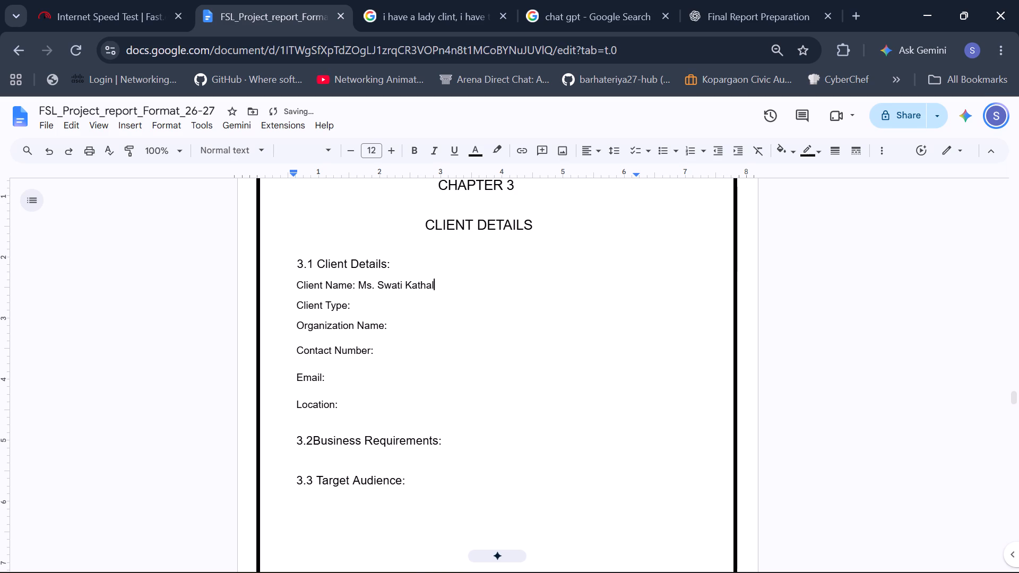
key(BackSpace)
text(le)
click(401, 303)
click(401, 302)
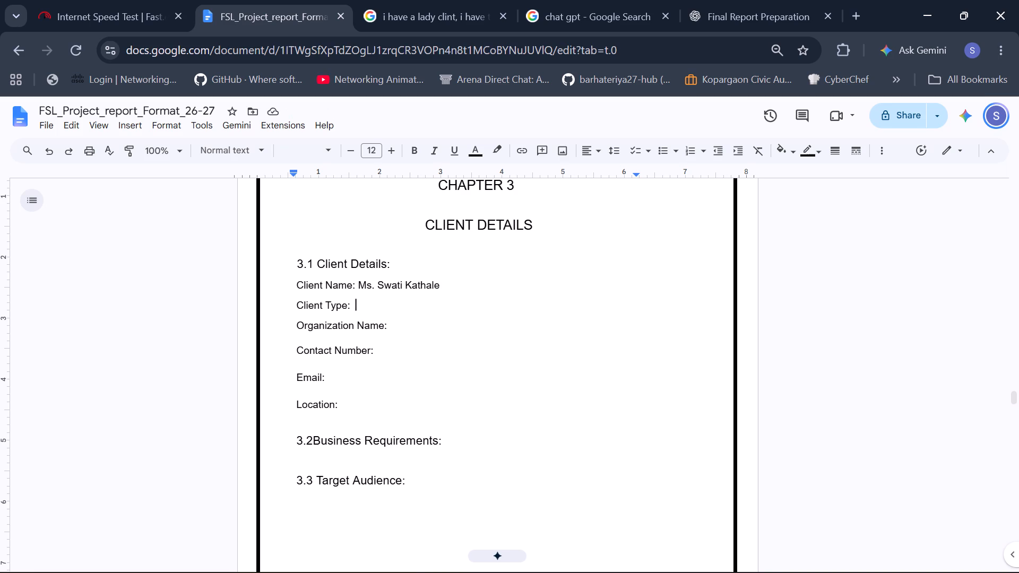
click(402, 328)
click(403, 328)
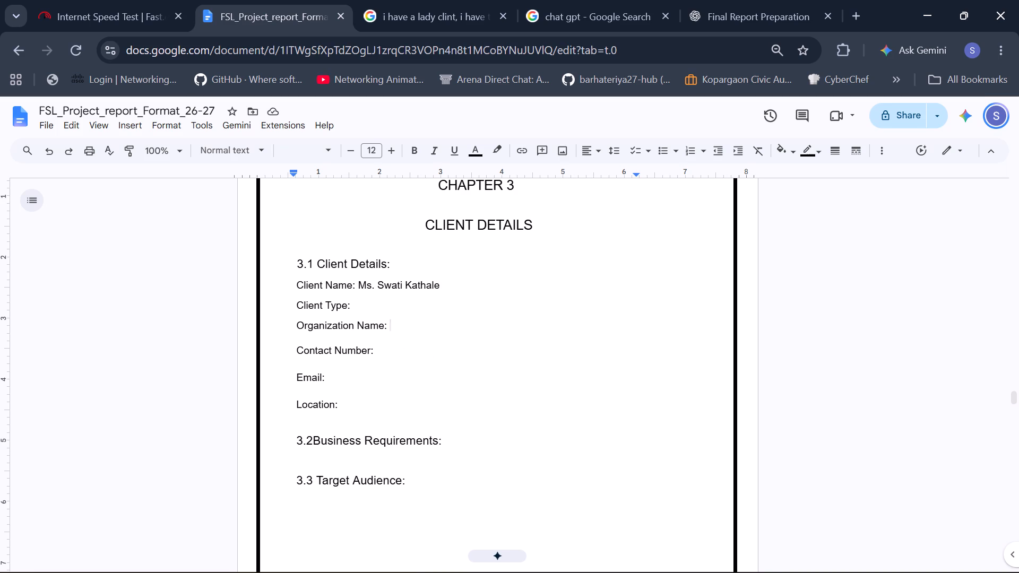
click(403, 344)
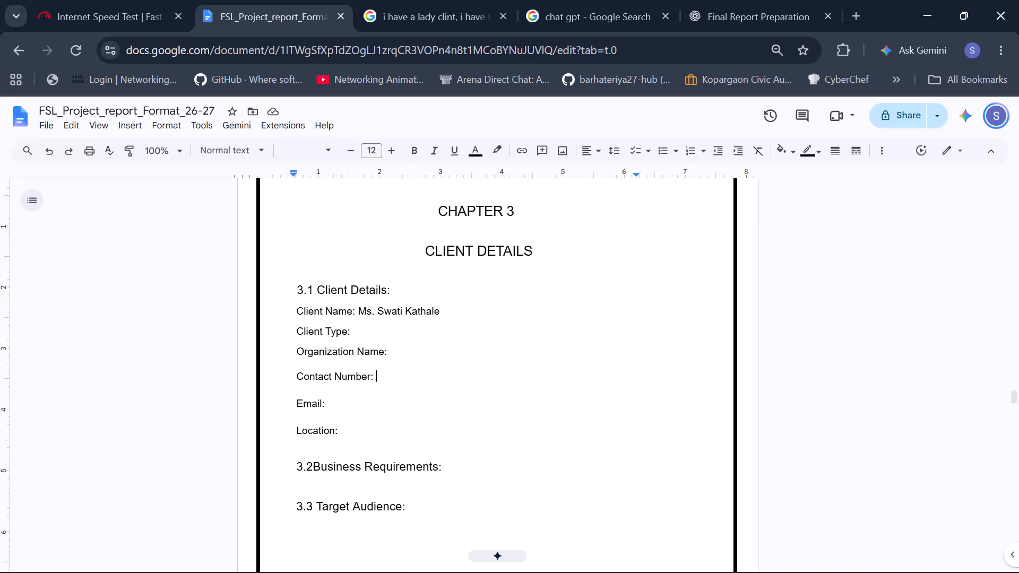
Insert the client's middle name between the first and last name in the Client Name field.
click(410, 291)
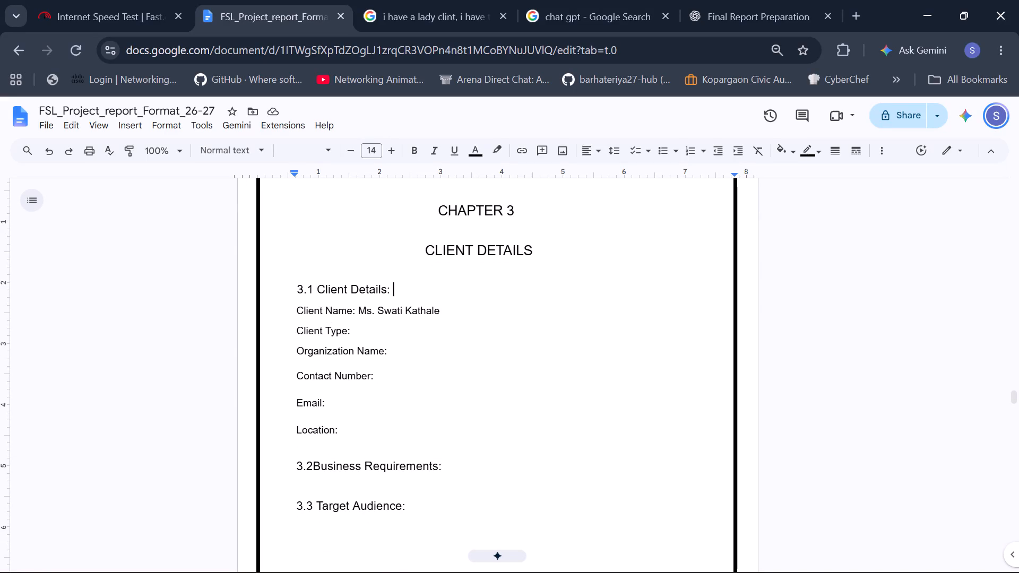
click(402, 310)
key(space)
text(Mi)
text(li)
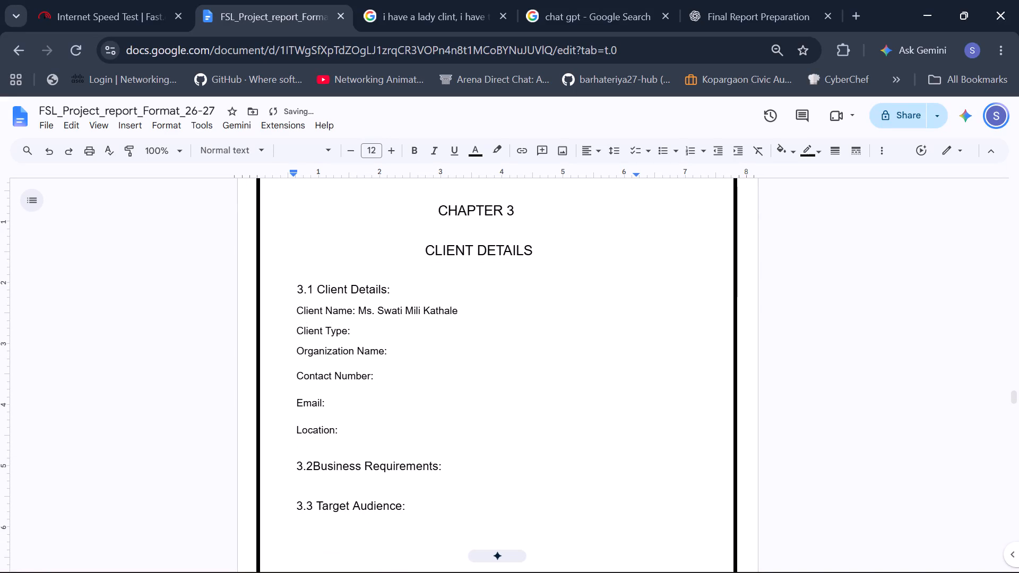
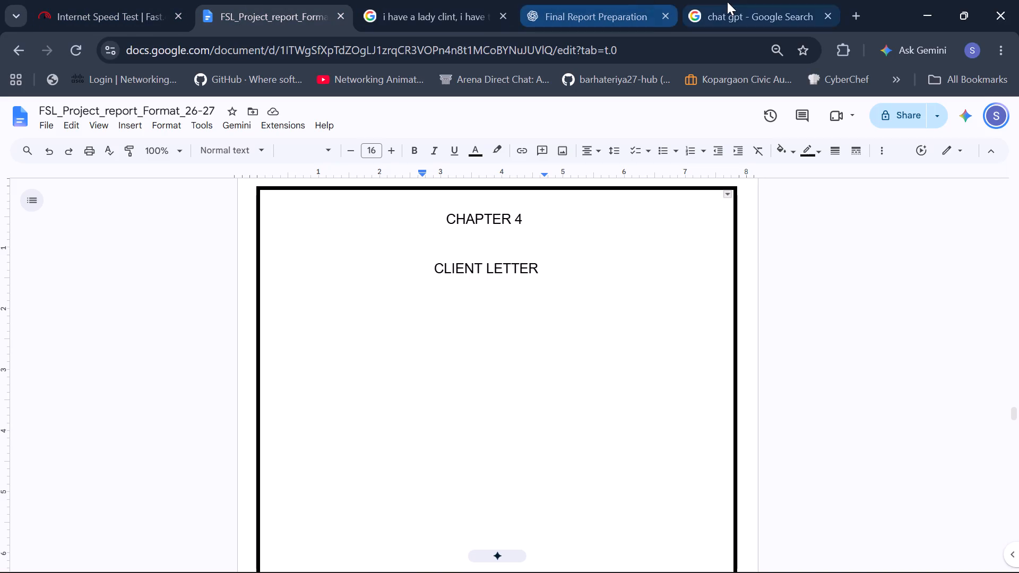
click(928, 0)
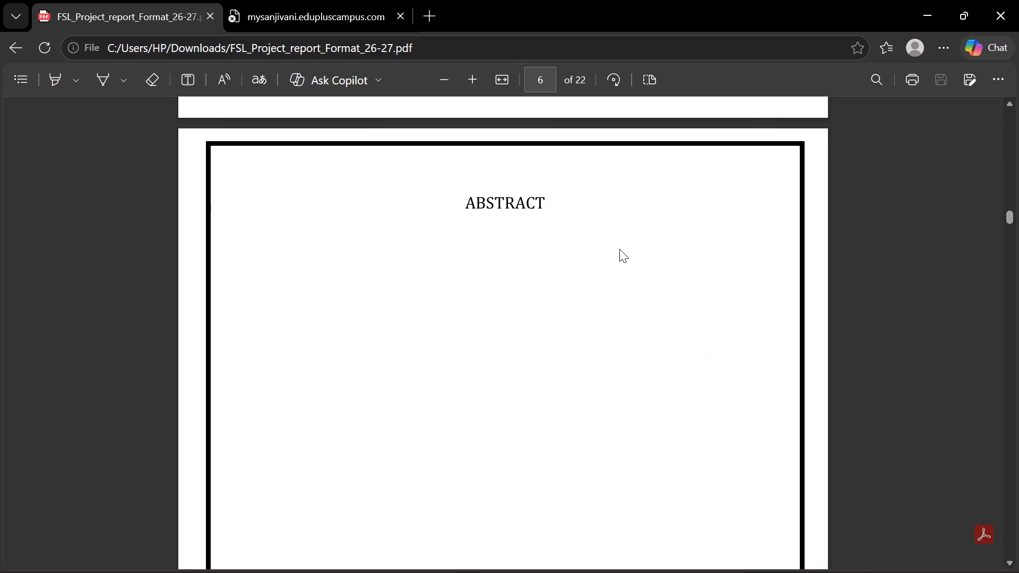
scroll(531, 254, up, 4)
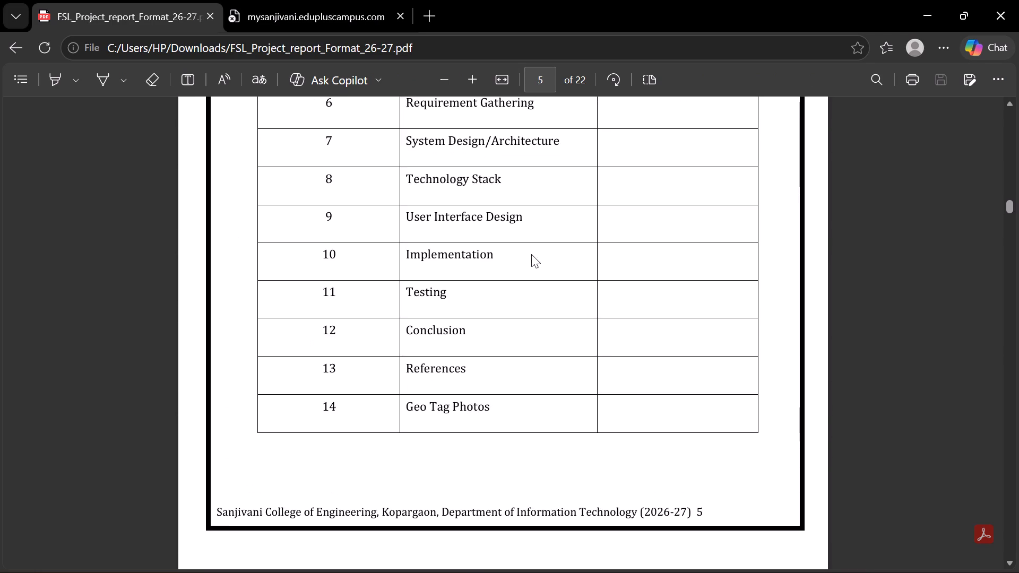
scroll(531, 254, up, 4)
scroll(531, 254, down, 2)
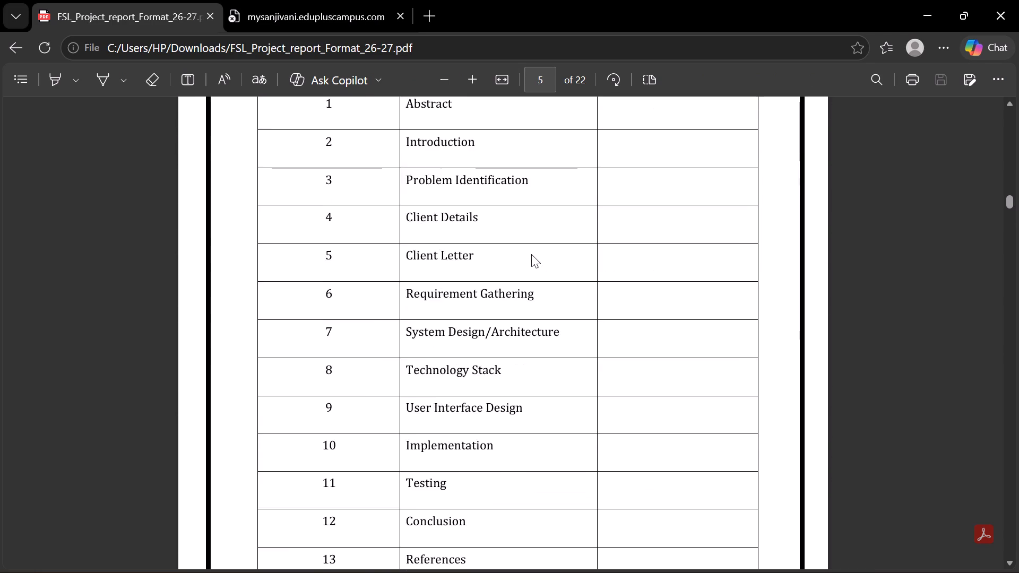
scroll(531, 254, down, 4)
click(946, 0)
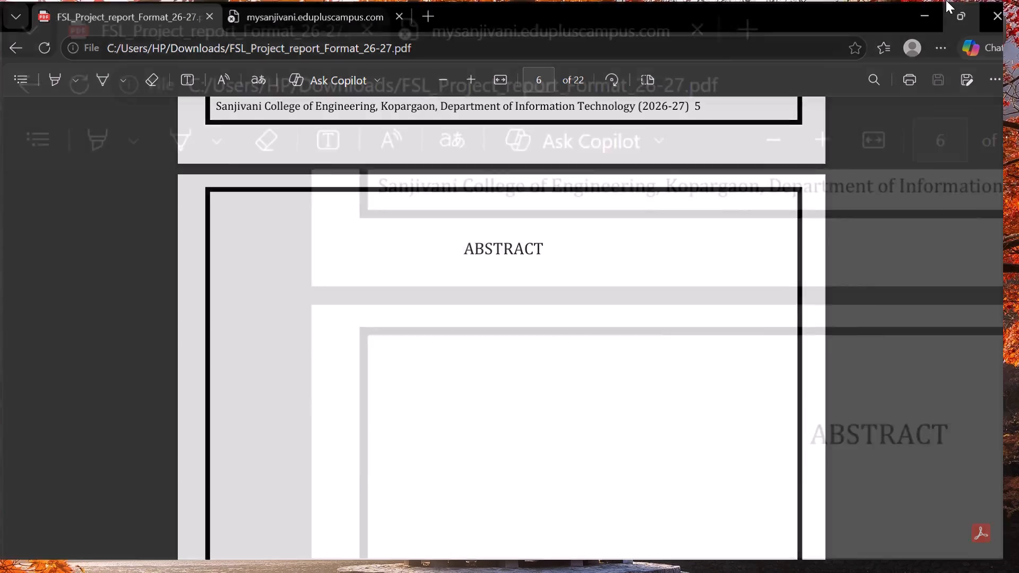
click(686, 52)
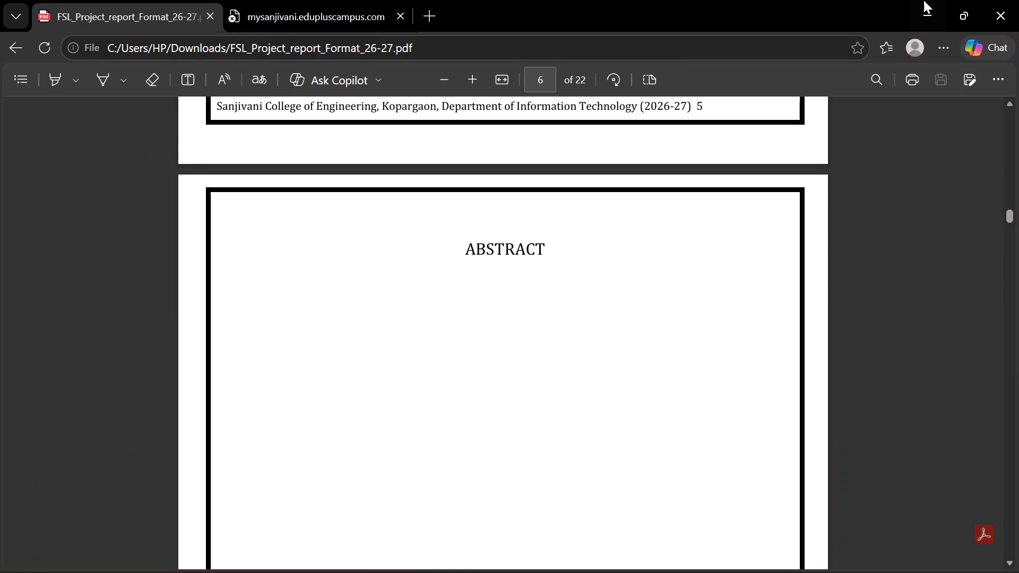
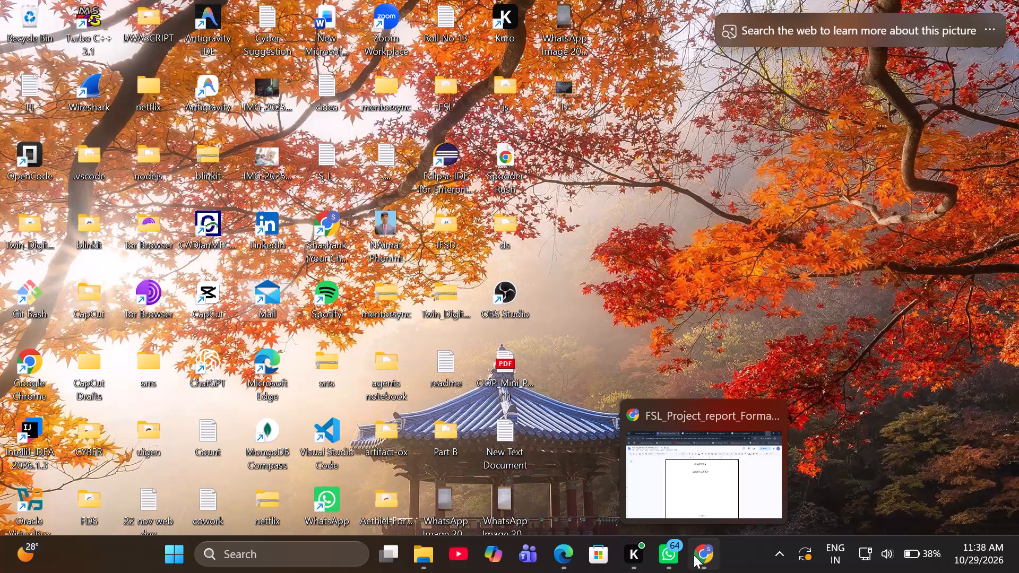
Switch to the report document in Chrome and examine the Chapter 4 Client Letter page and the Target Audience section before it.
click(694, 555)
click(530, 252)
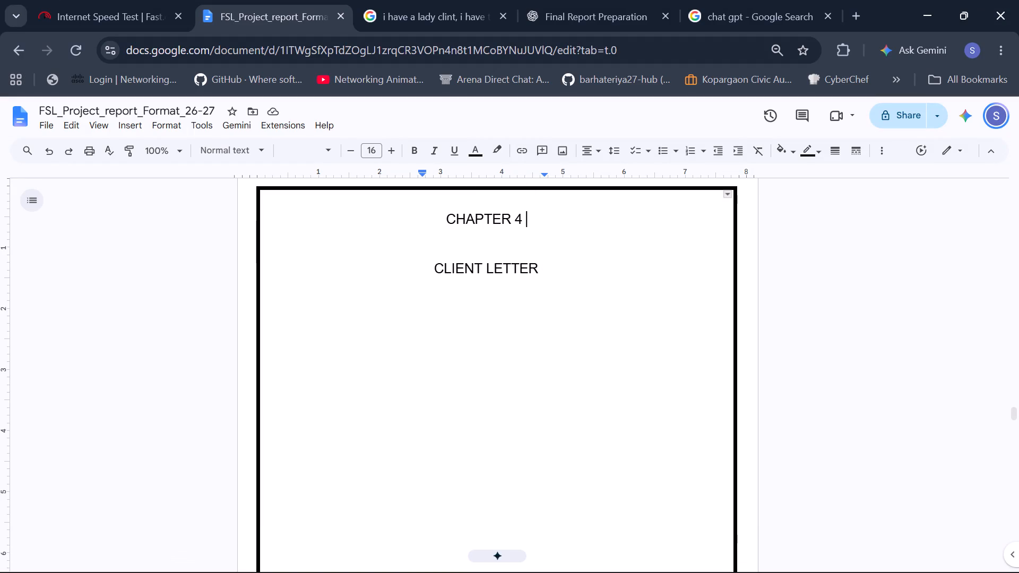
click(539, 257)
click(543, 274)
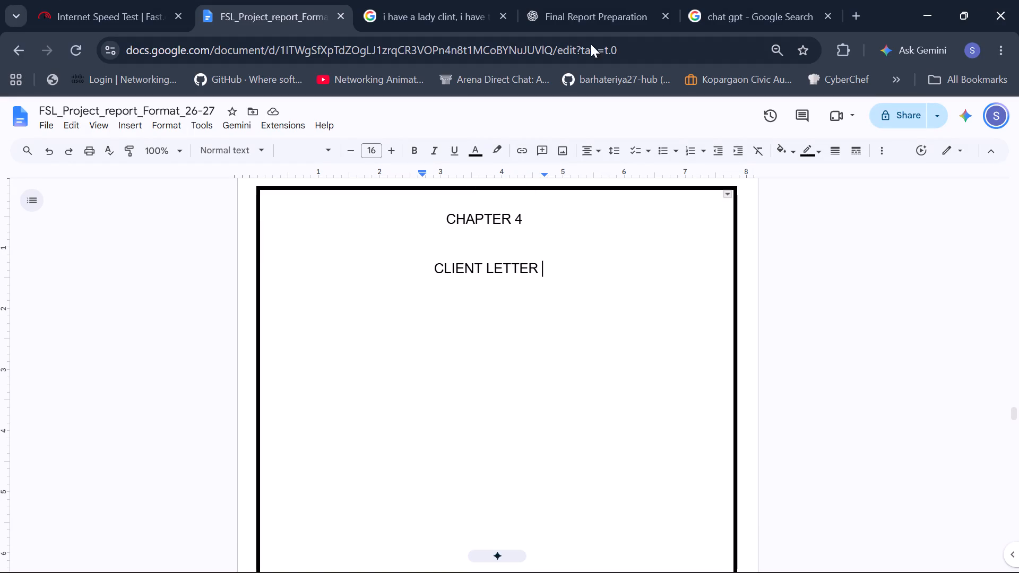
click(594, 0)
click(494, 0)
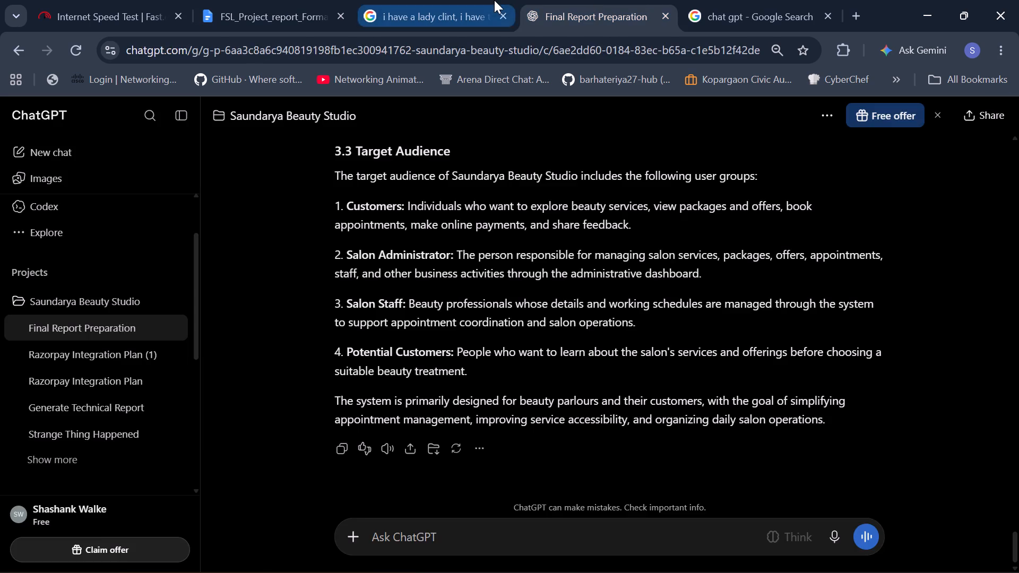
click(287, 0)
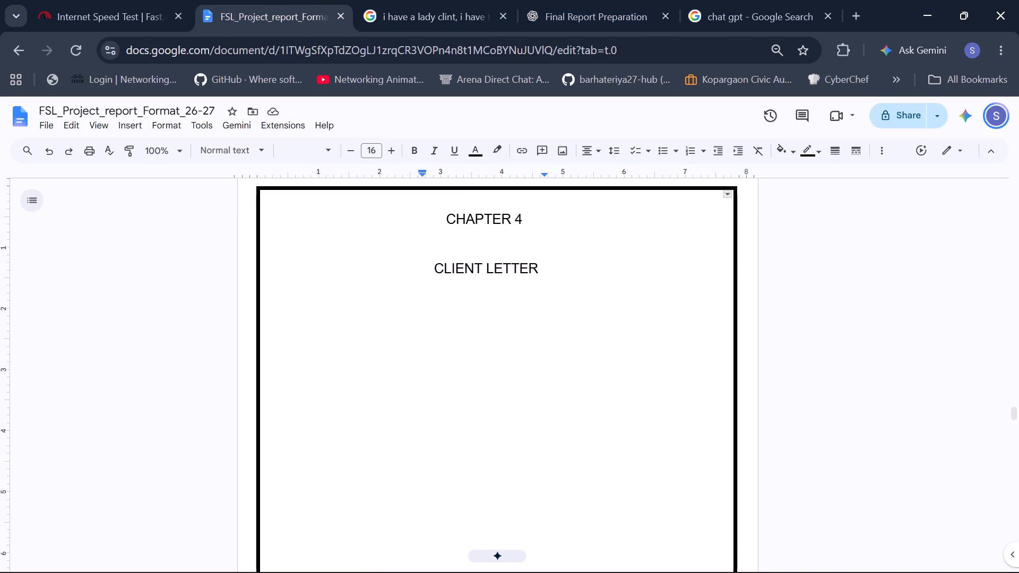
click(524, 218)
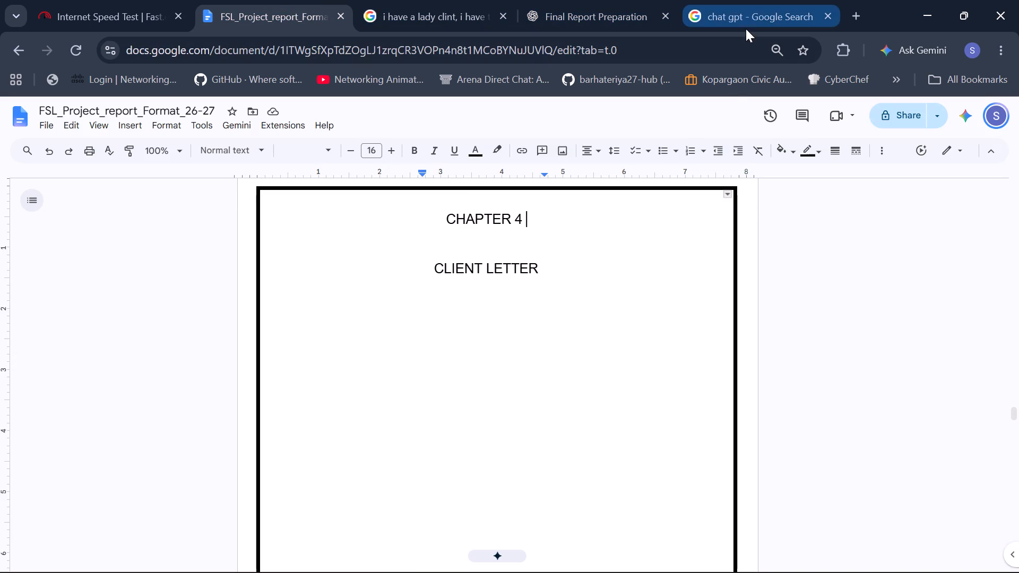
scroll(546, 421, up, 3)
scroll(546, 421, down, 1)
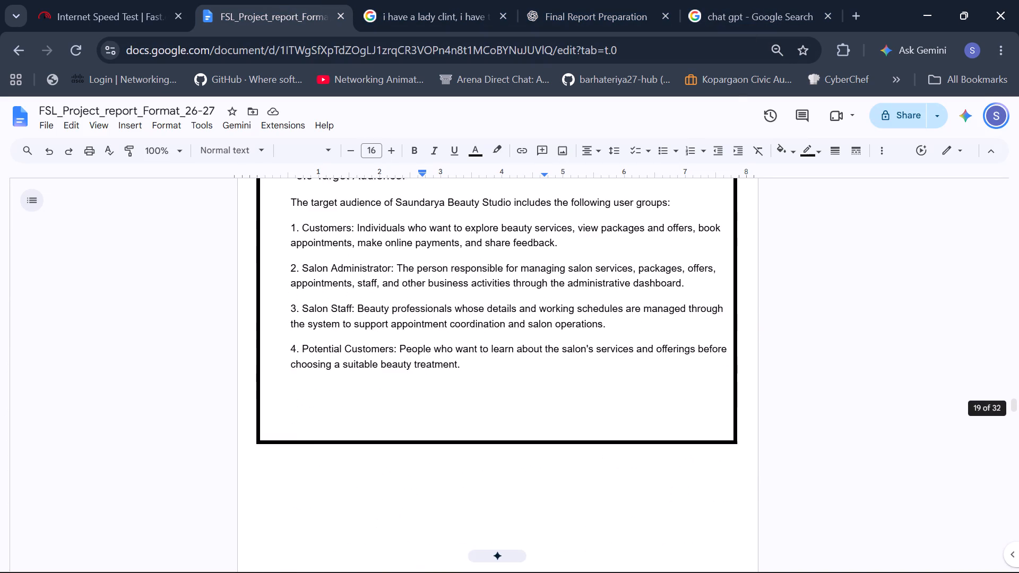
scroll(546, 421, down, 5)
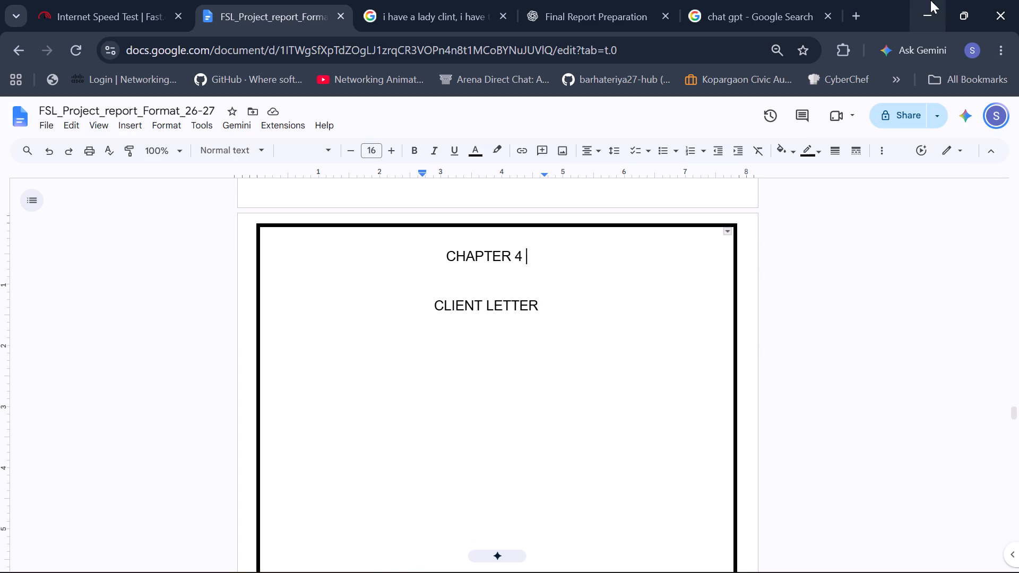
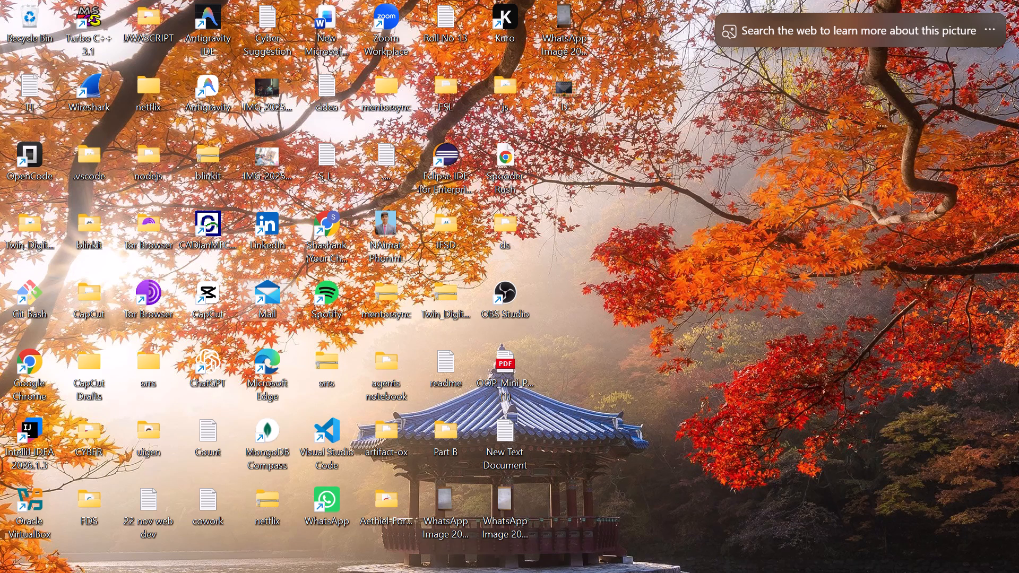
Switch to Chrome and open the Google Docs home page in a new tab from the Google apps.
click(705, 557)
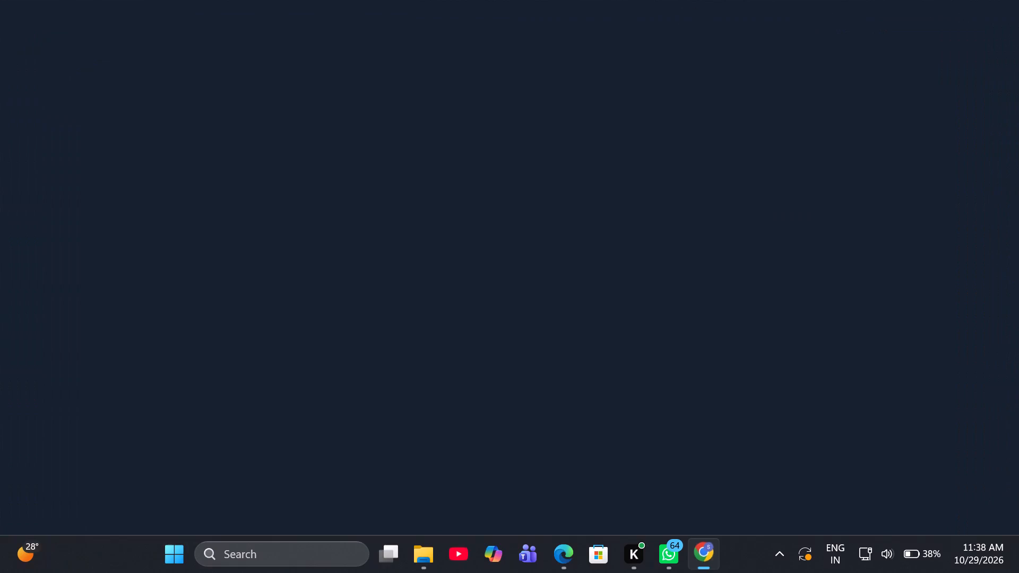
click(851, 4)
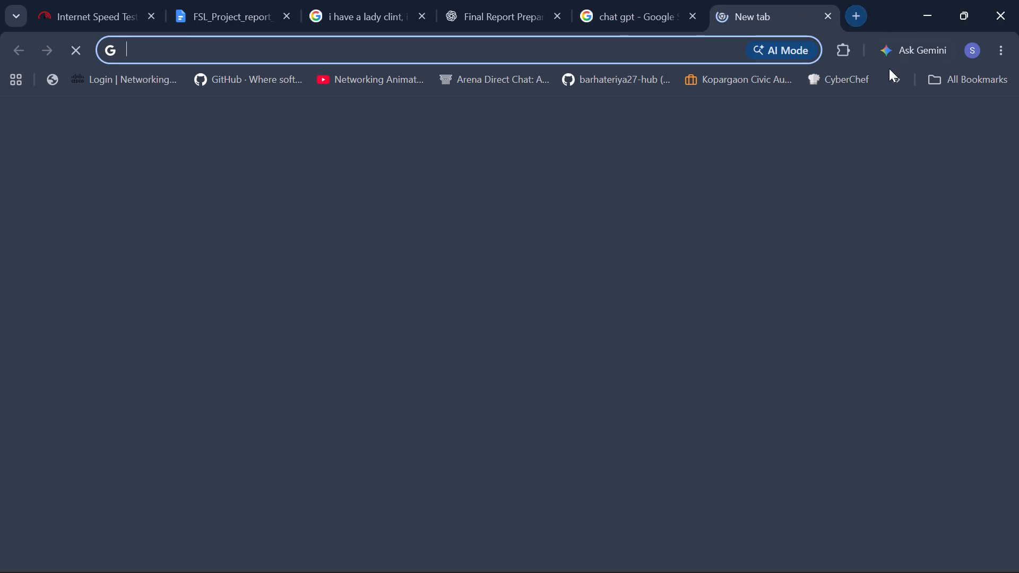
click(954, 129)
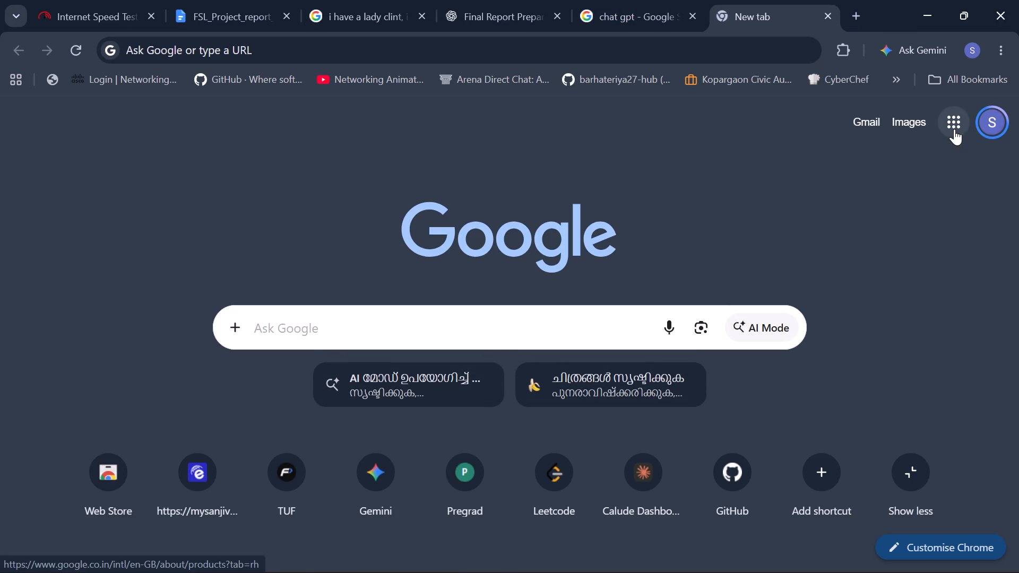
scroll(872, 433, down, 1)
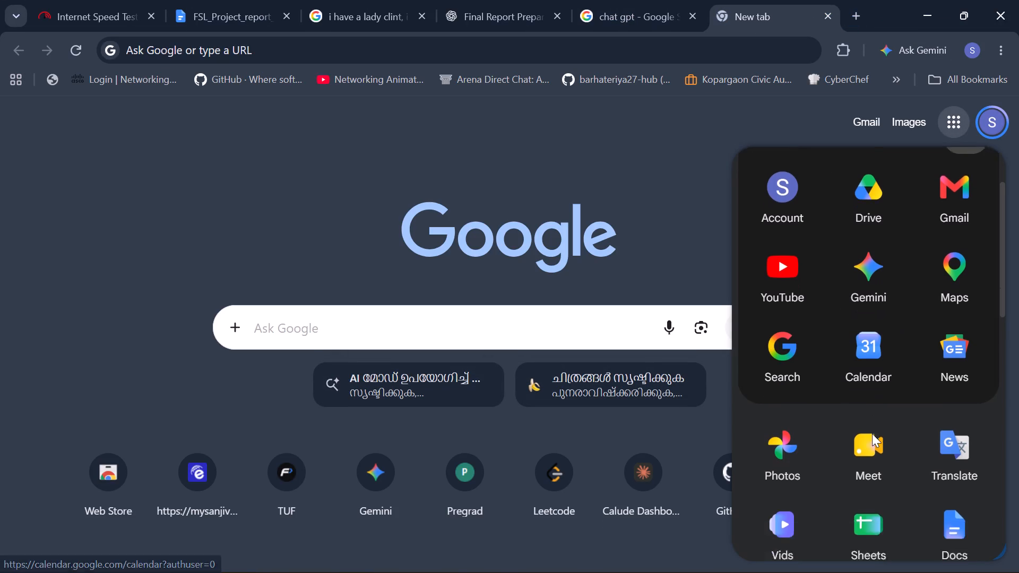
scroll(872, 433, down, 1)
click(945, 495)
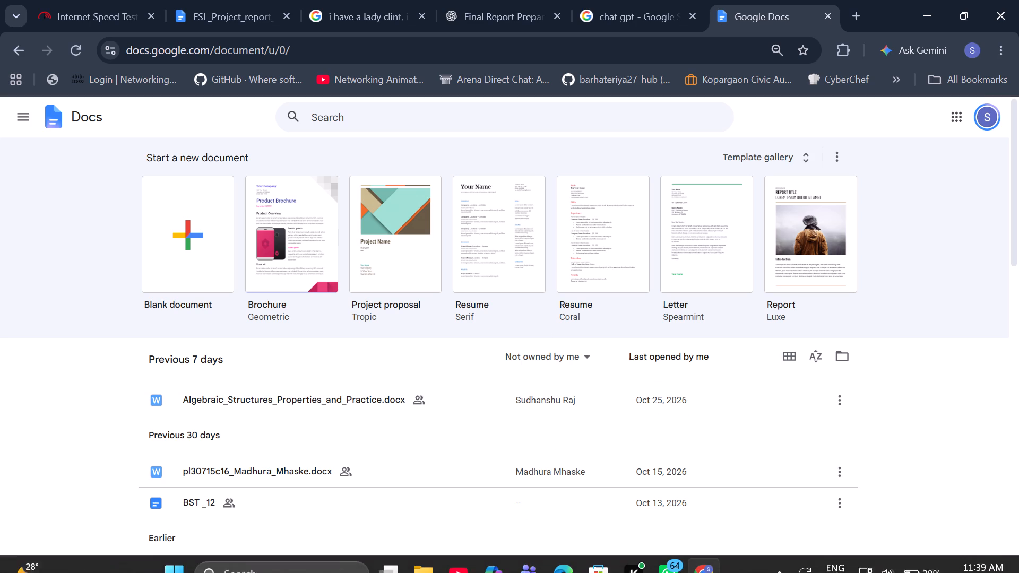
Look through the list of documents not owned by me on the Docs home page, down to the oldest entries.
scroll(580, 477, down, 2)
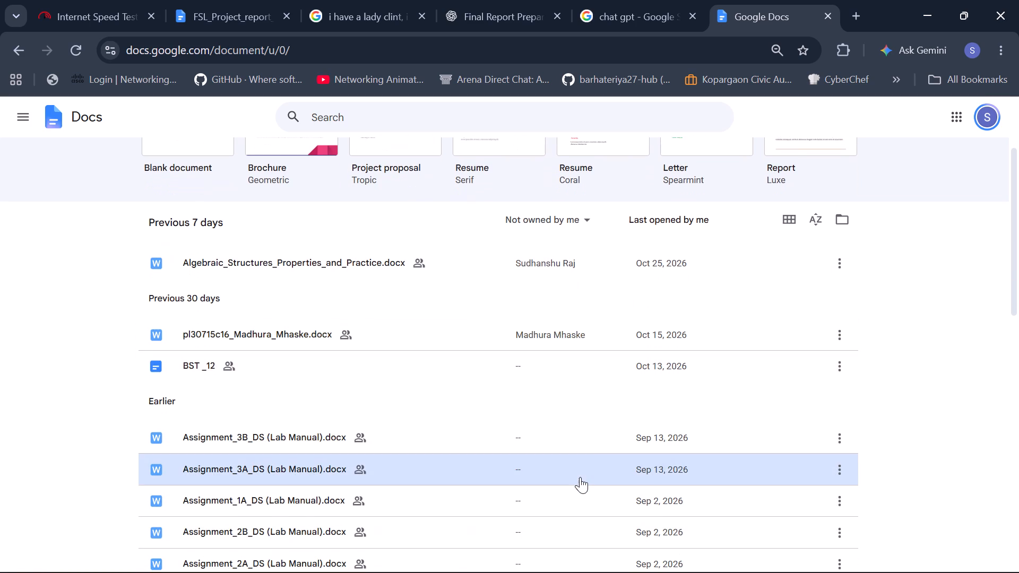
scroll(580, 477, down, 2)
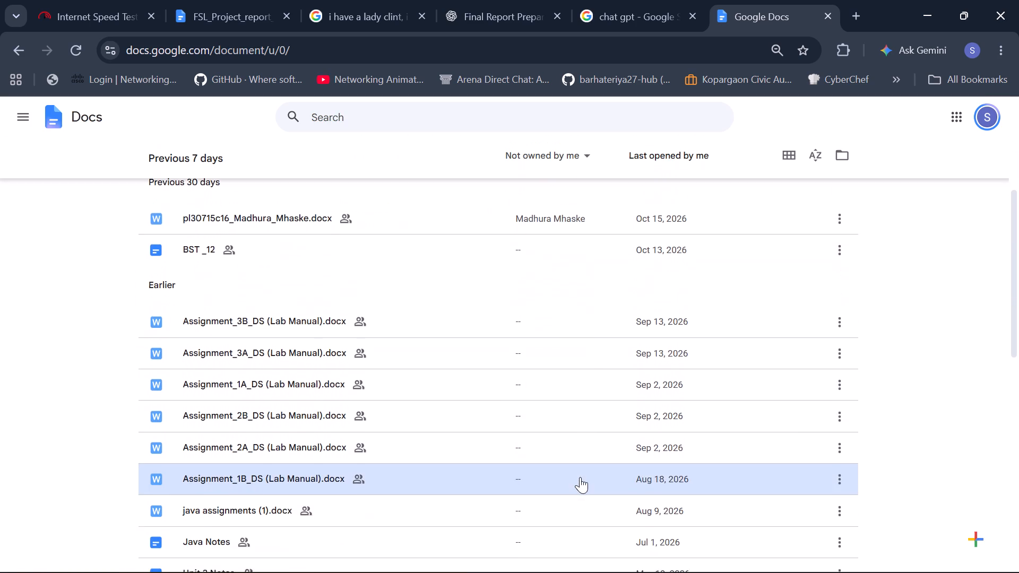
scroll(580, 477, down, 3)
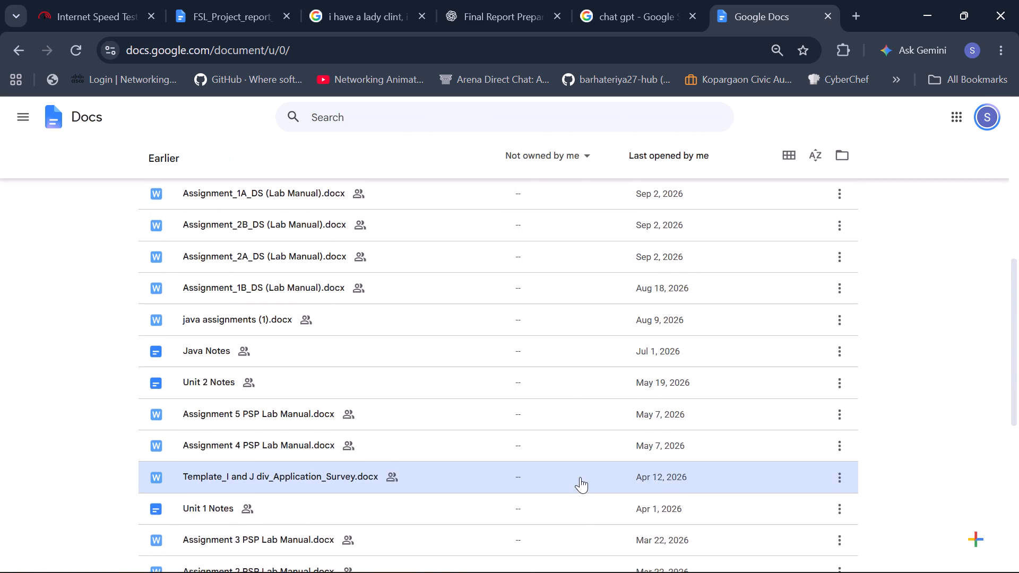
scroll(580, 477, down, 3)
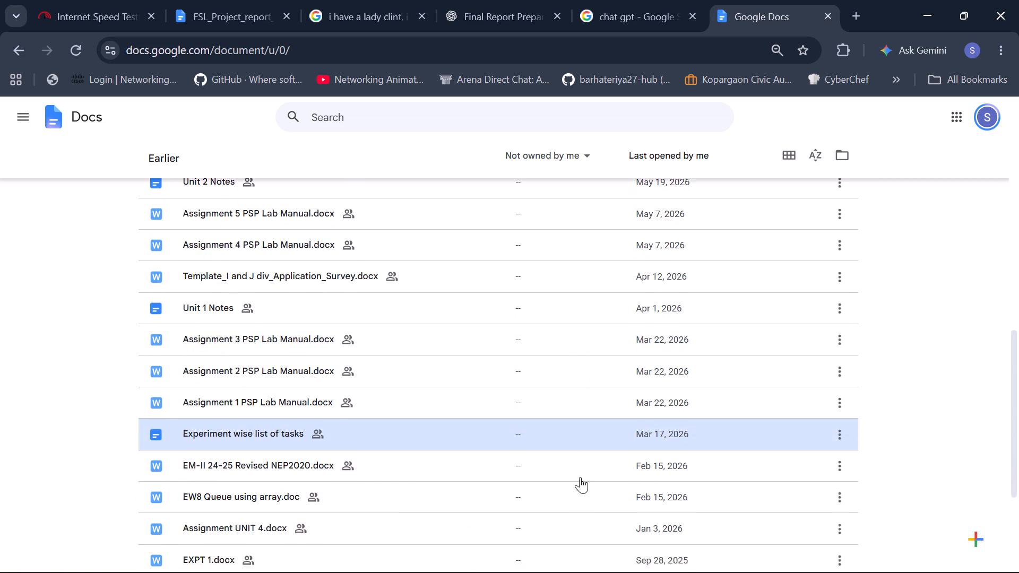
scroll(580, 477, down, 1)
scroll(580, 477, up, 1)
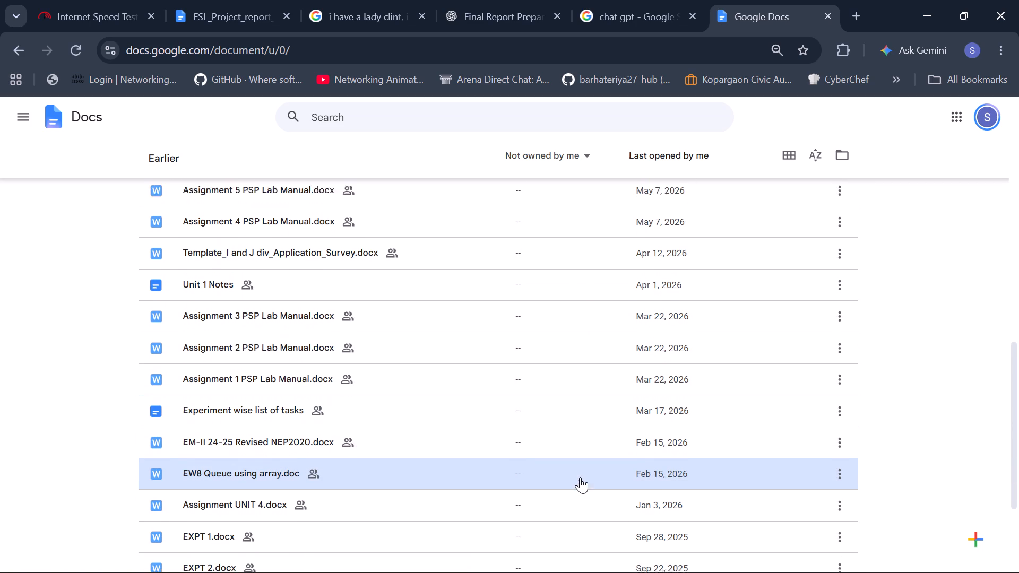
scroll(580, 477, up, 1)
scroll(580, 477, down, 1)
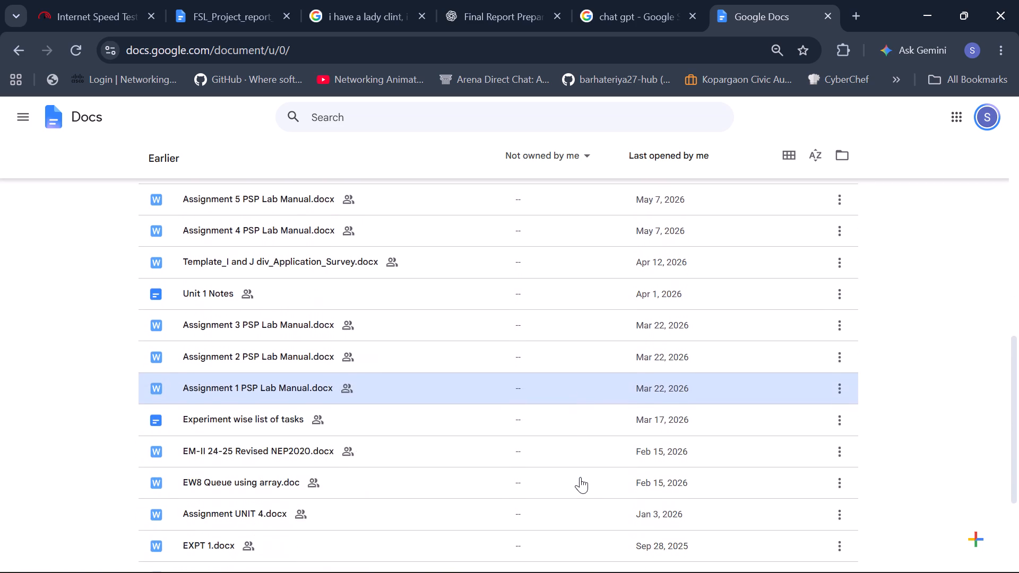
scroll(580, 477, down, 2)
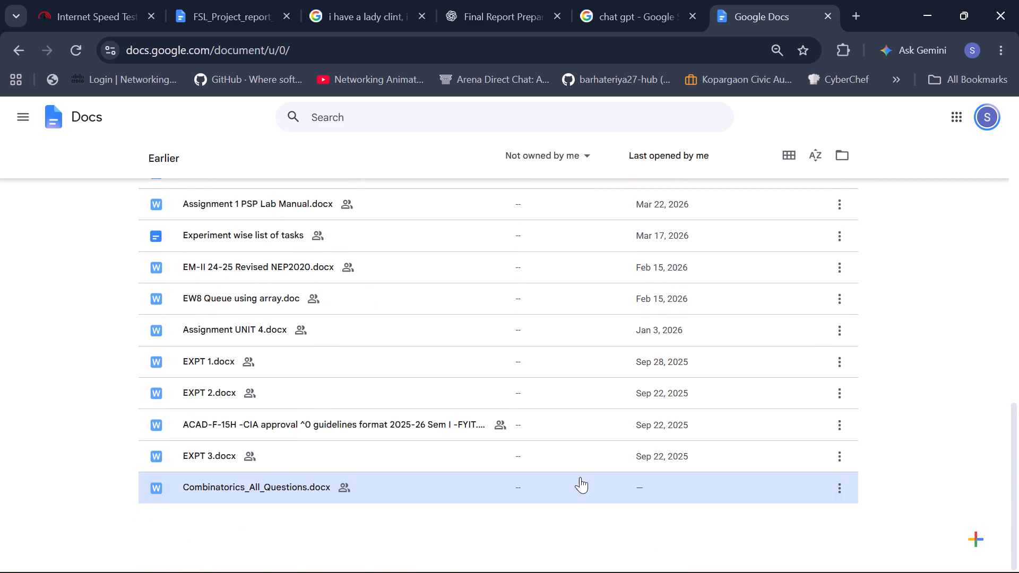
scroll(426, 511, down, 2)
scroll(426, 511, up, 11)
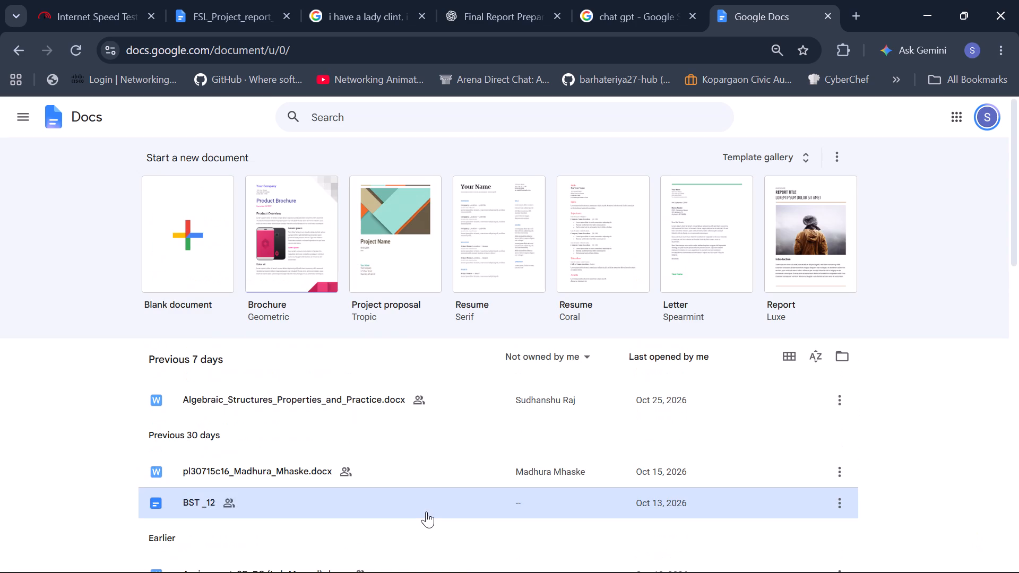
scroll(293, 380, down, 2)
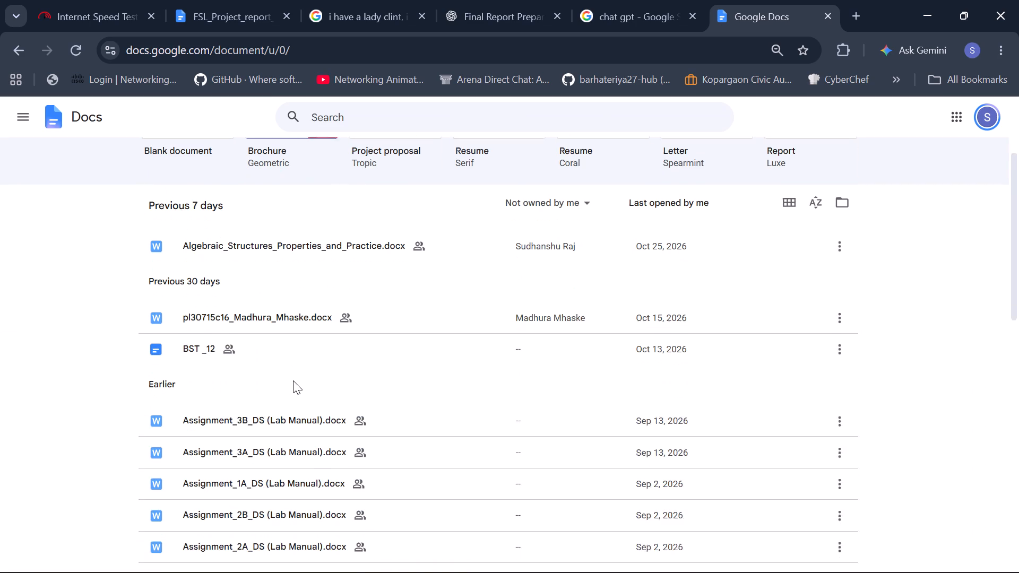
scroll(293, 380, down, 2)
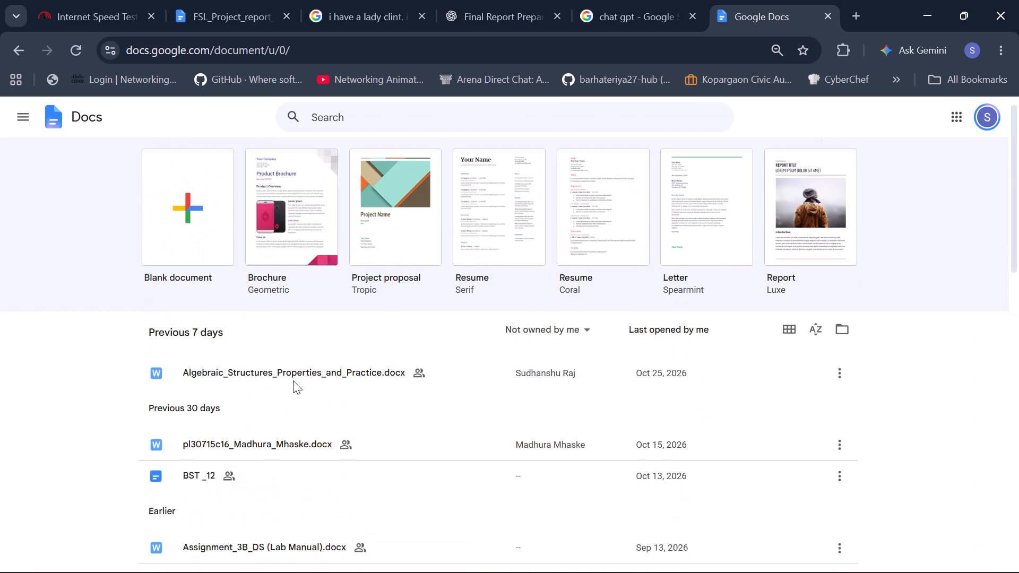
scroll(293, 380, down, 3)
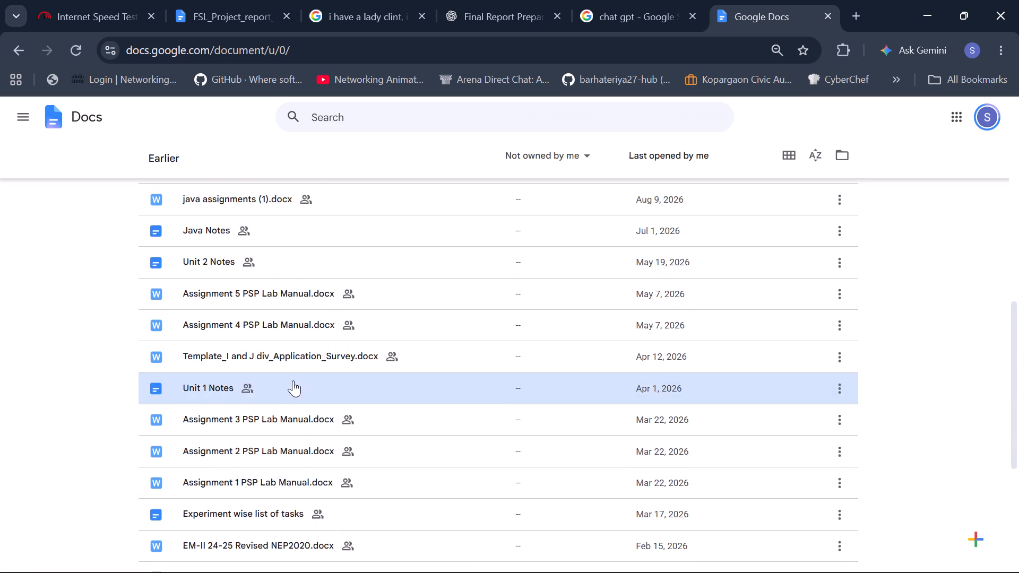
scroll(293, 380, down, 4)
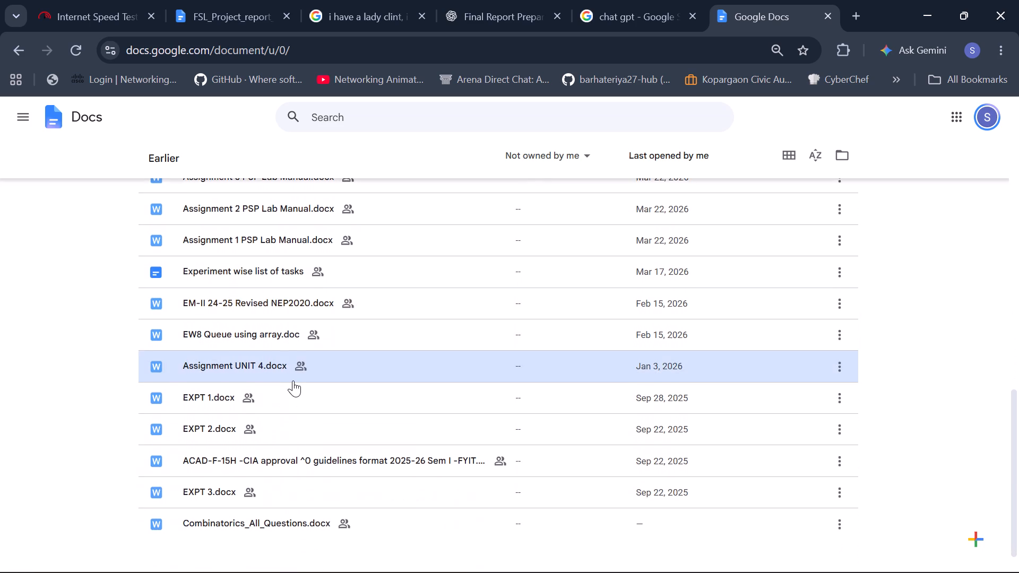
scroll(293, 380, down, 2)
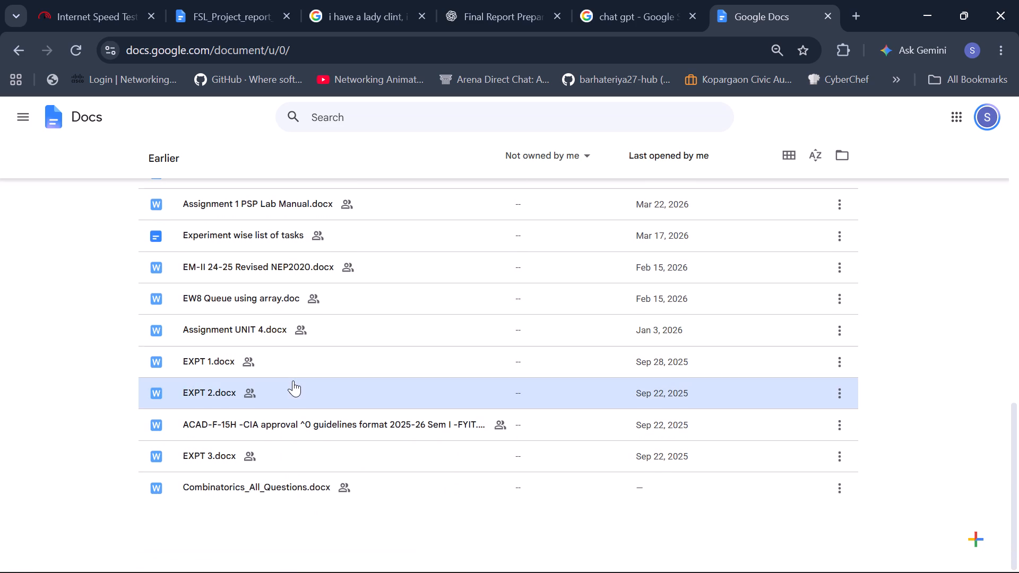
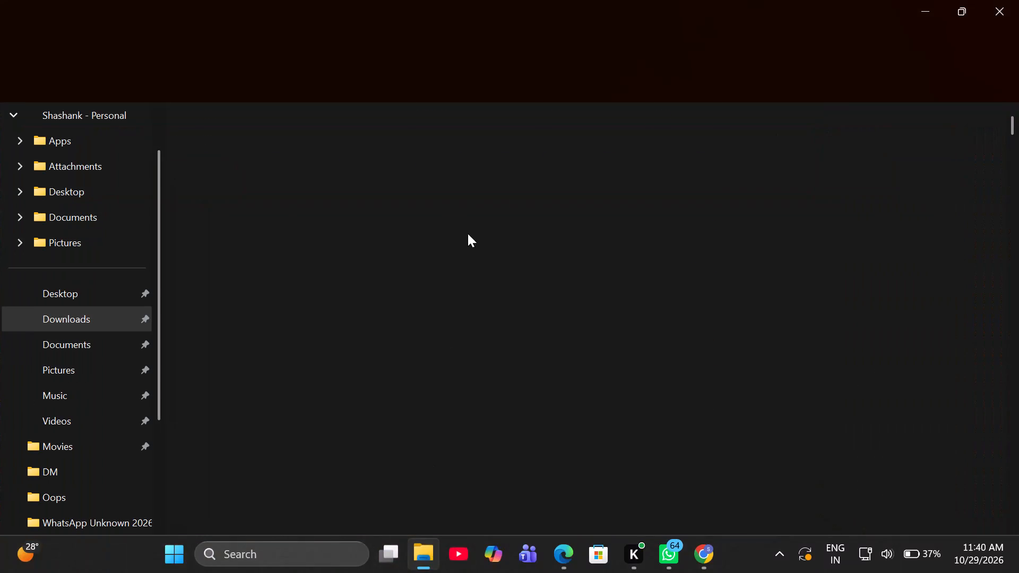
Search the Downloads folder for 2 and open the PDF file named 2.
scroll(578, 228, up, 4)
click(877, 38)
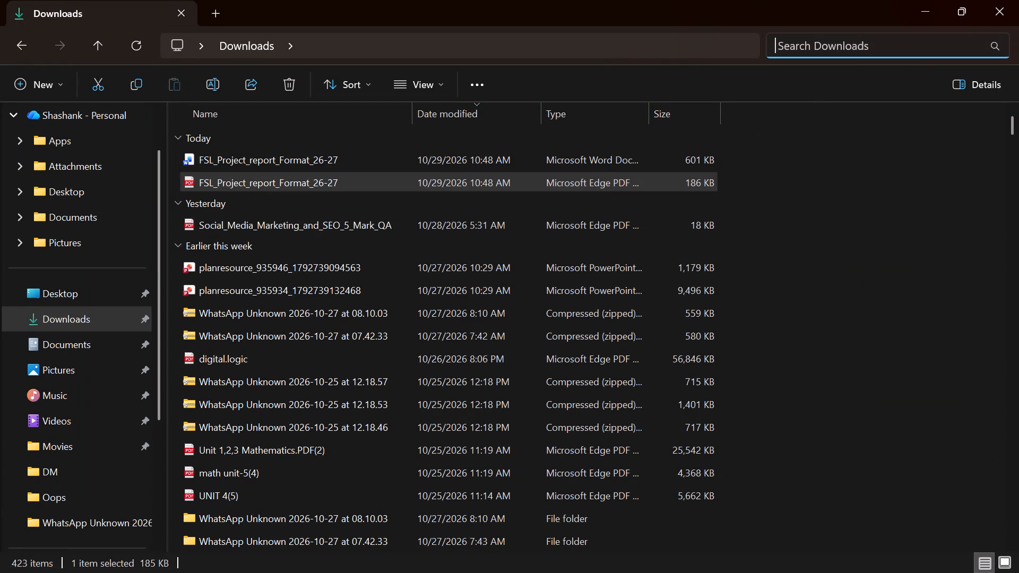
key(shift+at)
key(BackSpace)
key(2)
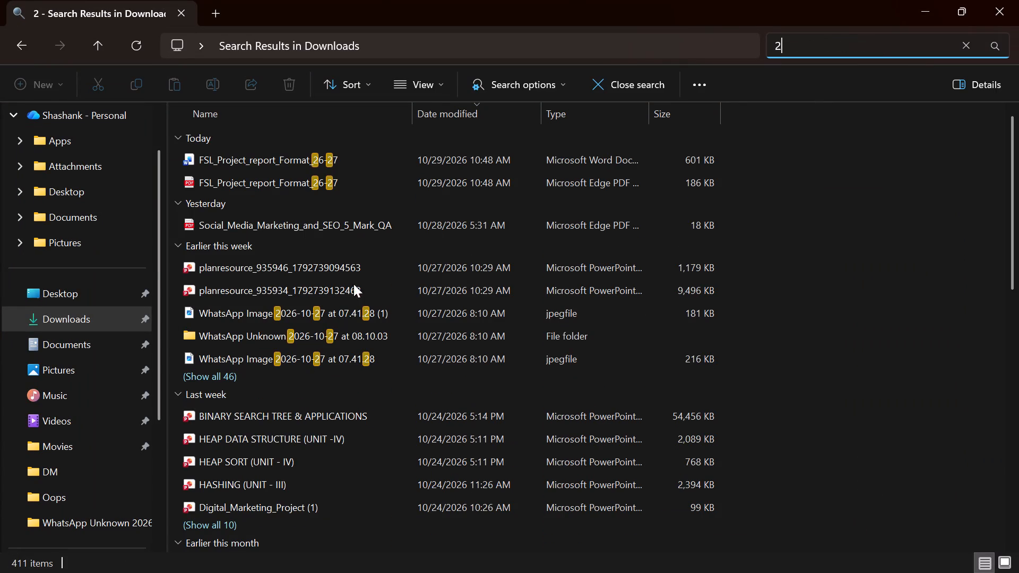
scroll(339, 466, up, 3)
scroll(339, 466, down, 3)
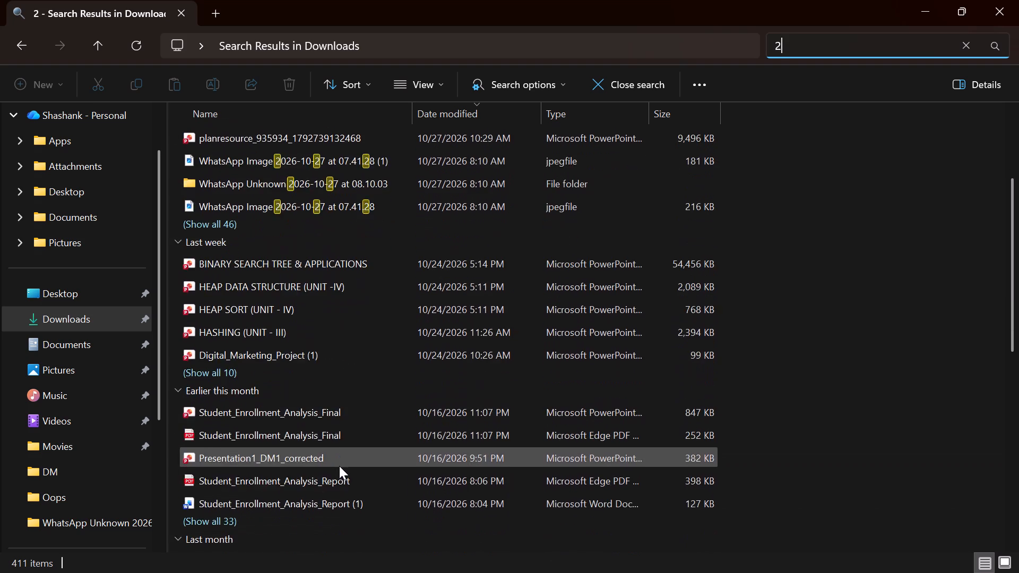
scroll(339, 466, down, 4)
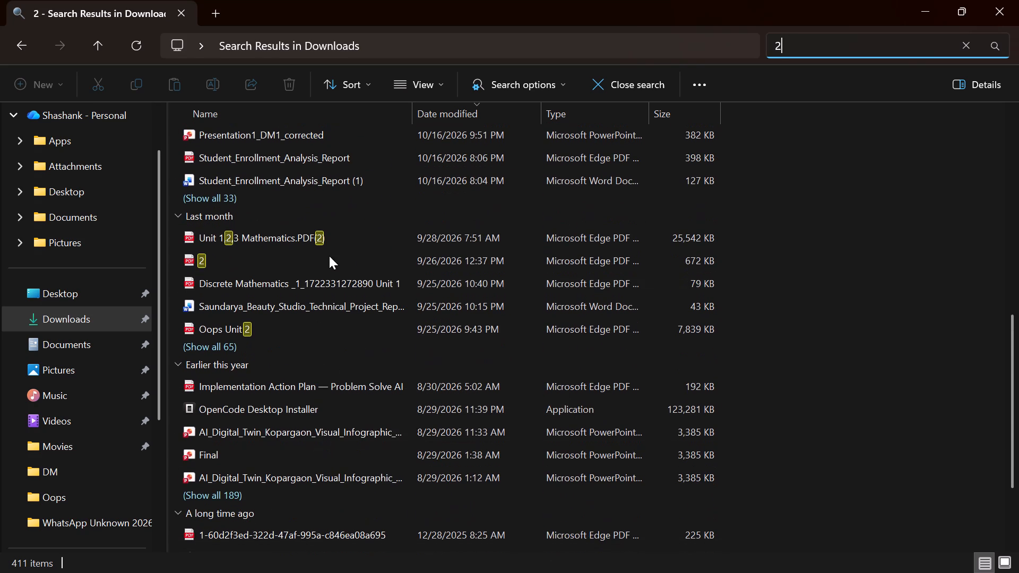
double_click(329, 256)
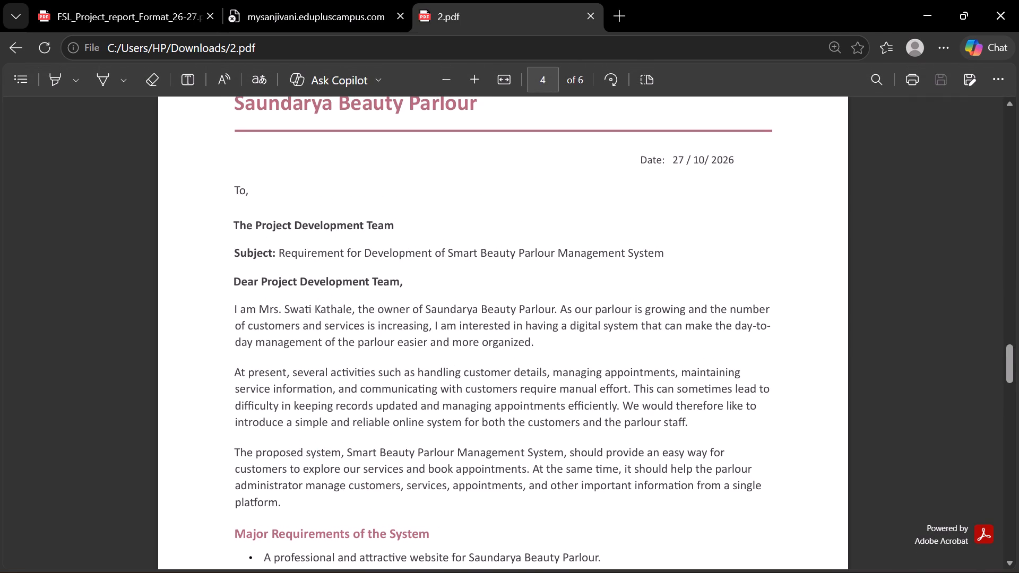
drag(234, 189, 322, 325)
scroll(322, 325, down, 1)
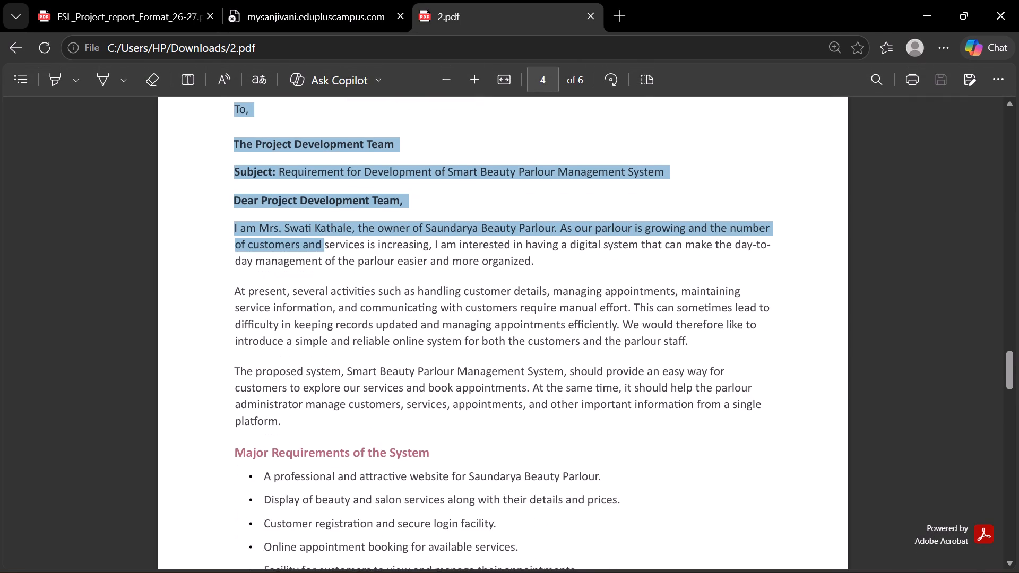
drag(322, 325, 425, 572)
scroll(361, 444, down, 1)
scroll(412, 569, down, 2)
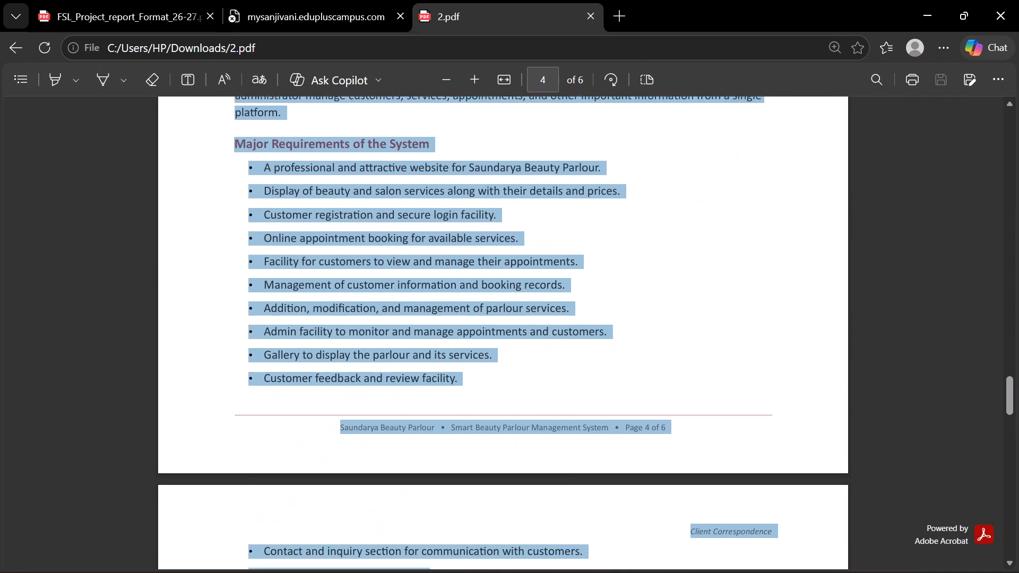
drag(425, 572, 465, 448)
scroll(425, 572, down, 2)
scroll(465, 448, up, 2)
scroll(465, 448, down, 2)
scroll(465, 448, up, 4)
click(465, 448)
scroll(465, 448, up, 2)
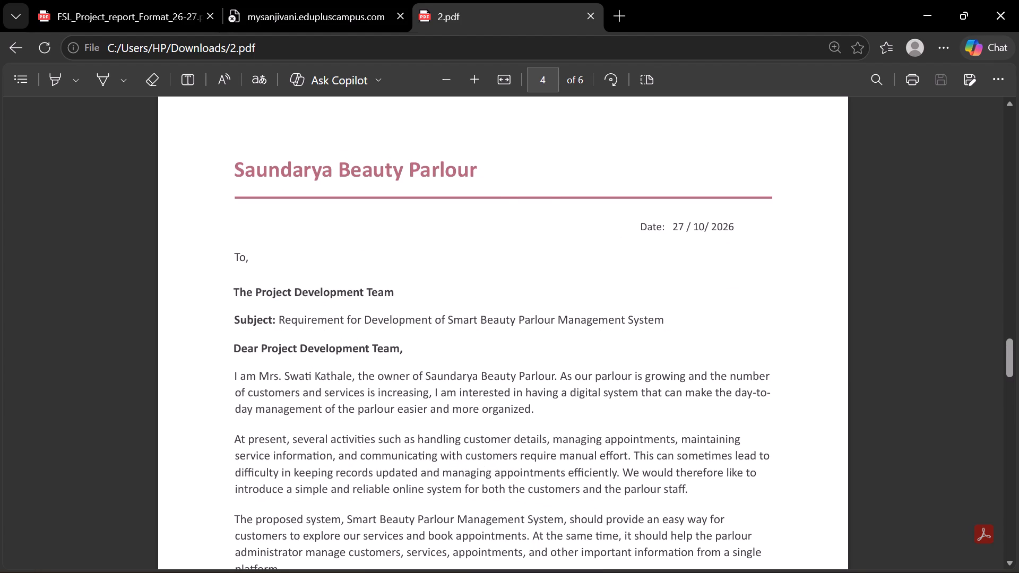
Copy the client letter text on page 4, from "To," through the "Customer feedback and review facility." bullet.
scroll(280, 217, down, 1)
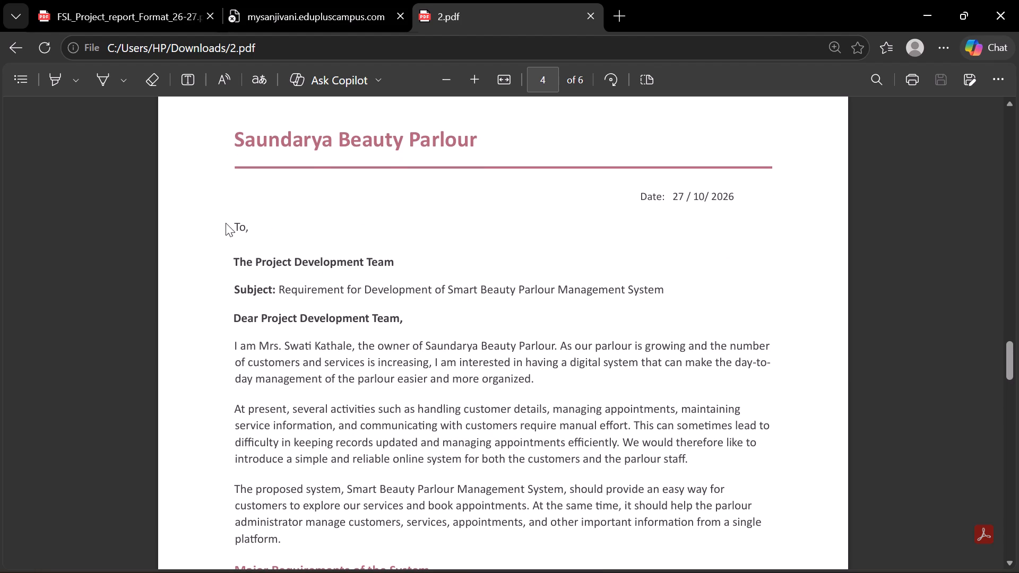
drag(236, 227, 356, 336)
scroll(356, 336, down, 1)
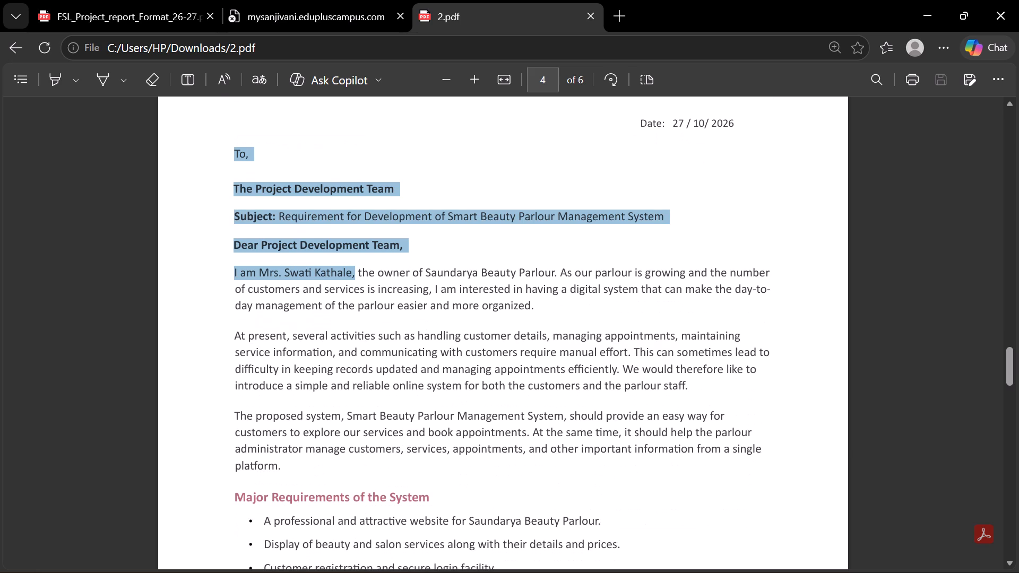
drag(356, 336, 460, 503)
scroll(417, 431, down, 2)
scroll(460, 503, down, 1)
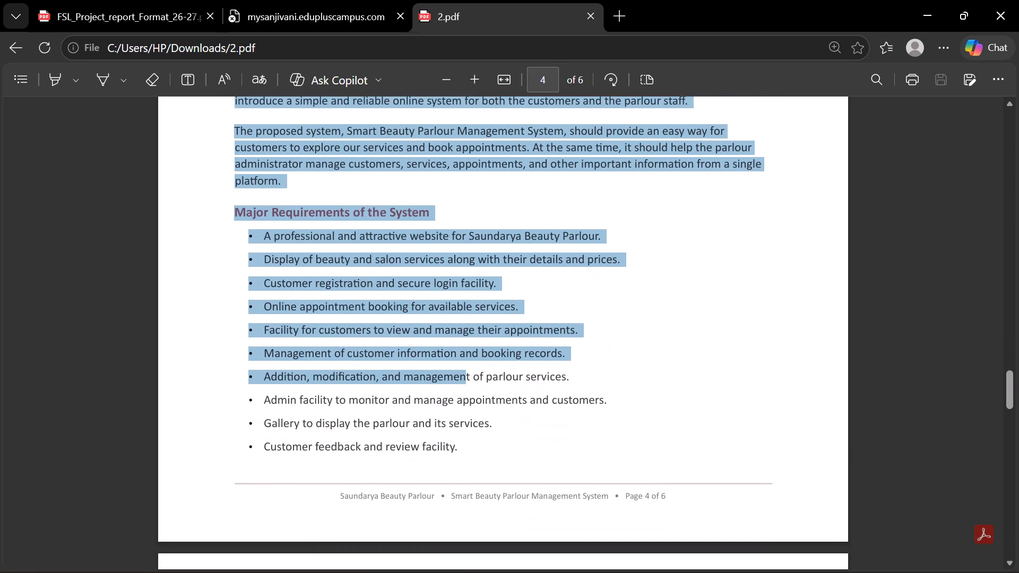
scroll(460, 503, down, 1)
drag(460, 503, 465, 441)
key(ctrl+c)
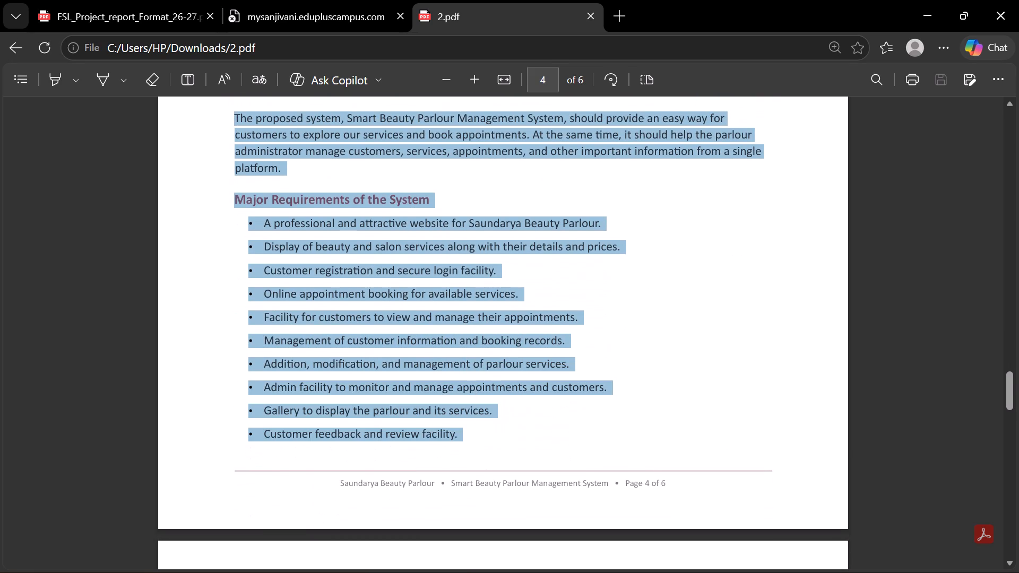
key(ctrl+c)
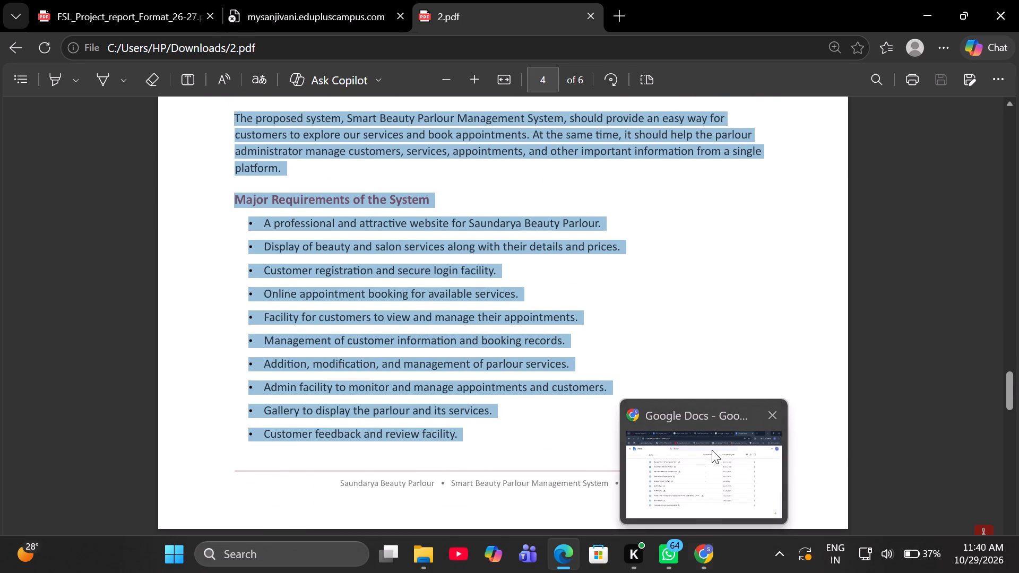
Switch to the FSL_Project_report_Format_26-27 document in Chrome and paste the letter below the CLIENT LETTER heading in Chapter 4.
click(693, 471)
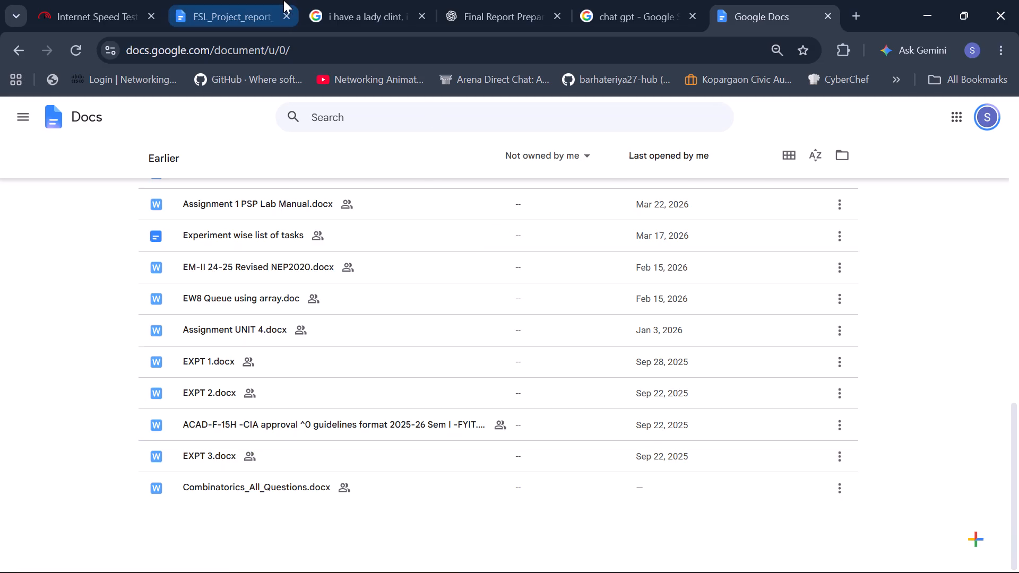
click(283, 0)
scroll(407, 366, down, 1)
click(490, 334)
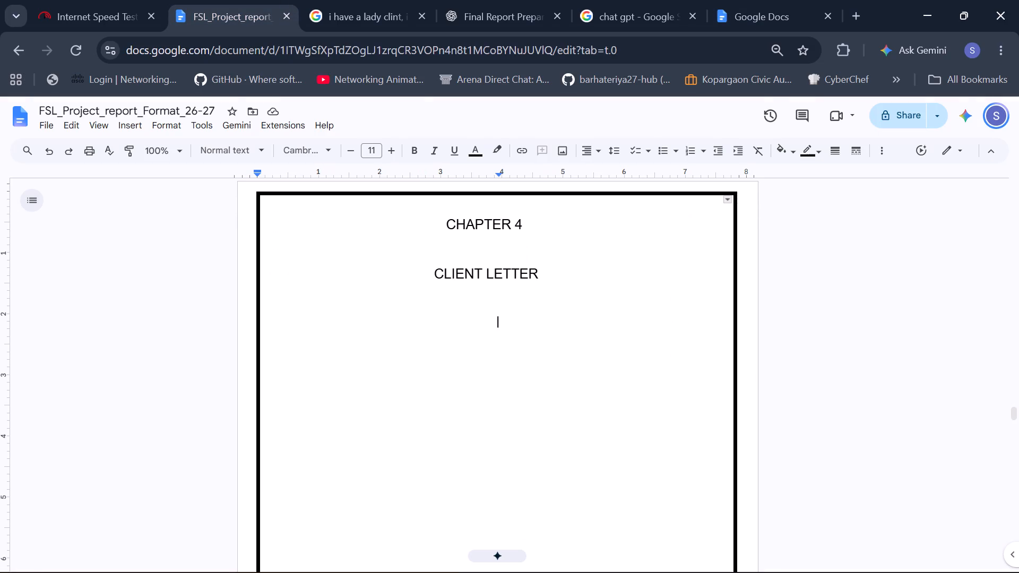
key(ctrl+v)
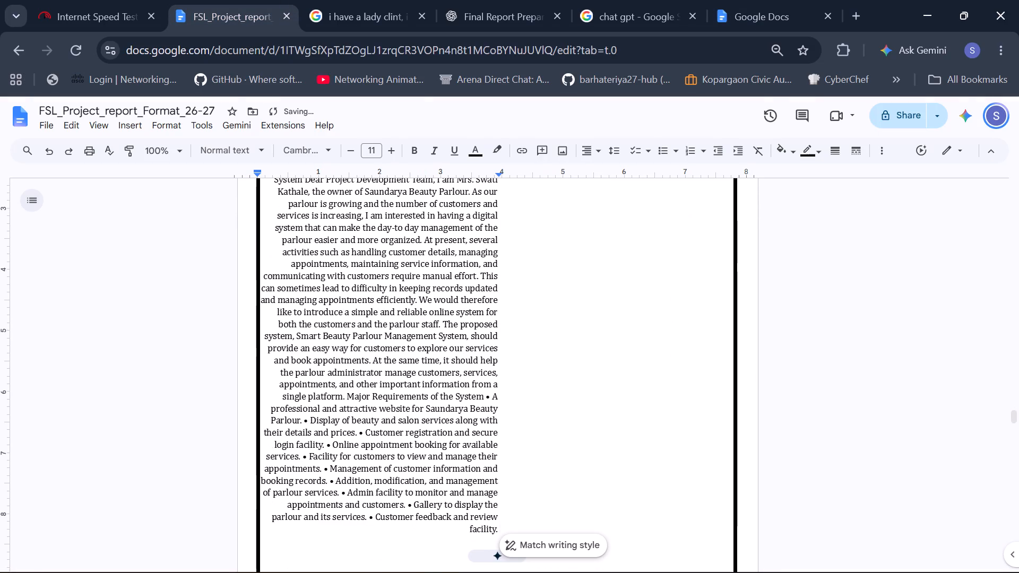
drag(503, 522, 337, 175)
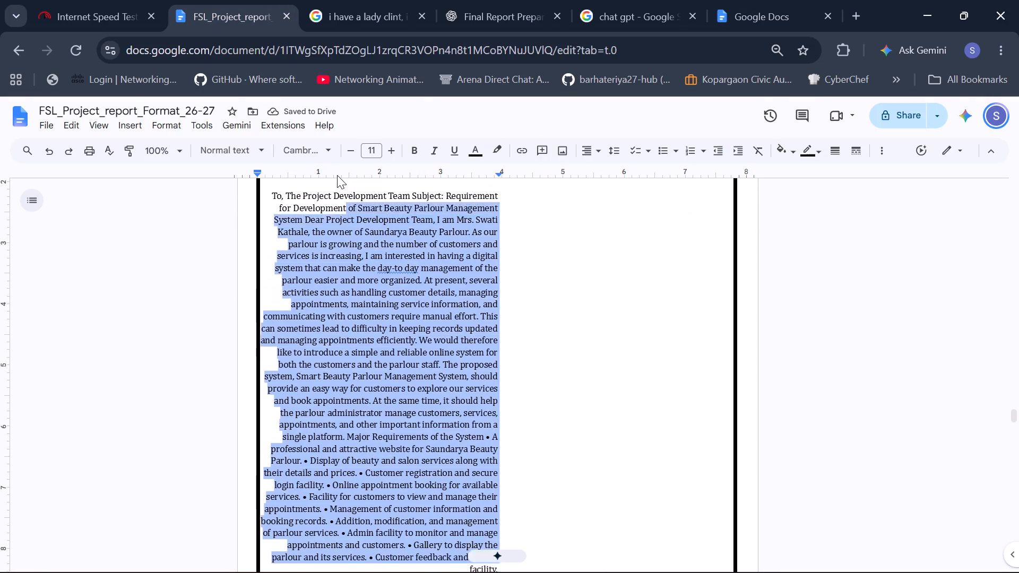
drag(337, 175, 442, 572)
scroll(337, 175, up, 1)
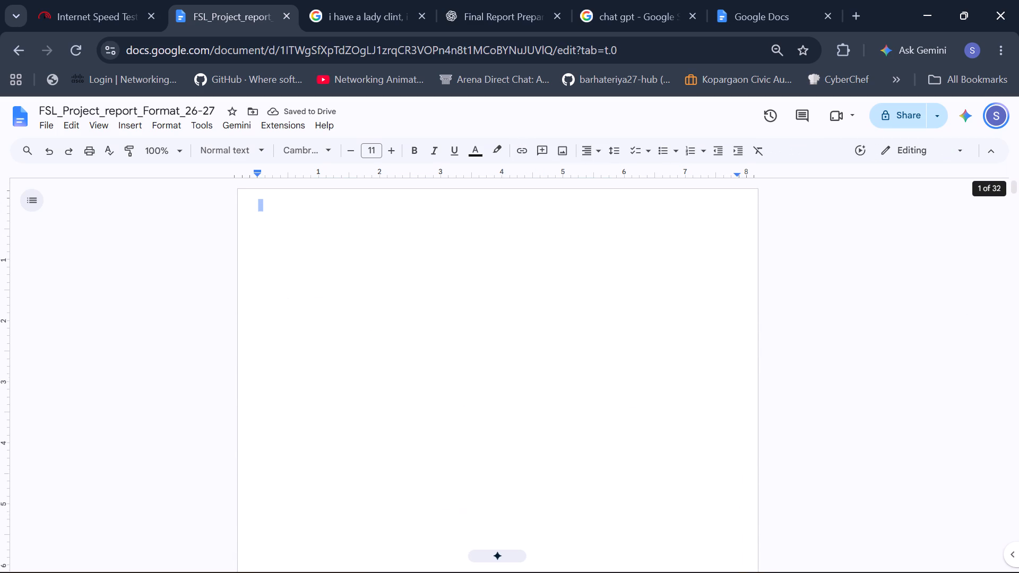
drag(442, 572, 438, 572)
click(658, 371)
Increase the indent of the whole pasted client letter in Chapter 4 by one level and left-align it.
scroll(658, 371, down, 12)
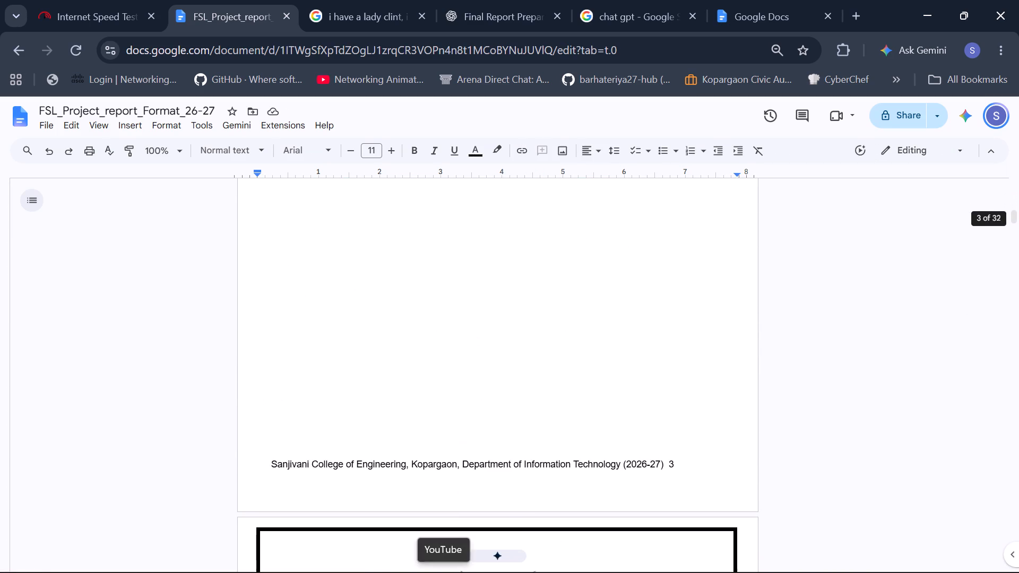
scroll(658, 371, down, 20)
scroll(658, 371, down, 5)
scroll(658, 371, up, 1)
scroll(658, 371, down, 7)
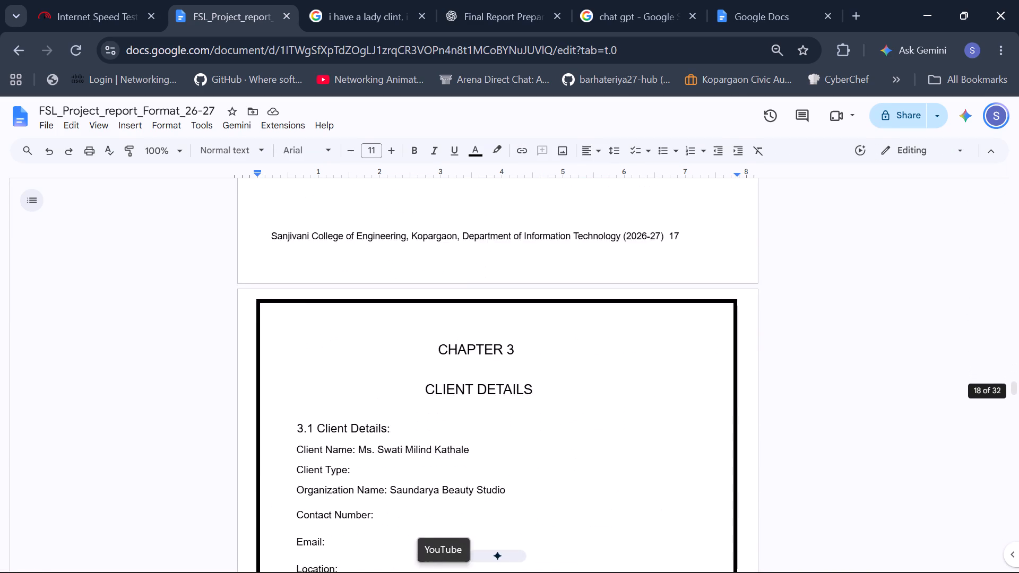
scroll(658, 371, down, 9)
scroll(658, 371, up, 1)
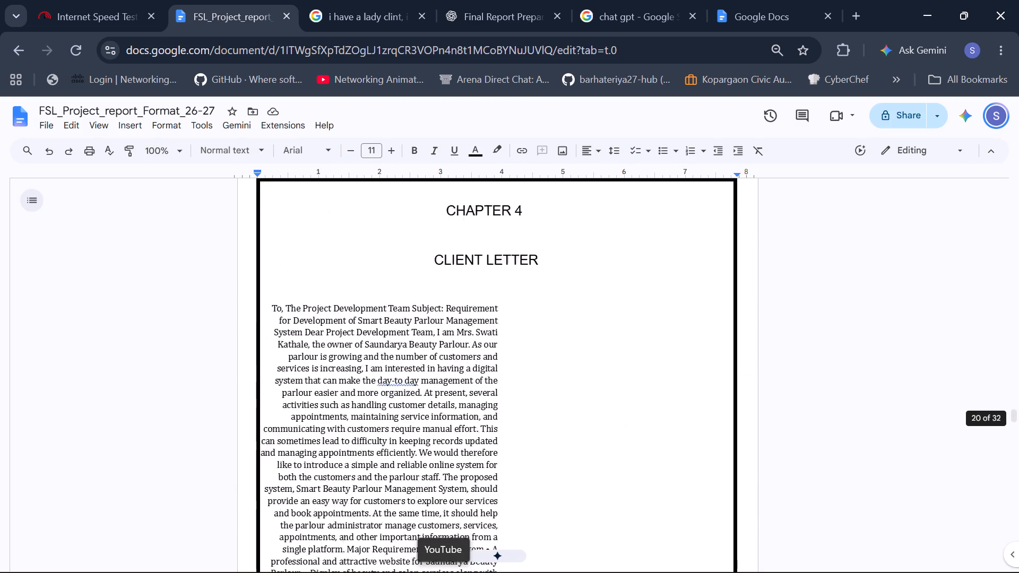
scroll(658, 371, up, 1)
scroll(658, 371, down, 2)
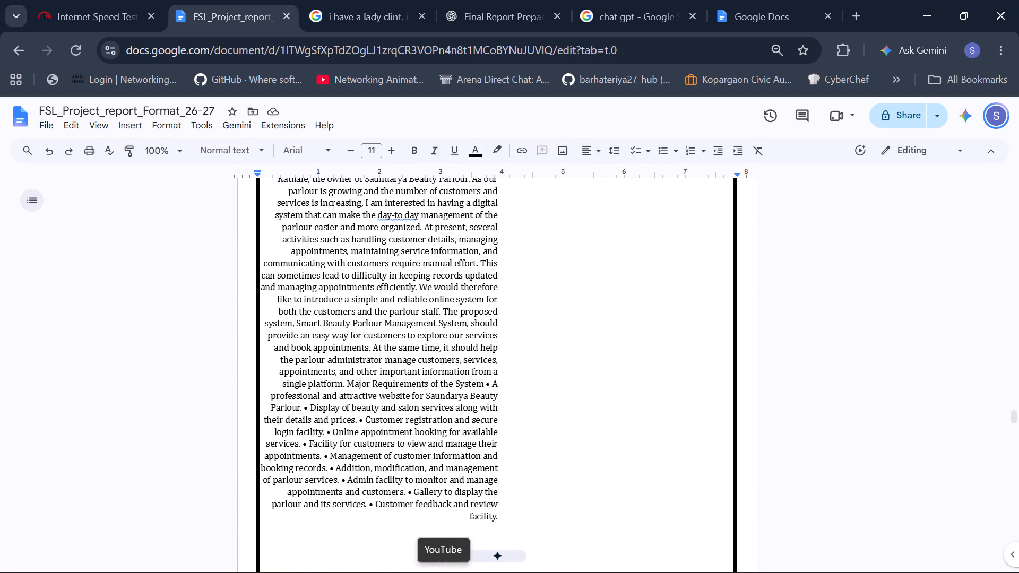
scroll(482, 434, up, 1)
drag(269, 265, 349, 359)
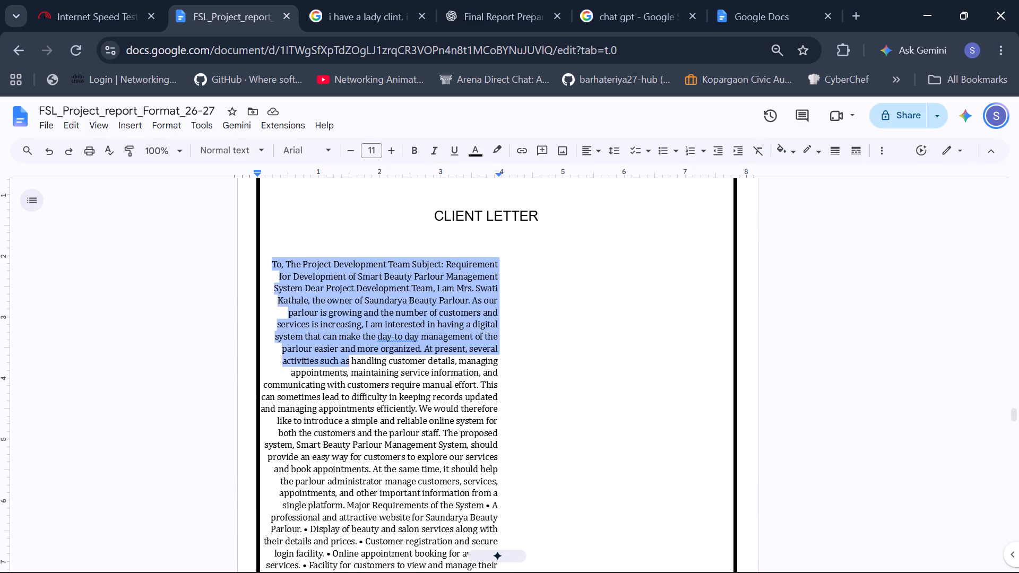
drag(349, 359, 507, 467)
scroll(349, 359, down, 2)
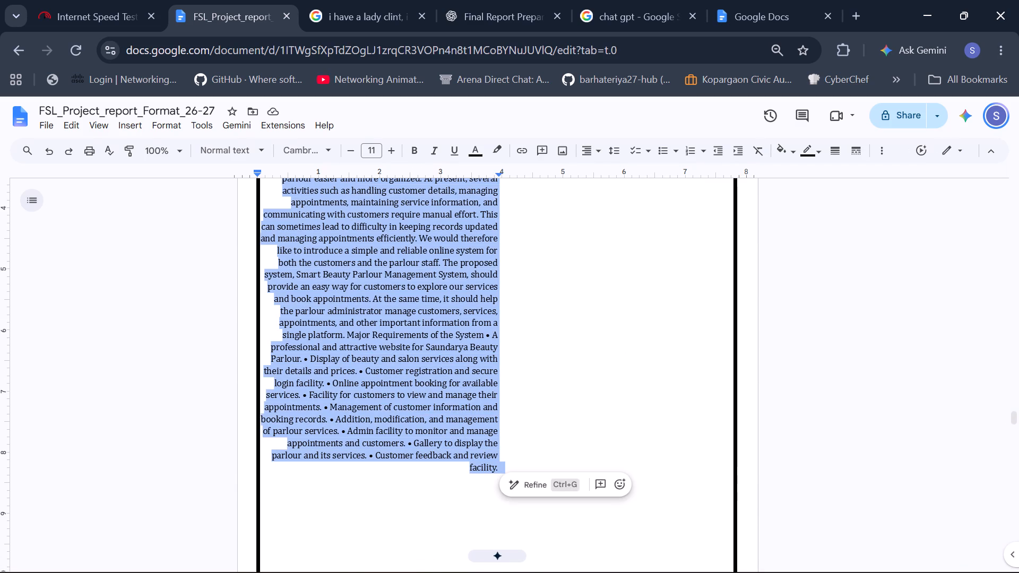
click(738, 153)
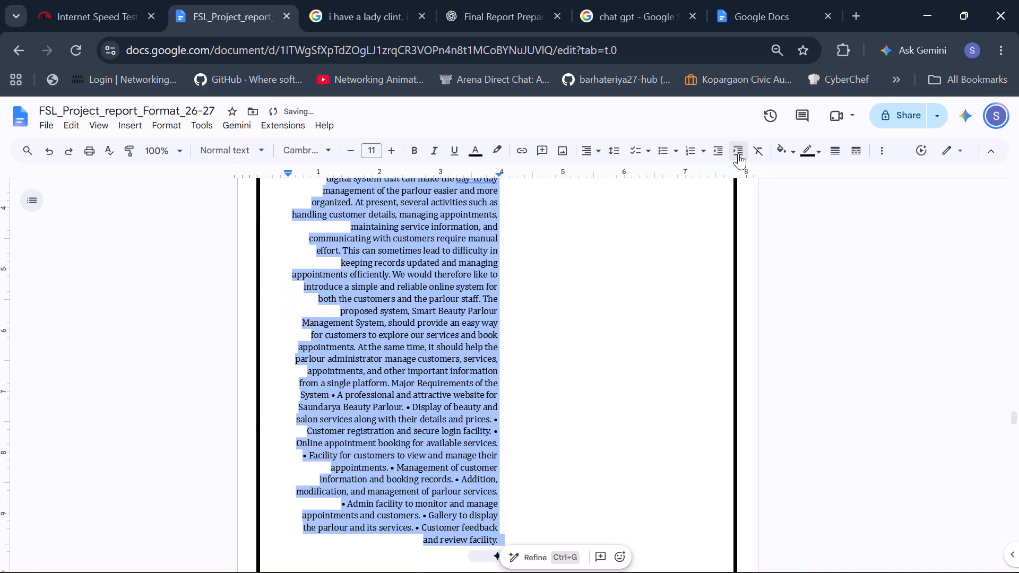
click(593, 150)
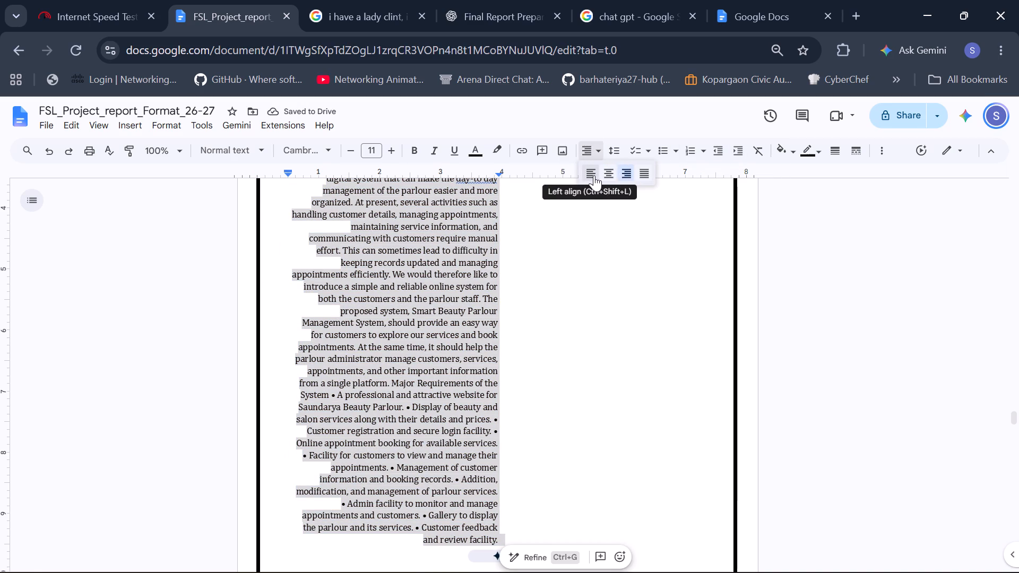
click(593, 175)
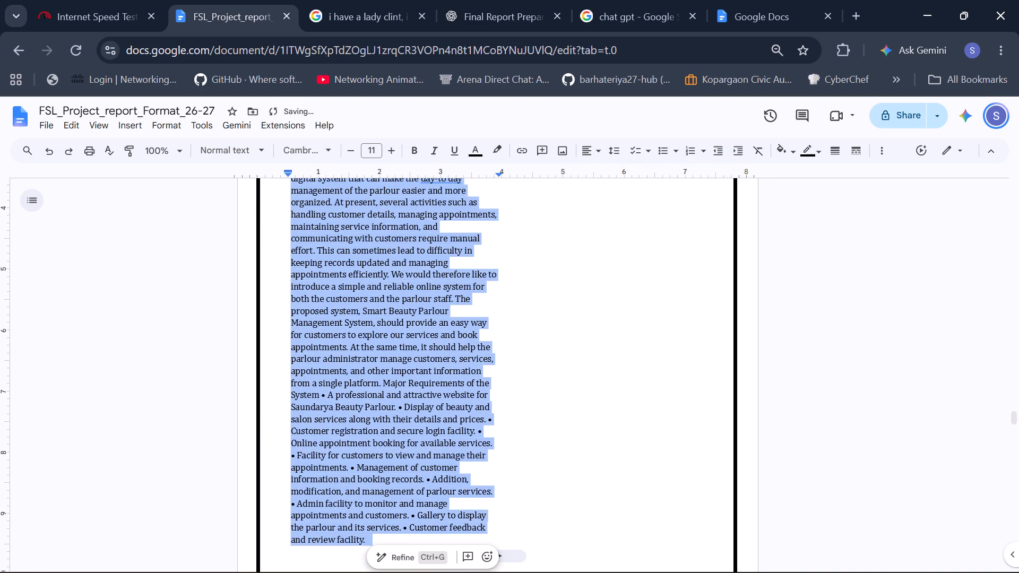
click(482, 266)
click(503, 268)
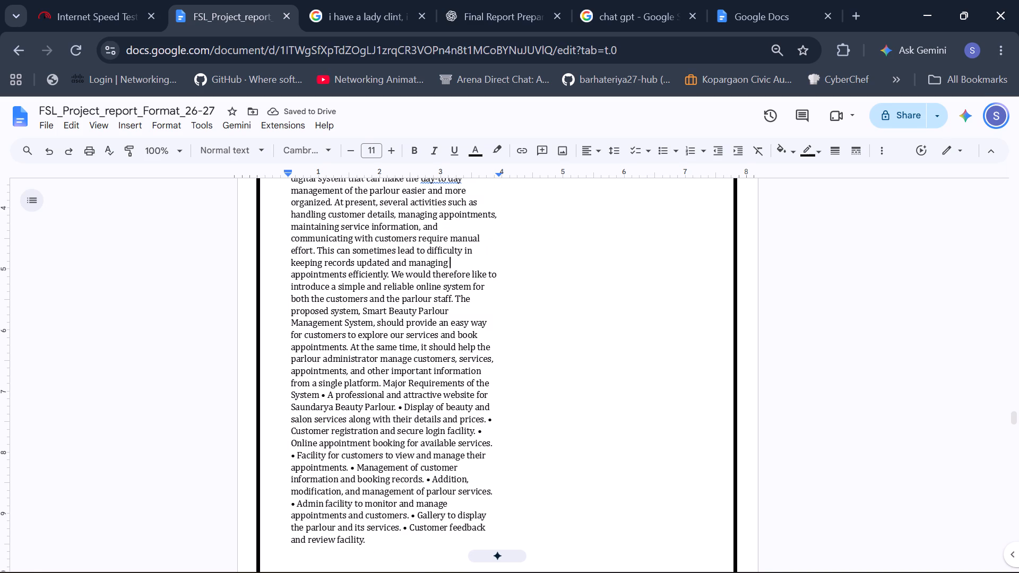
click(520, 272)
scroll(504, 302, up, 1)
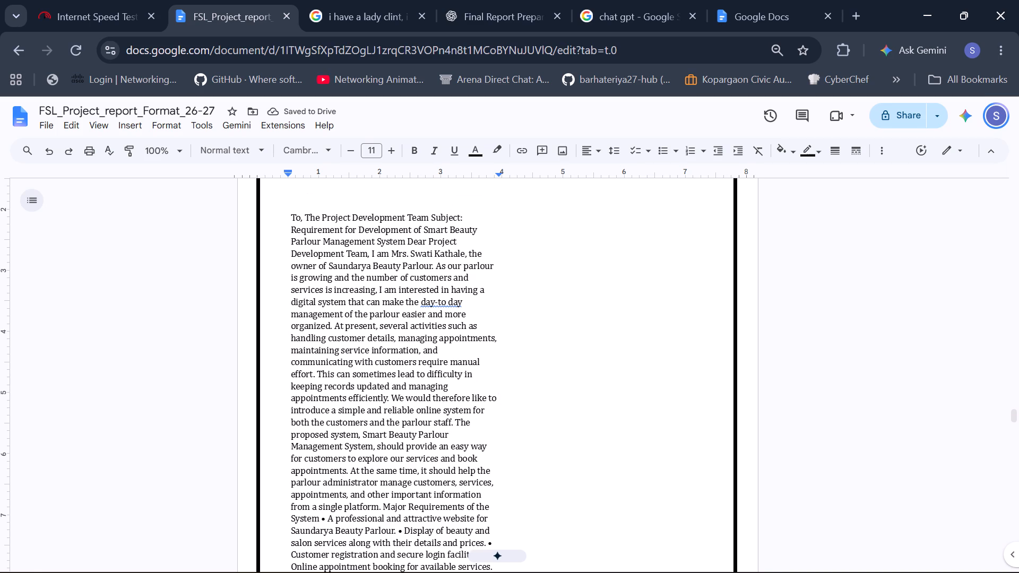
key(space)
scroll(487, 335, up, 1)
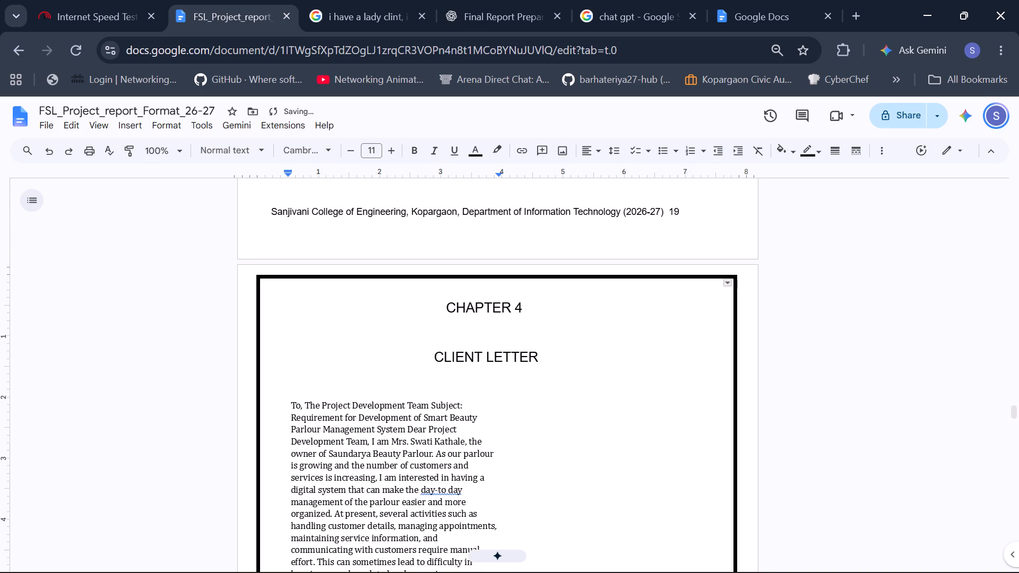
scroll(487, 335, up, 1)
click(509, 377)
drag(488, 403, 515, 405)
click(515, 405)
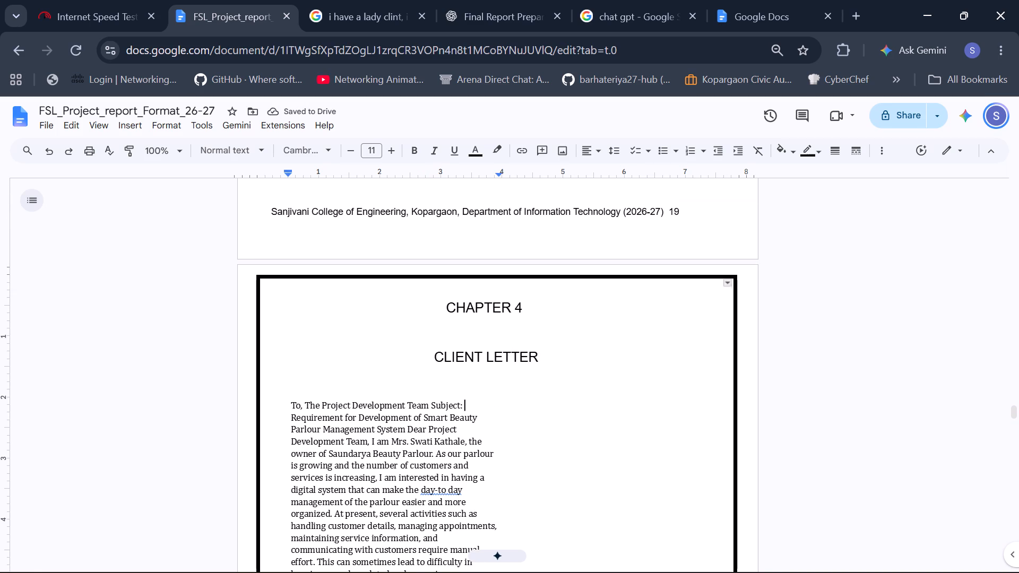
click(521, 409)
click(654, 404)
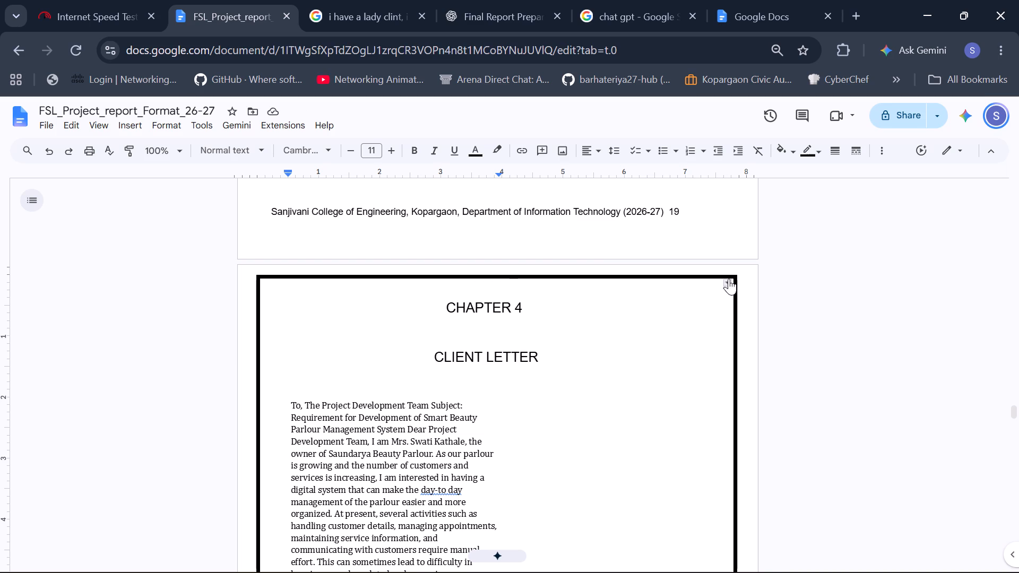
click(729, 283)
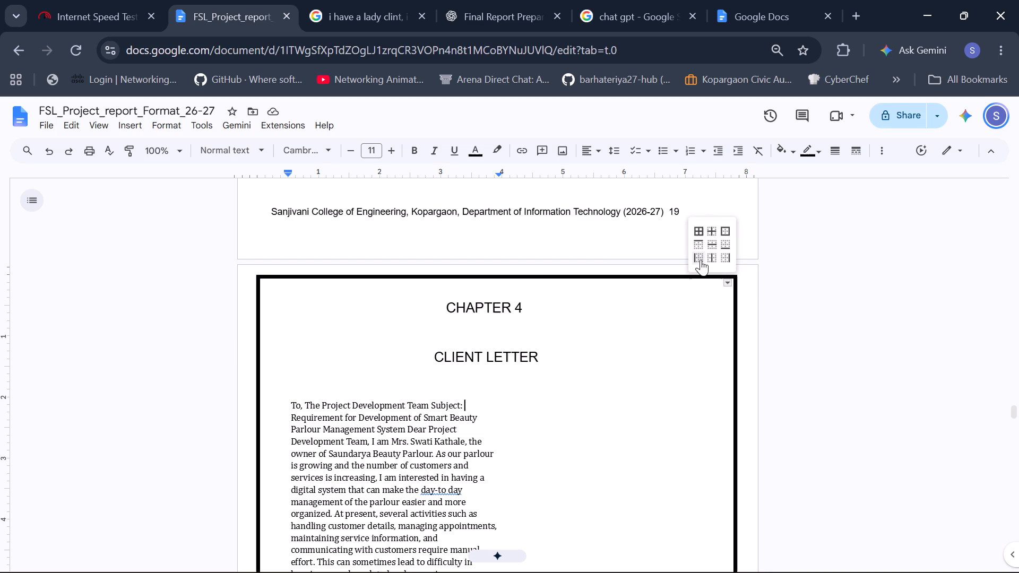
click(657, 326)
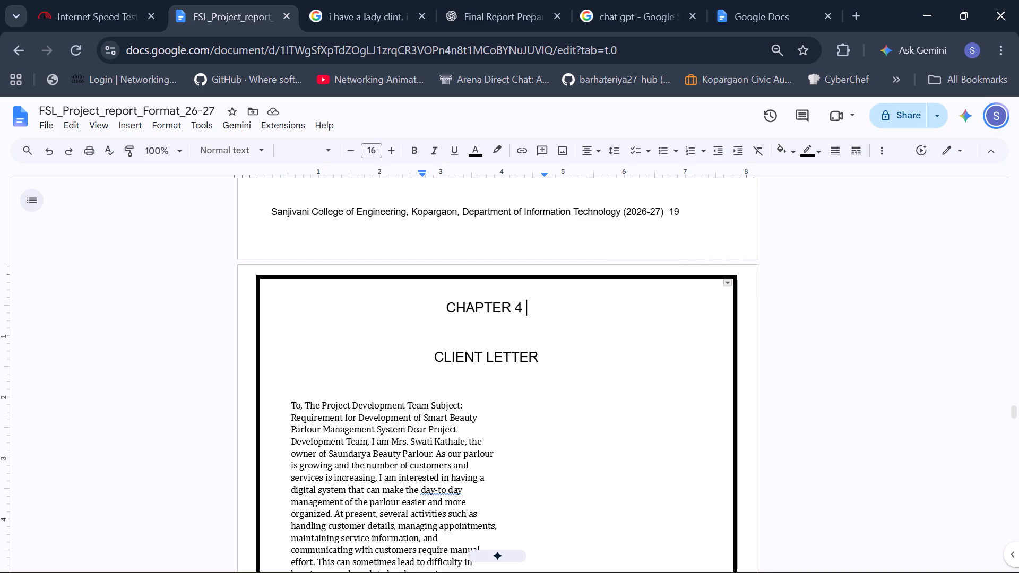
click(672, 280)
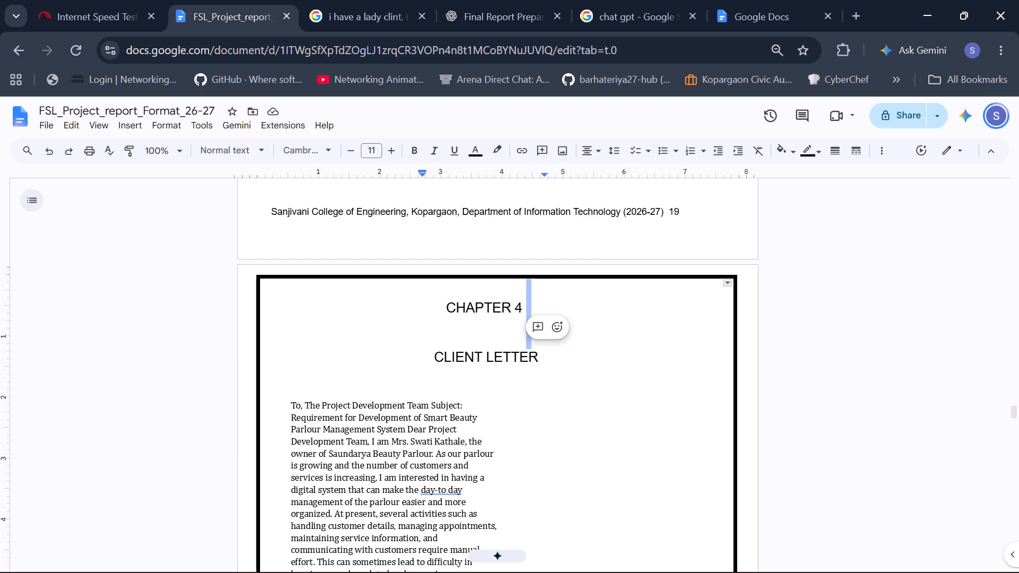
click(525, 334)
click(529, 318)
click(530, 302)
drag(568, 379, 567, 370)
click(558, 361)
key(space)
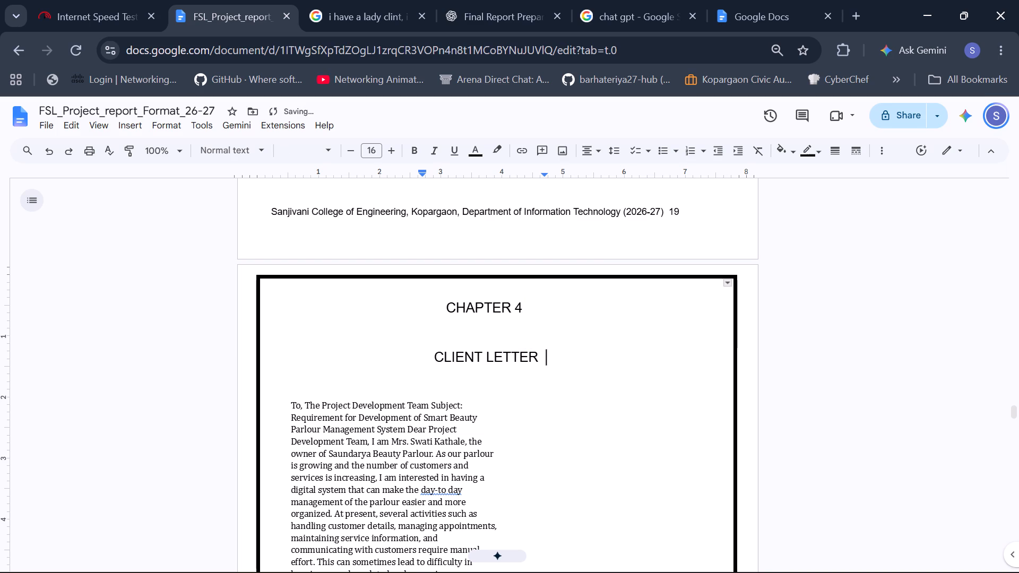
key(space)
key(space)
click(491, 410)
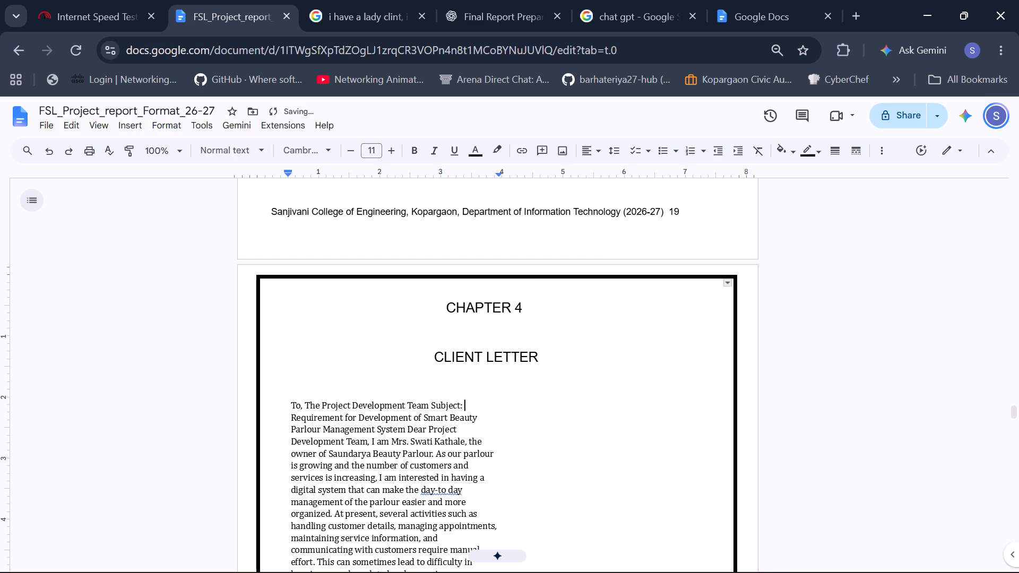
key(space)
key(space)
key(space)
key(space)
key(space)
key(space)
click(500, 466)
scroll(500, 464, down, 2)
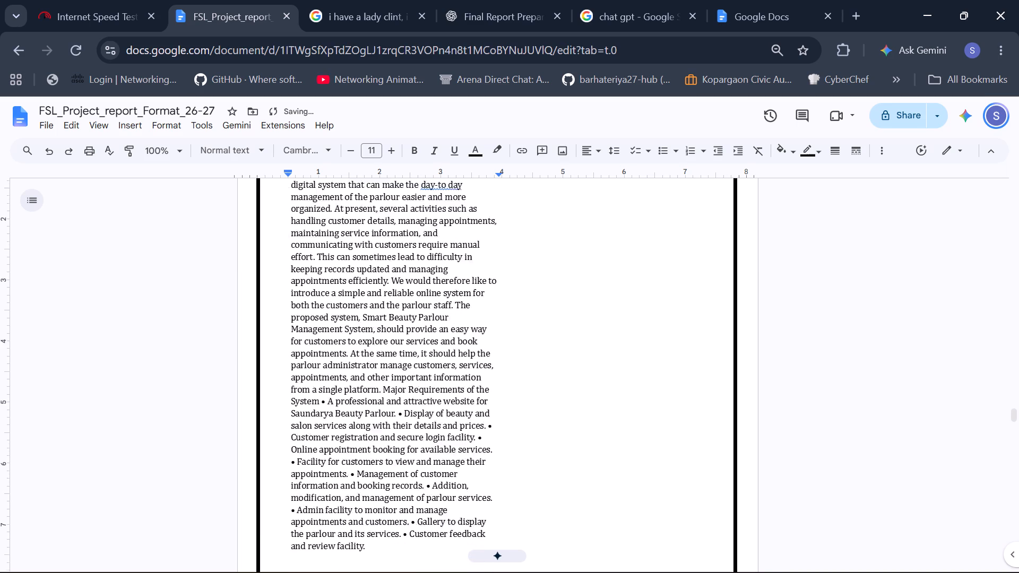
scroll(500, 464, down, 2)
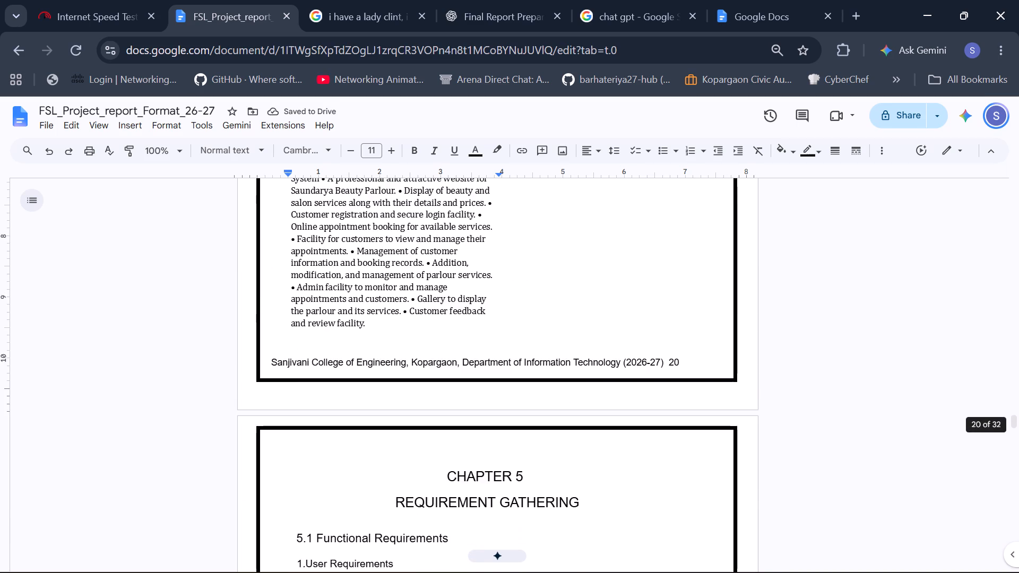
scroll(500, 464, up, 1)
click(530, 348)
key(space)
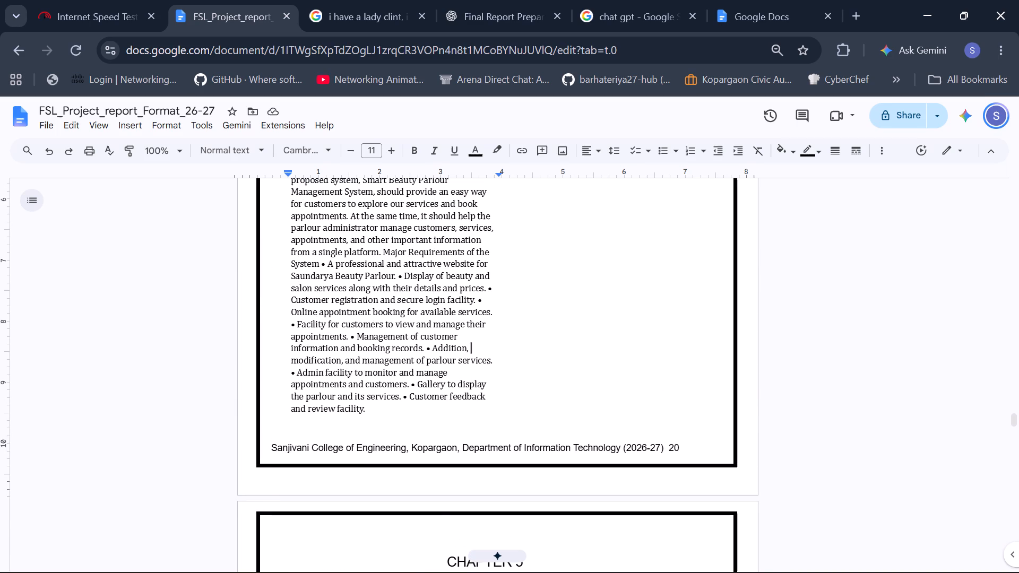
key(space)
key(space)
Undo the Chapter 4 edits back to before the client letter was pasted below the CLIENT LETTER heading.
key(ctrl+z)
key(ctrl+z)
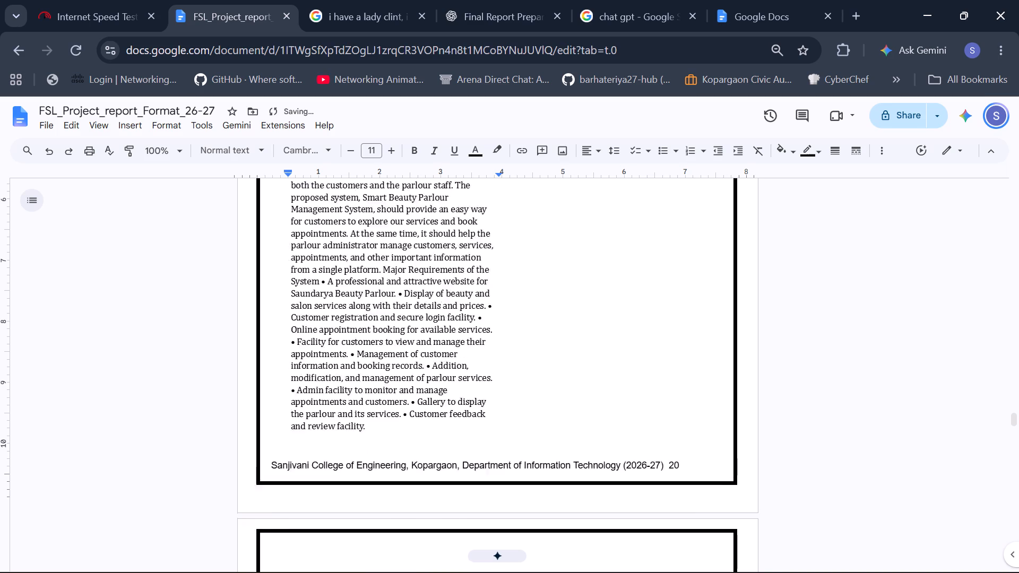
key(ctrl+z)
key(ctrl+z)
key(ctrl+z)
key(ctrl+z)
key(ctrl+z)
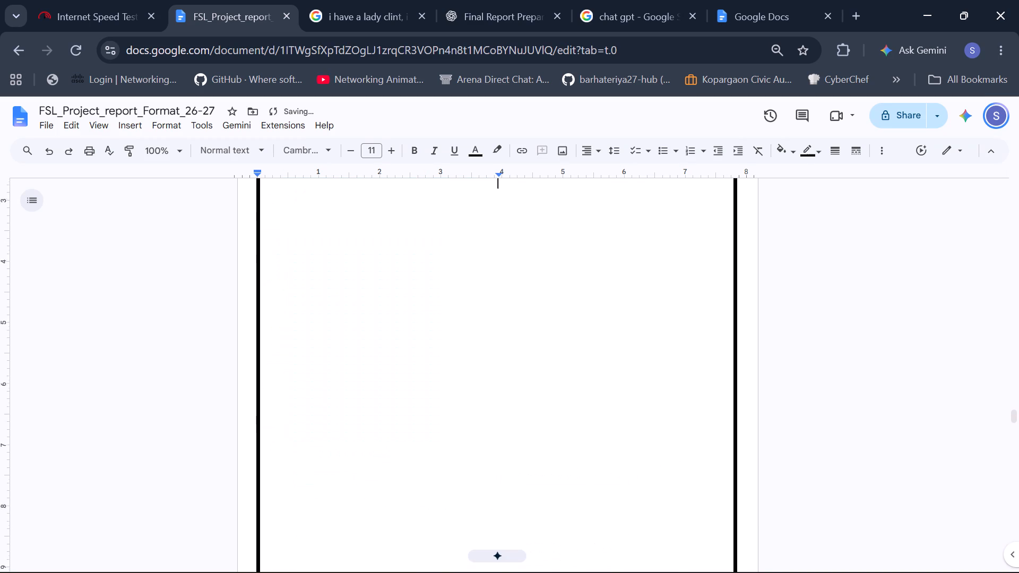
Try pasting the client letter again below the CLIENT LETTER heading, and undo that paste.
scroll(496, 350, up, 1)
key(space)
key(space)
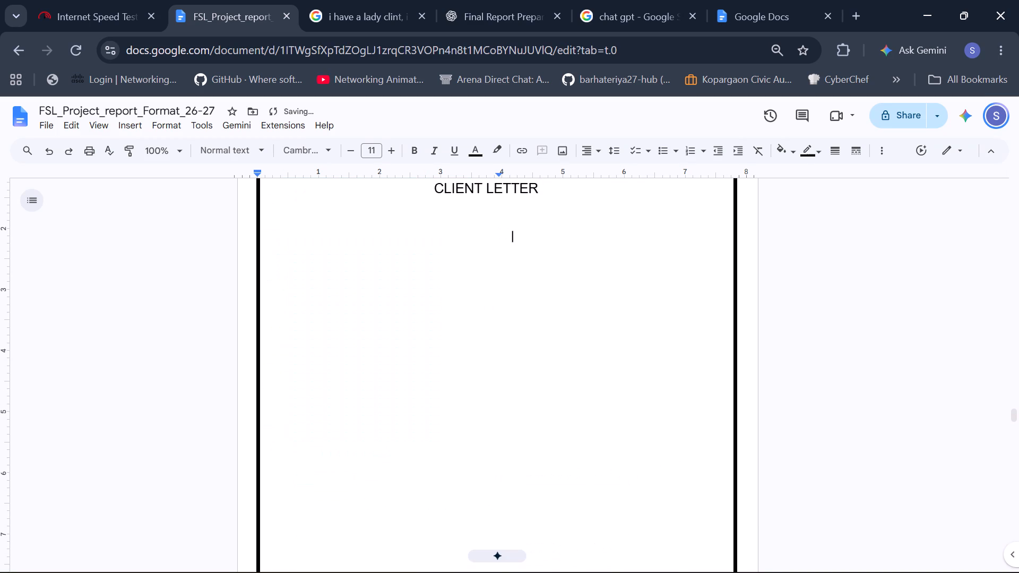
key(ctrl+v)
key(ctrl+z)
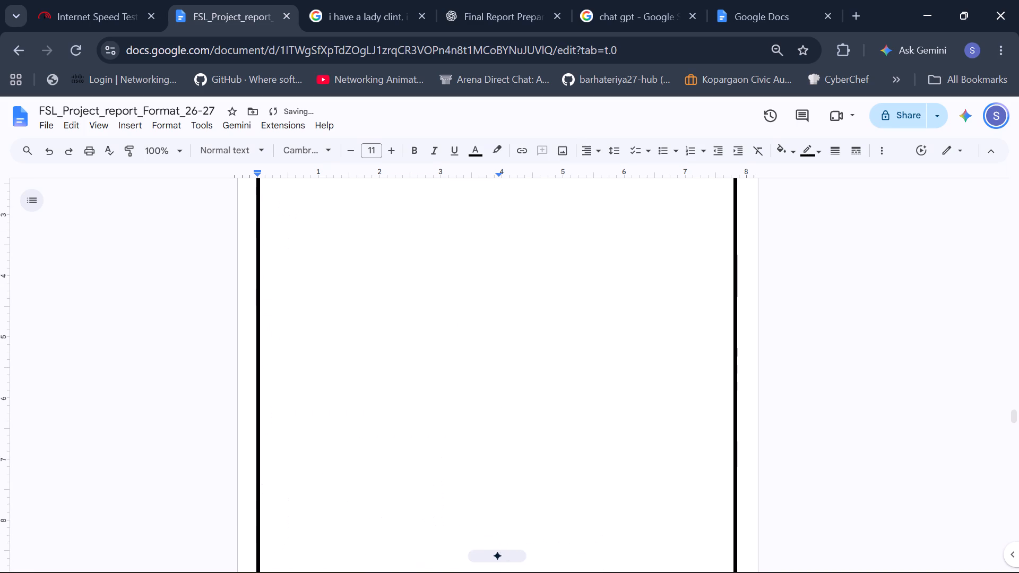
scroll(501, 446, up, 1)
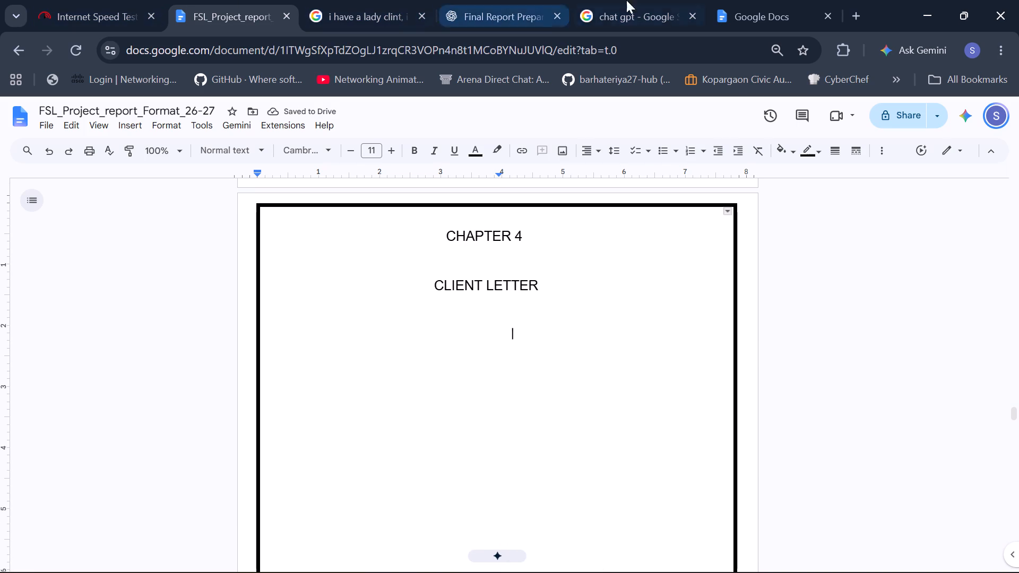
Switch to 2.pdf in Edge and recopy the page 4 letter, from "To," through the "Customer feedback and review facility." bullet.
click(932, 0)
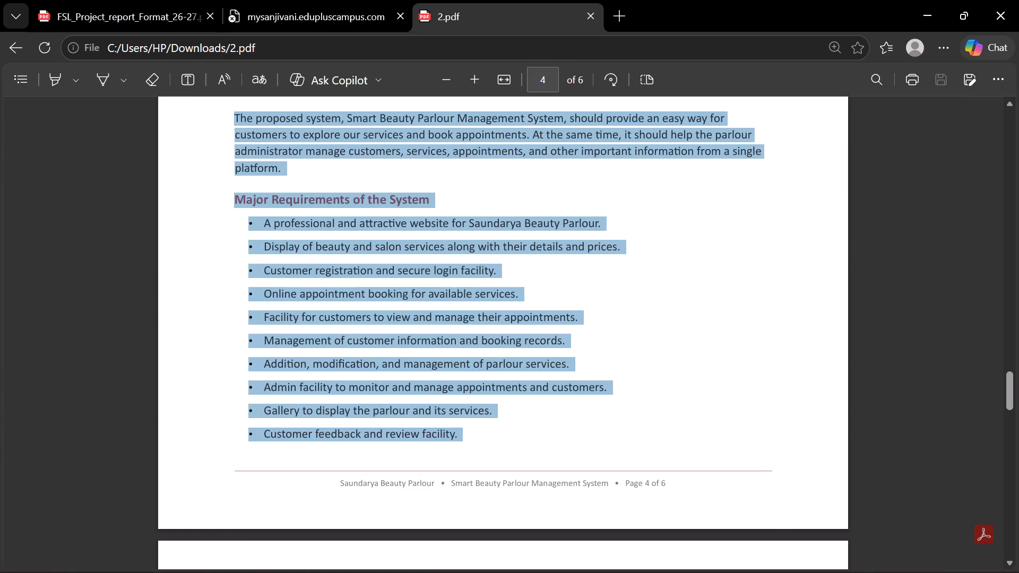
scroll(588, 403, up, 2)
click(588, 403)
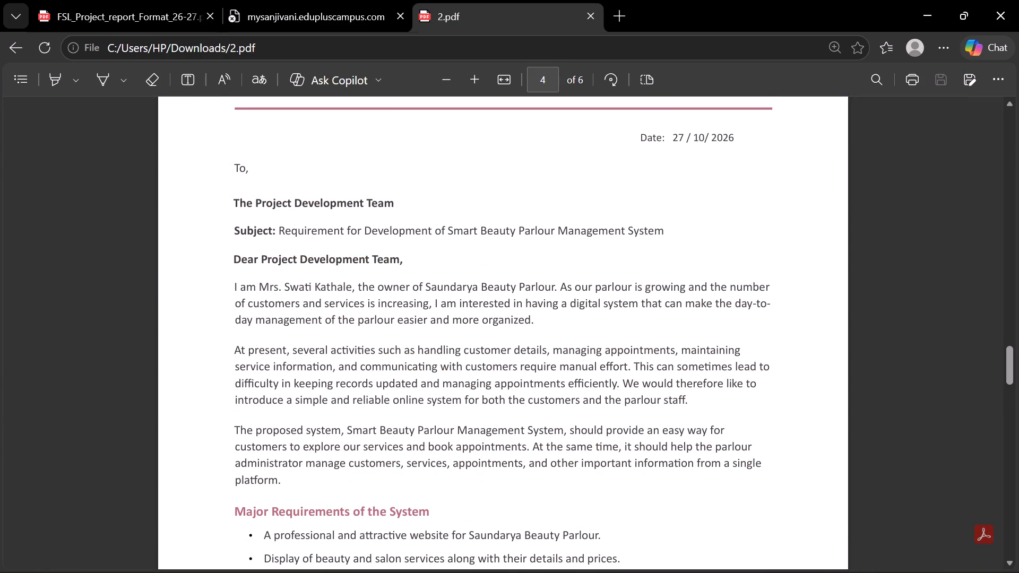
drag(234, 171, 293, 333)
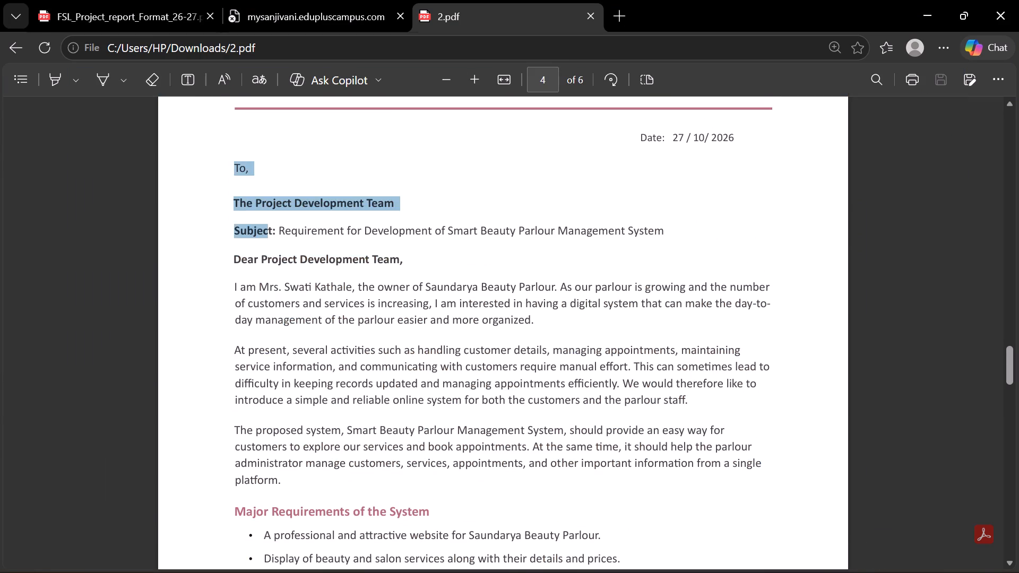
drag(293, 333, 388, 536)
scroll(305, 371, down, 1)
scroll(362, 501, down, 1)
scroll(388, 536, down, 1)
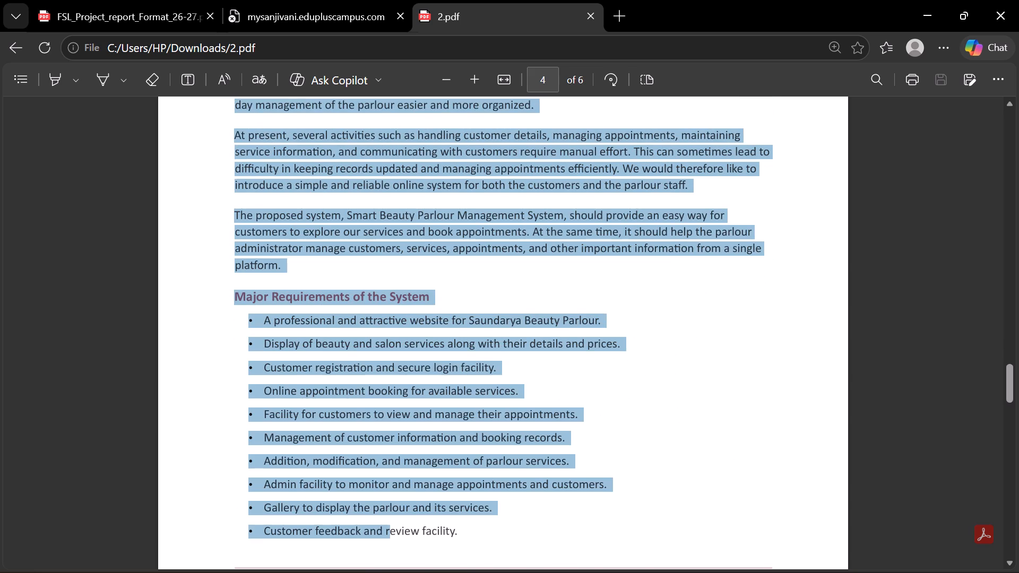
scroll(388, 536, down, 1)
drag(388, 536, 459, 508)
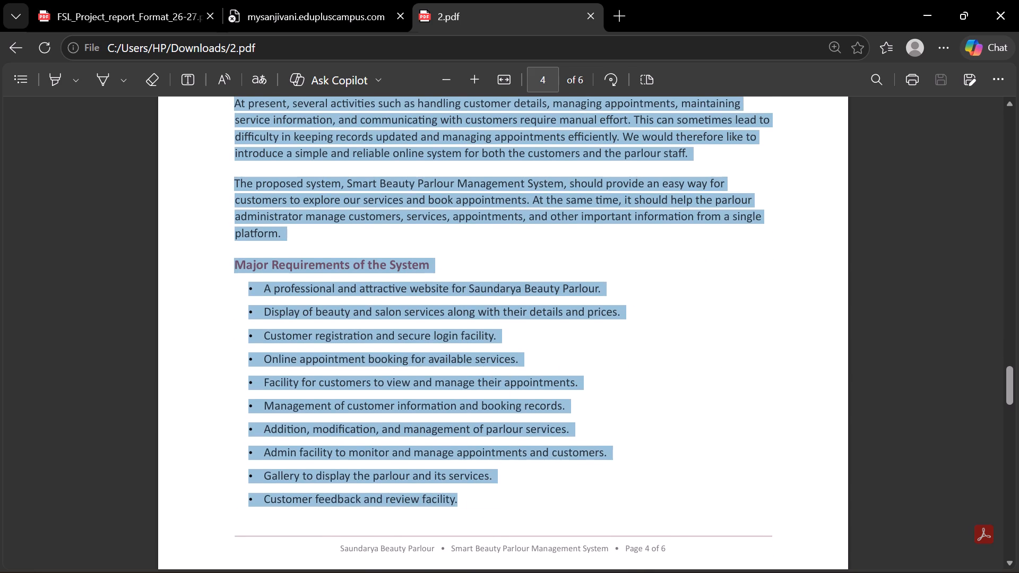
key(ctrl+c)
key(ctrl+c)
Open New Text Document from the desktop in Notepad and paste the copied client letter into a new blank tab.
right_click(660, 258)
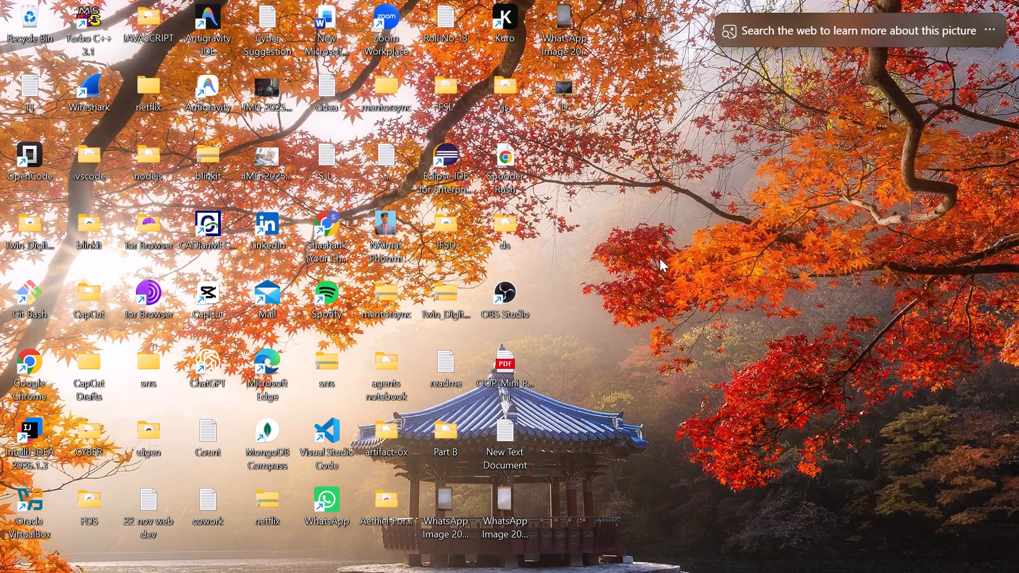
double_click(503, 428)
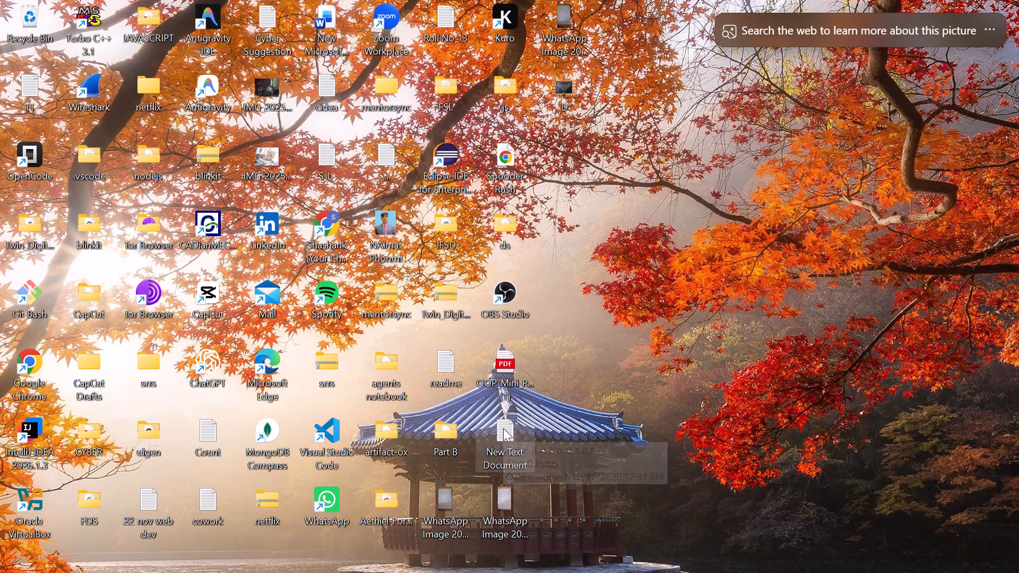
double_click(503, 428)
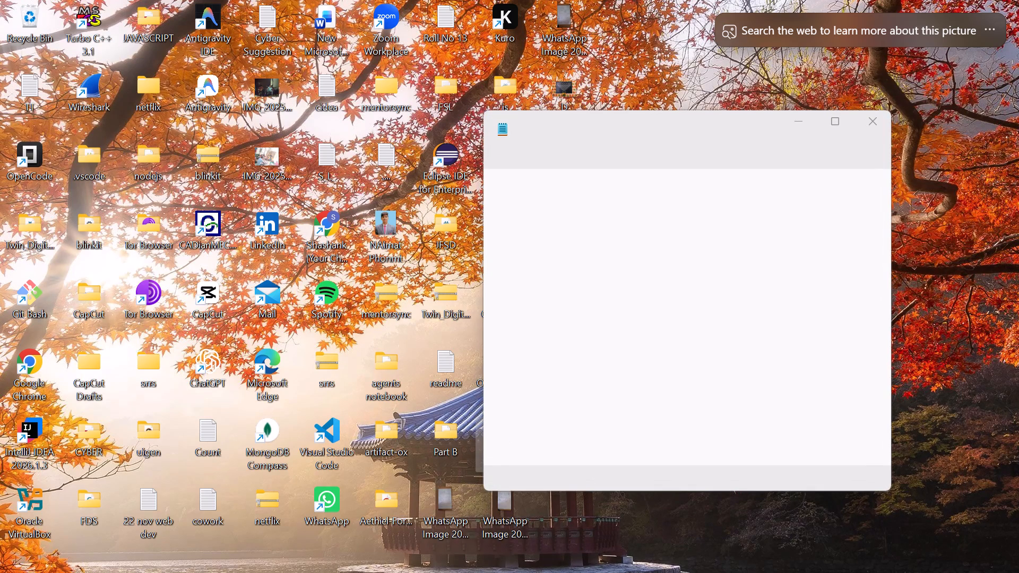
click(840, 123)
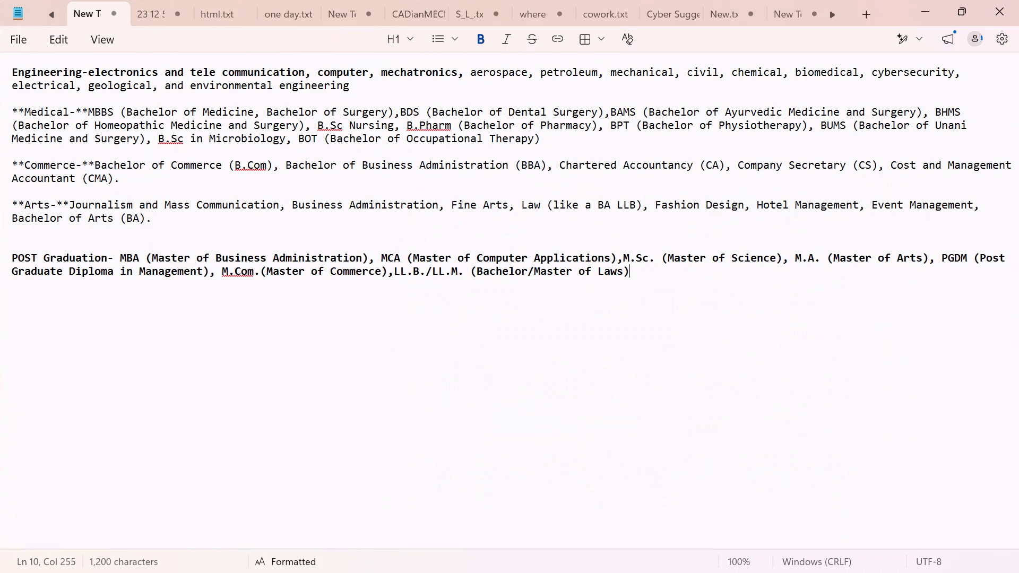
click(864, 14)
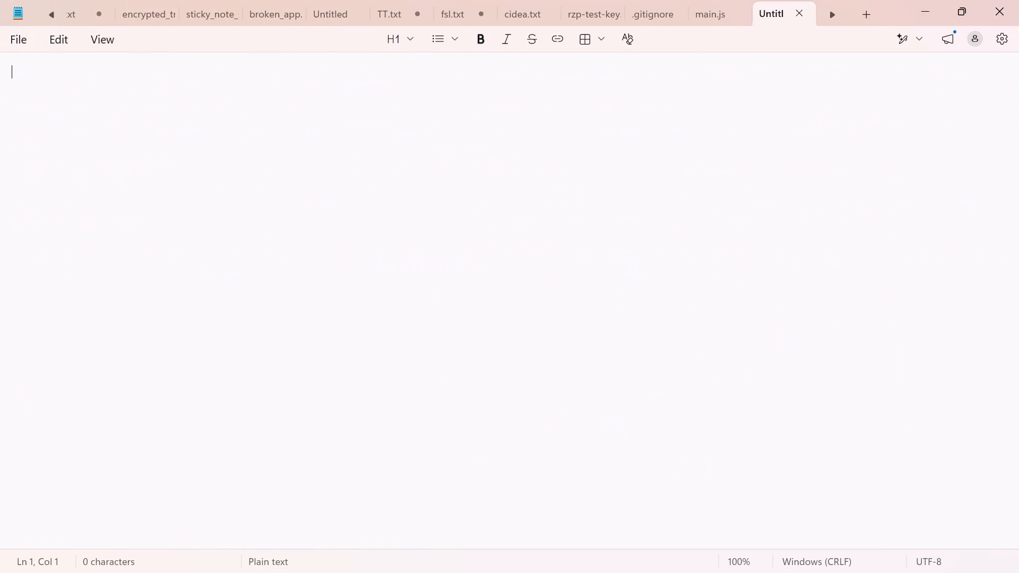
key(ctrl+v)
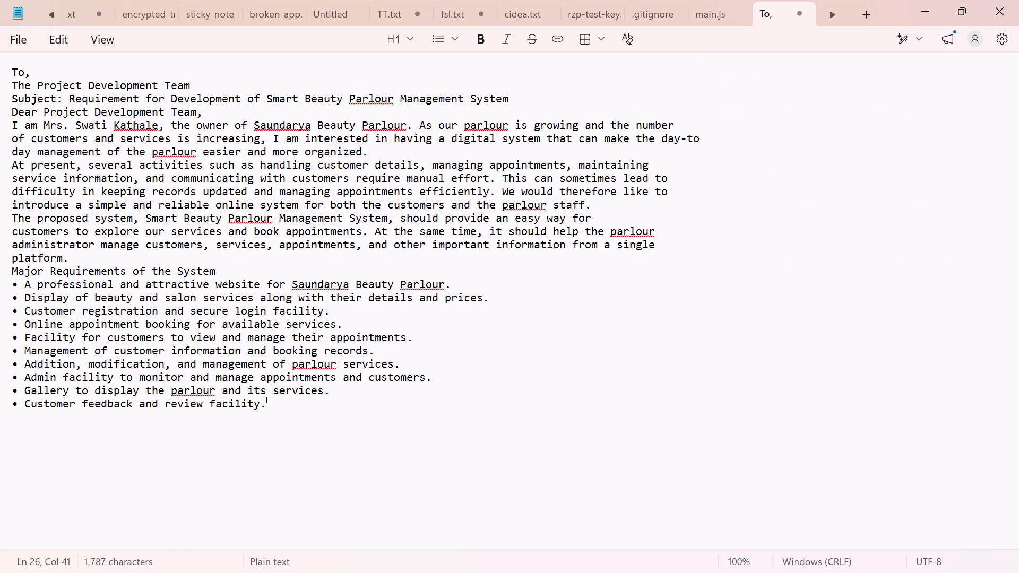
Copy the whole plain-text client letter from the Notepad tab and return to the report document in Chrome.
drag(282, 416, 0, 68)
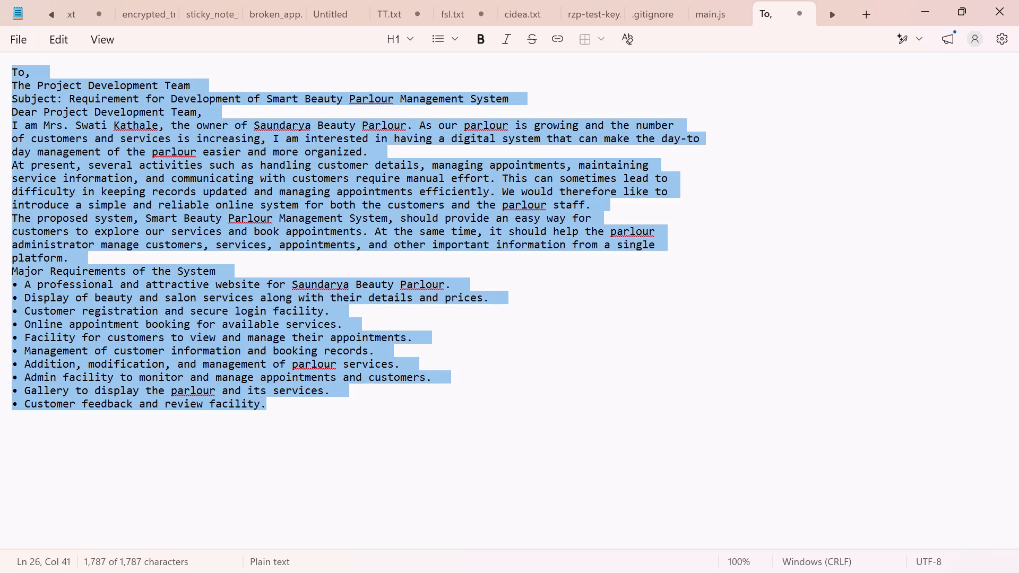
key(ctrl+c)
key(alt+Tab)
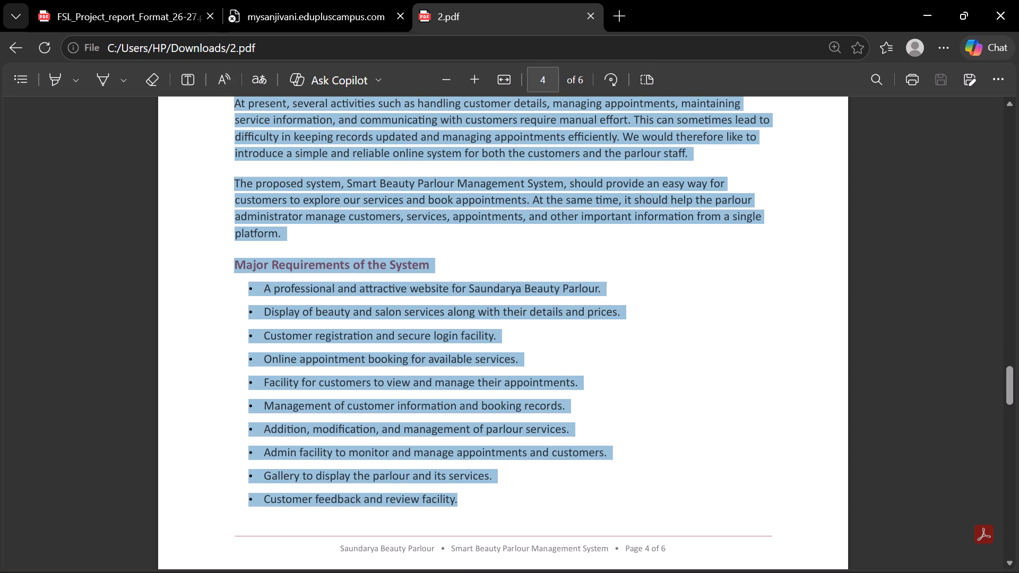
click(937, 0)
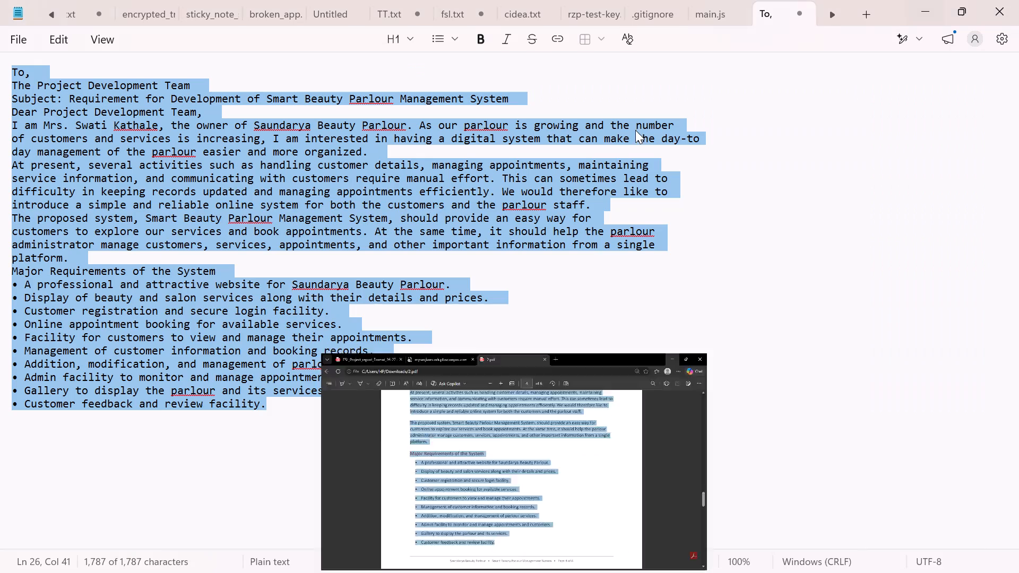
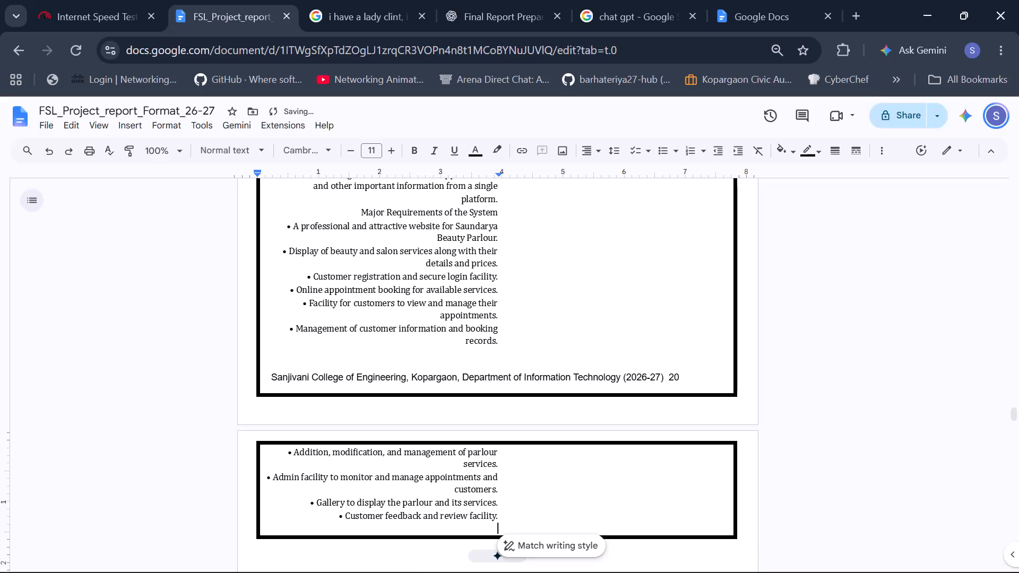
Undo the last paste of the client letter below the CLIENT LETTER heading.
key(ctrl+z)
scroll(519, 381, up, 1)
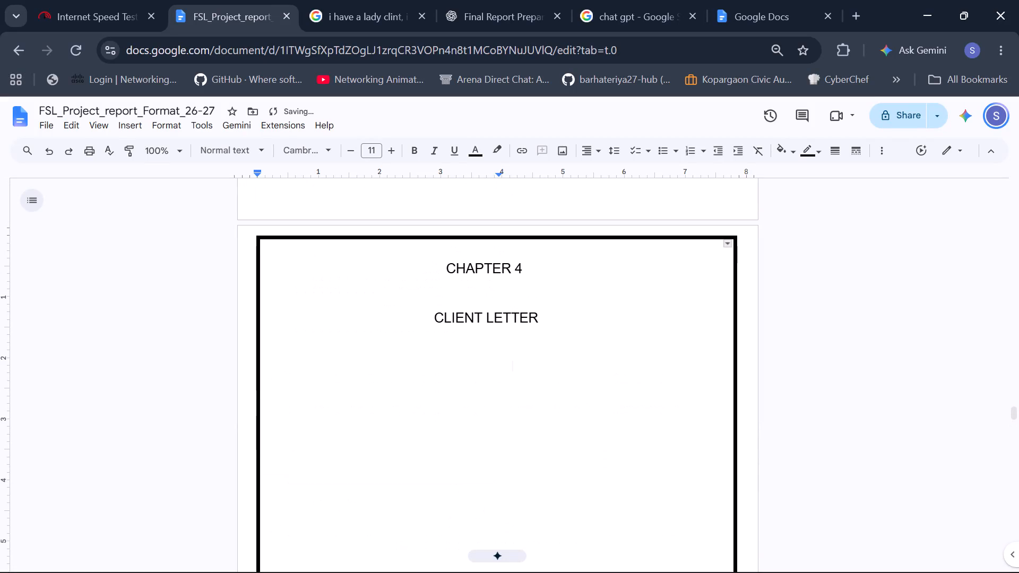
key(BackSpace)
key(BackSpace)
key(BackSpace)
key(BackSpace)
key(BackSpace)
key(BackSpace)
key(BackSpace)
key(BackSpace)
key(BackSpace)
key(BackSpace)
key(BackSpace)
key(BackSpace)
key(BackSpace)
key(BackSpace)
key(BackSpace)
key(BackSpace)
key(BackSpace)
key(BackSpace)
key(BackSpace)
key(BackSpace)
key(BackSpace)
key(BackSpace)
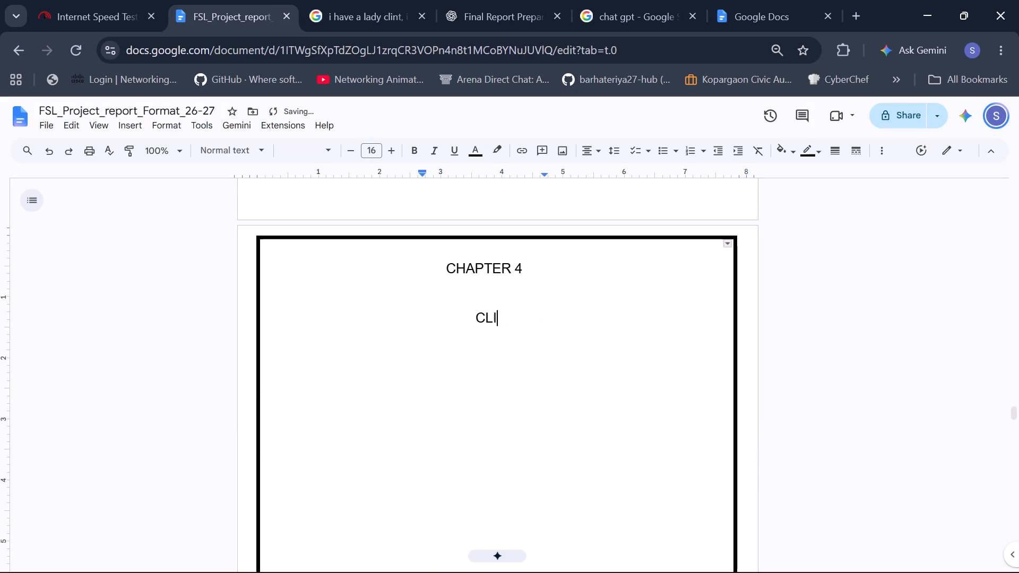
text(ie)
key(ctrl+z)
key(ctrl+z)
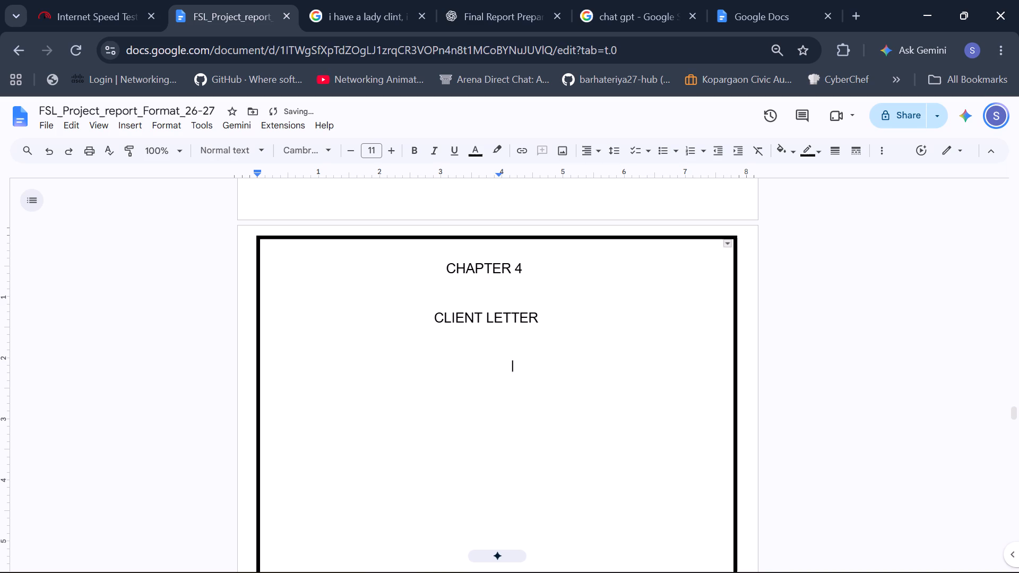
Clear the leading spaces and right alignment from the line below the CLIENT LETTER heading, making it left-aligned.
key(BackSpace)
key(BackSpace)
key(BackSpace)
key(BackSpace)
key(BackSpace)
key(BackSpace)
key(BackSpace)
key(BackSpace)
key(BackSpace)
key(BackSpace)
key(BackSpace)
key(BackSpace)
key(BackSpace)
key(BackSpace)
key(BackSpace)
key(BackSpace)
key(BackSpace)
key(BackSpace)
key(ctrl+z)
key(BackSpace)
key(BackSpace)
key(BackSpace)
key(BackSpace)
key(BackSpace)
key(BackSpace)
key(BackSpace)
key(BackSpace)
key(BackSpace)
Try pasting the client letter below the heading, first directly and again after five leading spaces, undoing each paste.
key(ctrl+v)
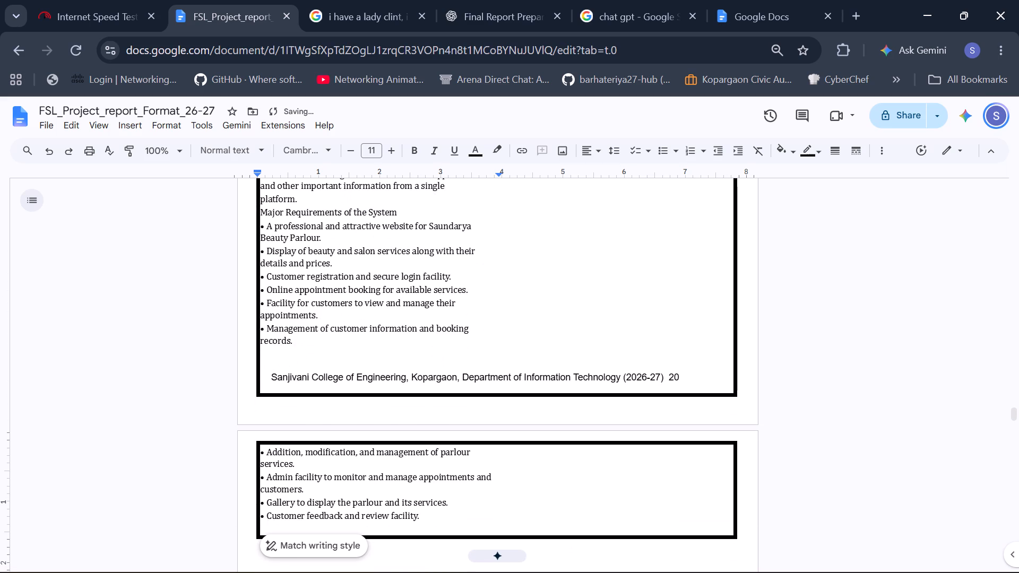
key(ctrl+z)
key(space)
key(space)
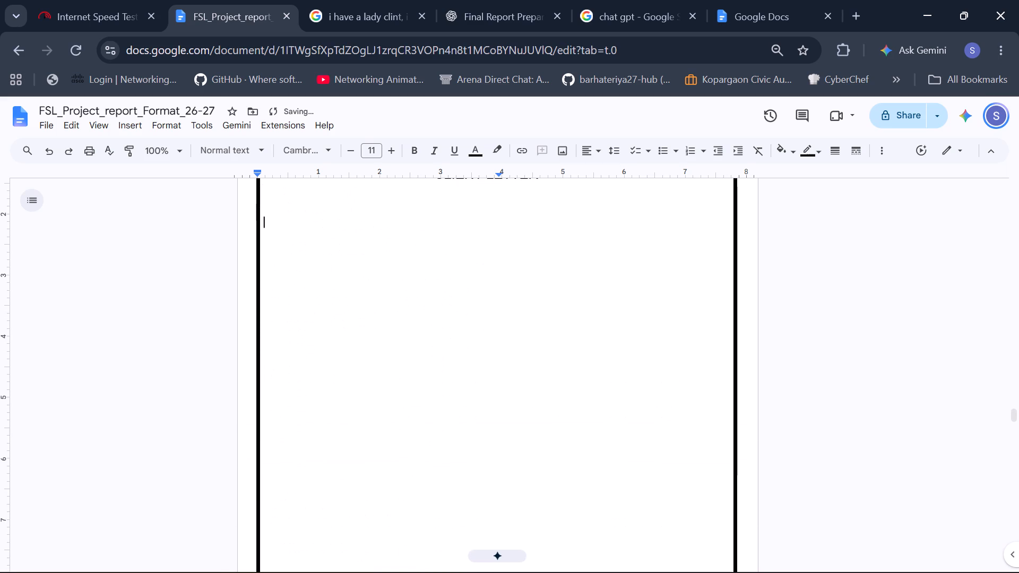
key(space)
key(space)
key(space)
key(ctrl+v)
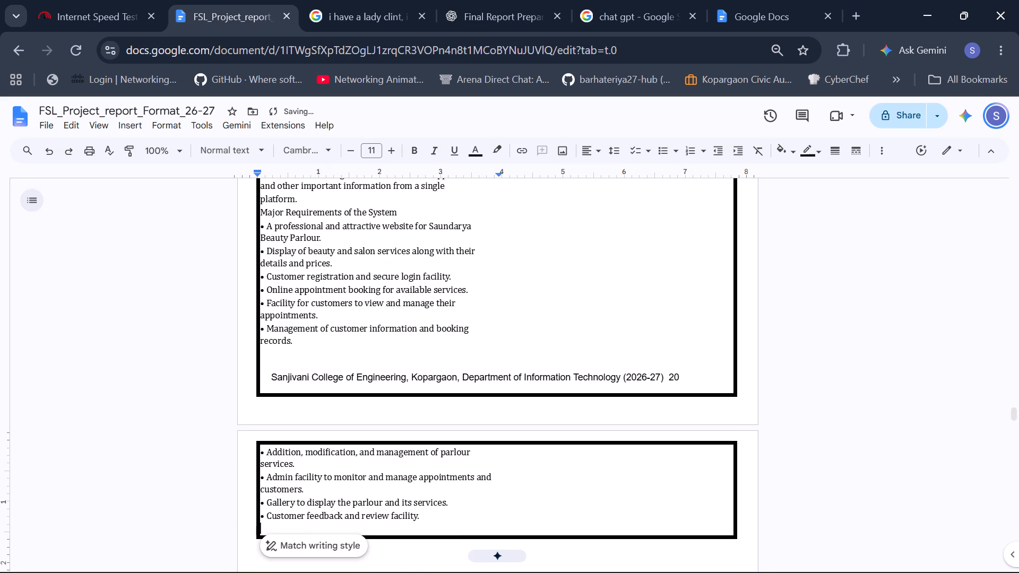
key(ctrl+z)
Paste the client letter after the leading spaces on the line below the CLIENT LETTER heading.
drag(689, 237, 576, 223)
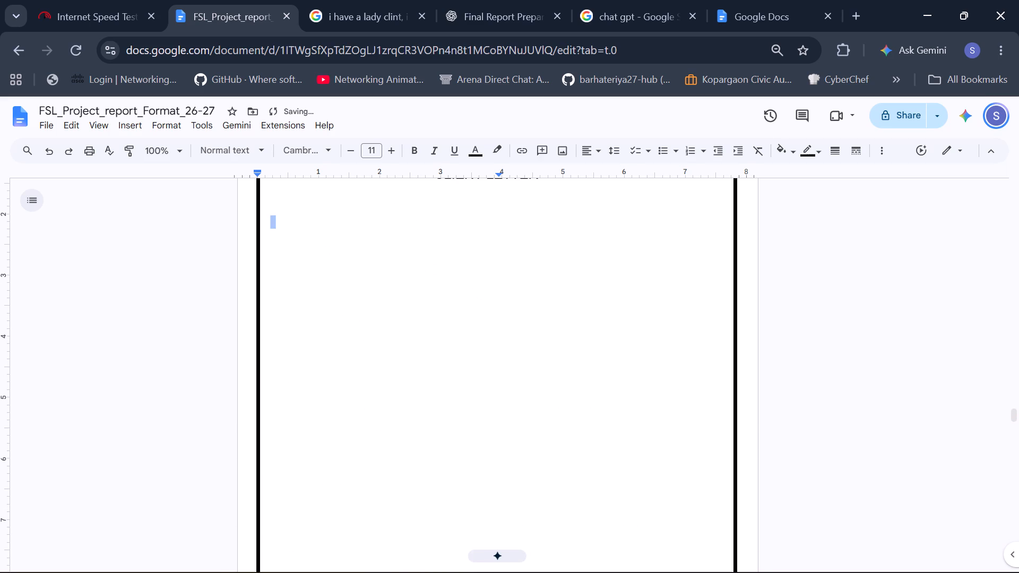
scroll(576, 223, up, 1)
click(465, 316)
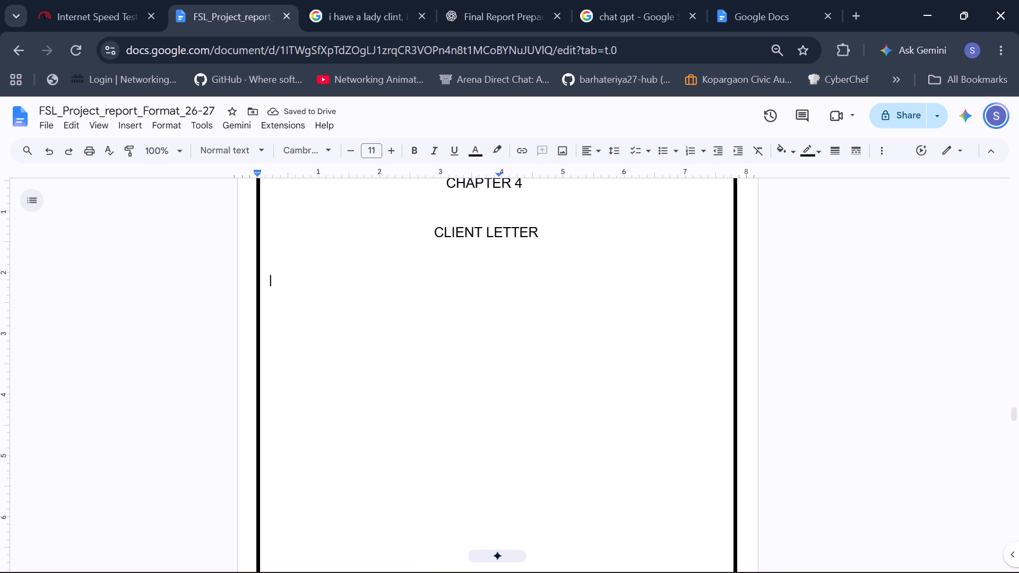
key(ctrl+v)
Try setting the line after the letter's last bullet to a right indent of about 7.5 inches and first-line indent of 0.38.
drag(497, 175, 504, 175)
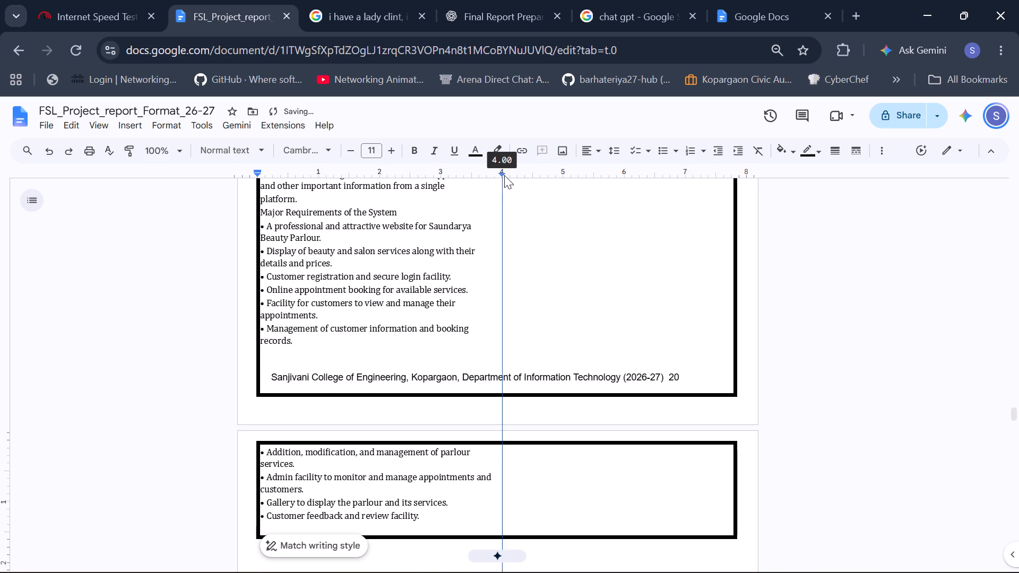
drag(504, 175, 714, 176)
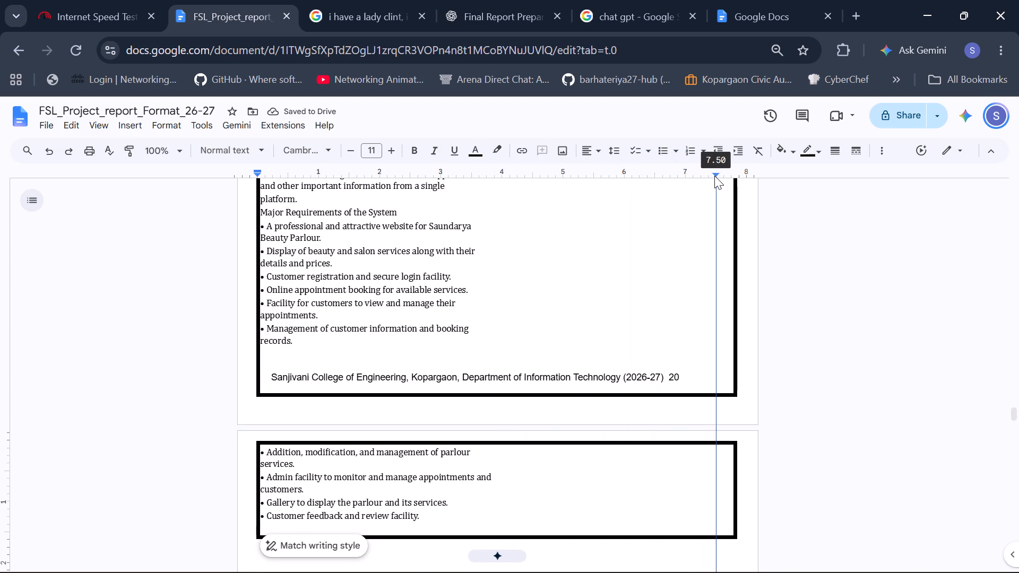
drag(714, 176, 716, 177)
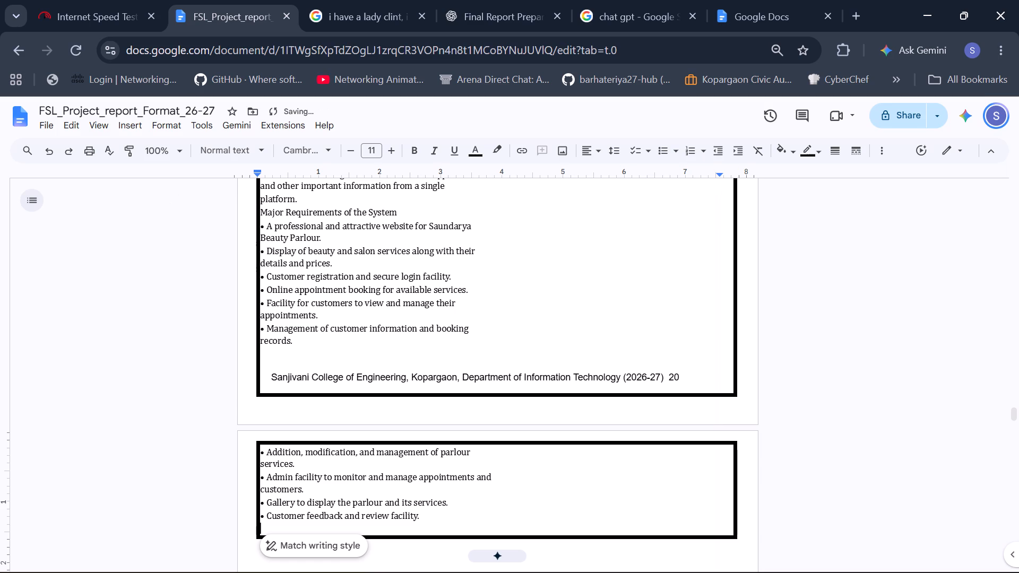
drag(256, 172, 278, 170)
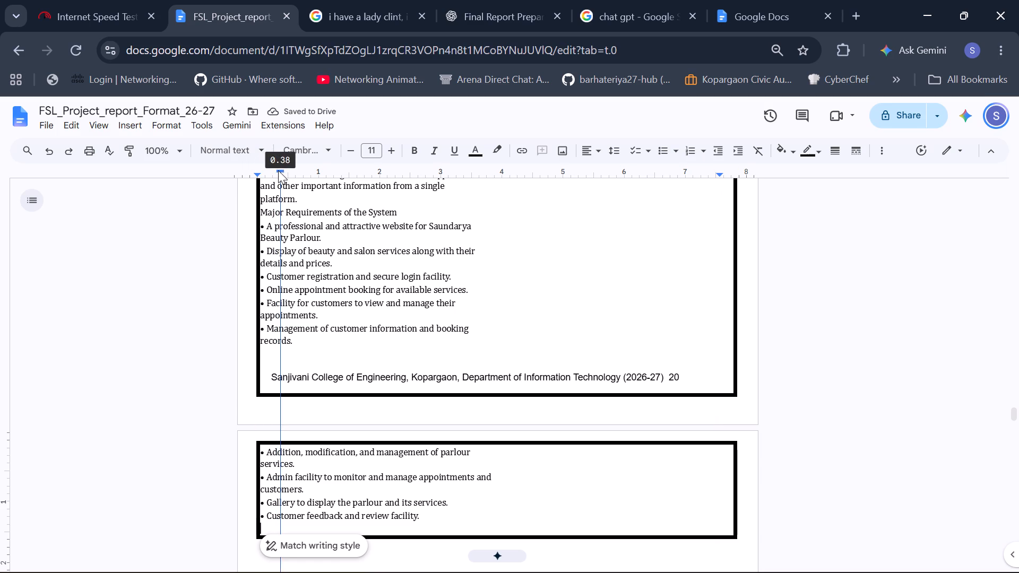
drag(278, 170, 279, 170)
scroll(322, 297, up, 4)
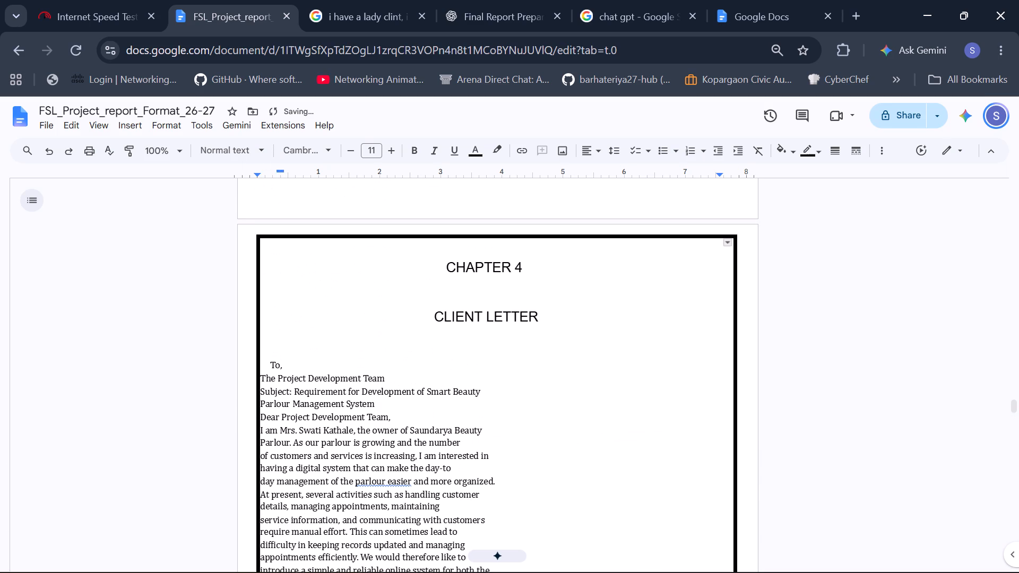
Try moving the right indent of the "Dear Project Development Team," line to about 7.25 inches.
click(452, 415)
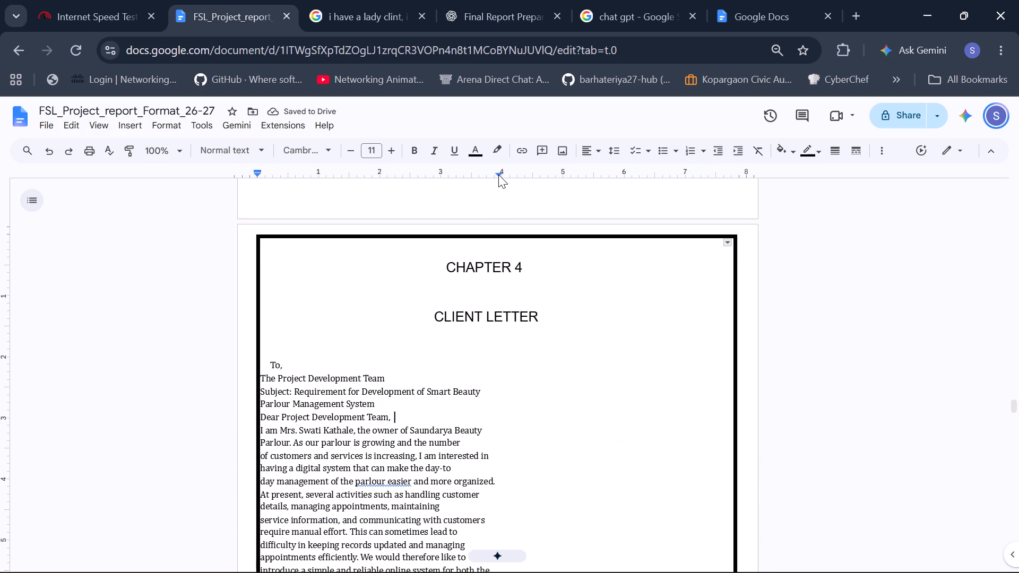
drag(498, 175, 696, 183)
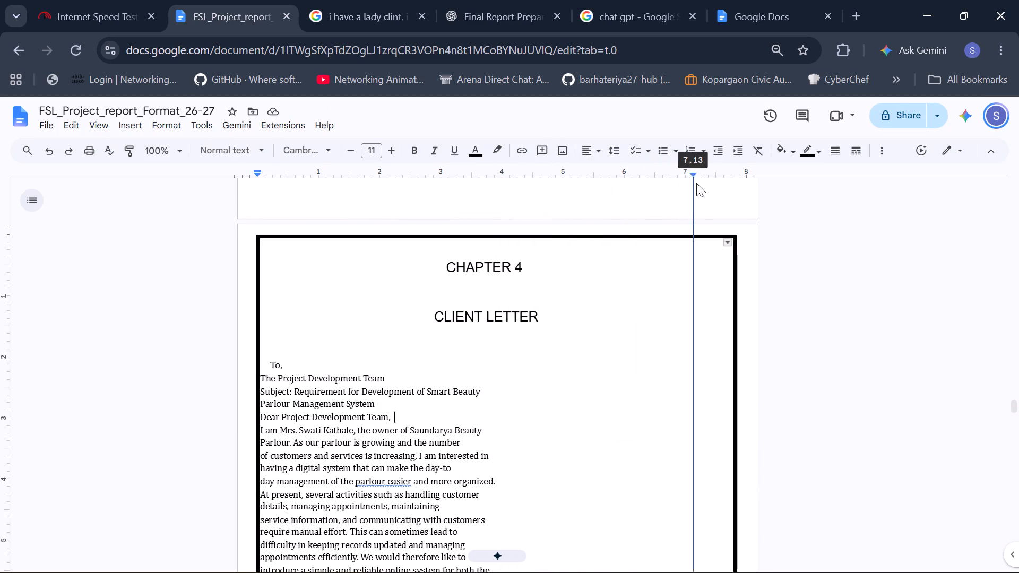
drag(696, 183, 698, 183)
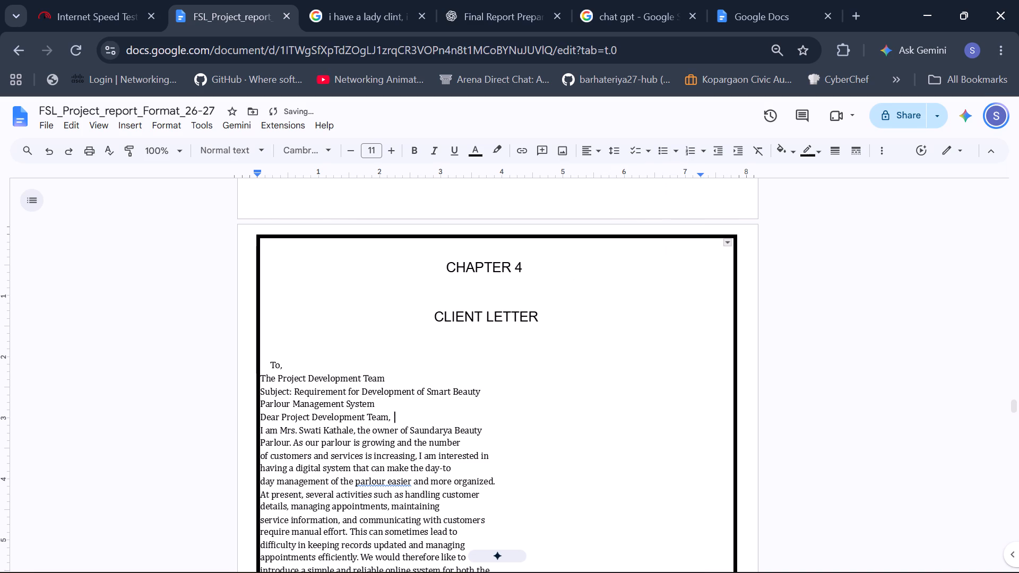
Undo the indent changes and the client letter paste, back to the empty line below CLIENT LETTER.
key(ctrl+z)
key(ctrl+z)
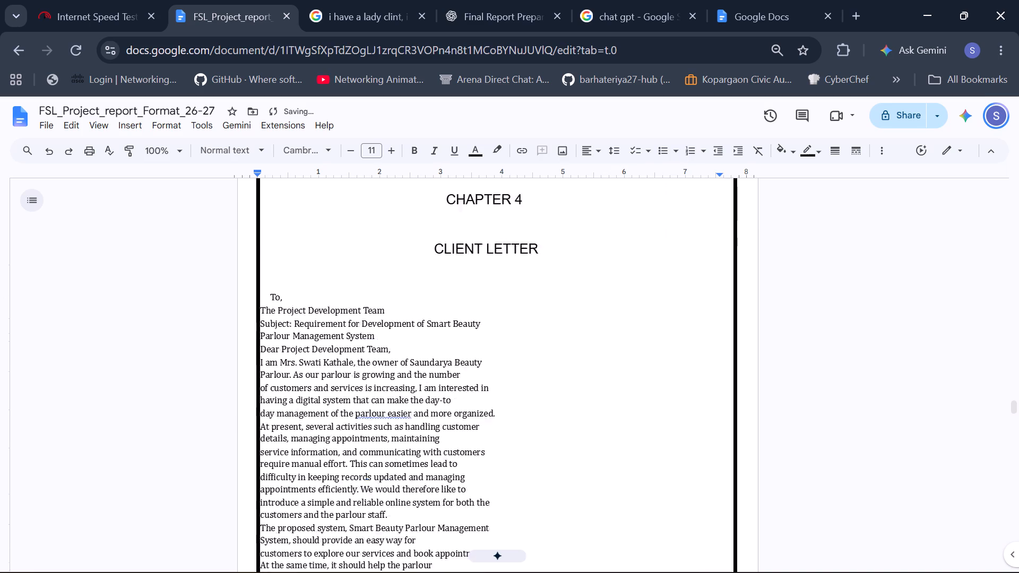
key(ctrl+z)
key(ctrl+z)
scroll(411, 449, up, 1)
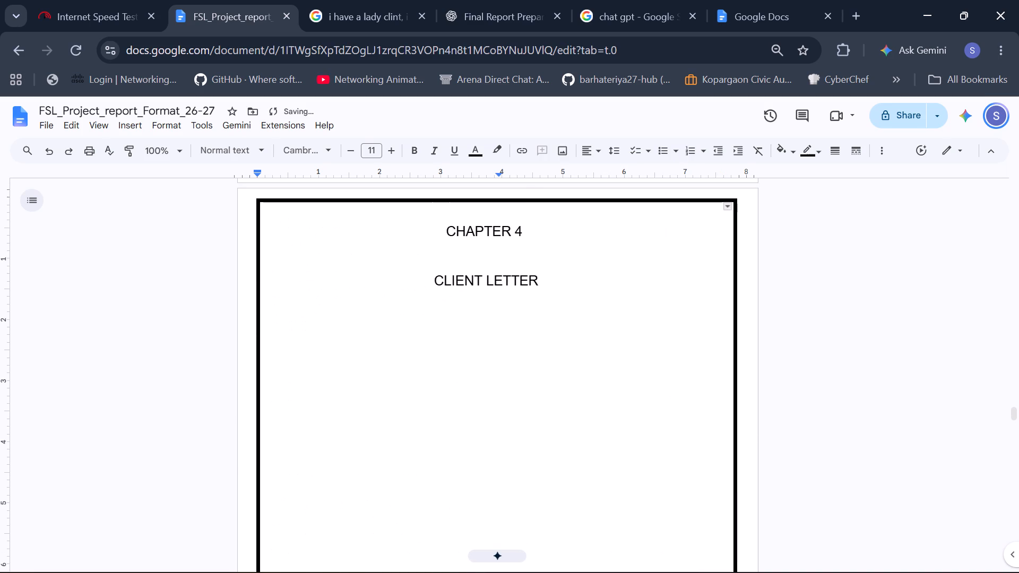
Set the empty line below CLIENT LETTER to a right indent of about 7.25 inches and left indent of about 0.38 inches.
drag(498, 176, 701, 189)
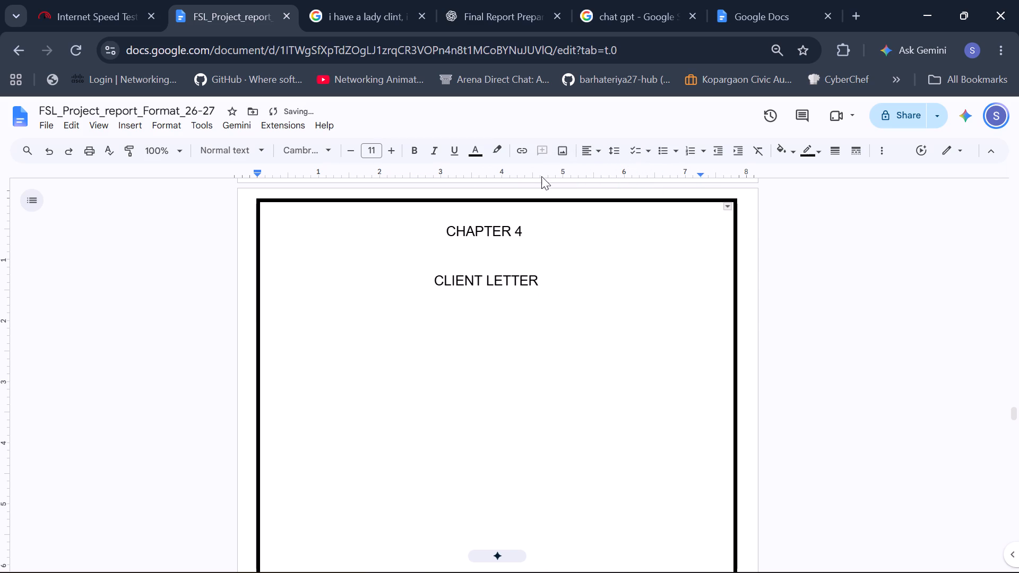
drag(255, 176, 273, 179)
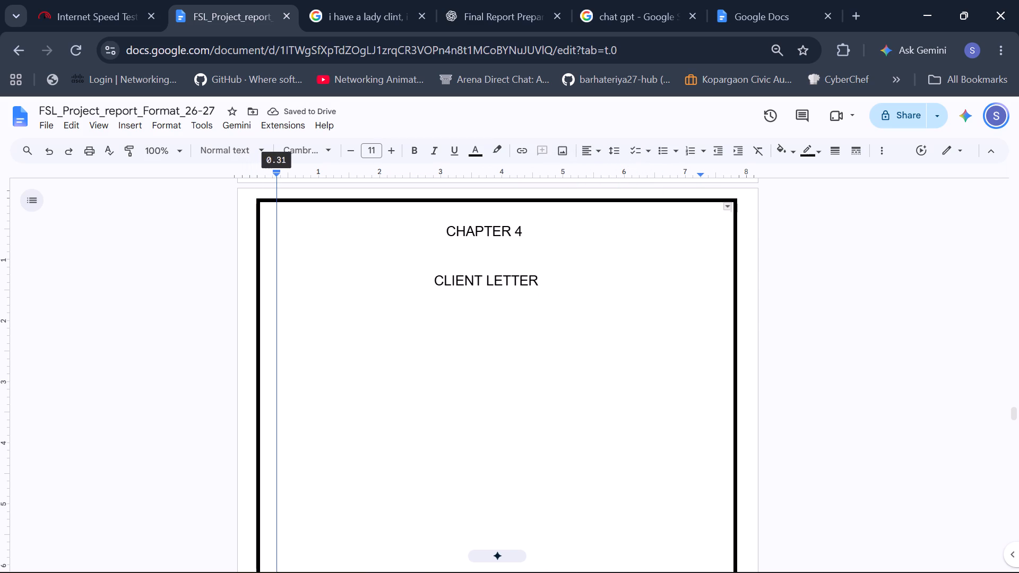
drag(273, 179, 276, 181)
Paste the plain-text client letter into the newly indented line below the CLIENT LETTER heading.
scroll(276, 181, up, 1)
scroll(287, 303, up, 1)
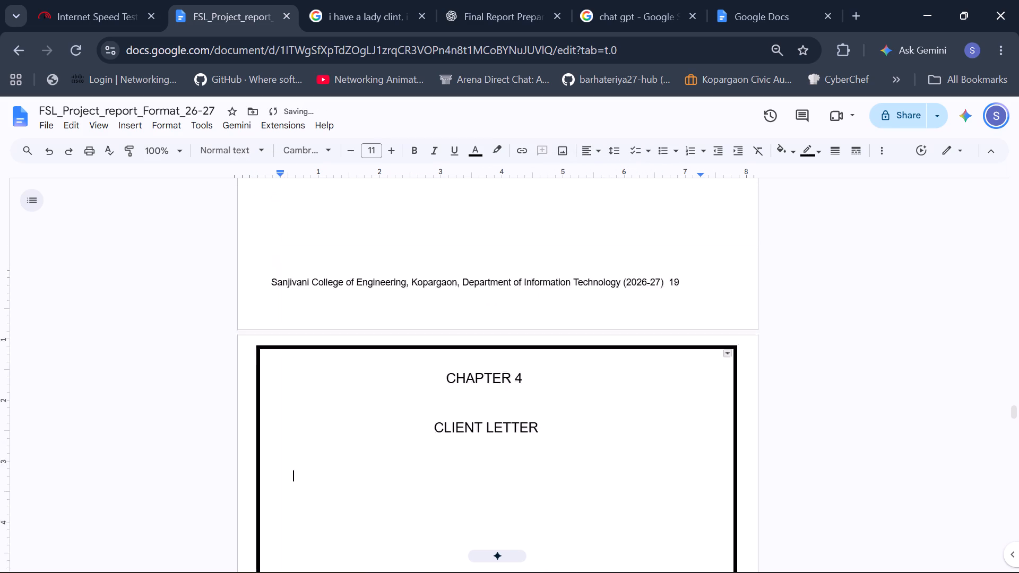
scroll(287, 303, up, 2)
scroll(287, 303, down, 2)
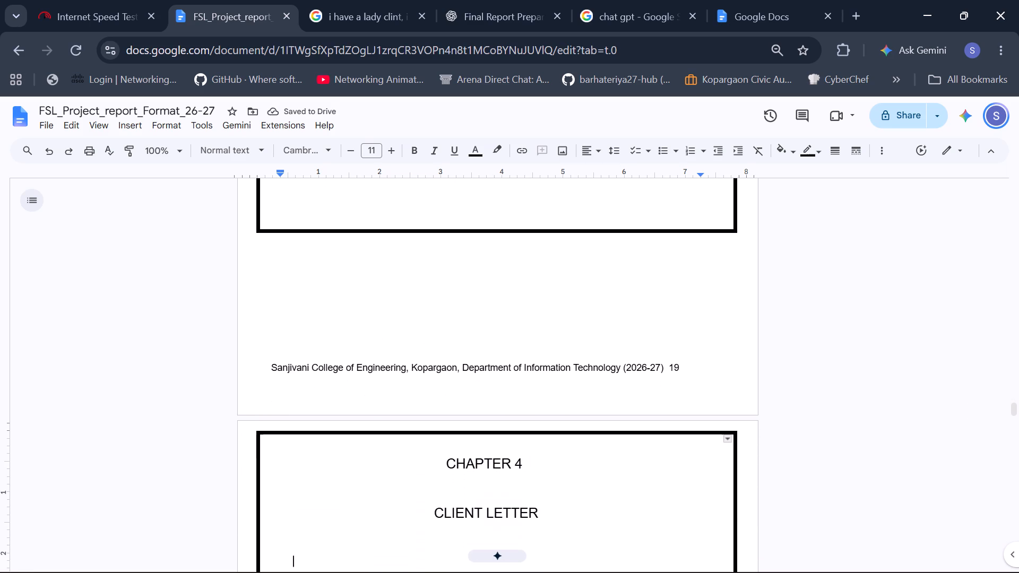
scroll(323, 529, down, 2)
key(ctrl+v)
scroll(323, 529, up, 1)
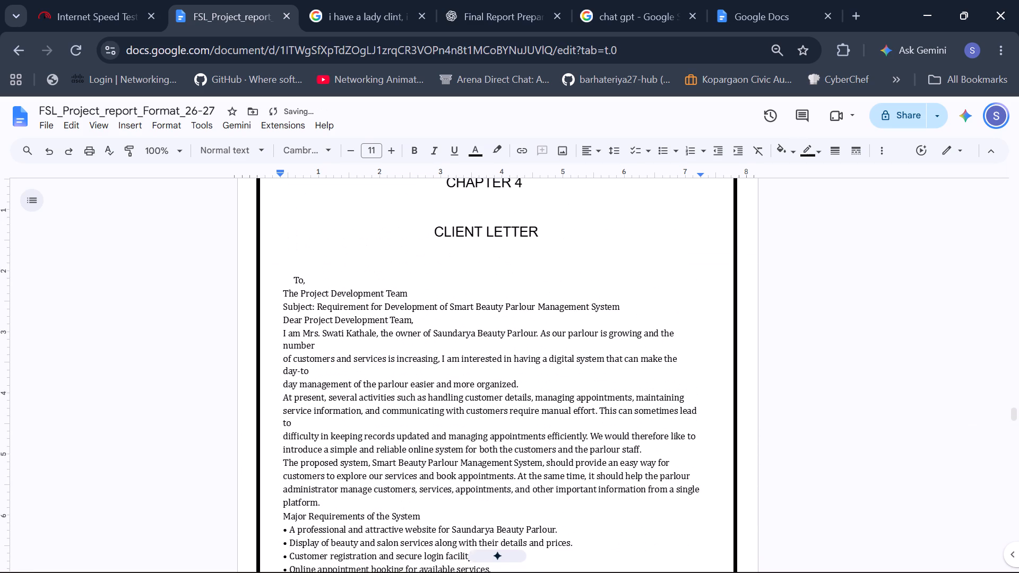
scroll(323, 529, up, 1)
Delete four of the leading spaces before "To," at the start of the pasted letter and check its layout.
click(294, 299)
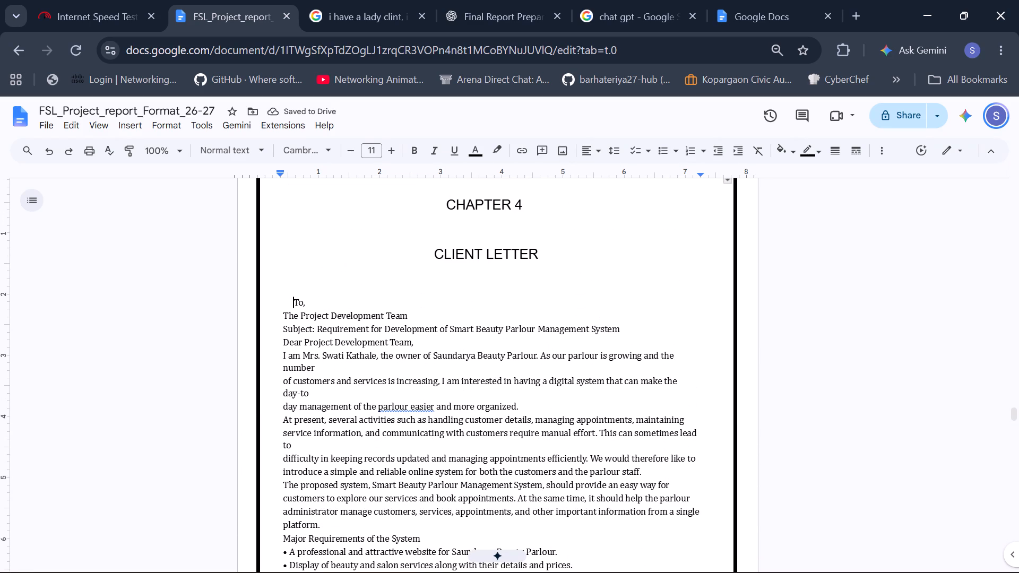
key(BackSpace)
key(BackSpace)
key(BackSpace)
key(BackSpace)
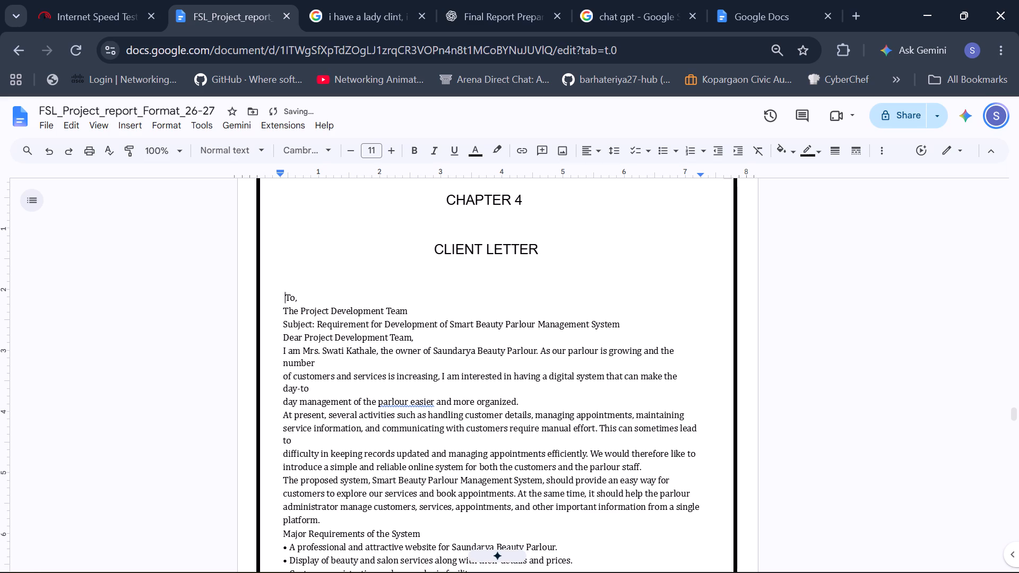
scroll(457, 339, down, 3)
scroll(457, 339, up, 1)
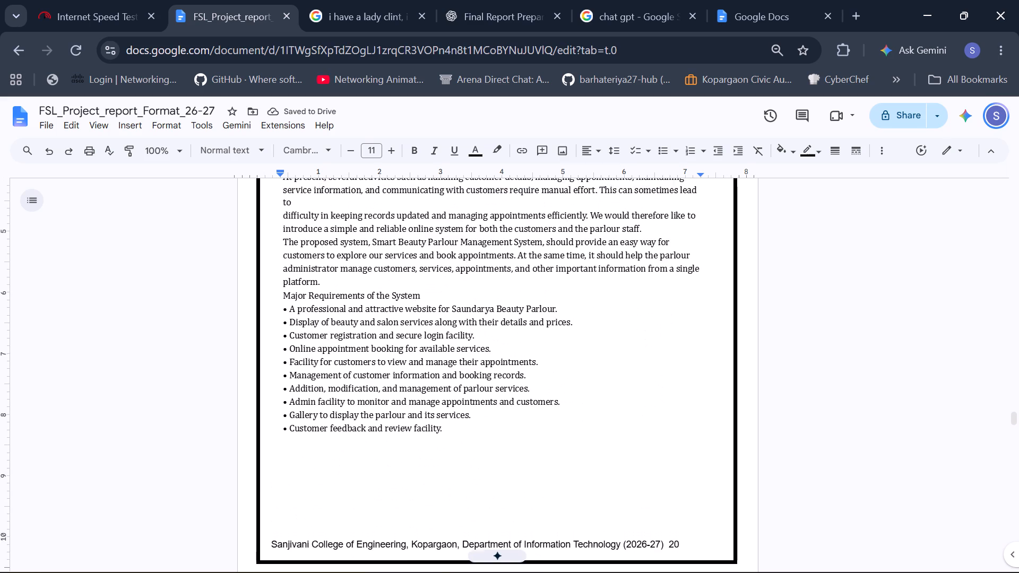
scroll(457, 339, up, 2)
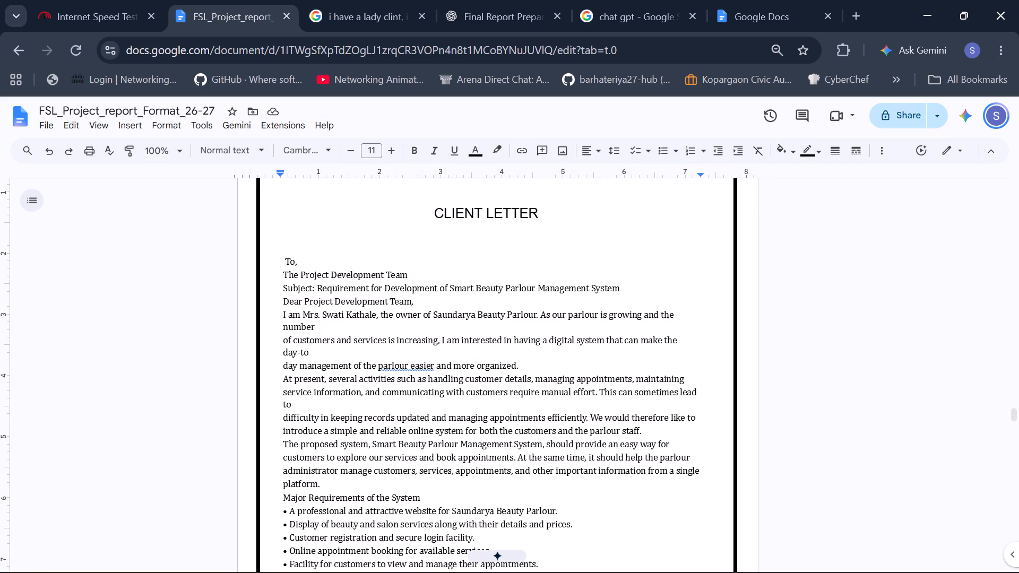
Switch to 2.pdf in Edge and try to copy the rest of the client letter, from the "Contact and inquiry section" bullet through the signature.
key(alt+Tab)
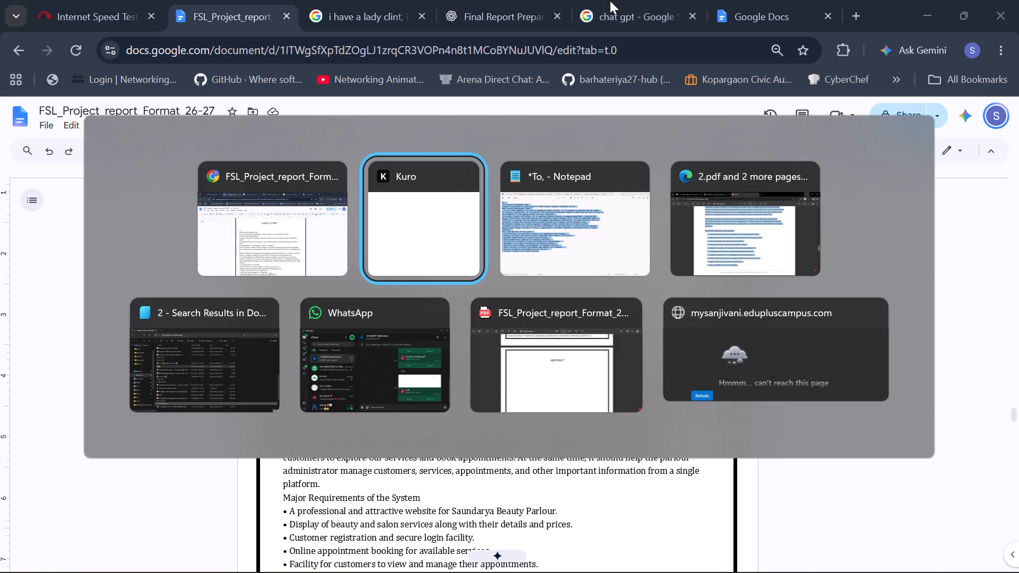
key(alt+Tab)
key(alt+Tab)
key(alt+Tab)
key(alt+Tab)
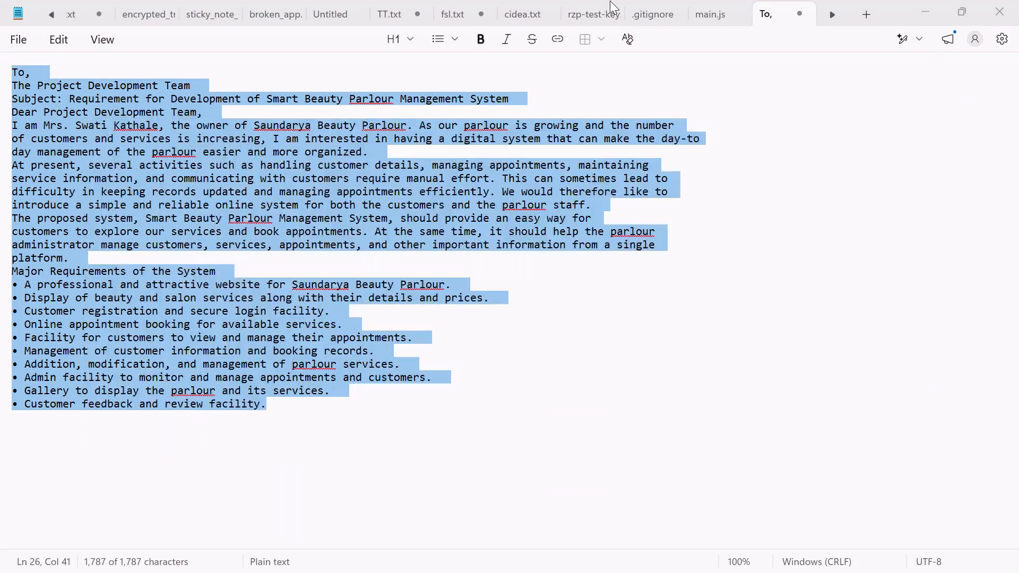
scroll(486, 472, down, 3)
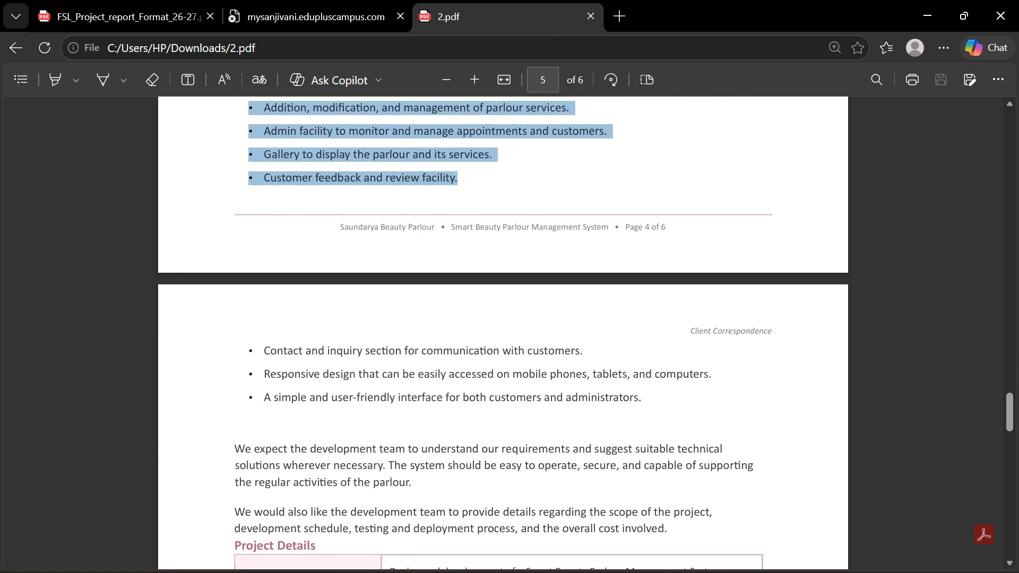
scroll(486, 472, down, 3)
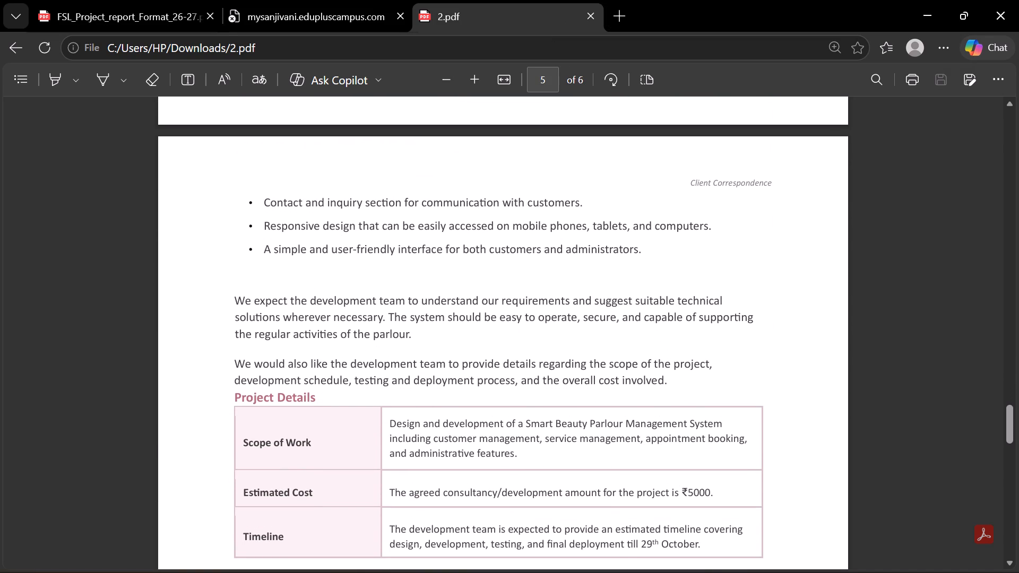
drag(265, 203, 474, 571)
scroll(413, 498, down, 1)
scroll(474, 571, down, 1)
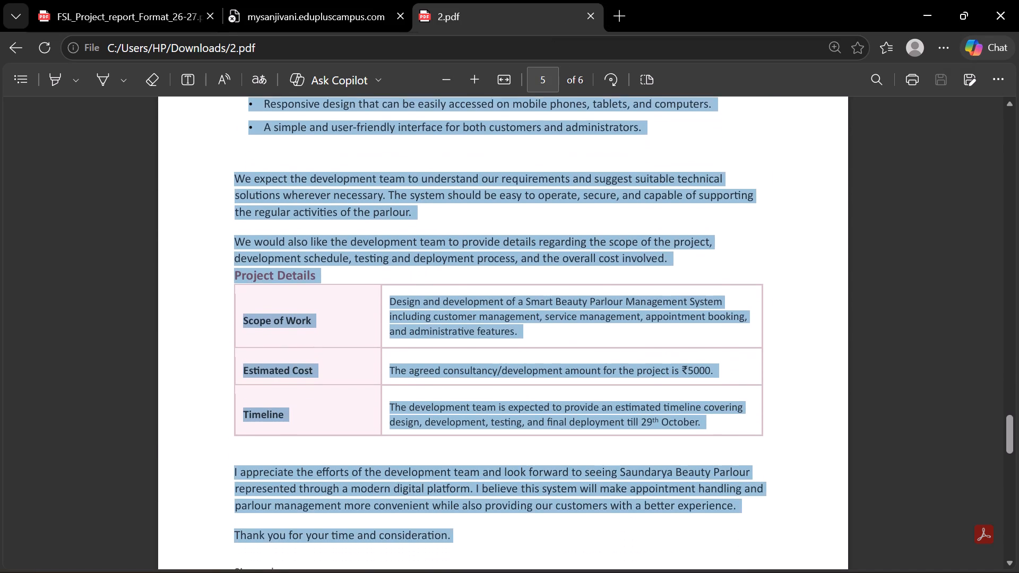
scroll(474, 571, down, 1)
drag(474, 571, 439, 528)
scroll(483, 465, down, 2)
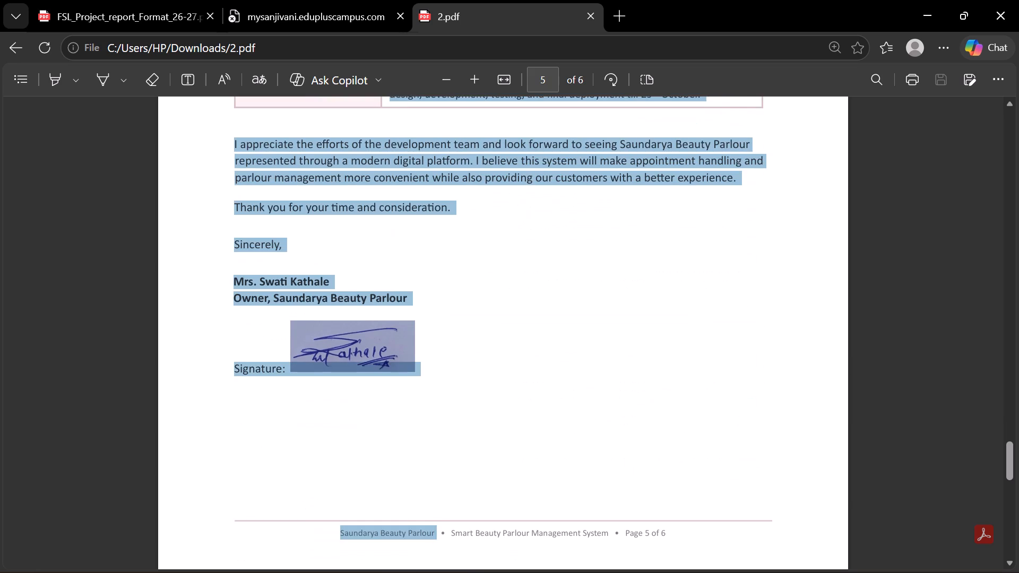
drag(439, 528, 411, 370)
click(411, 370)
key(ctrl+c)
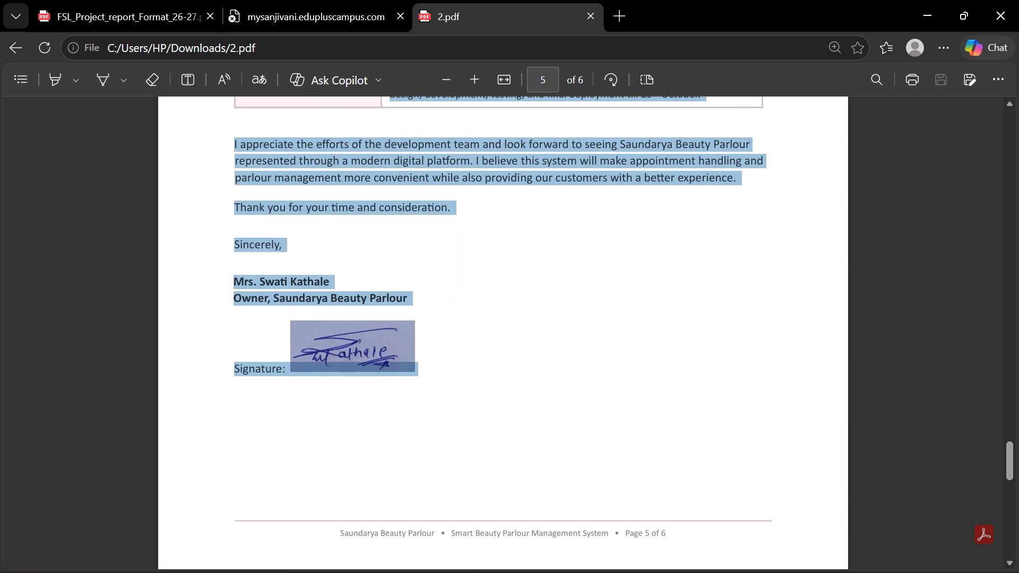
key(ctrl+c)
Return to the Google Docs report and add an empty line below the "Customer feedback and review facility." bullet.
key(alt+Tab)
key(alt+Tab)
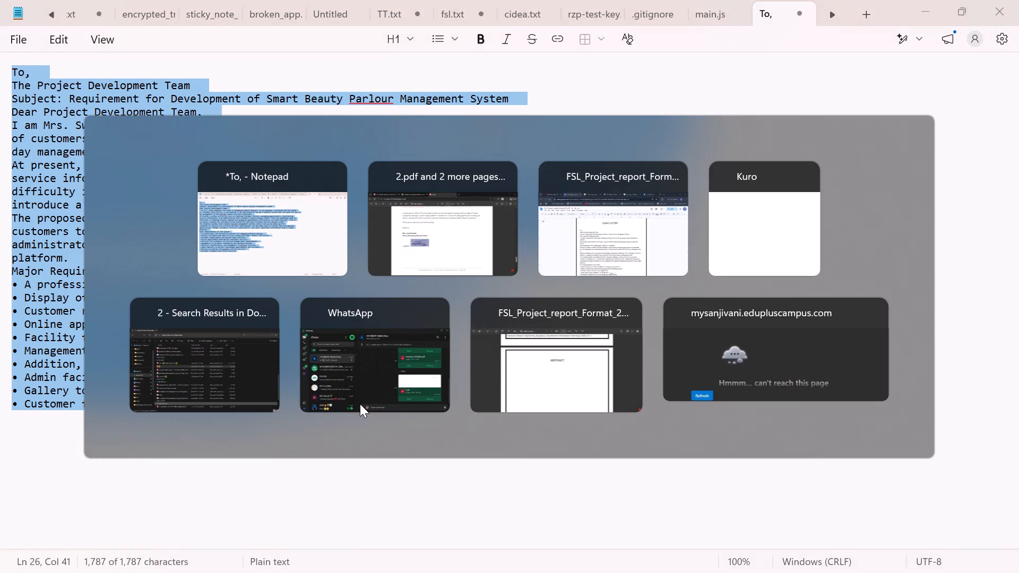
key(alt+Tab)
scroll(350, 477, down, 2)
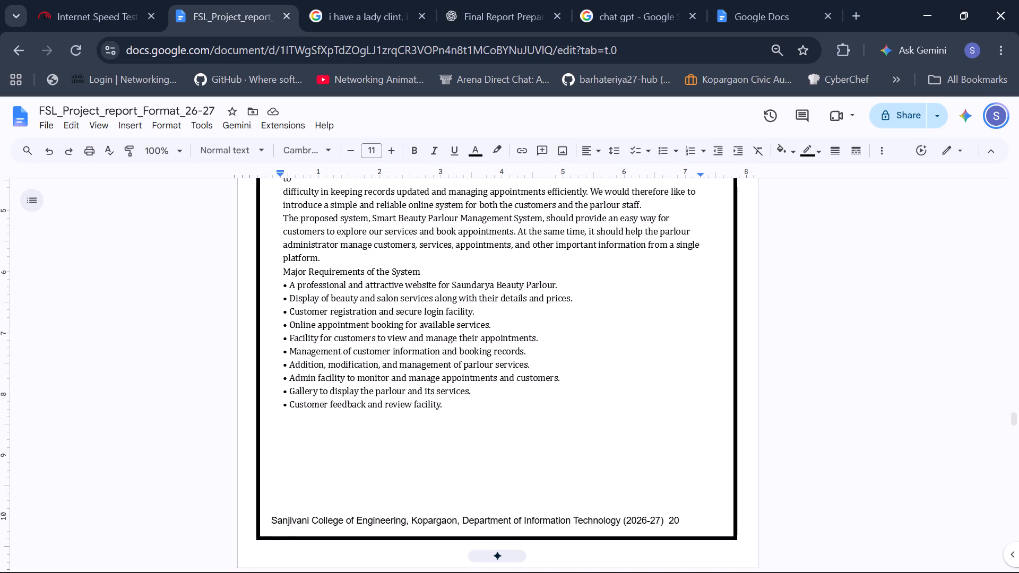
click(459, 411)
key(Return)
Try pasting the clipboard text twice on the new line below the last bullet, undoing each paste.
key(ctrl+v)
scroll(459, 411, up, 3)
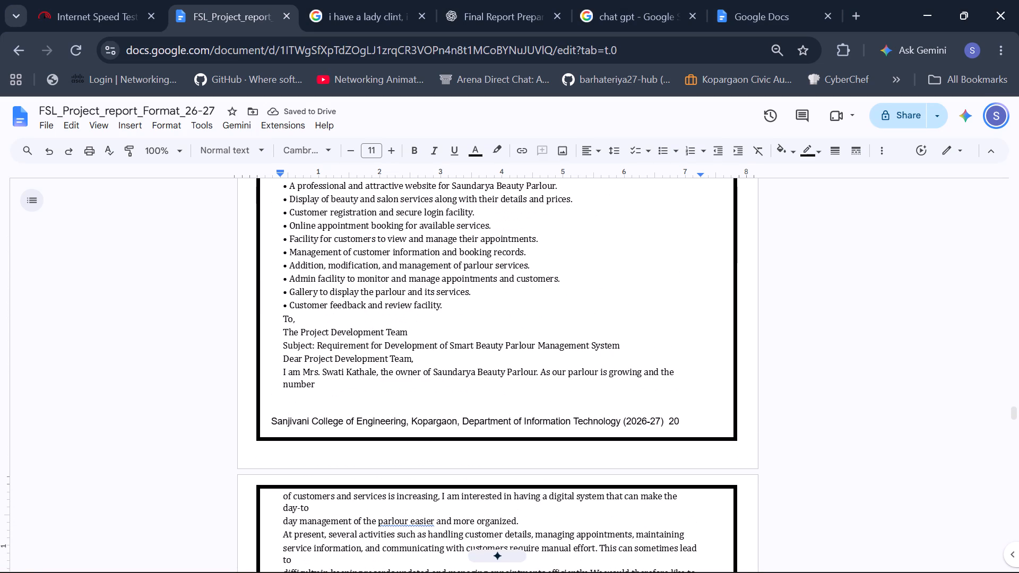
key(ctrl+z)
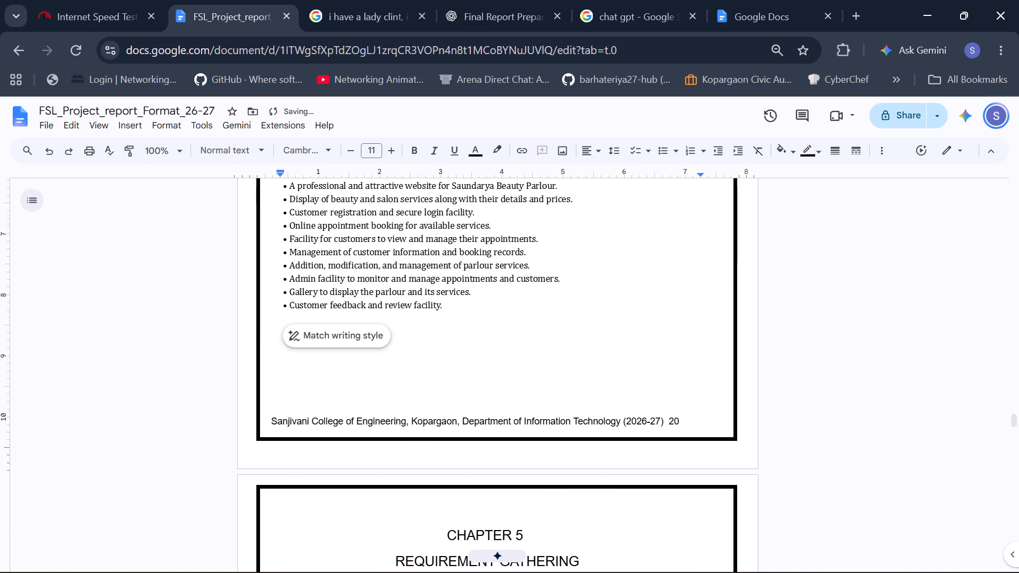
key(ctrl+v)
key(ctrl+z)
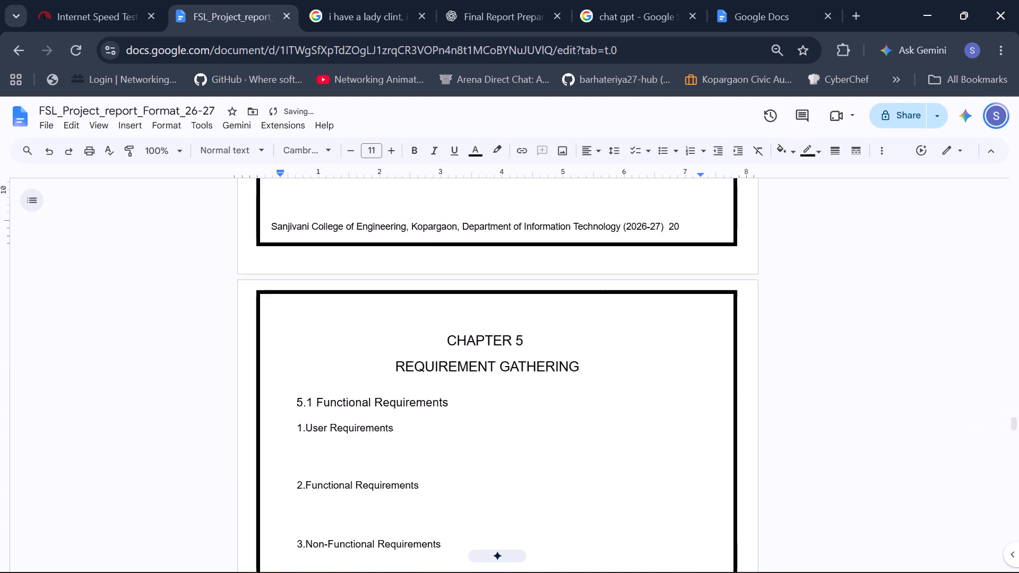
Switch to 2.pdf in Edge and copy the page 5 letter text from "Contact and inquiry section" down to the signature.
key(alt+Tab)
key(alt+Tab)
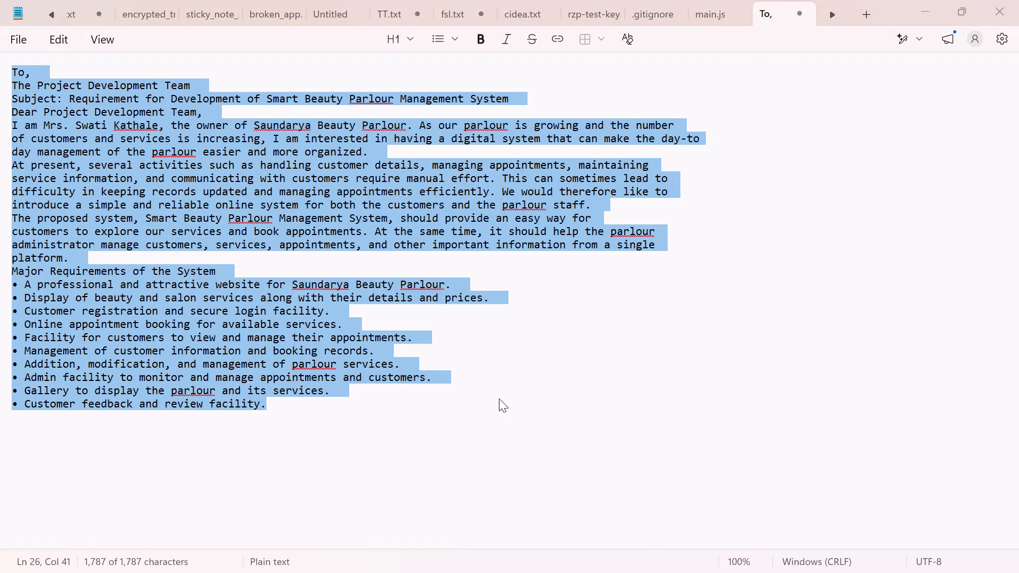
key(alt+Tab)
drag(425, 383, 425, 382)
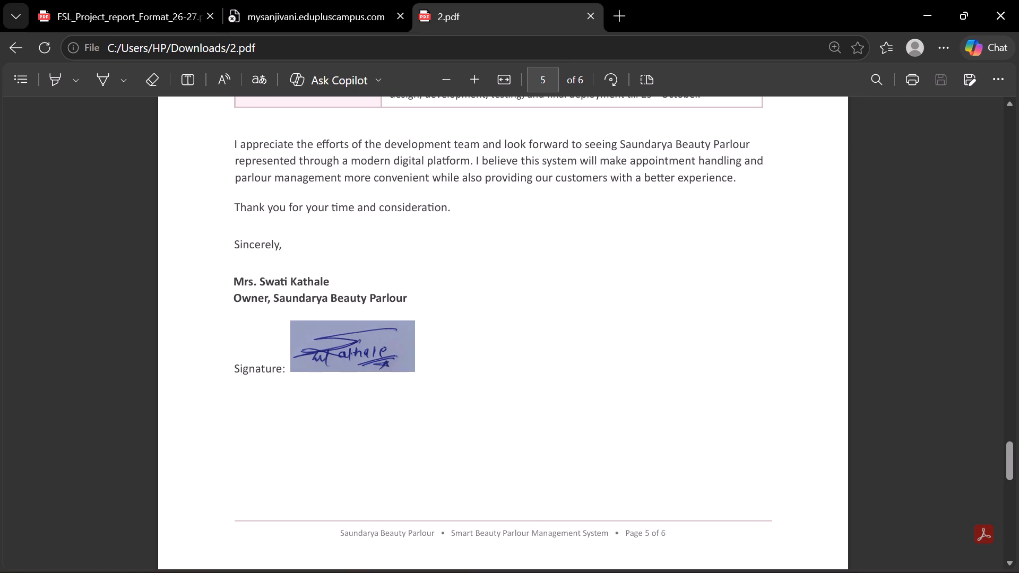
drag(425, 382, 261, 327)
scroll(255, 184, up, 2)
scroll(261, 327, up, 1)
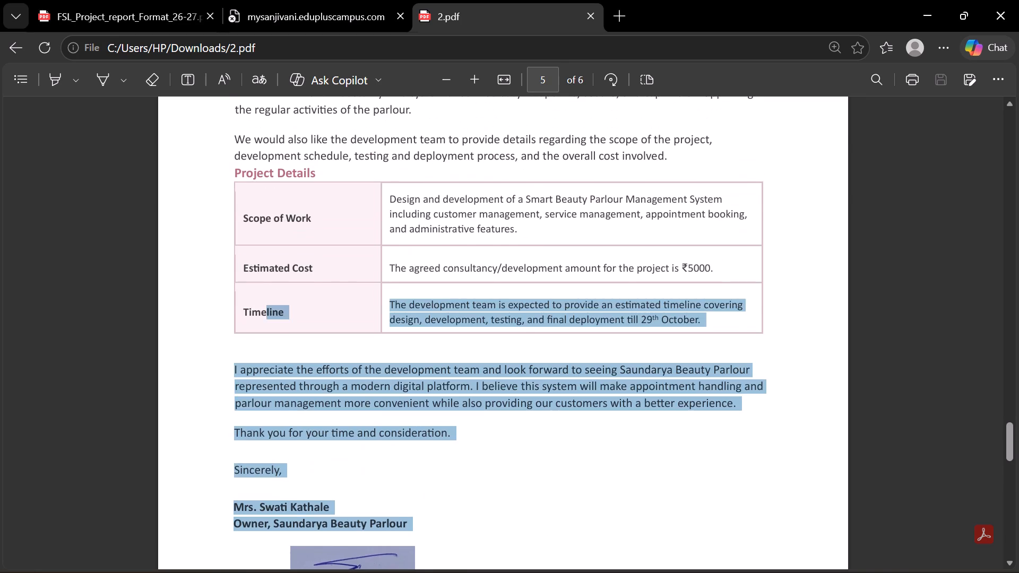
scroll(261, 327, up, 1)
drag(261, 327, 234, 211)
scroll(234, 211, up, 4)
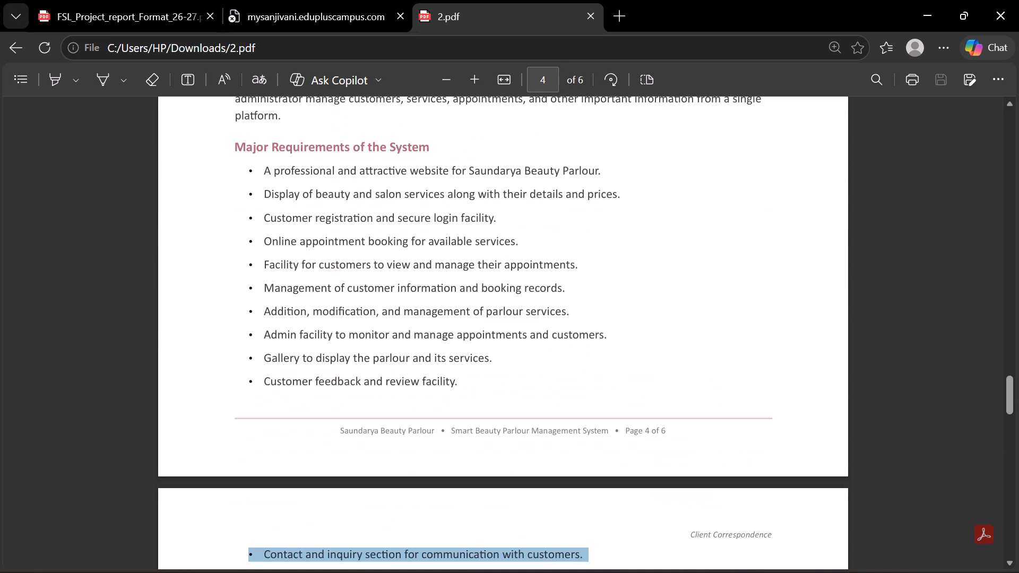
drag(234, 211, 224, 563)
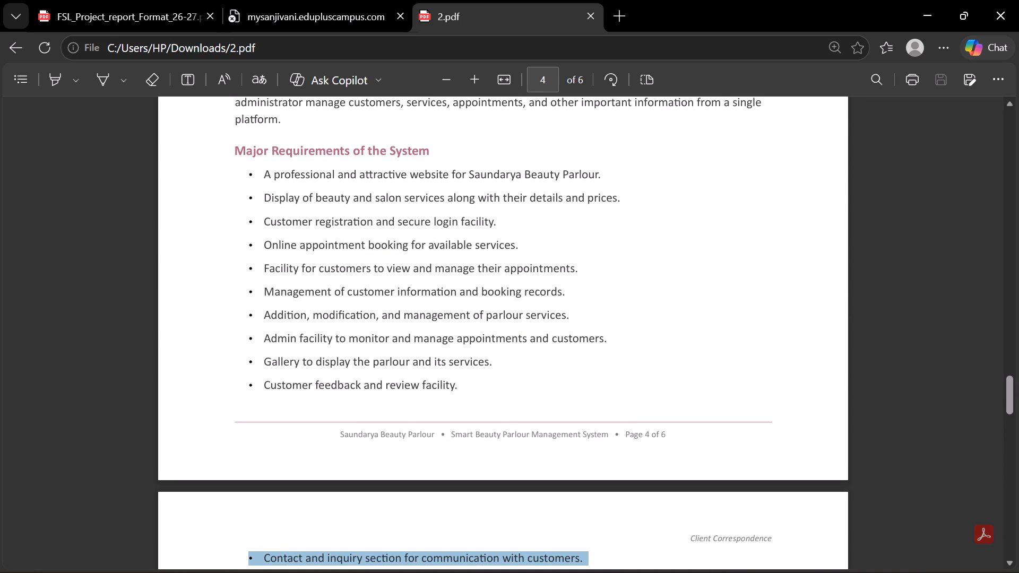
drag(224, 563, 210, 557)
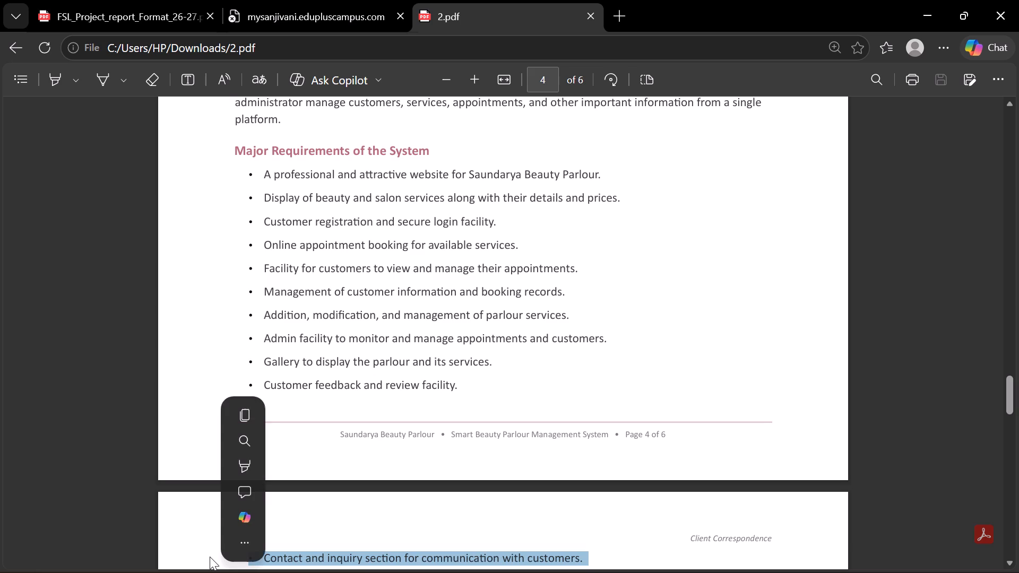
scroll(210, 557, down, 1)
click(243, 421)
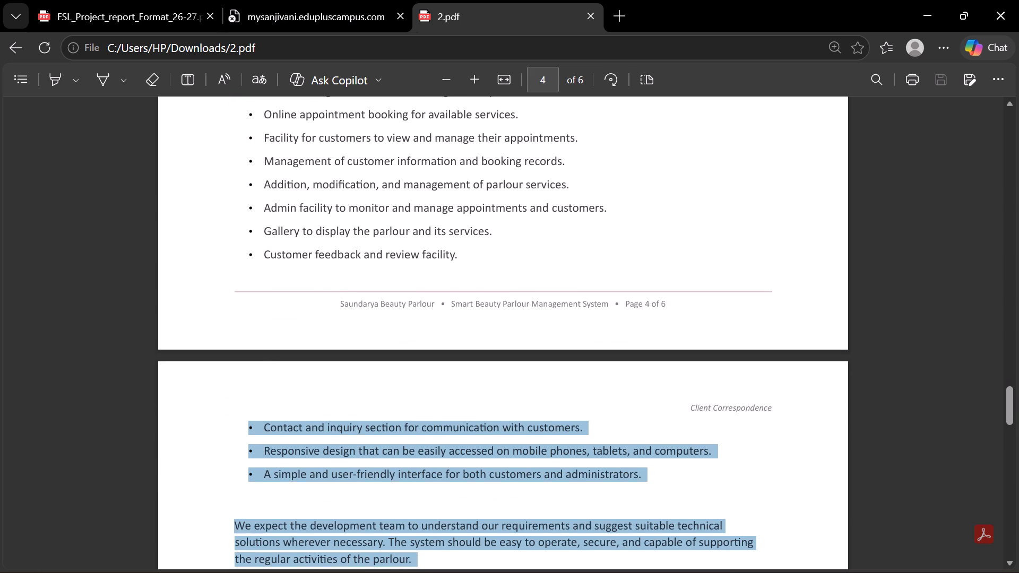
key(ctrl+c)
key(ctrl+c)
key(ctrl+c)
key(ctrl+c)
Switch back to the Google Docs report and paste the copied letter text on the empty line below the "Customer feedback" bullet.
key(alt+Tab)
key(alt+Tab)
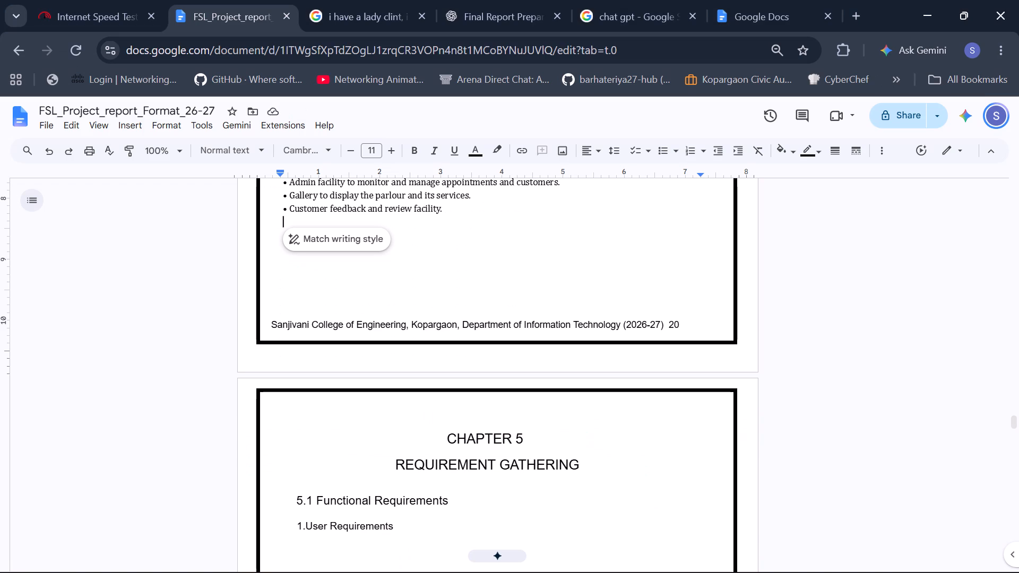
right_click(353, 528)
scroll(353, 528, down, 1)
scroll(291, 244, up, 1)
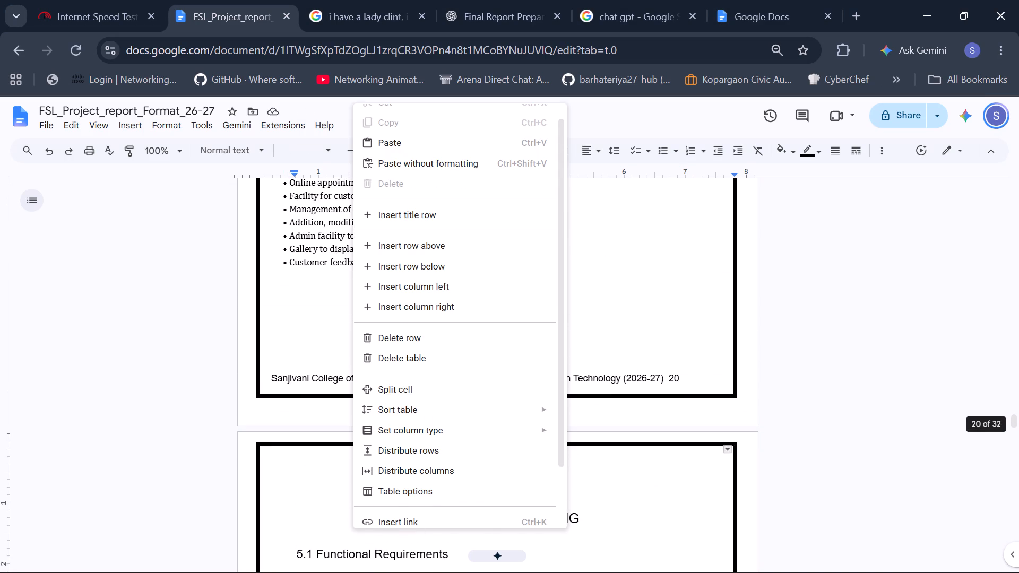
double_click(295, 286)
click(295, 285)
click(338, 229)
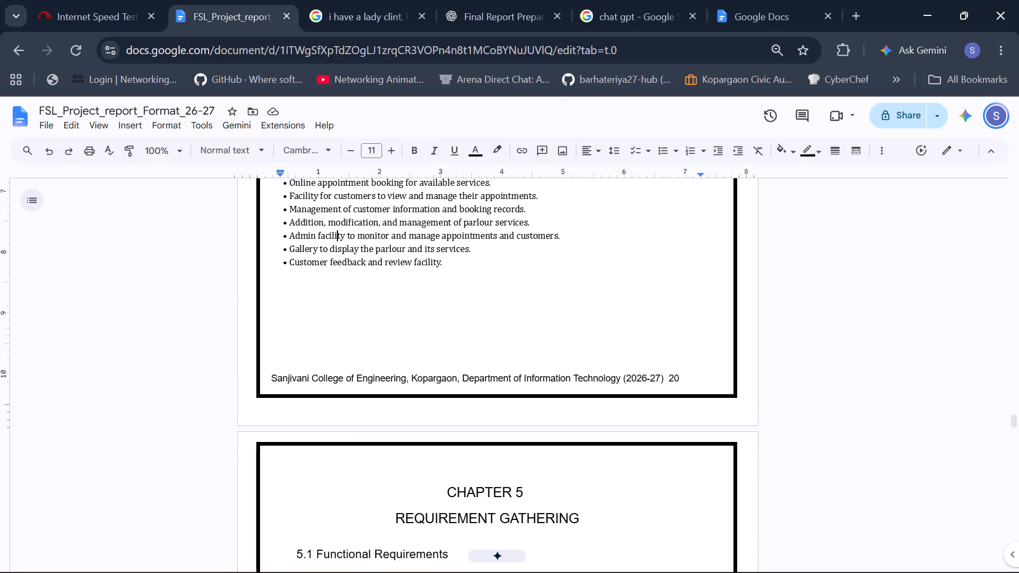
click(291, 279)
click(290, 280)
key(ctrl+v)
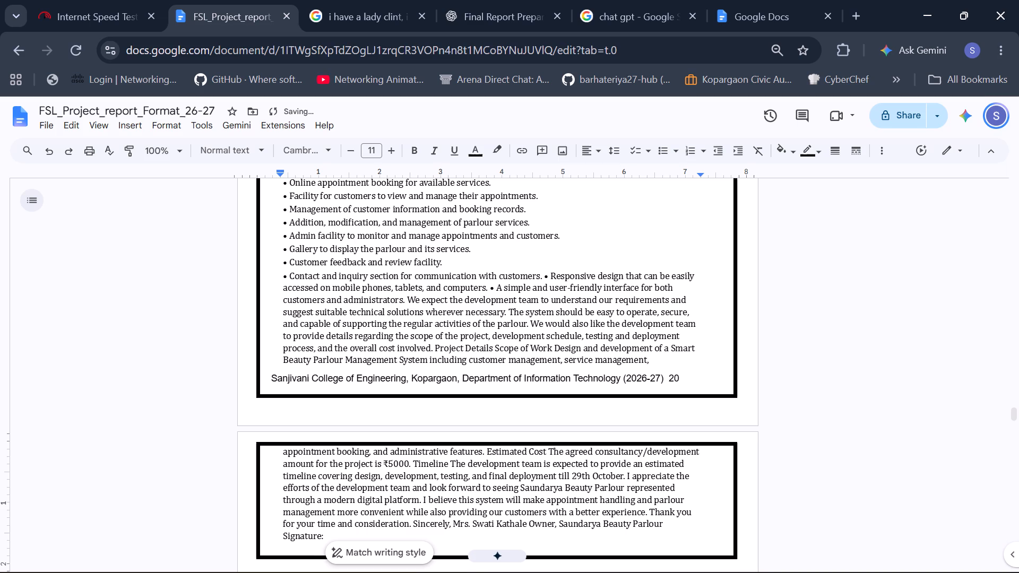
Put the "Responsive design" and "A simple and user-friendly interface" bullets on their own lines and insert a blank line before "We expect the development team".
click(544, 275)
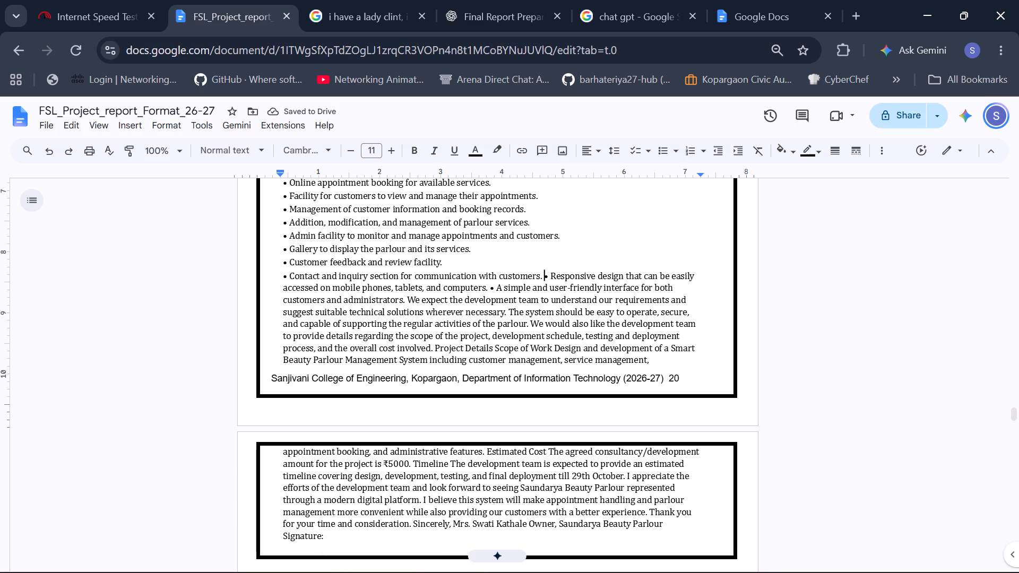
key(Return)
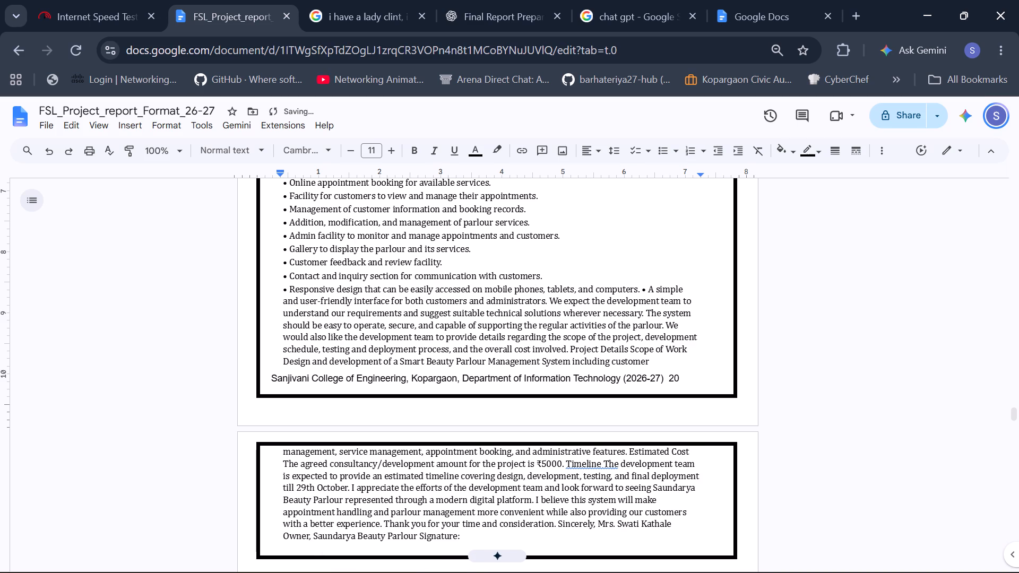
click(641, 292)
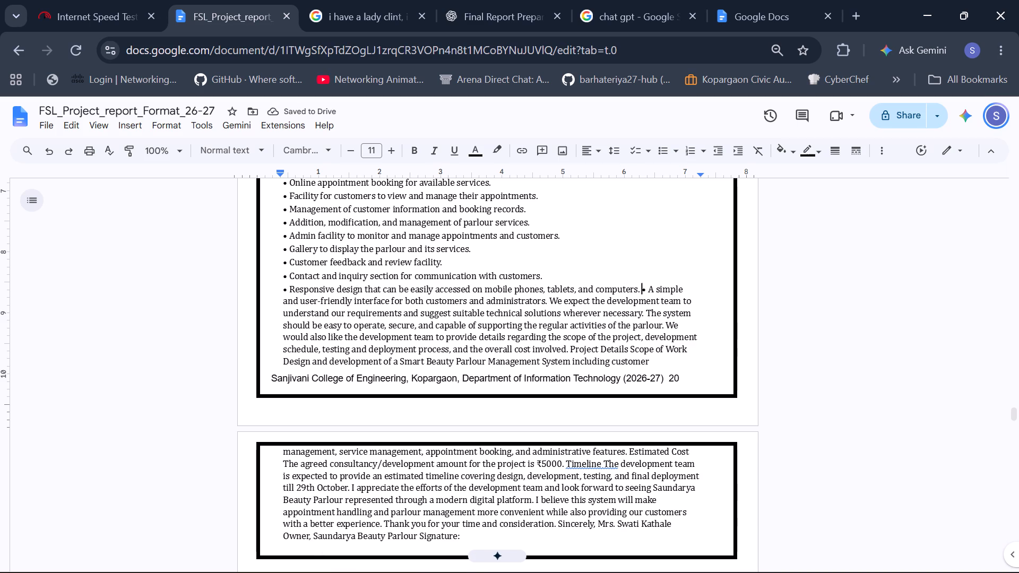
key(Return)
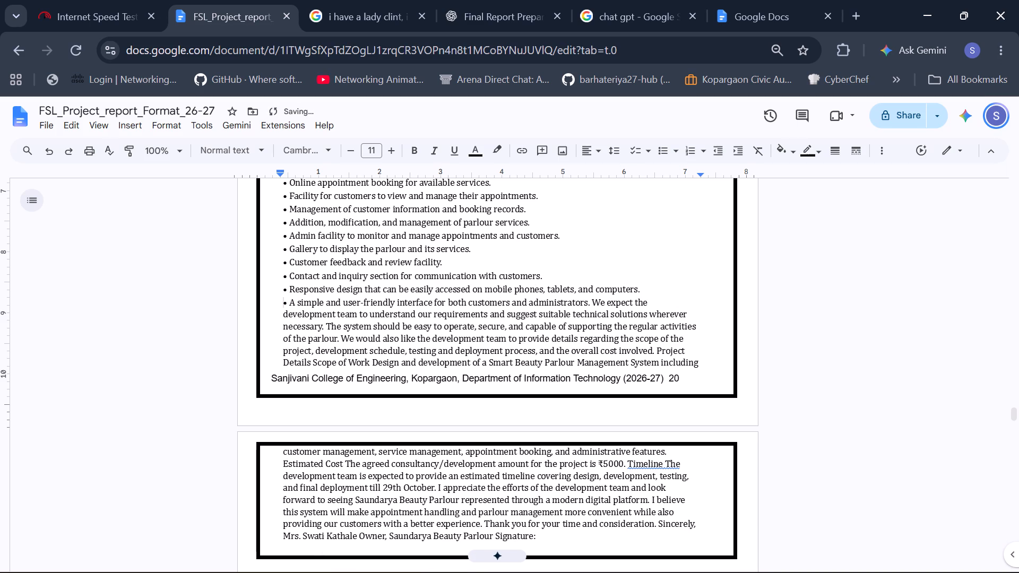
click(591, 303)
key(Return)
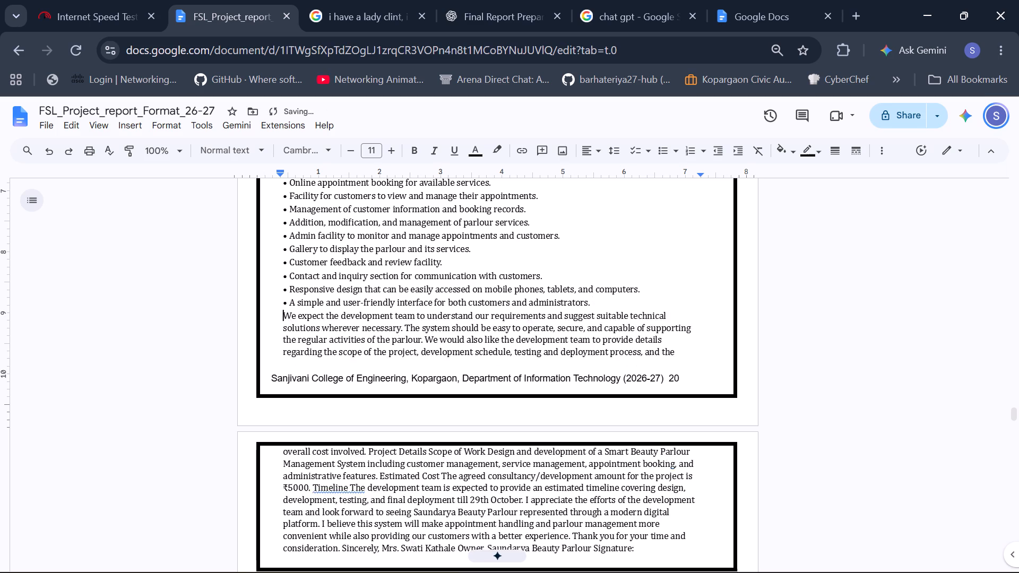
key(Return)
Examine the paragraph breaks and Project Details layout of the client letter in 2.pdf in Edge, and return to the Google Docs report.
scroll(591, 303, down, 1)
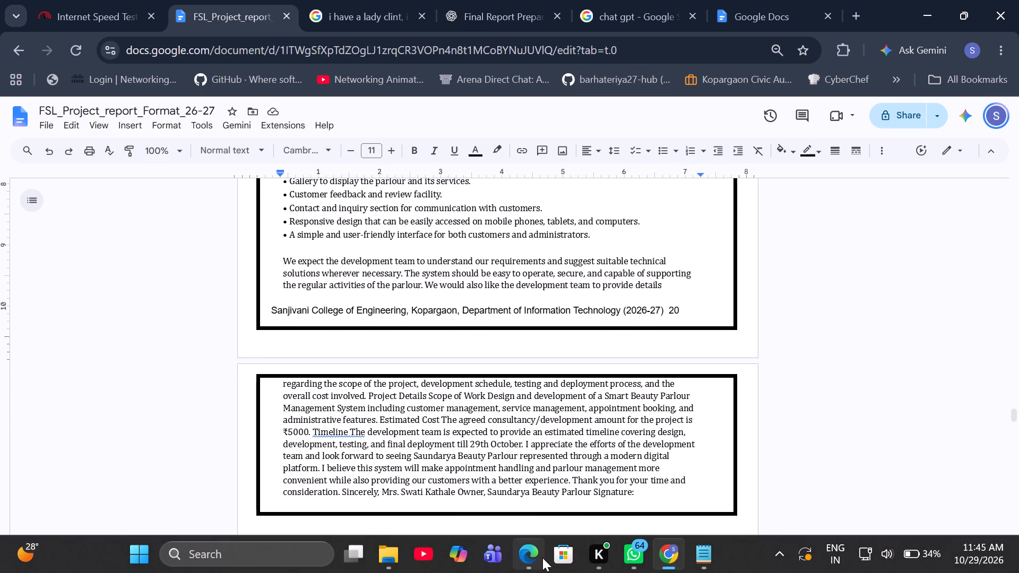
click(532, 497)
scroll(407, 472, down, 1)
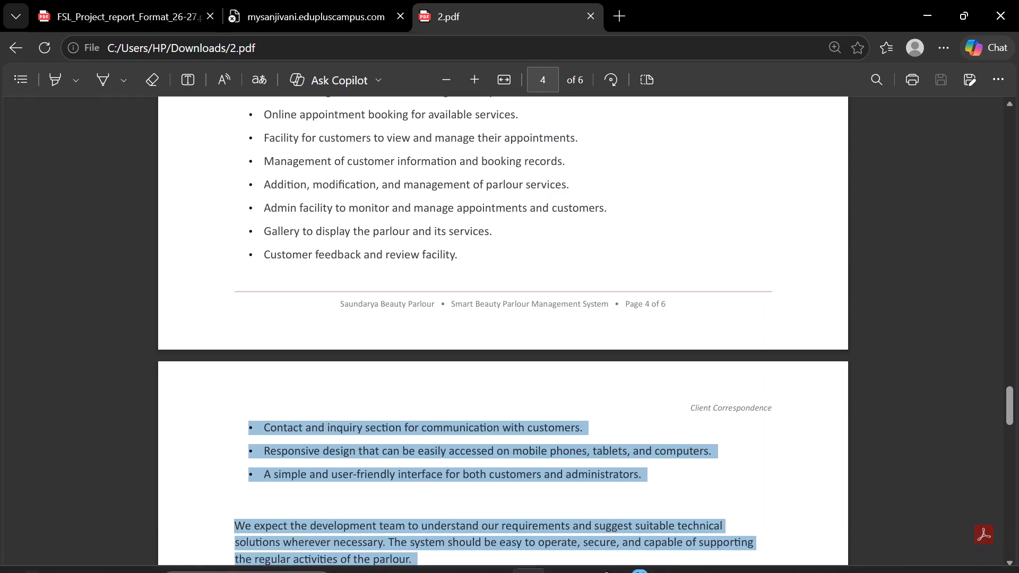
scroll(407, 472, down, 1)
click(425, 357)
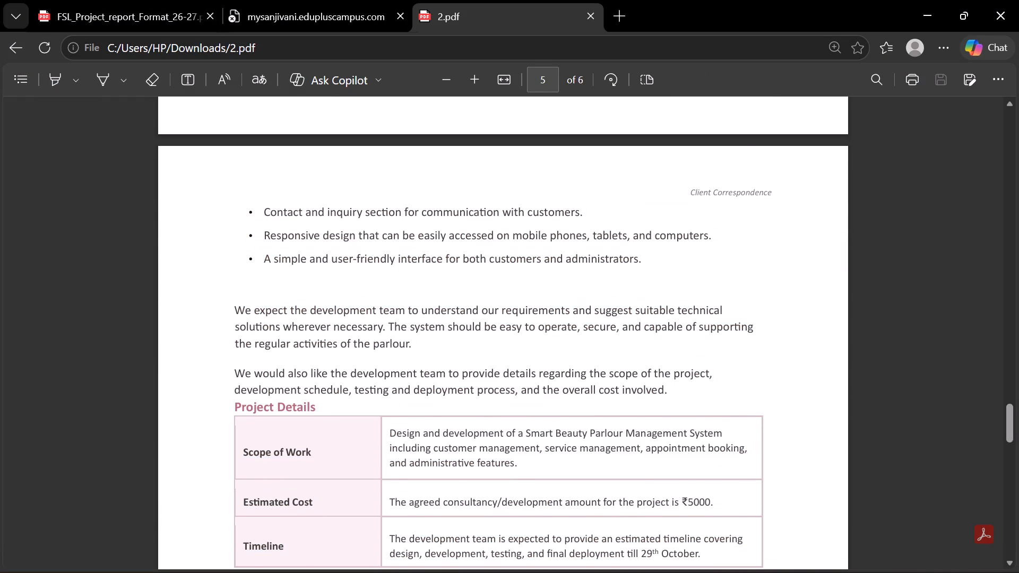
scroll(412, 382, down, 1)
key(alt+Tab)
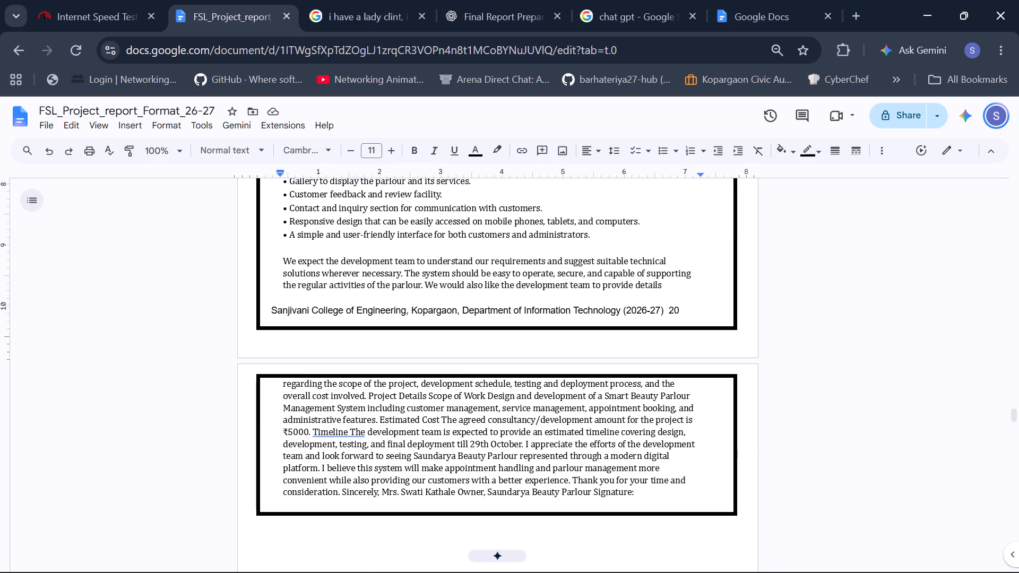
Split off the "We would also like the development team" and "Project Details" paragraphs with blank lines, removing the space before "Project Details".
click(424, 285)
key(Return)
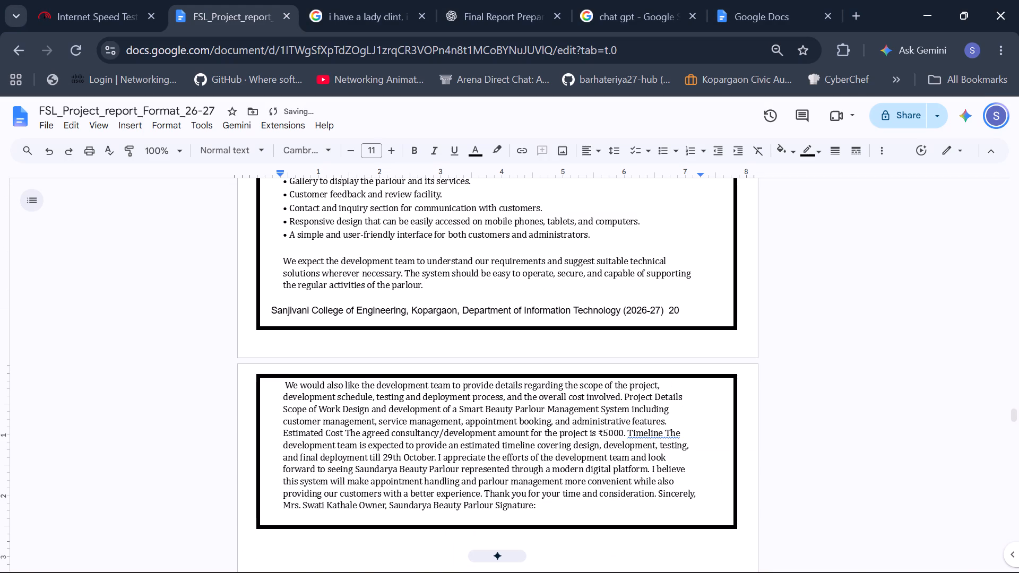
key(Return)
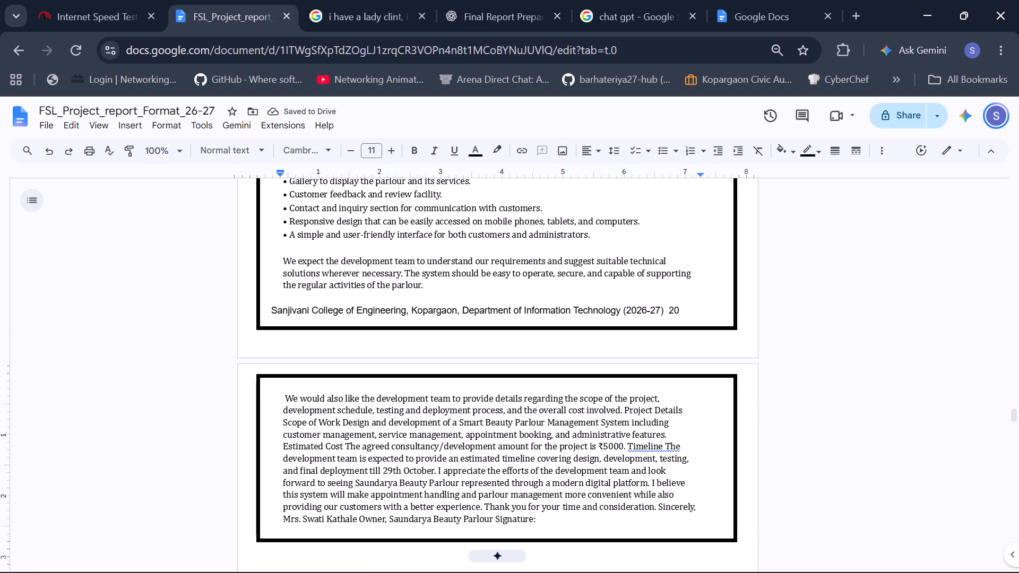
click(621, 410)
key(Return)
key(Right)
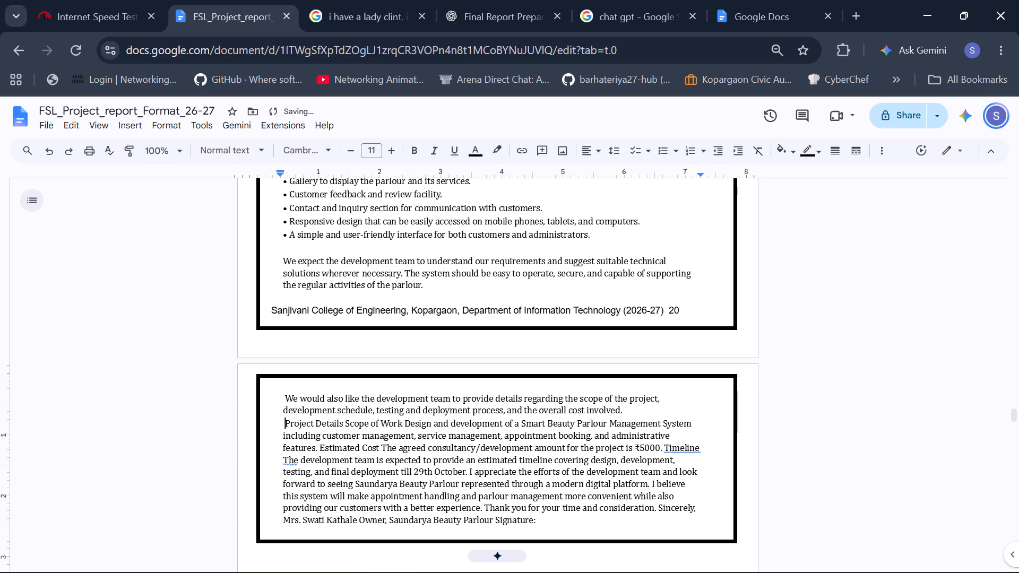
key(BackSpace)
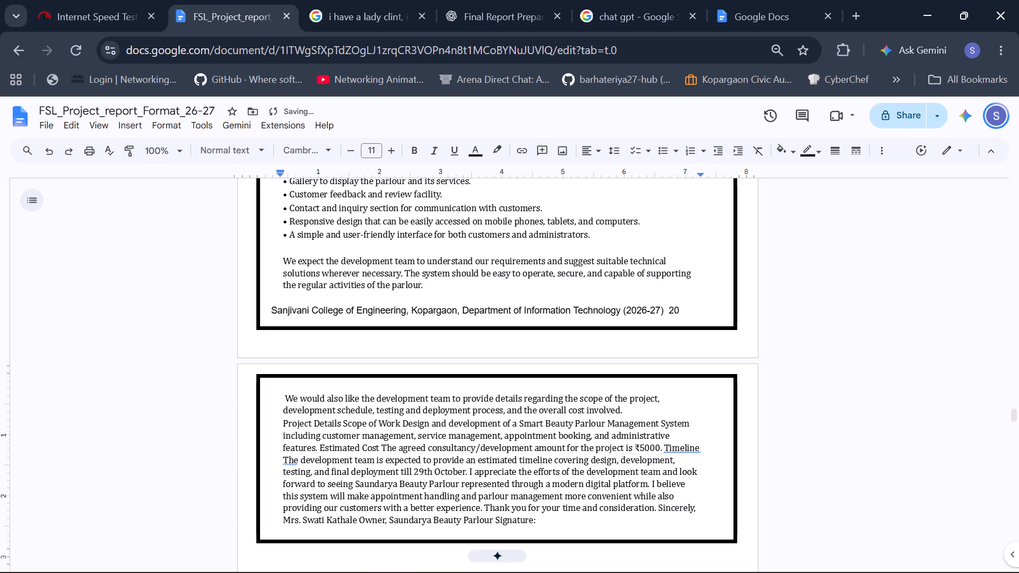
key(Return)
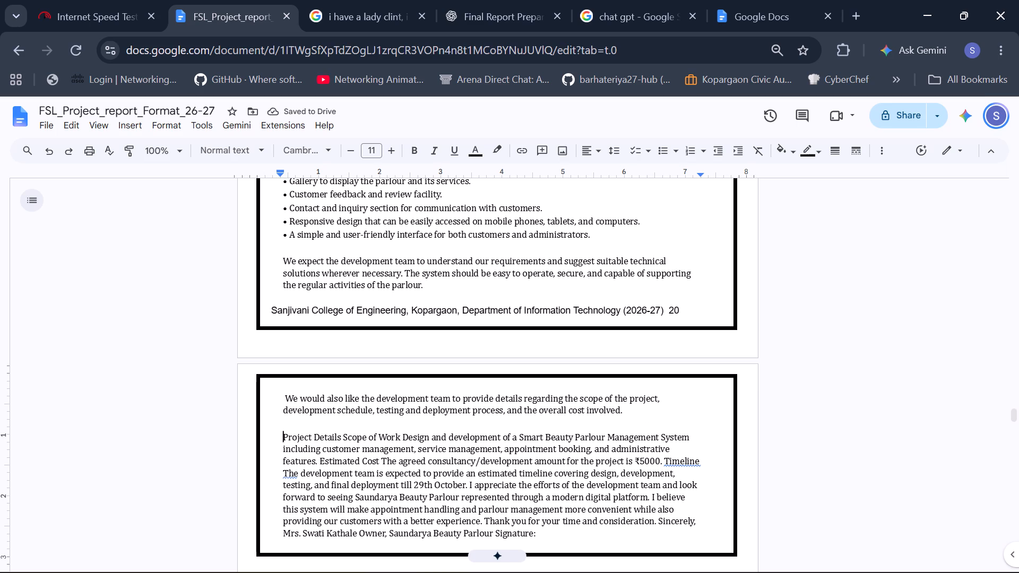
Separate "Estimated Cost" and "Timeline" into their own paragraphs, each preceded by a blank line.
click(317, 461)
key(Return)
key(Return)
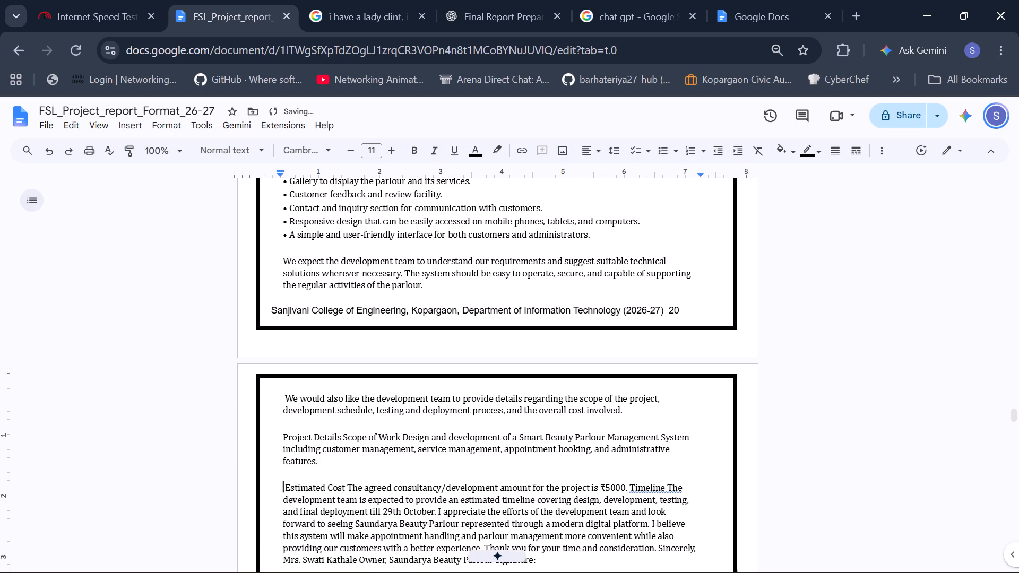
scroll(454, 504, down, 1)
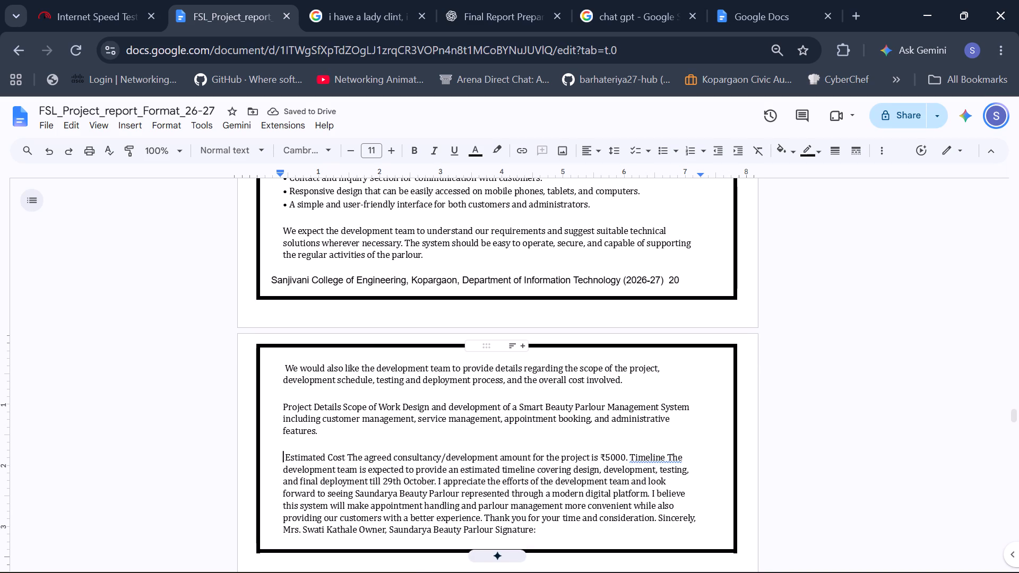
click(628, 456)
key(Return)
key(Return)
Place the Google Docs report side by side with 2.pdf in Edge, showing the Project Details table and letter closing for comparison.
scroll(628, 456, down, 1)
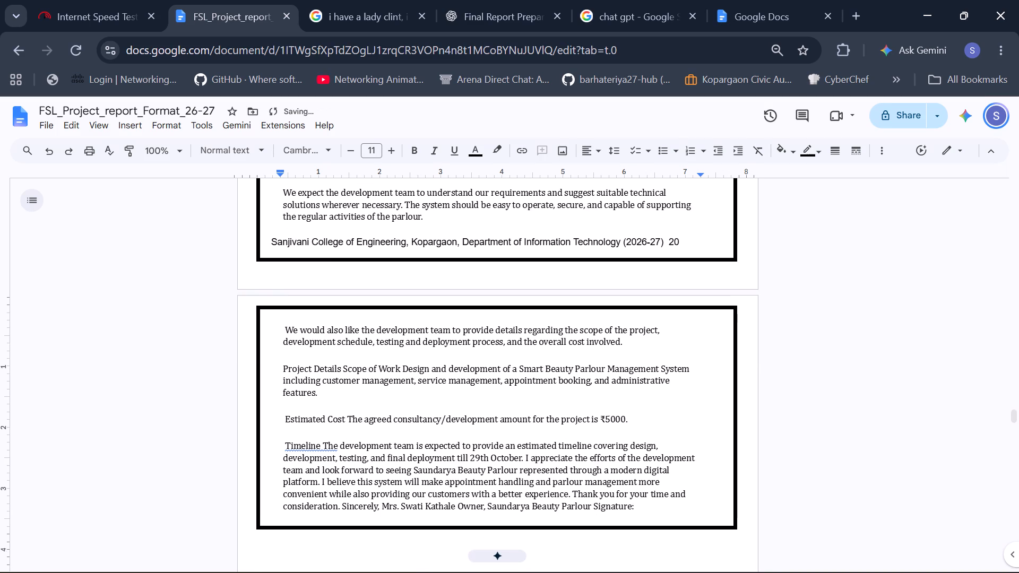
scroll(628, 456, down, 1)
scroll(567, 456, down, 3)
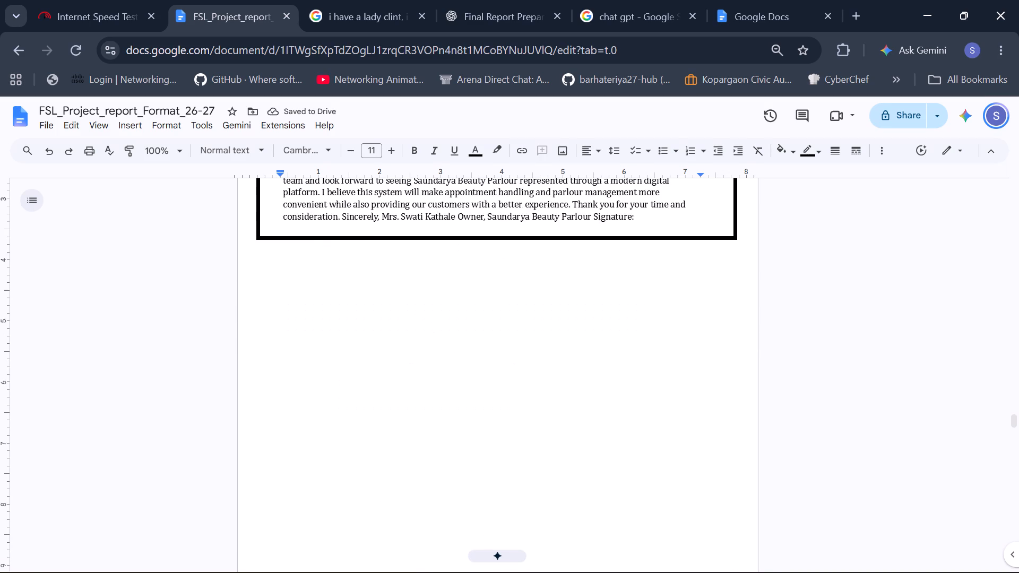
scroll(567, 456, down, 3)
scroll(567, 456, up, 1)
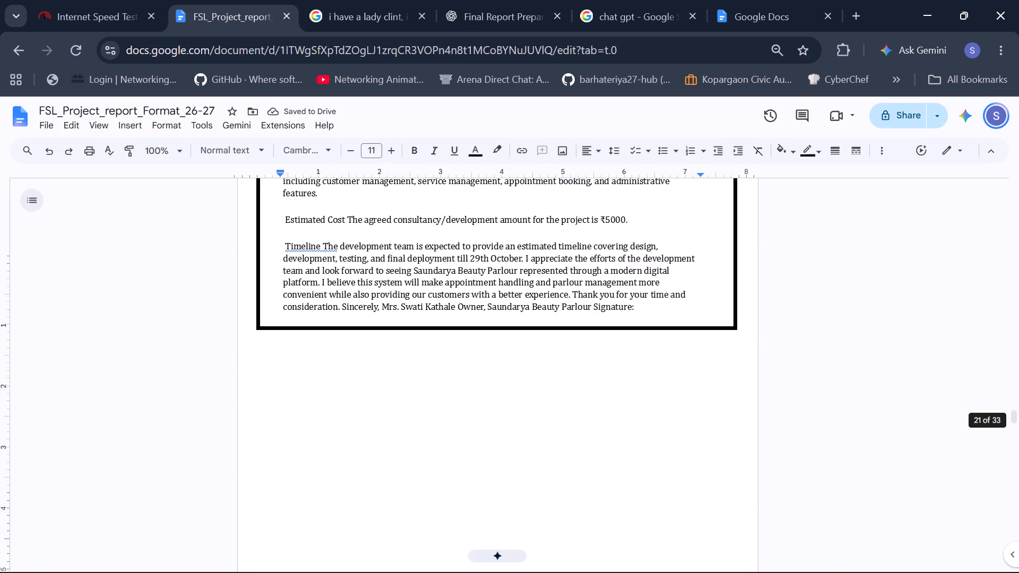
scroll(567, 456, up, 1)
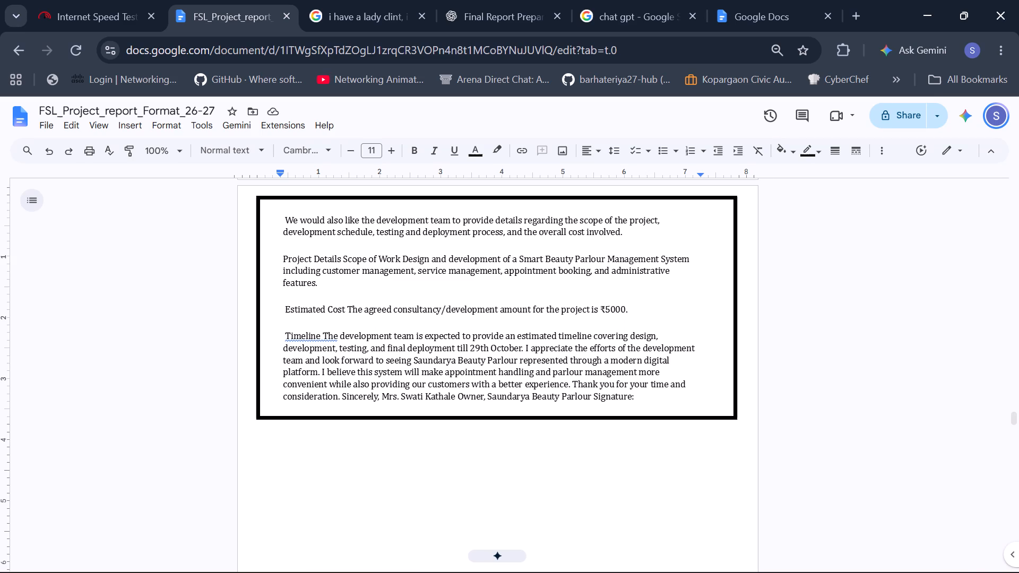
key(super+Right)
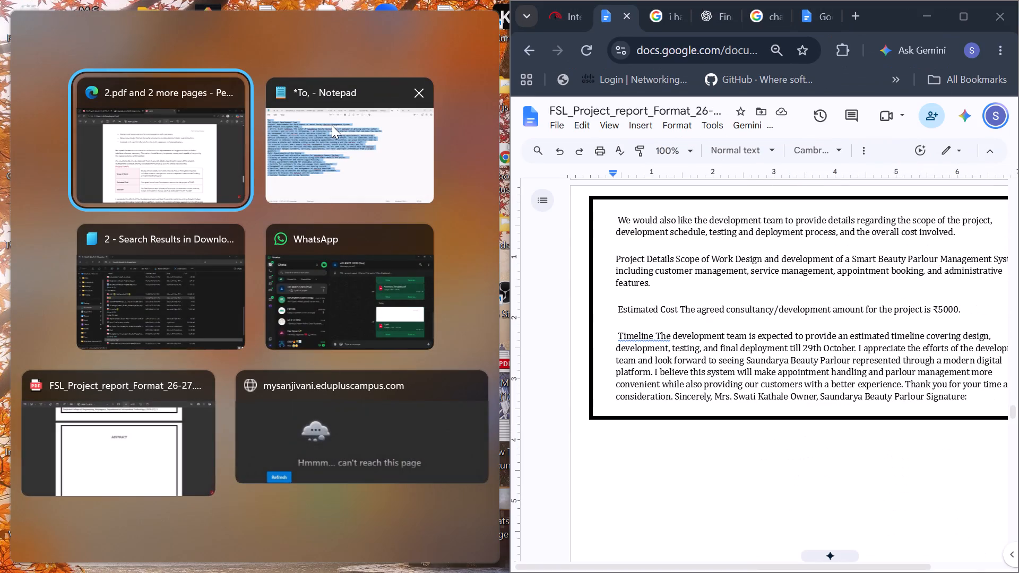
drag(168, 121, 169, 129)
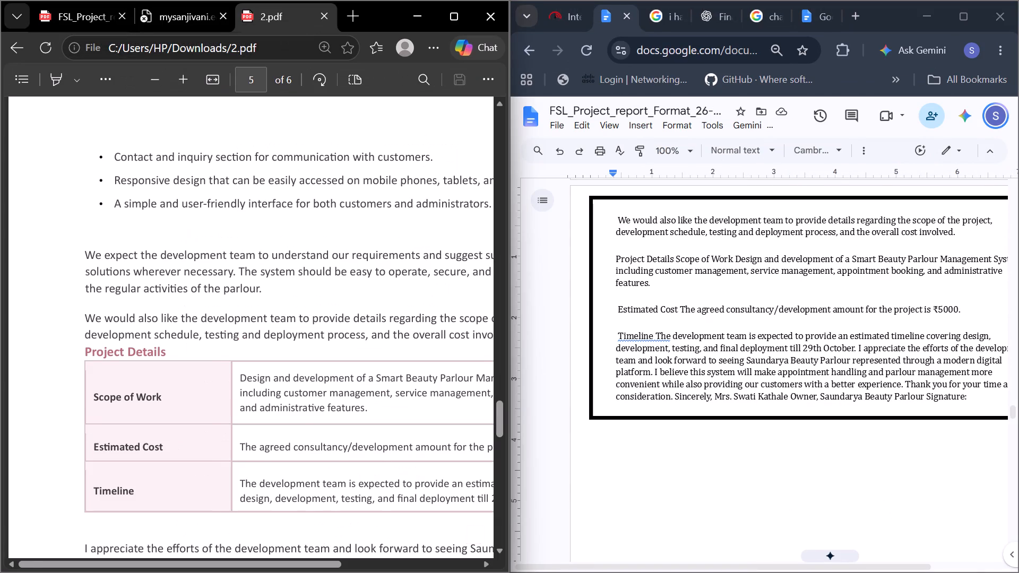
scroll(344, 310, left, 1)
scroll(344, 310, down, 1)
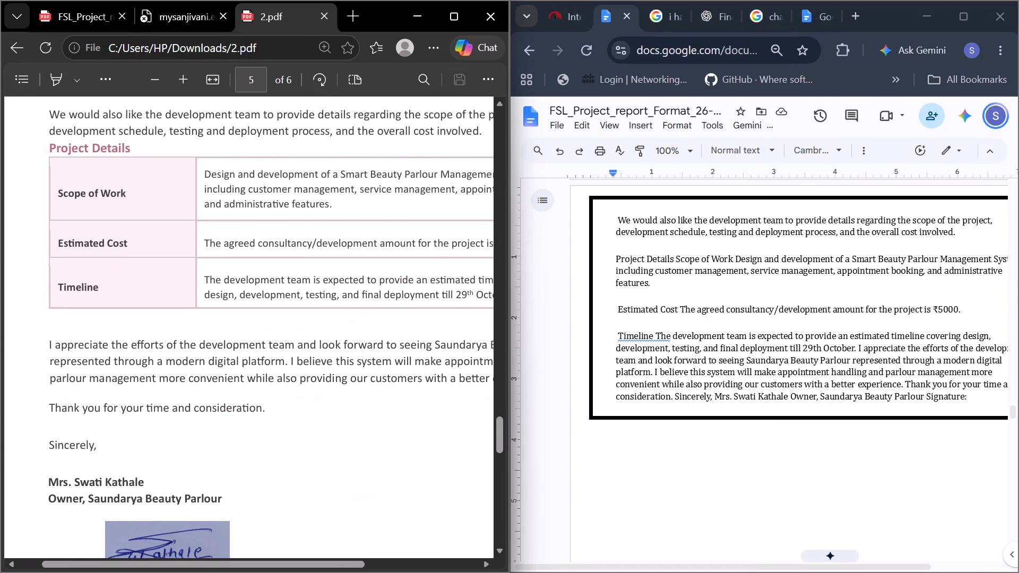
scroll(344, 310, down, 1)
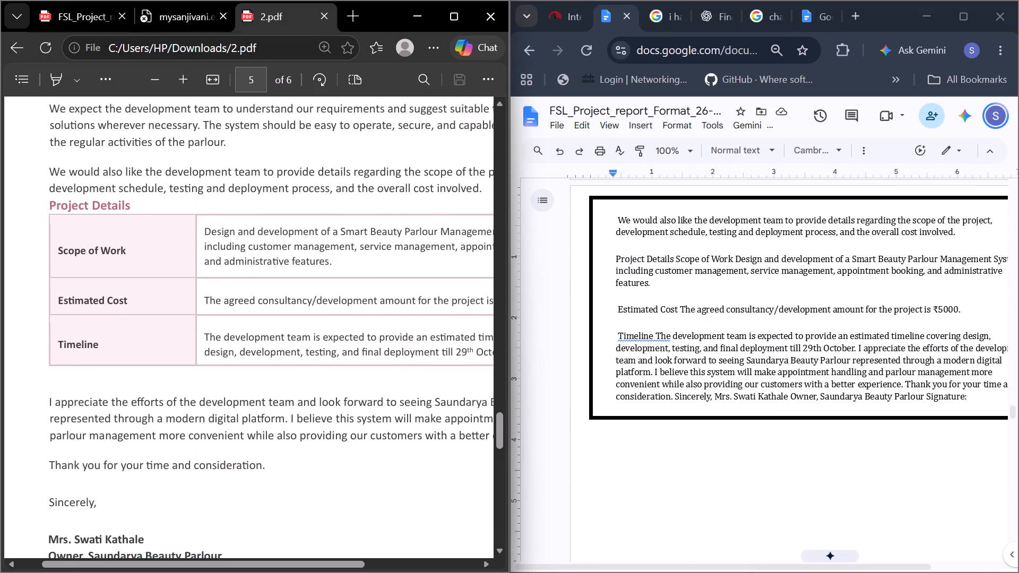
scroll(344, 310, down, 1)
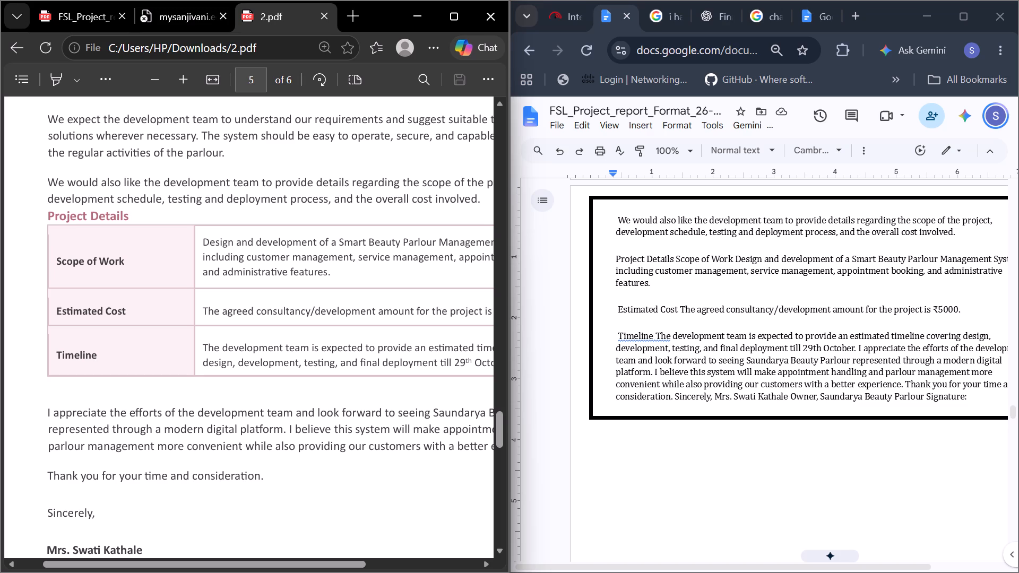
Move "Scope of Work" onto its own line below "Project Details" in the report and remove its leading space.
click(674, 259)
key(Return)
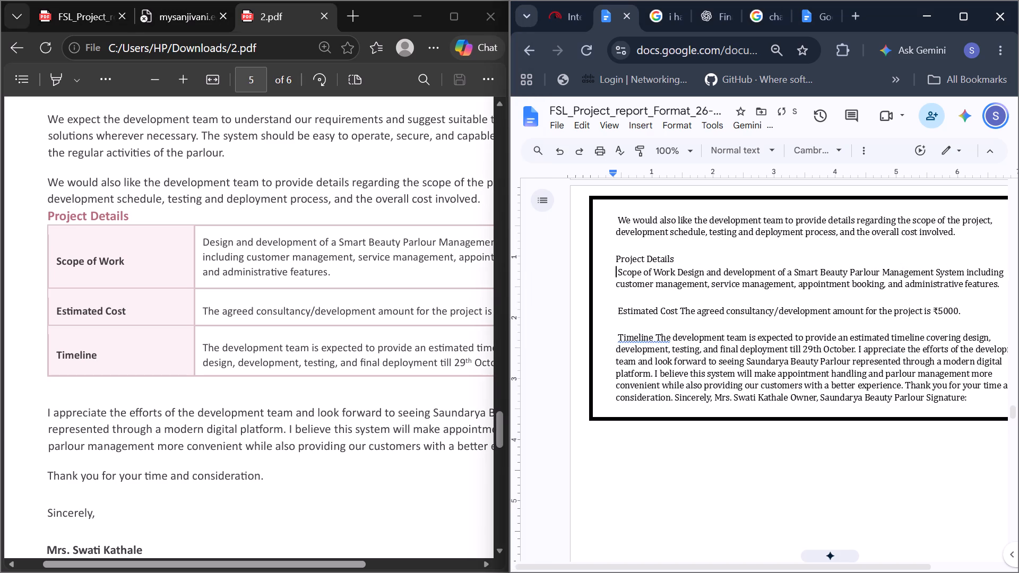
key(End)
key(Right)
key(Up)
key(Right)
key(BackSpace)
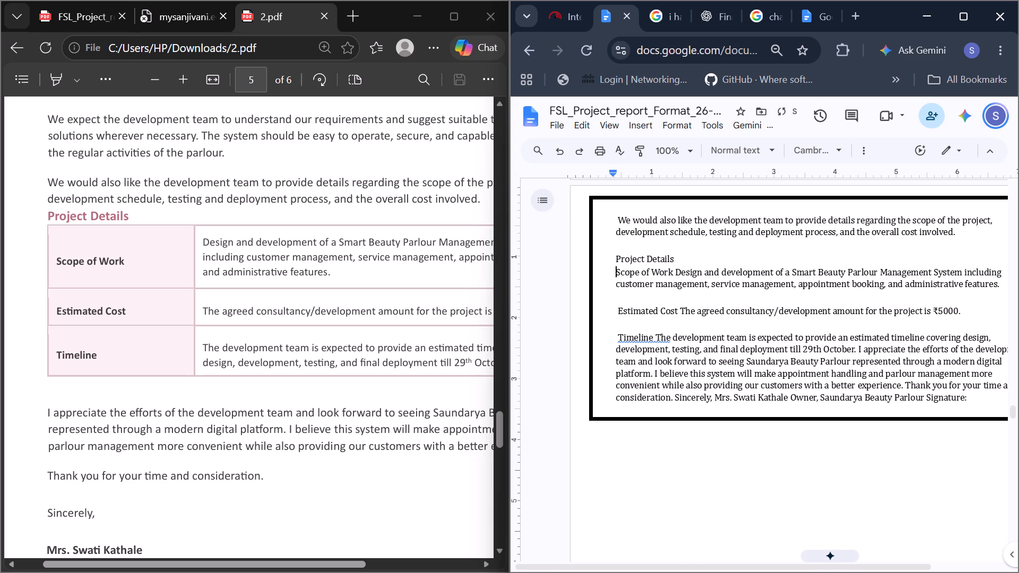
Insert a colon followed by a space after the "Scope of Work", "Estimated Cost" and "Timeline" labels.
click(688, 273)
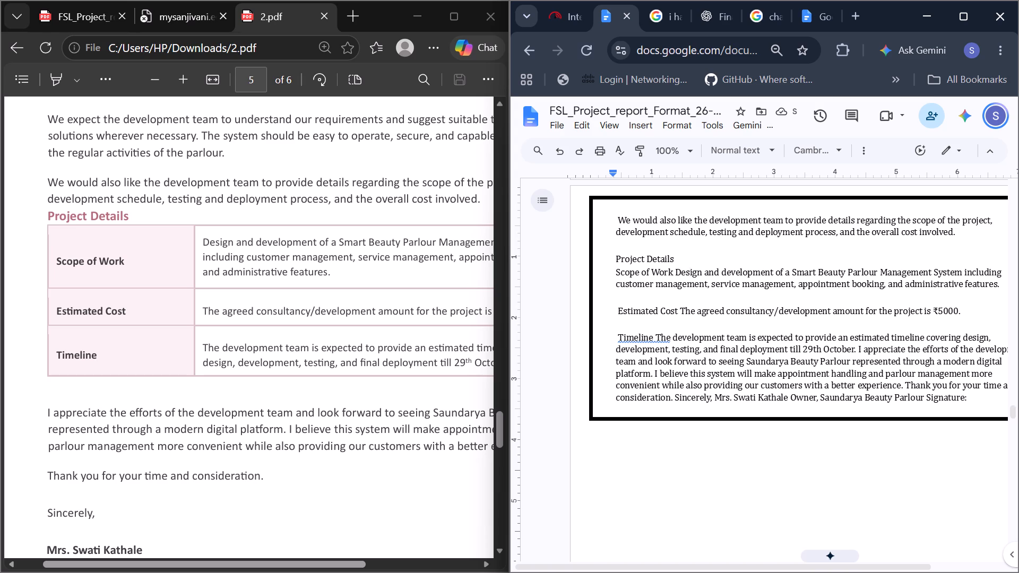
click(675, 273)
text(:)
key(space)
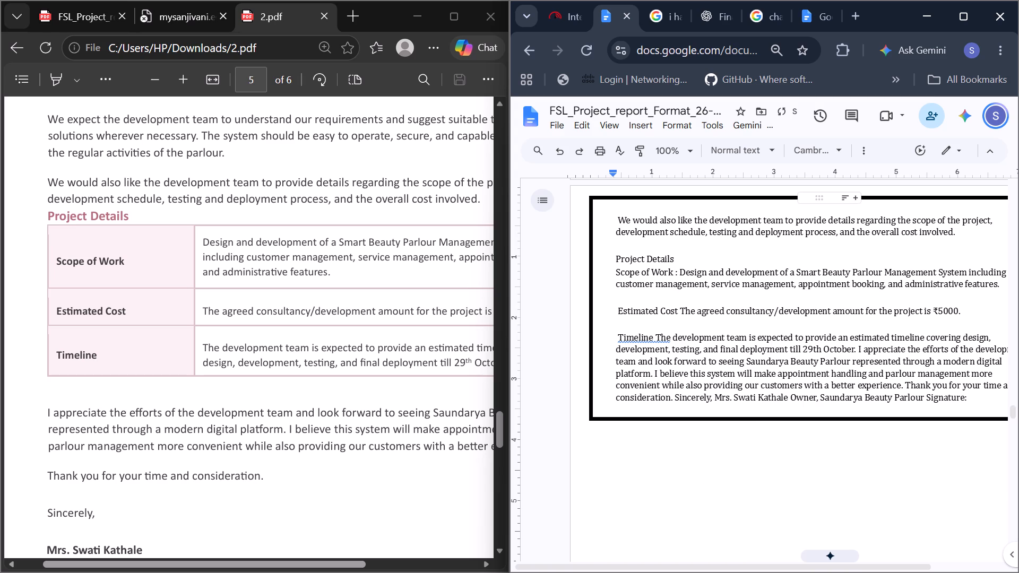
click(679, 315)
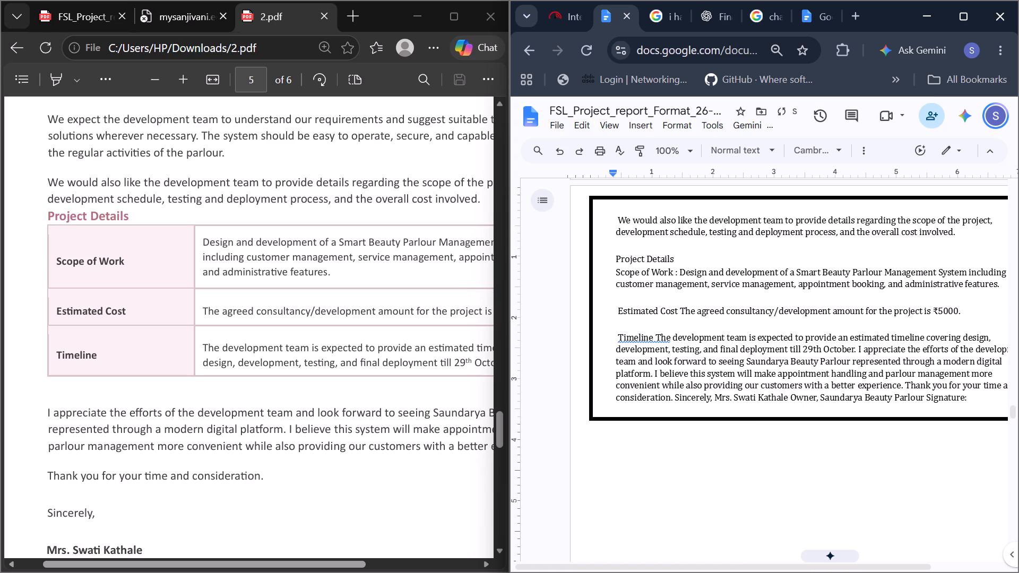
text(:)
key(space)
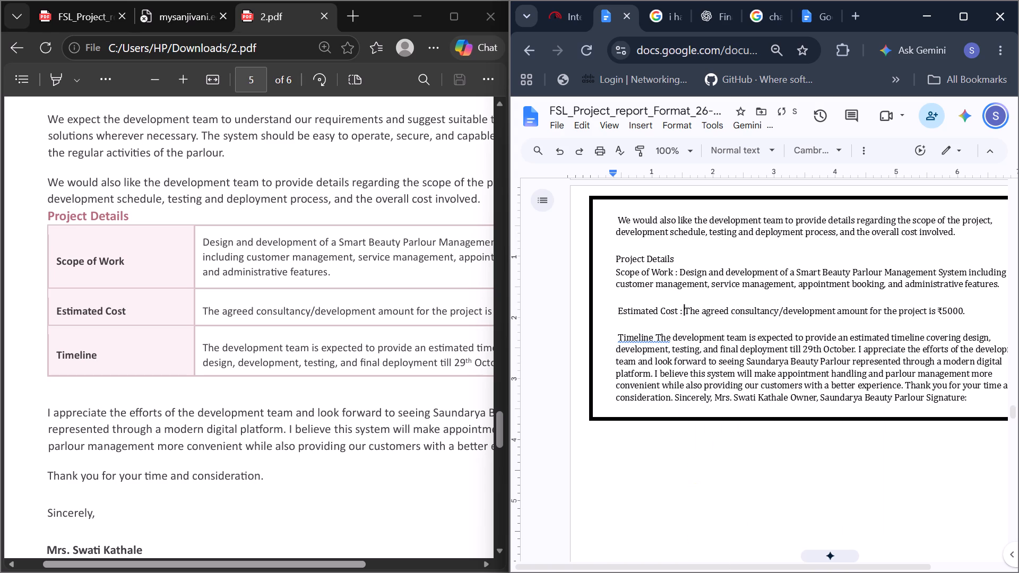
click(653, 337)
key(space)
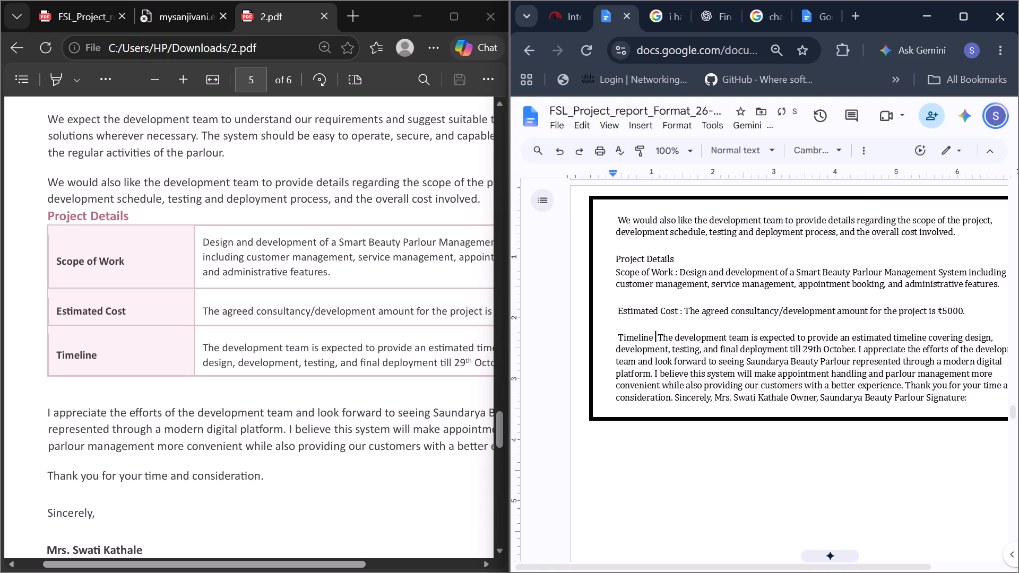
key(shift+colon)
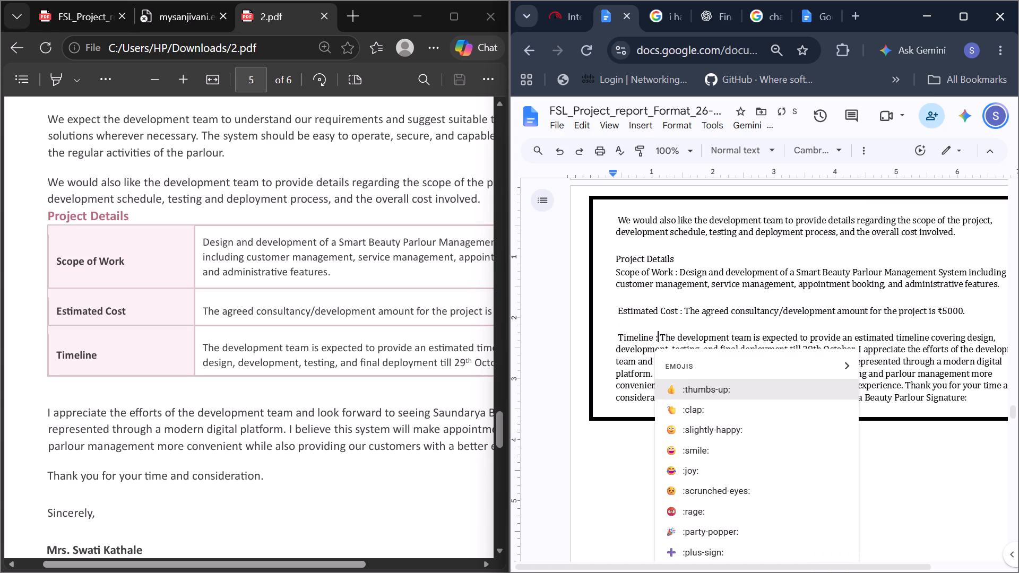
key(space)
click(689, 318)
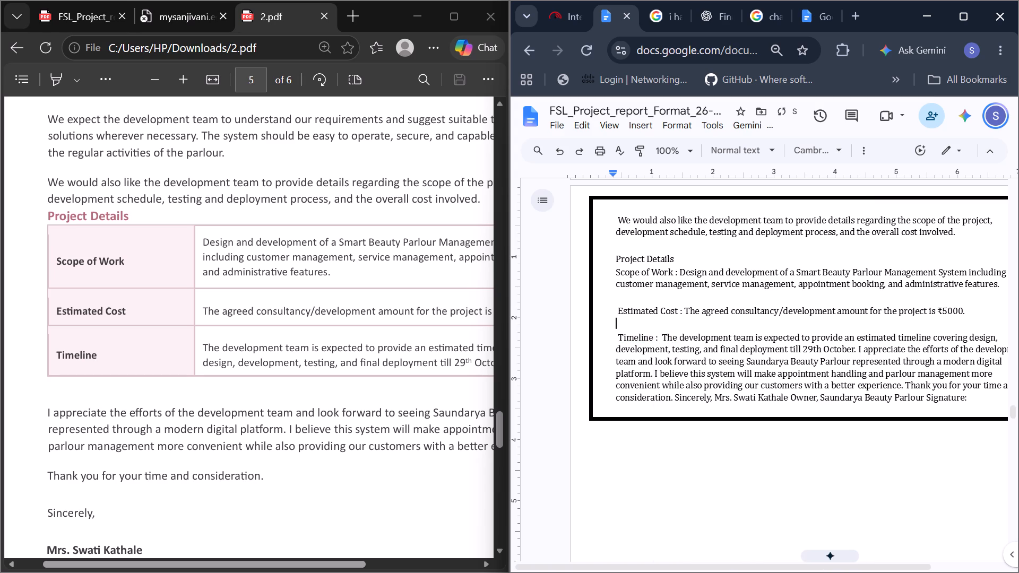
Start the "I appreciate the efforts of the development team" paragraph on a new line after "till 29th October.".
click(679, 368)
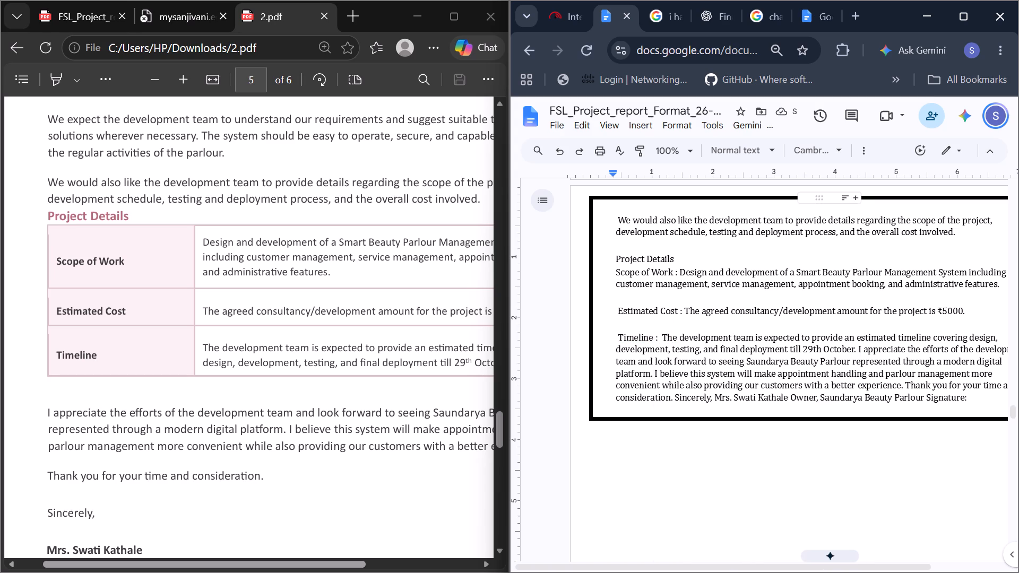
scroll(673, 353, down, 1)
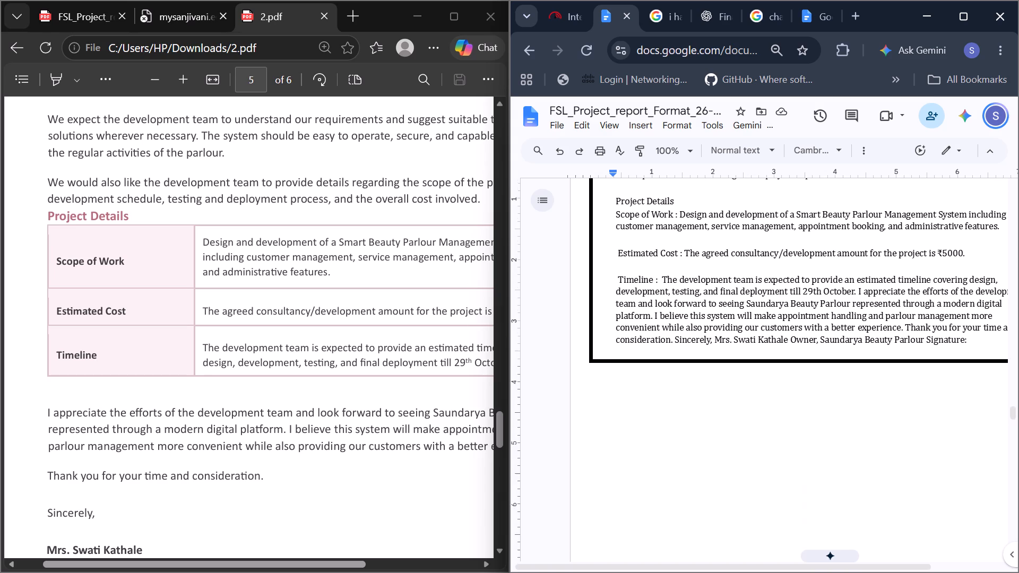
scroll(673, 353, down, 2)
scroll(368, 386, left, 1)
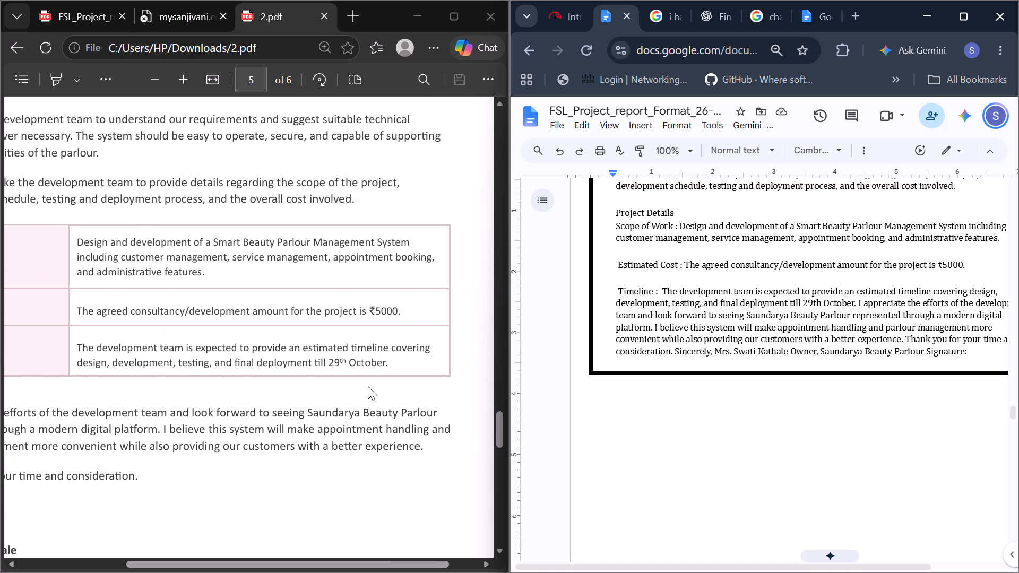
scroll(368, 386, left, 1)
scroll(746, 315, left, 1)
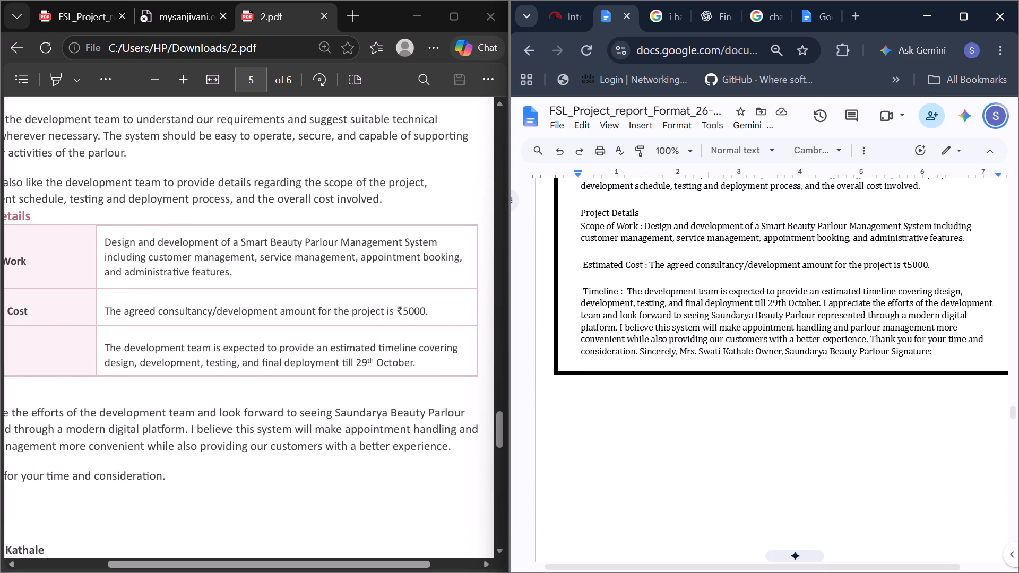
click(822, 301)
key(Return)
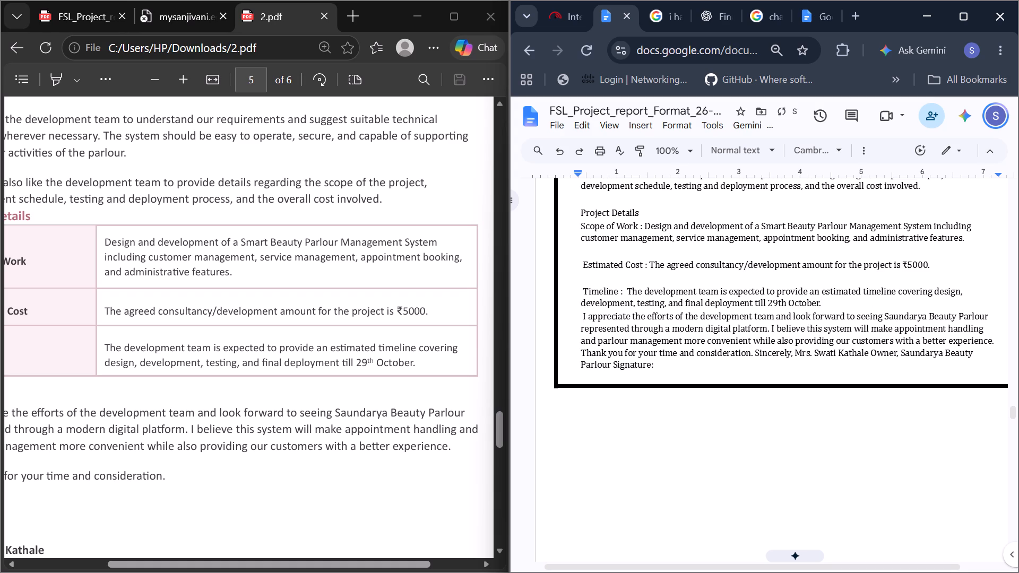
scroll(822, 301, right, 1)
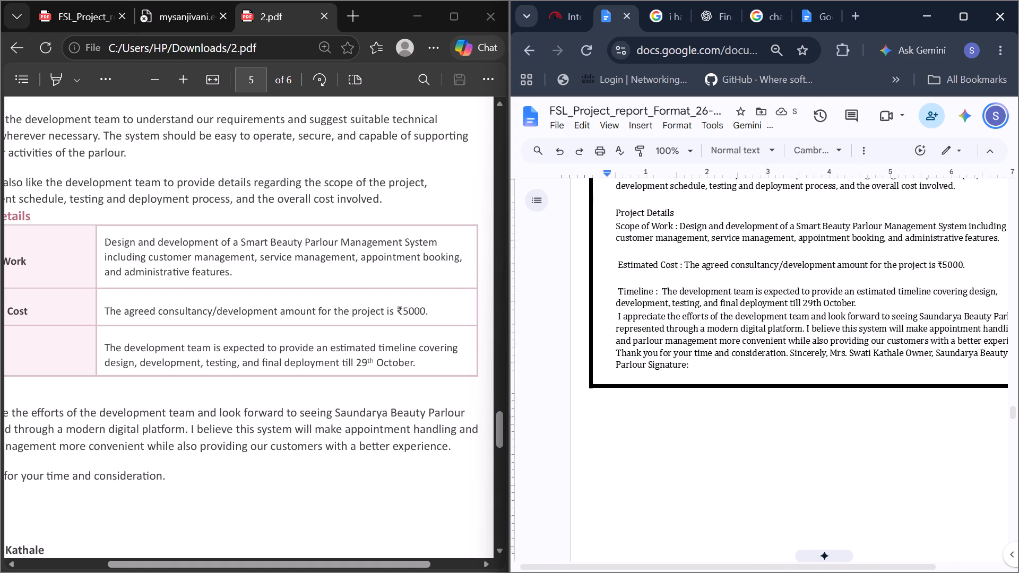
Insert two blank lines above the "I appreciate the efforts of the development team" paragraph in the client letter.
scroll(822, 301, right, 1)
scroll(585, 360, right, 1)
scroll(375, 401, right, 2)
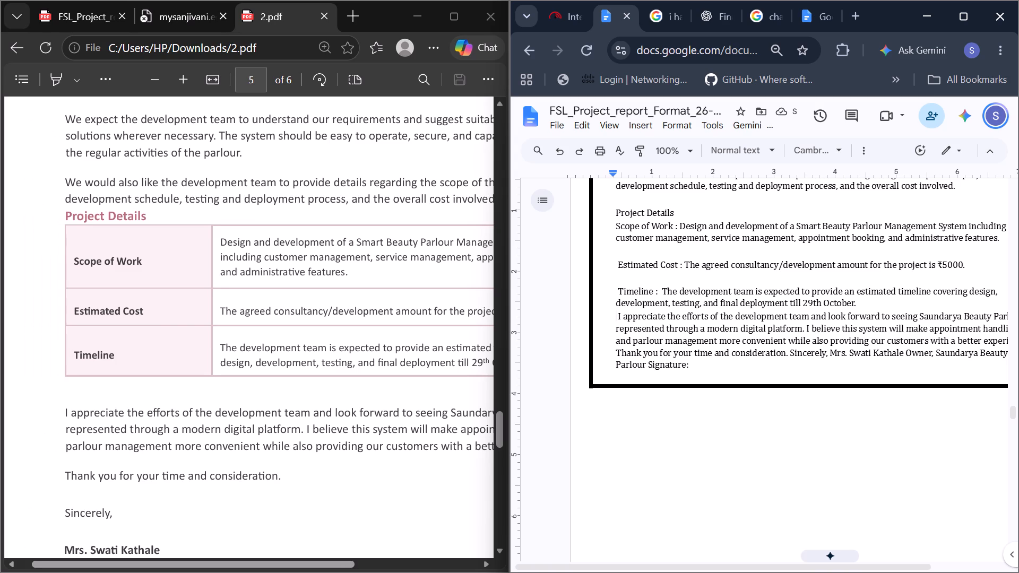
scroll(375, 401, right, 1)
key(Return)
key(Return)
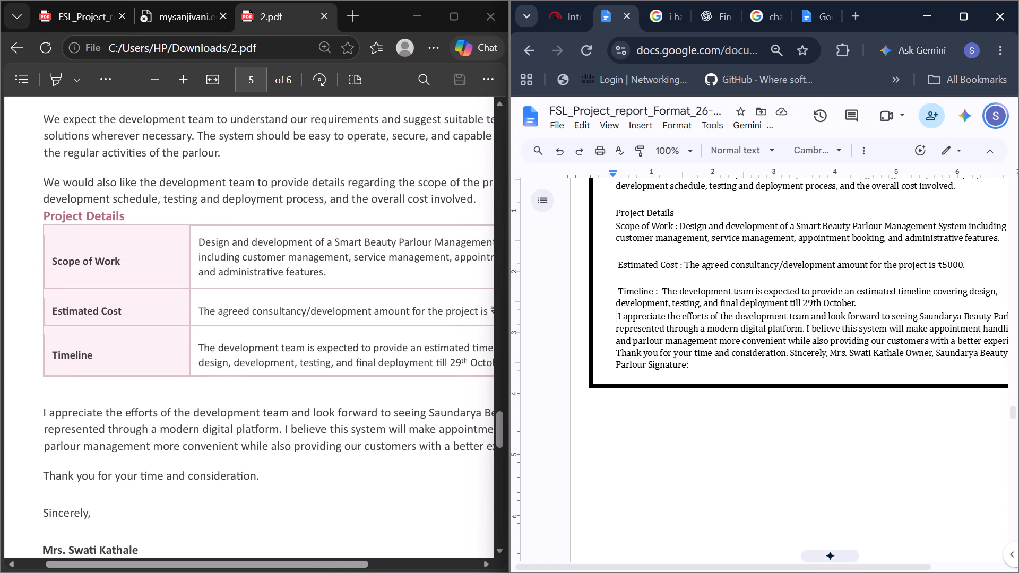
Place "Thank you for your time and consideration." and the closing from "Sincerely," onward in separate paragraphs, each preceded by a blank line.
scroll(375, 401, up, 1)
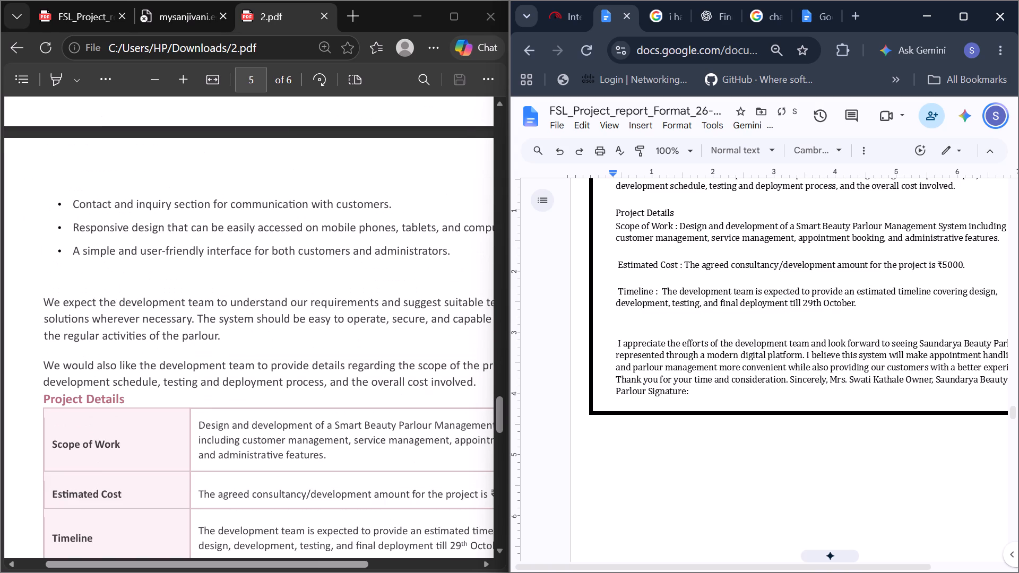
scroll(271, 523, down, 1)
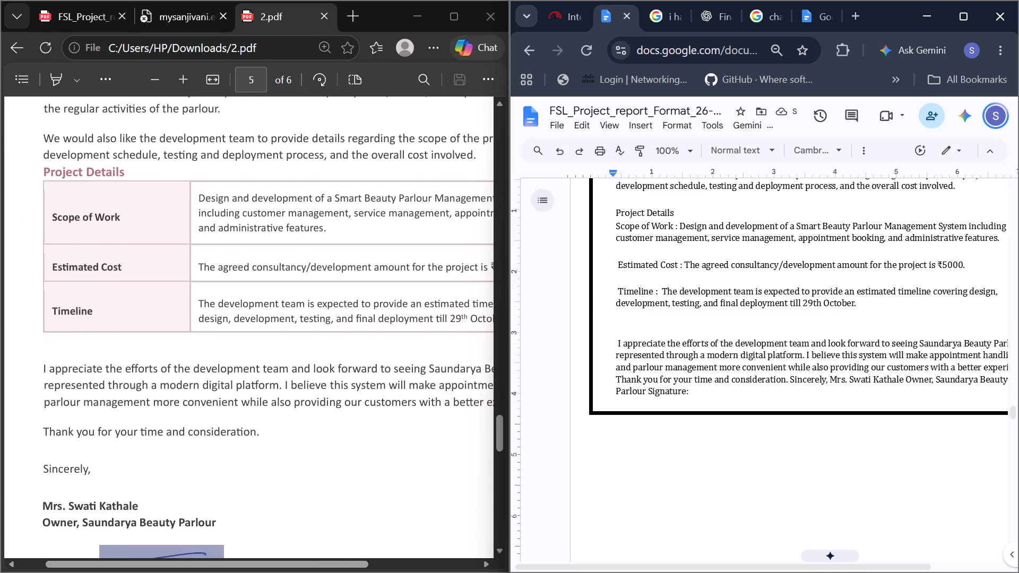
scroll(271, 523, down, 3)
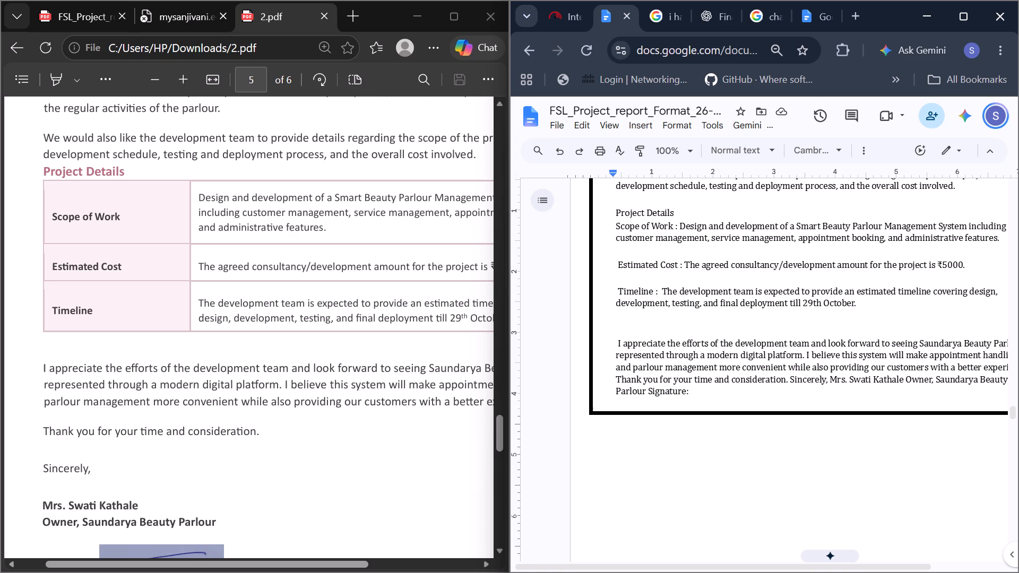
click(617, 380)
key(Return)
key(Return)
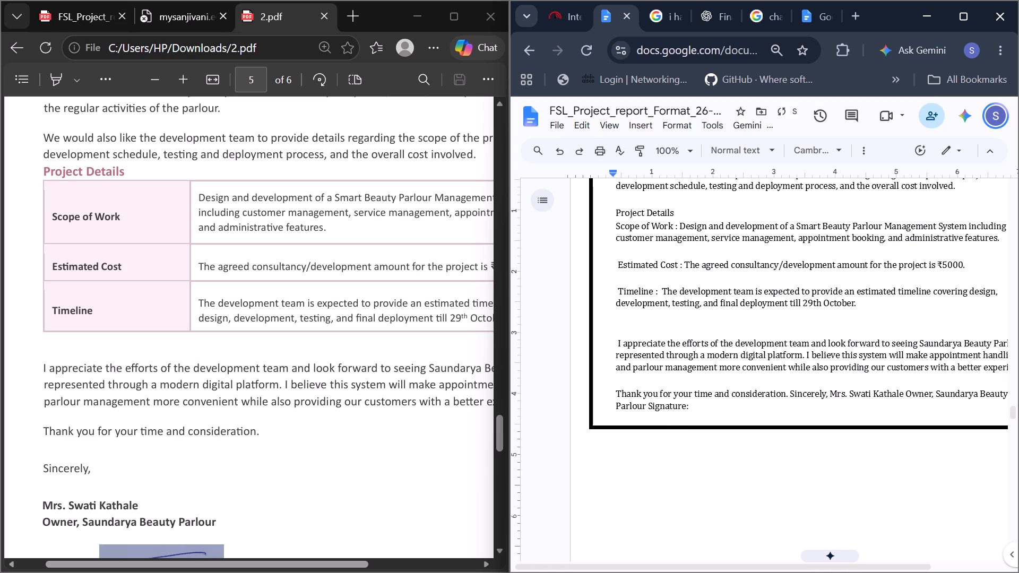
click(791, 395)
key(Return)
key(Return)
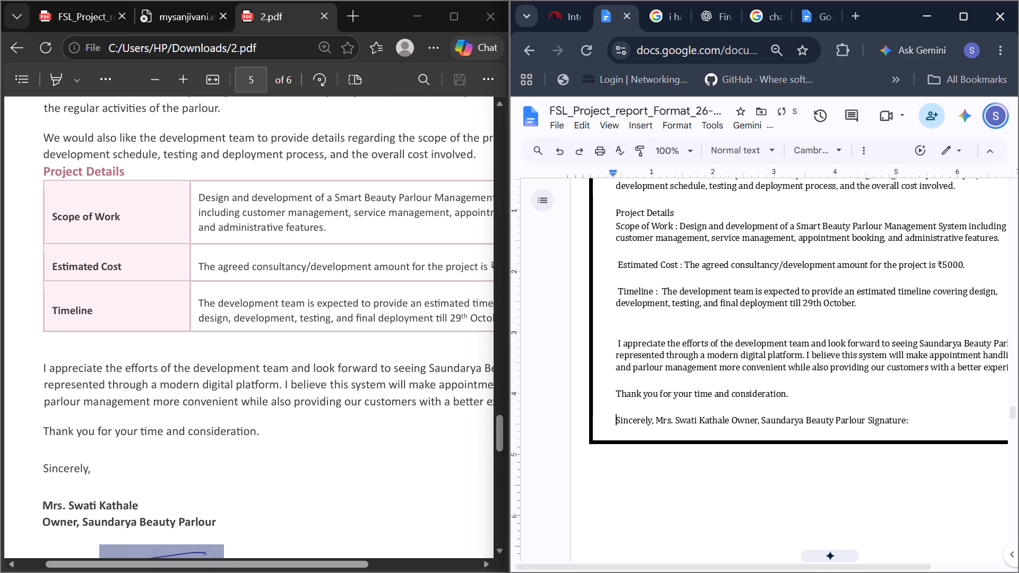
Put the owner's name, "Owner, Saundarya Beauty Parlour" and "Signature:" on separate lines after "Sincerely,", with a blank line above "Signature:".
click(655, 420)
key(Return)
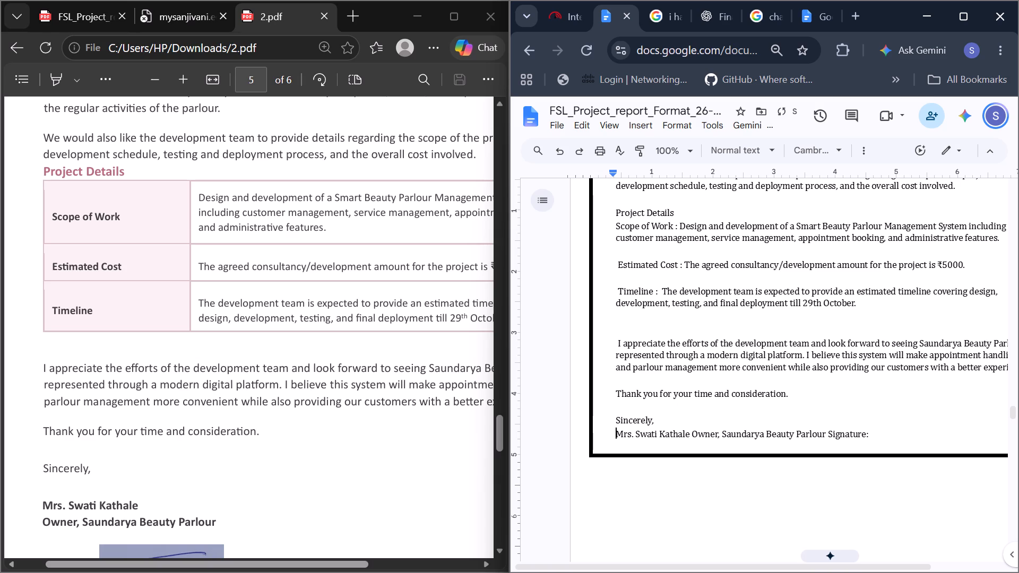
scroll(655, 420, down, 1)
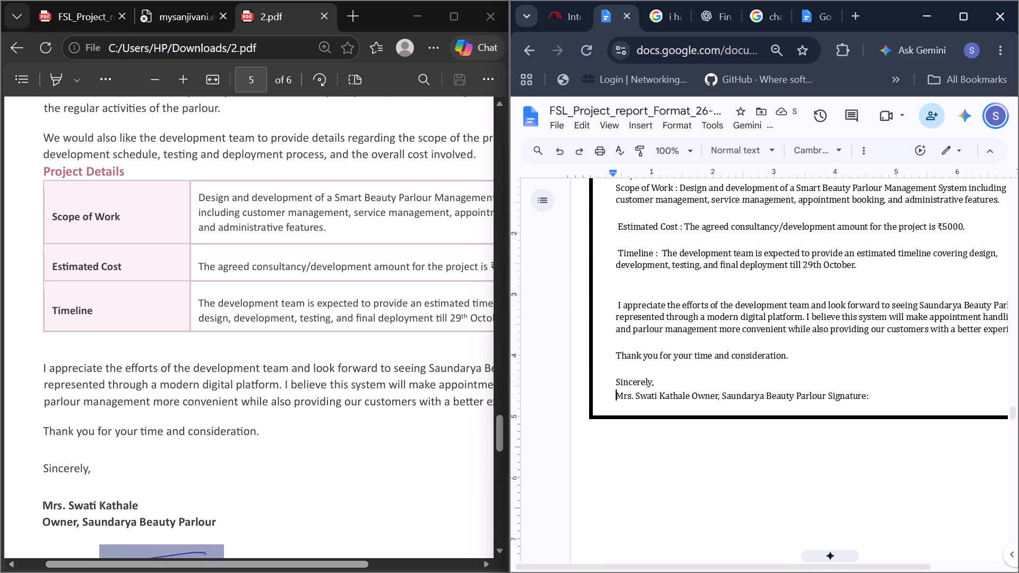
click(694, 397)
key(Return)
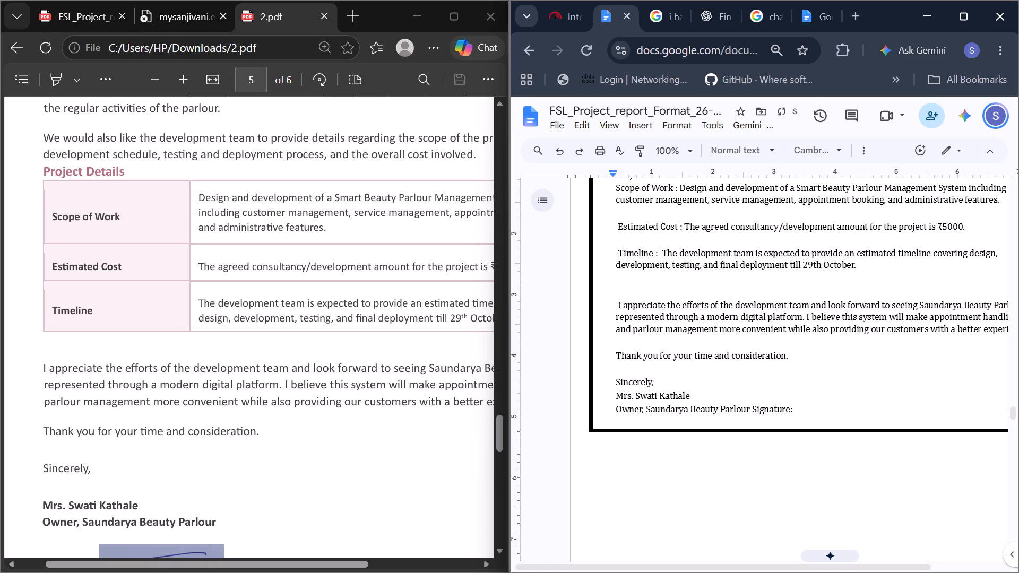
click(752, 411)
key(Return)
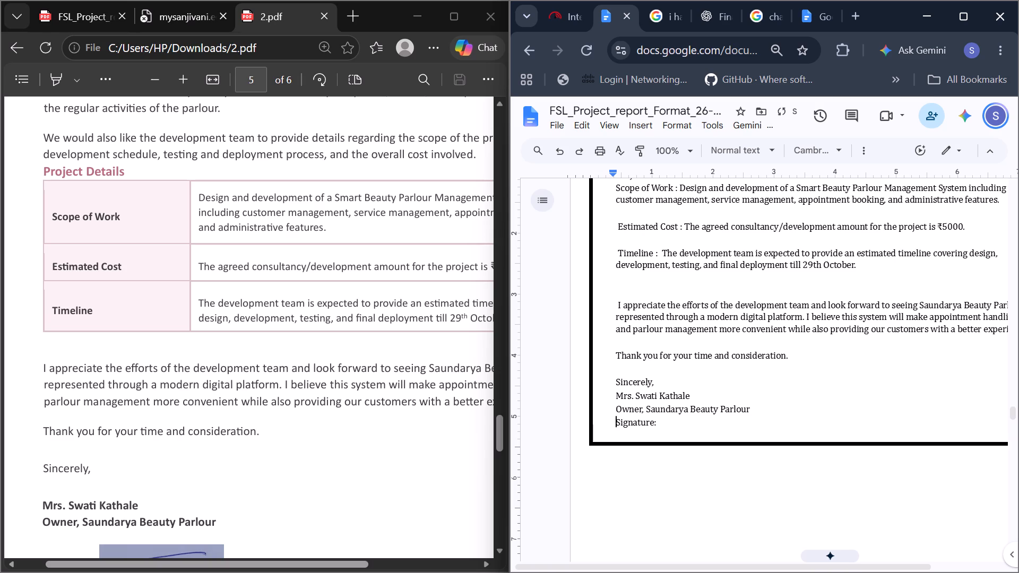
key(Return)
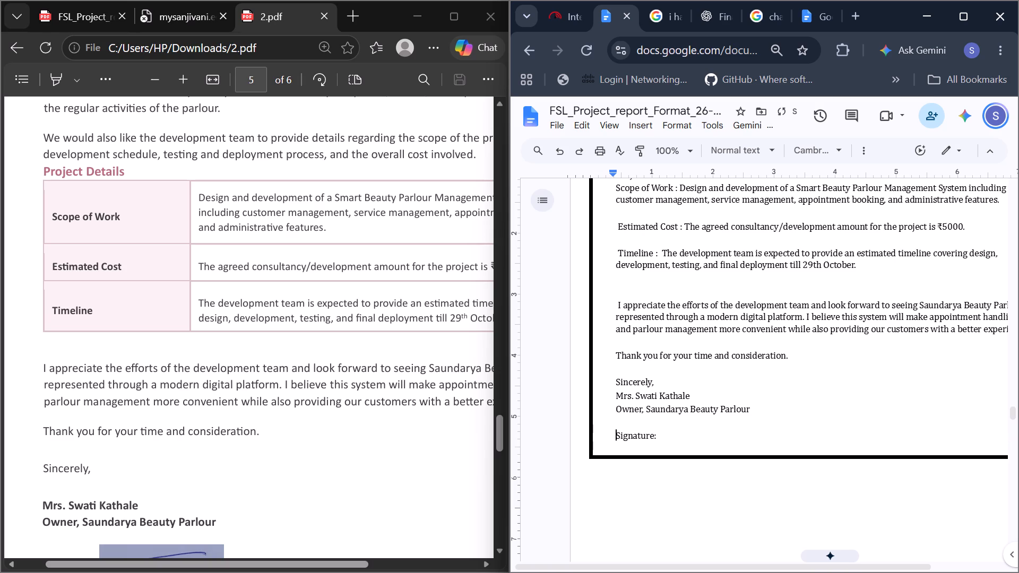
click(854, 356)
click(657, 497)
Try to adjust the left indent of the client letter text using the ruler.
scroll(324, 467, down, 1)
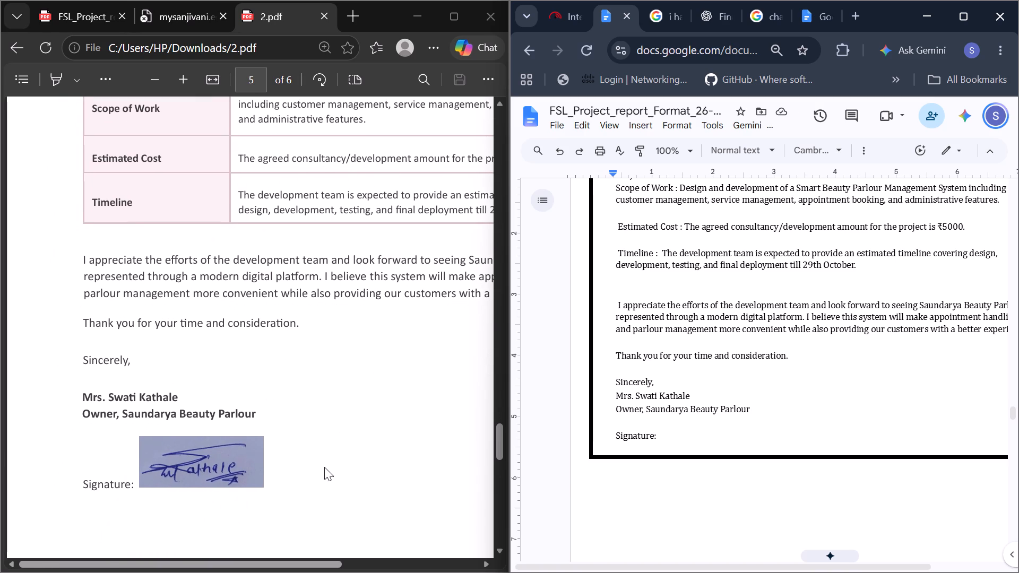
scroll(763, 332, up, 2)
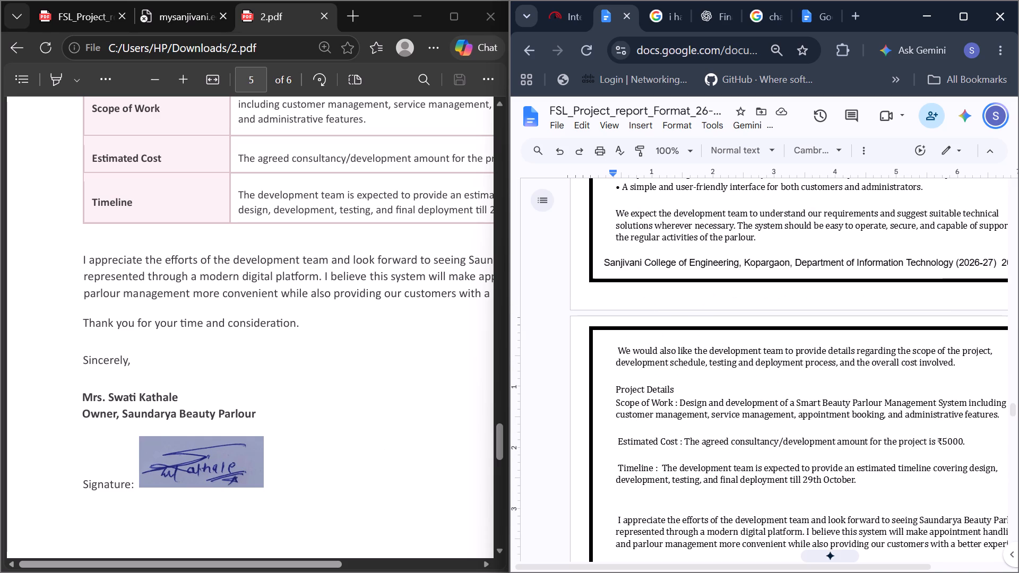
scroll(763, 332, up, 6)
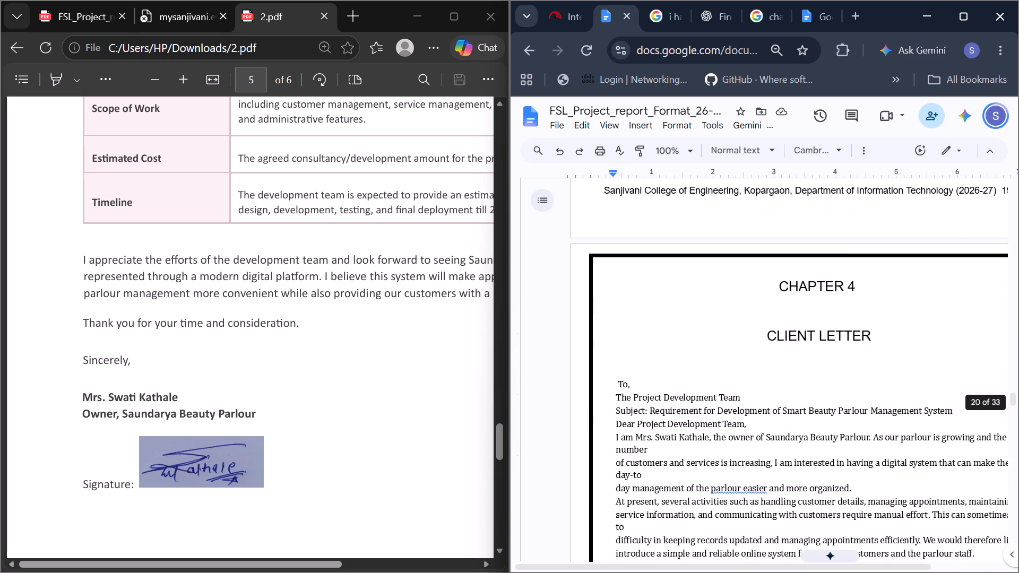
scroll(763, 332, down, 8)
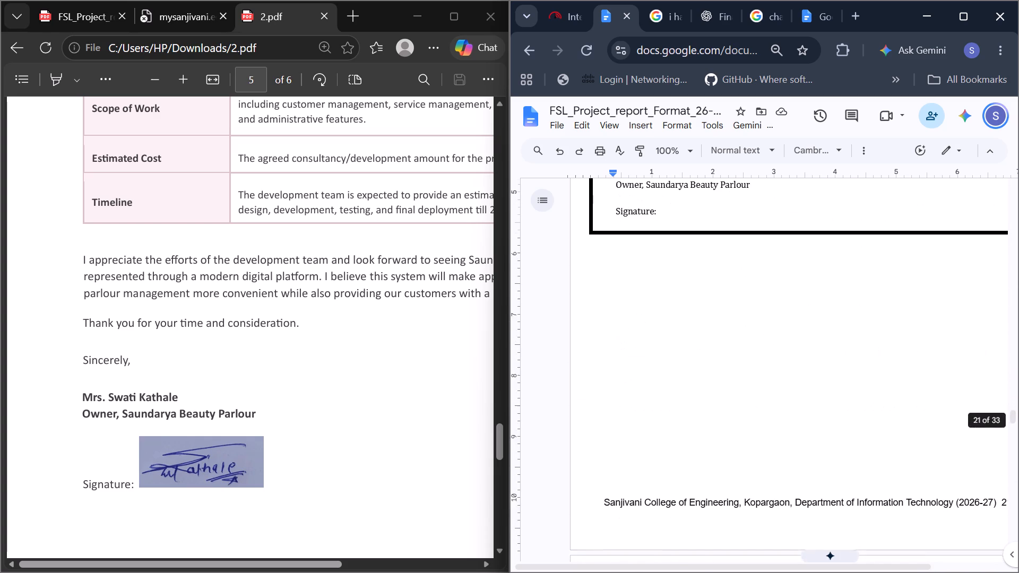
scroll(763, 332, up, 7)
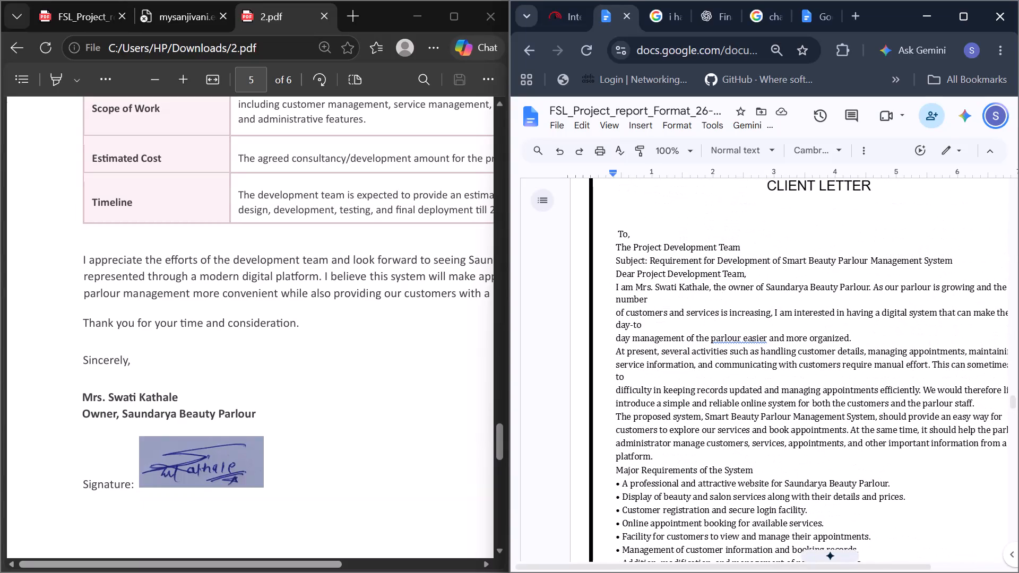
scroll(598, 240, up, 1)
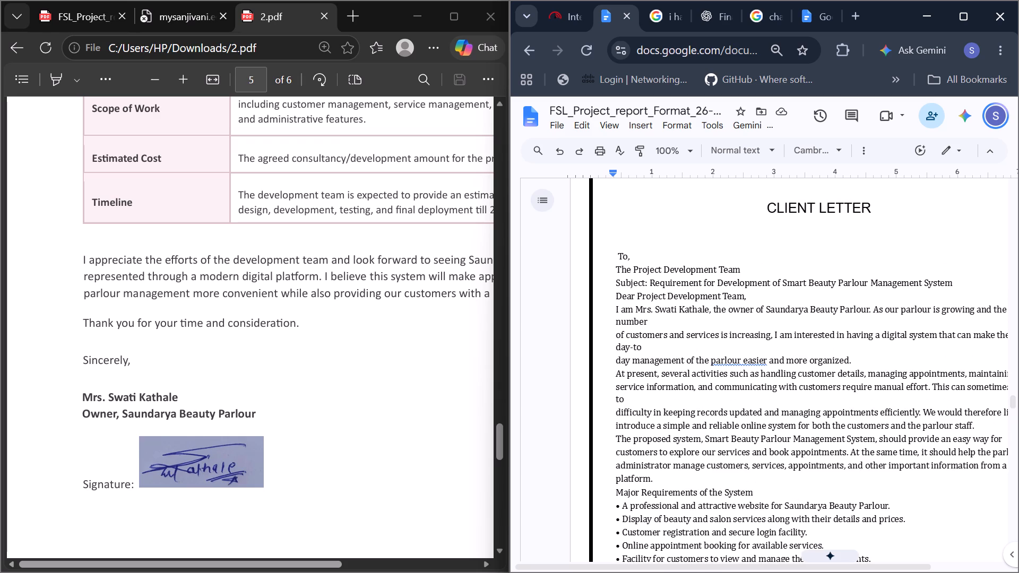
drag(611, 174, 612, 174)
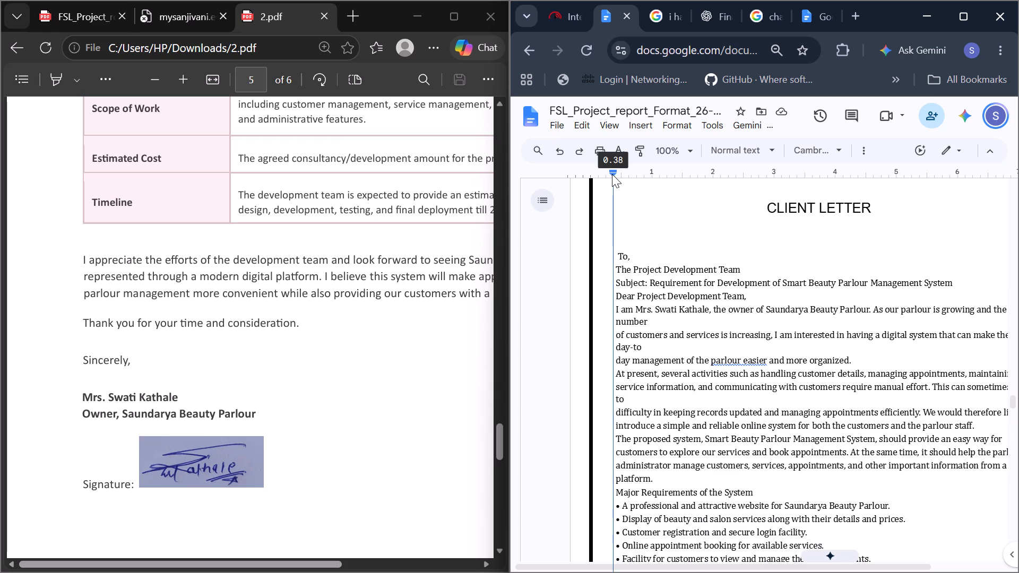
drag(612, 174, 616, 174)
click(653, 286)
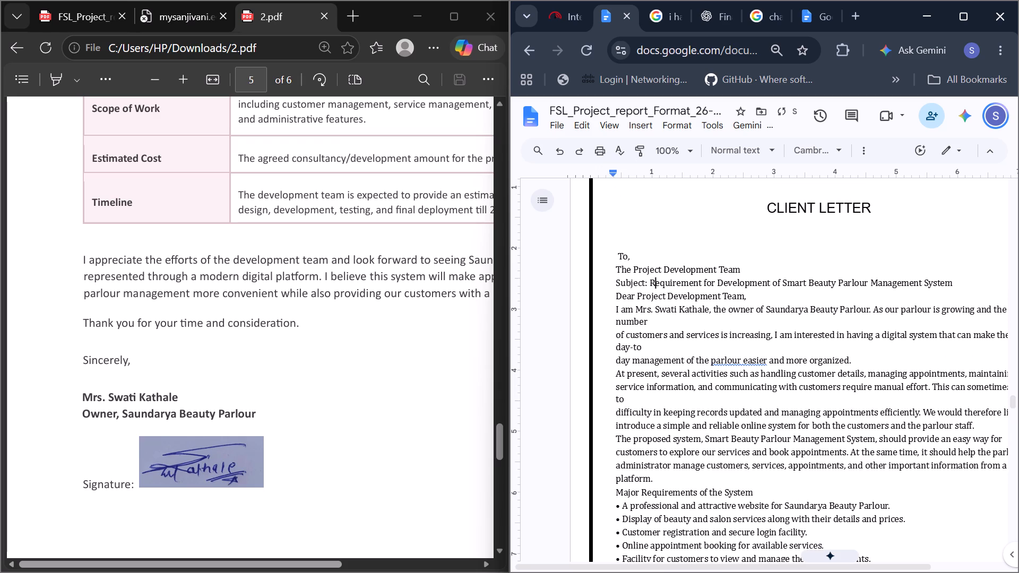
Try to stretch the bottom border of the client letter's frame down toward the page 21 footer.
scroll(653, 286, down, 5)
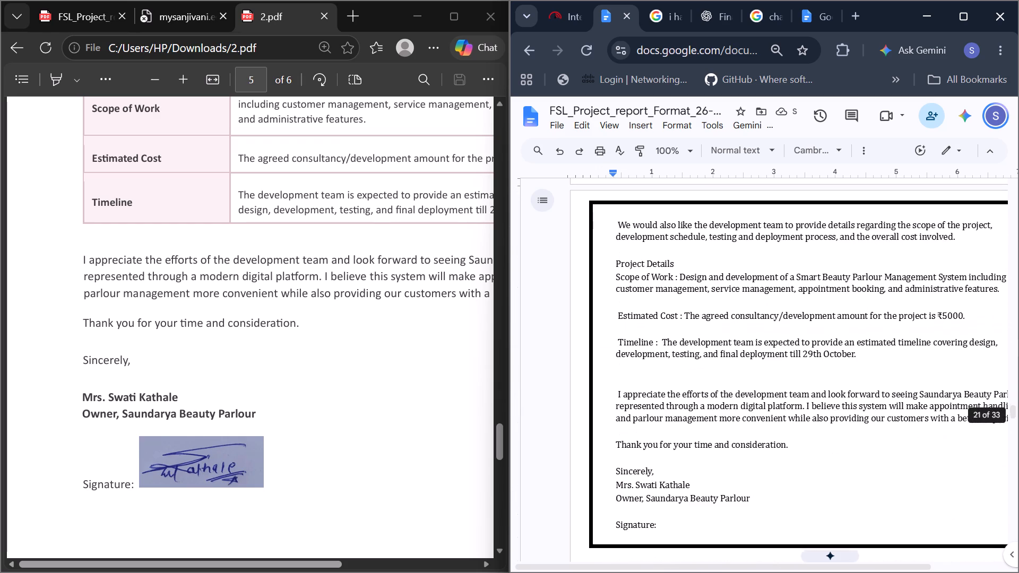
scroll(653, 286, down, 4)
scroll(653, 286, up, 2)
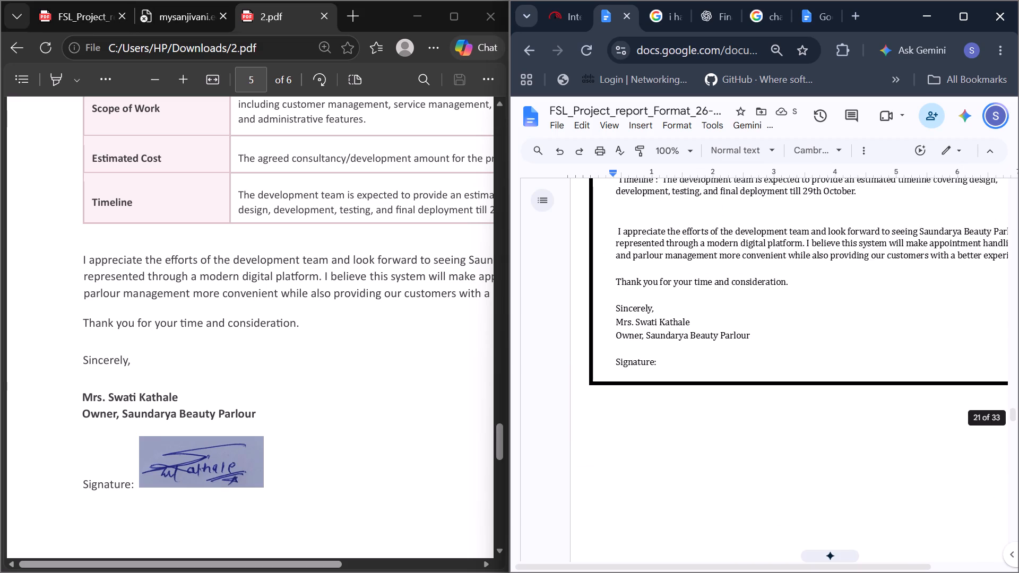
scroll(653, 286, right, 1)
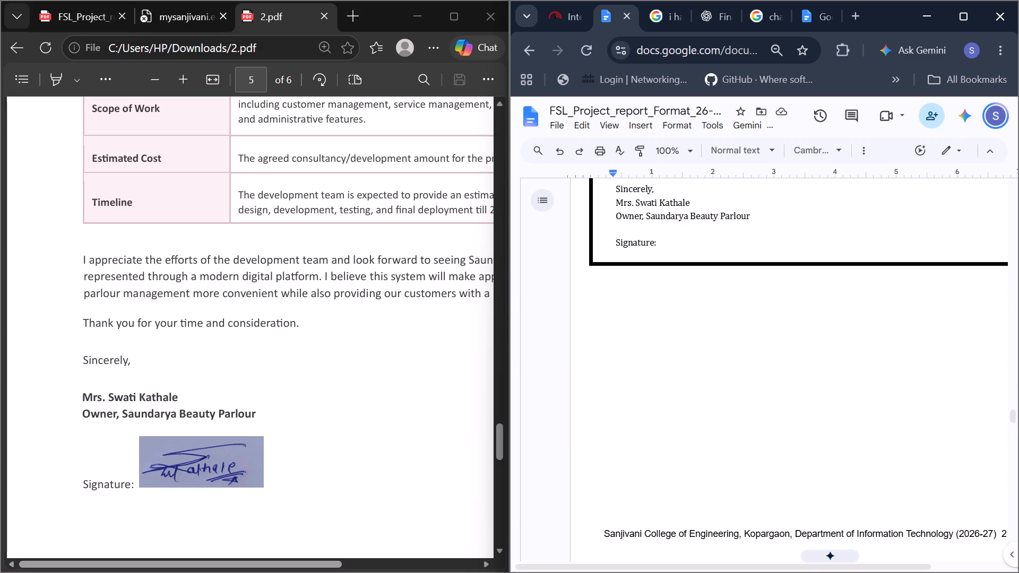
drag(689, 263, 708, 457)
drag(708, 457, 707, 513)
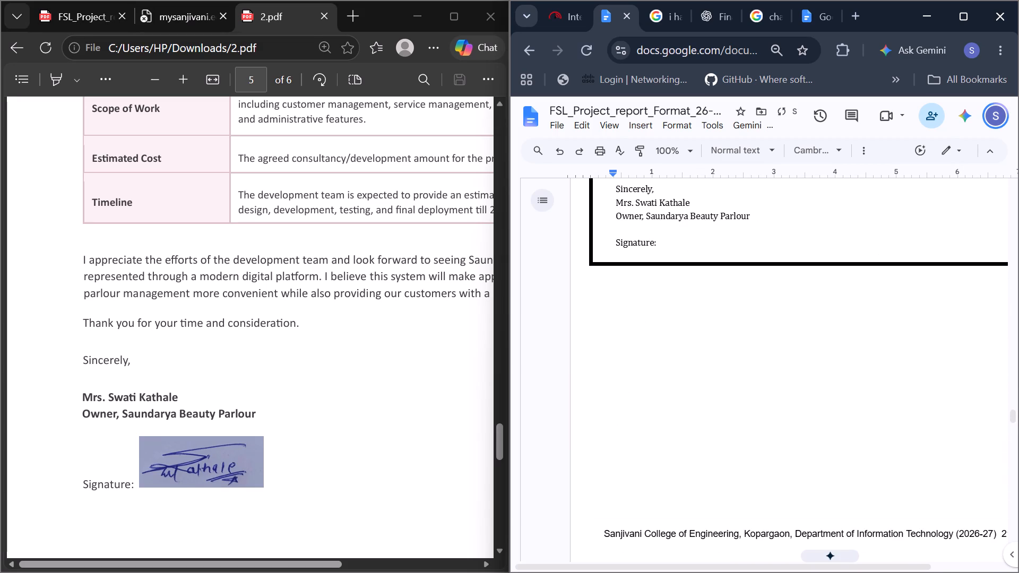
Add blank lines after "Signature:" until the frame's bottom border sits just above the page 21 footer, undoing any overflow onto the next page.
scroll(727, 430, up, 2)
scroll(727, 430, down, 3)
scroll(727, 430, up, 1)
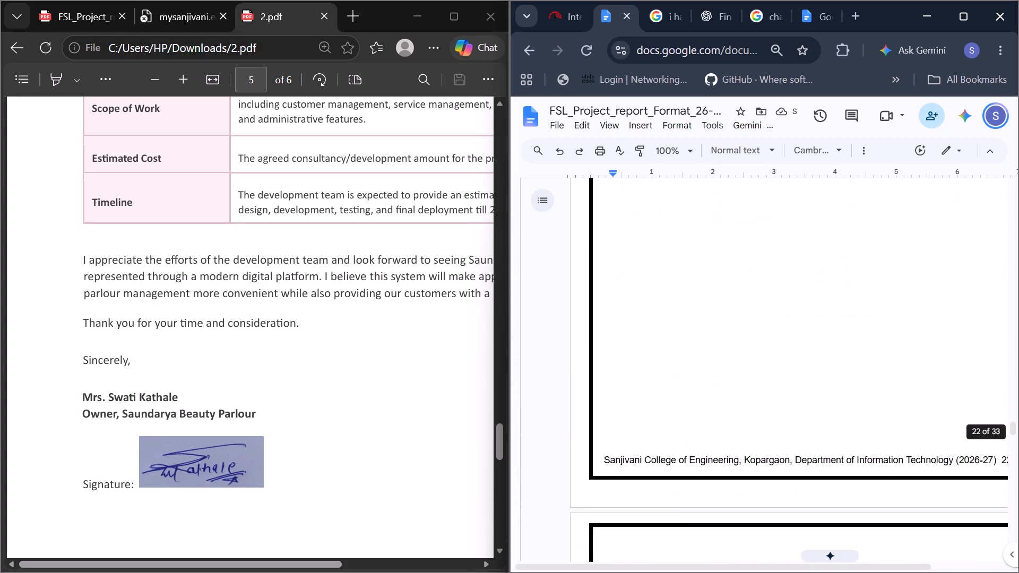
scroll(727, 430, up, 4)
click(645, 474)
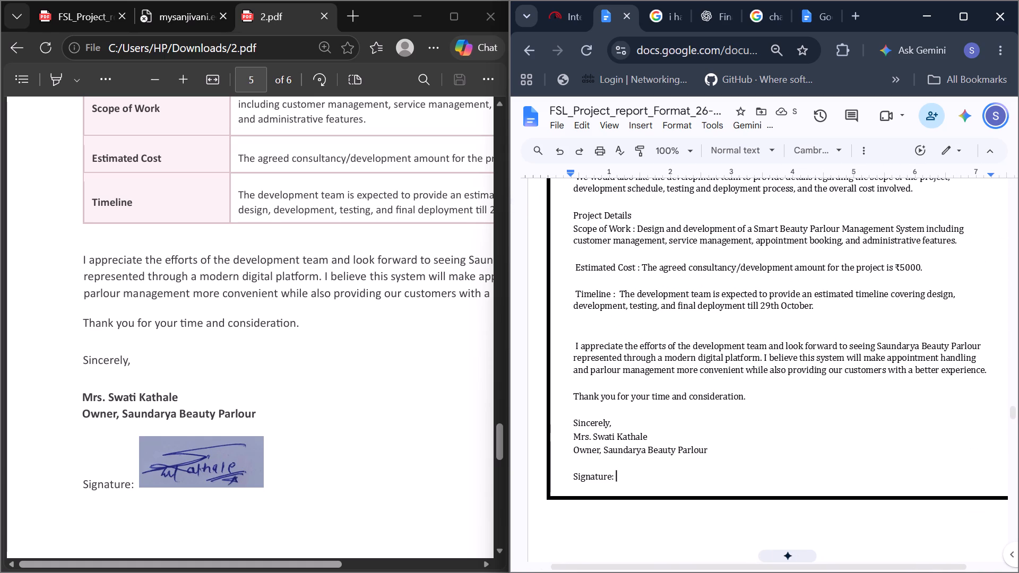
key(Return)
key(Return)
key(Return)
key(Return)
key(Return)
key(Return)
key(Return)
key(Return)
key(Return)
key(Return)
key(Return)
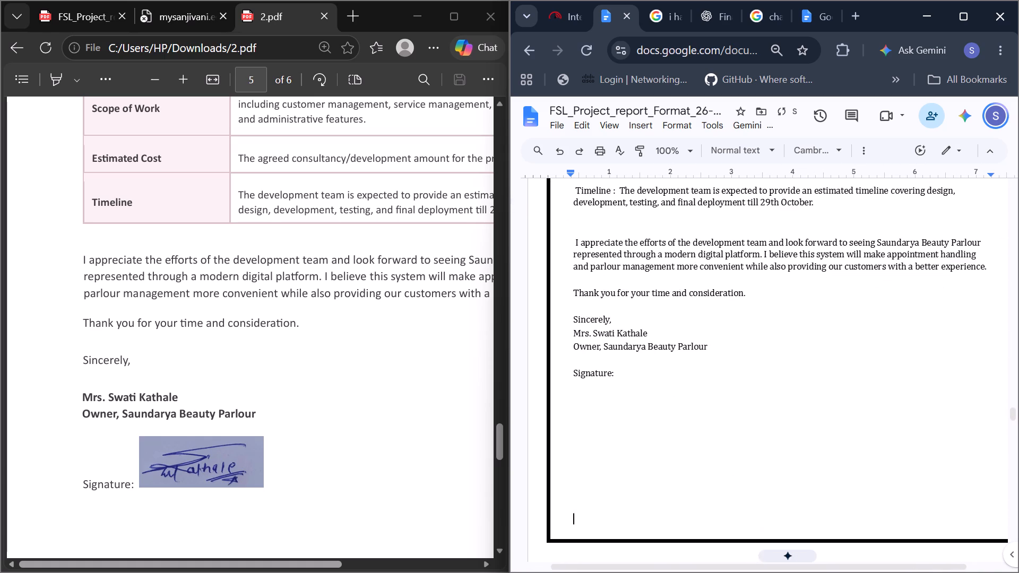
scroll(645, 474, down, 2)
key(Return)
key(Return)
key(Return)
key(Return)
key(Return)
key(Return)
key(Return)
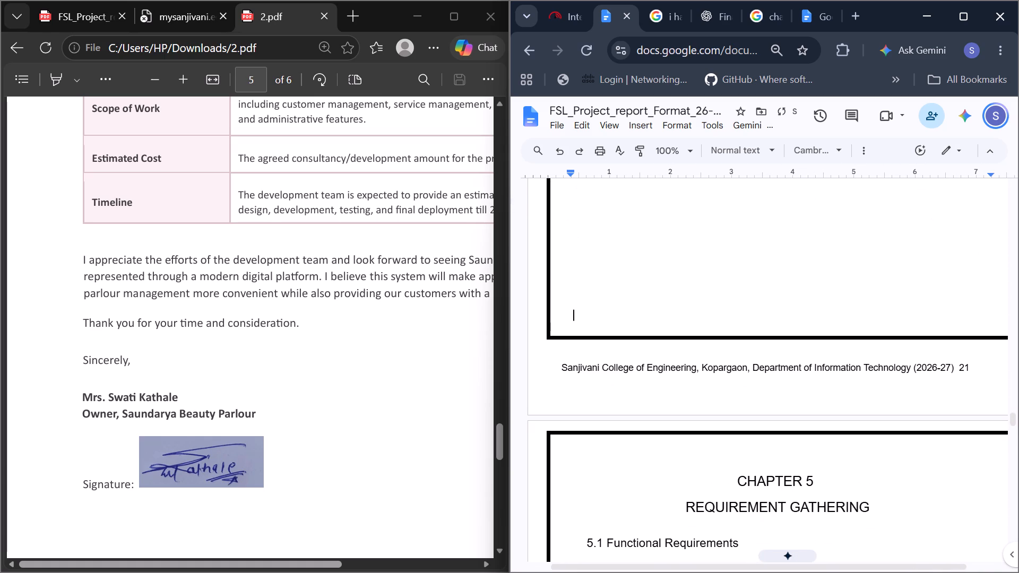
key(Return)
key(Return)
key(Return)
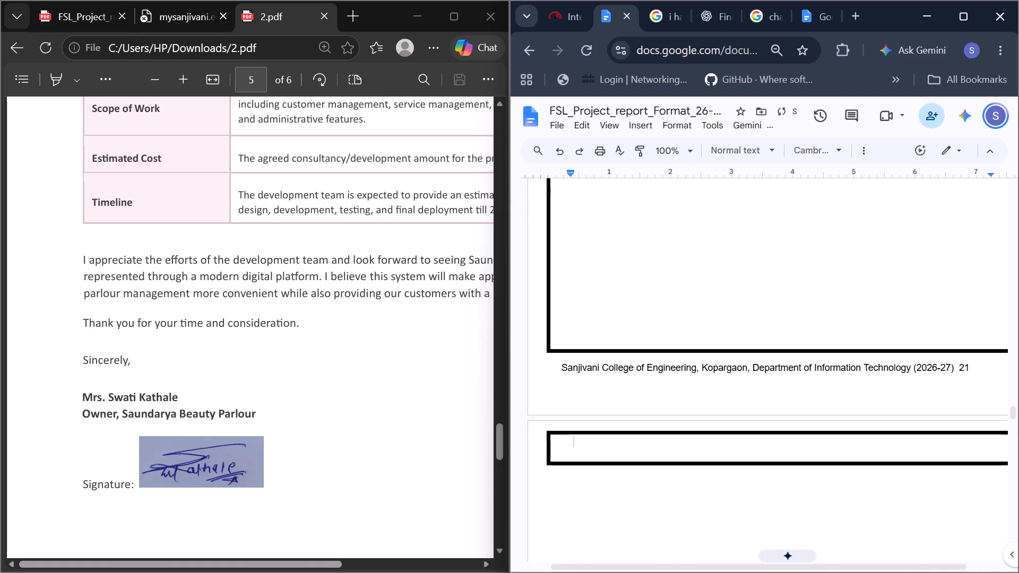
key(ctrl+z)
key(ctrl+z)
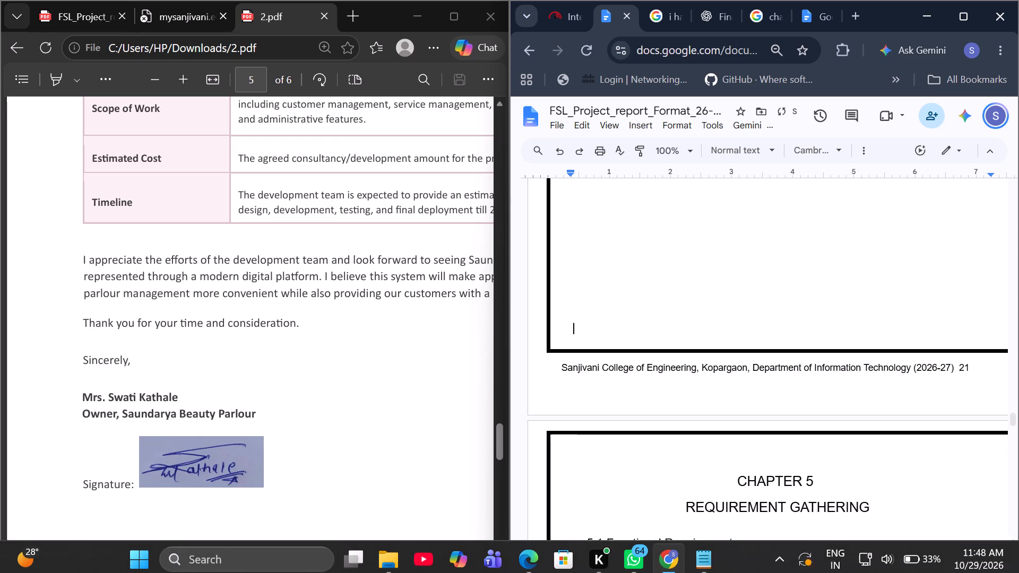
scroll(641, 379, down, 6)
scroll(641, 379, up, 1)
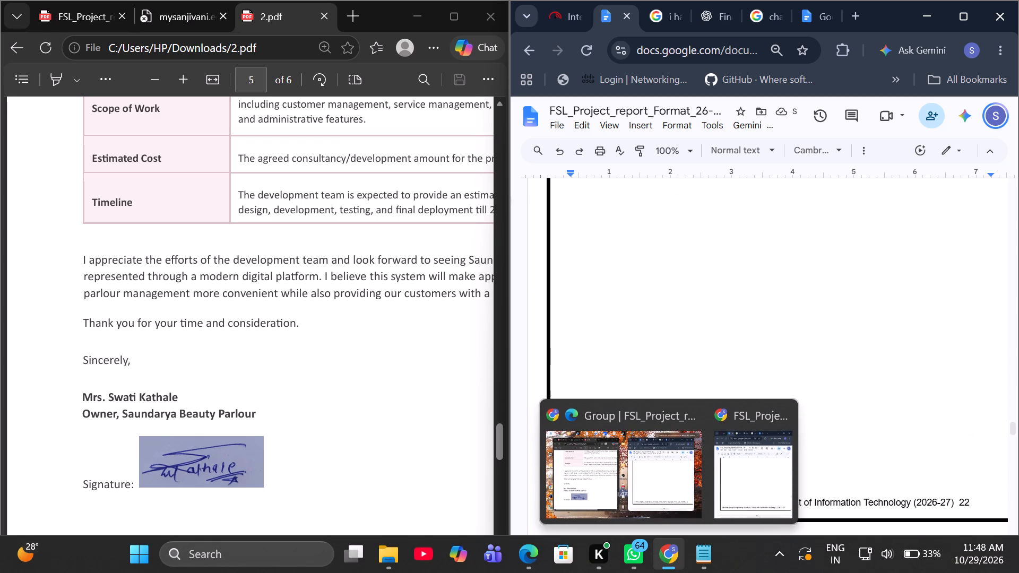
scroll(641, 379, up, 1)
click(686, 248)
scroll(686, 248, up, 2)
scroll(688, 308, up, 1)
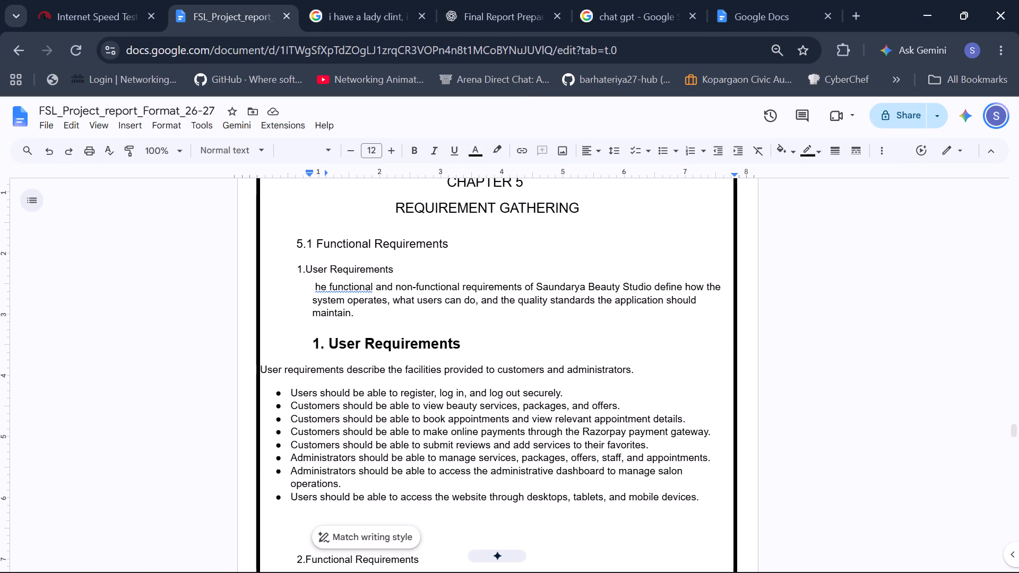
click(757, 0)
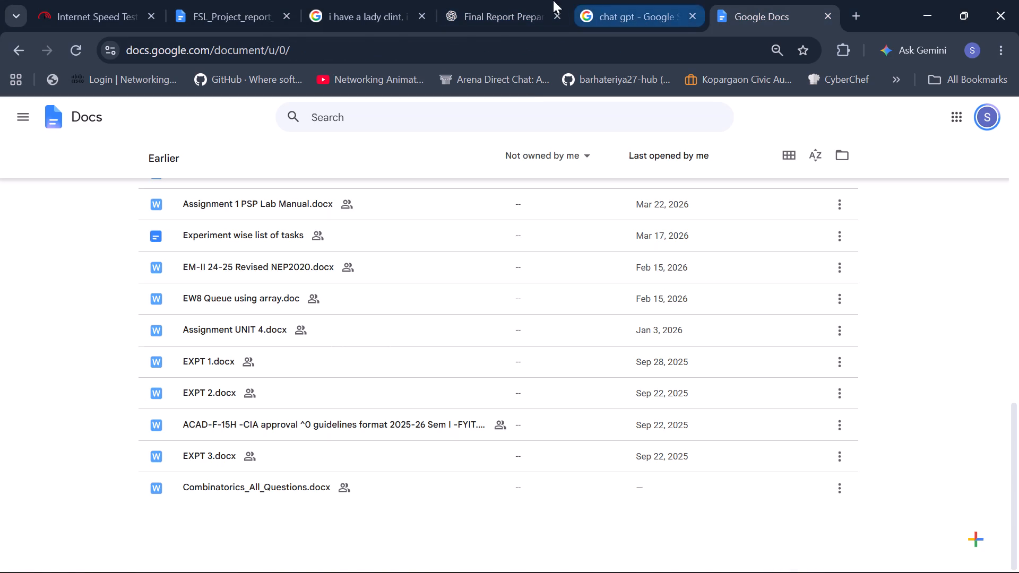
click(519, 0)
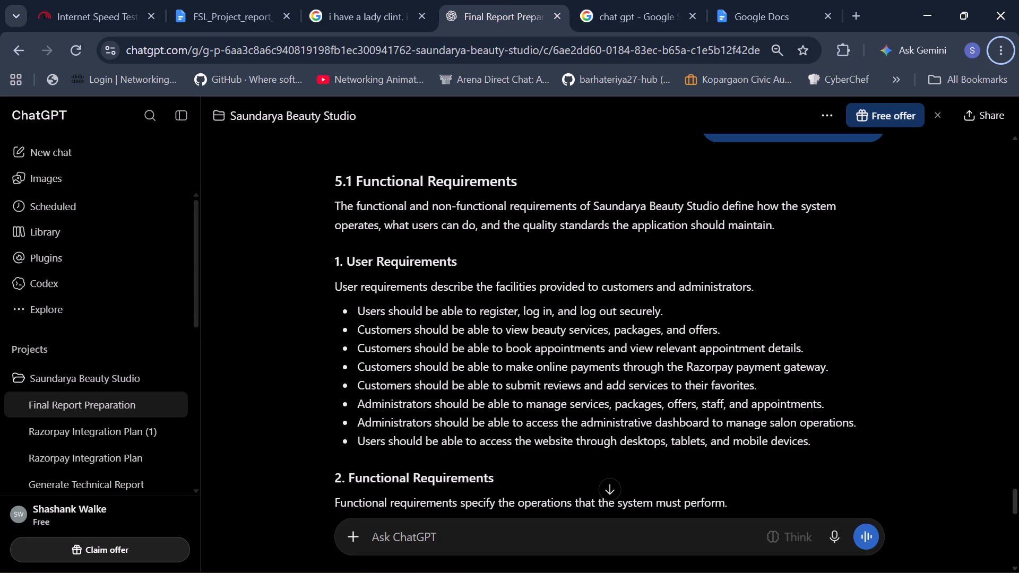
click(238, 3)
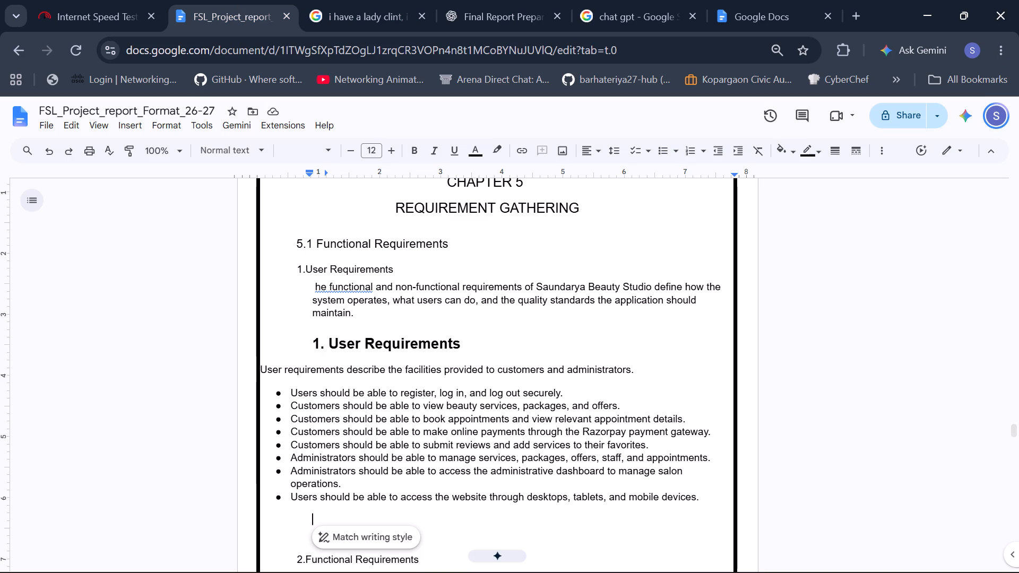
click(315, 285)
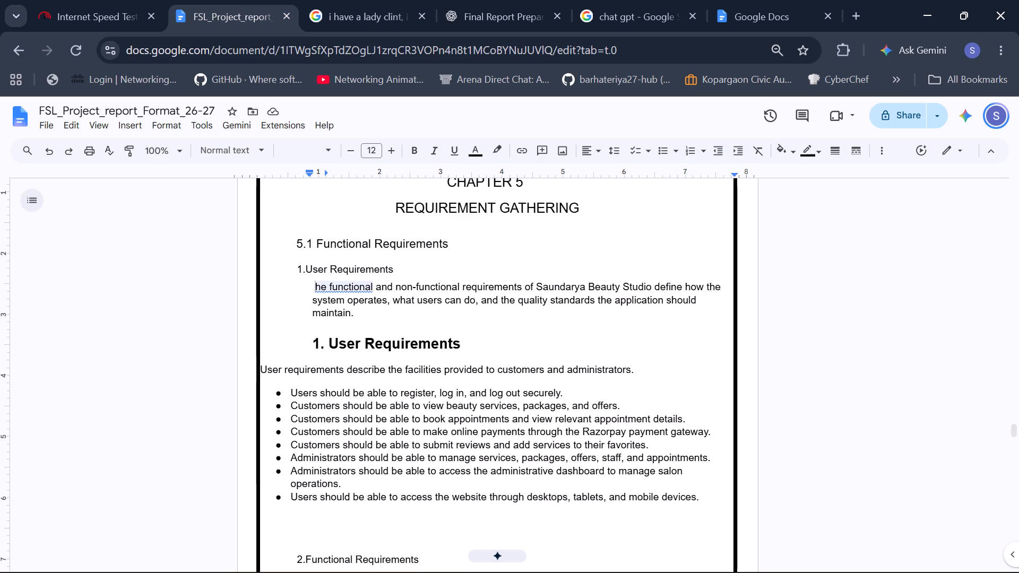
key(shift+t)
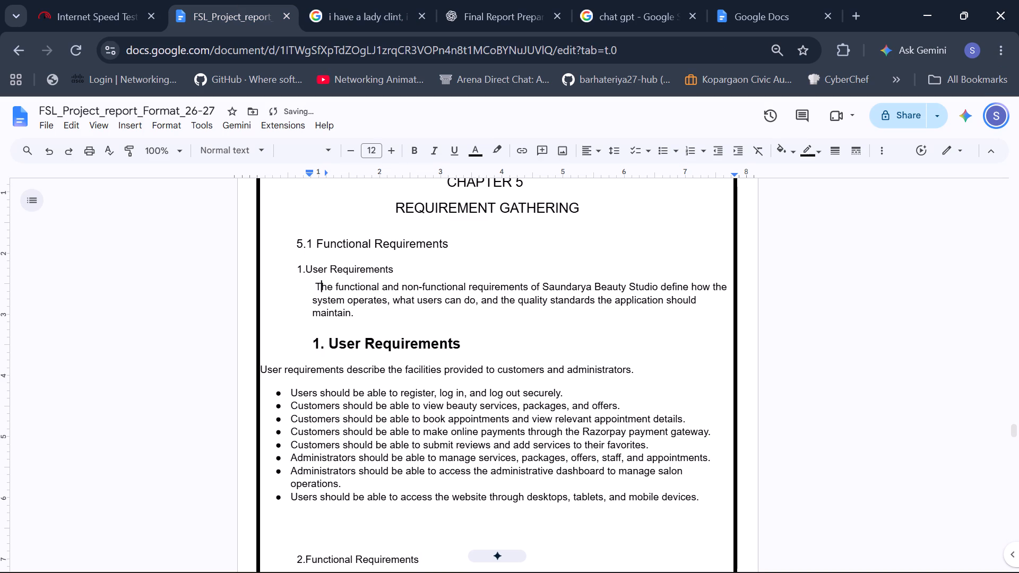
Increase the indent by one level for the "User requirements describe…" sentence and all the bullets below it.
drag(261, 363, 689, 492)
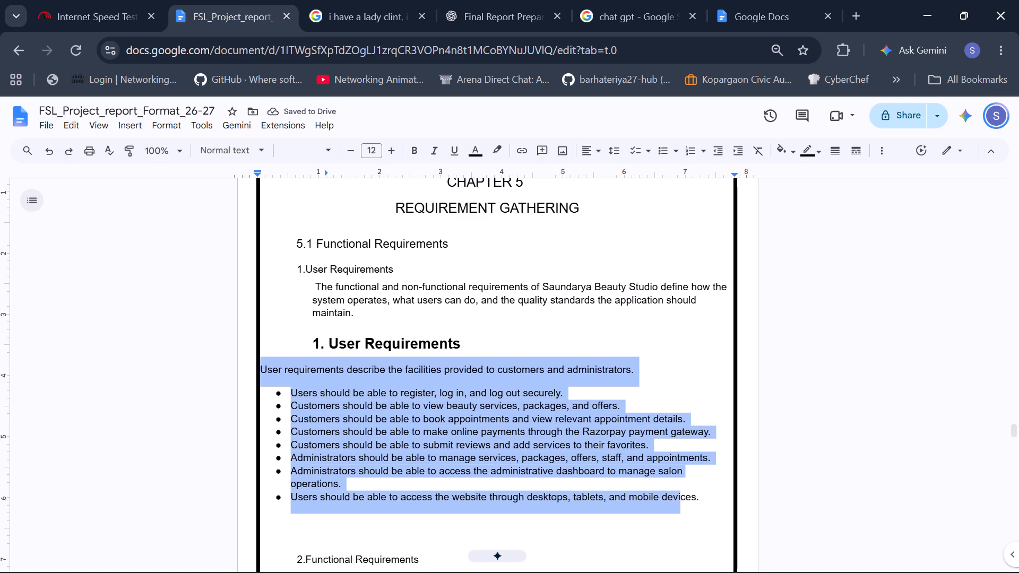
drag(689, 492, 704, 496)
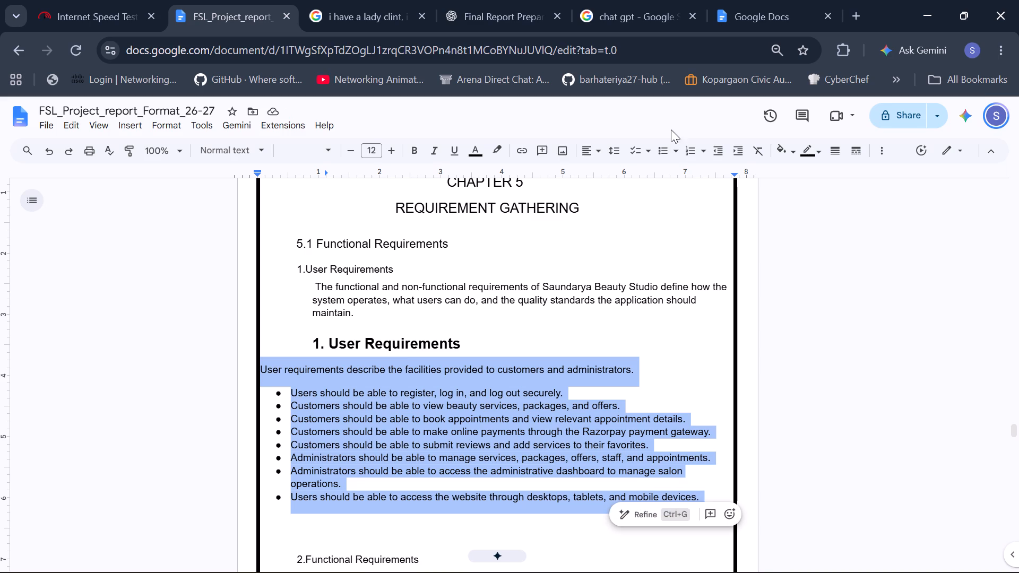
click(737, 150)
click(488, 382)
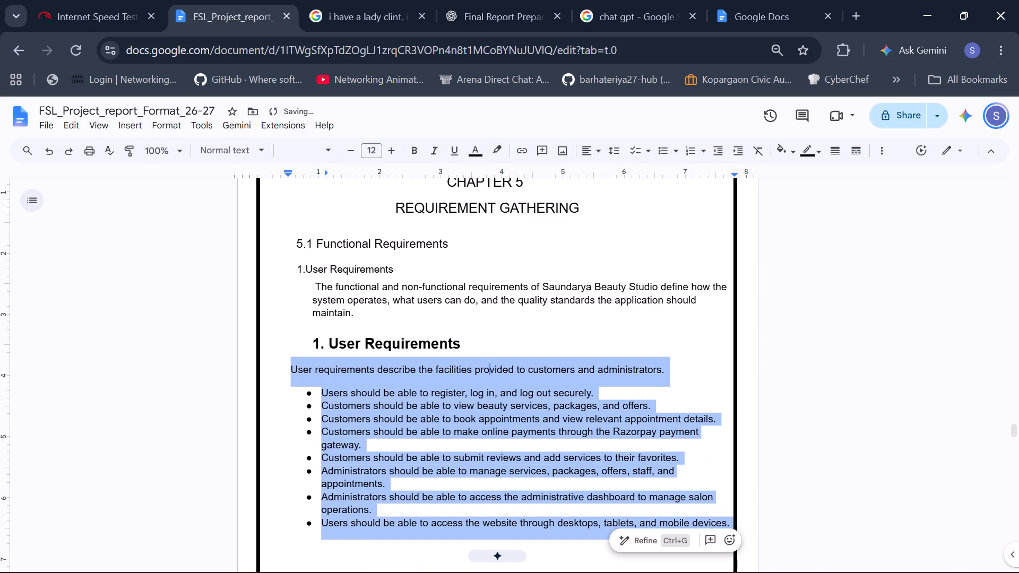
Delete the duplicate "1.User Requirements" template heading above the introductory paragraph in section 5.1.
scroll(488, 380, down, 2)
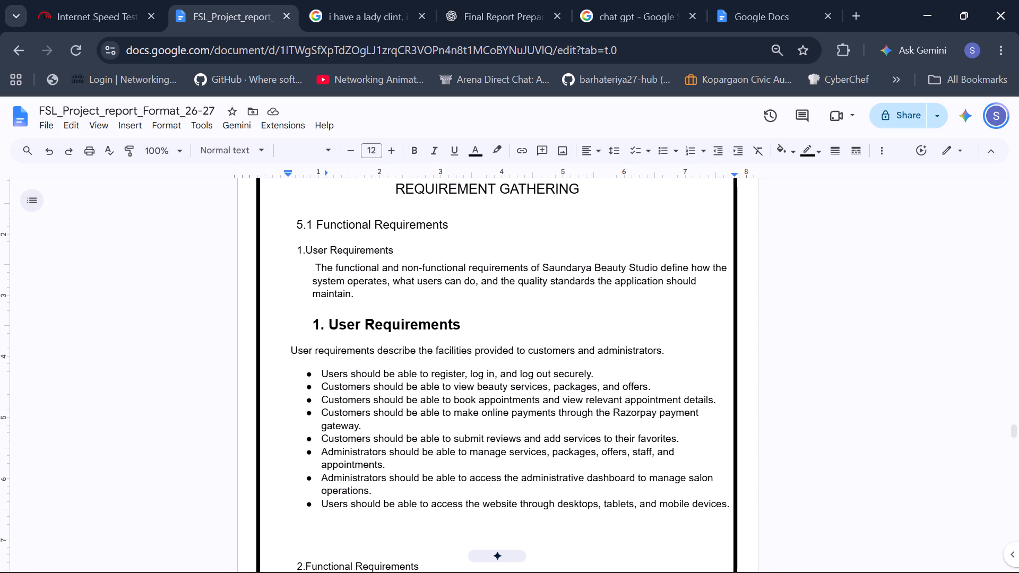
drag(396, 246, 289, 254)
scroll(357, 244, left, 1)
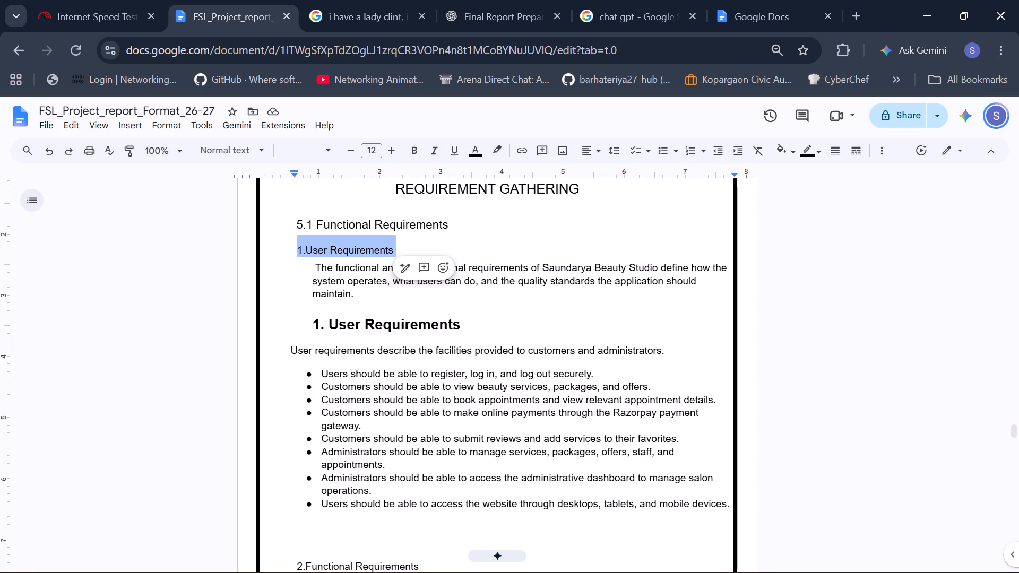
key(BackSpace)
key(BackSpace)
Remove the bold from the pasted "1. User Requirements" heading and set its font size to 12.
scroll(289, 254, down, 2)
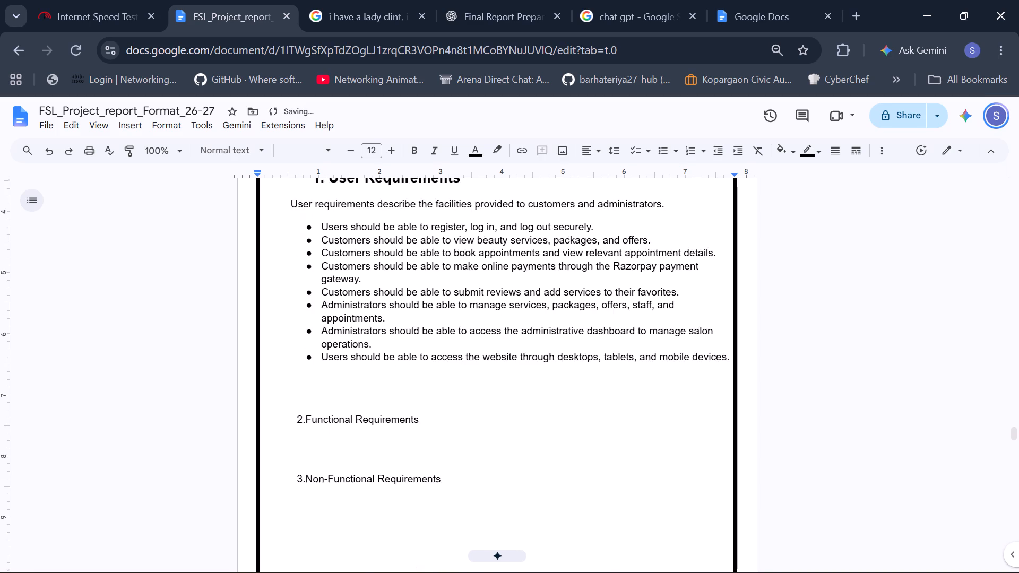
scroll(289, 254, down, 1)
scroll(289, 254, up, 2)
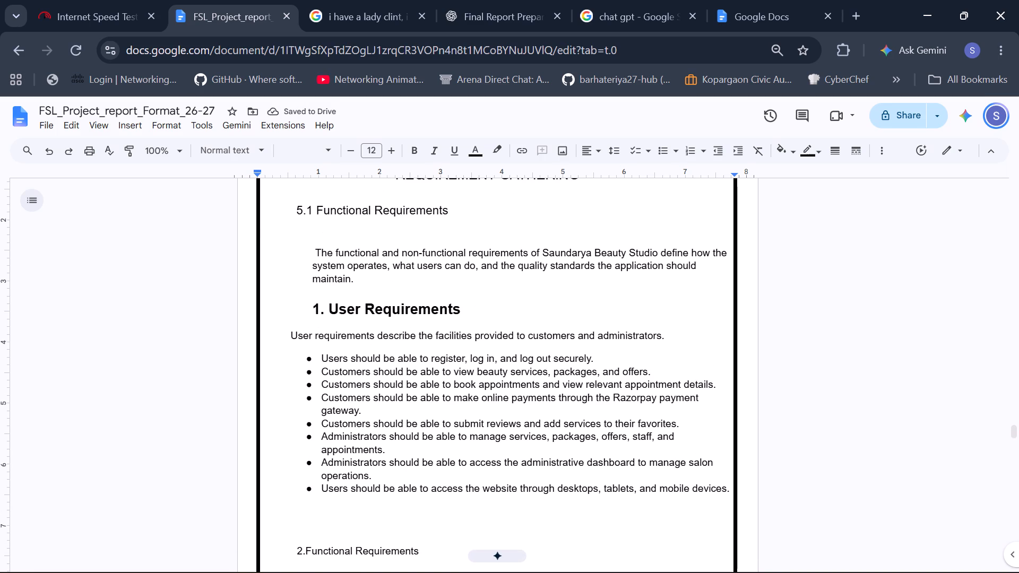
click(433, 304)
triple_click(433, 304)
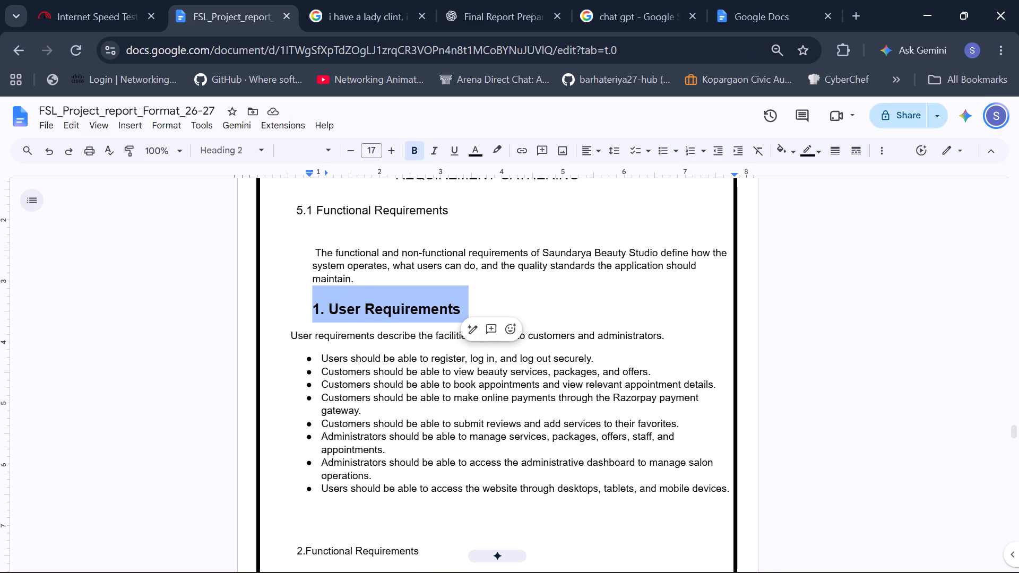
key(ctrl+b)
triple_click(348, 160)
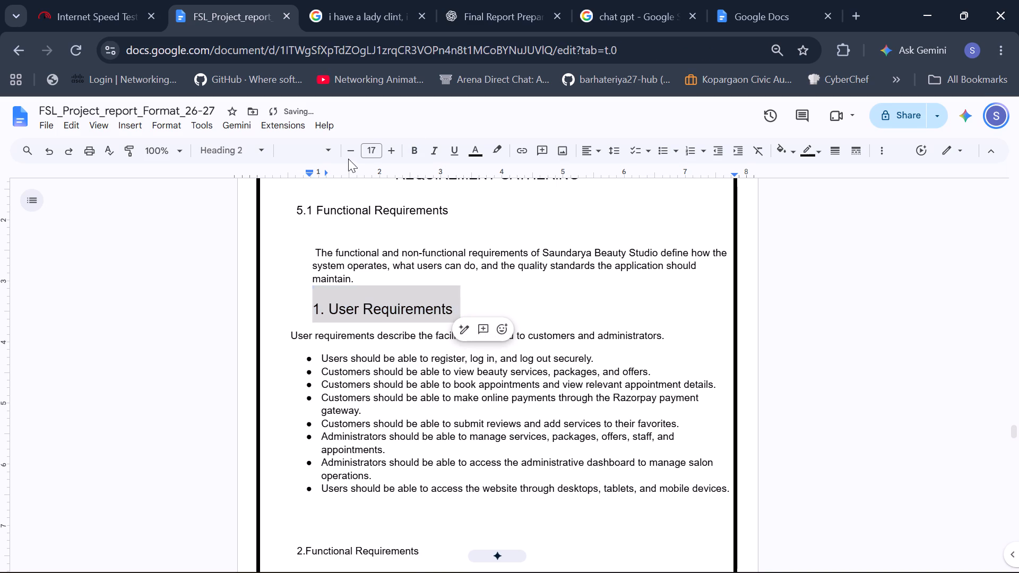
triple_click(348, 157)
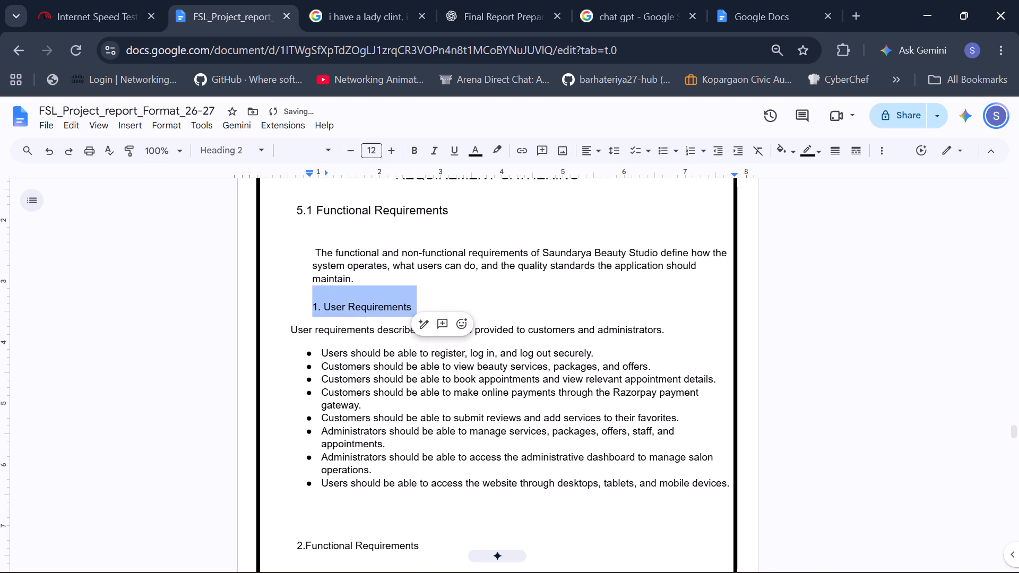
click(394, 146)
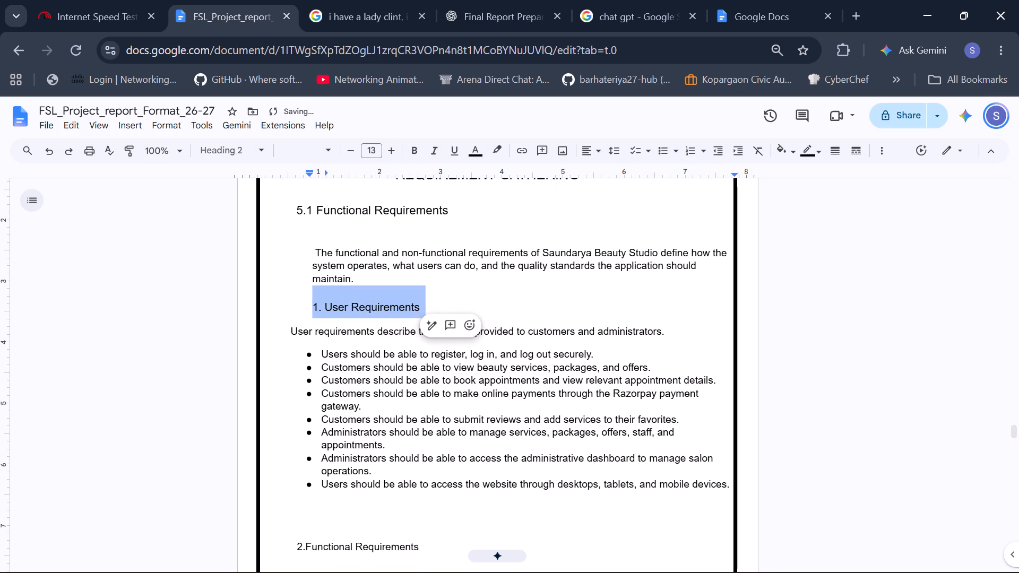
click(338, 546)
click(376, 301)
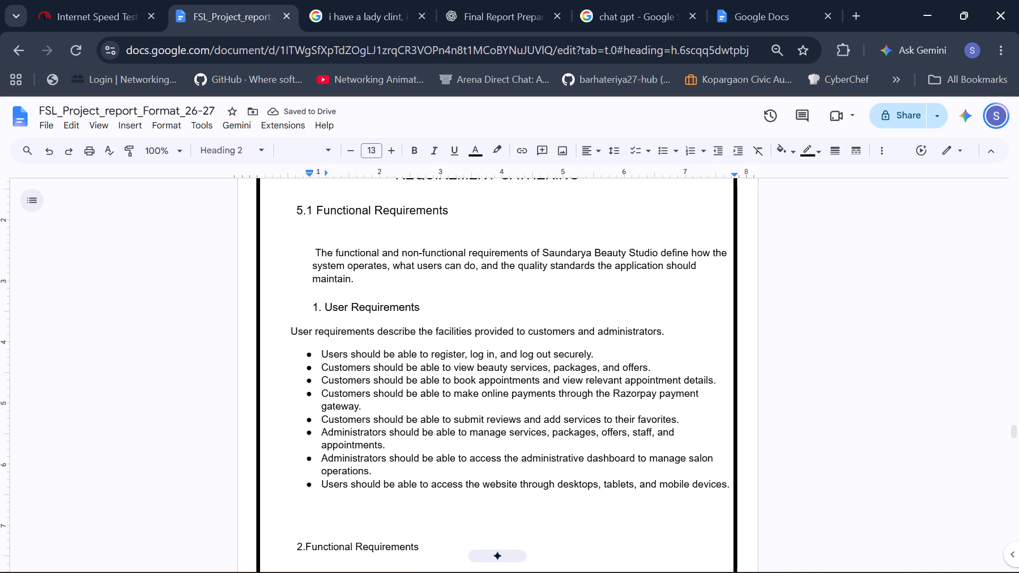
triple_click(361, 307)
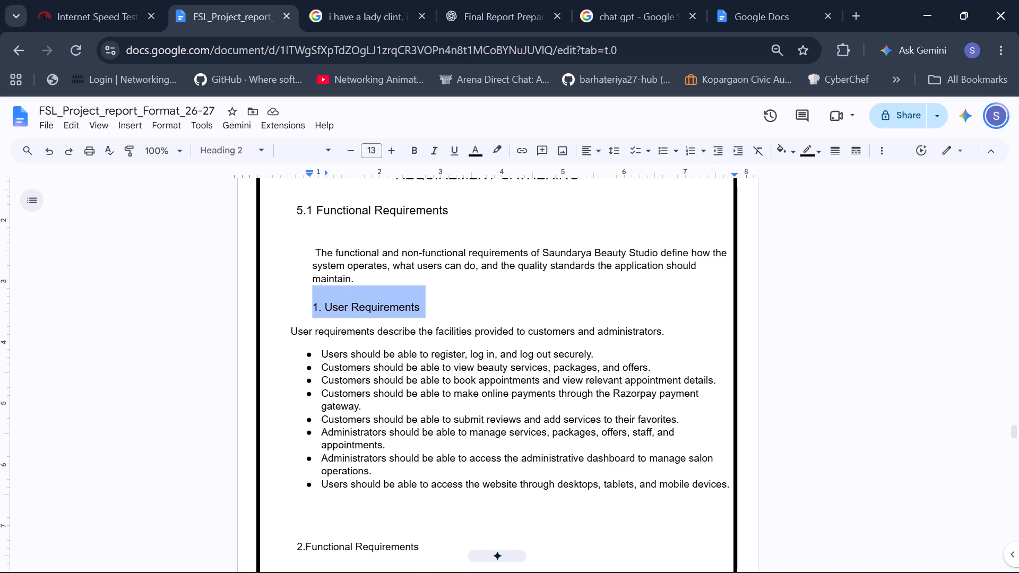
click(352, 153)
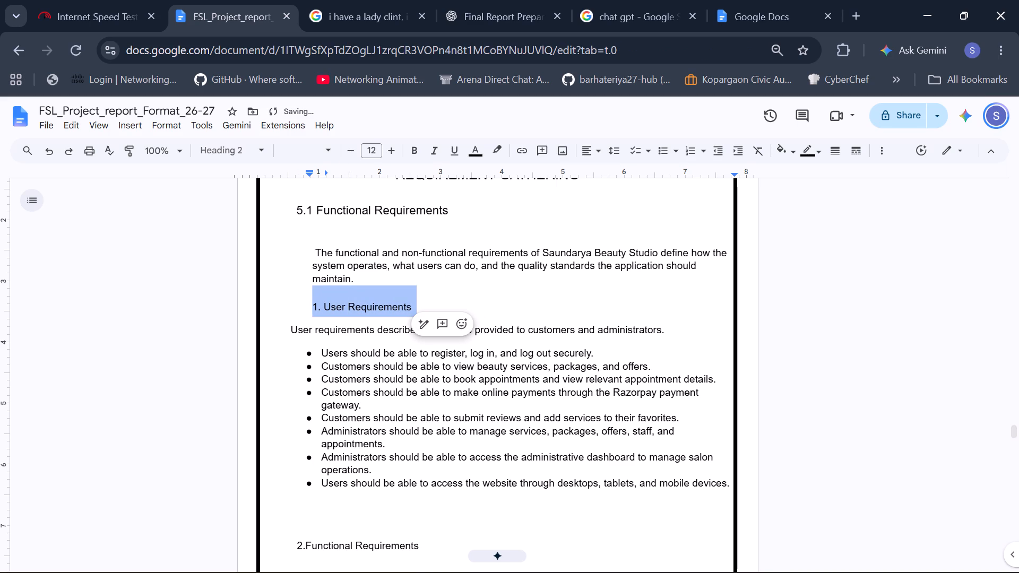
Insert ten leading spaces before the "User requirements describe the facilities" sentence to move it under its heading.
click(288, 331)
key(space)
key(space)
key(space)
key(space)
key(space)
key(space)
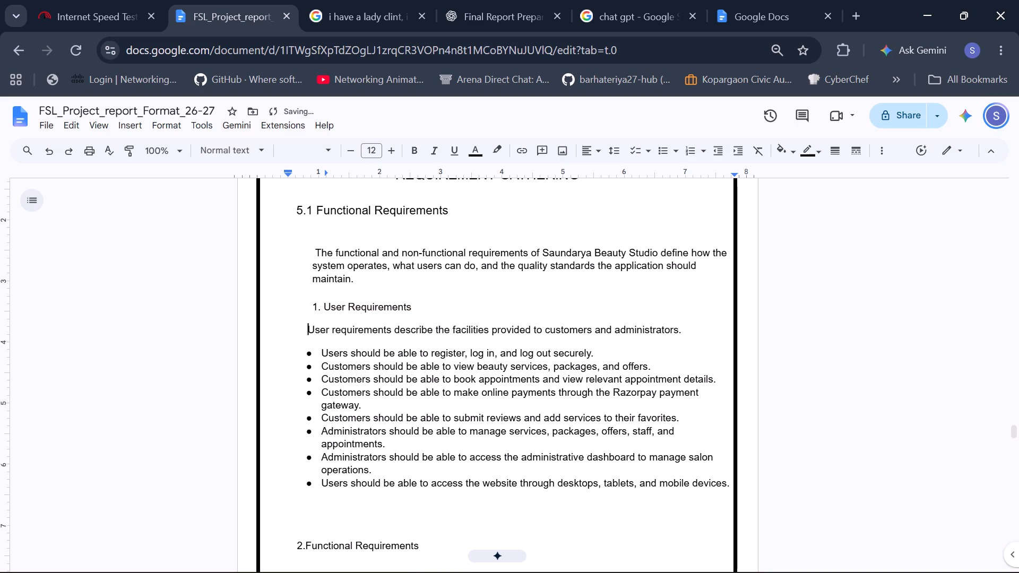
key(space)
key(space)
key(space)
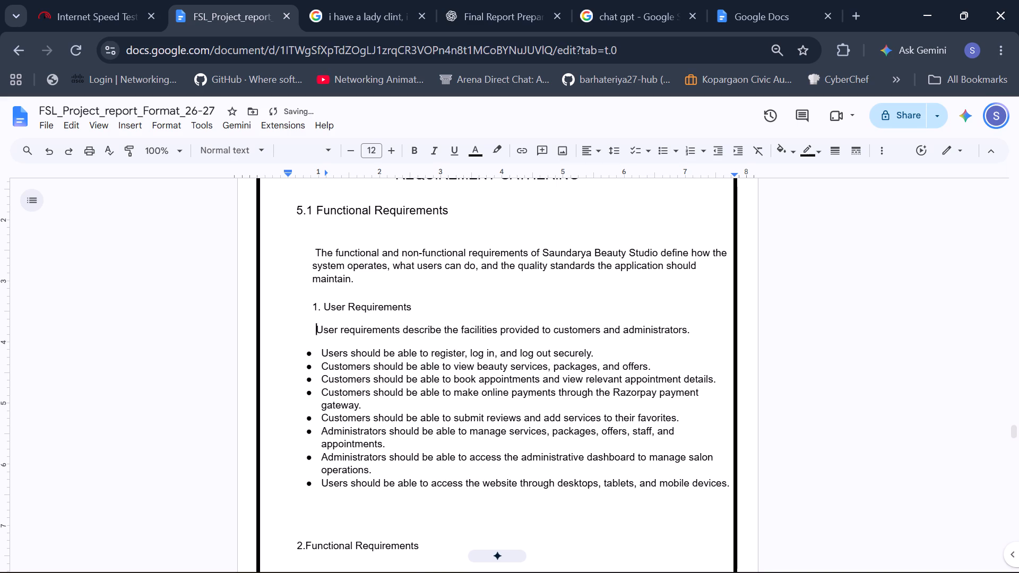
key(space)
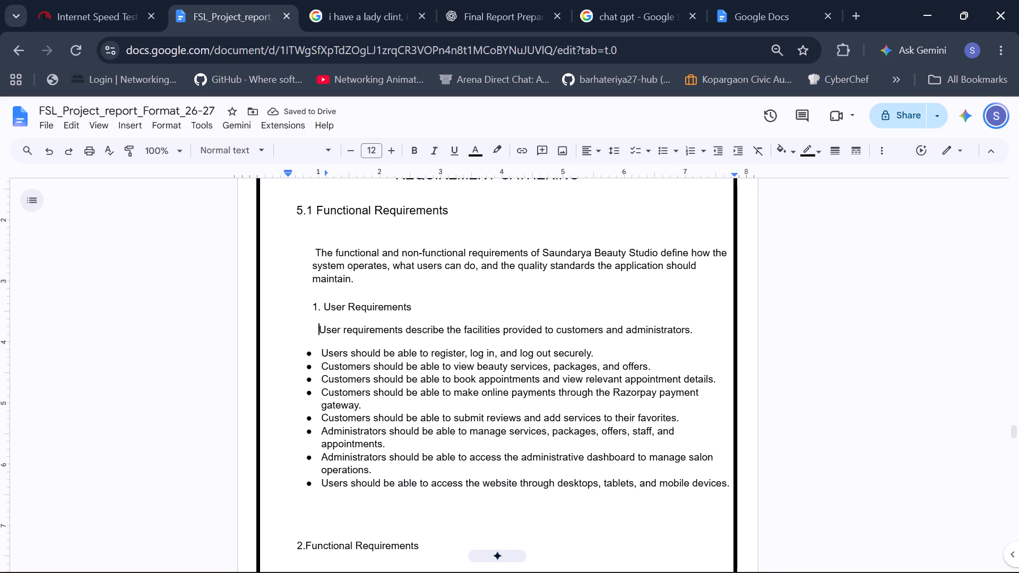
Make the "1. User Requirements", "2.Functional Requirements" and "3.Non-Functional Requirements" headings in Chapter 5 bold.
triple_click(321, 305)
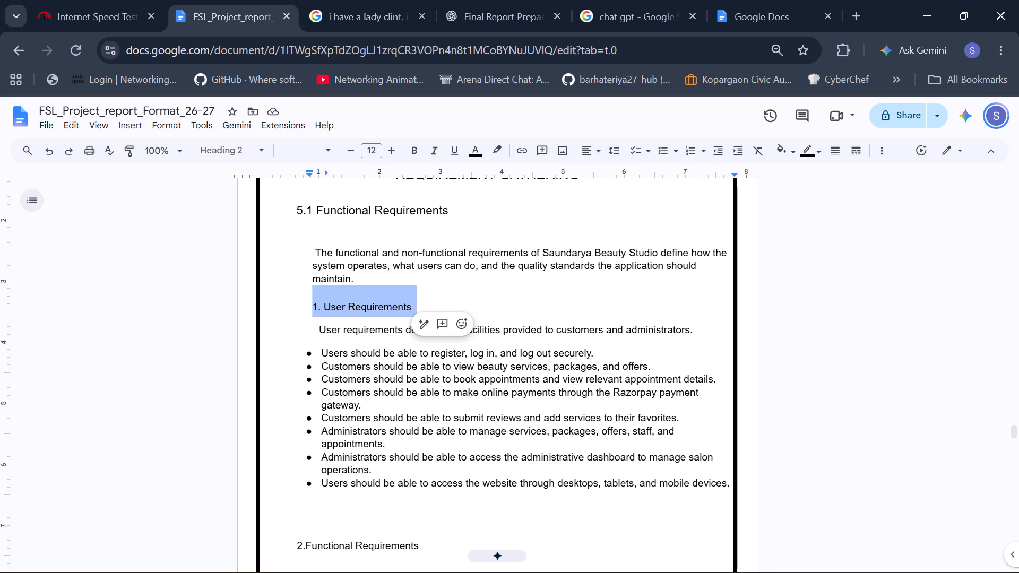
key(ctrl+b)
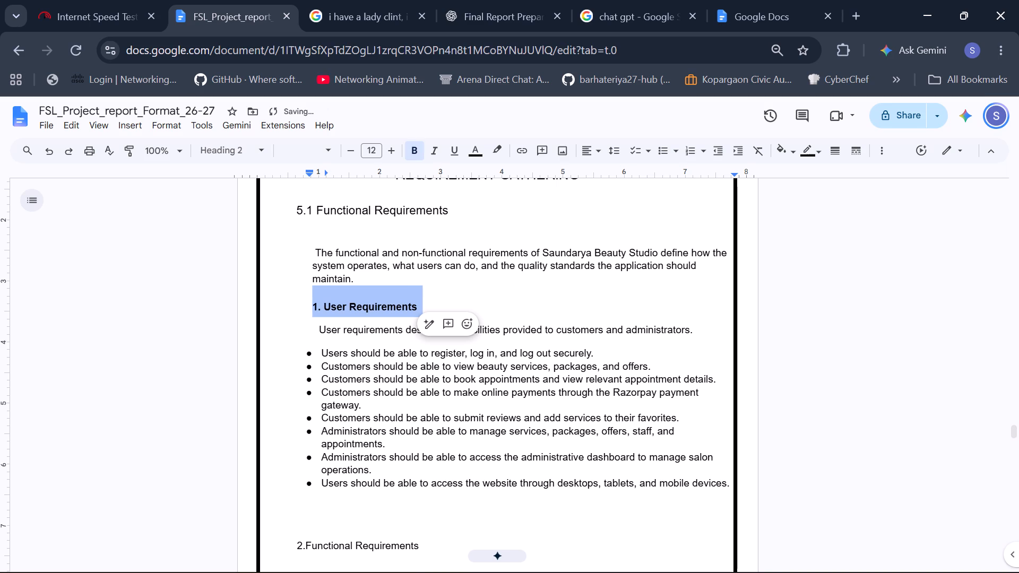
scroll(321, 305, down, 2)
triple_click(331, 441)
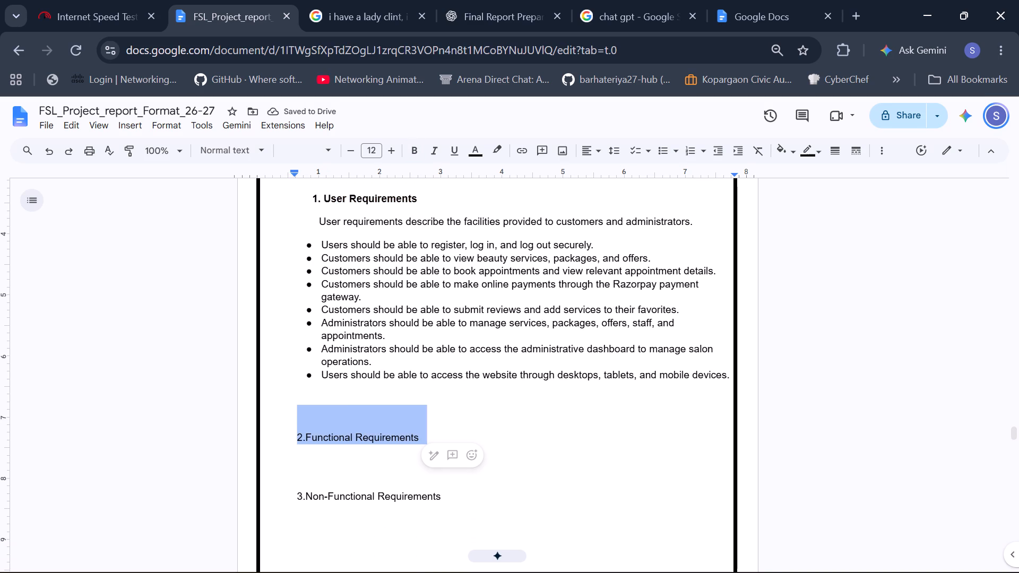
key(ctrl+b)
scroll(331, 441, down, 1)
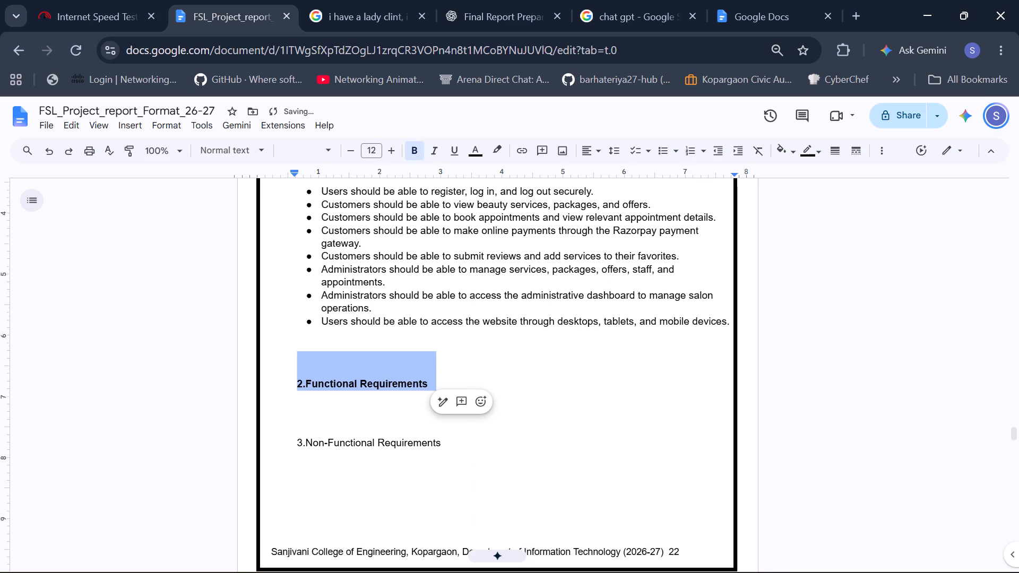
scroll(331, 441, down, 1)
triple_click(344, 427)
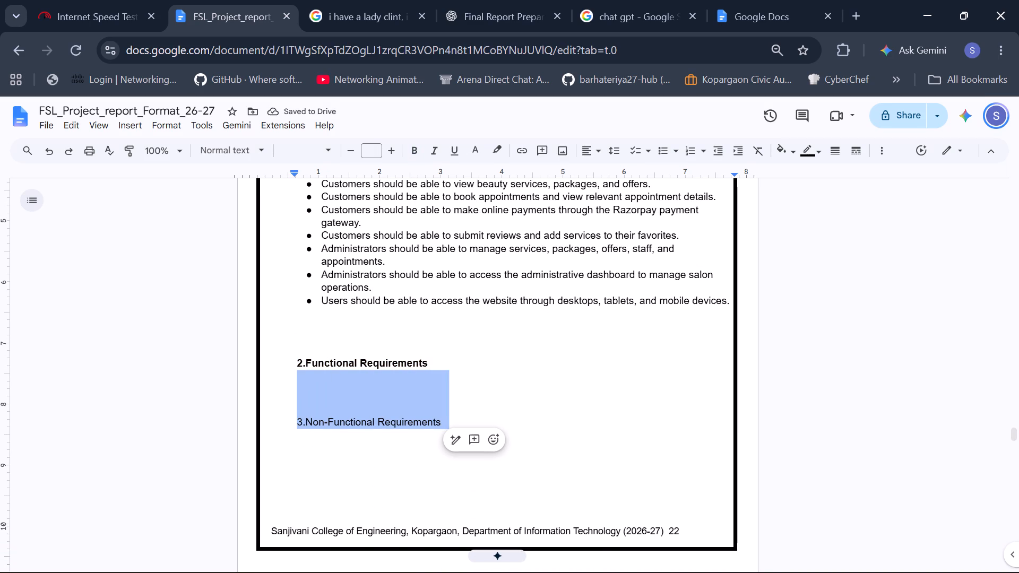
key(ctrl+b)
Make the "3.3 Target Audience:" heading in Chapter 3 bold.
scroll(344, 427, up, 3)
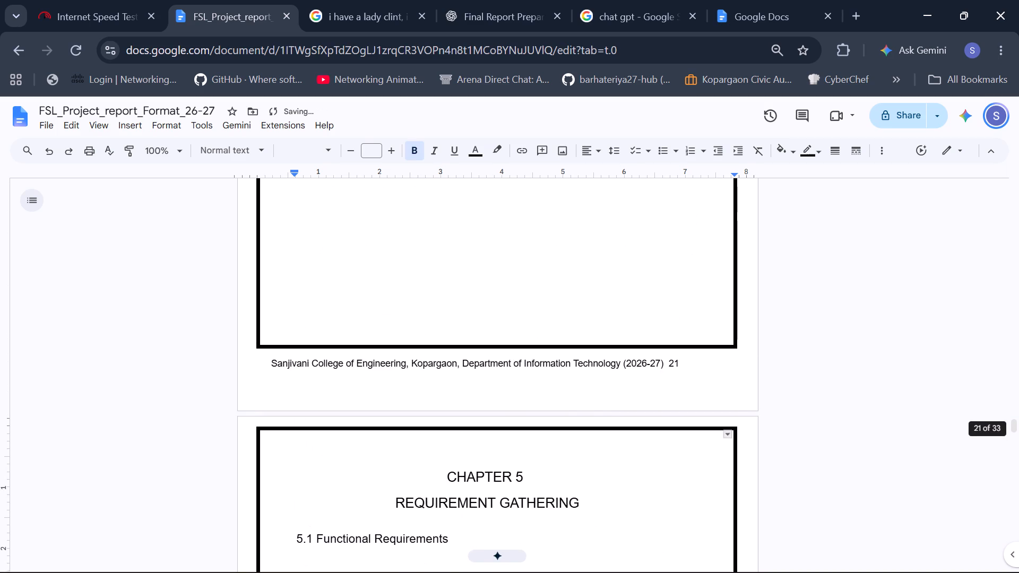
scroll(344, 427, up, 7)
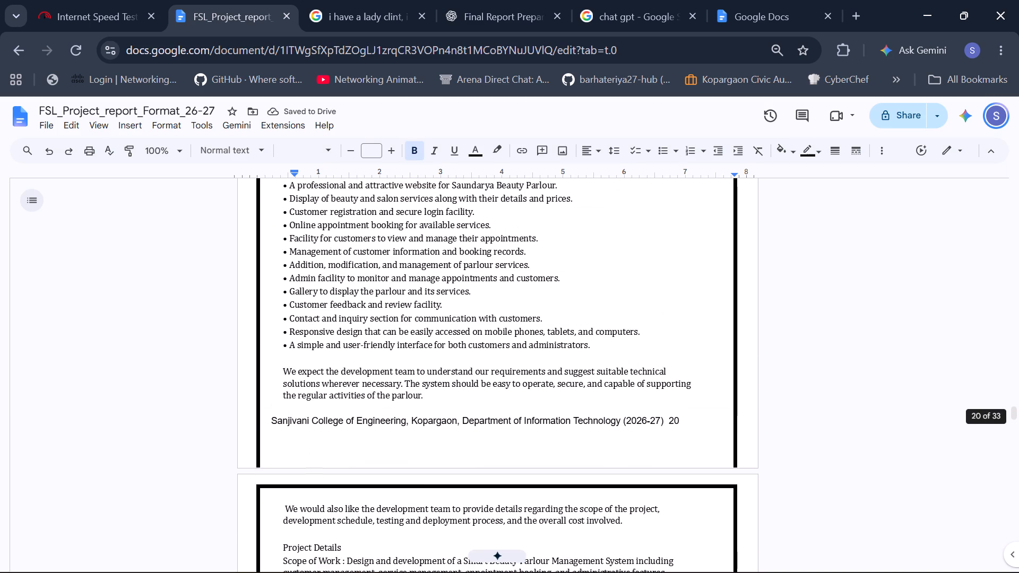
scroll(344, 427, up, 6)
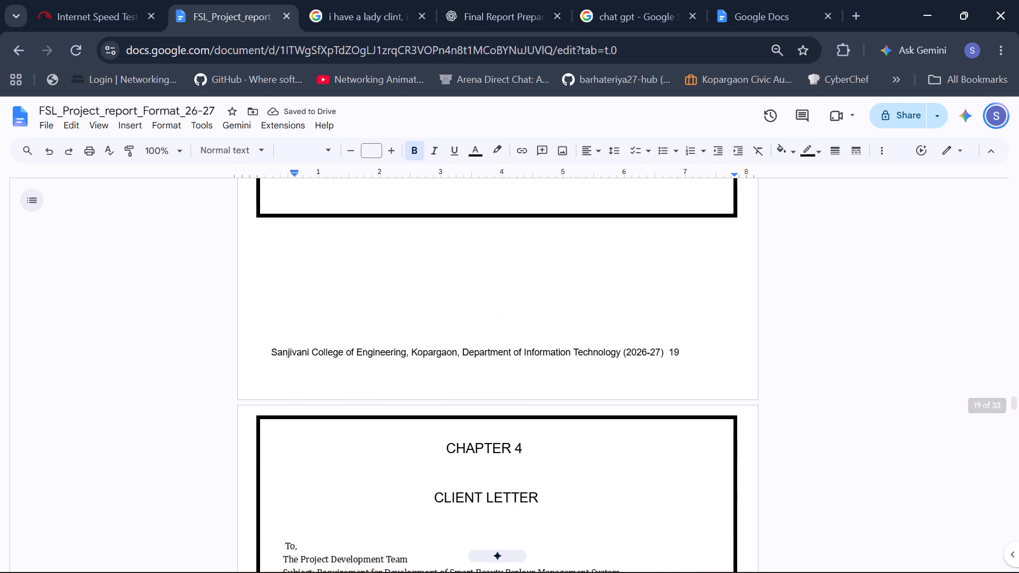
scroll(344, 427, up, 4)
triple_click(356, 392)
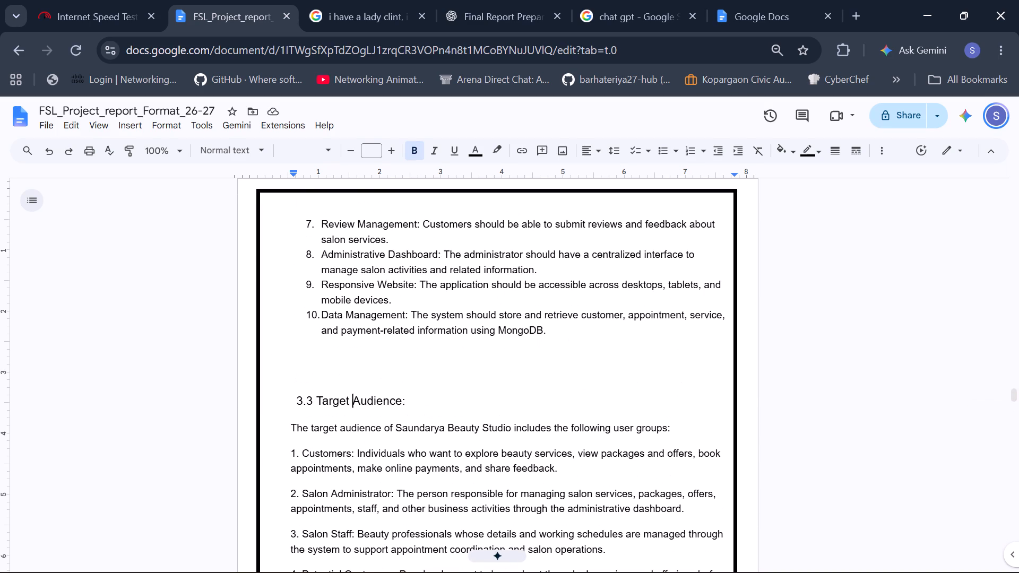
key(ctrl+Menu)
key(ctrl+b)
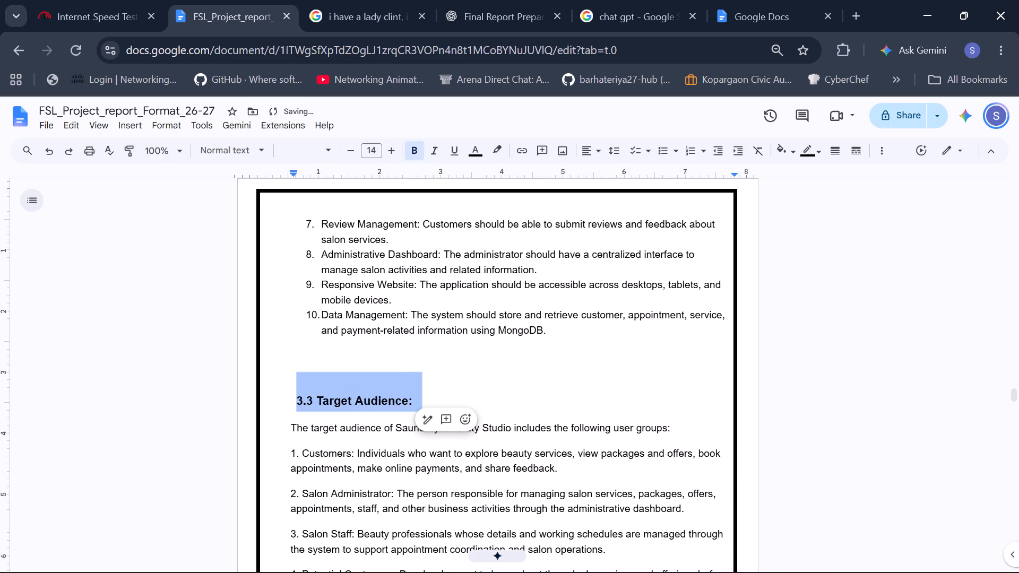
scroll(356, 392, up, 3)
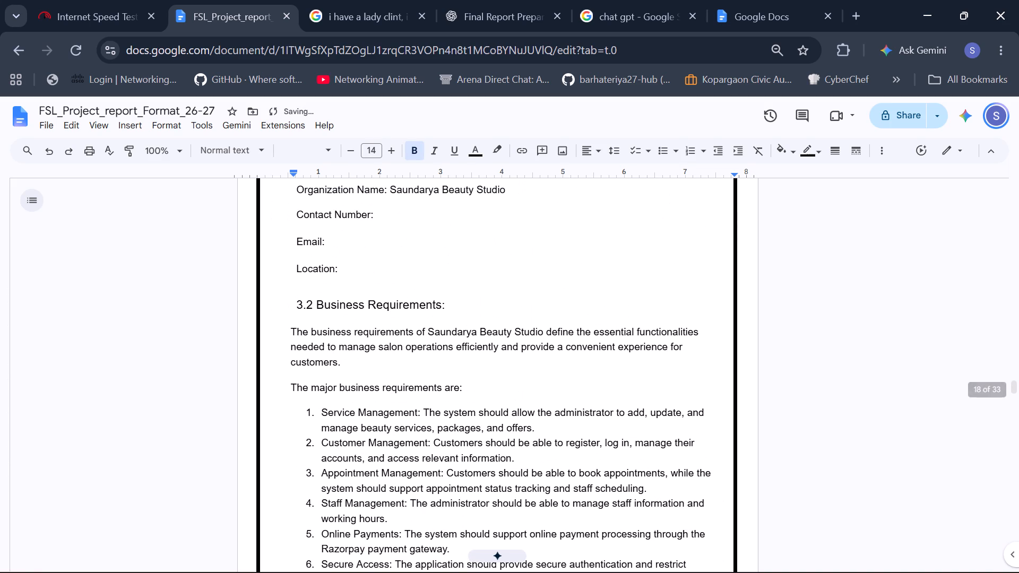
Make the "3.2 Business Requirements:" and "3.1 Client Details:" headings in Chapter 3 bold.
triple_click(401, 300)
key(ctrl+b)
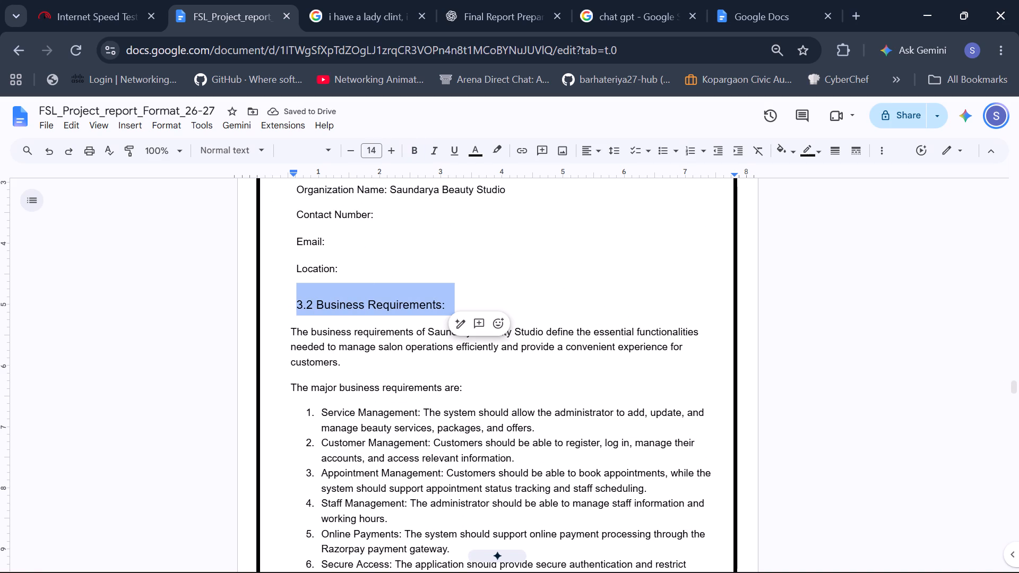
scroll(401, 300, up, 3)
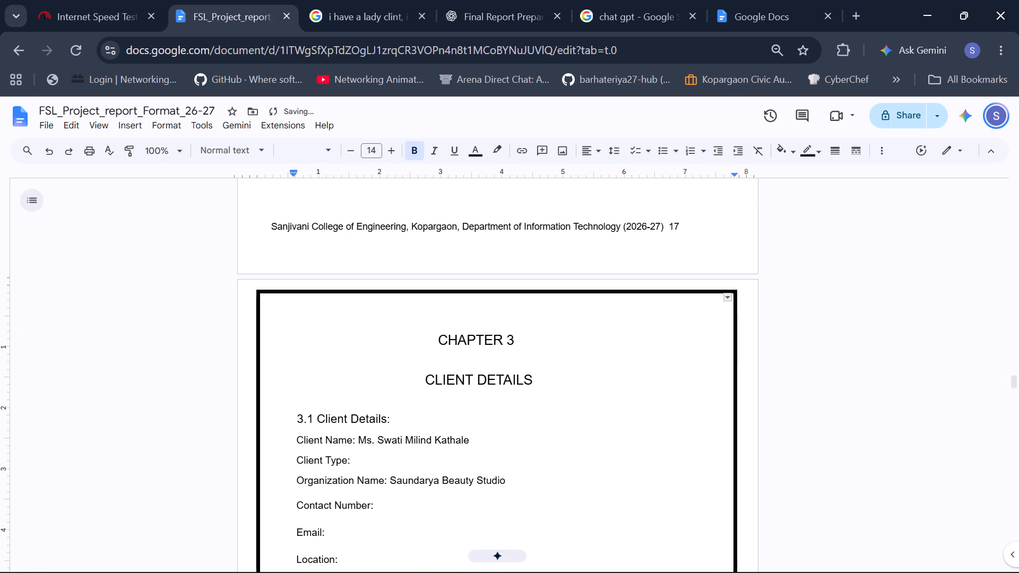
triple_click(335, 421)
key(ctrl+b)
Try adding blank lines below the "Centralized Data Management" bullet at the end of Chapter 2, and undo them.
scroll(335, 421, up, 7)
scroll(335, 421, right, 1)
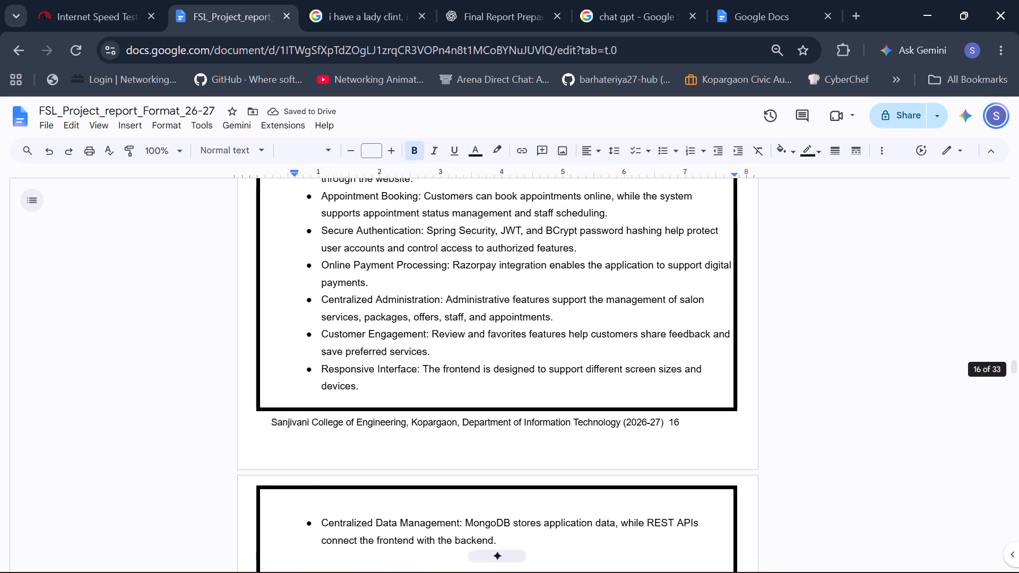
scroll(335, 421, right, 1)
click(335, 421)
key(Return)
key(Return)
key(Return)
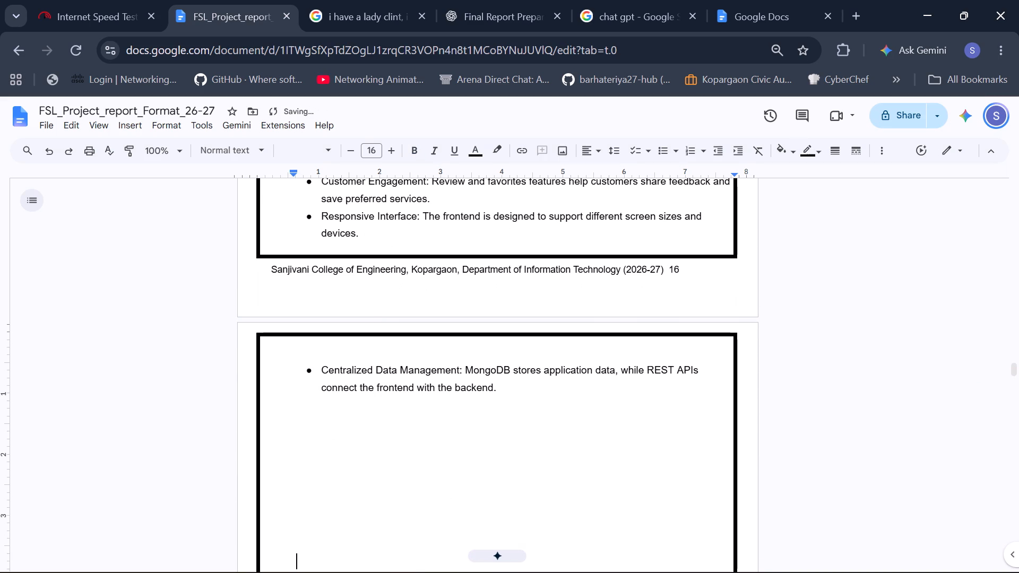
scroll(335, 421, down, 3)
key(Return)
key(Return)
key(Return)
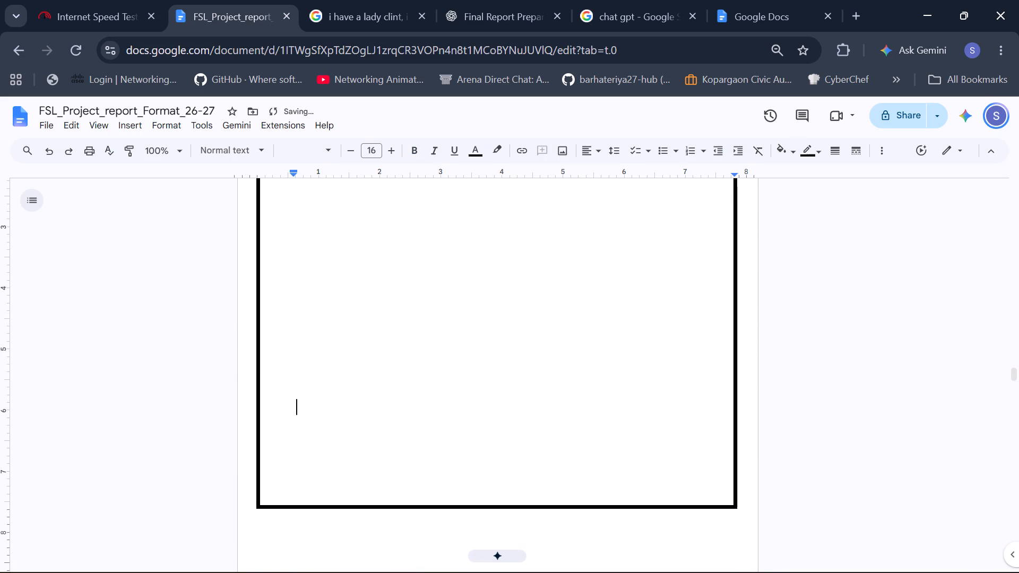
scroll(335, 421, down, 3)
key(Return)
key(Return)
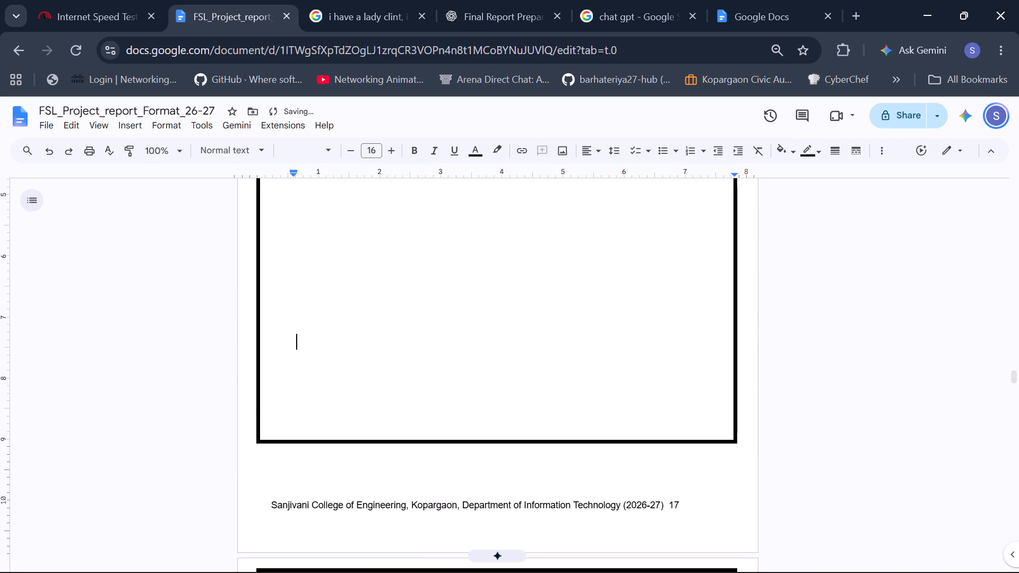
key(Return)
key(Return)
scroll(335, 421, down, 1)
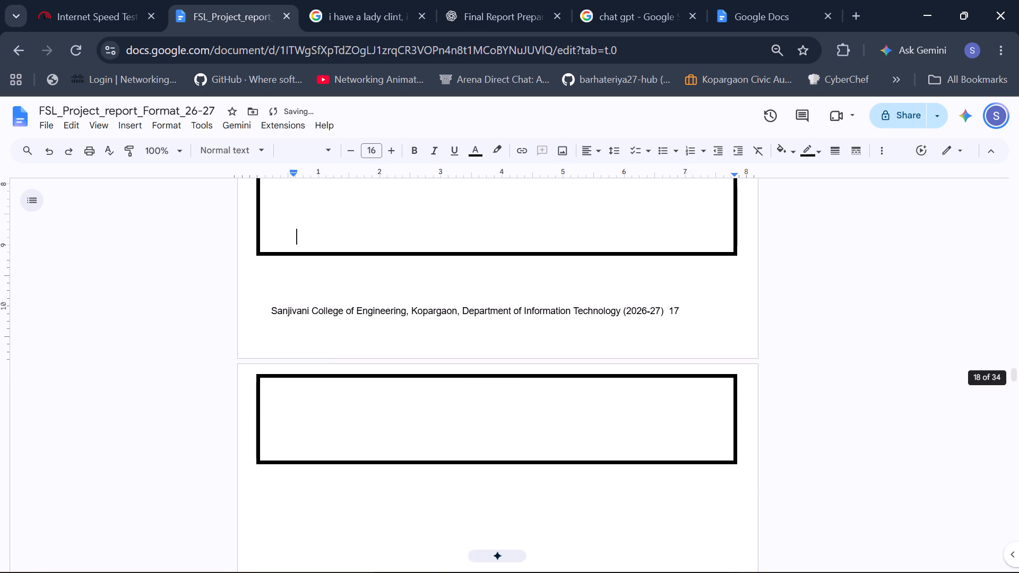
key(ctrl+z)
Make the "2.3 Proposed Solution", "2.2 Challenges Identified" and "2.1 Problem Statement" headings in Chapter 2 bold.
scroll(335, 421, up, 3)
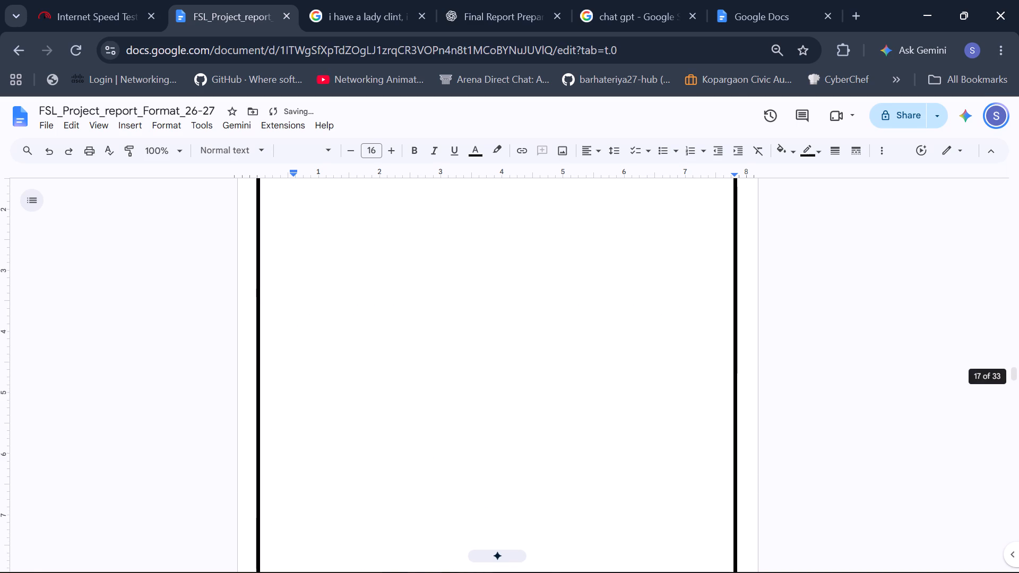
scroll(335, 421, up, 5)
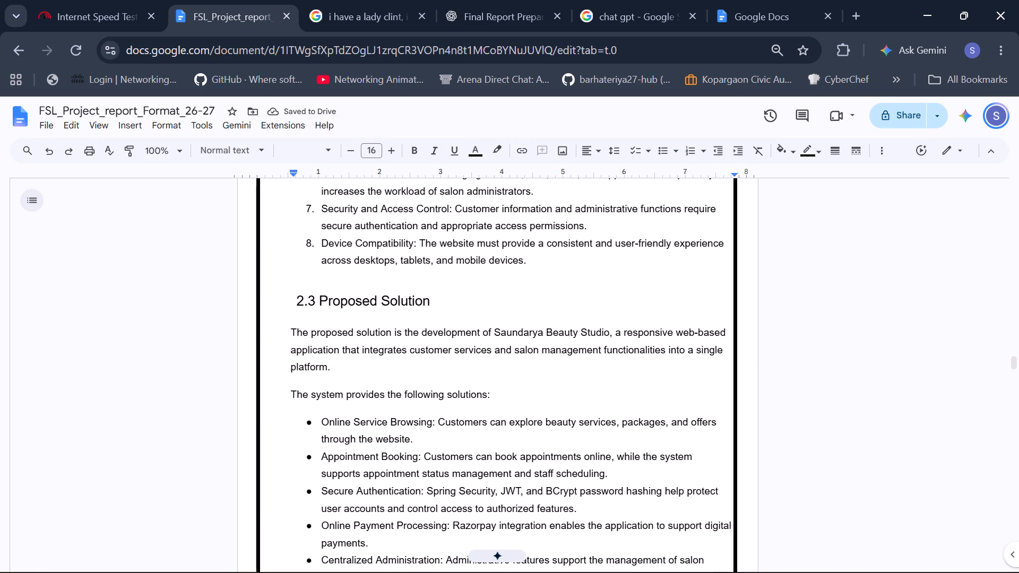
click(376, 307)
triple_click(376, 307)
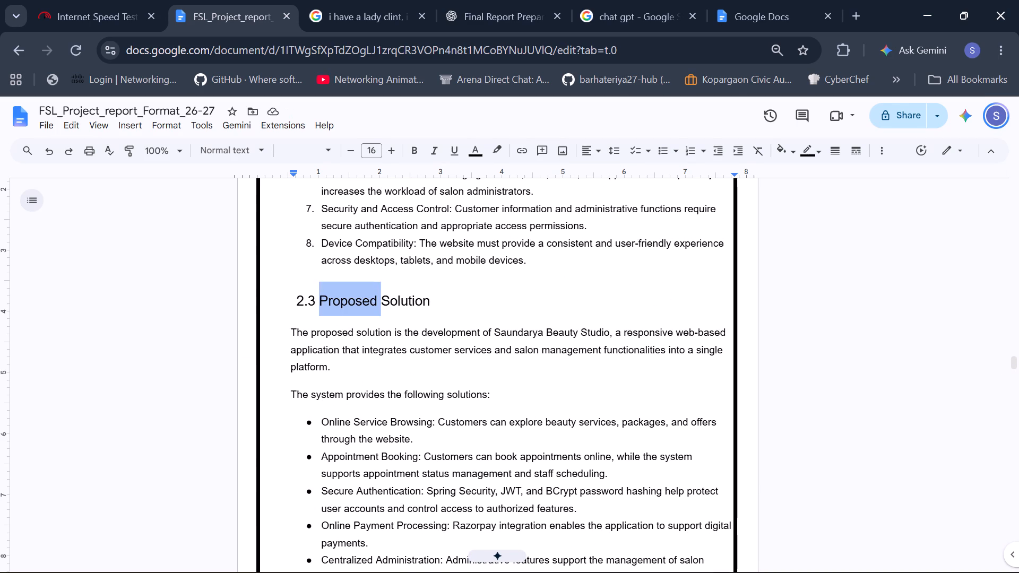
key(ctrl+b)
scroll(376, 307, up, 1)
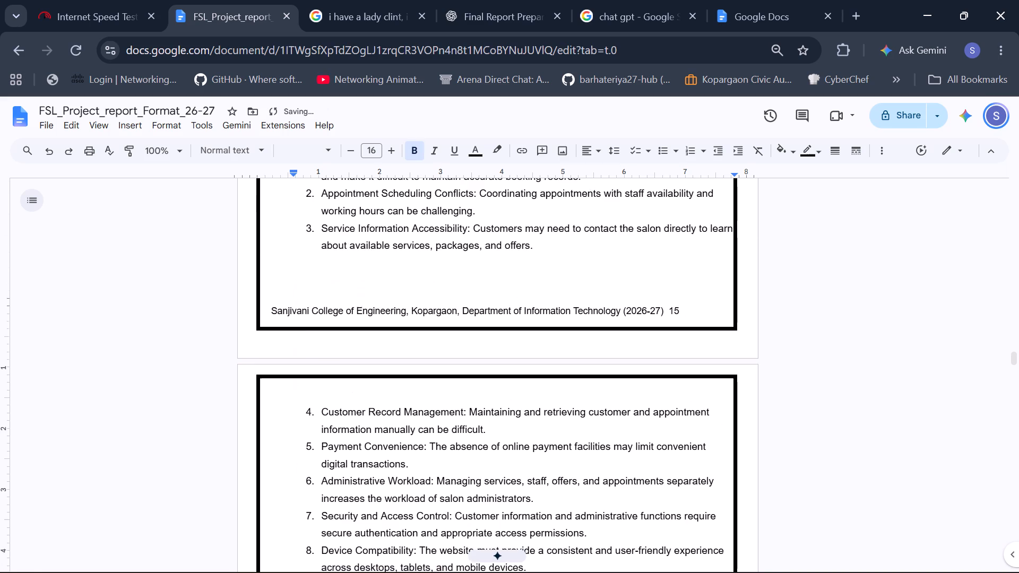
scroll(376, 307, up, 3)
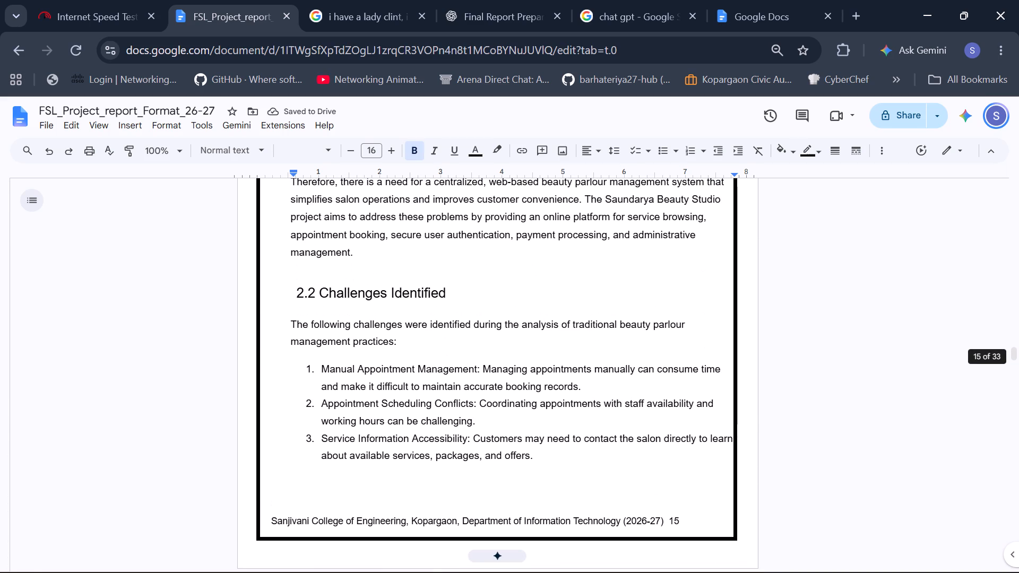
triple_click(382, 296)
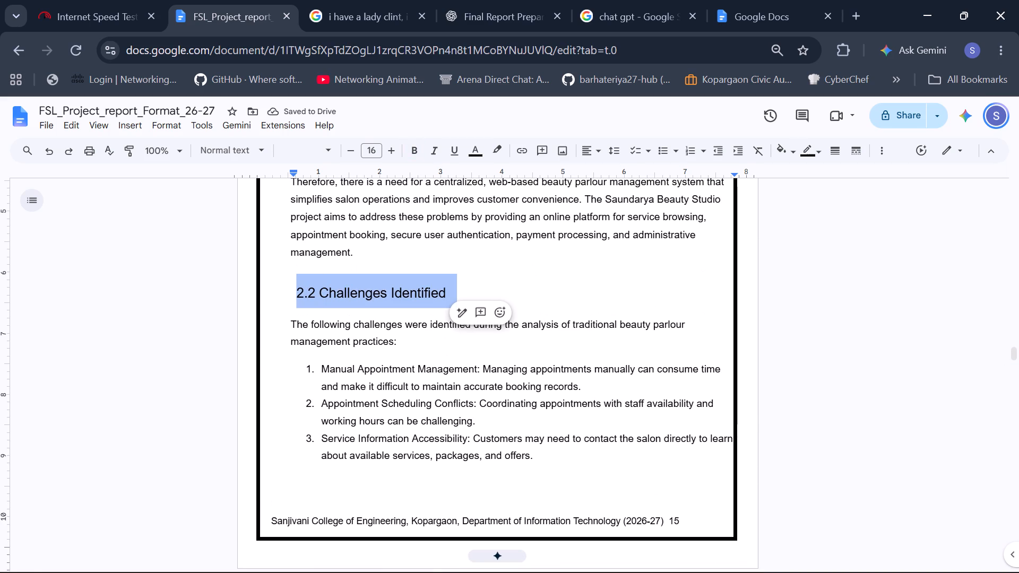
key(ctrl+b)
scroll(382, 296, up, 3)
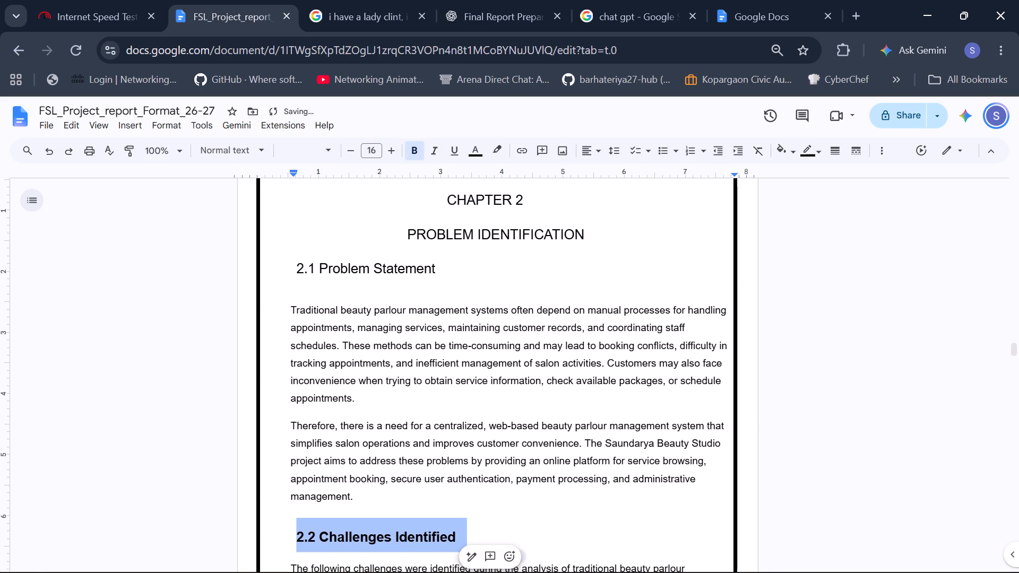
triple_click(403, 257)
triple_click(404, 265)
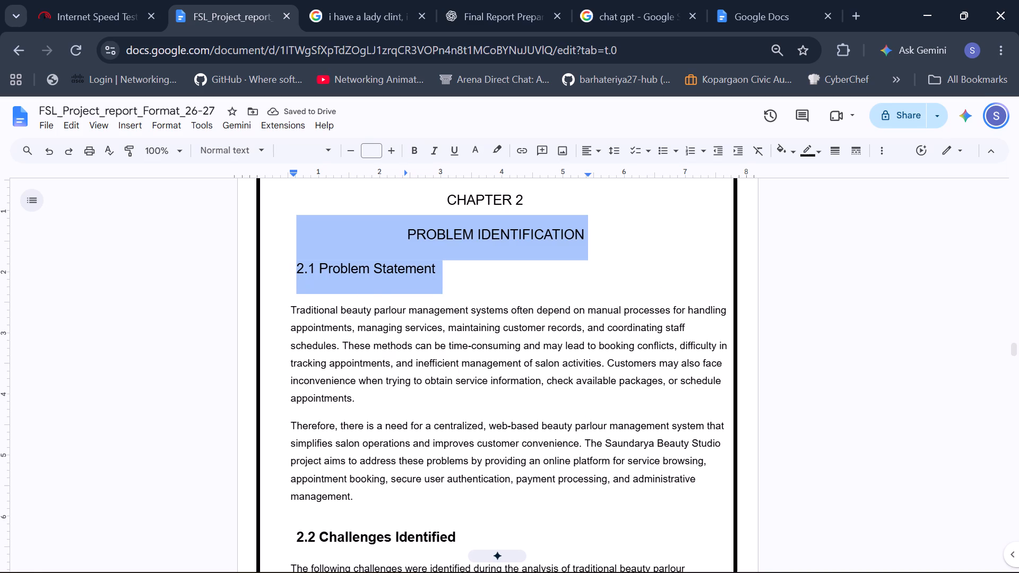
double_click(404, 265)
double_click(404, 265)
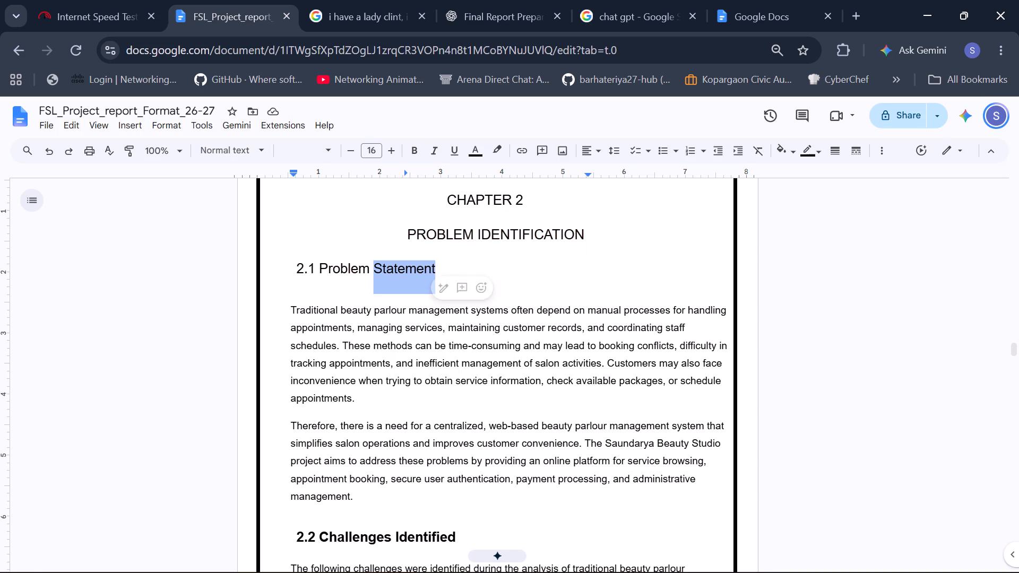
triple_click(404, 265)
click(404, 265)
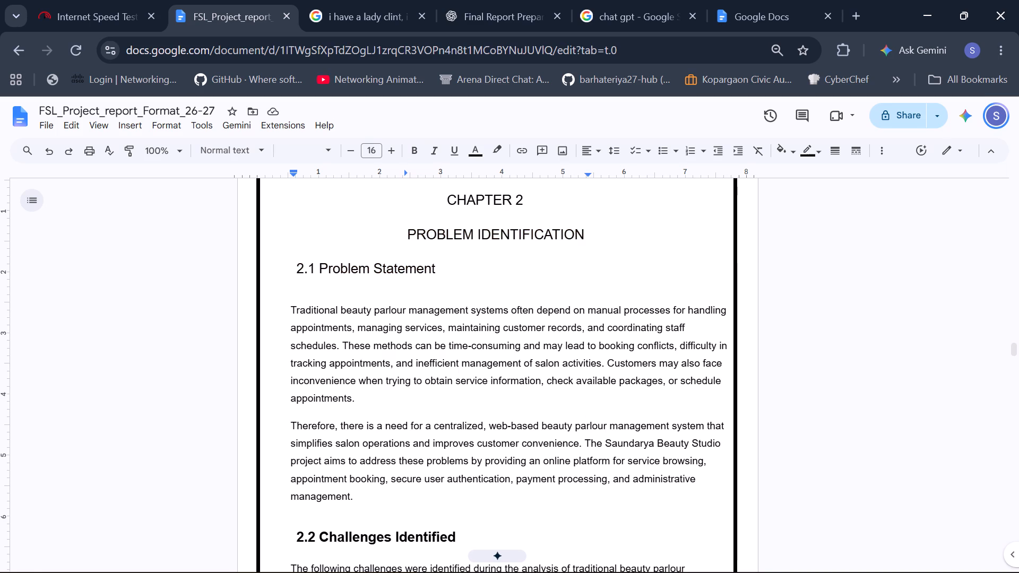
drag(434, 265, 313, 263)
click(313, 263)
drag(296, 265, 444, 267)
key(ctrl+b)
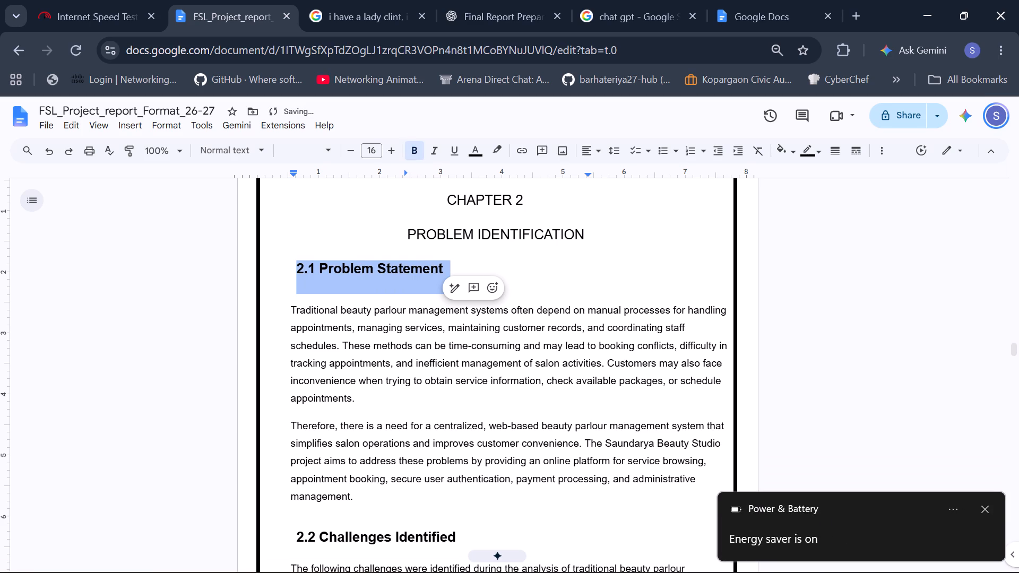
click(537, 349)
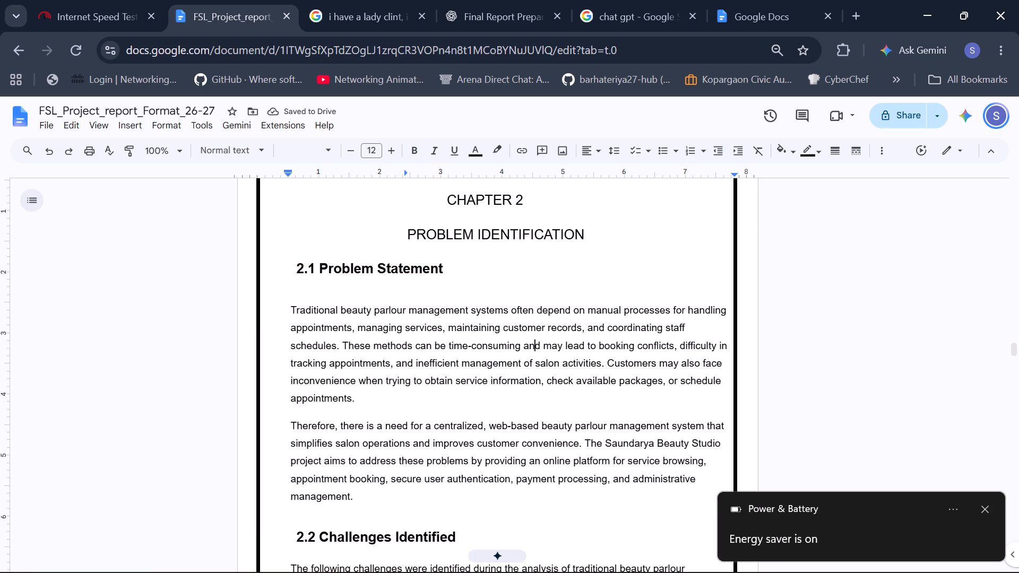
Make the "1.3 Objectives", "1.2 Project Scope" and "1.1 Background" headings in Chapter 1 bold.
scroll(537, 349, left, 1)
scroll(537, 349, up, 2)
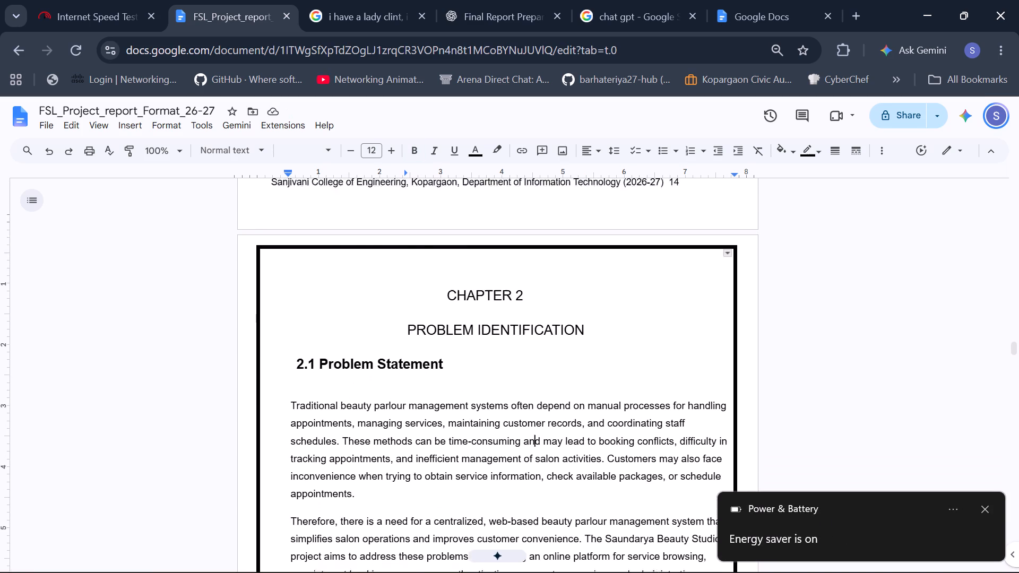
scroll(537, 349, up, 6)
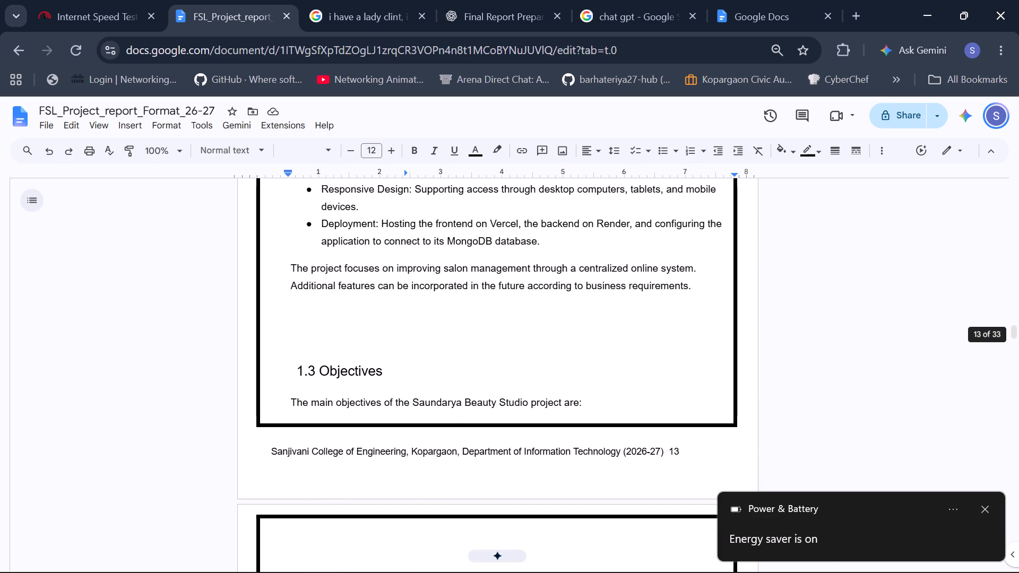
scroll(537, 349, up, 1)
triple_click(362, 374)
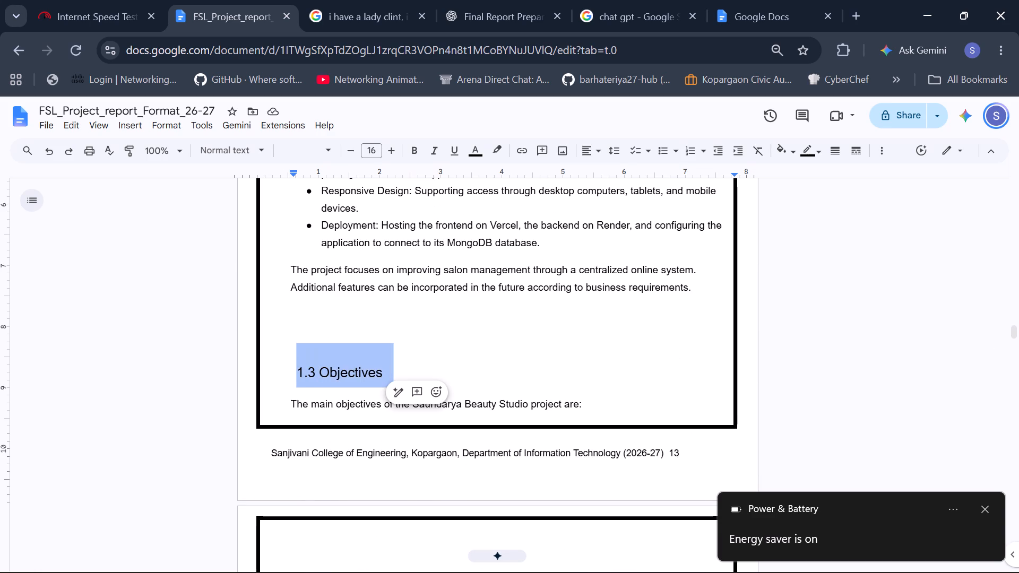
key(ctrl+b)
scroll(362, 374, up, 2)
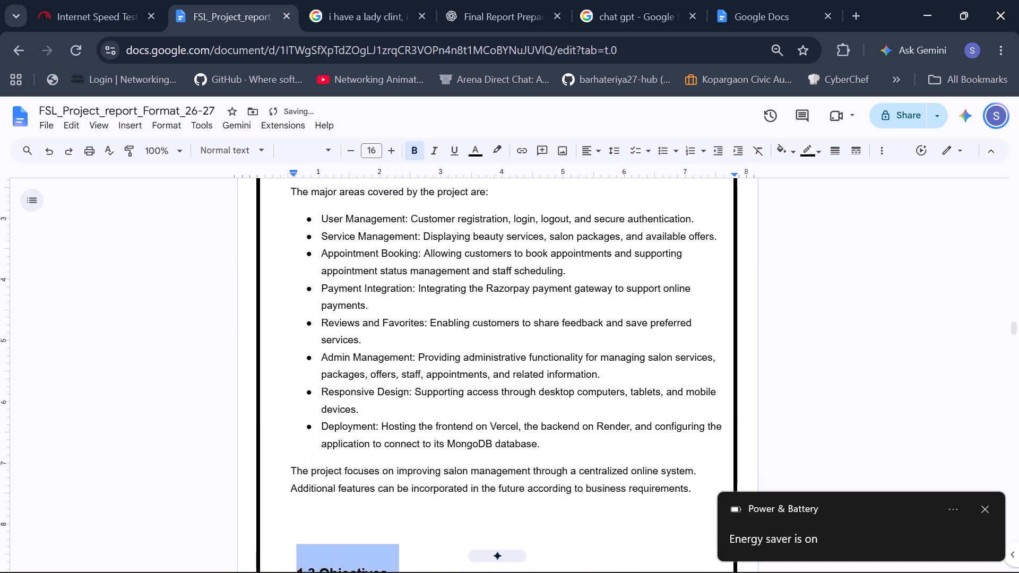
scroll(362, 374, up, 2)
triple_click(362, 374)
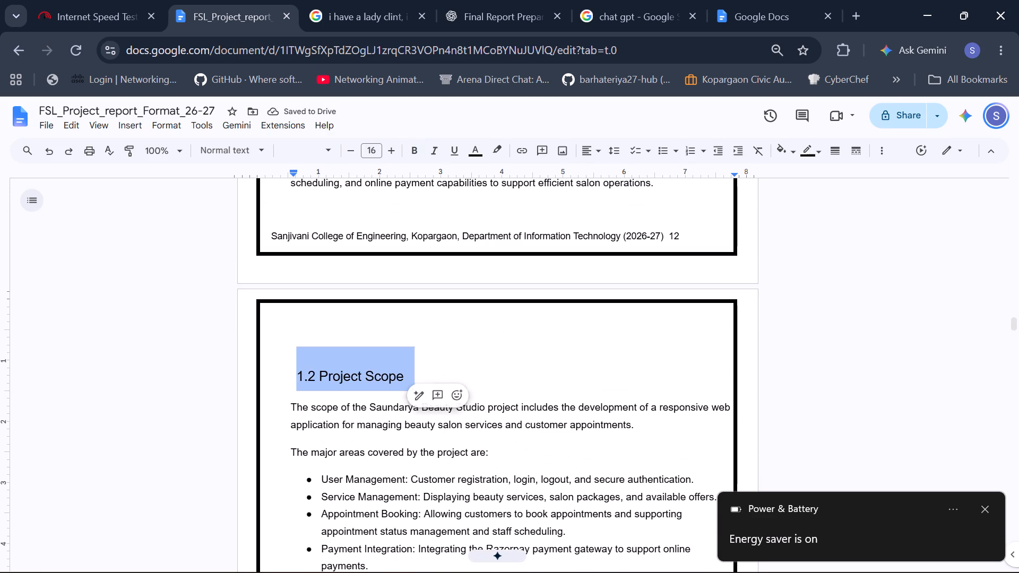
key(ctrl+b)
scroll(362, 374, up, 2)
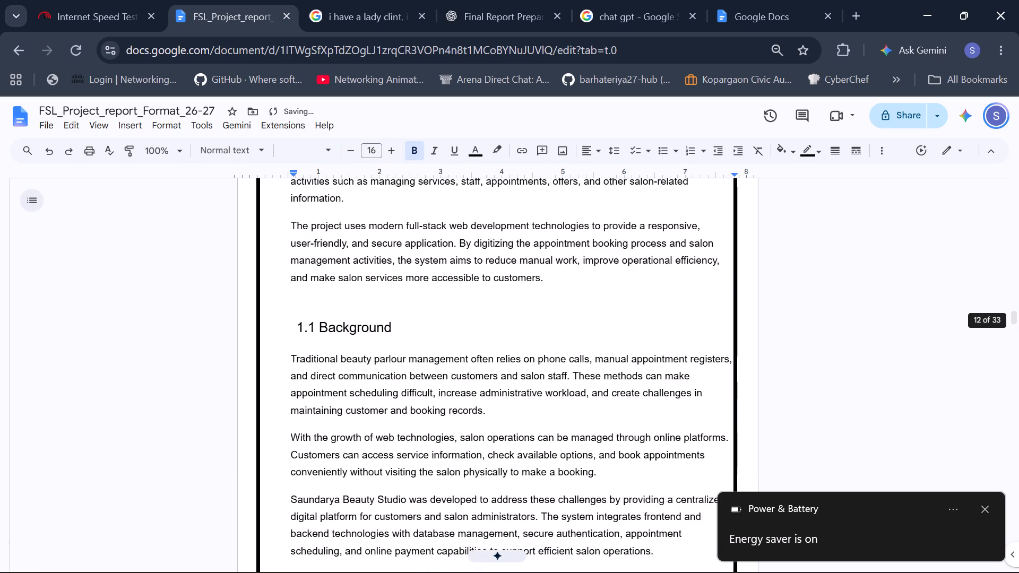
scroll(362, 374, up, 2)
triple_click(355, 420)
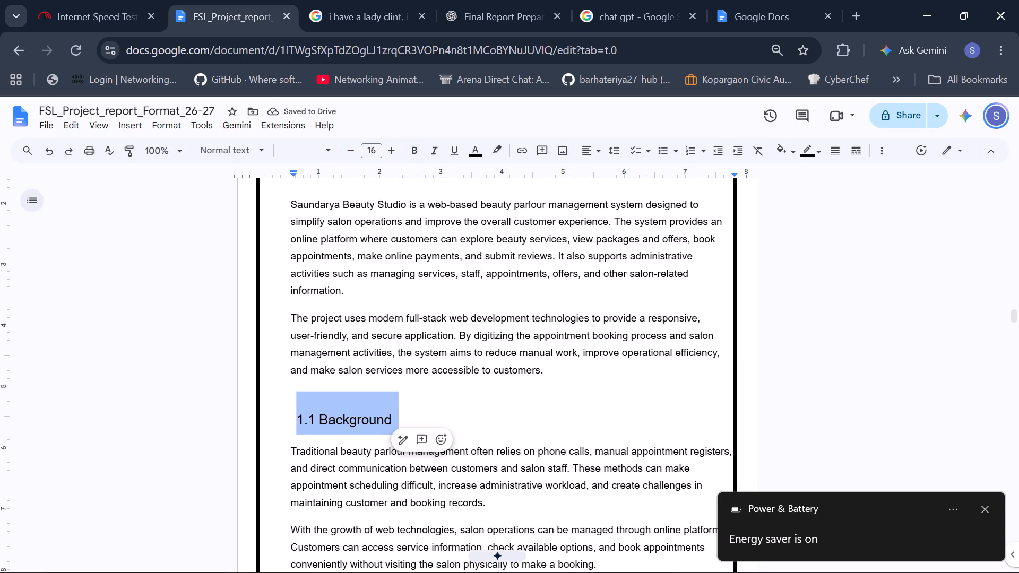
key(ctrl+b)
Look through the report from the index page to Chapter 6 to check the headings and the sections still to fill.
scroll(355, 420, up, 4)
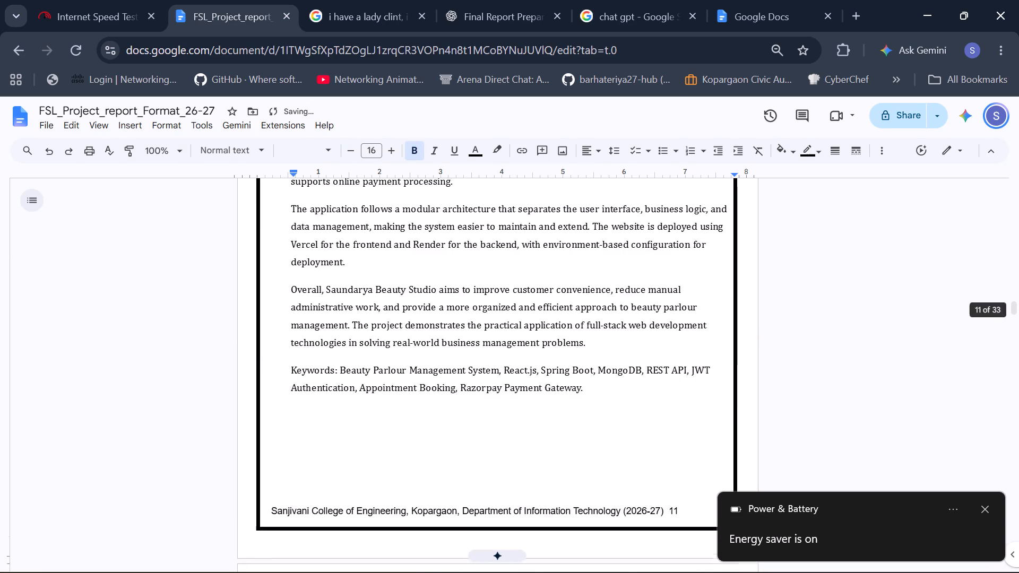
scroll(355, 420, up, 5)
scroll(355, 420, down, 2)
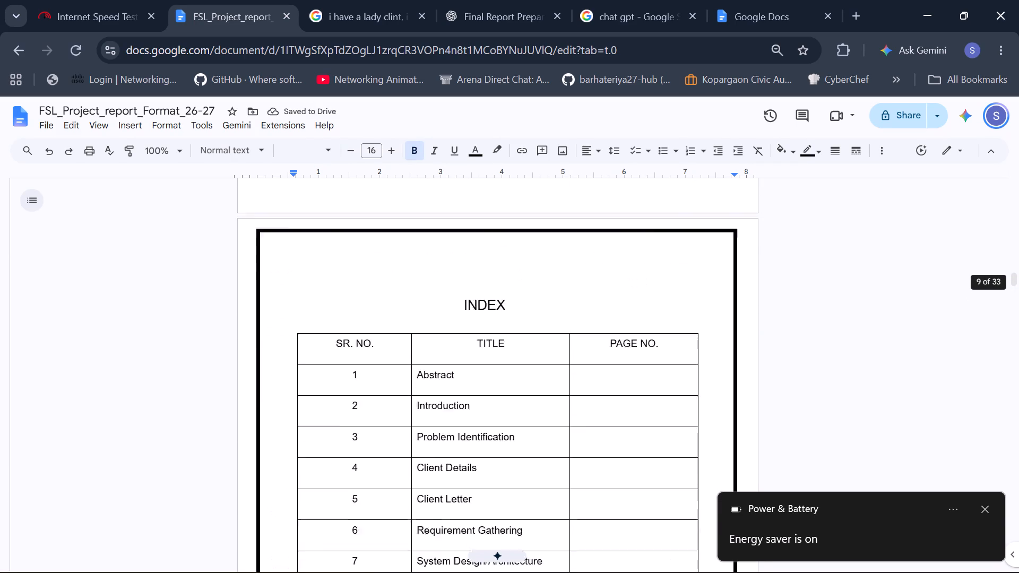
scroll(355, 420, down, 14)
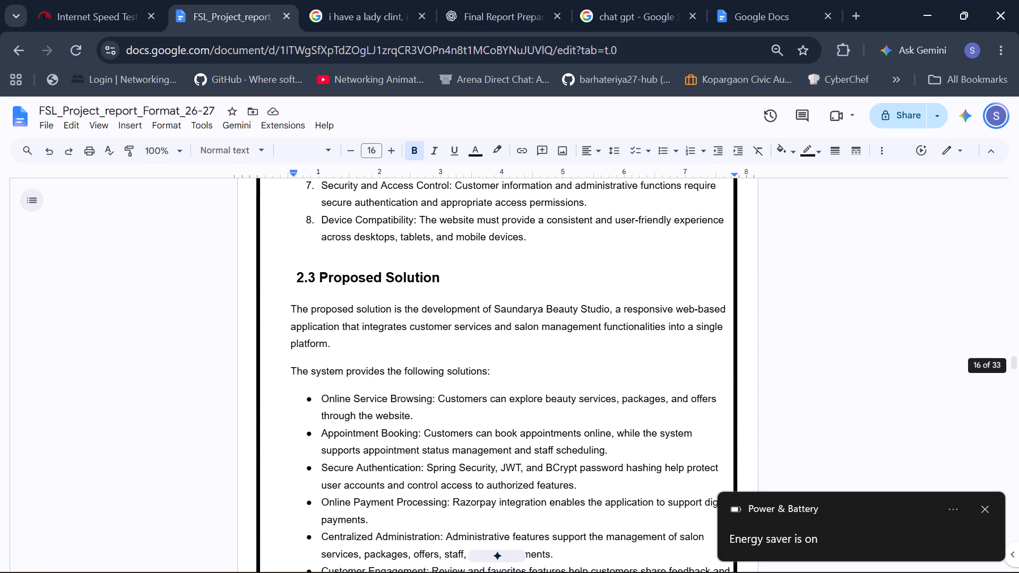
scroll(355, 420, down, 10)
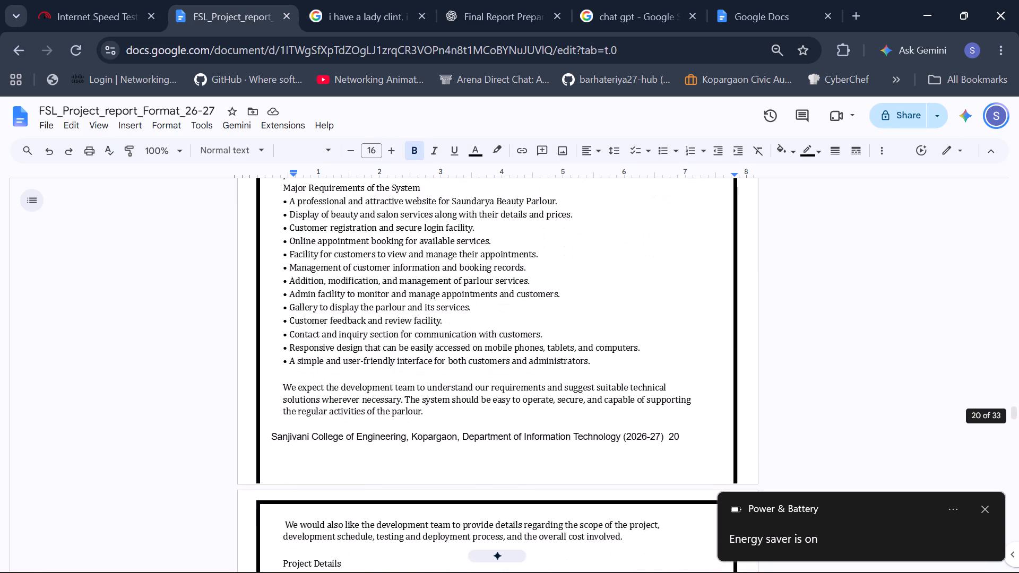
scroll(355, 420, down, 13)
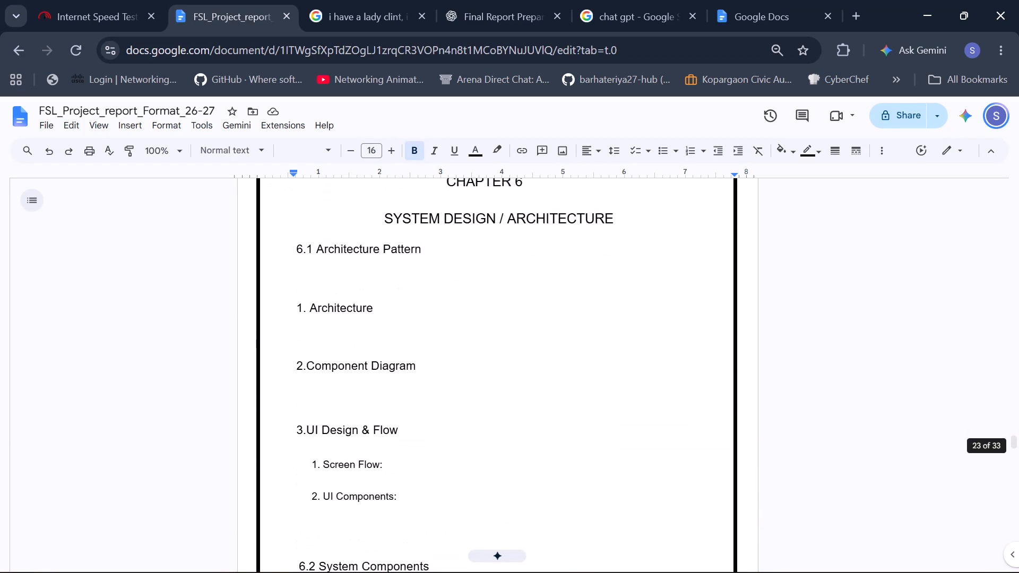
scroll(355, 420, down, 2)
click(365, 347)
click(368, 371)
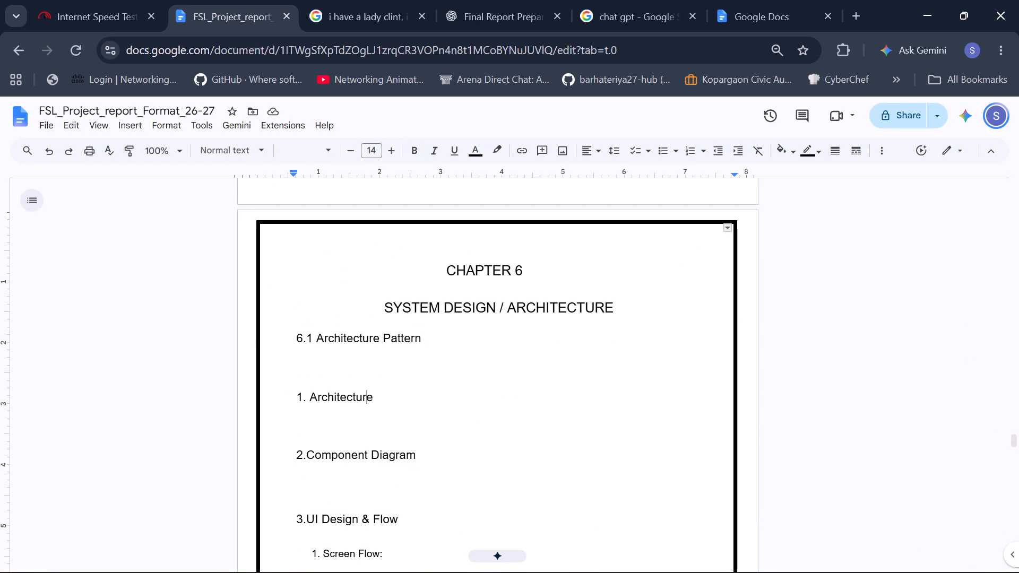
click(438, 334)
scroll(438, 334, up, 1)
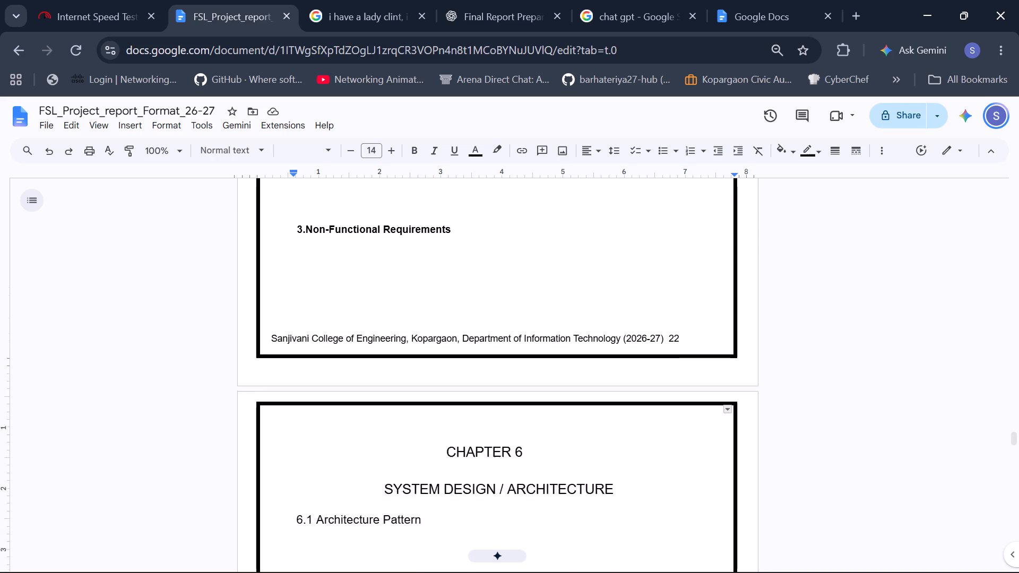
scroll(438, 334, up, 3)
click(413, 347)
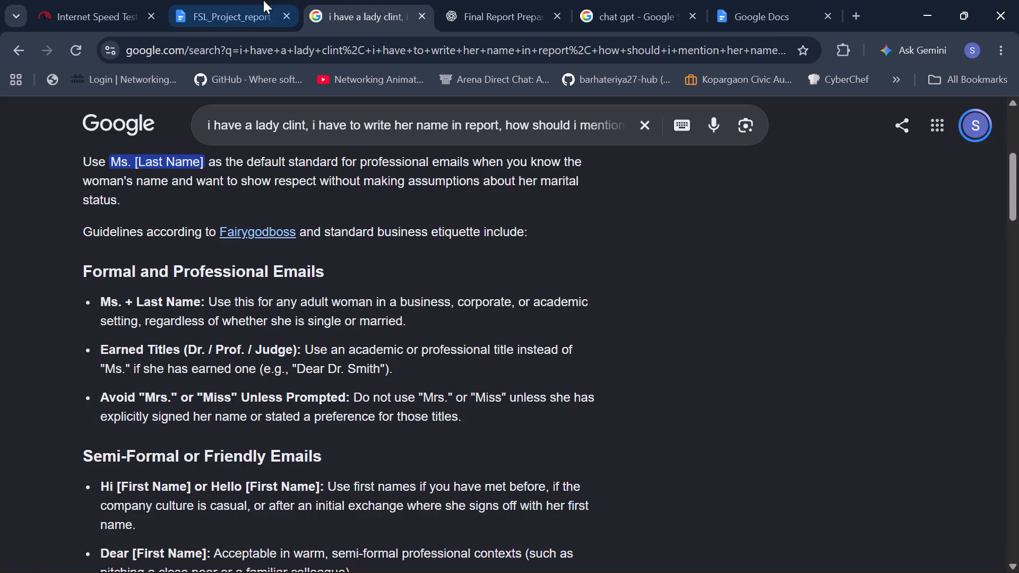
click(263, 0)
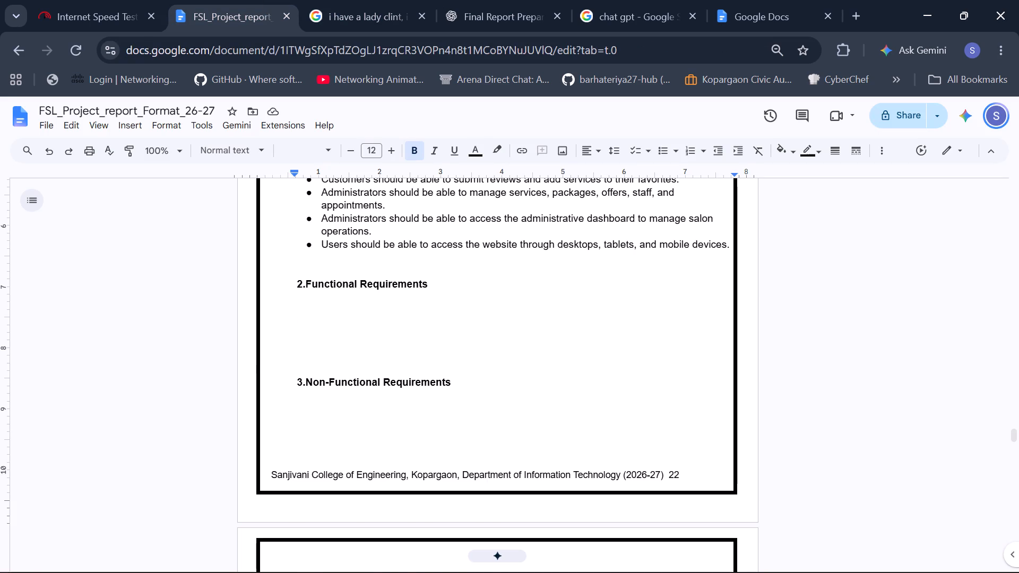
key(ctrl+v)
Delete the introductory sentence "Functional requirements specify the operations that the system must perform." above the numbered list.
drag(409, 488, 277, 212)
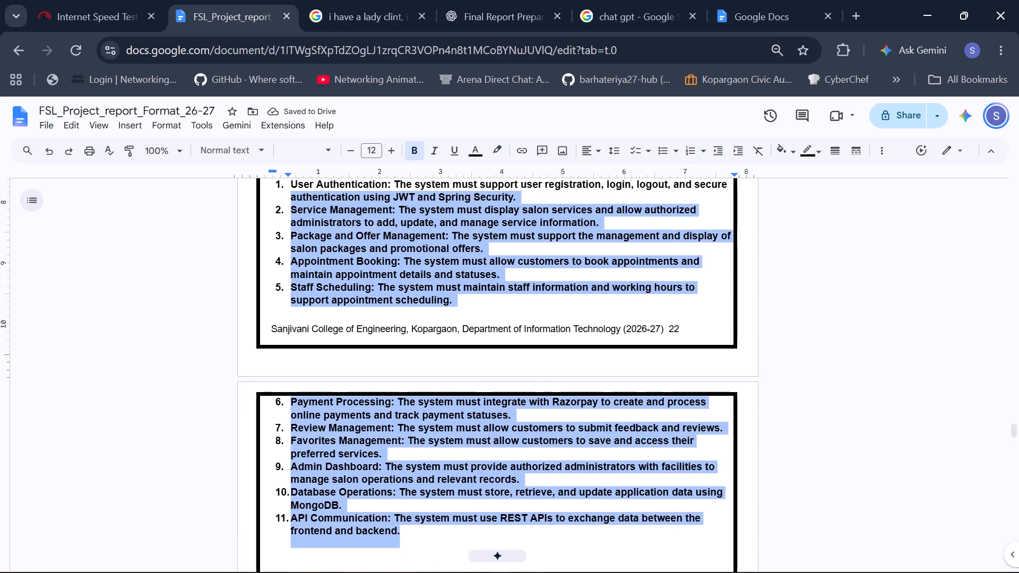
drag(277, 212, 284, 337)
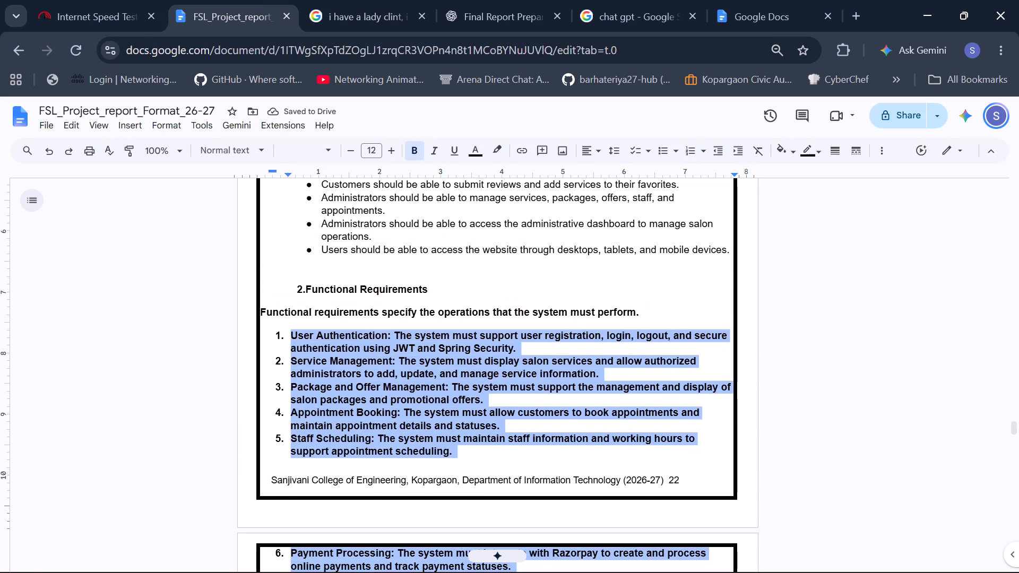
drag(284, 337, 285, 335)
click(285, 335)
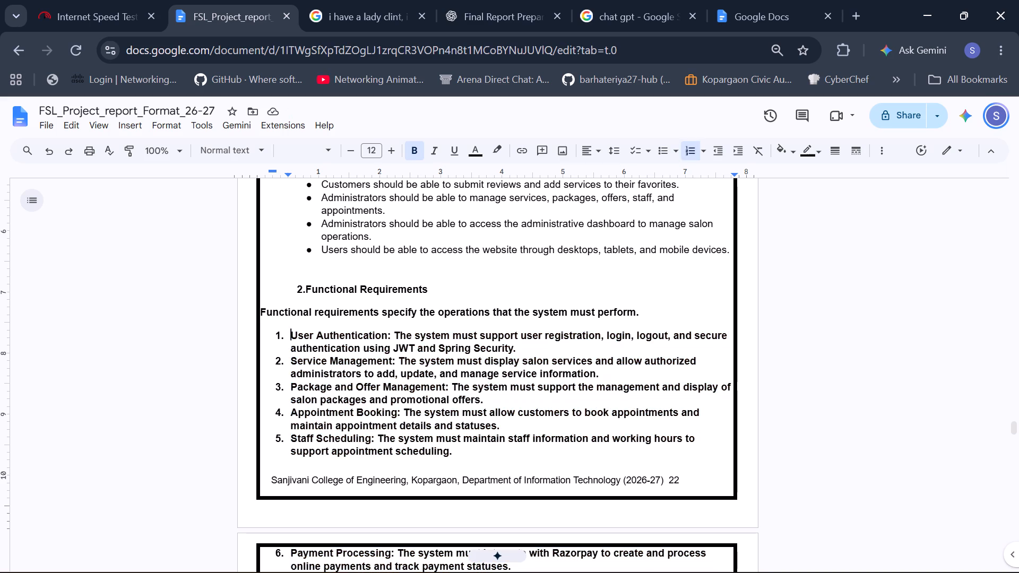
triple_click(310, 306)
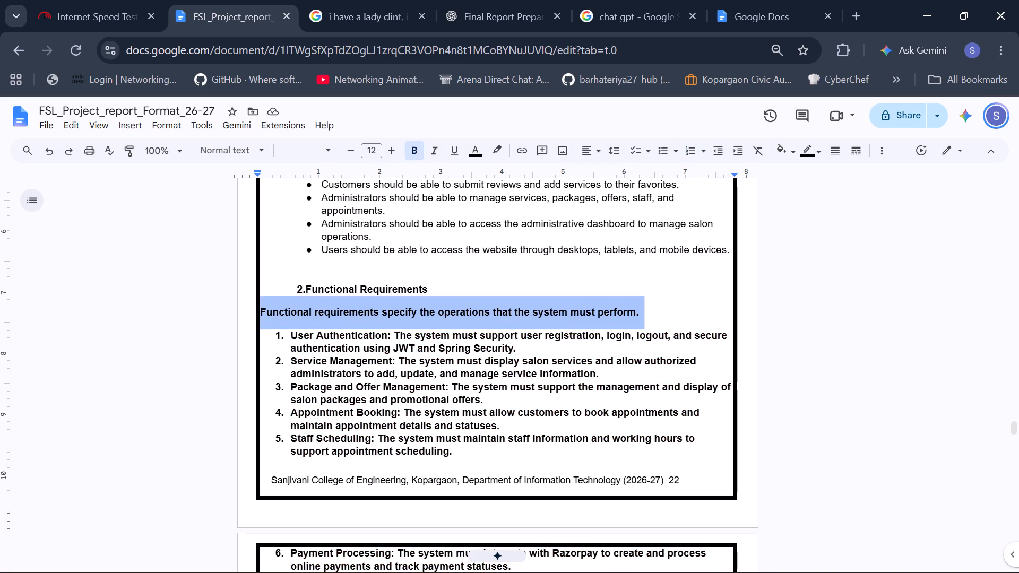
key(BackSpace)
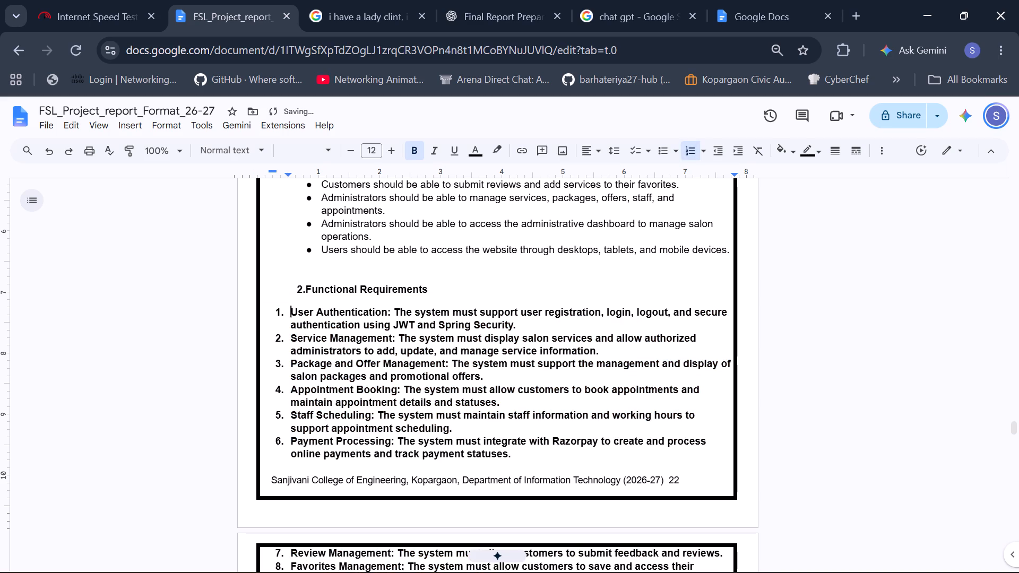
Remove the bold formatting from the whole functional requirements list and increase its indent by one level.
drag(291, 308, 451, 572)
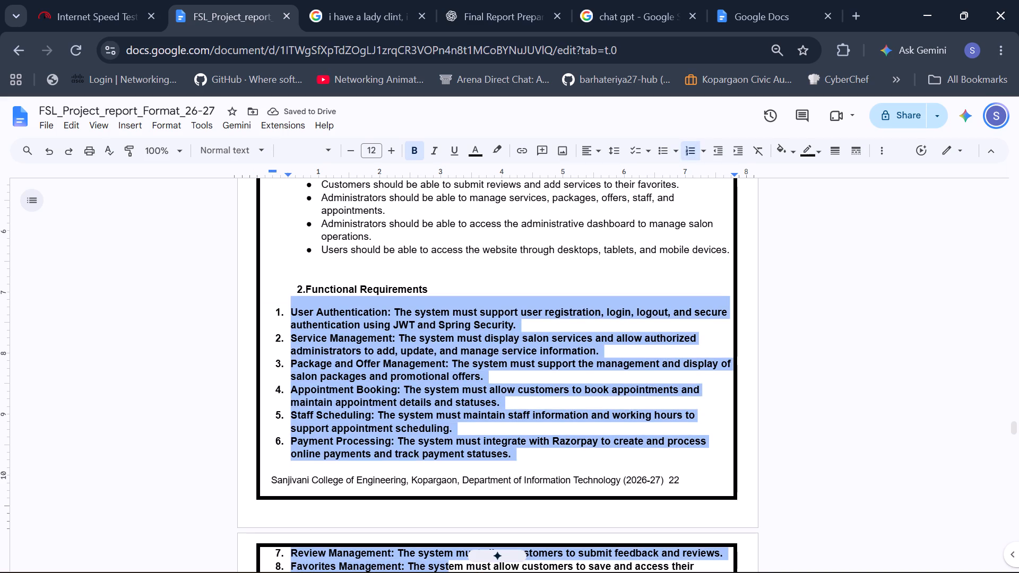
drag(451, 572, 469, 515)
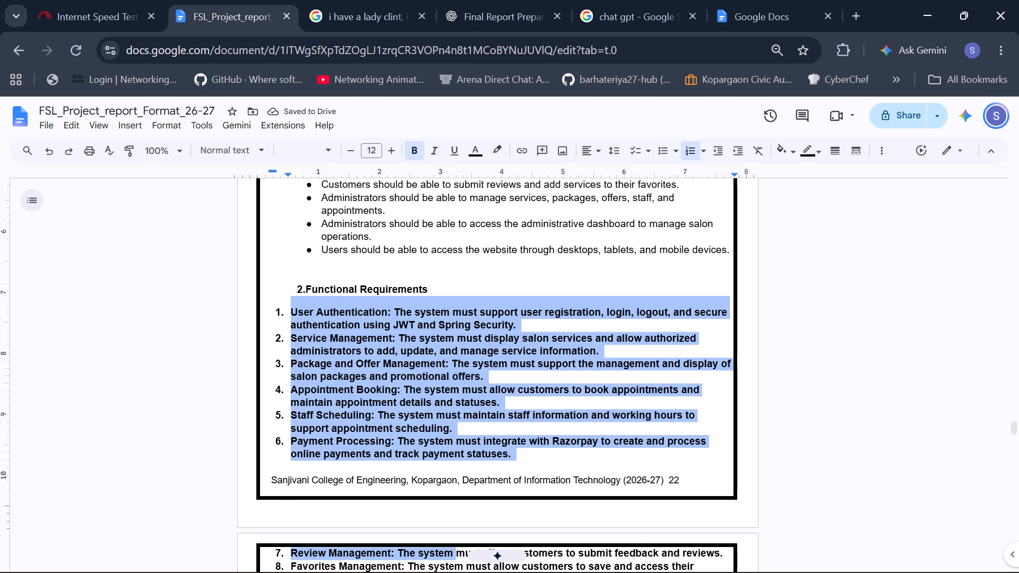
click(469, 515)
scroll(469, 515, down, 1)
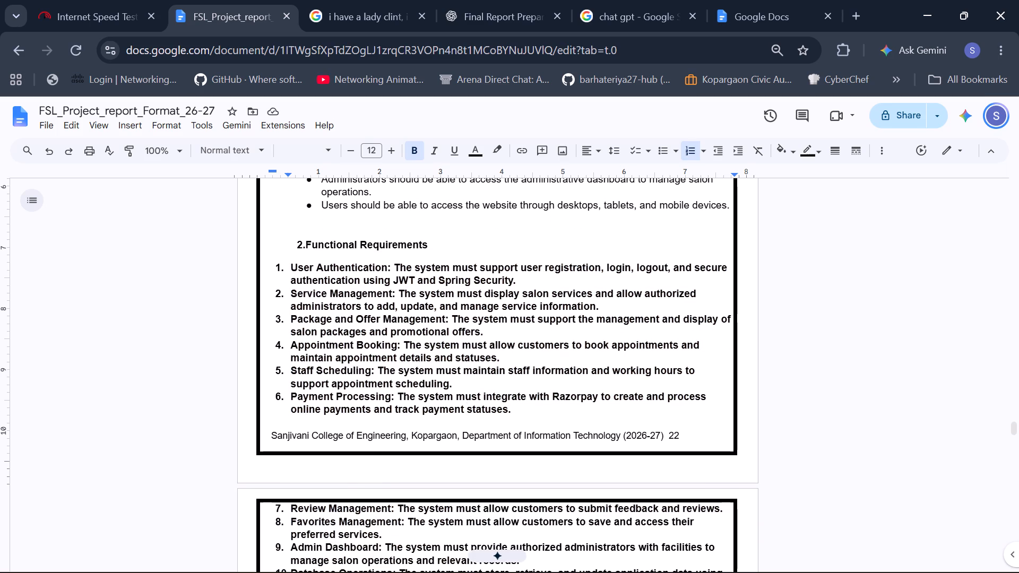
drag(293, 268, 398, 452)
scroll(403, 505, down, 1)
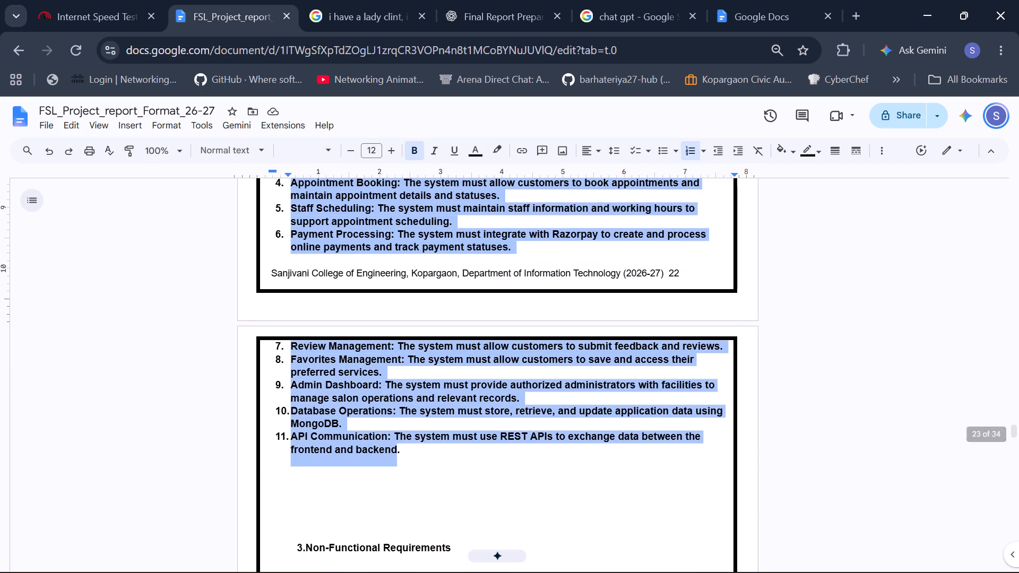
drag(398, 452, 404, 452)
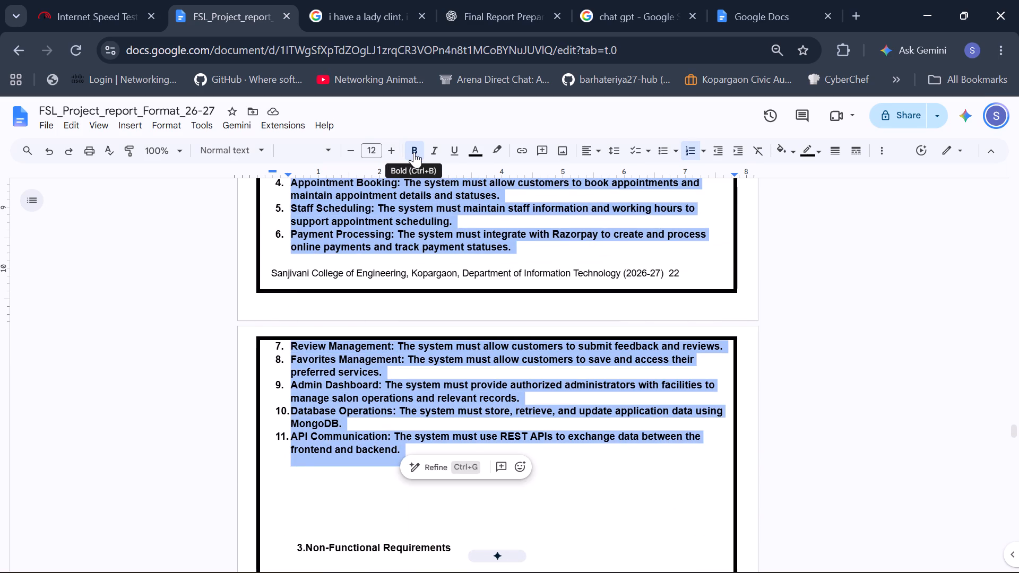
click(414, 152)
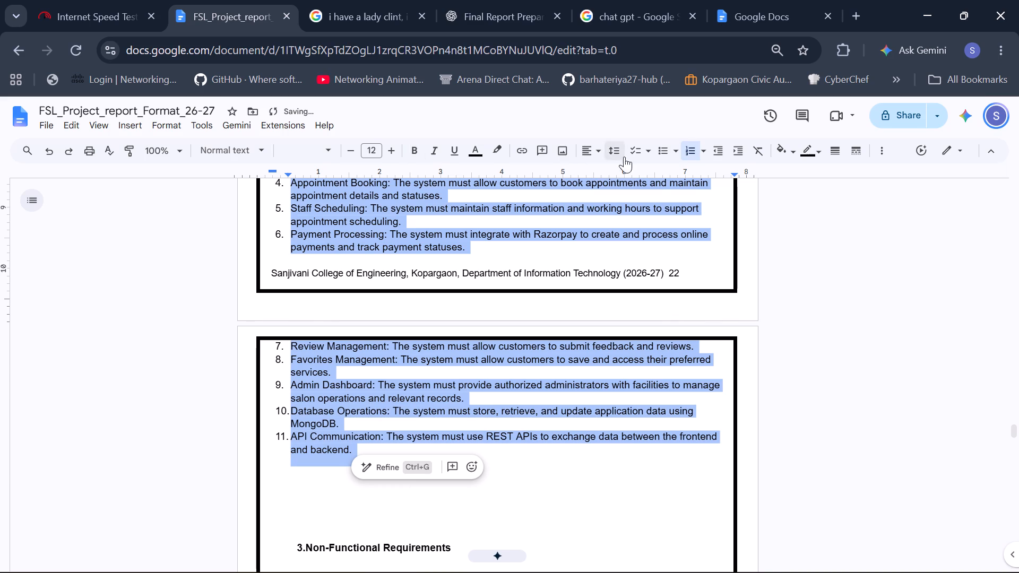
click(736, 147)
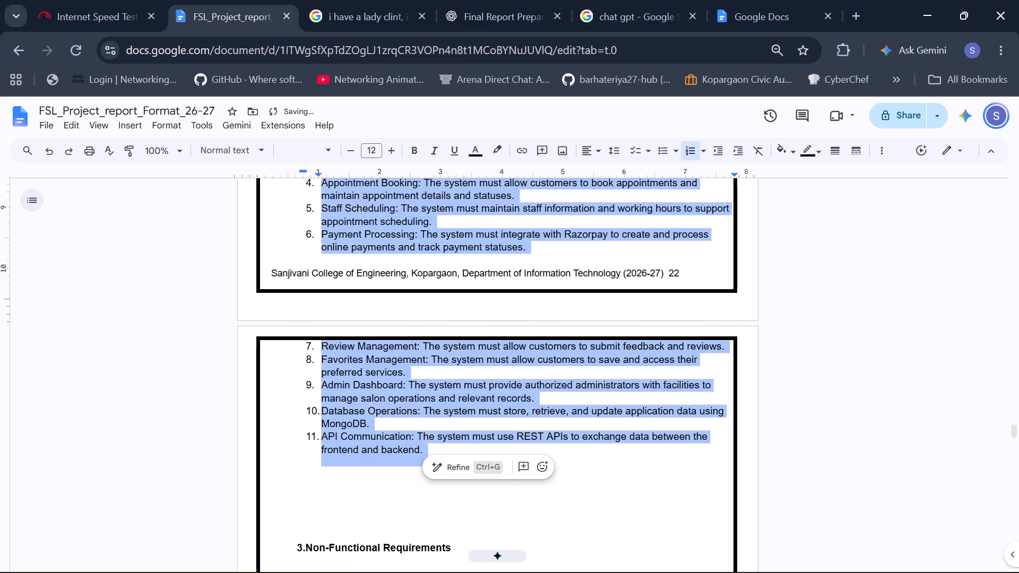
click(519, 250)
Add two line breaks after the "Payment Processing" item of the functional requirements list, and undo the second one.
scroll(519, 250, up, 3)
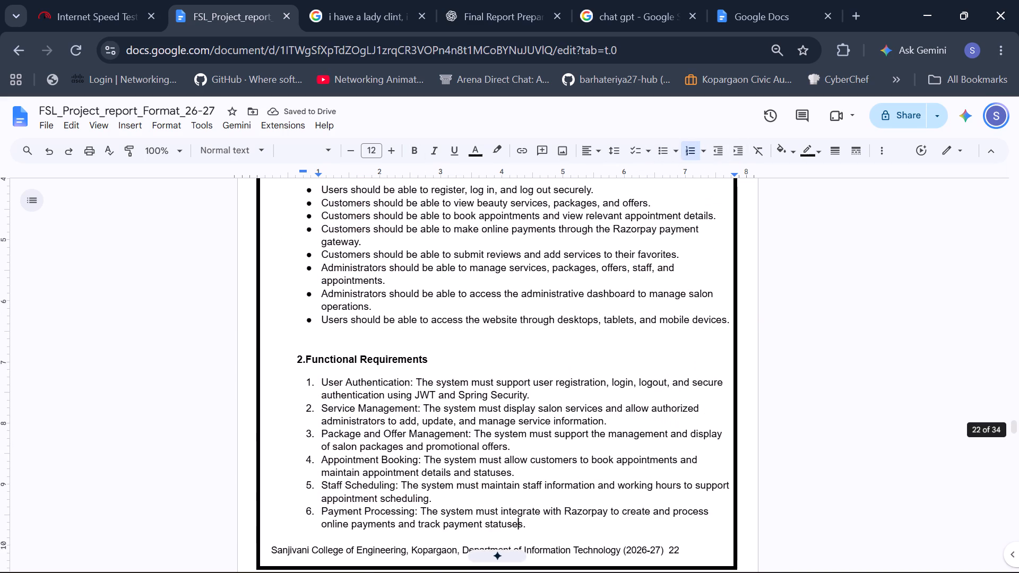
scroll(519, 250, down, 2)
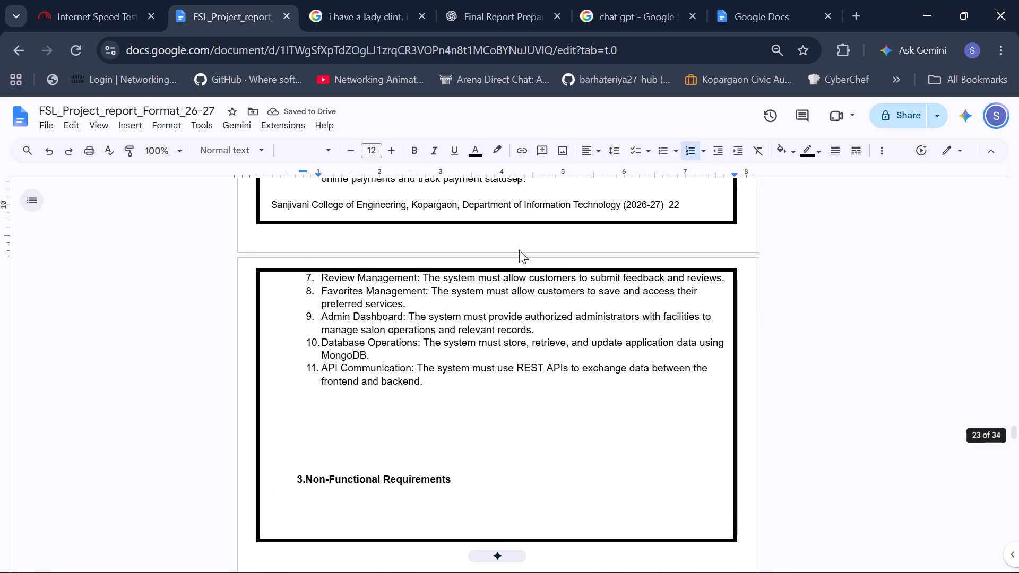
scroll(519, 250, down, 1)
scroll(288, 201, up, 1)
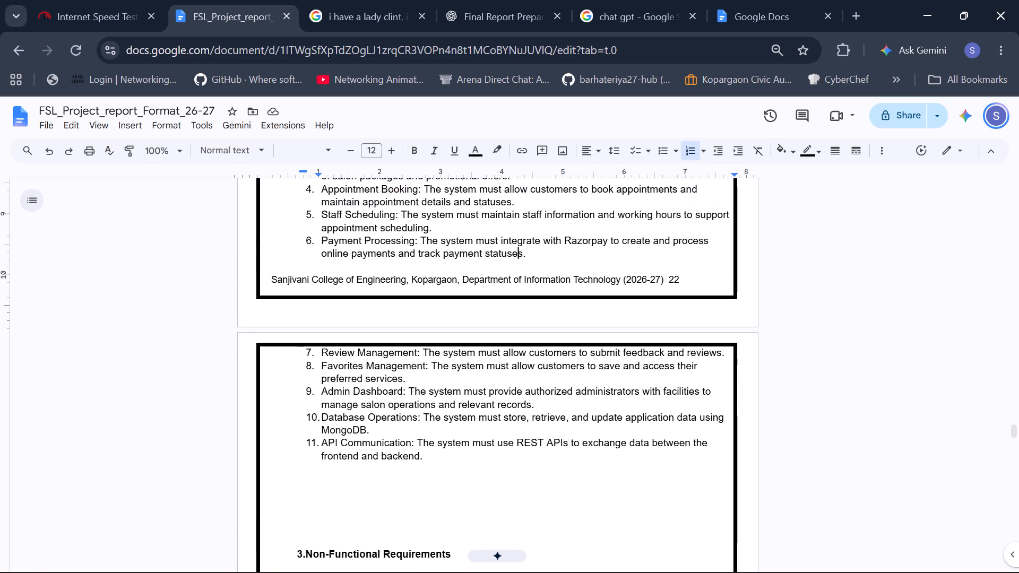
click(540, 254)
click(539, 254)
key(Return)
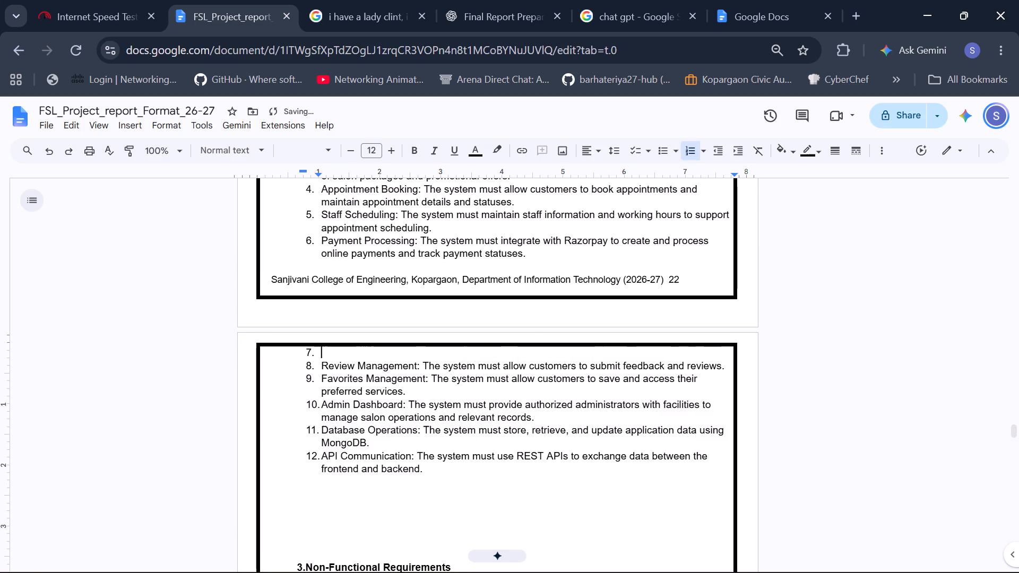
key(Return)
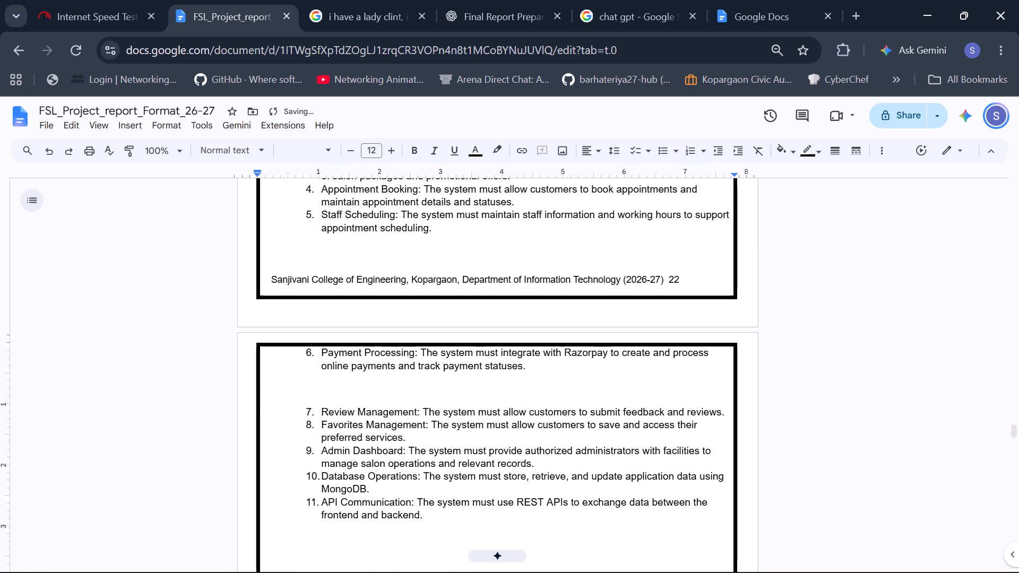
key(ctrl+z)
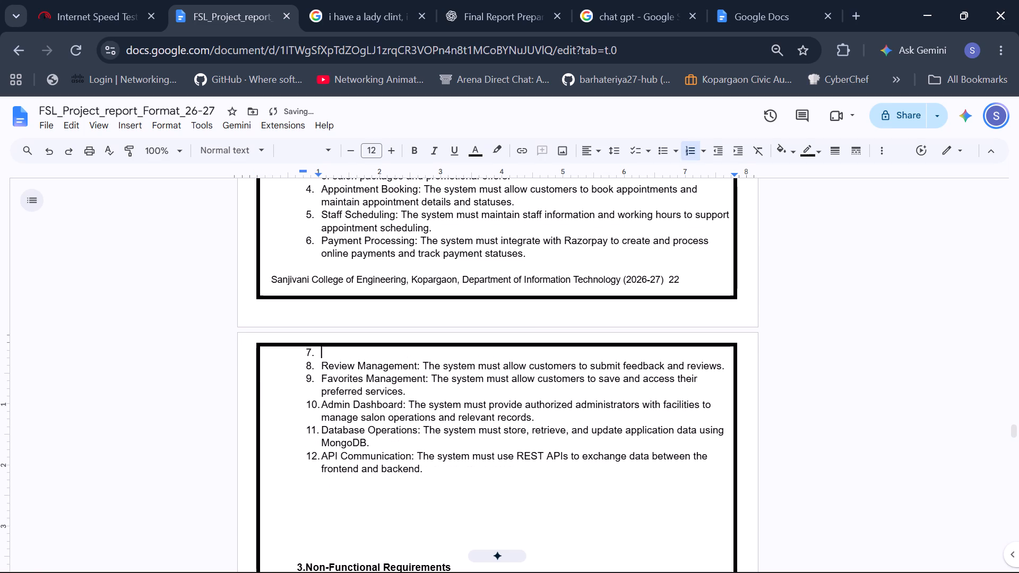
Insert blank lines after the "Staff Scheduling" item to push the "Payment Processing" item onto the next page.
click(459, 231)
click(459, 230)
key(Return)
key(Return)
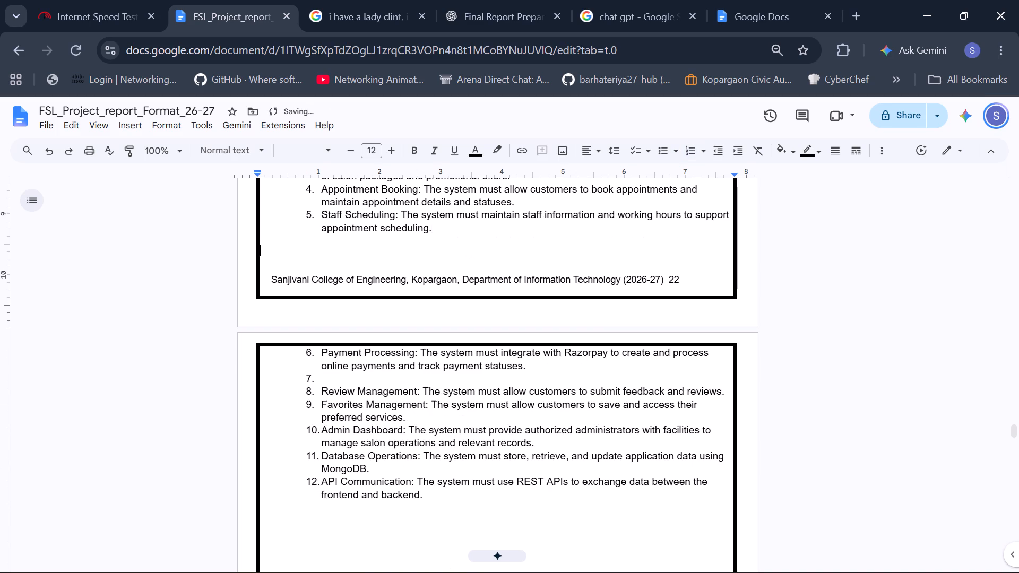
key(Return)
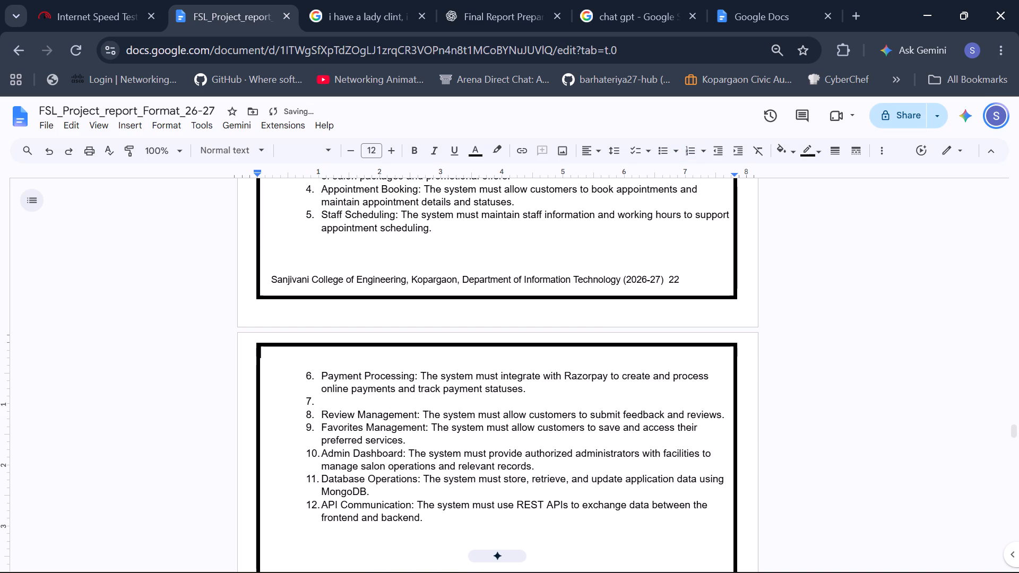
click(486, 402)
Replace the blank lines above the "3.Non-Functional Requirements" heading with three line breaks after the "API Communication" item.
scroll(486, 402, down, 2)
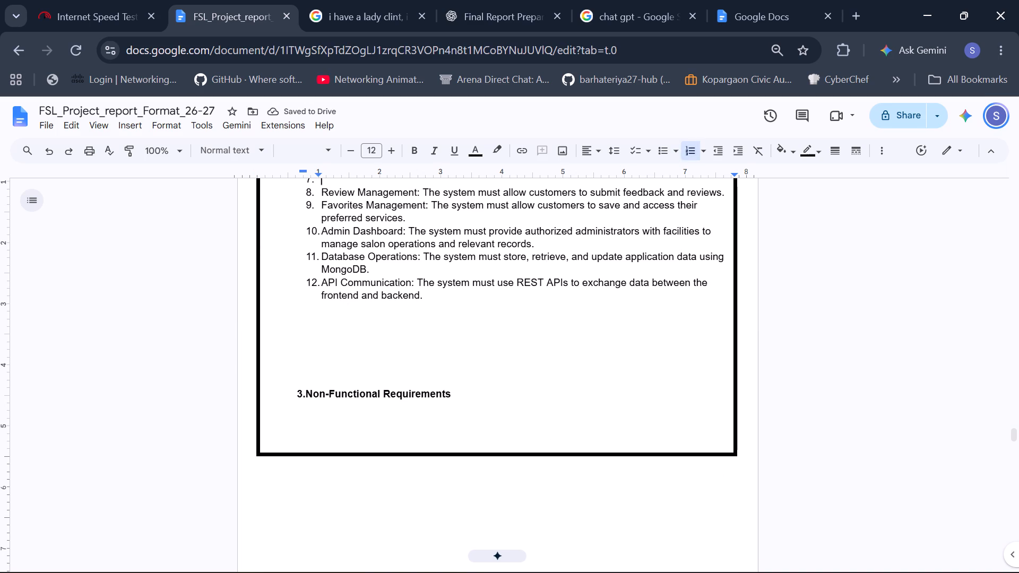
click(413, 350)
click(379, 347)
click(377, 347)
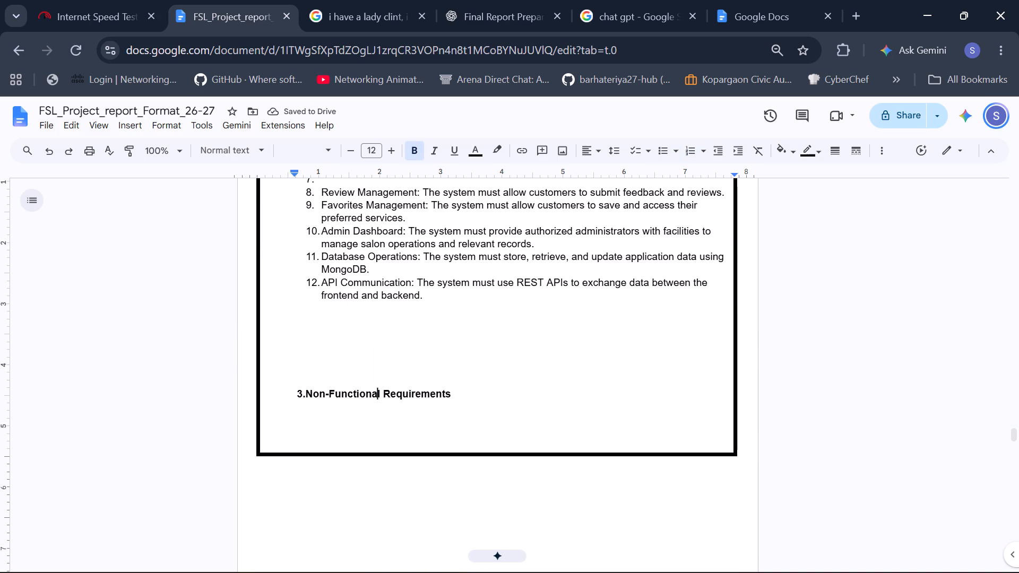
click(377, 347)
click(292, 395)
key(BackSpace)
key(BackSpace)
key(BackSpace)
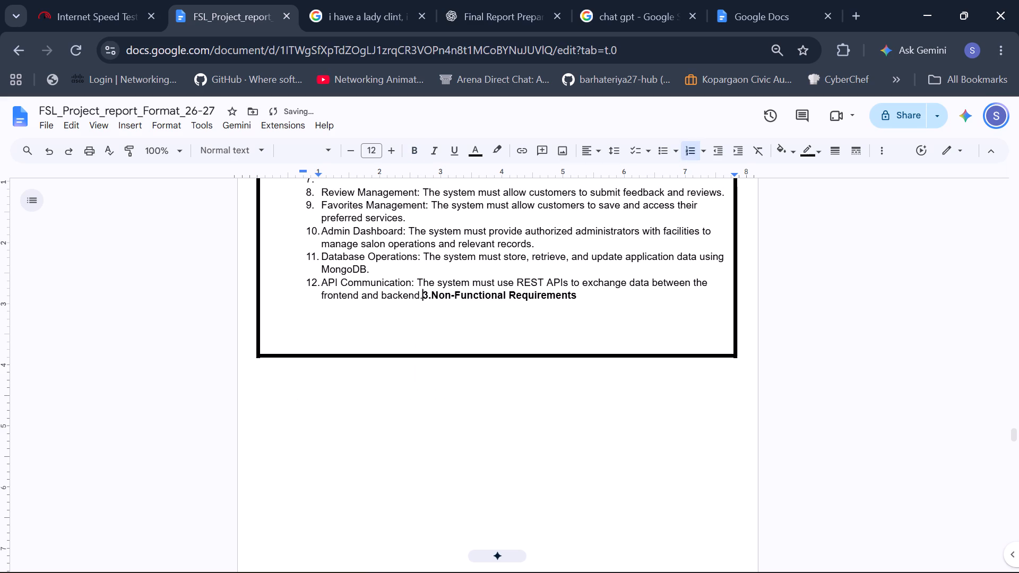
key(Return)
key(Return)
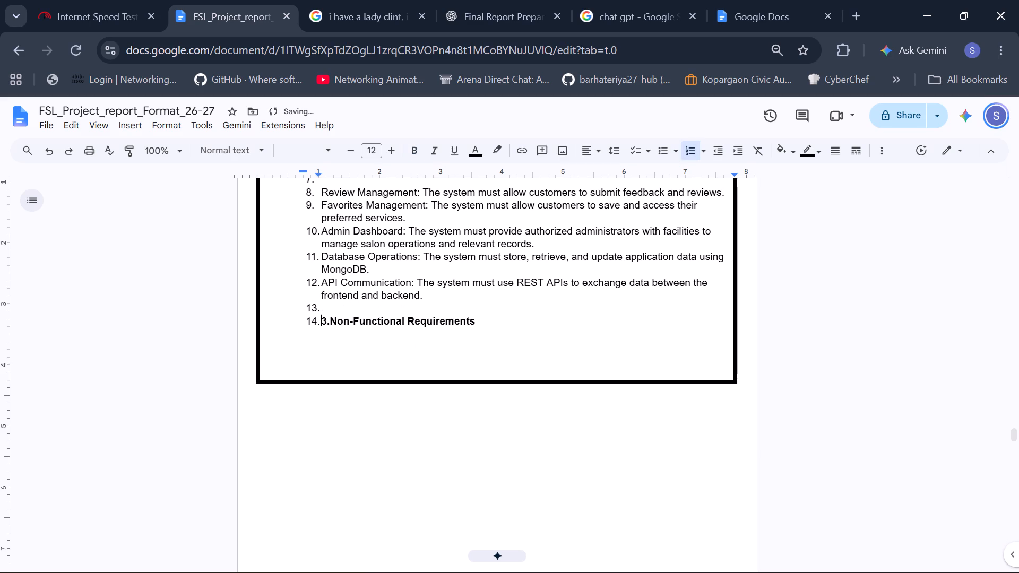
key(Return)
click(322, 312)
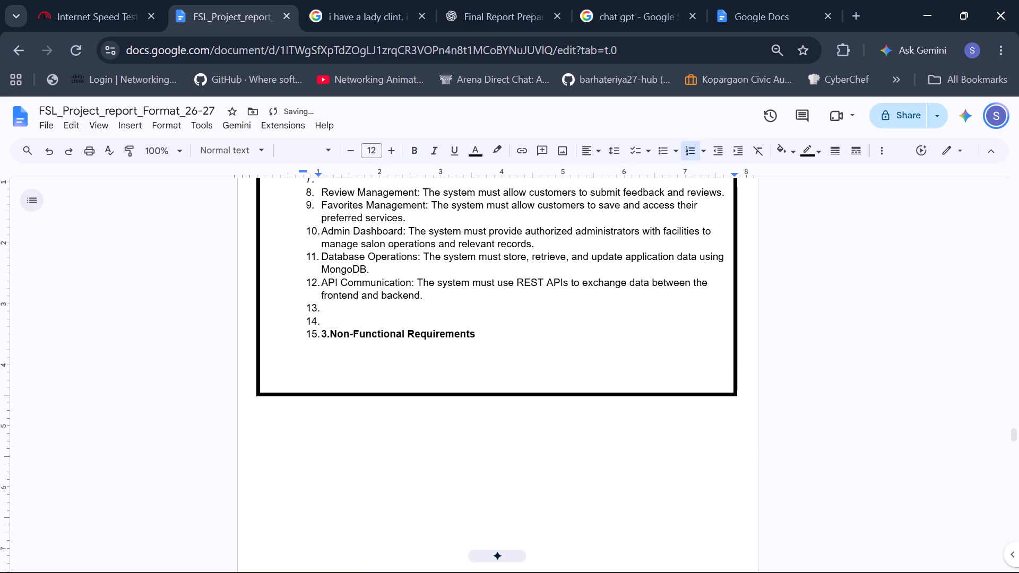
key(BackSpace)
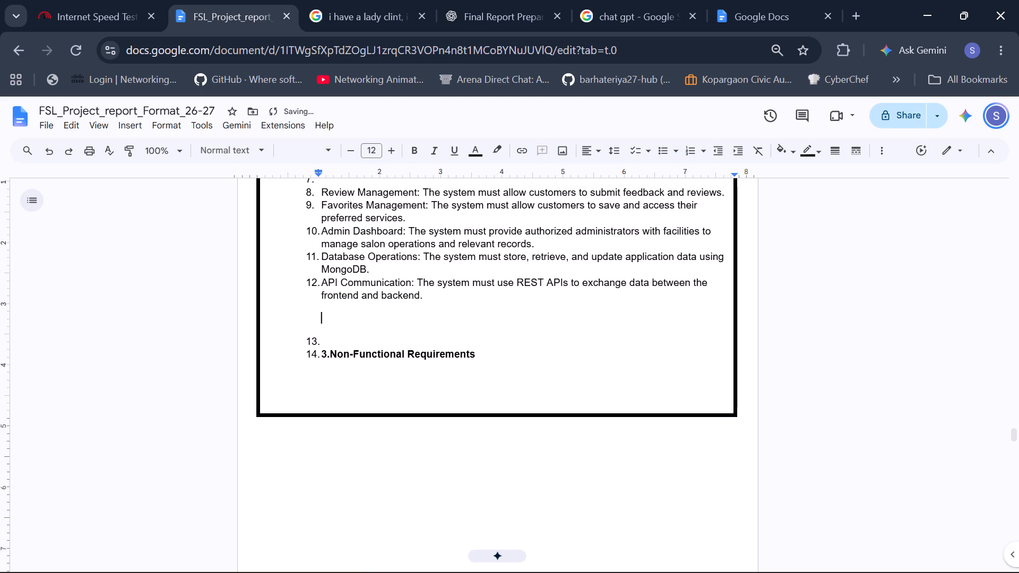
click(320, 349)
click(320, 349)
key(BackSpace)
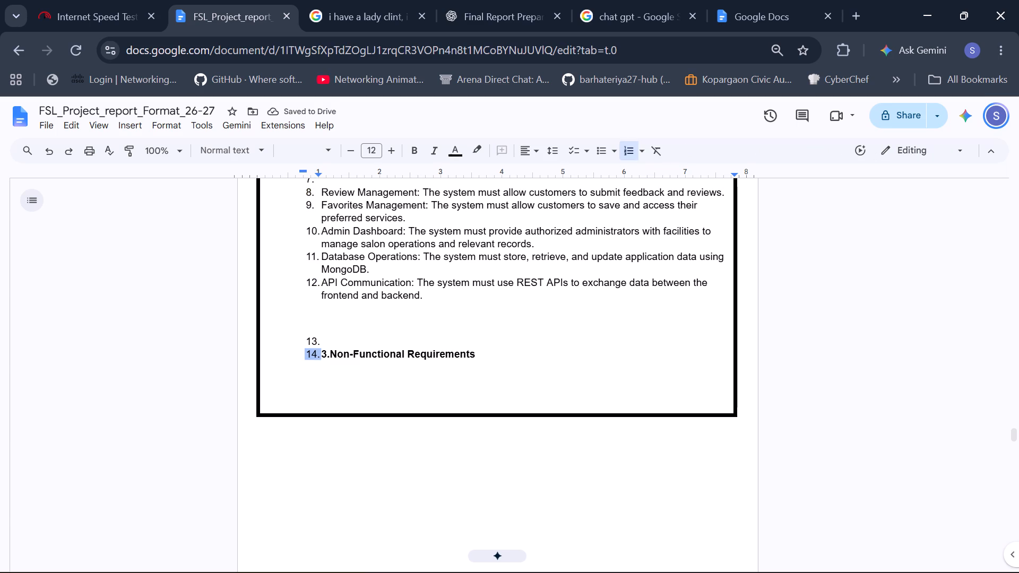
click(319, 344)
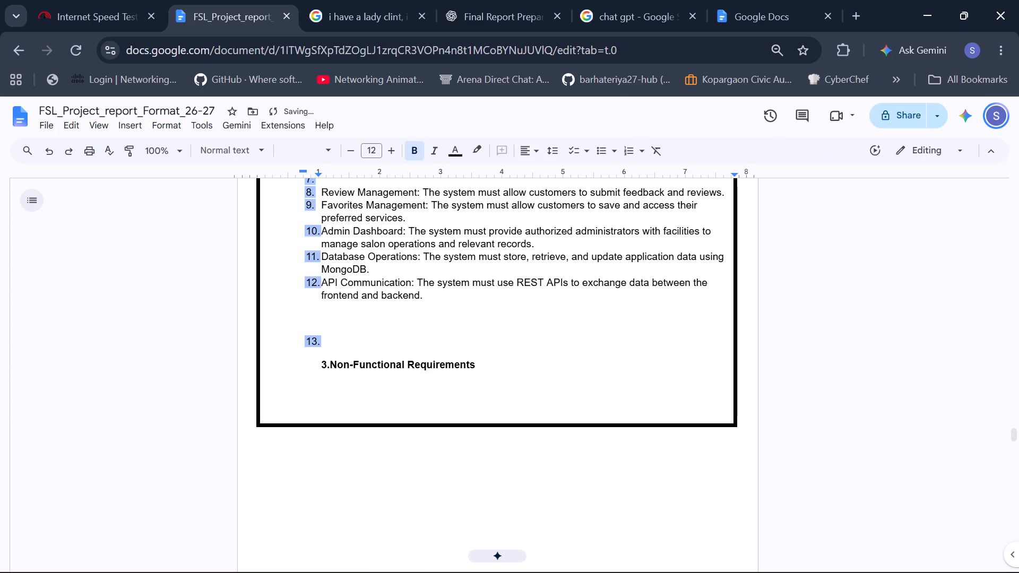
click(319, 344)
key(BackSpace)
key(BackSpace)
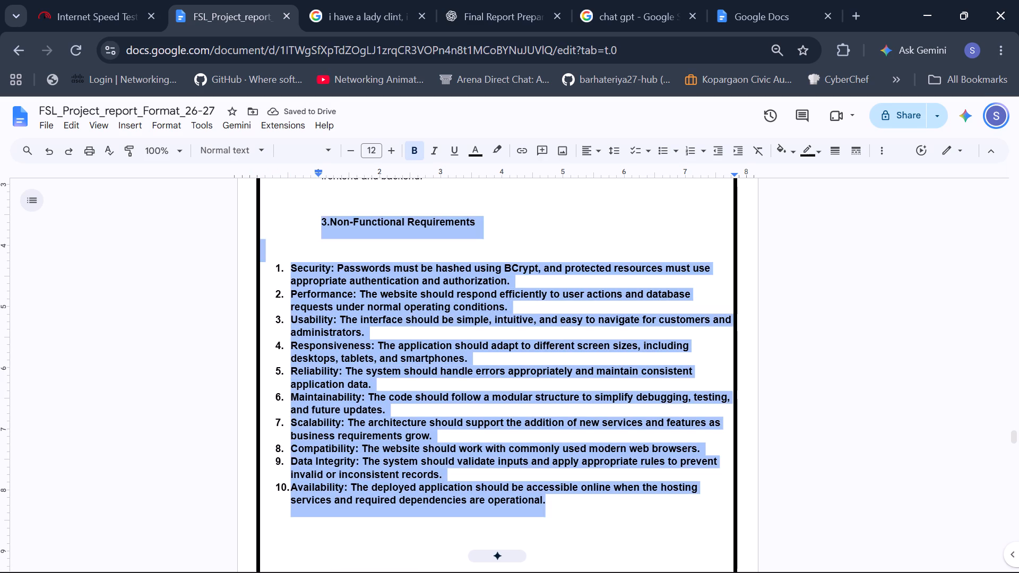
drag(278, 282, 287, 270)
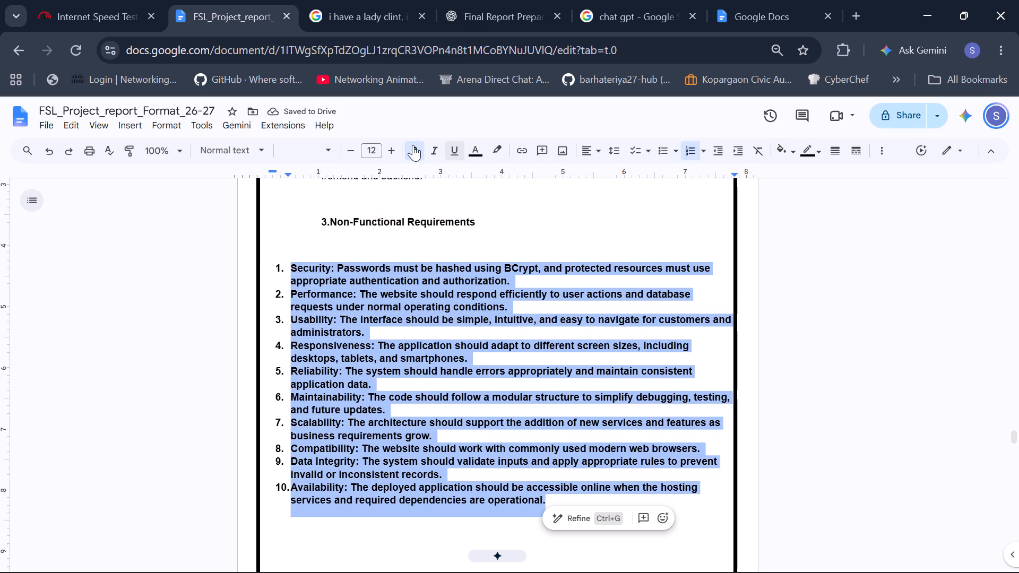
click(413, 147)
click(740, 145)
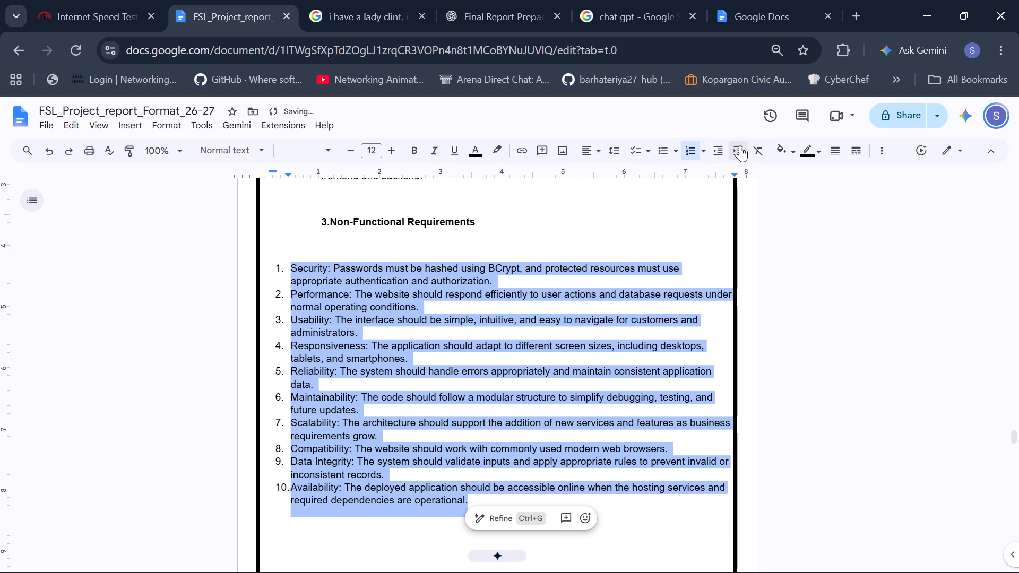
click(529, 213)
click(494, 320)
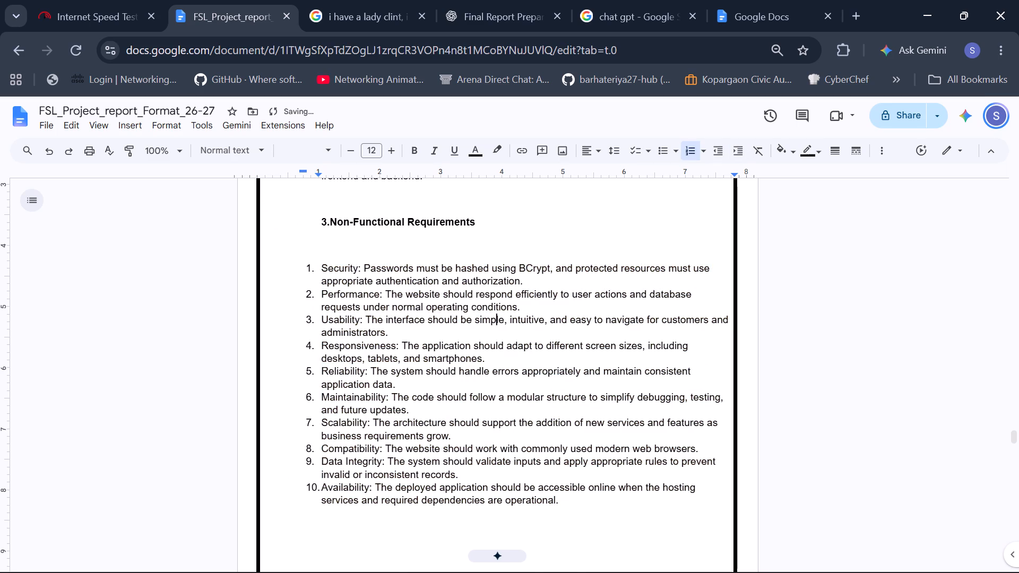
Review the layout of the Chapter 5 requirements from the non-functional list back to the chapter heading.
scroll(494, 320, up, 2)
click(433, 419)
scroll(433, 418, up, 3)
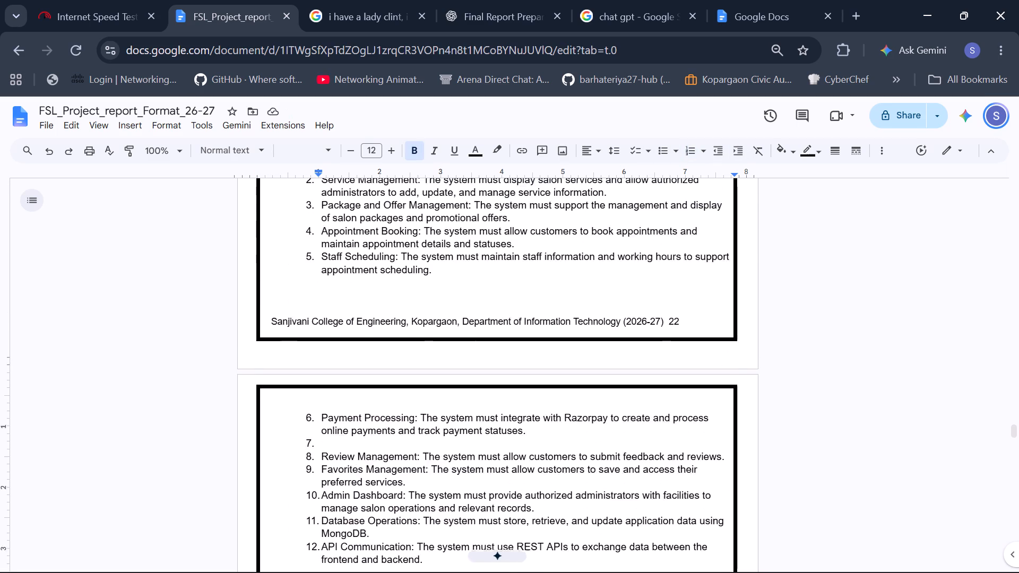
scroll(433, 418, up, 4)
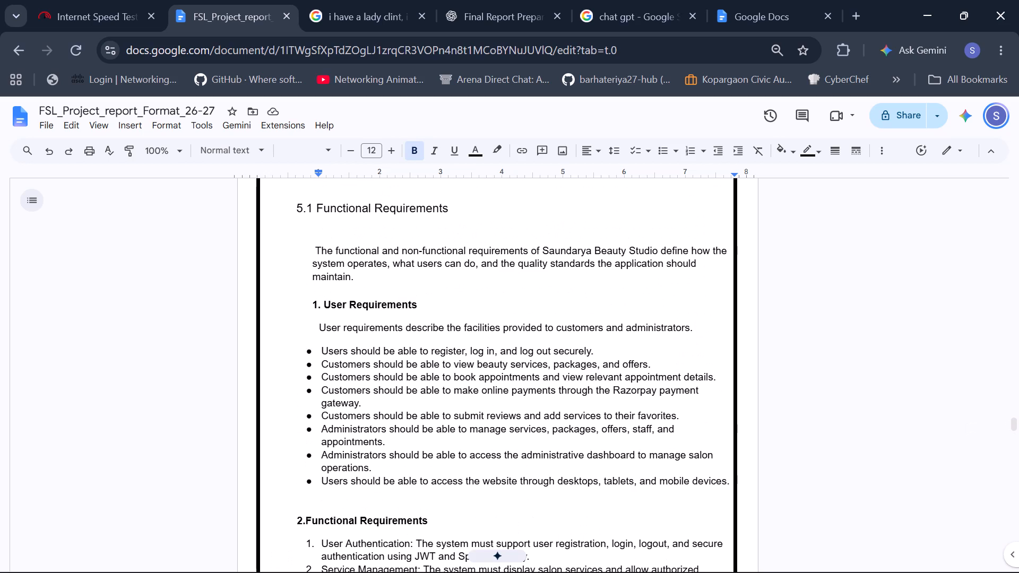
scroll(433, 418, up, 1)
scroll(433, 418, down, 1)
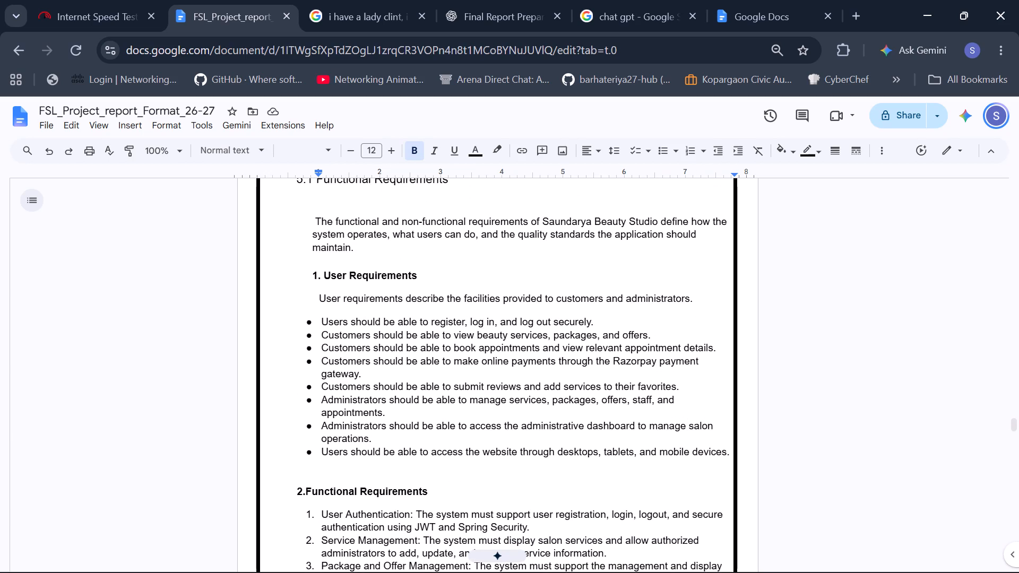
Indent the "2.Functional Requirements" heading by inserting six spaces before it.
click(296, 489)
key(Tab)
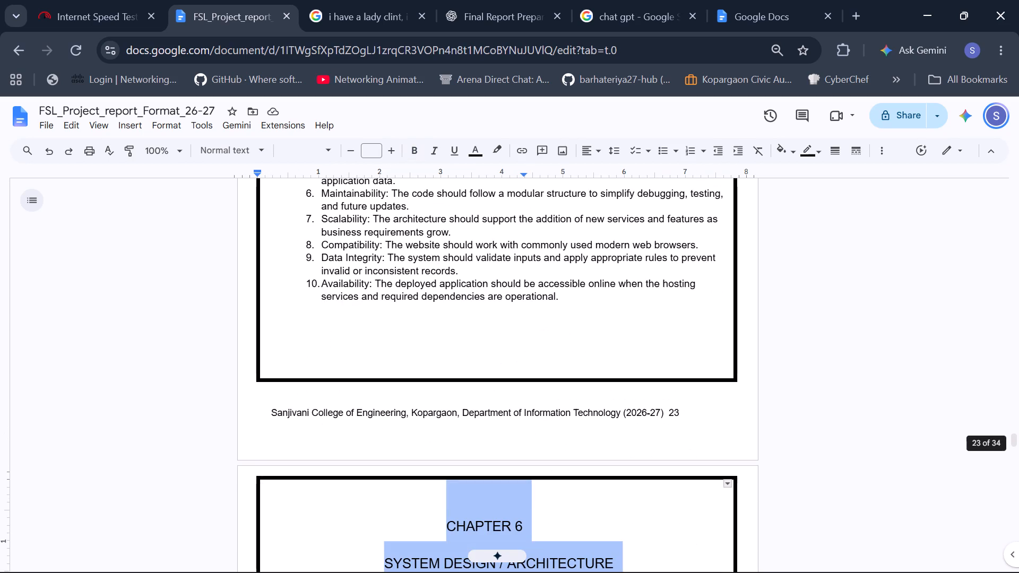
scroll(296, 489, up, 5)
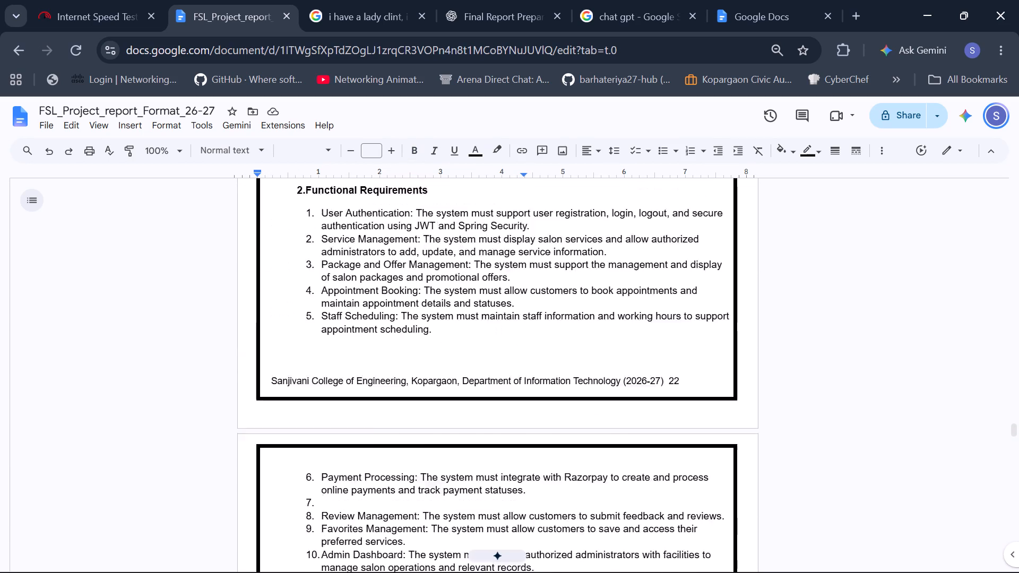
scroll(296, 489, up, 2)
click(296, 307)
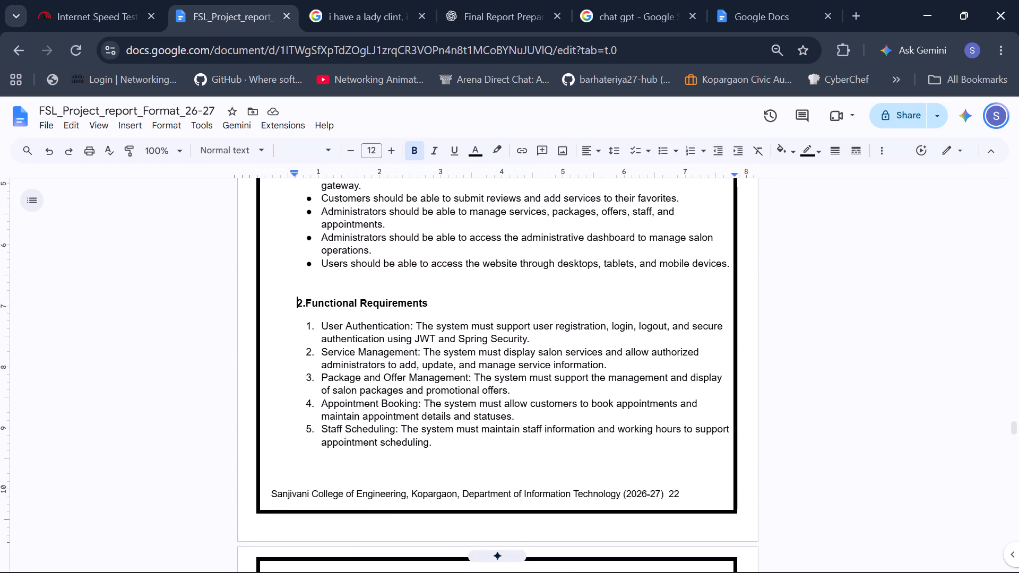
key(space)
key(space)
key(space)
key(space)
scroll(296, 307, right, 1)
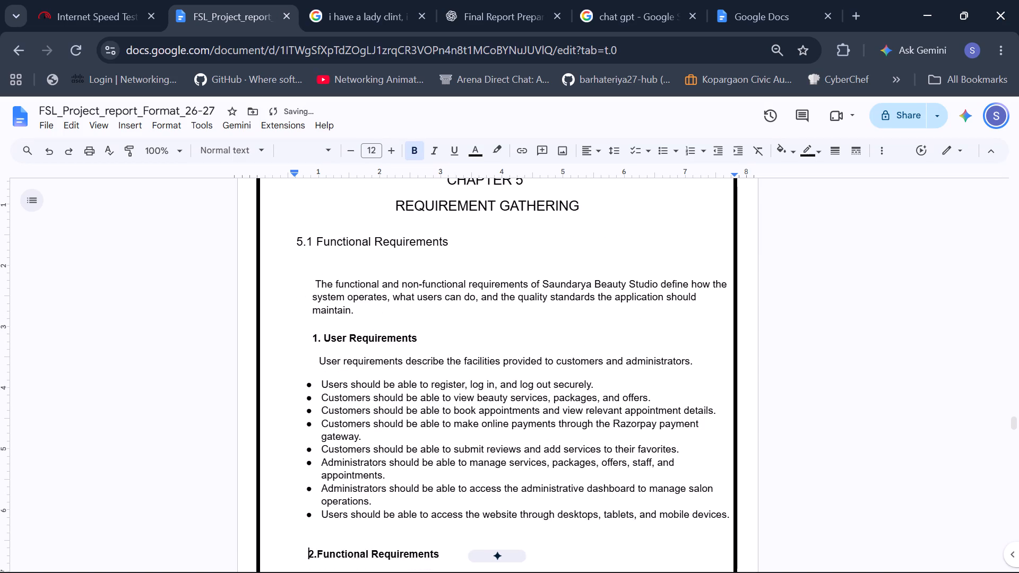
scroll(296, 307, right, 1)
key(space)
key(space)
Delete the blank line between the "3.Non-Functional Requirements" heading and its numbered list.
scroll(296, 307, down, 1)
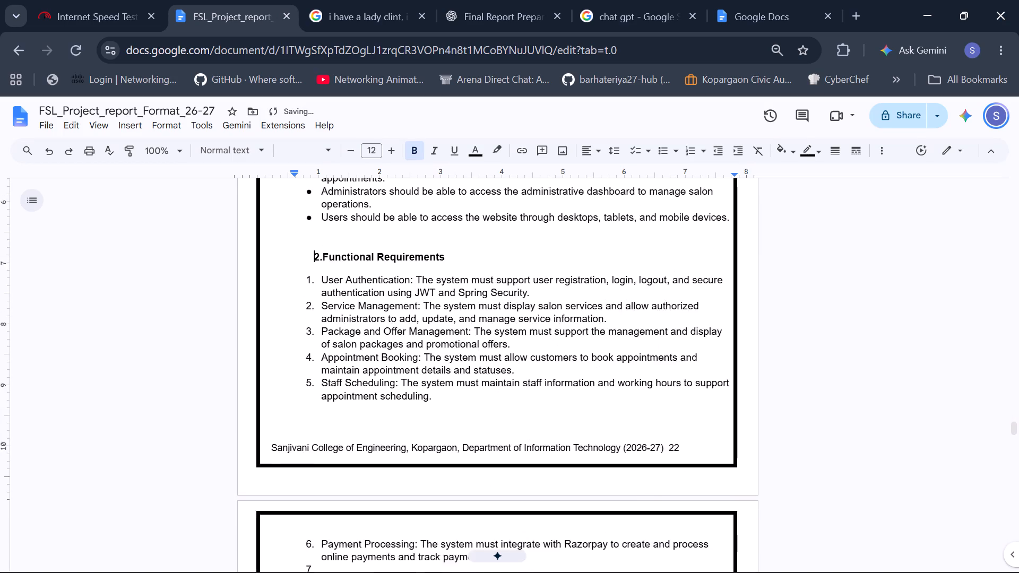
scroll(296, 307, down, 2)
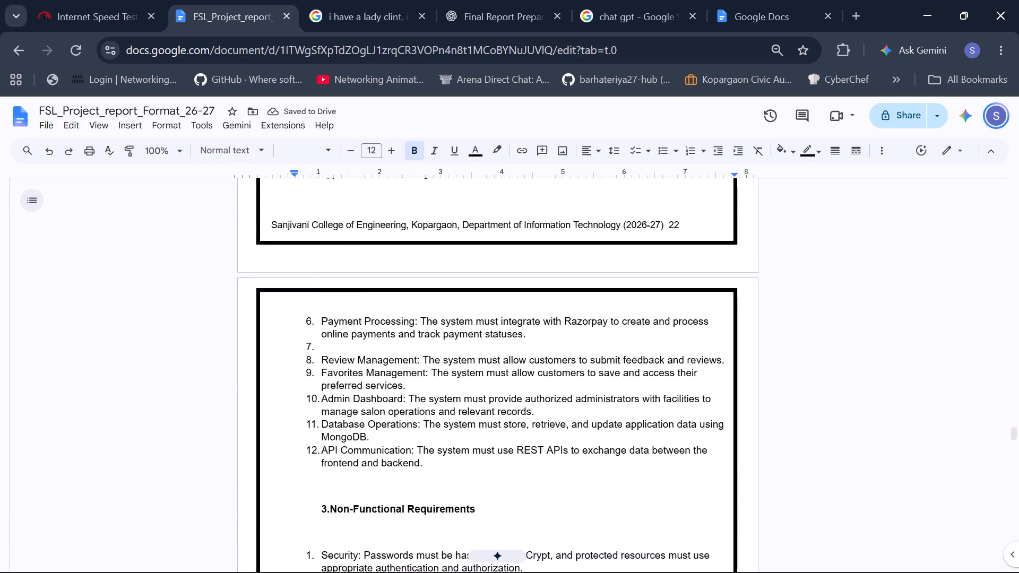
click(347, 546)
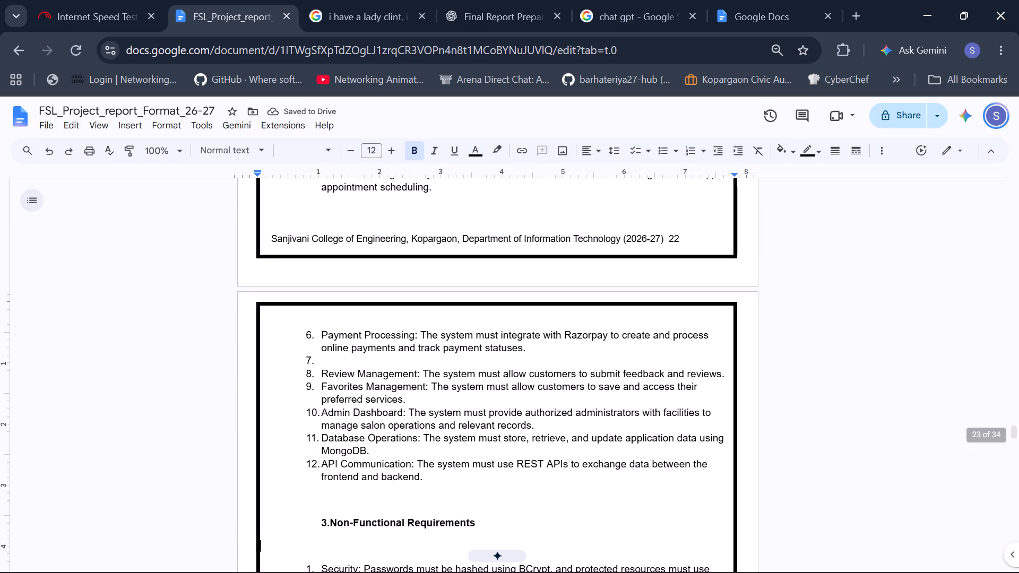
key(BackSpace)
Review the alignment and spacing of the headings and lists throughout Chapter 5.
scroll(347, 546, up, 1)
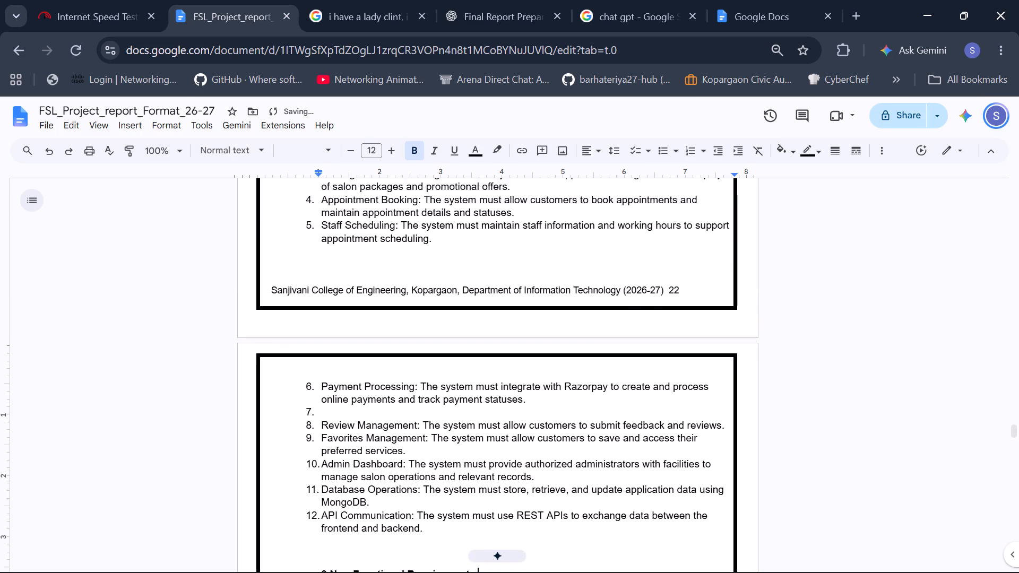
scroll(347, 546, up, 1)
scroll(375, 400, up, 1)
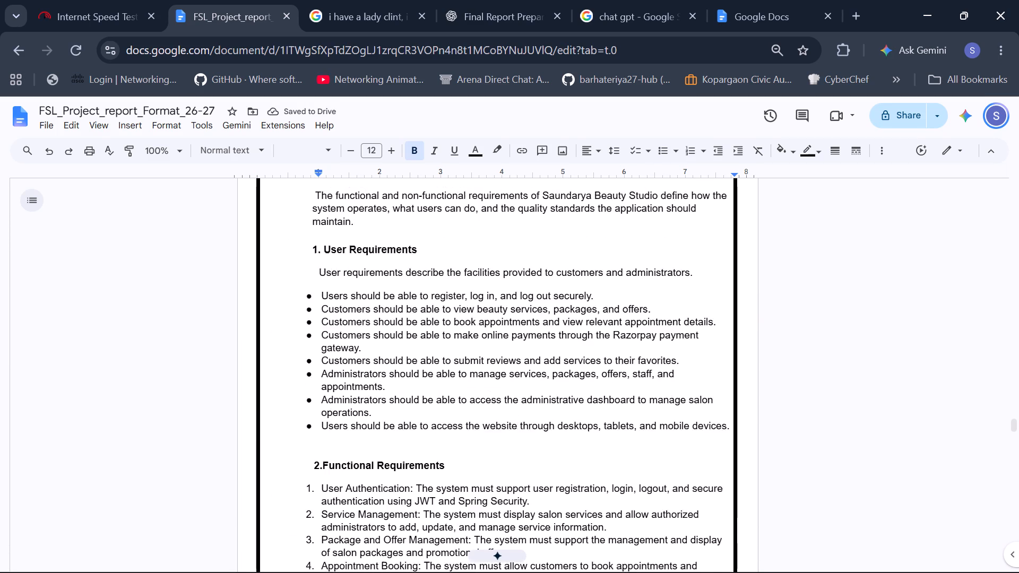
scroll(375, 400, down, 6)
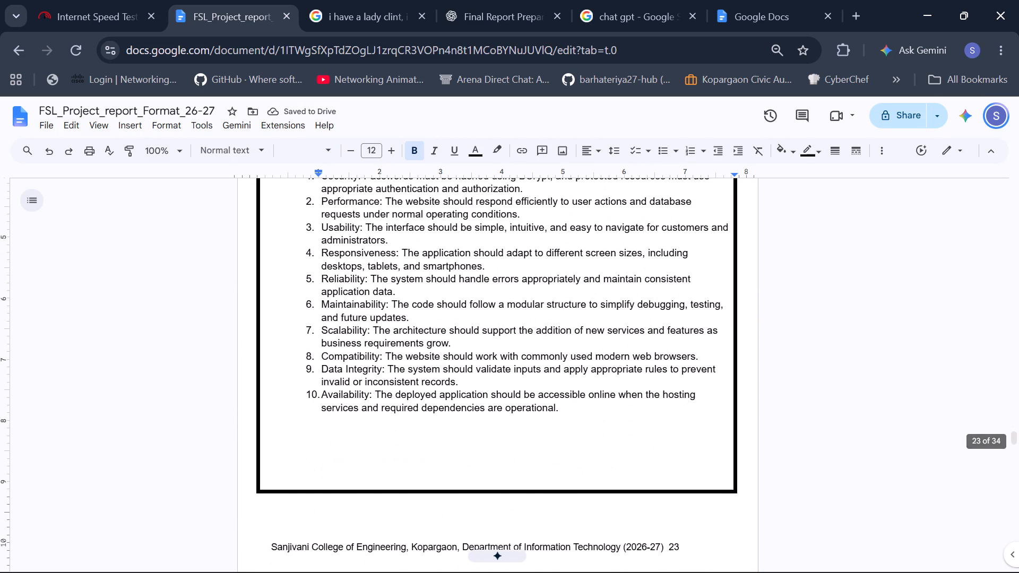
scroll(375, 400, up, 1)
click(375, 400)
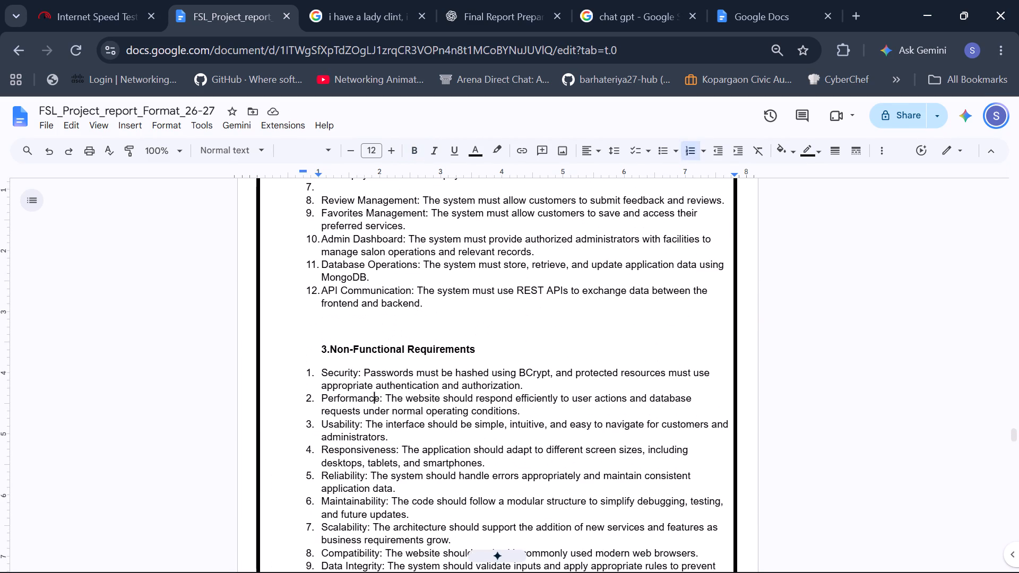
click(418, 262)
scroll(418, 262, up, 7)
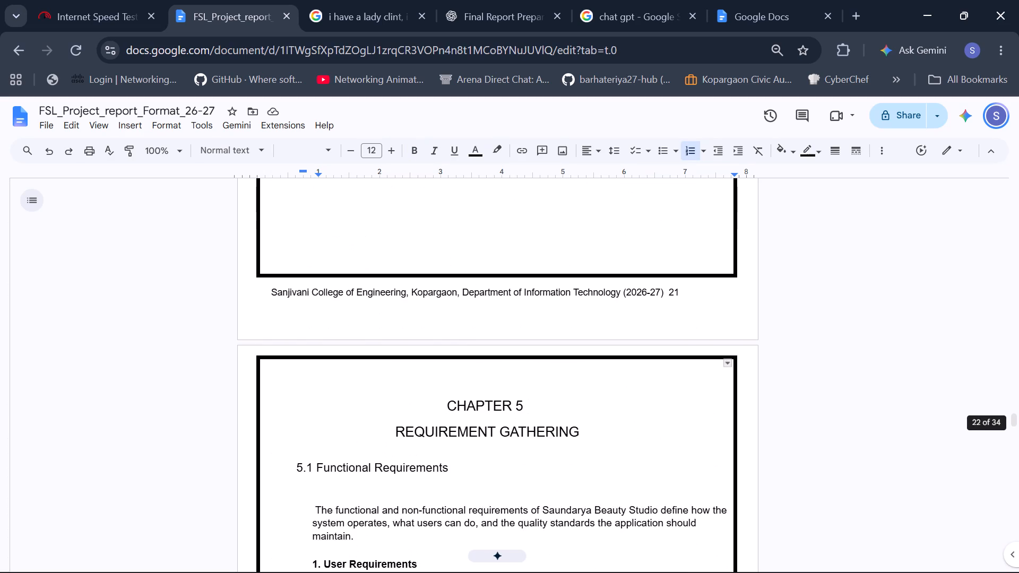
scroll(418, 262, down, 2)
click(418, 262)
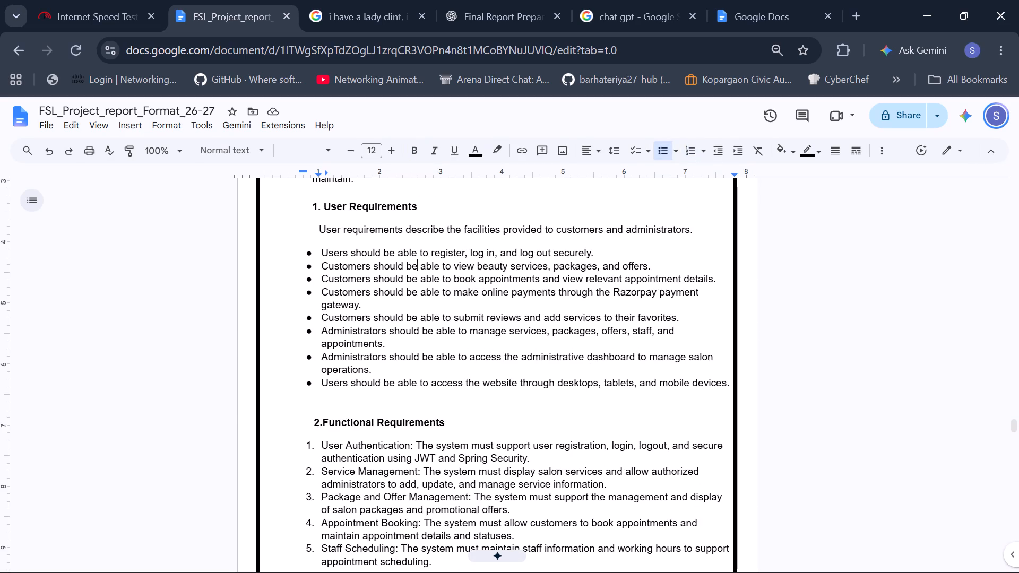
Set the line spacing of functional requirements 1 to 5, "User Authentication" to "Staff Scheduling", to 1.15.
scroll(418, 262, down, 1)
drag(452, 454, 324, 334)
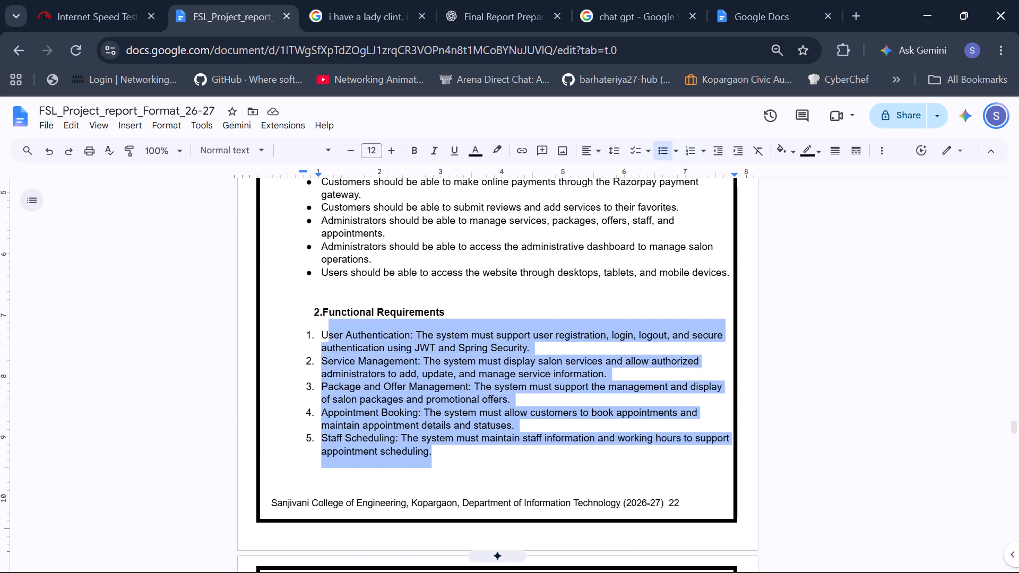
drag(324, 334, 321, 333)
click(608, 146)
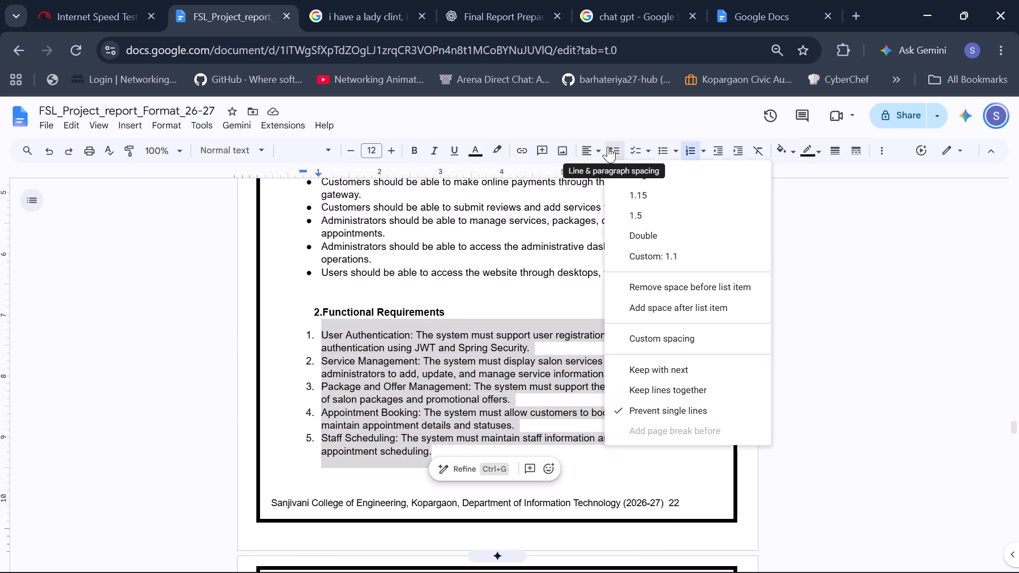
click(620, 192)
click(562, 345)
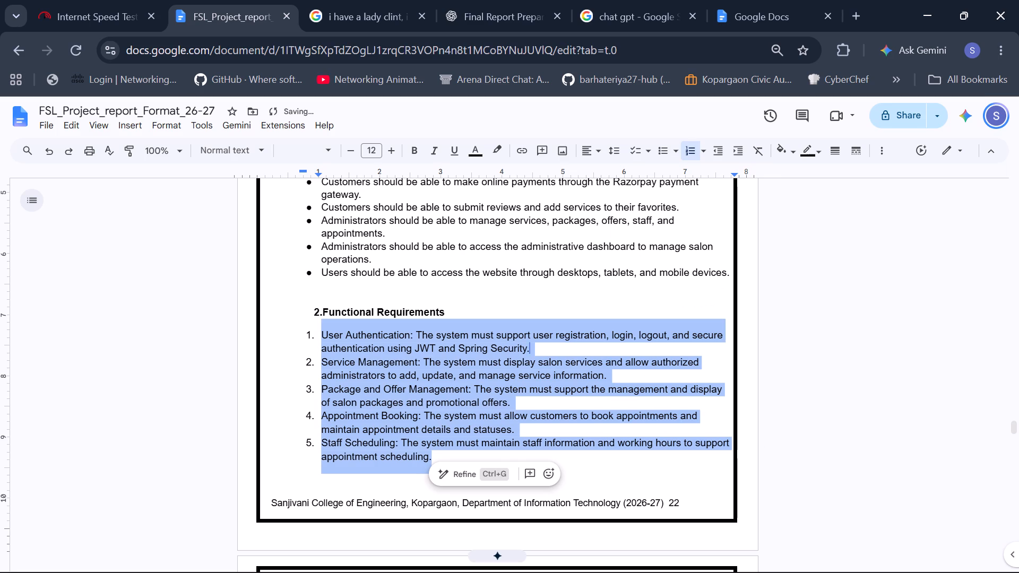
Set the line spacing of functional requirements 6 to 12, "Payment Processing" to "API Communication", to 1.15.
scroll(562, 343, down, 3)
click(471, 459)
drag(471, 459, 418, 404)
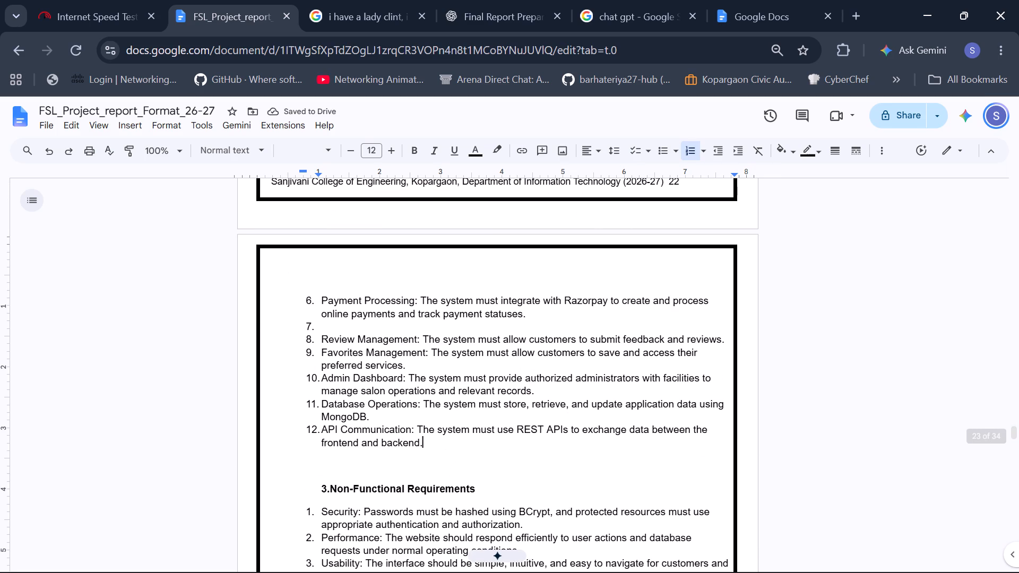
drag(418, 404, 319, 300)
click(621, 145)
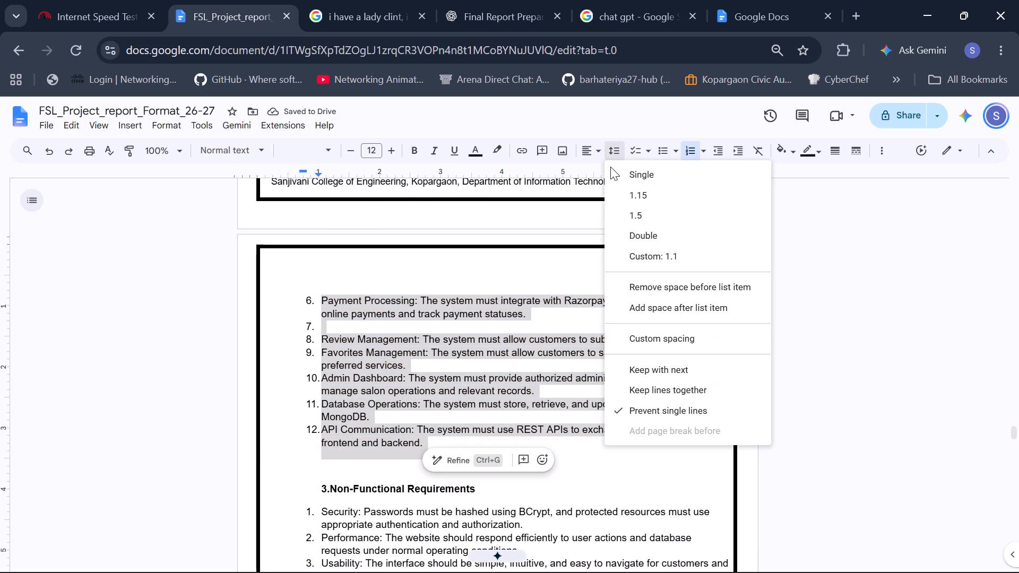
click(624, 194)
Set the line spacing of the non-functional requirements list, "Security" to "Availability", to 1.15.
scroll(513, 283, down, 1)
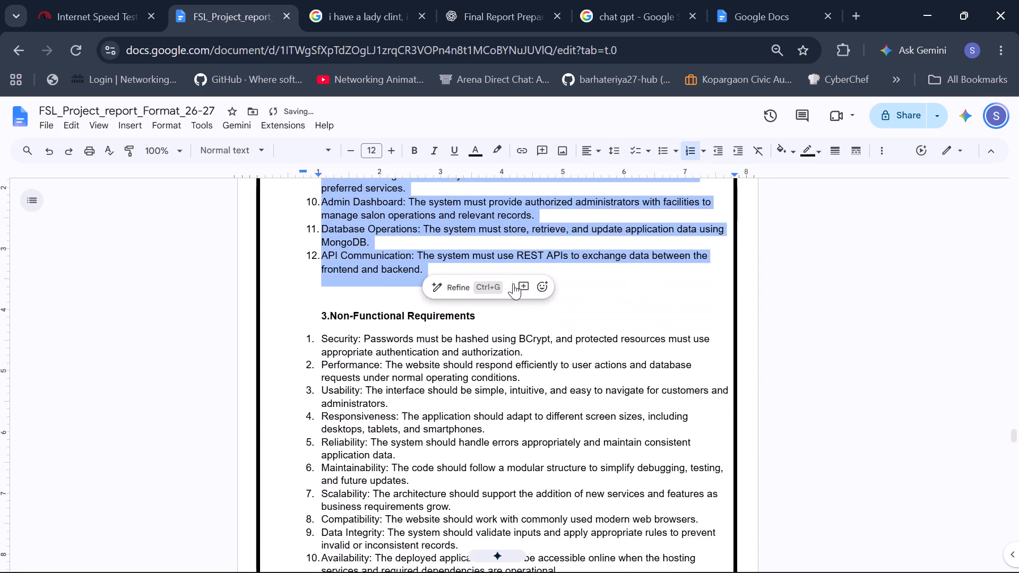
scroll(513, 283, down, 2)
drag(575, 461, 303, 229)
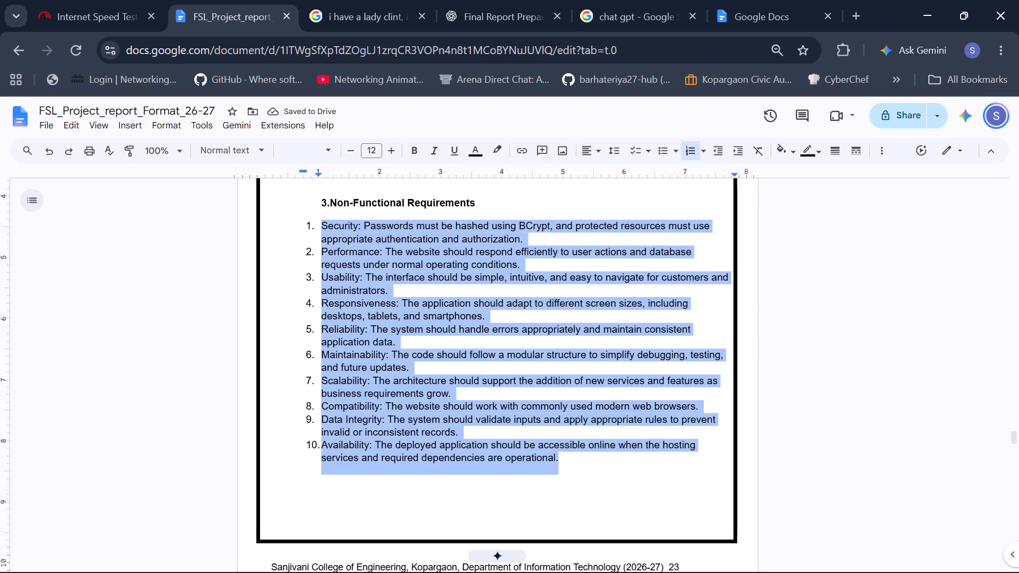
click(608, 152)
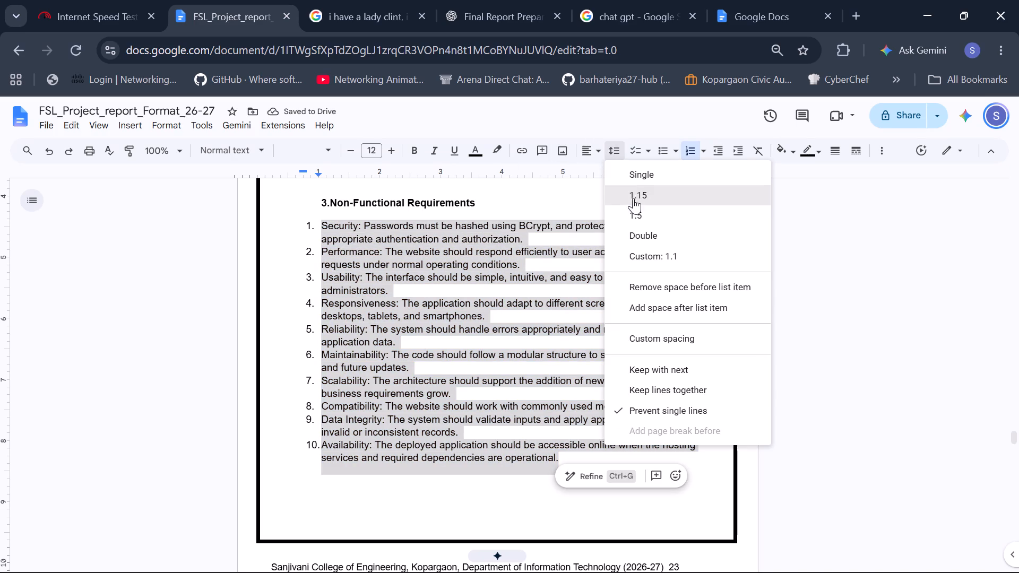
click(633, 215)
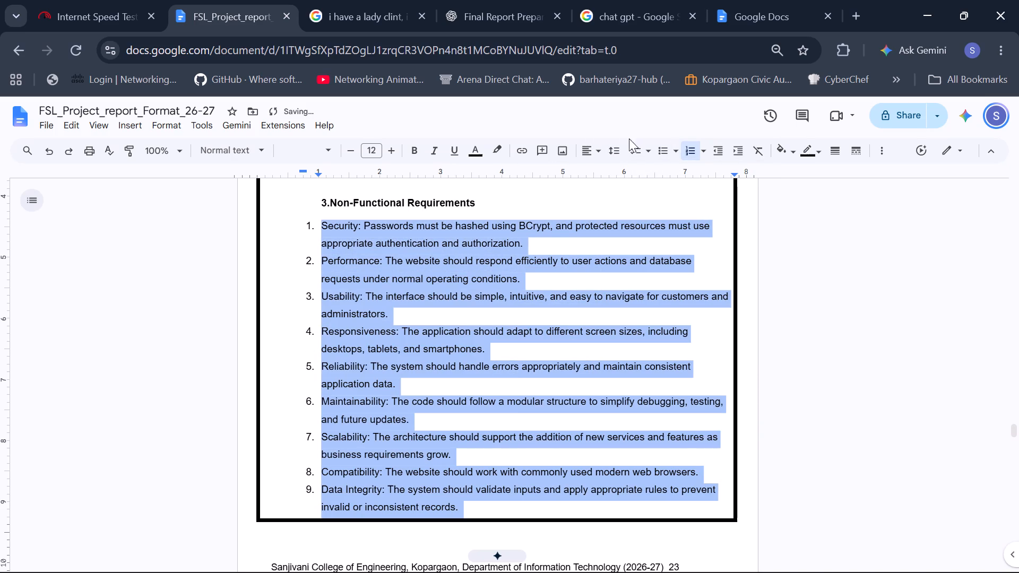
click(589, 152)
click(616, 150)
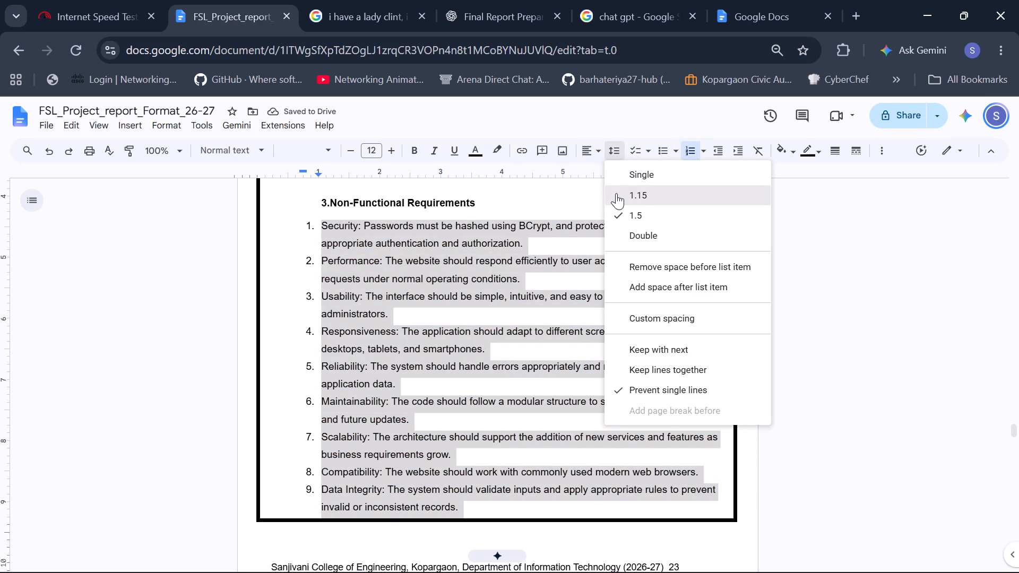
click(617, 196)
click(529, 304)
Review the spacing of the Chapter 5 requirement lists and the outline headings of Chapter 6, "SYSTEM DESIGN / ARCHITECTURE".
scroll(529, 304, up, 1)
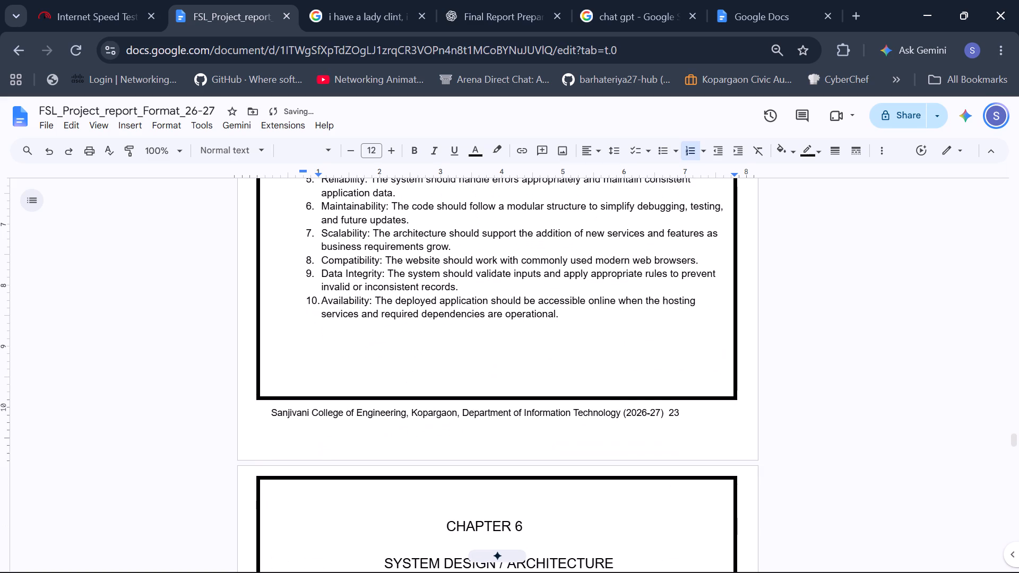
scroll(529, 304, up, 2)
scroll(529, 304, down, 1)
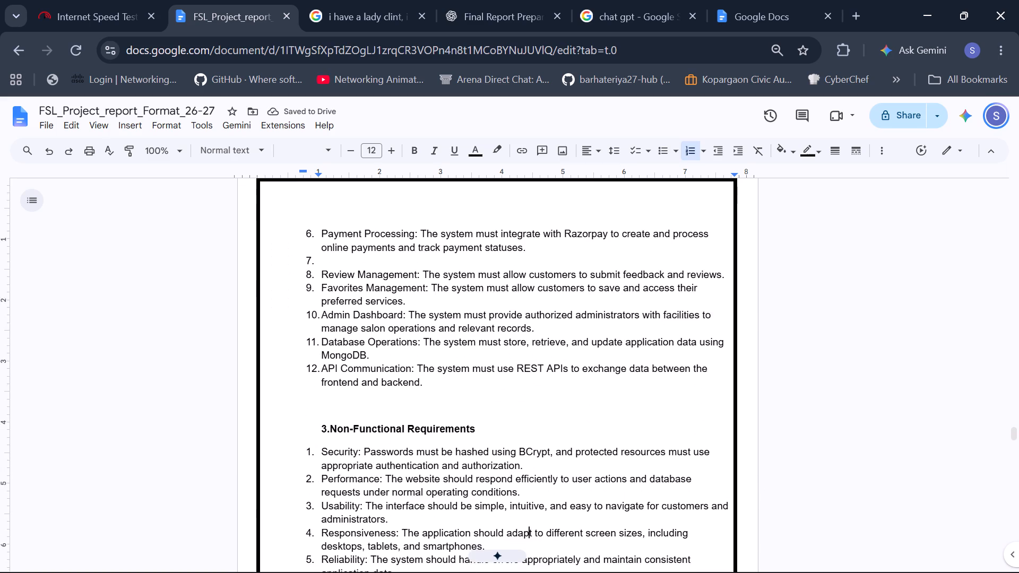
scroll(529, 304, down, 7)
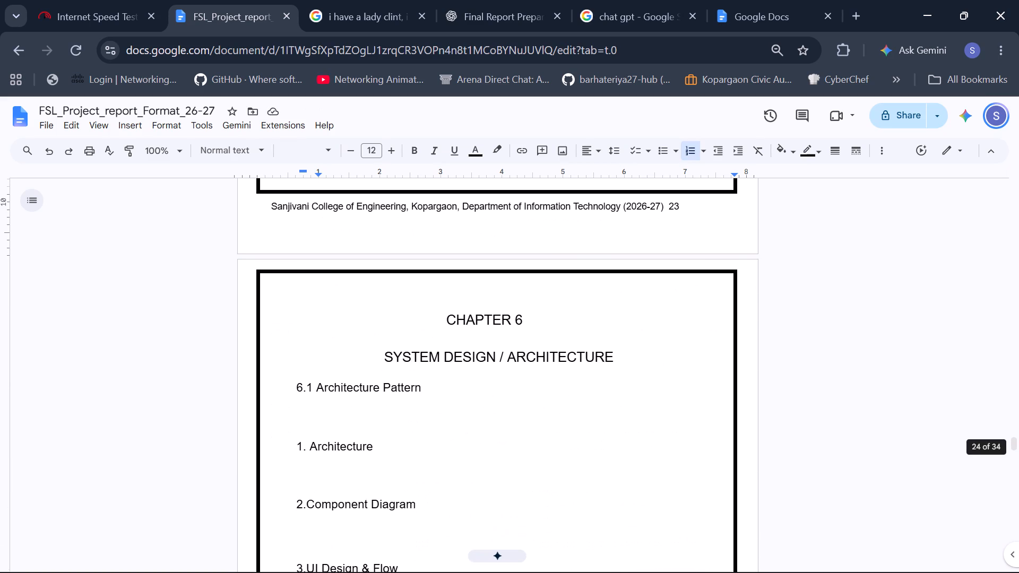
click(428, 403)
scroll(427, 403, down, 1)
double_click(427, 403)
scroll(427, 403, down, 1)
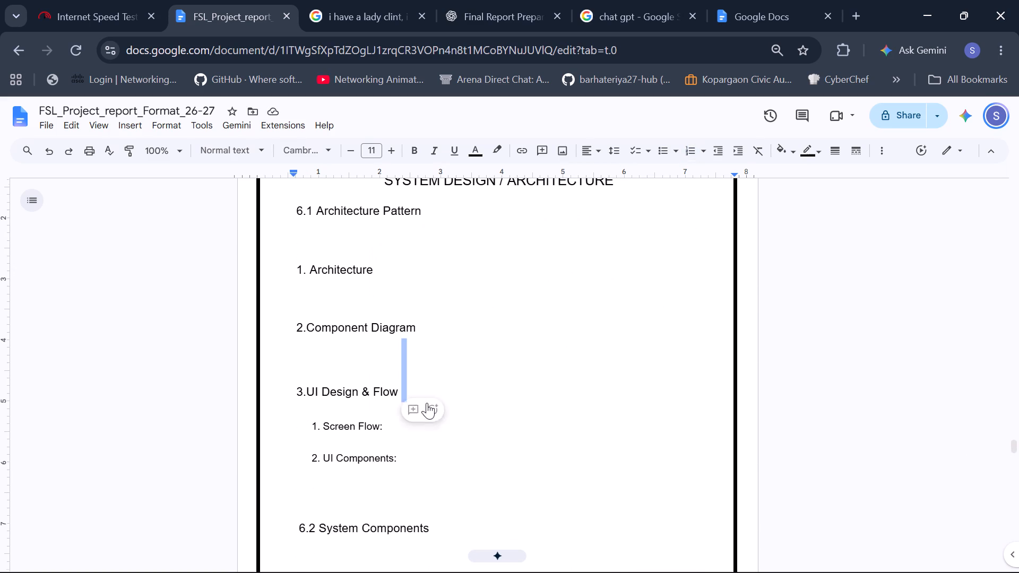
scroll(427, 403, down, 1)
click(427, 403)
scroll(427, 403, up, 1)
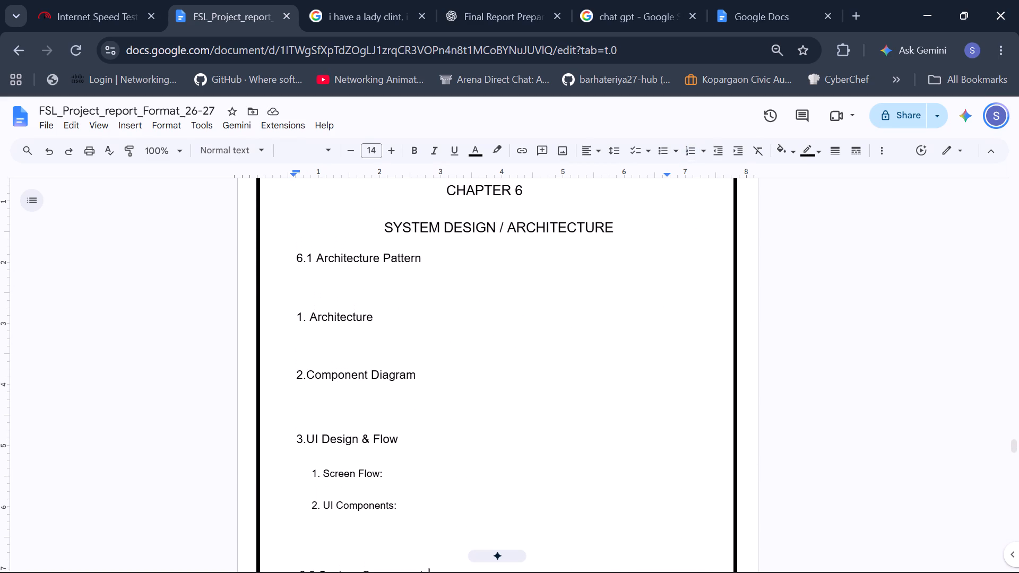
scroll(427, 403, down, 4)
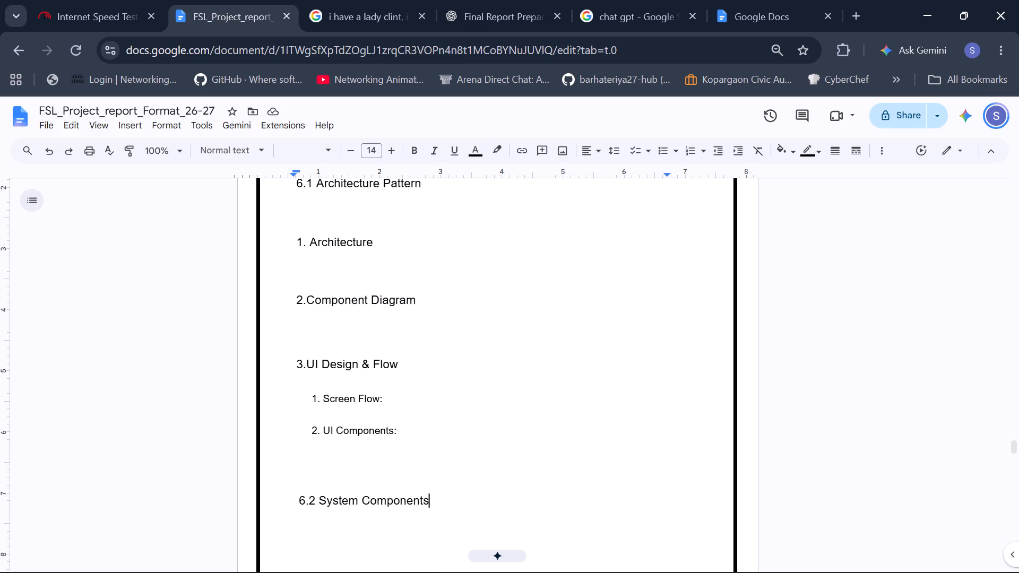
scroll(427, 403, down, 2)
scroll(427, 403, up, 2)
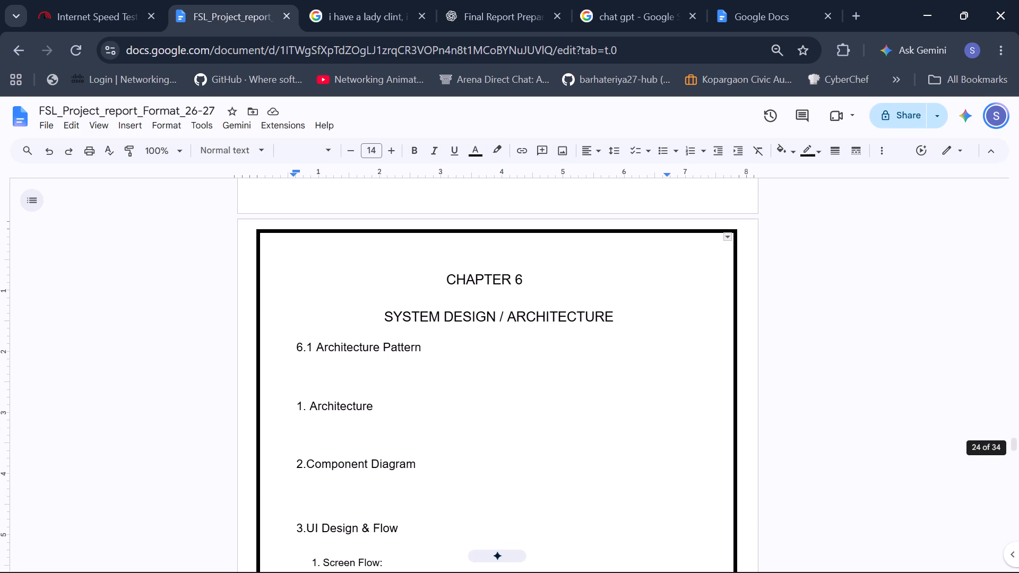
scroll(427, 403, down, 1)
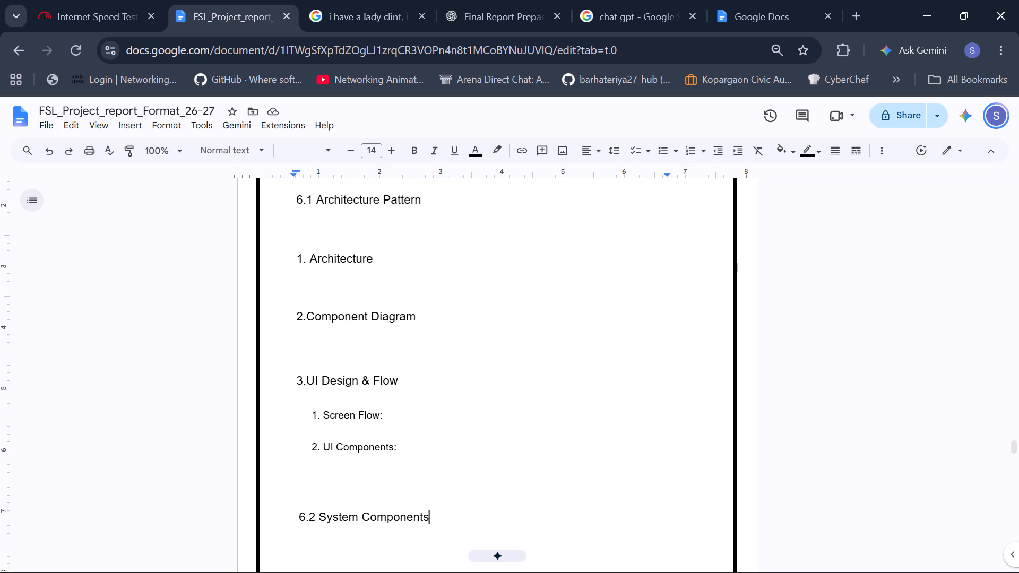
scroll(427, 403, down, 1)
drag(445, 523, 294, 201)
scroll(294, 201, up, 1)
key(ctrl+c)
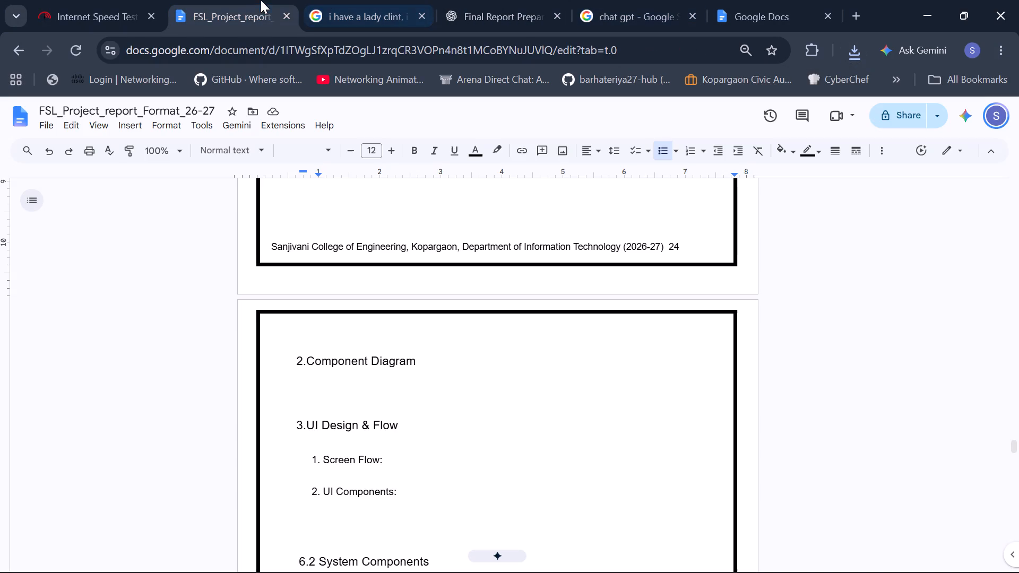
Paste the copied introductory paragraph on a new line under the report's "2.Component Diagram" heading.
scroll(406, 409, up, 2)
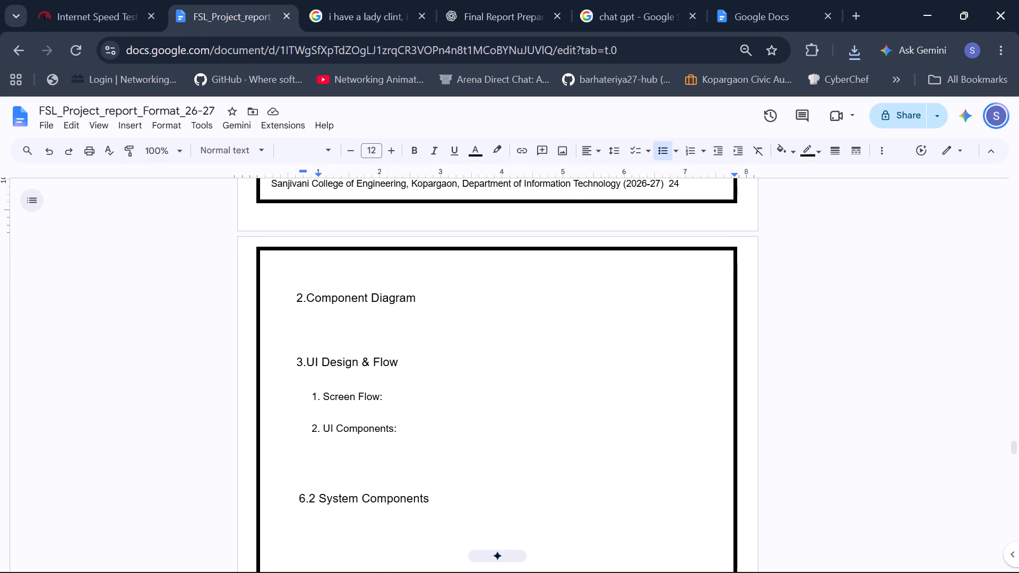
scroll(406, 409, up, 1)
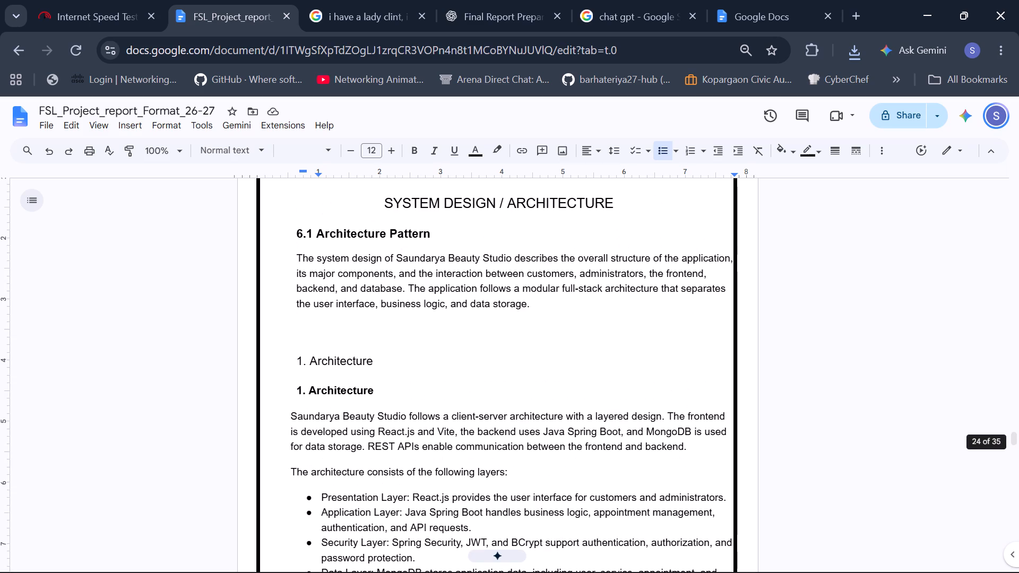
click(388, 392)
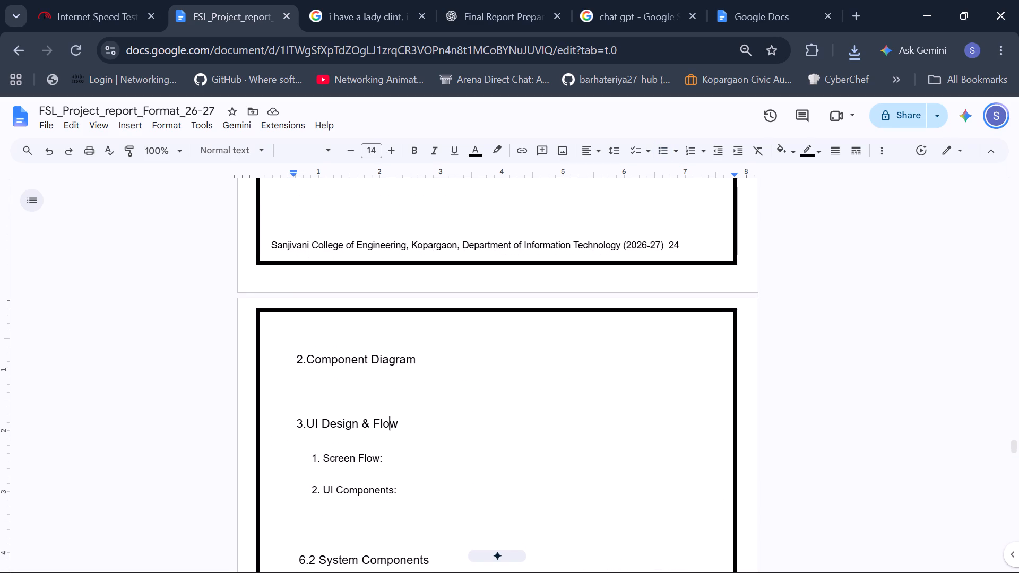
click(437, 351)
click(435, 354)
click(435, 354)
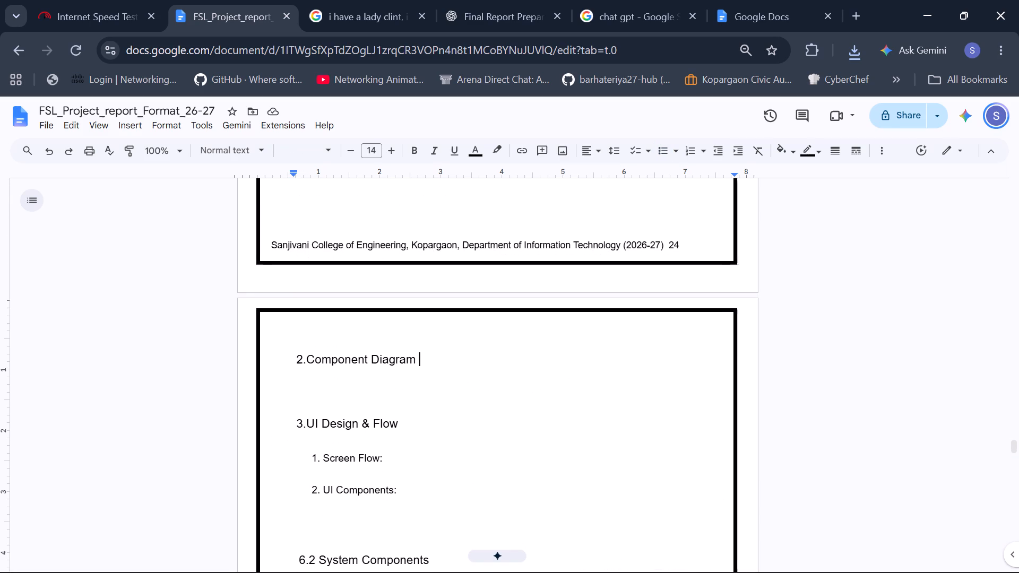
key(Return)
key(ctrl+v)
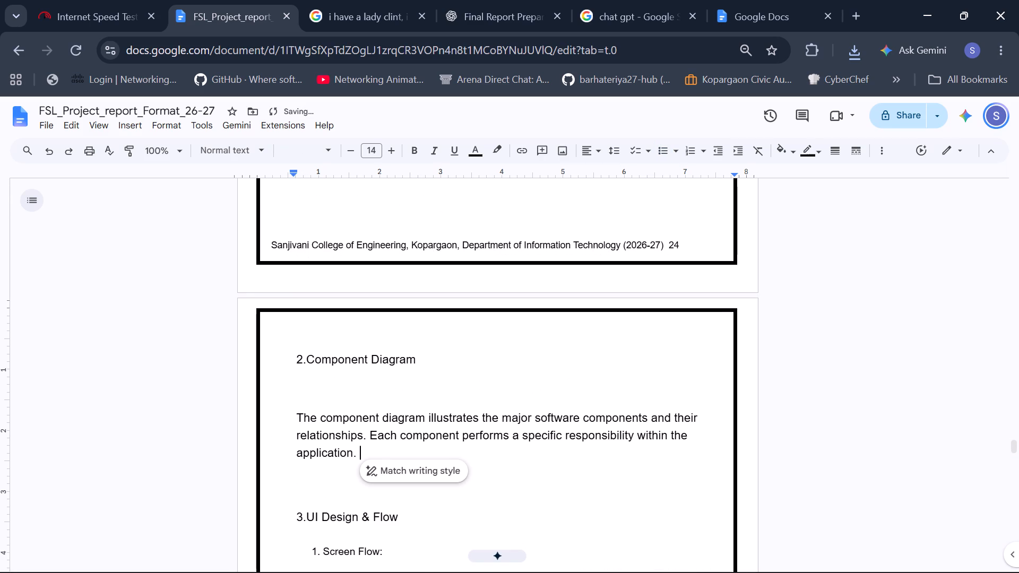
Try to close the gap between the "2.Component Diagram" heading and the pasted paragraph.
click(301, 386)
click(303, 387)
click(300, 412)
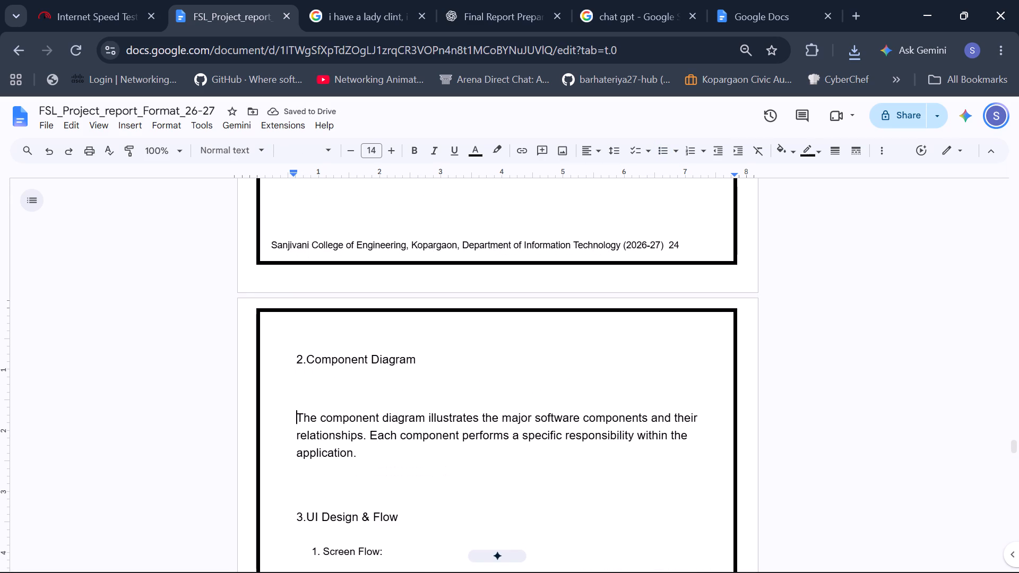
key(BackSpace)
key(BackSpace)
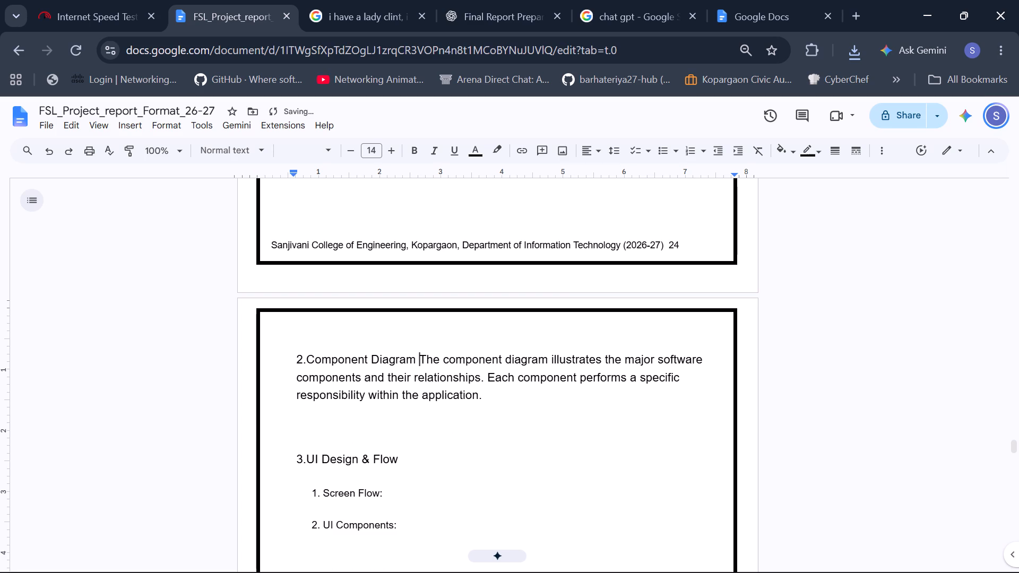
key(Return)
Set the font size of the pasted component diagram paragraph to 12.
drag(366, 460, 277, 403)
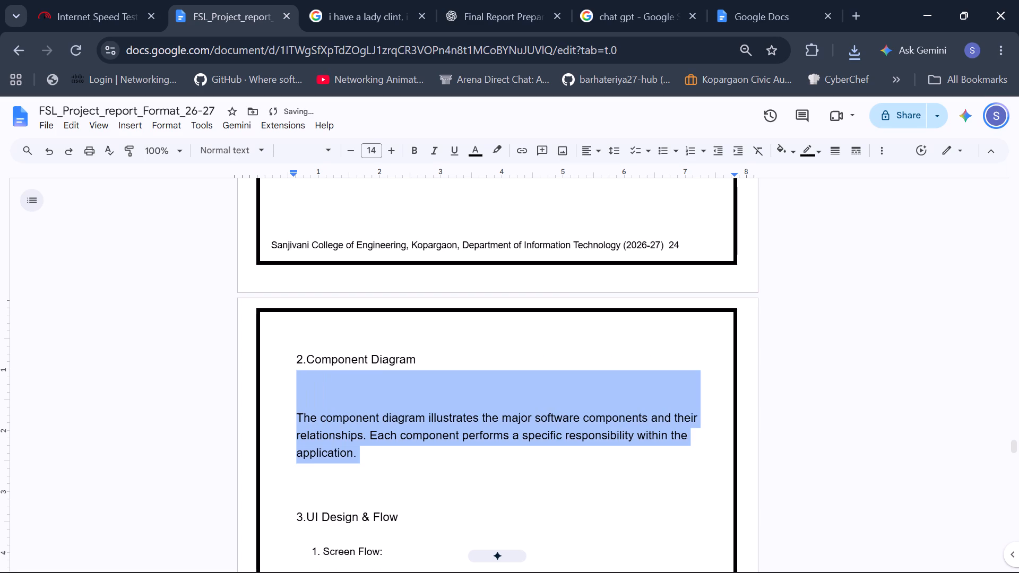
drag(277, 403, 278, 411)
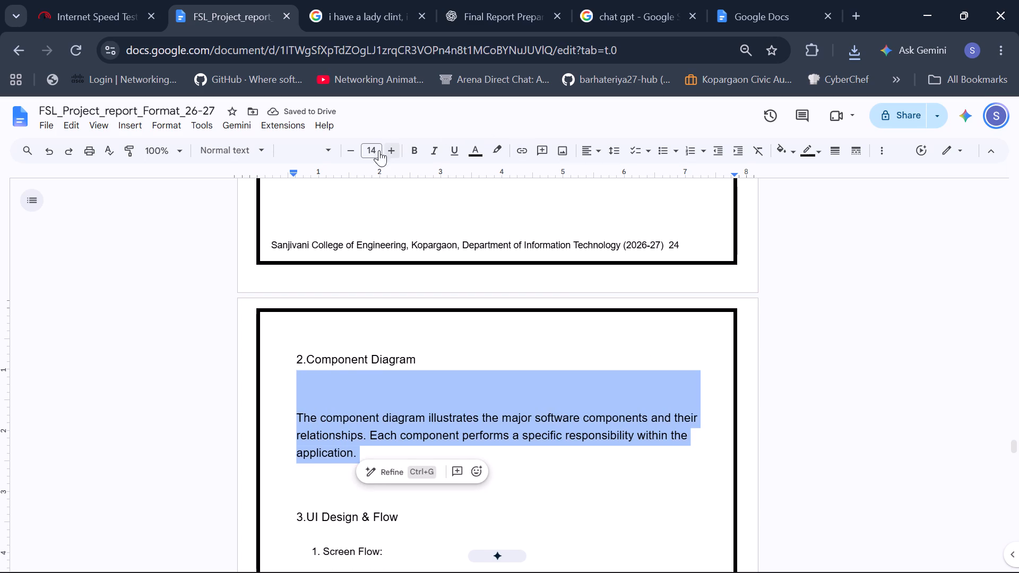
double_click(356, 154)
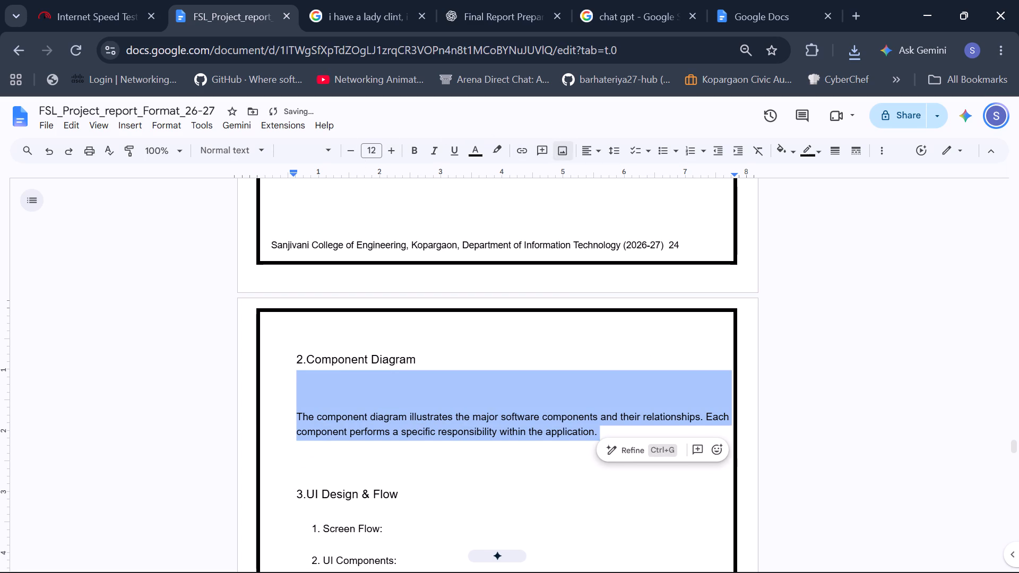
click(462, 437)
Switch to File Explorer and copy the mermaid-diagram PNG file from the Downloads folder.
scroll(461, 375, up, 1)
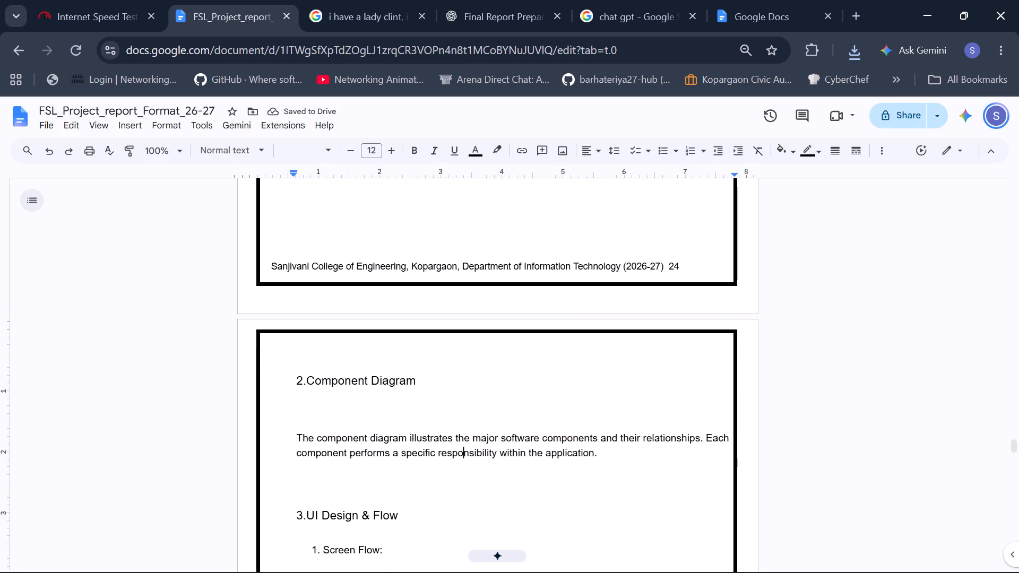
scroll(512, 334, up, 1)
click(927, 0)
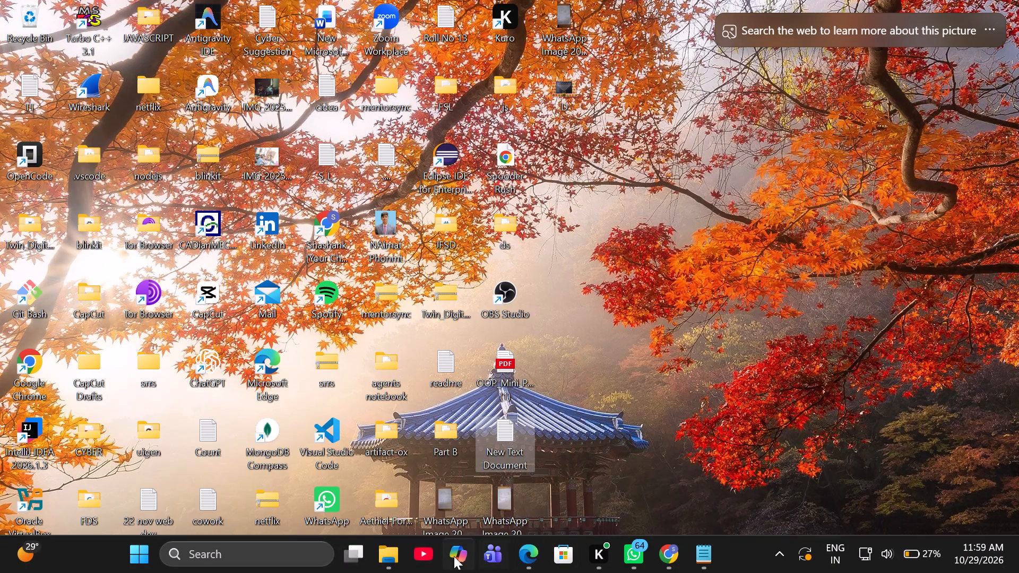
click(382, 554)
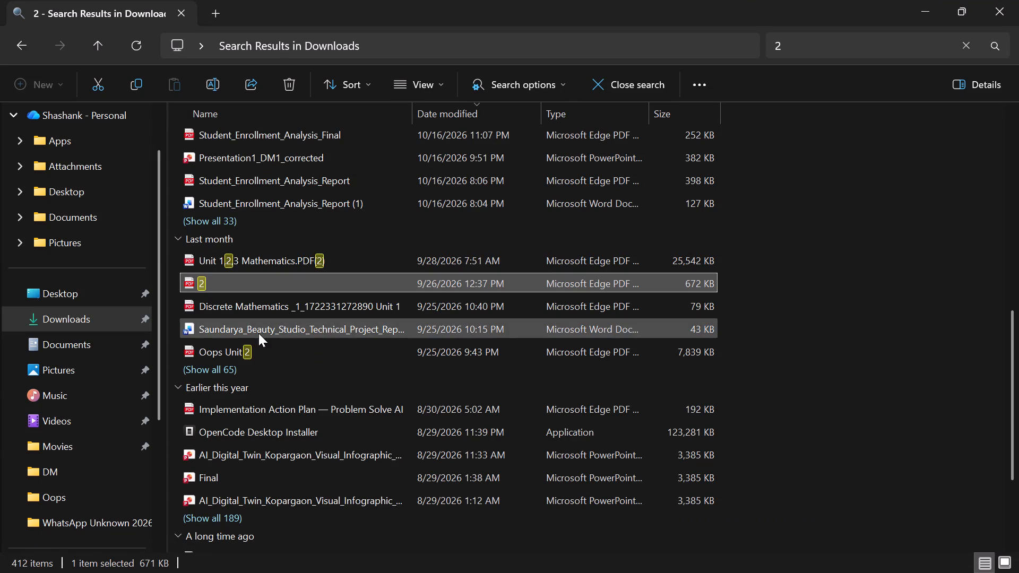
double_click(94, 315)
scroll(292, 244, up, 12)
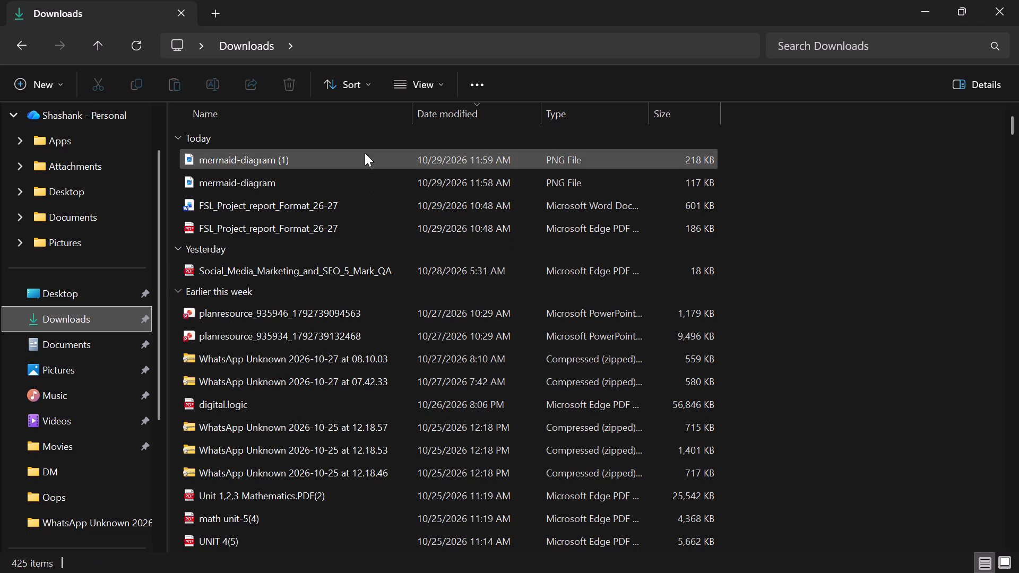
click(358, 169)
click(357, 177)
key(ctrl+c)
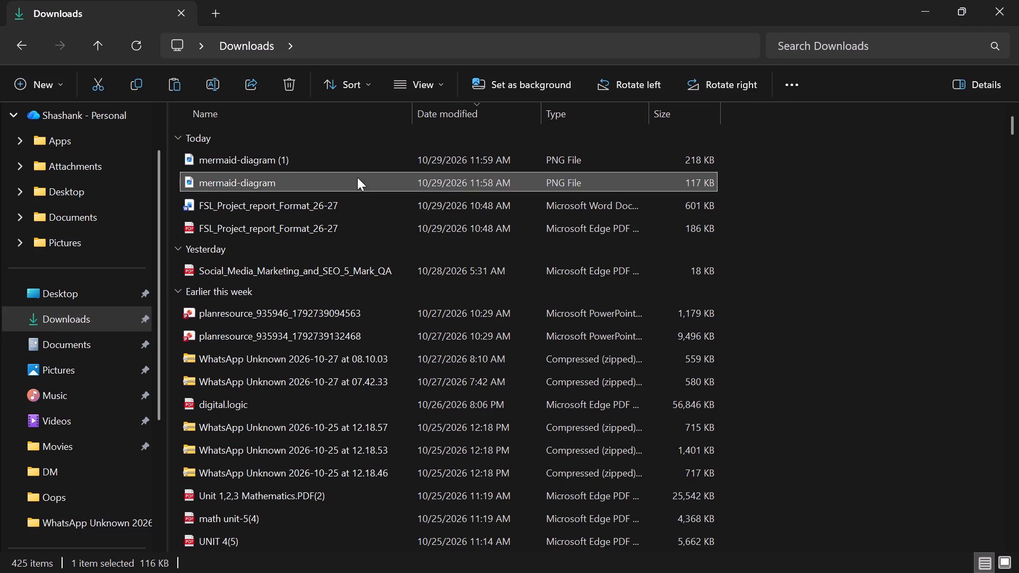
key(ctrl+c)
key(alt+Tab)
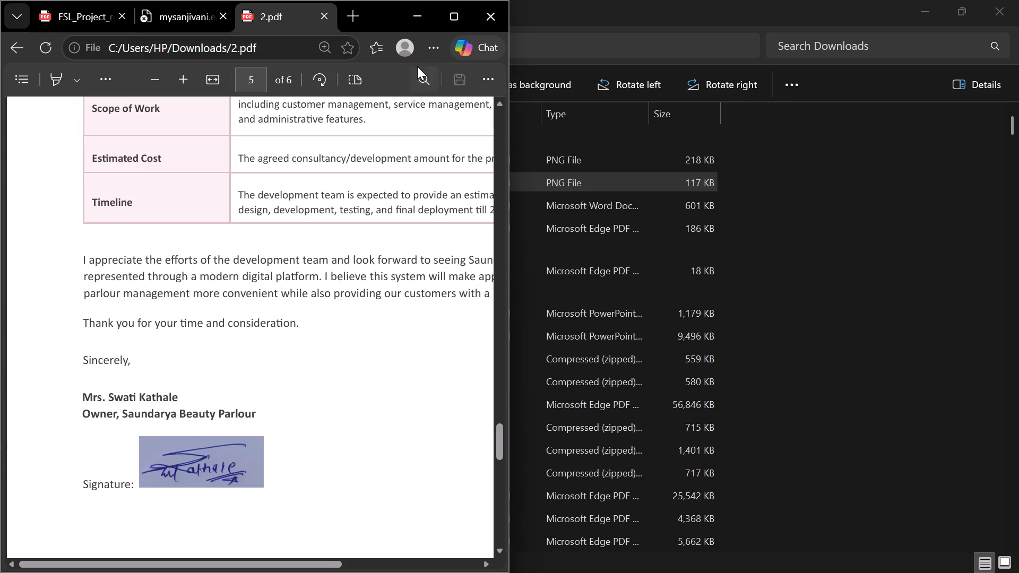
click(422, 12)
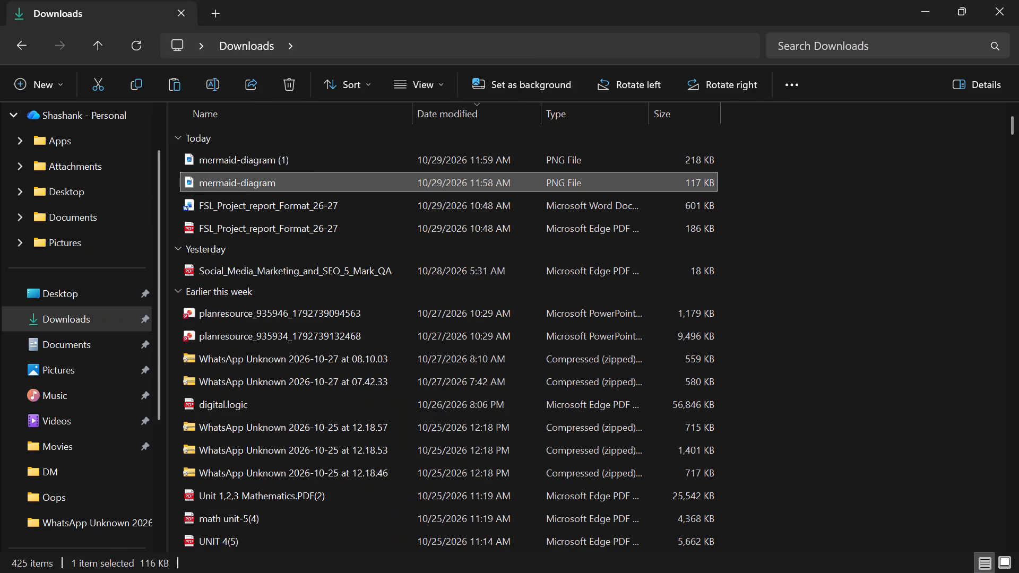
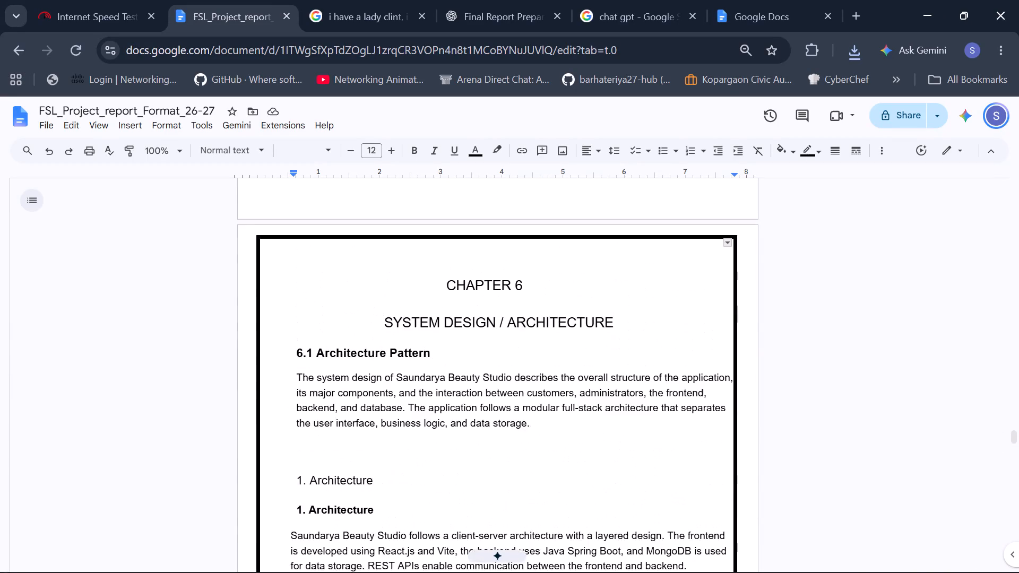
Paste the copied diagram image below the last bullet of the Architecture section, "Payment Integration", in the Google Docs report.
click(533, 299)
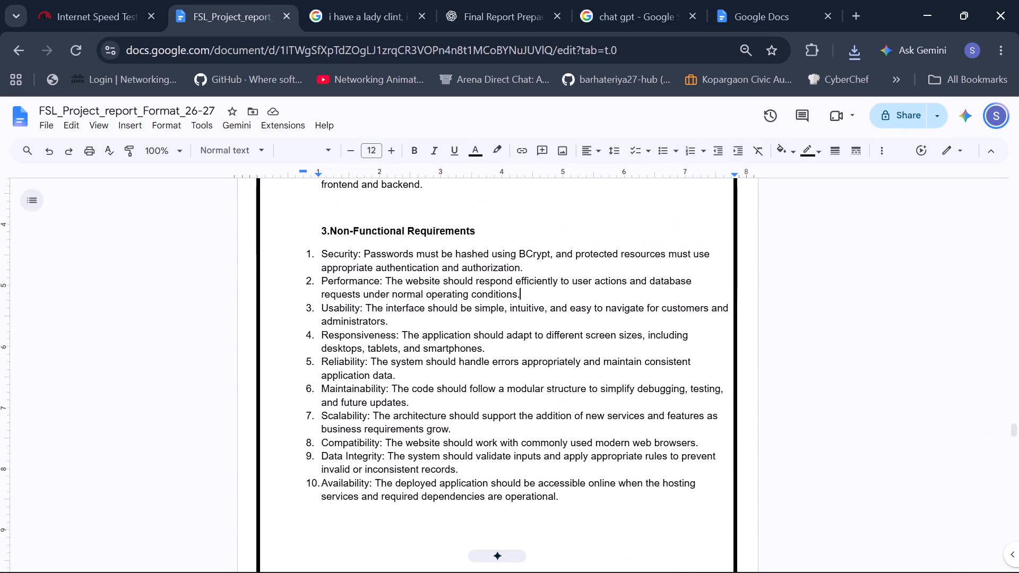
scroll(533, 299, down, 2)
click(520, 490)
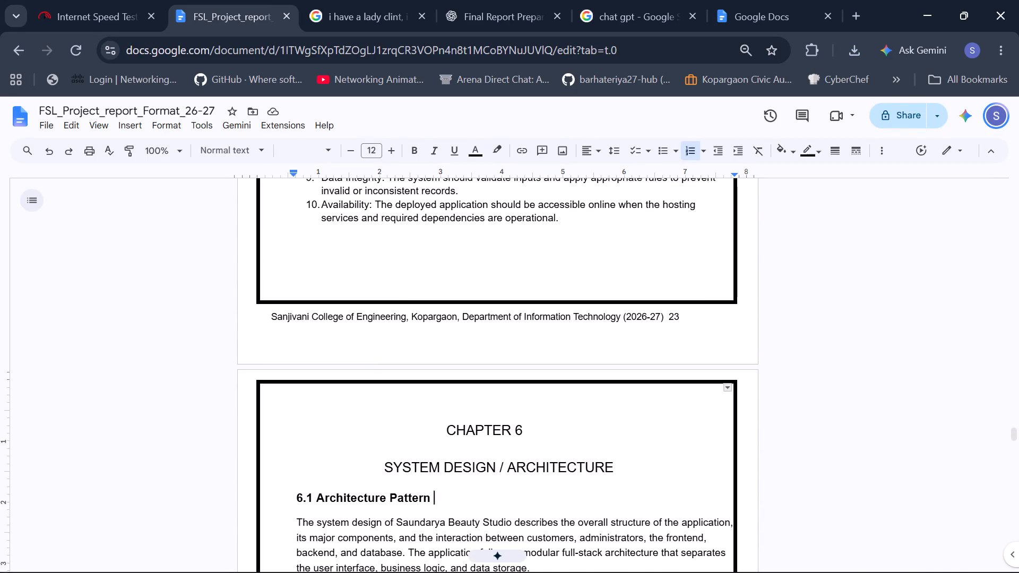
scroll(520, 490, down, 2)
click(491, 384)
scroll(491, 384, down, 2)
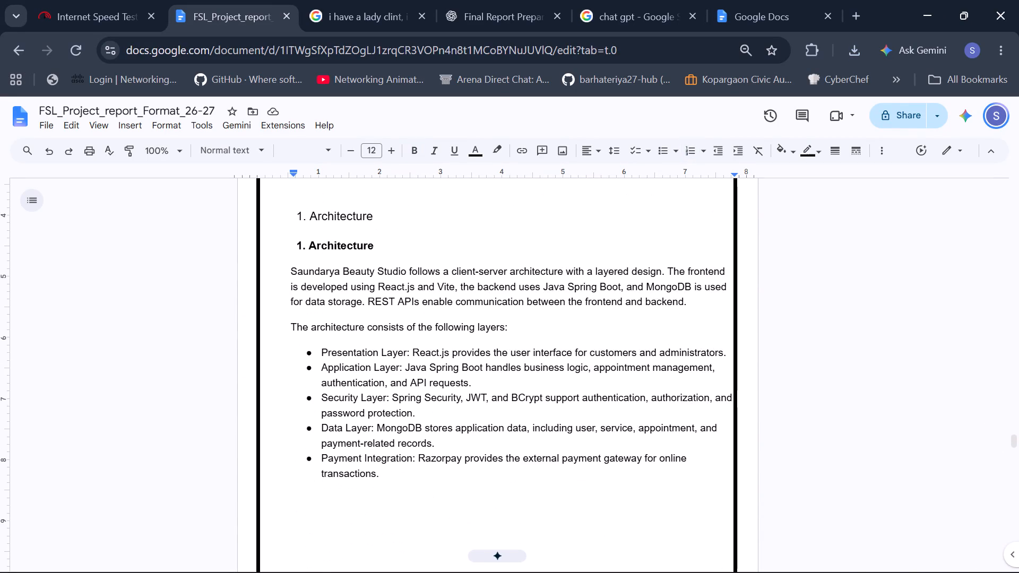
scroll(462, 487, down, 2)
click(443, 250)
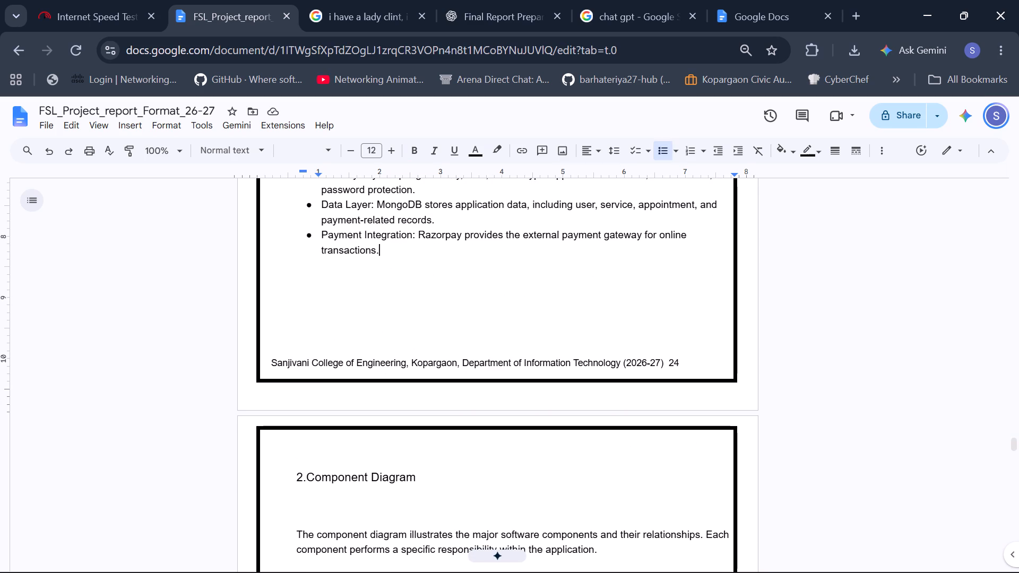
key(Return)
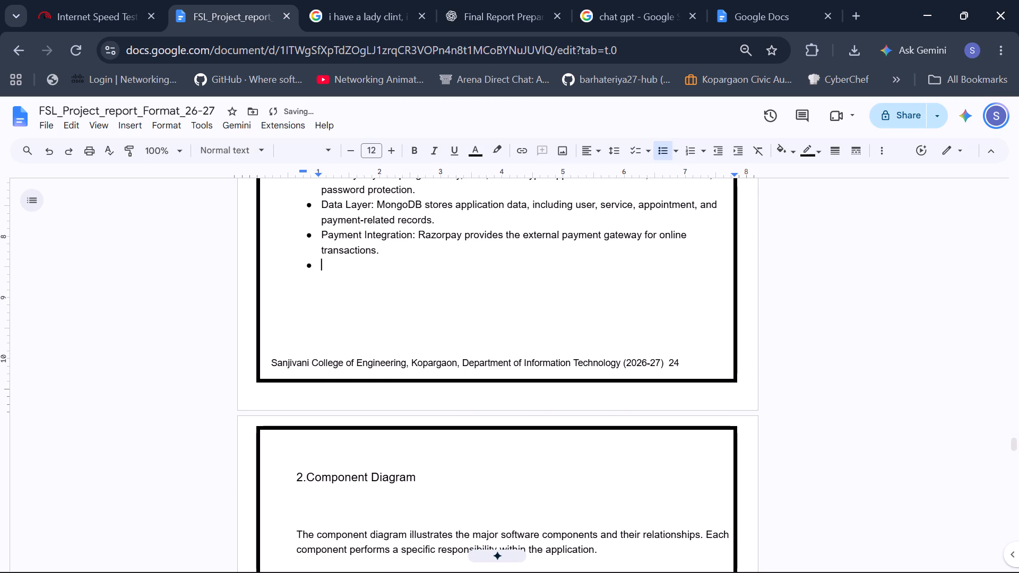
key(BackSpace)
key(ctrl+v)
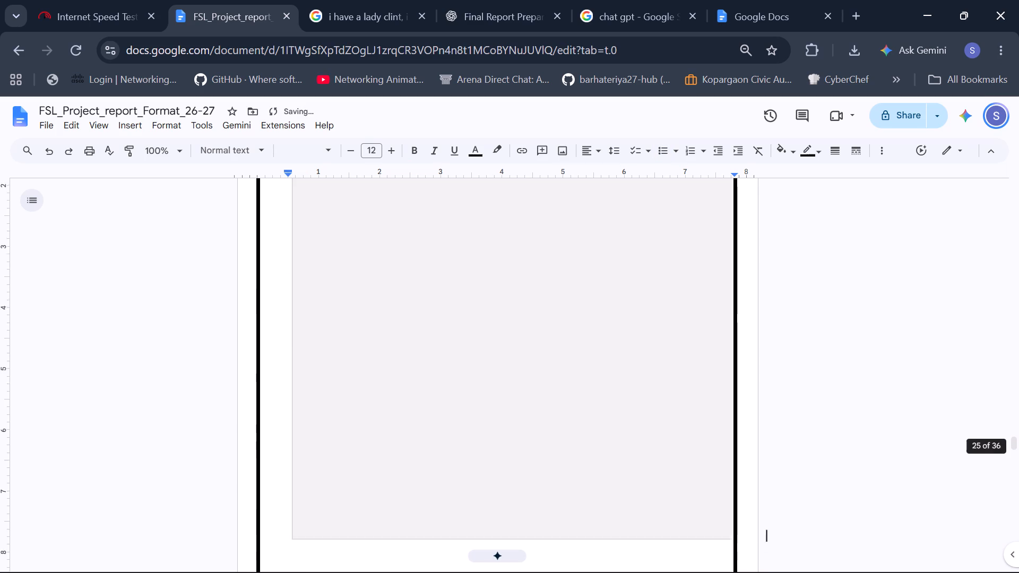
Shrink the pasted architecture diagram to about 5.1 inches wide and 4.3 inches high so it fits inside the page border.
scroll(504, 238, up, 1)
scroll(556, 494, down, 1)
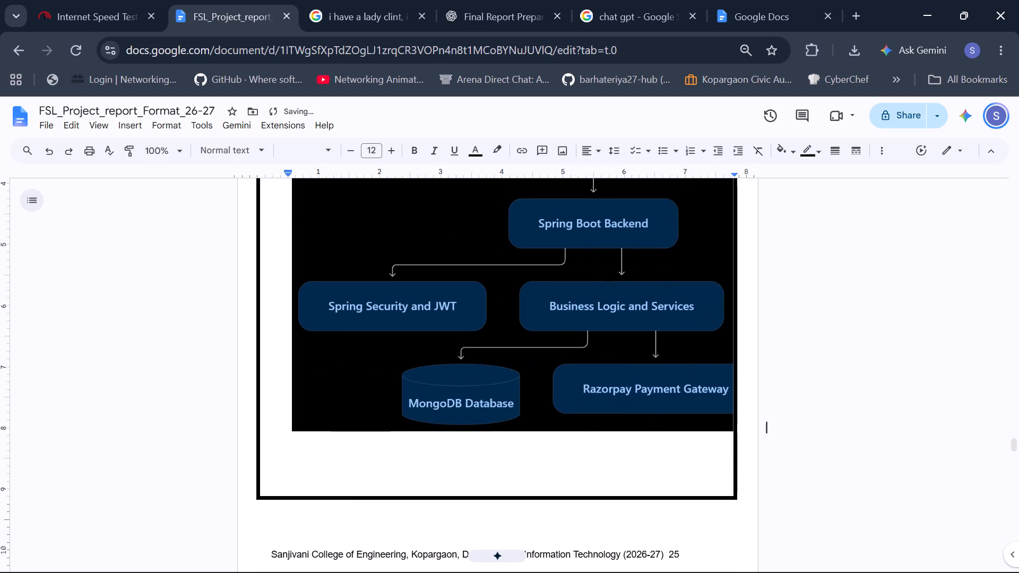
click(580, 424)
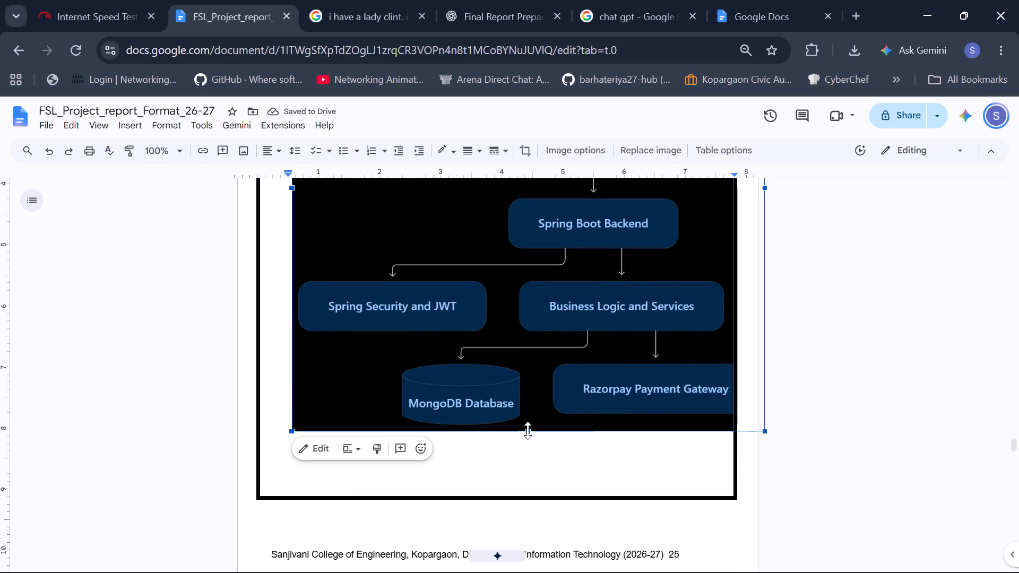
drag(528, 430, 531, 280)
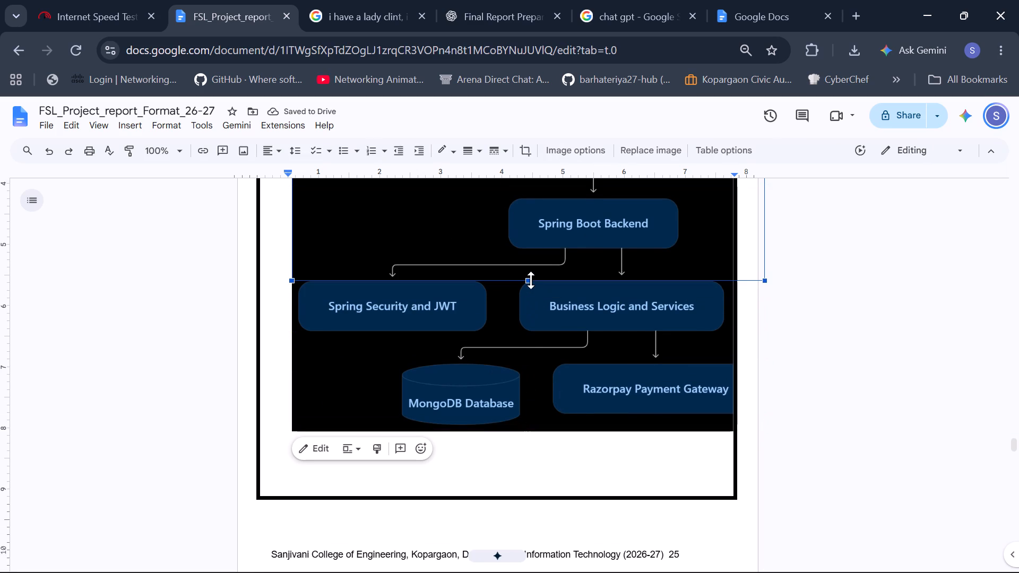
drag(531, 280, 525, 232)
scroll(698, 286, up, 2)
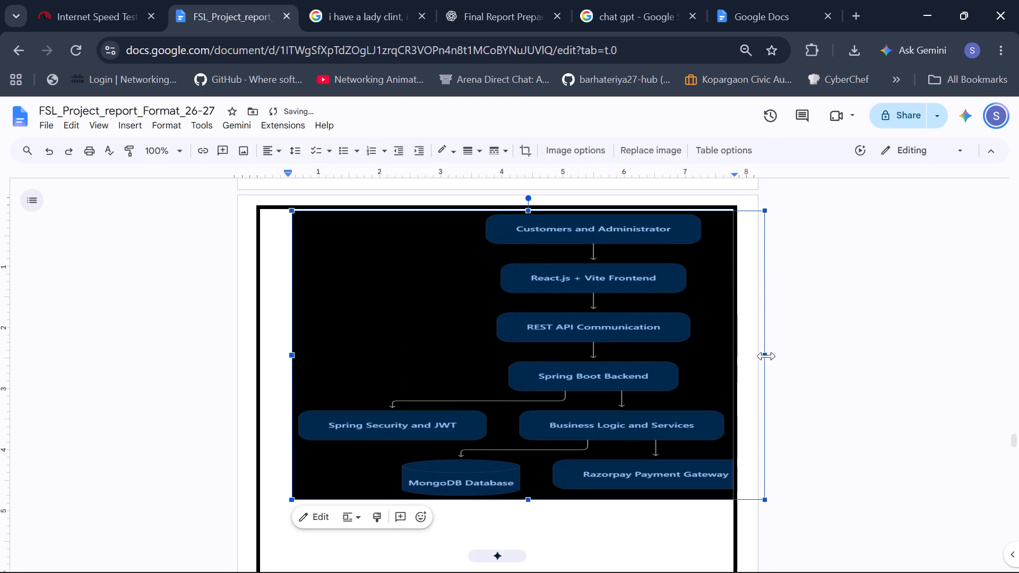
drag(765, 354, 605, 346)
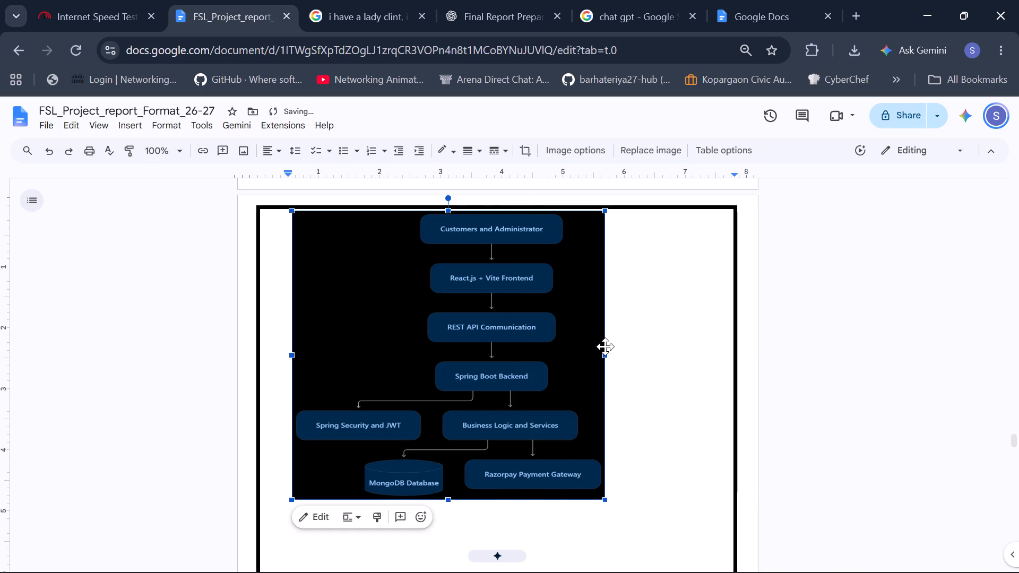
scroll(605, 346, up, 2)
scroll(605, 346, down, 1)
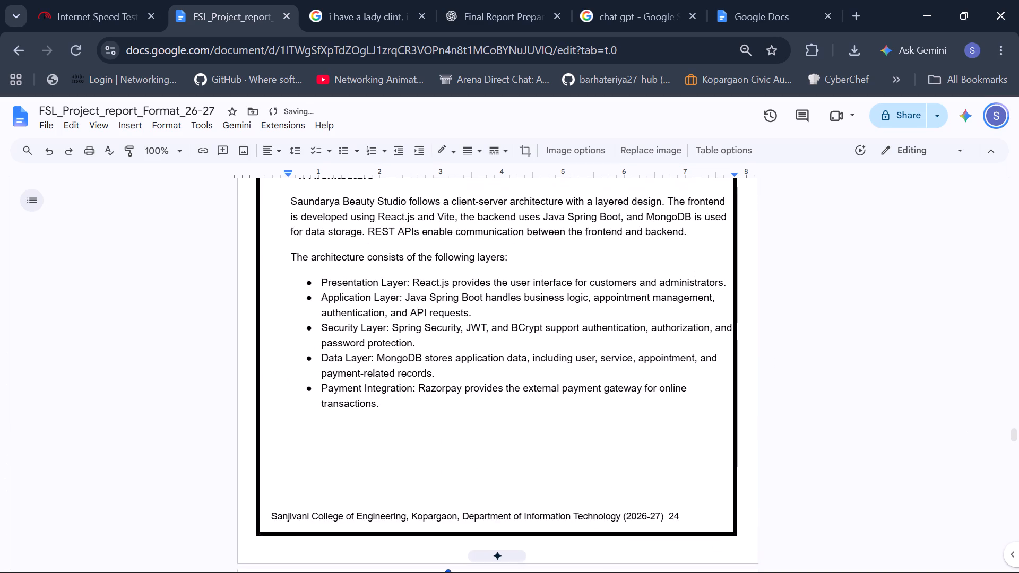
scroll(605, 346, down, 1)
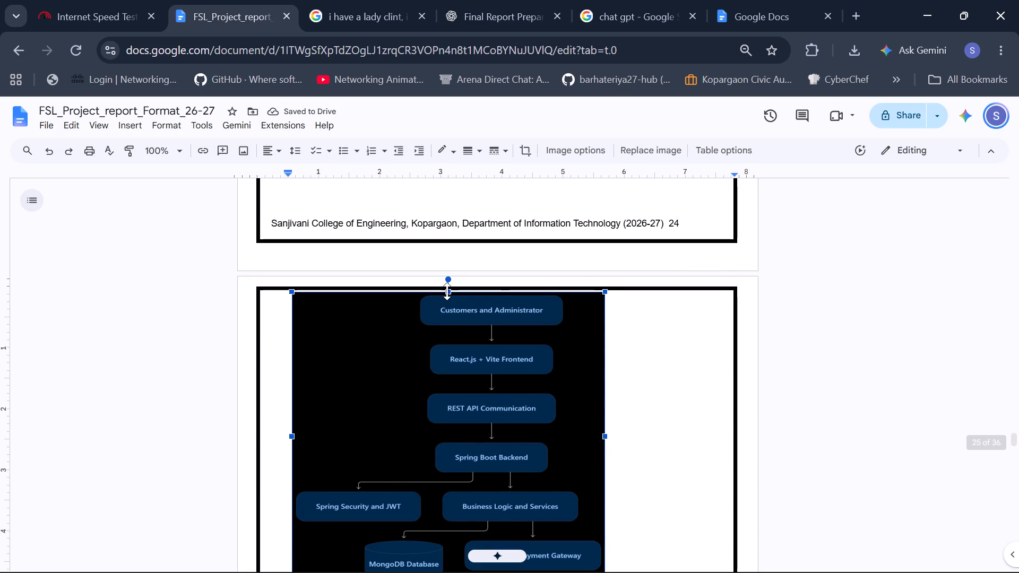
drag(447, 291, 447, 316)
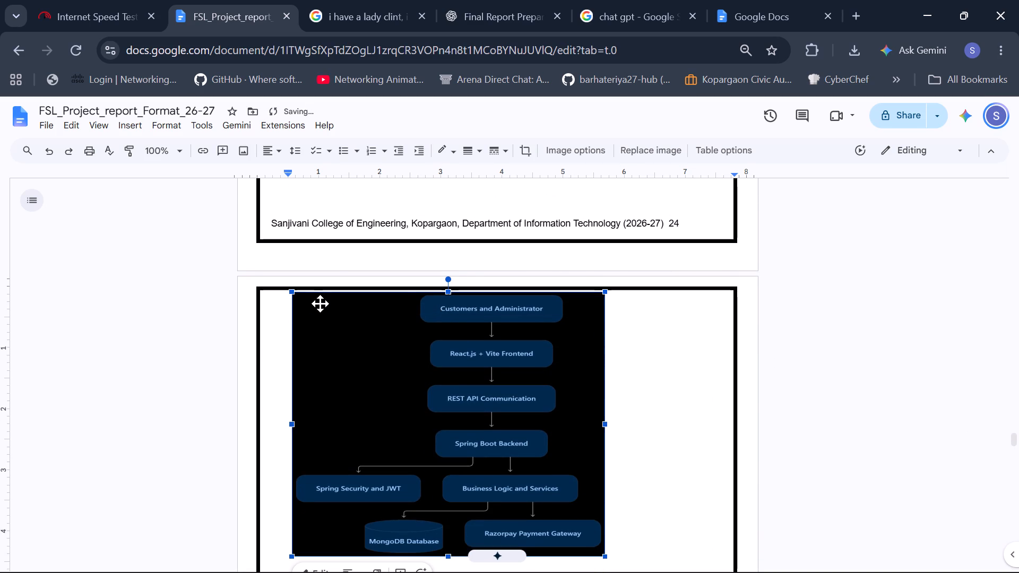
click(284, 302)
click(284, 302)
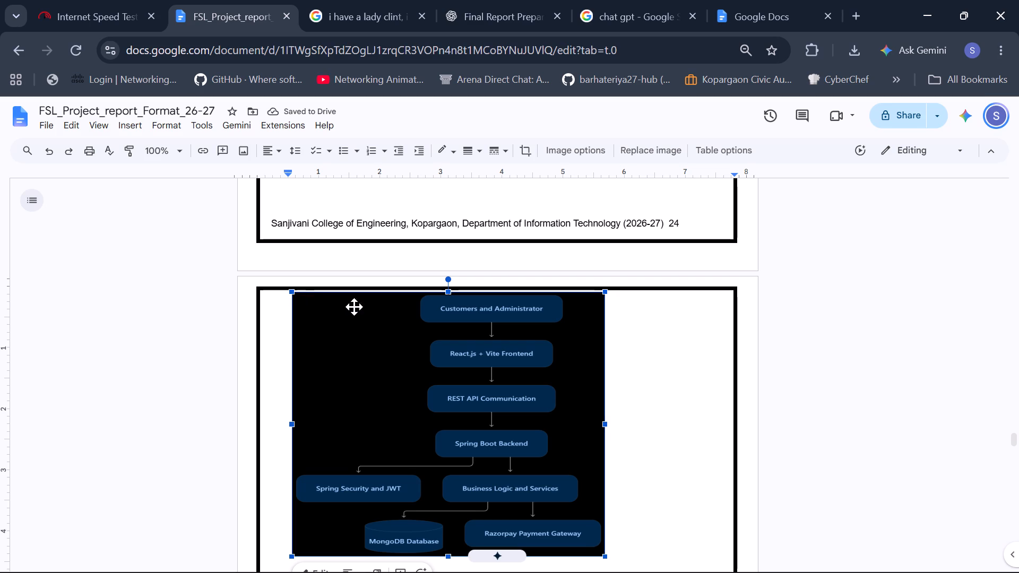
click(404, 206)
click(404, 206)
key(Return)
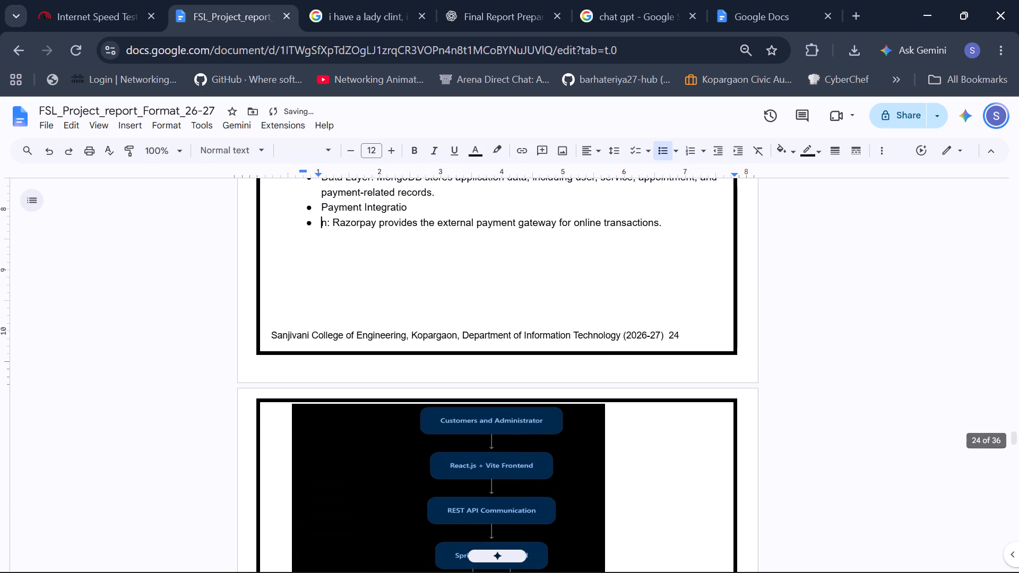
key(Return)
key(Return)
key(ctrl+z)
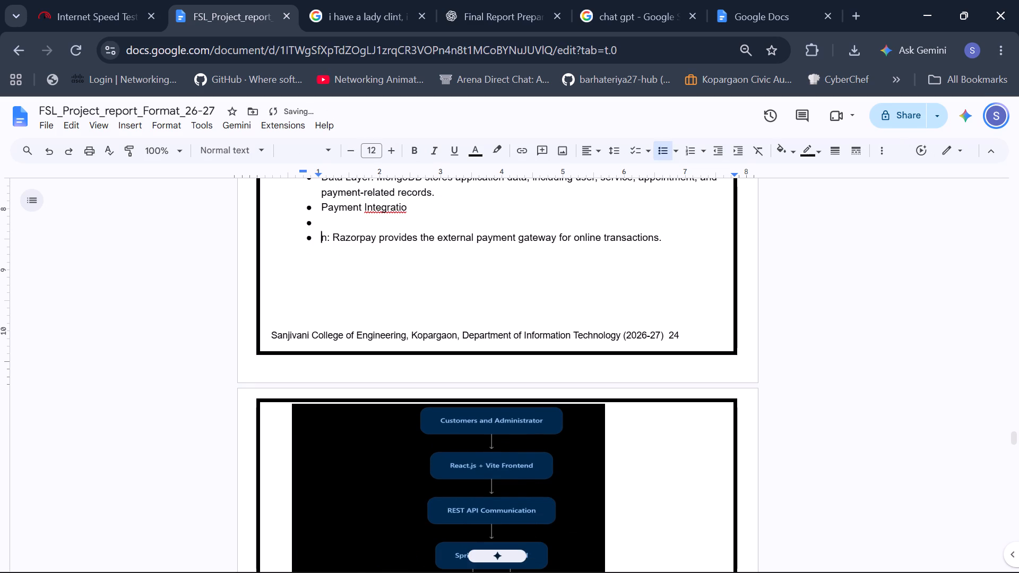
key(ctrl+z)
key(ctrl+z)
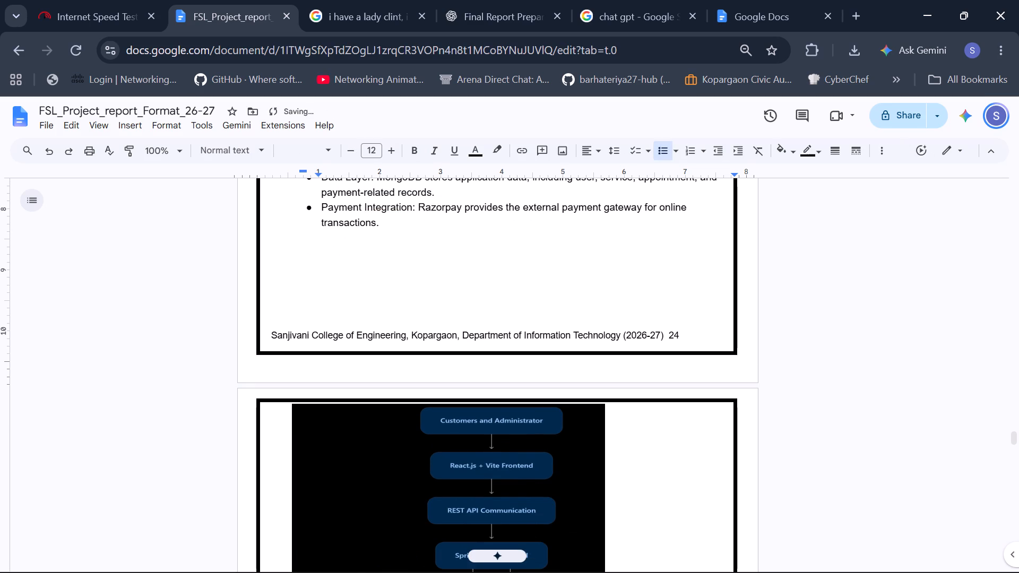
Insert blank lines after the end of the "Payment Integration" bullet to leave space above the architecture diagram.
click(386, 248)
drag(393, 246, 392, 220)
click(386, 217)
key(Return)
key(Return)
key(Return)
key(Return)
key(Return)
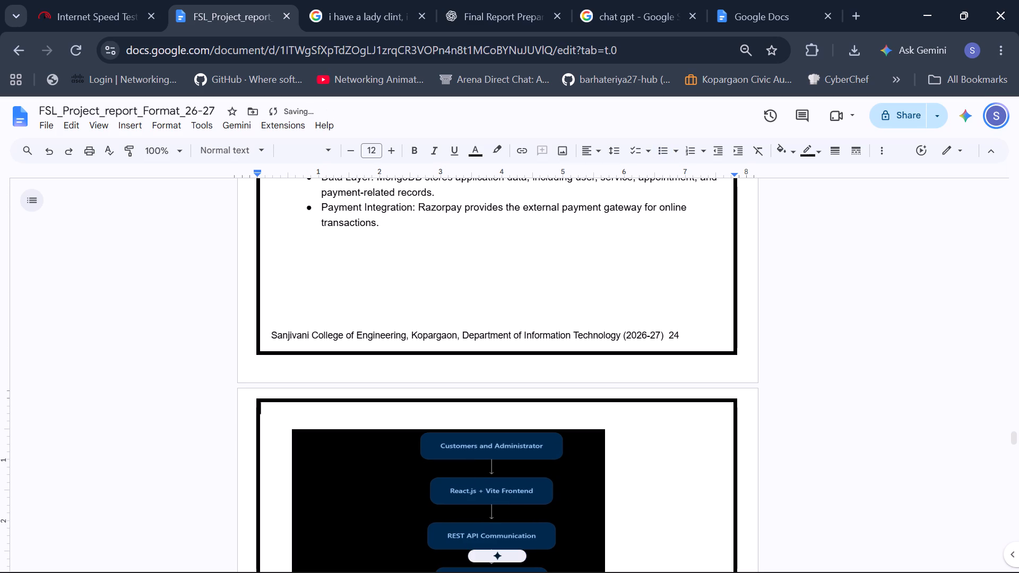
scroll(386, 218, down, 2)
click(513, 262)
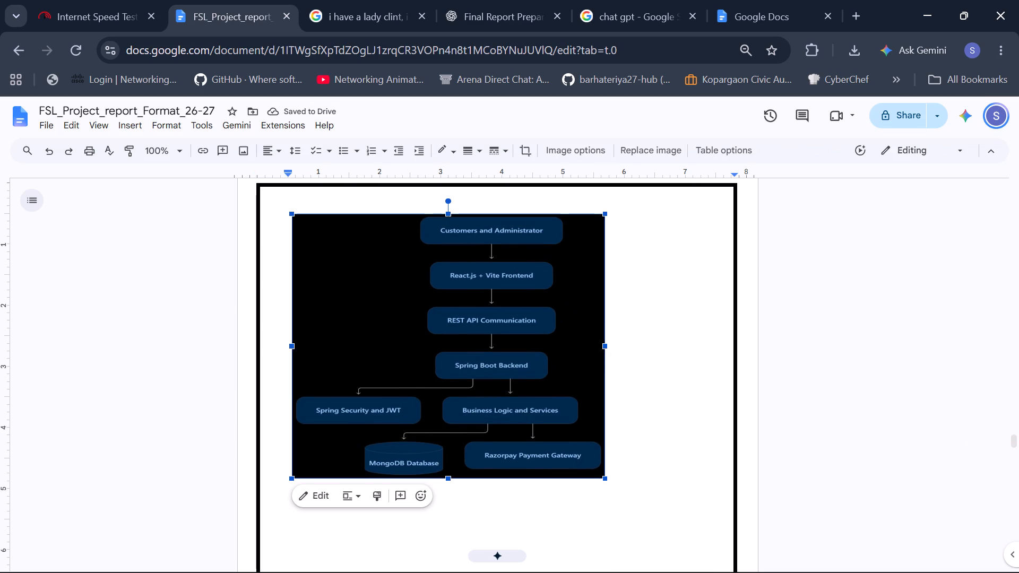
drag(606, 346, 683, 336)
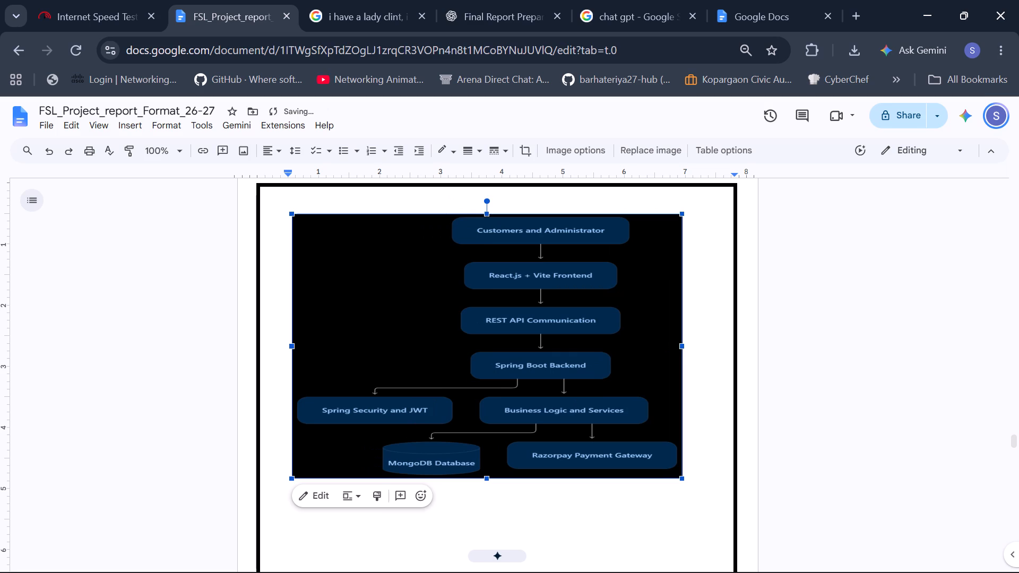
drag(290, 348, 322, 351)
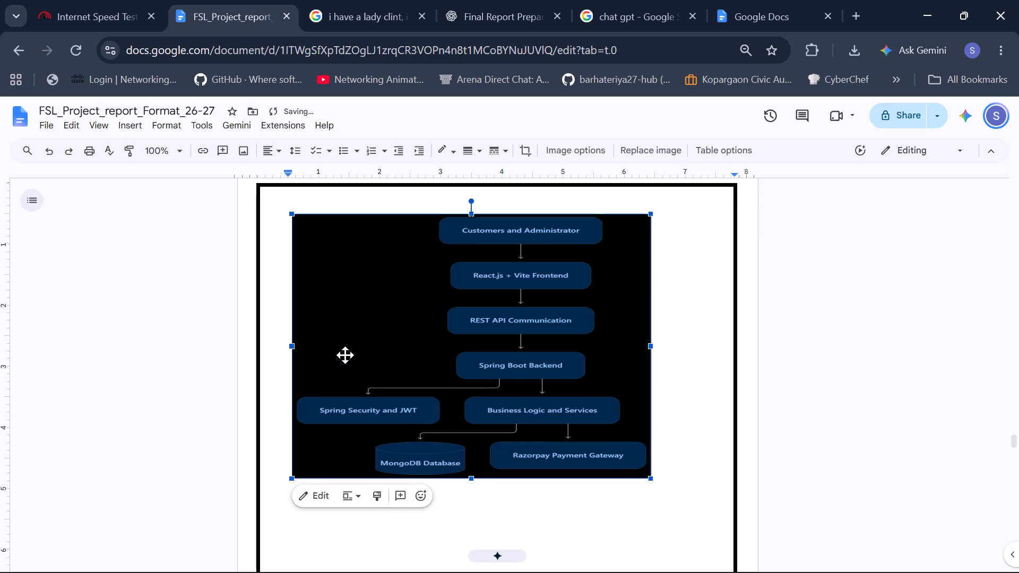
drag(389, 341, 422, 339)
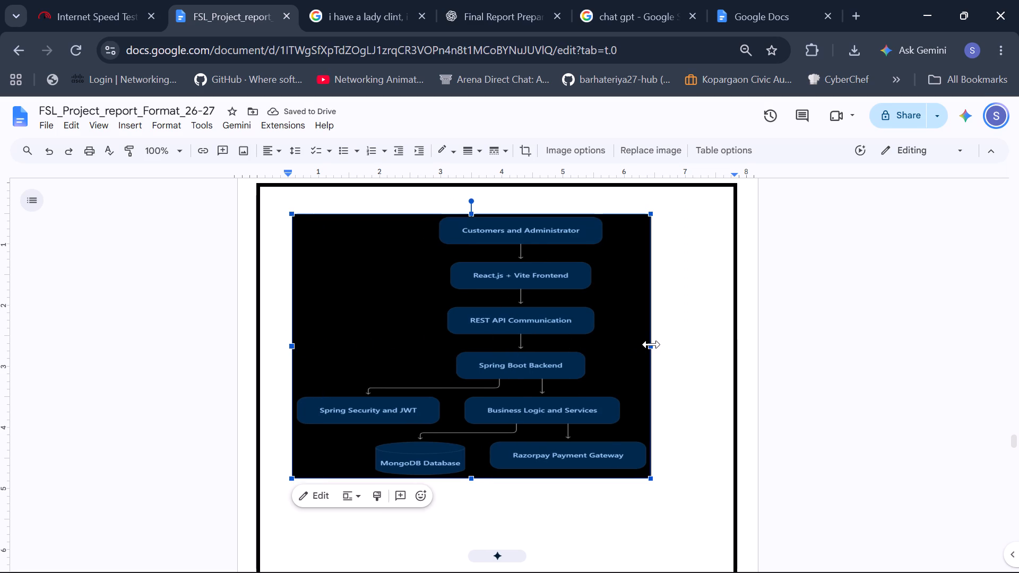
drag(287, 172, 298, 174)
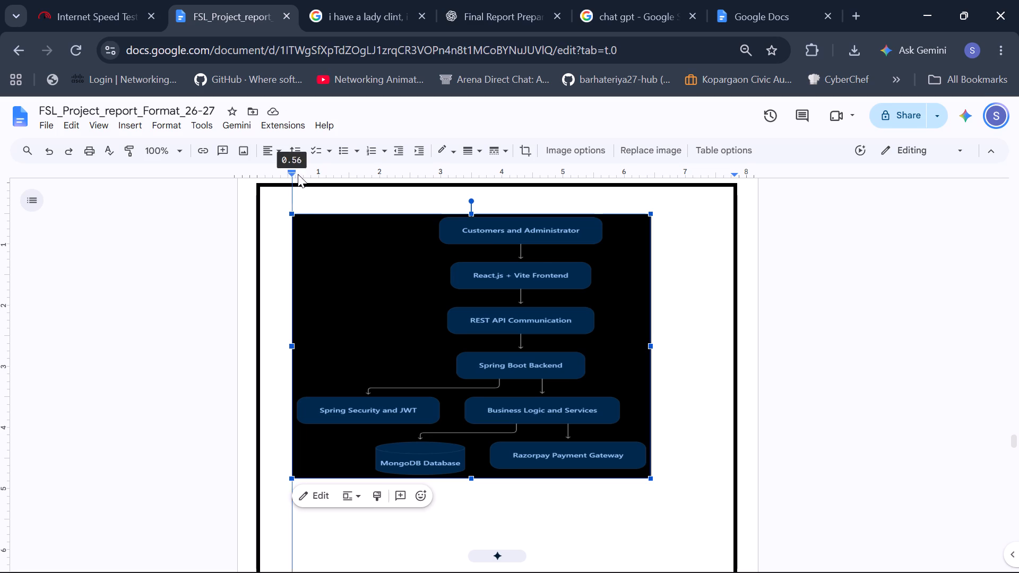
drag(298, 174, 300, 175)
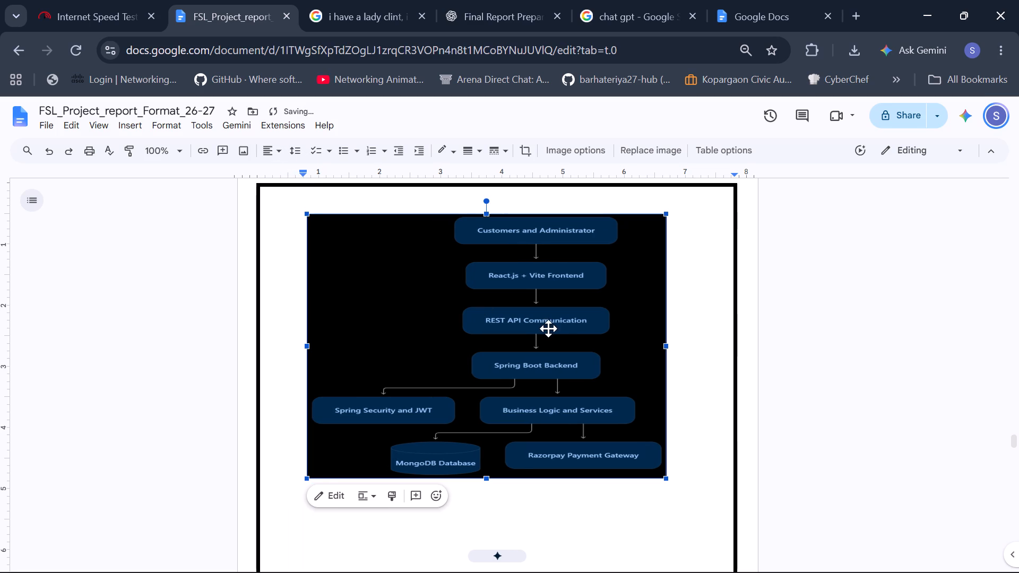
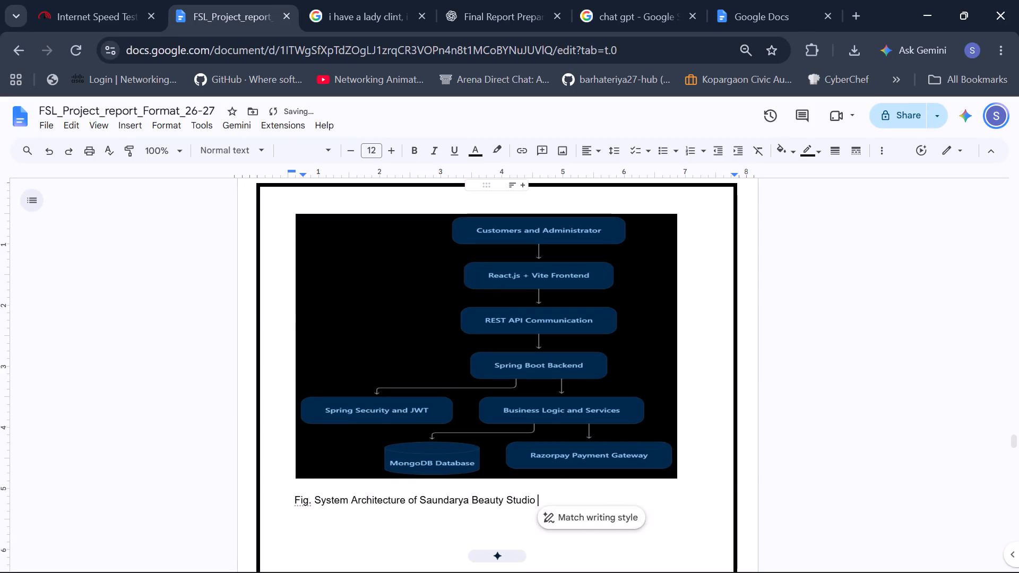
Delete the extra blank lines between the architecture diagram's caption and the "2.Component Diagram" heading.
scroll(541, 482, down, 2)
click(303, 378)
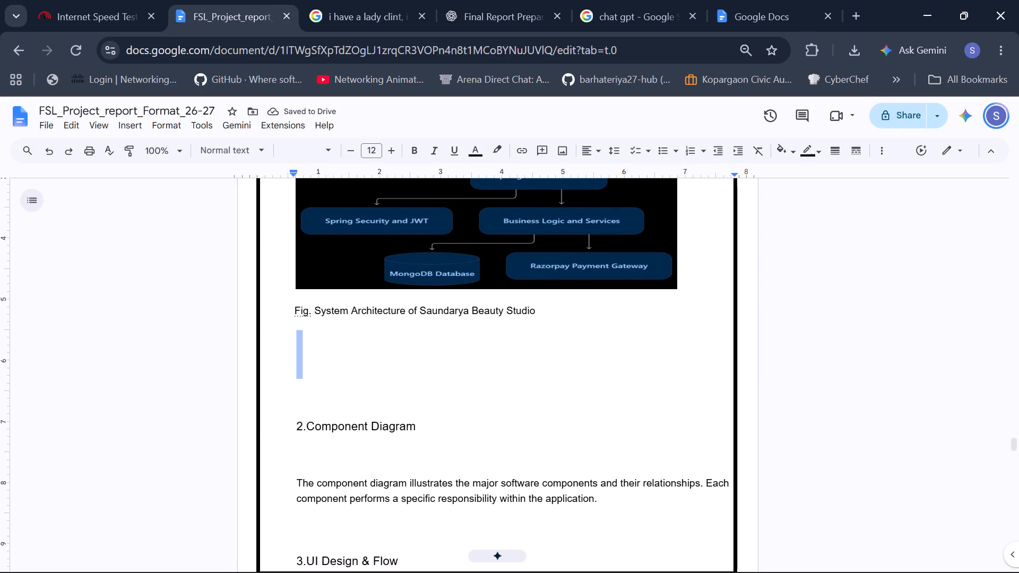
click(305, 343)
drag(304, 343, 304, 364)
click(304, 364)
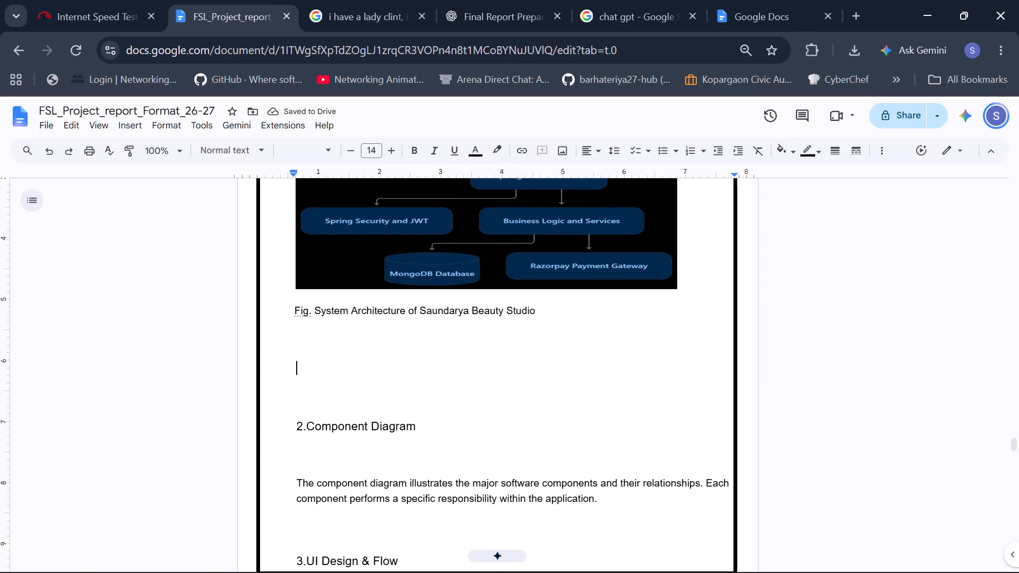
key(BackSpace)
key(BackSpace)
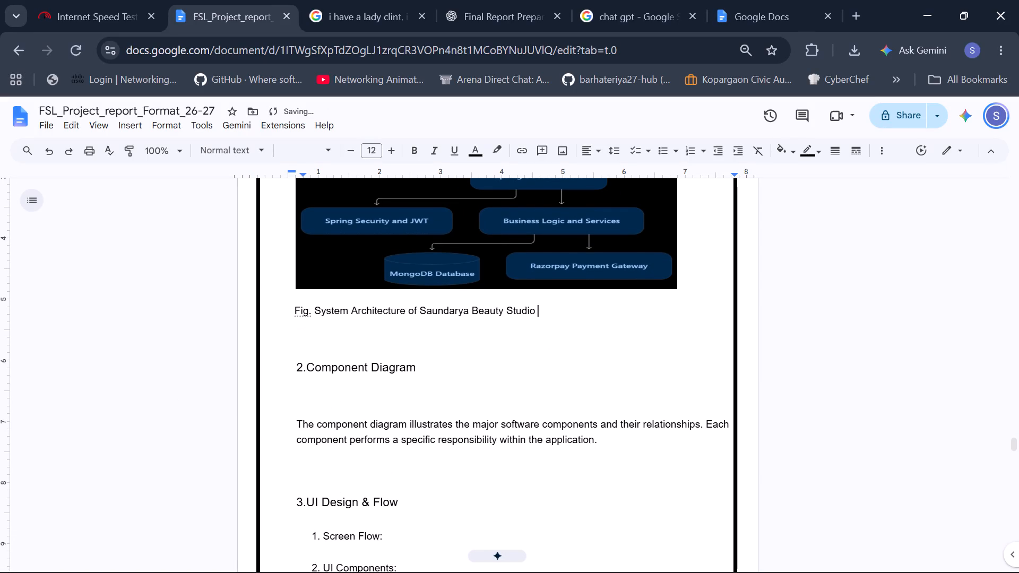
Make the "2.Component Diagram" heading bold.
drag(316, 335, 316, 340)
triple_click(355, 362)
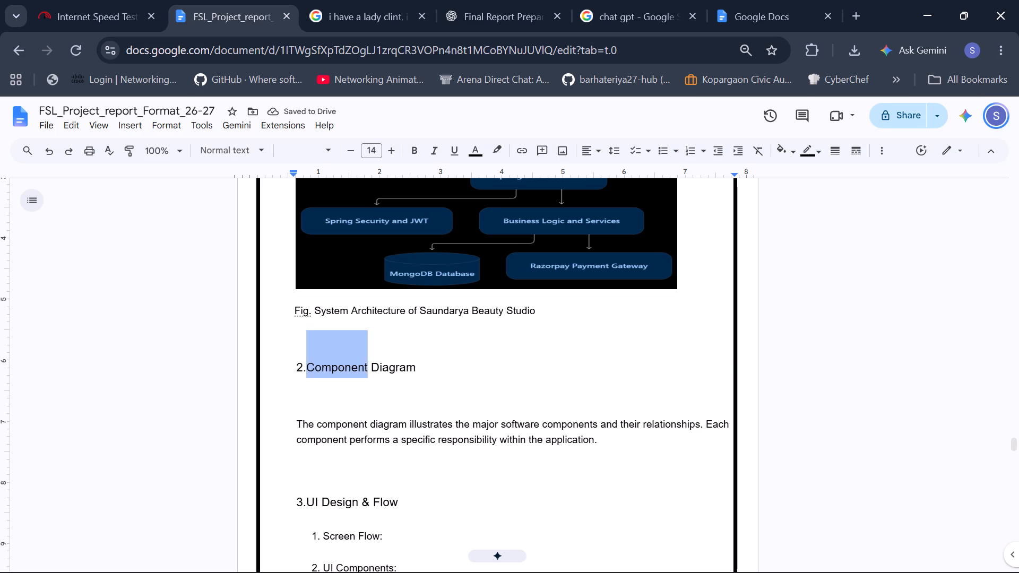
key(ctrl+b)
drag(314, 412, 314, 405)
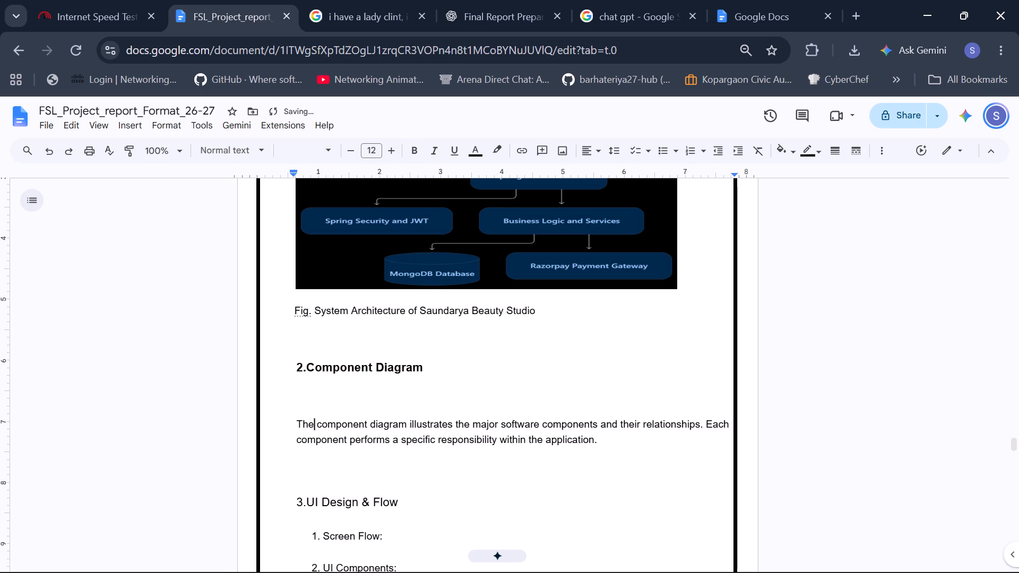
click(314, 400)
click(300, 417)
Insert the "mermaid-diagram (1)" image from the Downloads folder on a new line below the component diagram description.
drag(613, 453, 616, 448)
click(616, 438)
key(Return)
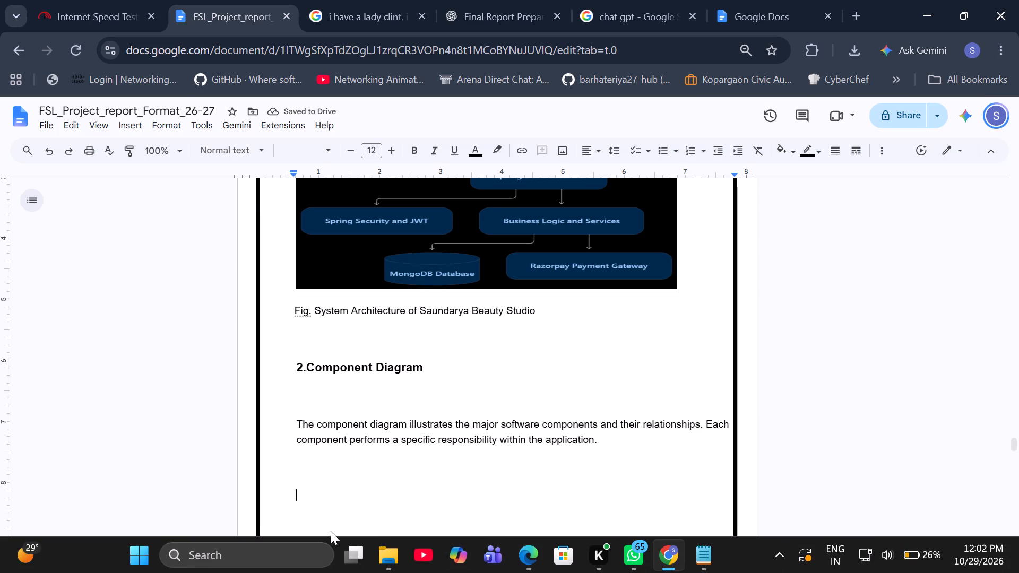
click(392, 558)
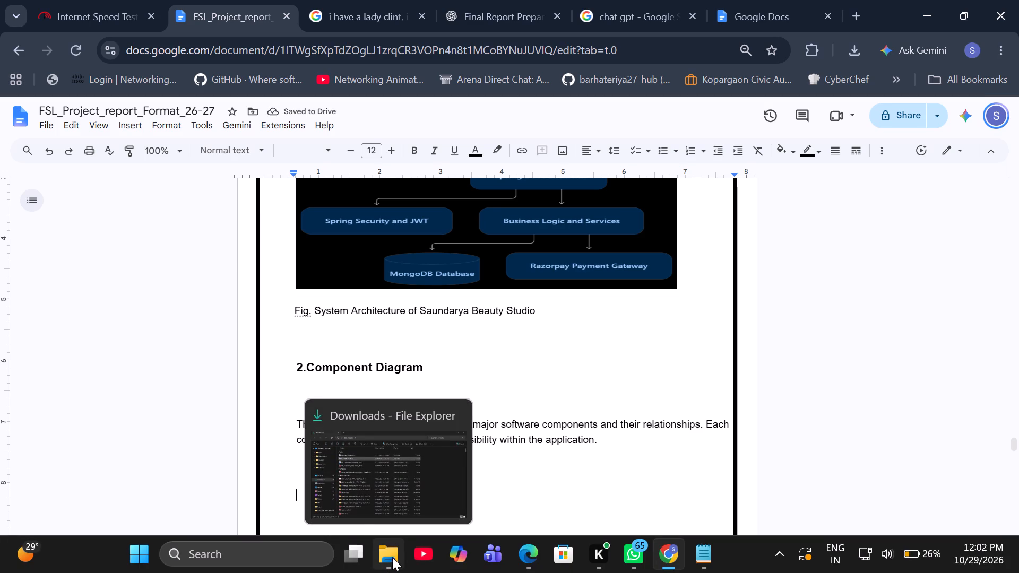
click(360, 159)
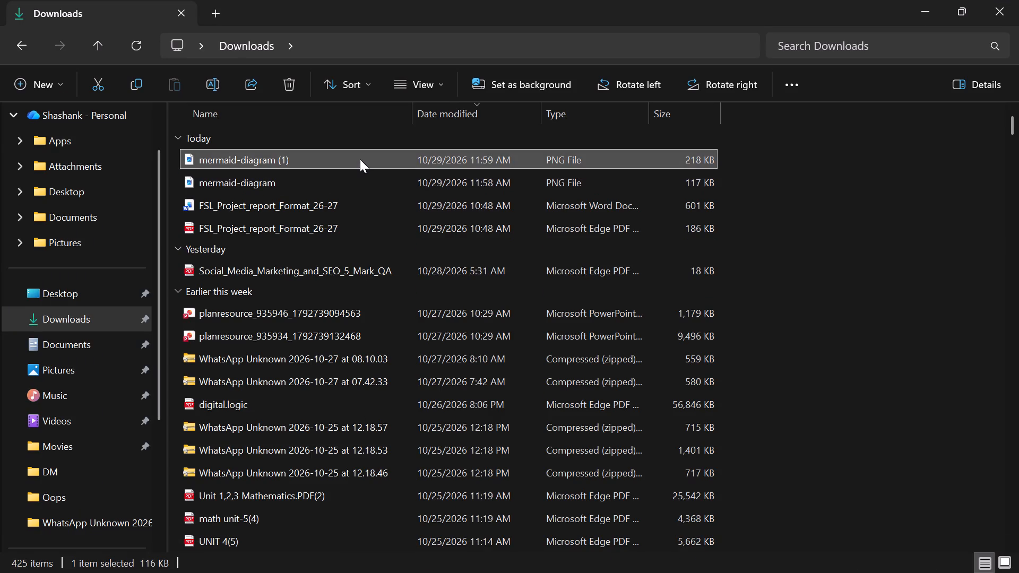
key(ctrl+c)
key(ctrl+c)
click(925, 0)
key(ctrl+v)
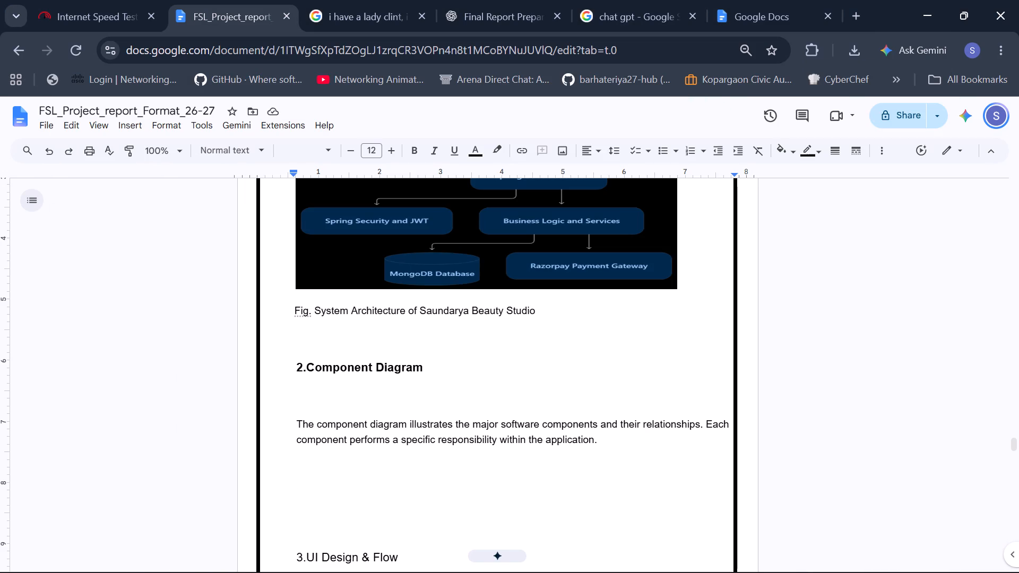
Resize the component diagram to about 6.4 inches wide and 4.1 inches high so it fits inside the page border.
scroll(505, 457, down, 1)
scroll(499, 337, up, 1)
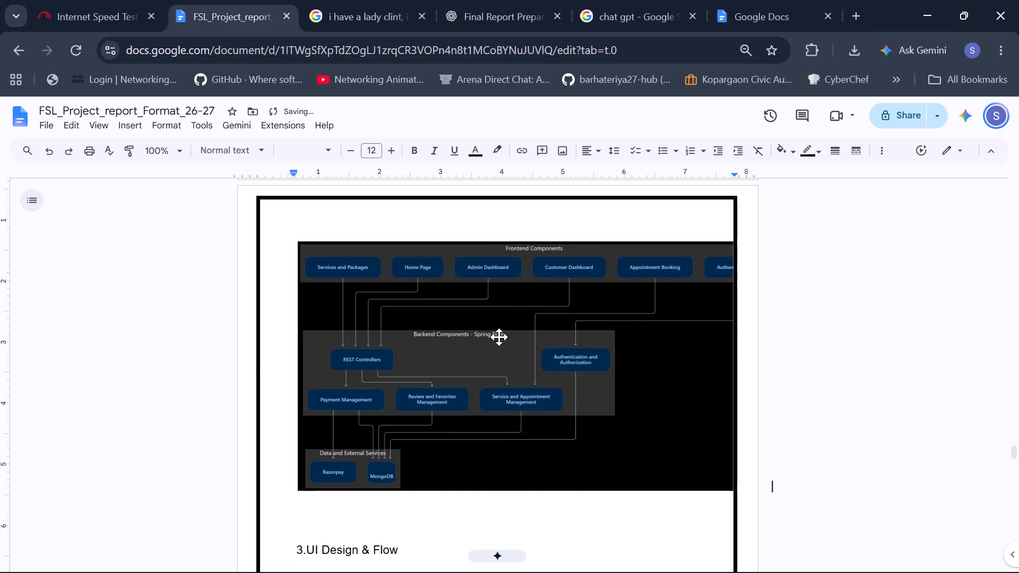
scroll(499, 337, up, 4)
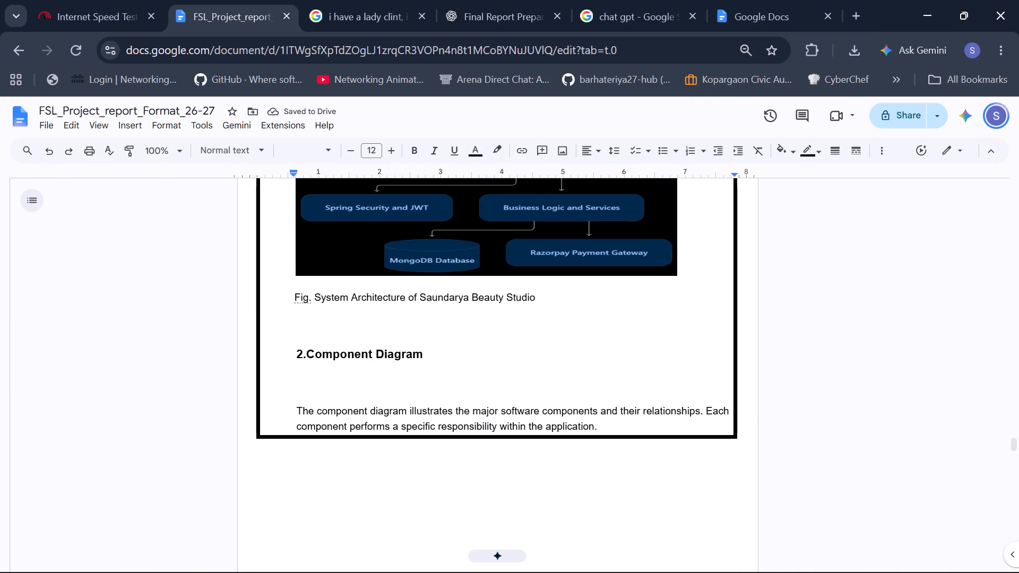
scroll(499, 337, up, 6)
scroll(499, 337, down, 2)
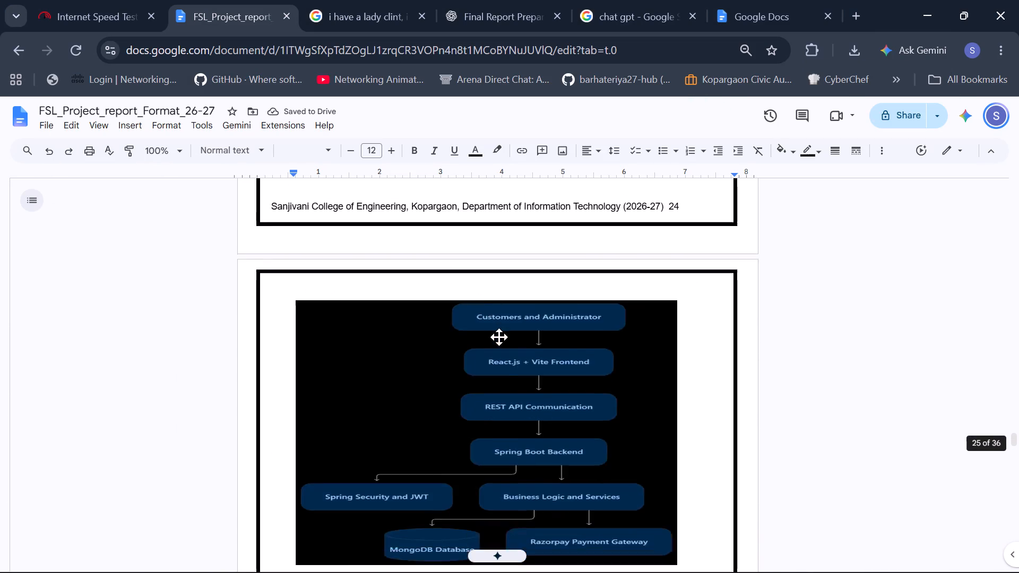
scroll(499, 337, down, 3)
click(579, 502)
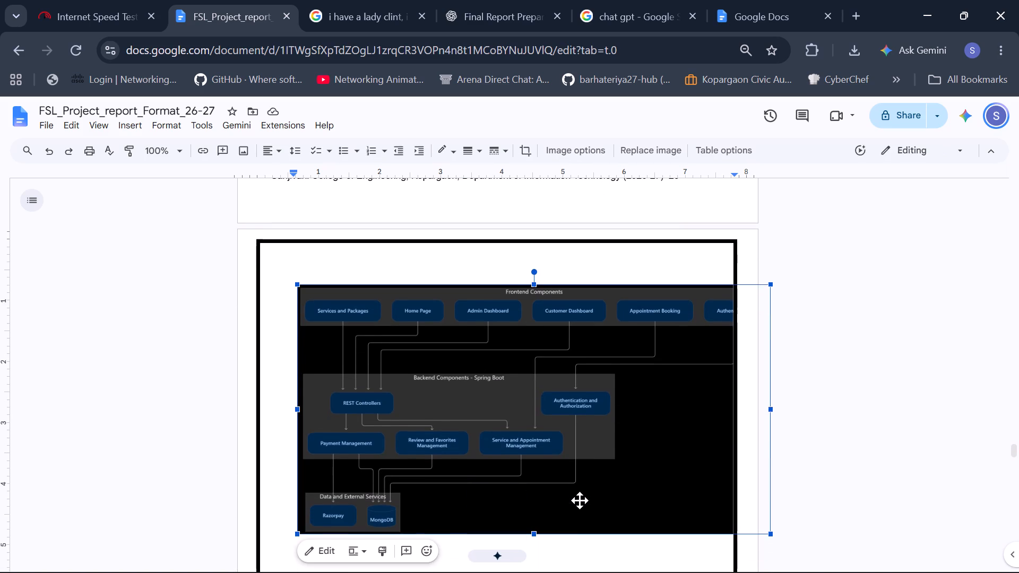
scroll(580, 500, down, 1)
drag(772, 370, 682, 367)
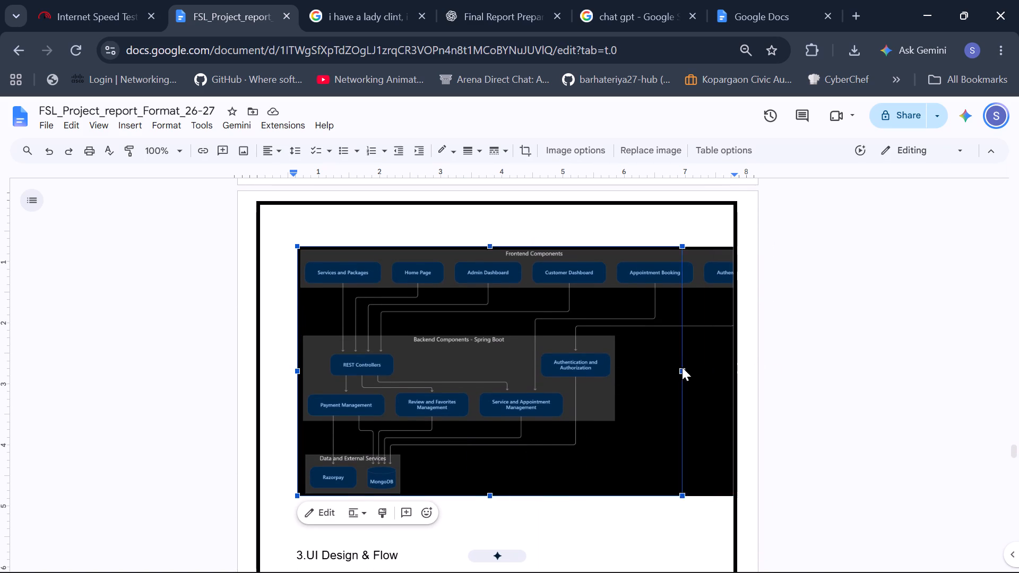
drag(682, 367, 669, 366)
drag(668, 371, 684, 374)
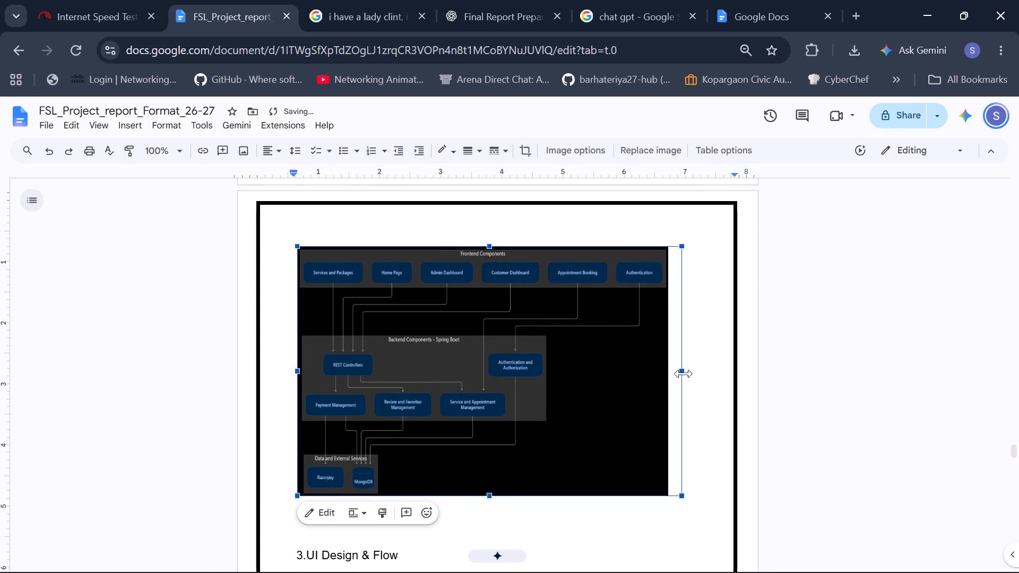
drag(684, 374, 689, 375)
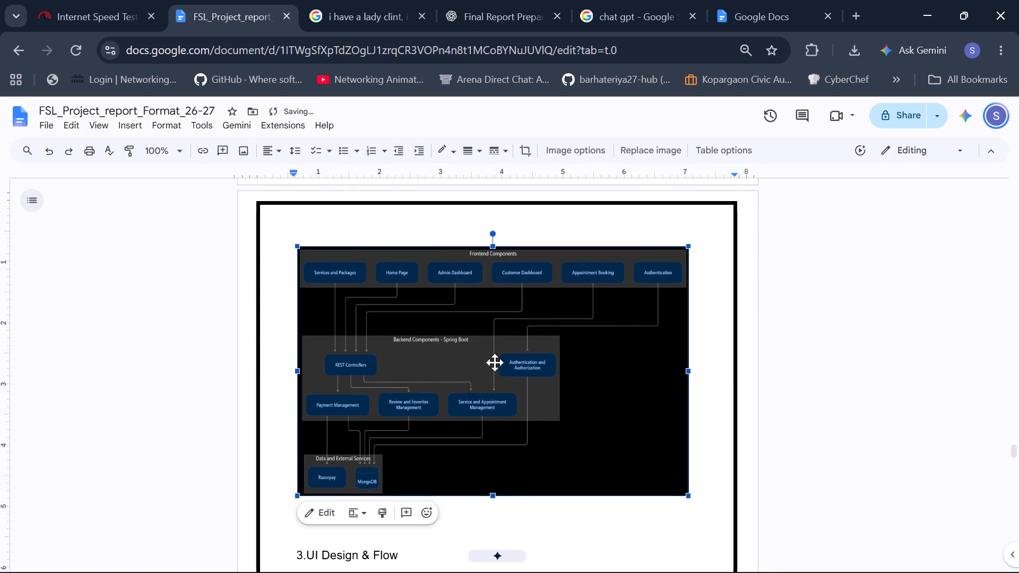
drag(491, 244, 491, 237)
scroll(493, 325, down, 1)
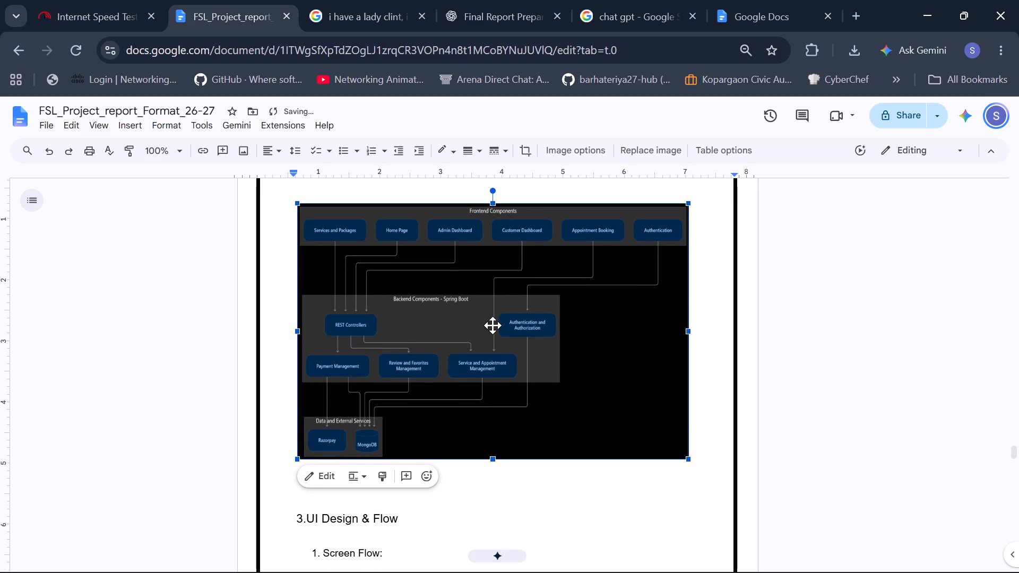
scroll(493, 325, down, 1)
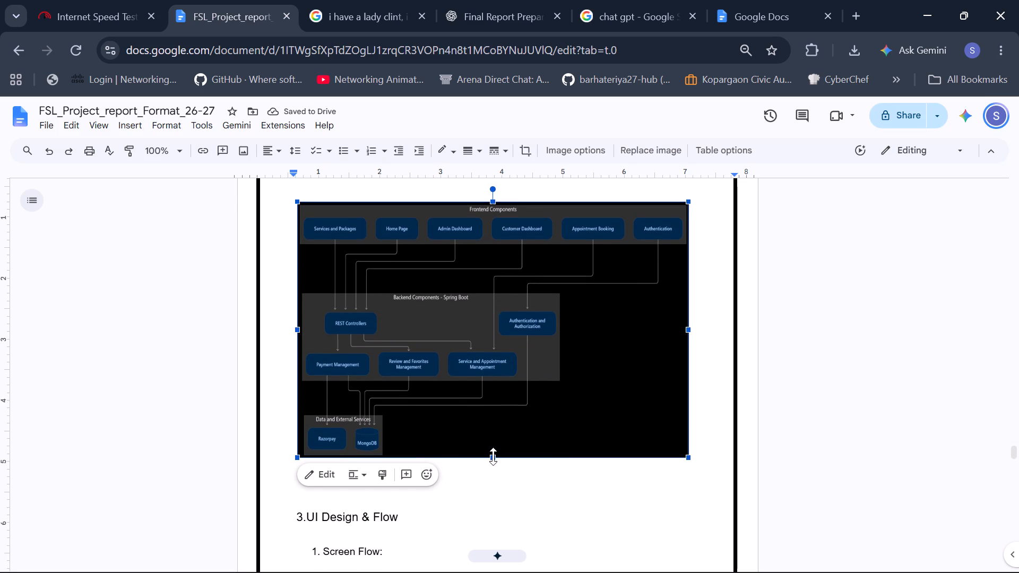
click(493, 457)
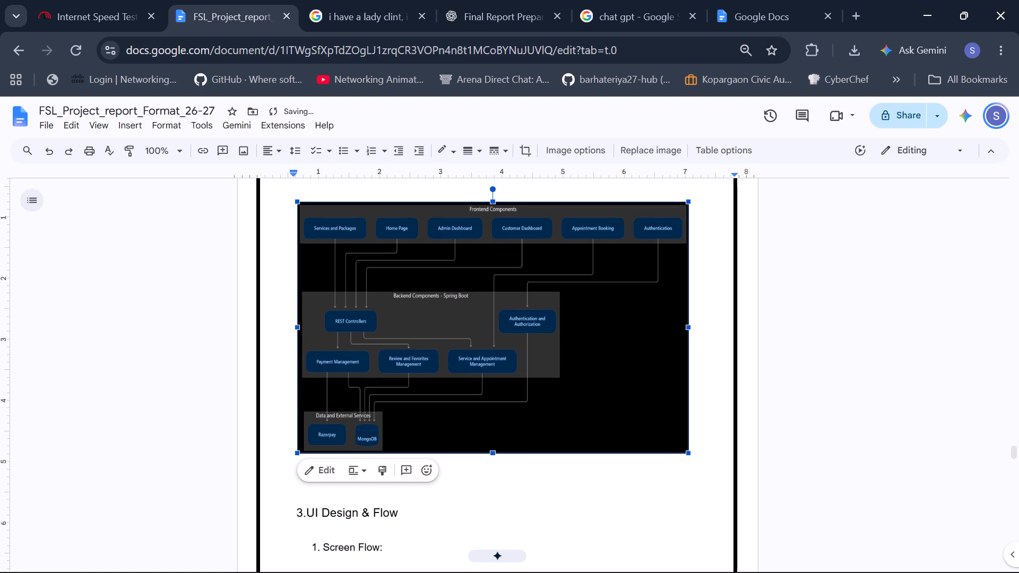
Add an empty line directly below the component diagram.
click(490, 487)
click(468, 468)
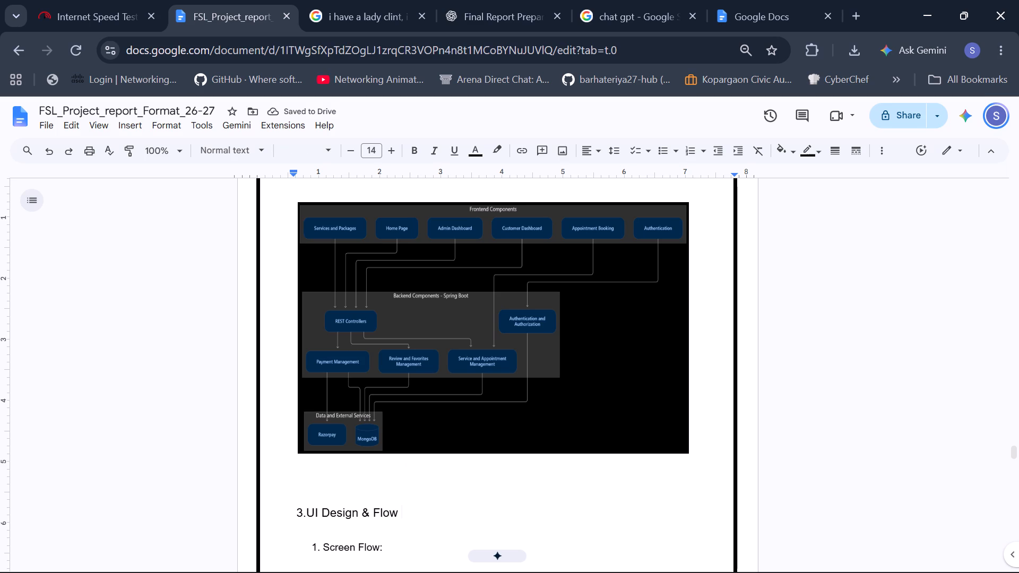
click(382, 464)
click(696, 445)
click(697, 445)
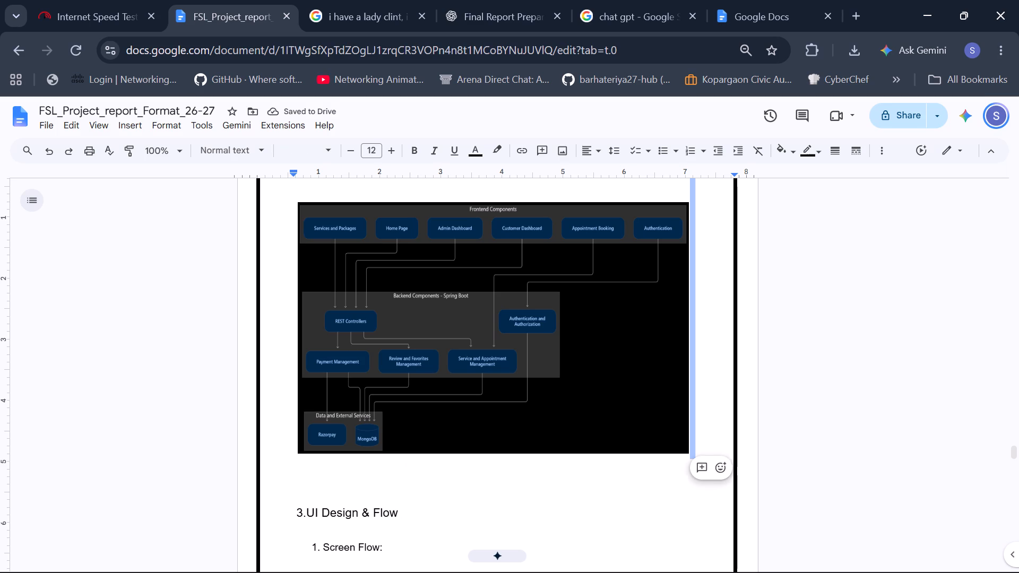
key(Return)
text(FI)
key(BackSpace)
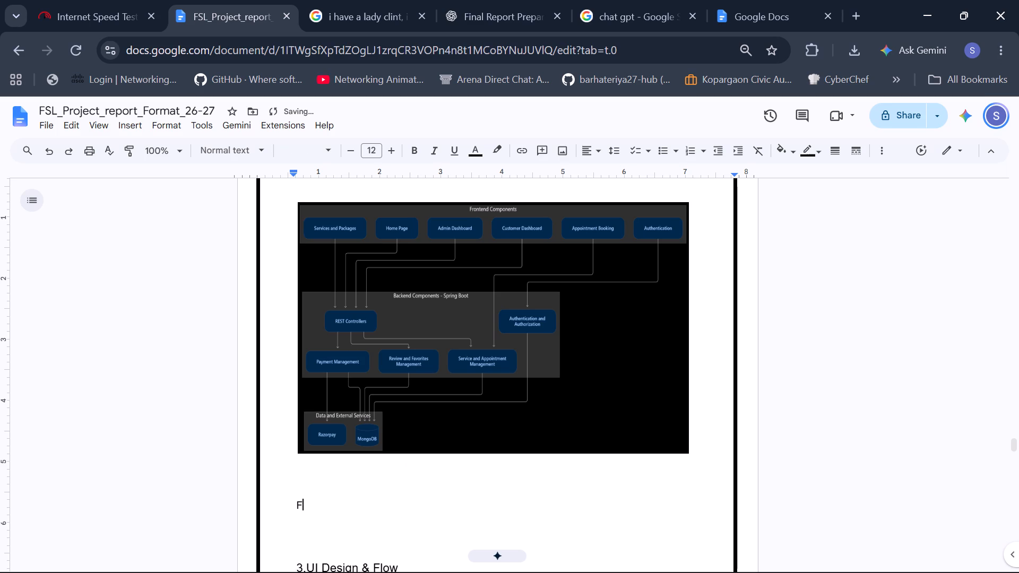
key(BackSpace)
Set the component diagram's line spacing to single.
drag(627, 518, 619, 438)
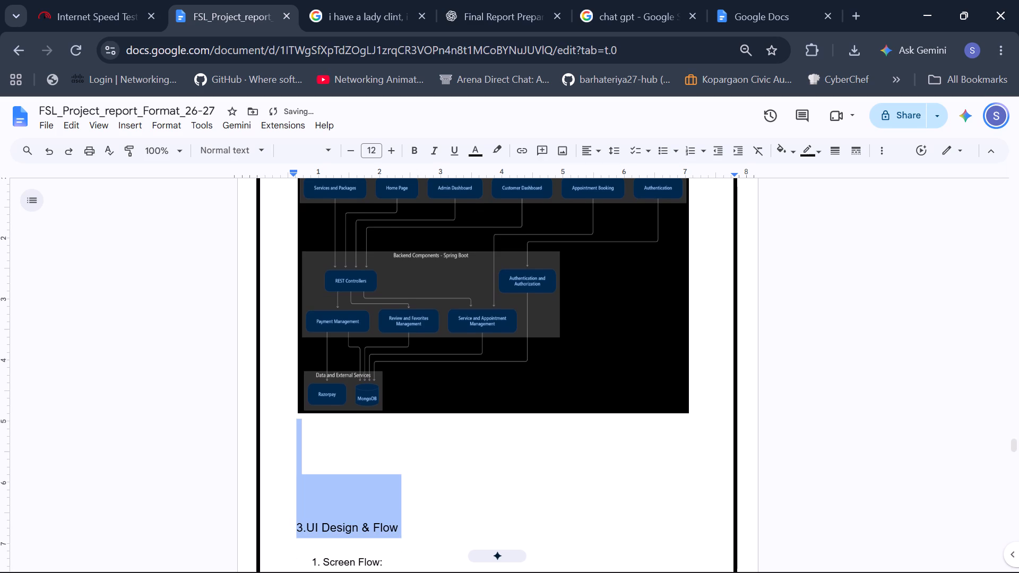
drag(619, 438, 620, 421)
click(610, 369)
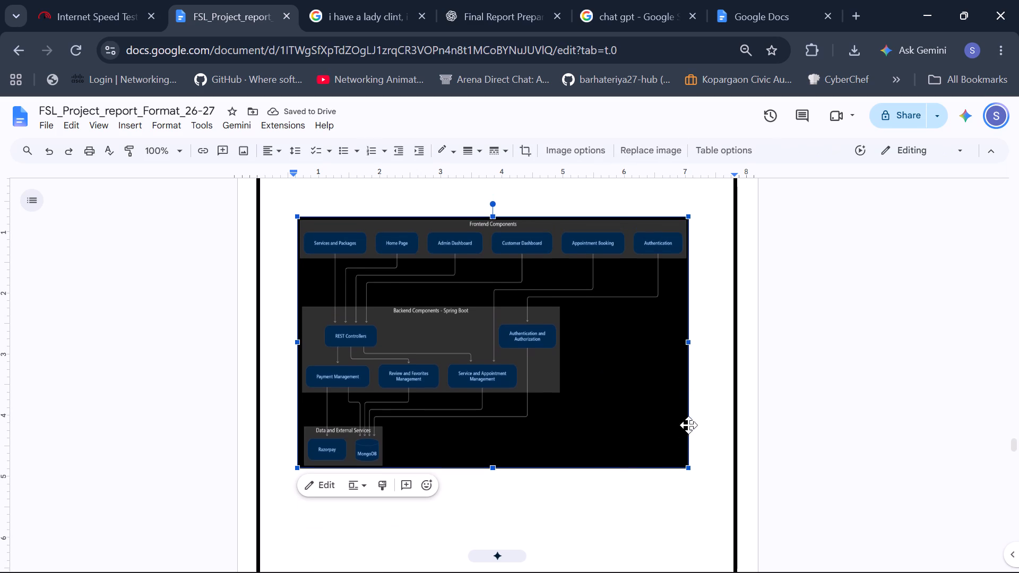
drag(685, 528, 651, 389)
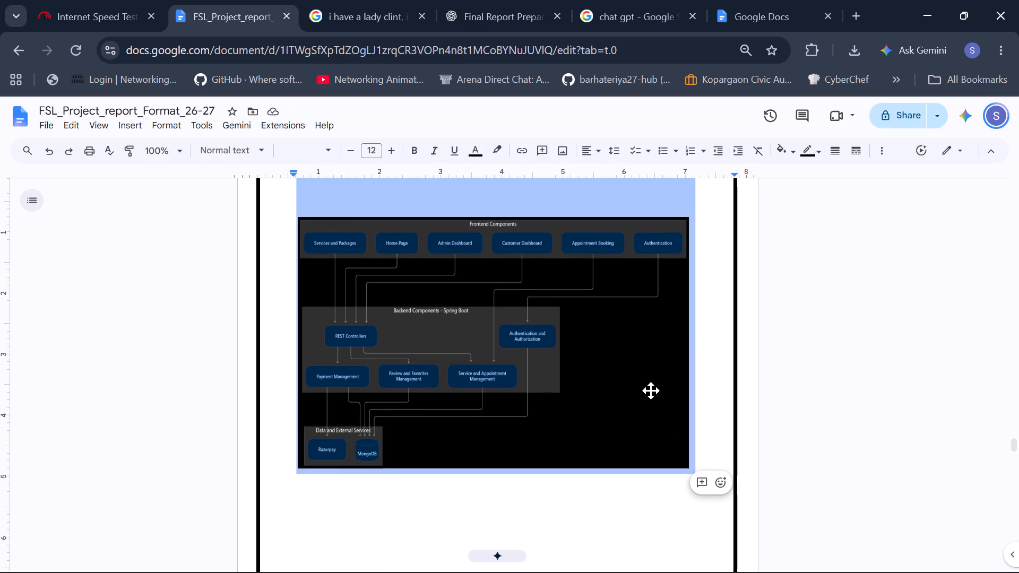
click(618, 155)
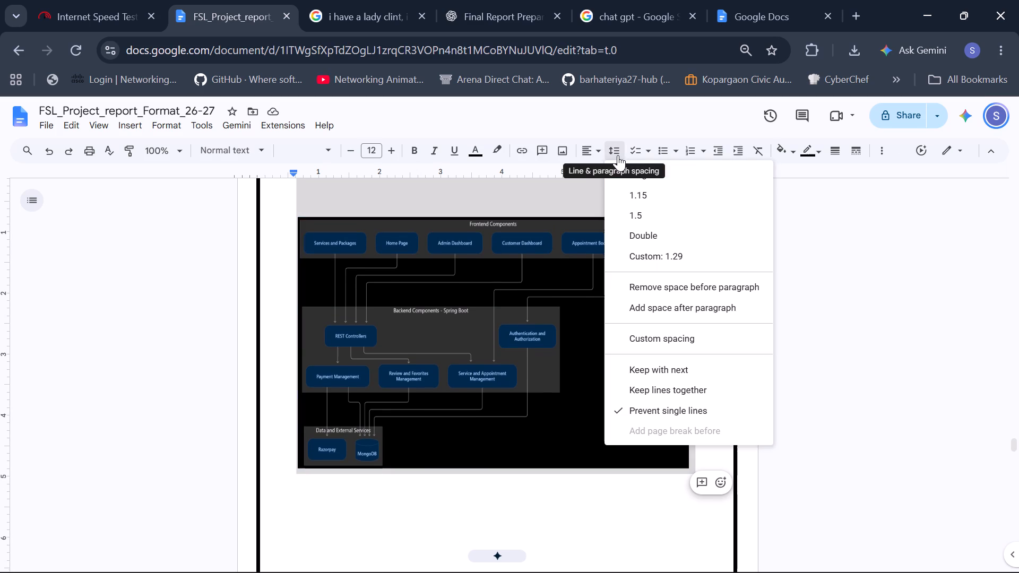
click(633, 178)
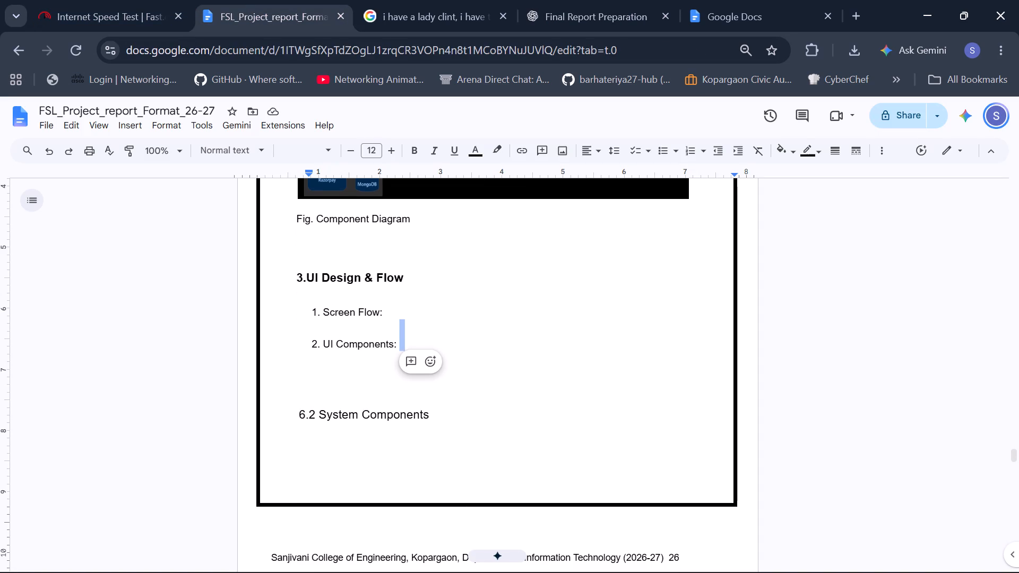
click(398, 315)
key(Return)
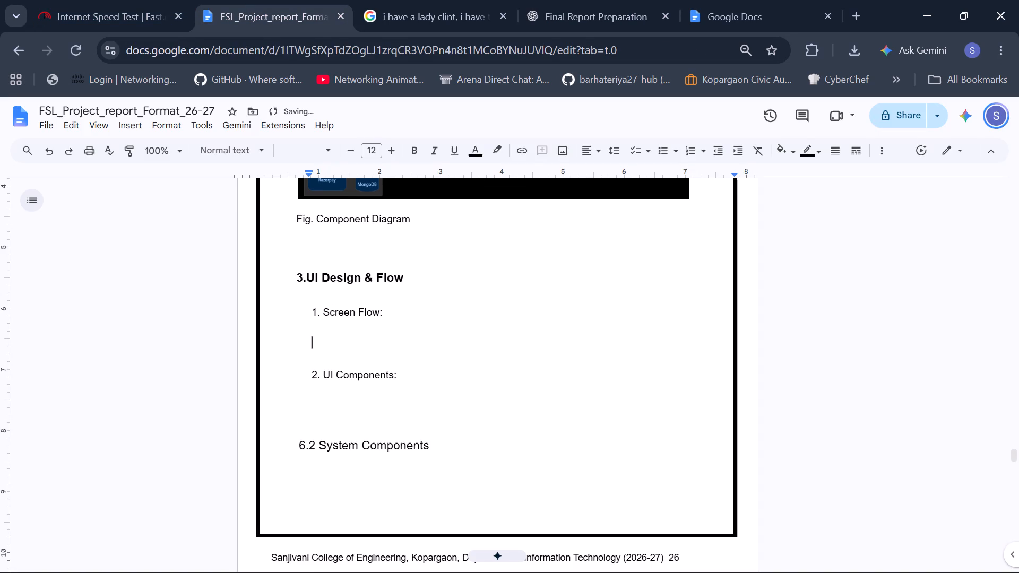
key(ctrl+v)
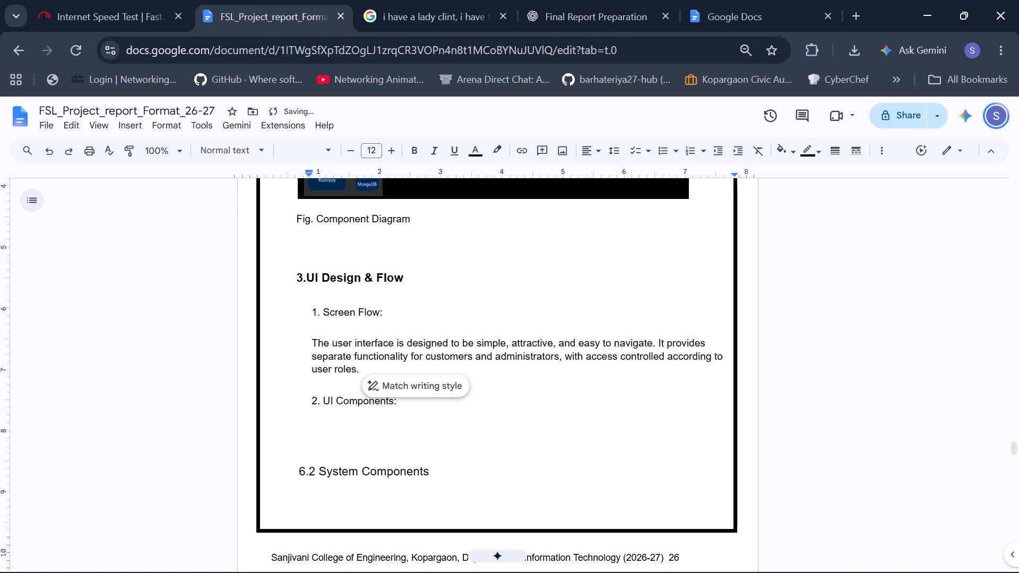
Copy the sentence introducing "3.1 Screen Flow" from the ChatGPT conversation.
click(558, 0)
scroll(563, 293, down, 1)
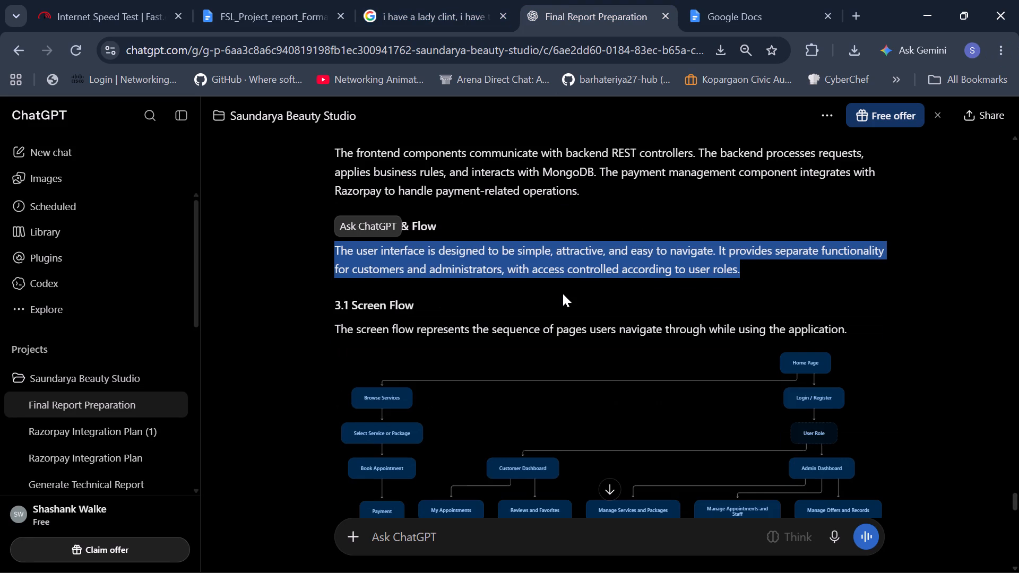
scroll(563, 293, down, 1)
click(561, 325)
scroll(561, 325, down, 1)
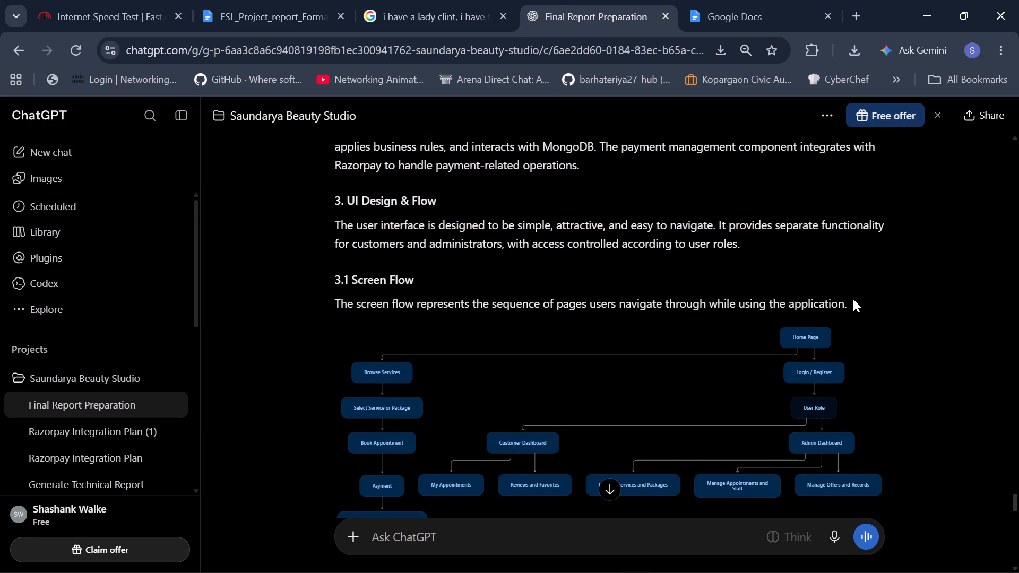
drag(851, 302, 329, 293)
key(ctrl+c)
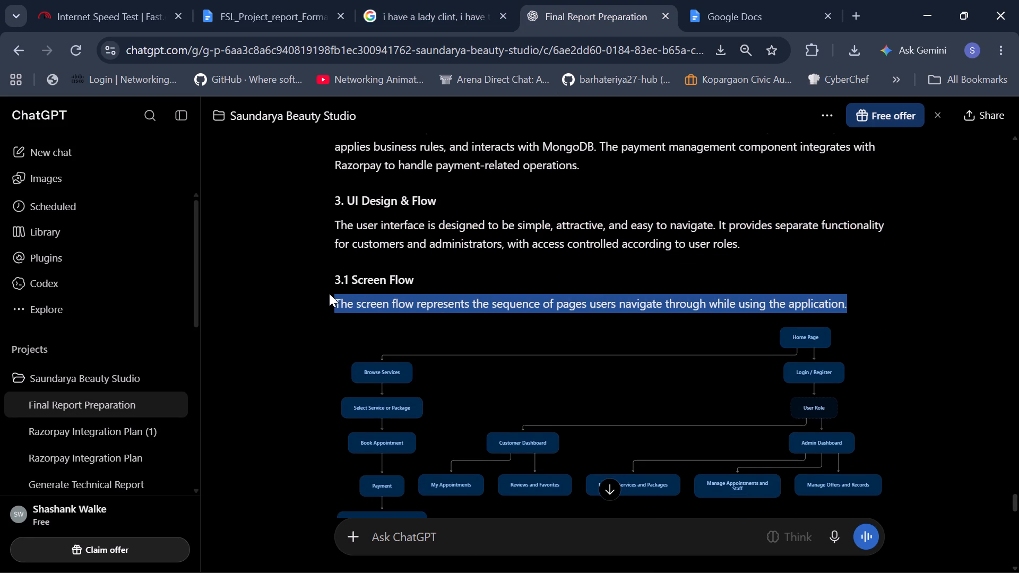
Download the screen flow diagram below the "3.1 Screen Flow" sentence in ChatGPT as an image.
click(844, 343)
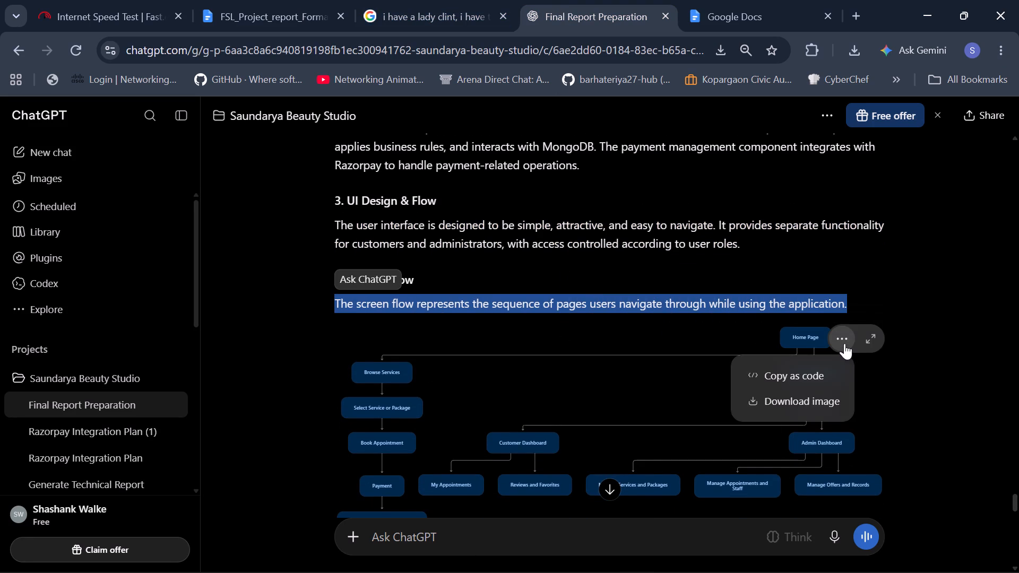
click(798, 393)
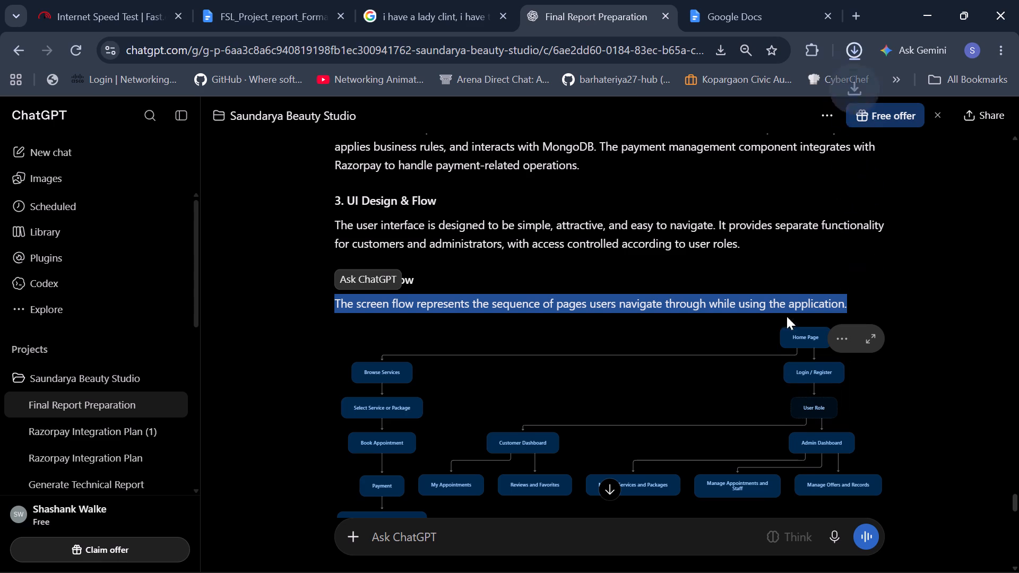
Paste the copied screen flow sentence below "2. UI Components:" in the report and add a new line after it.
click(737, 0)
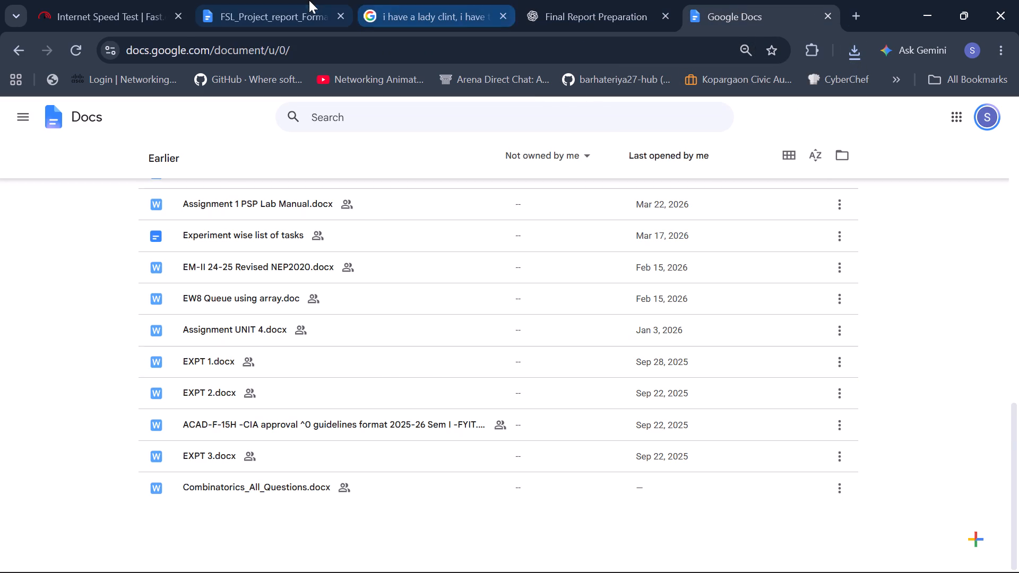
click(307, 0)
click(431, 409)
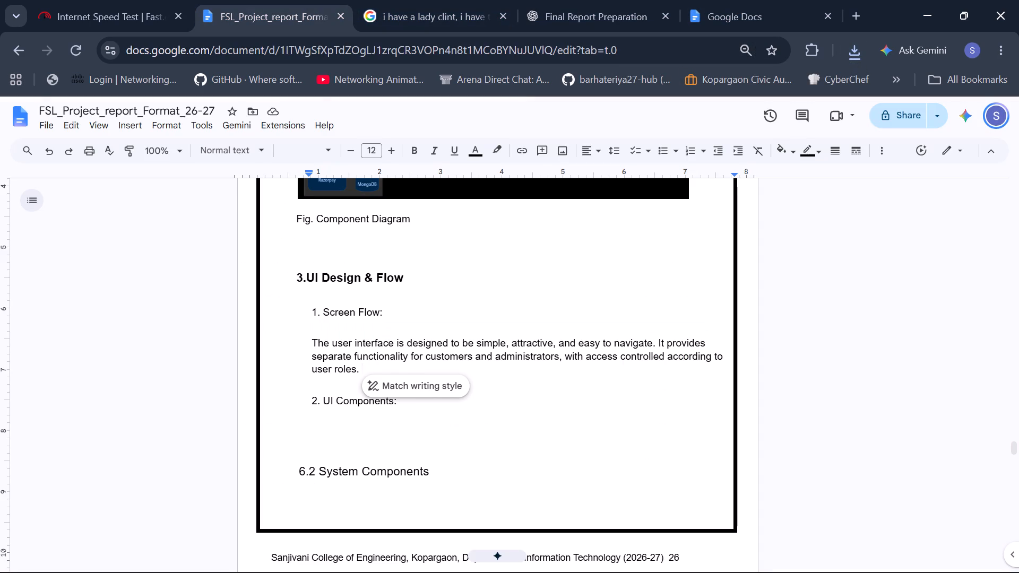
key(ctrl+v)
key(Return)
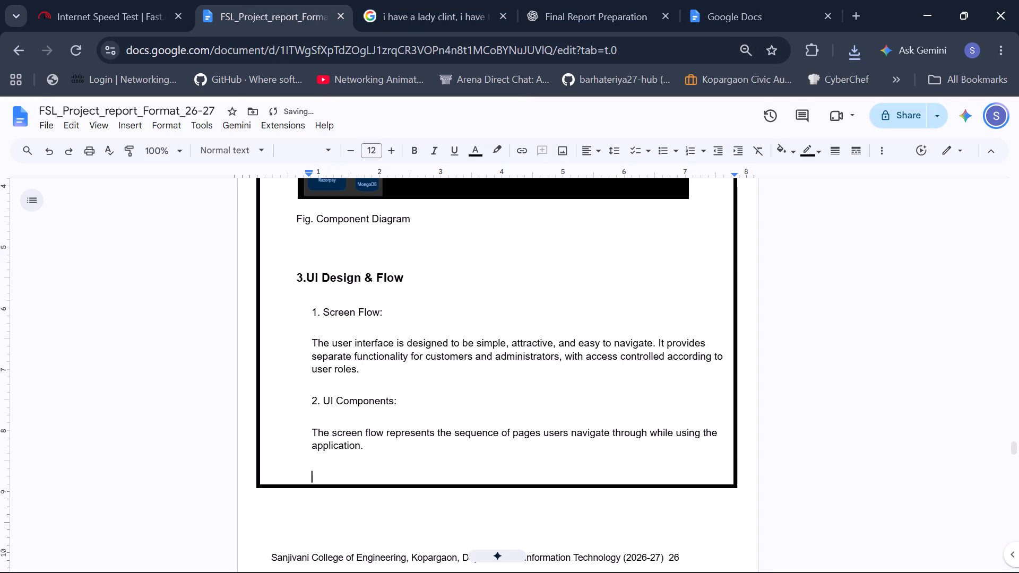
Copy the "mermaid-diagram (2)" image from the Downloads folder and paste it into the report below the screen flow sentence.
click(378, 567)
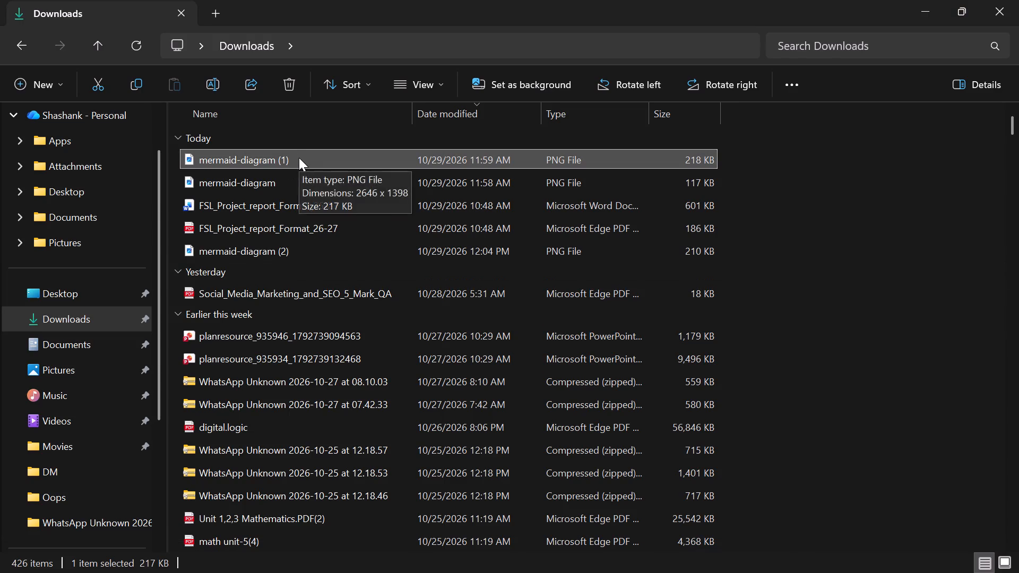
click(243, 242)
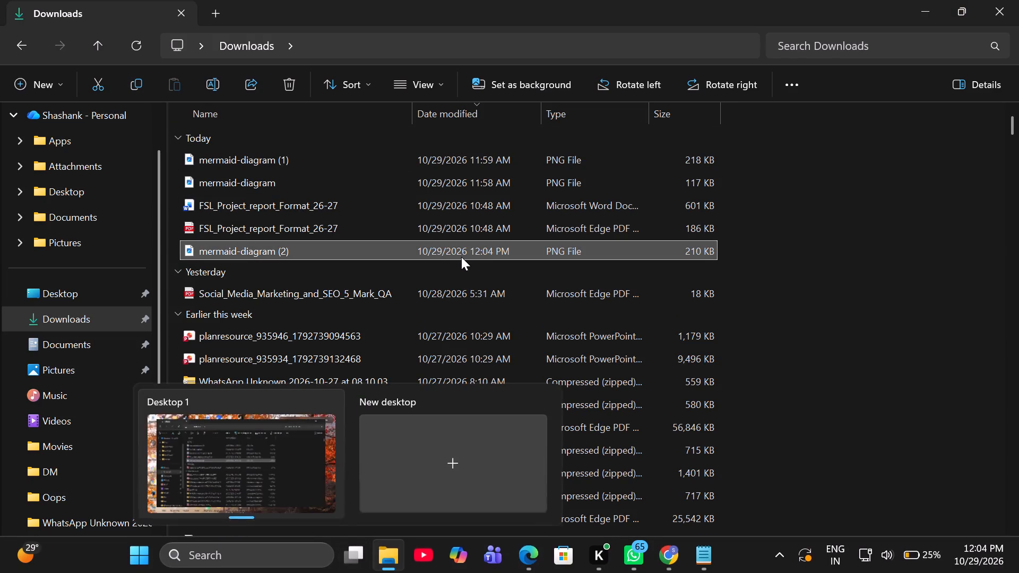
key(ctrl+c)
key(ctrl+c)
click(920, 3)
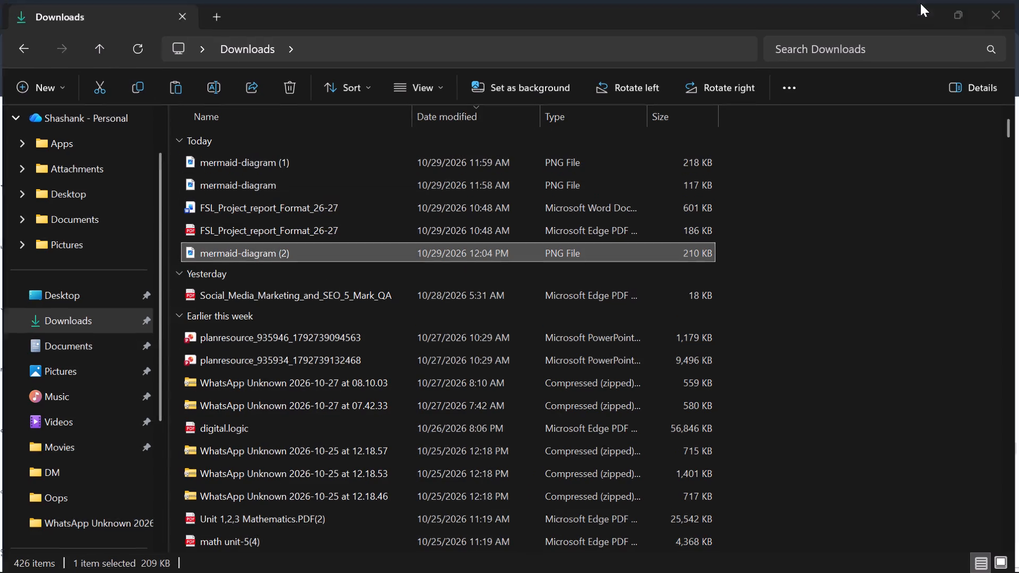
key(ctrl+v)
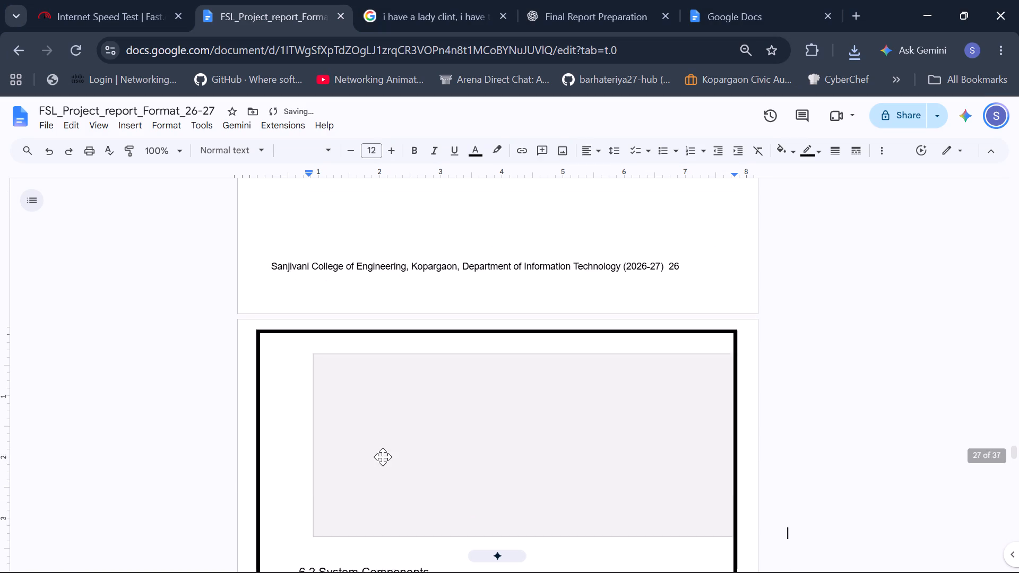
Narrow the pasted screen flow diagram so its full width fits inside the page border.
scroll(383, 457, down, 1)
click(726, 390)
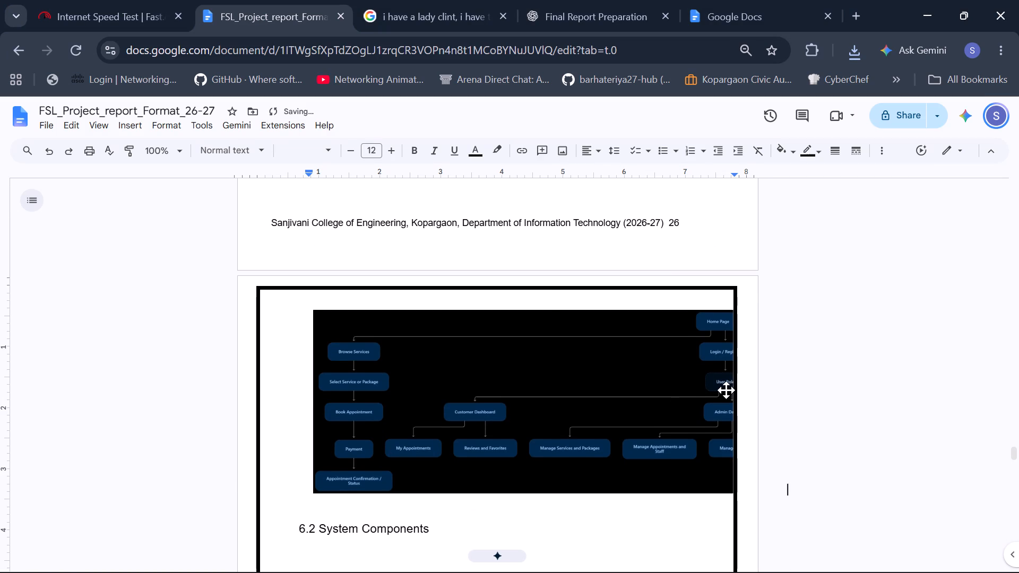
drag(786, 403, 721, 405)
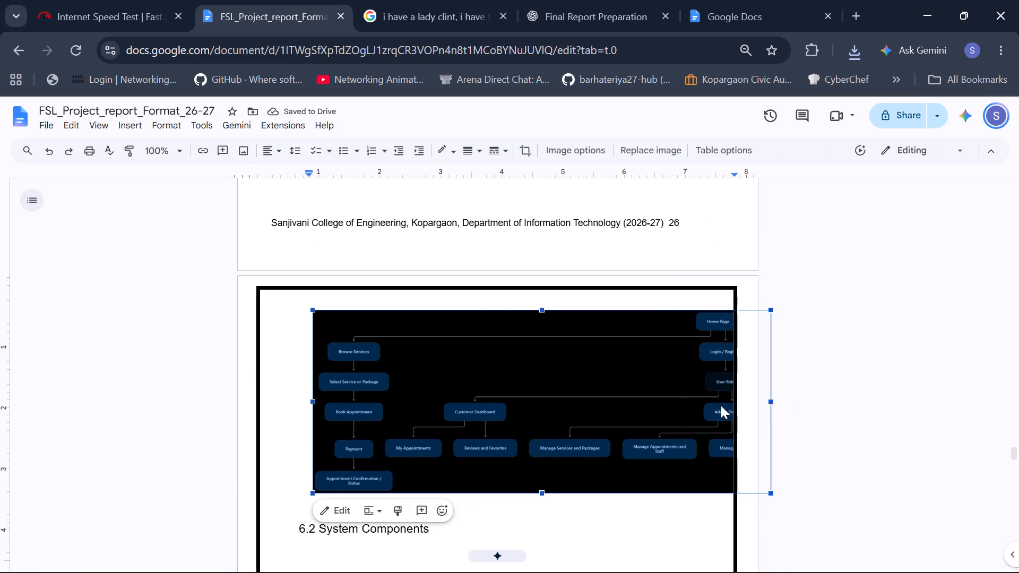
drag(721, 405, 686, 401)
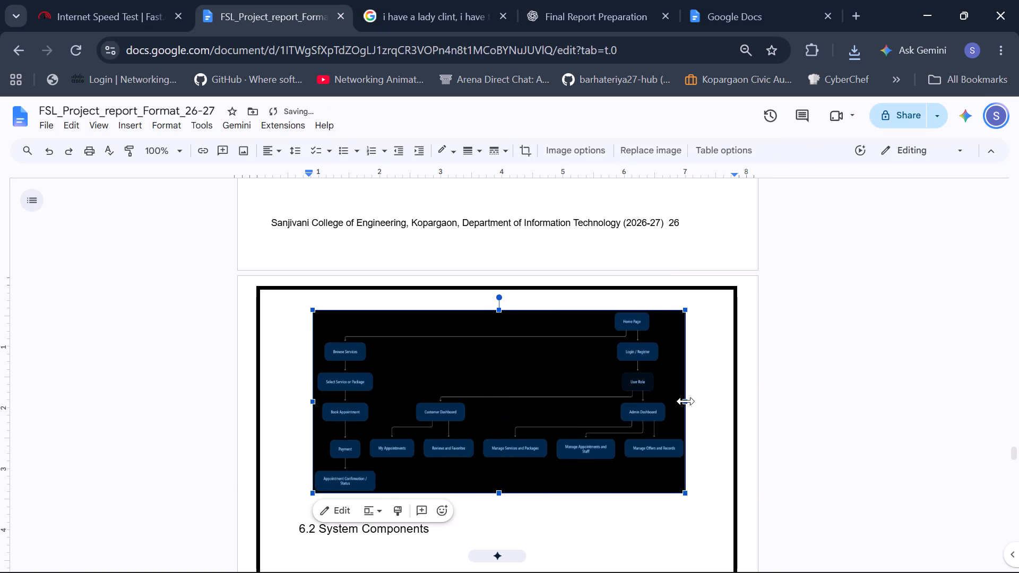
click(686, 401)
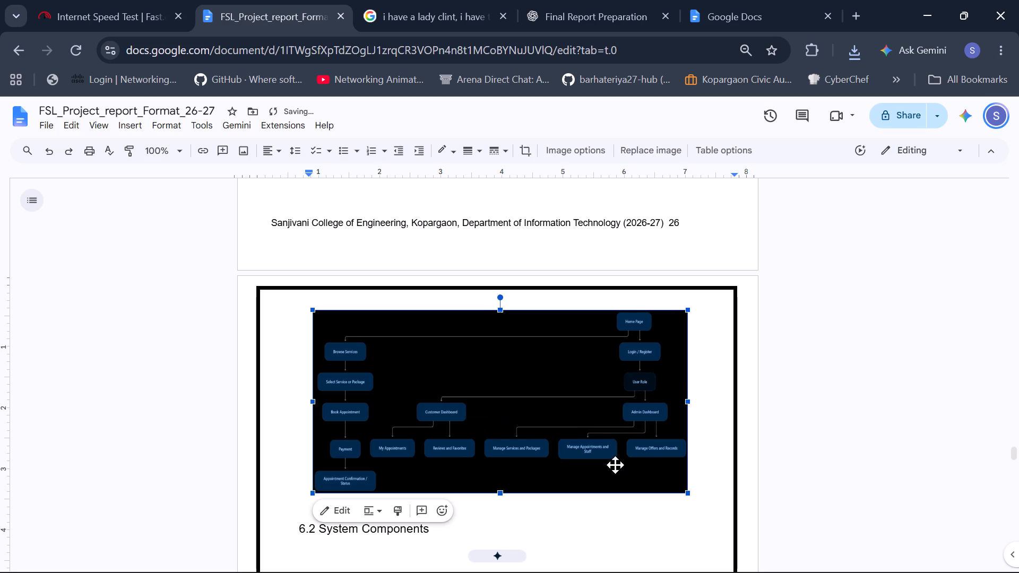
Add the caption "Fig. User Interface Screen Flow" below the diagram, copying the figure title from ChatGPT.
click(698, 480)
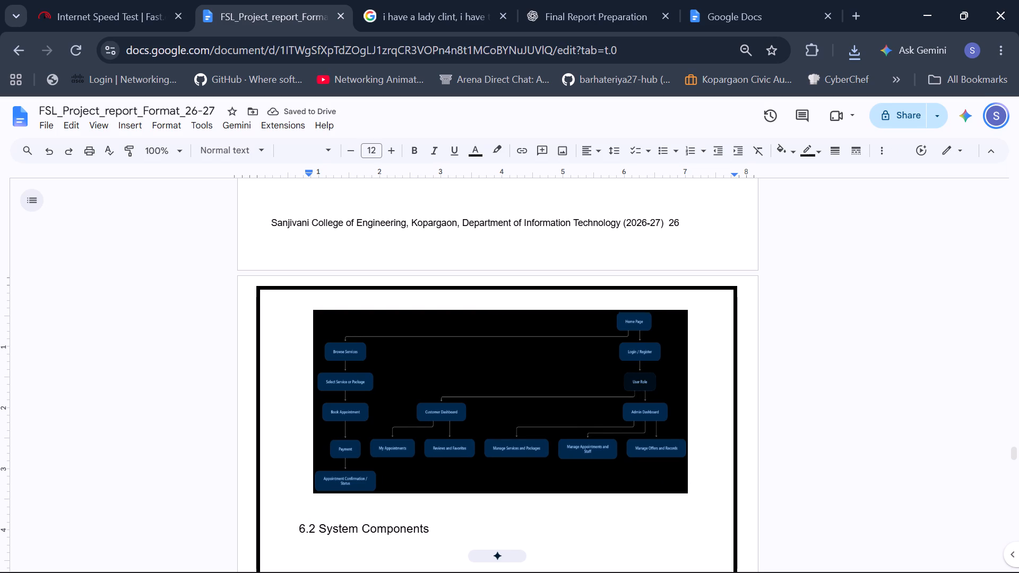
key(Return)
text(Fig.)
key(space)
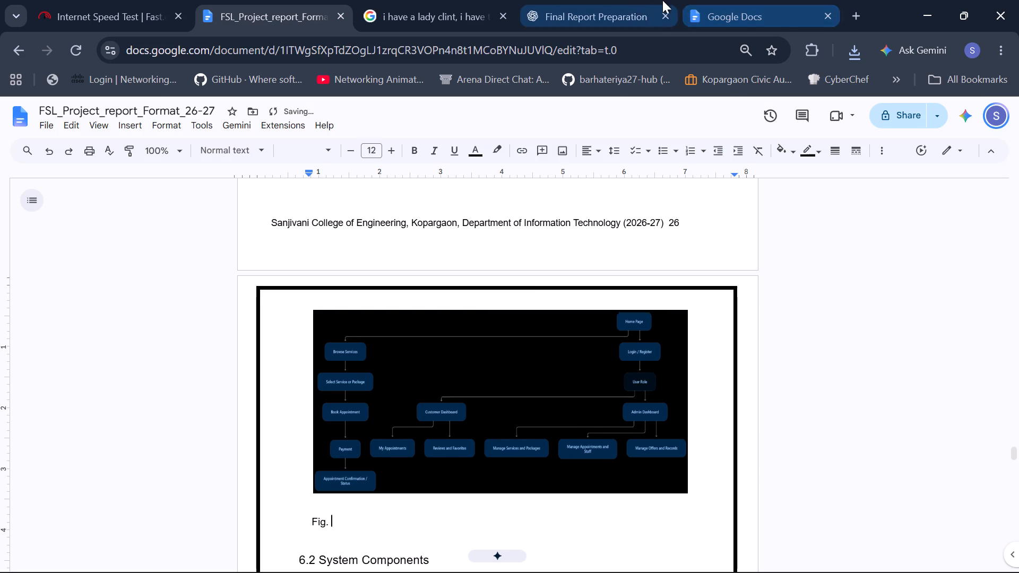
click(617, 0)
scroll(461, 300, down, 2)
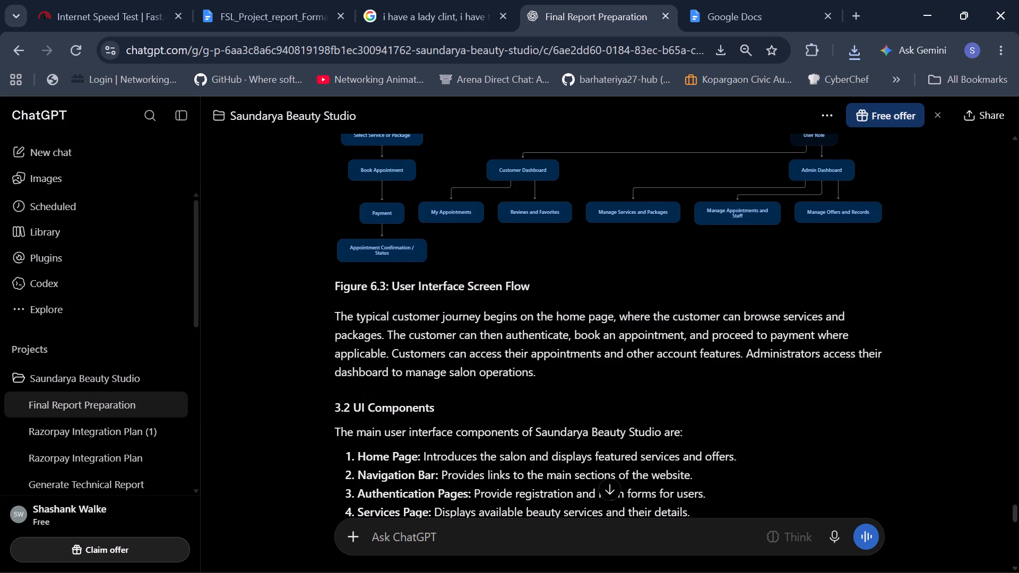
click(460, 280)
drag(394, 286, 536, 286)
key(ctrl+c)
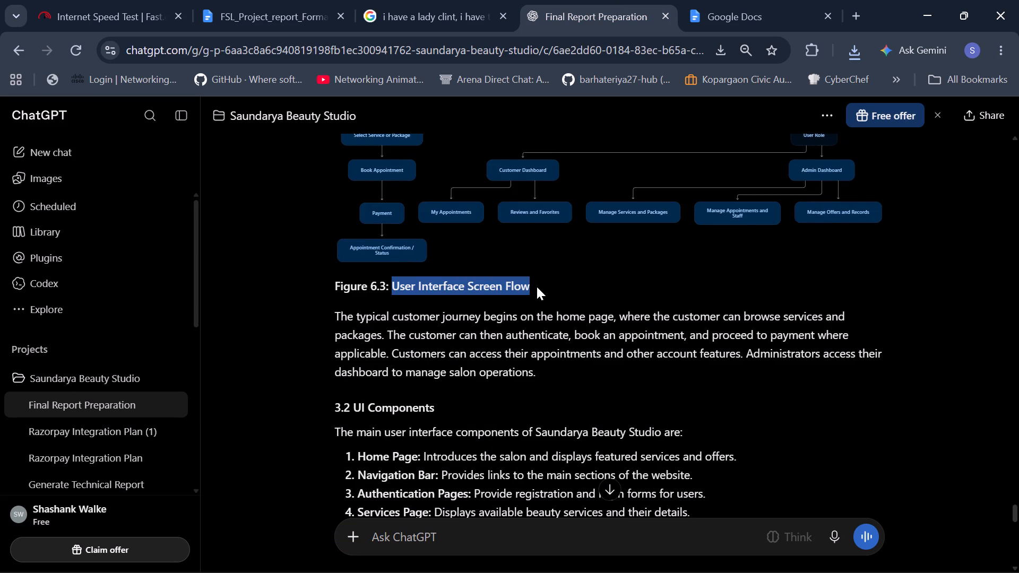
click(266, 0)
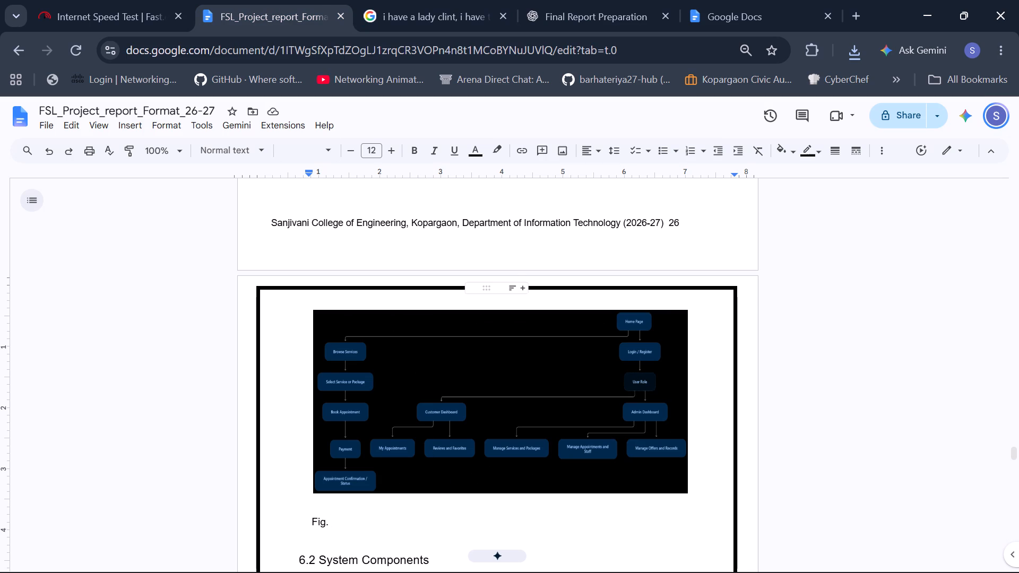
key(ctrl+v)
scroll(393, 514, up, 2)
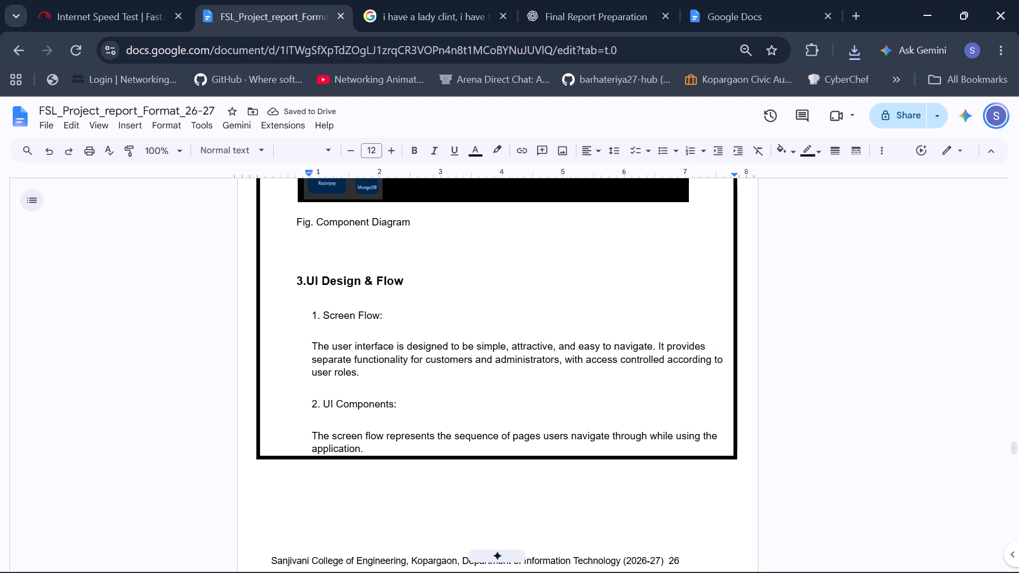
scroll(393, 514, down, 4)
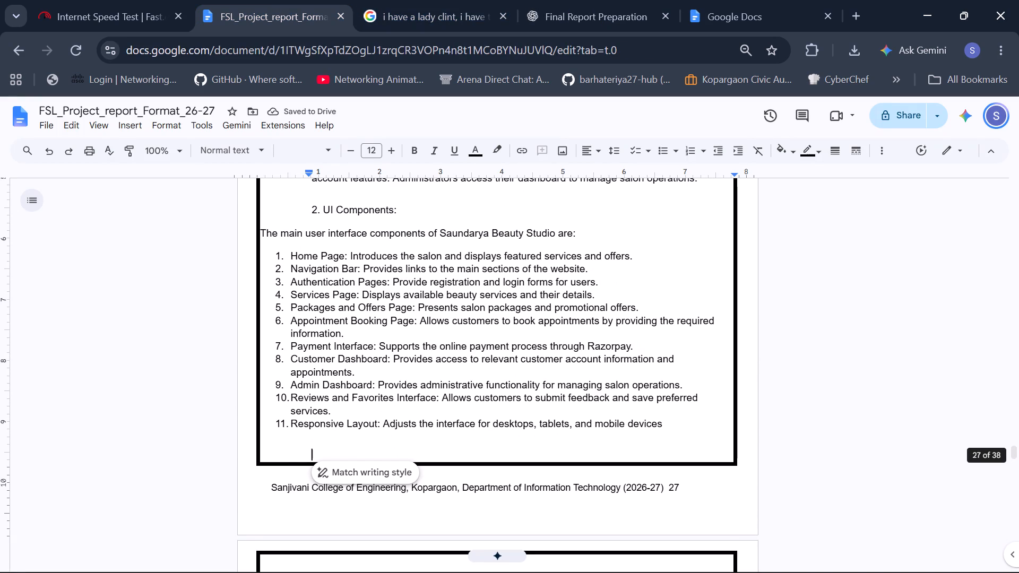
Indent the pasted UI Components introduction and numbered list by one level and set their line spacing to 1.5.
drag(667, 433, 240, 227)
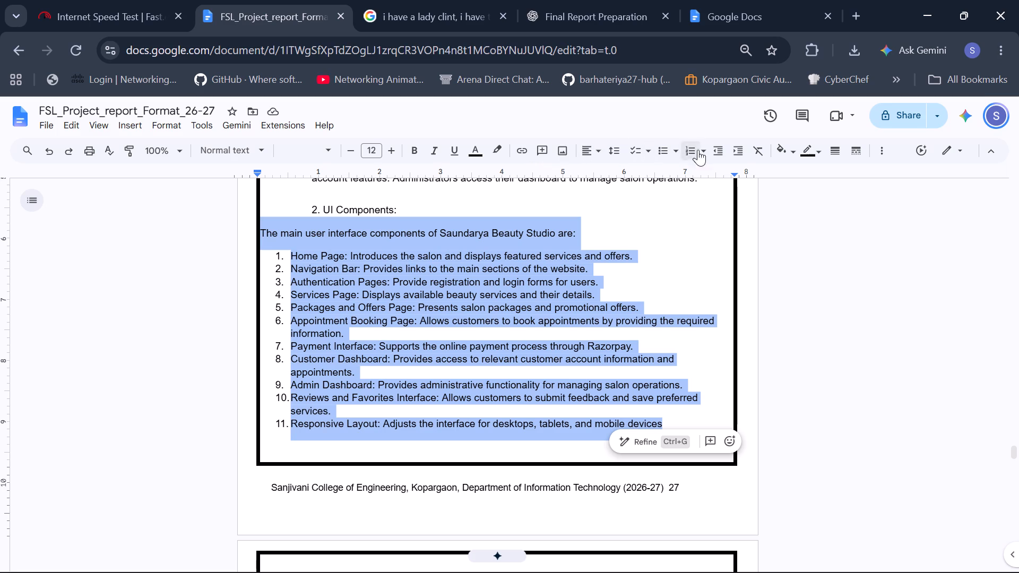
click(734, 153)
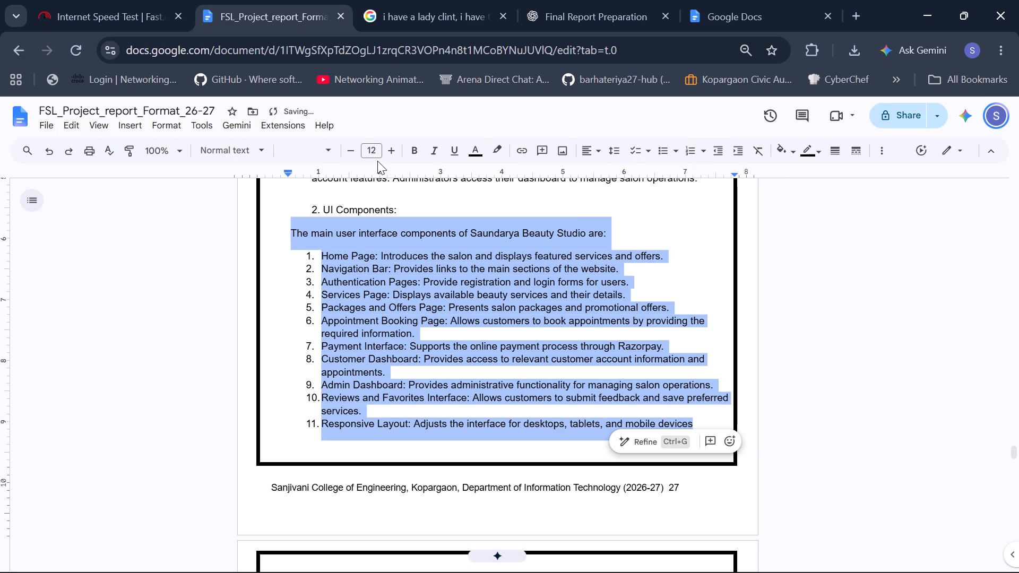
click(615, 145)
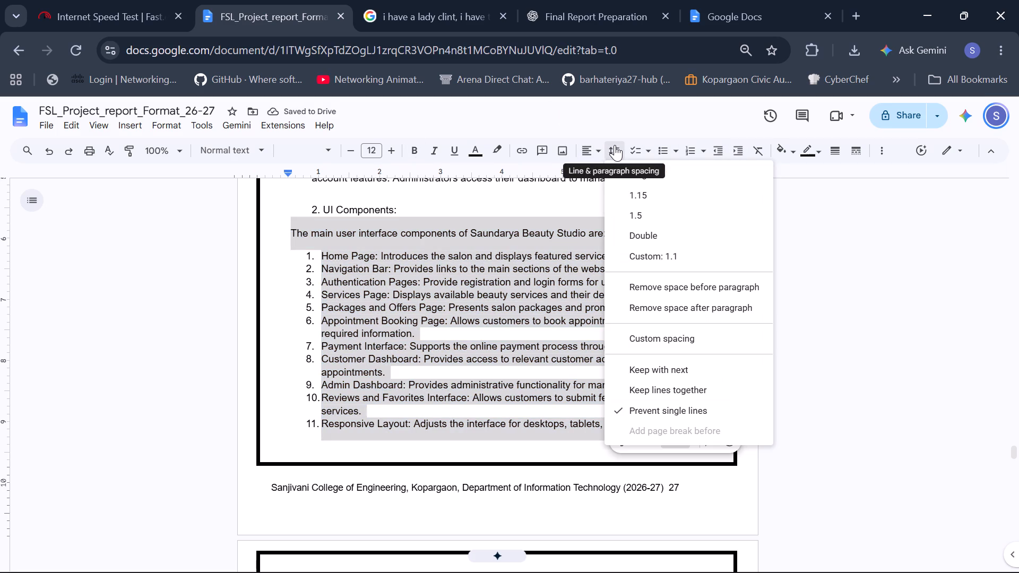
click(620, 187)
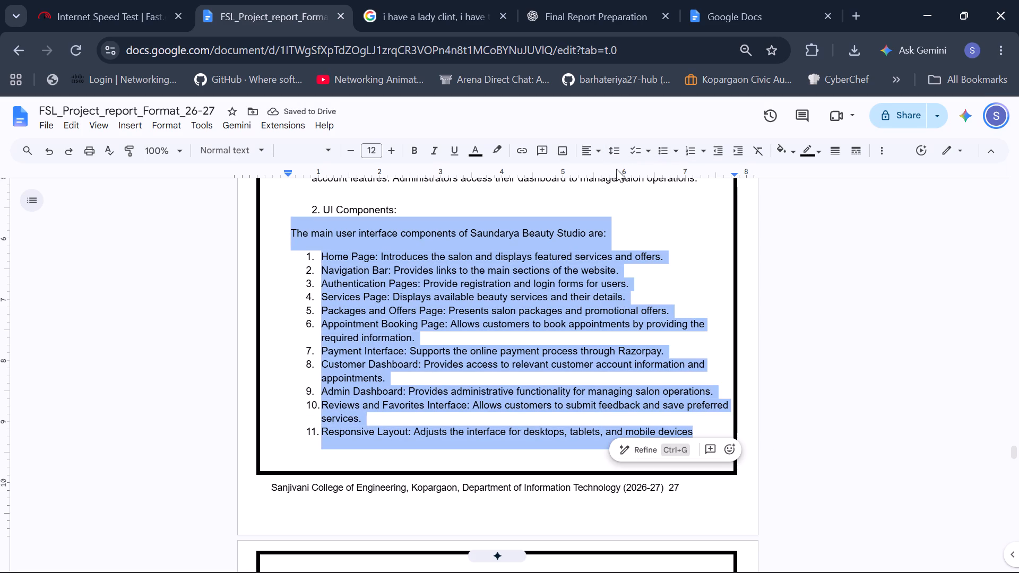
click(617, 154)
click(631, 204)
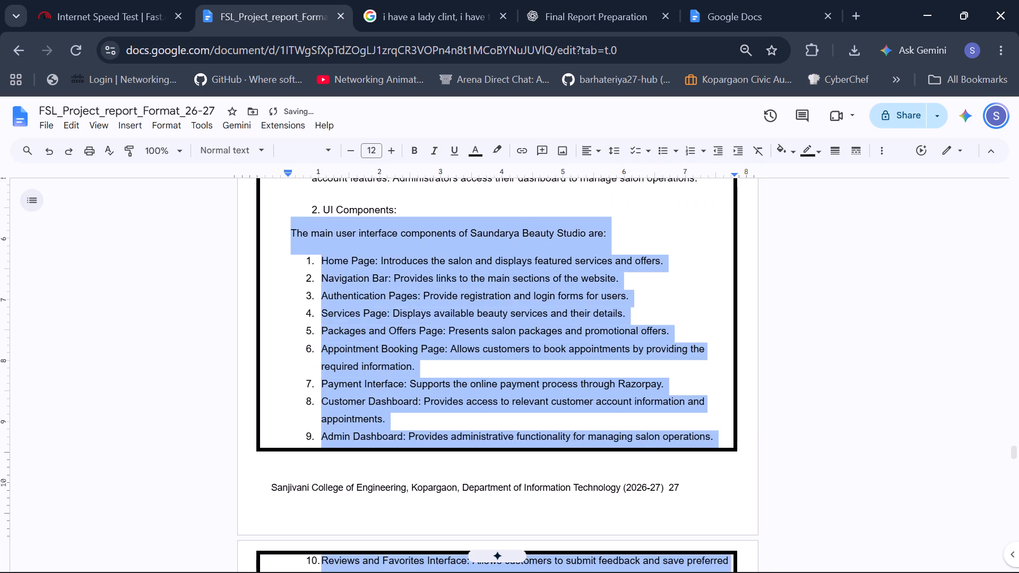
click(592, 250)
Set the line spacing of the paragraph starting "The typical customer journey" below the screen flow caption to 1.5.
scroll(586, 298, up, 2)
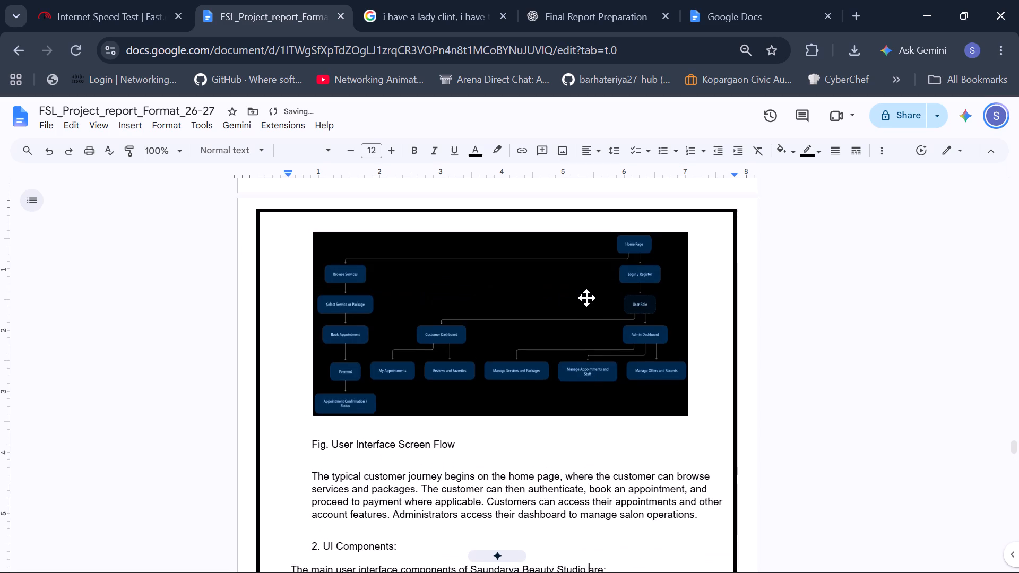
scroll(586, 298, up, 4)
click(573, 348)
scroll(573, 347, down, 2)
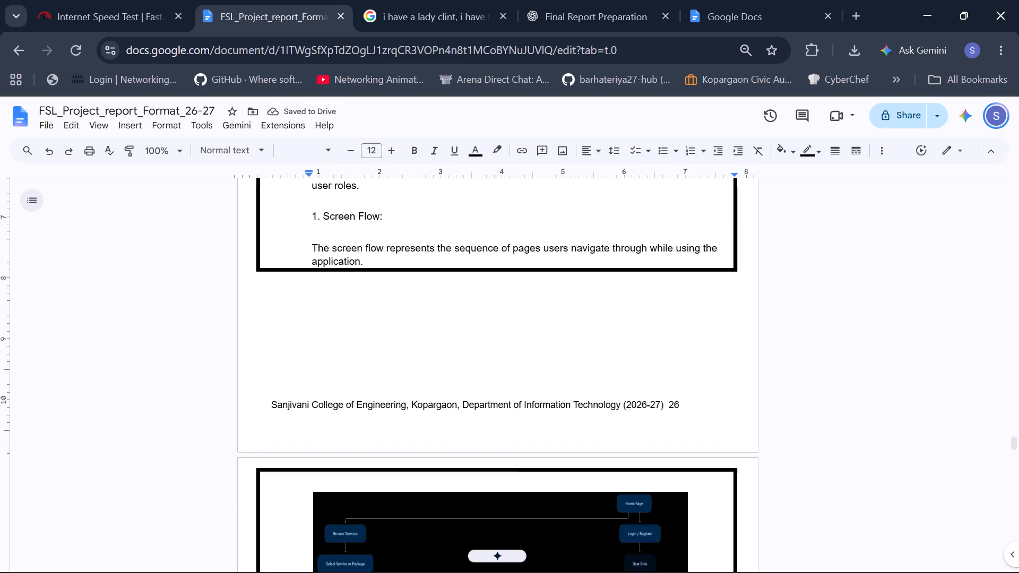
scroll(573, 347, down, 3)
click(536, 305)
scroll(482, 358, up, 1)
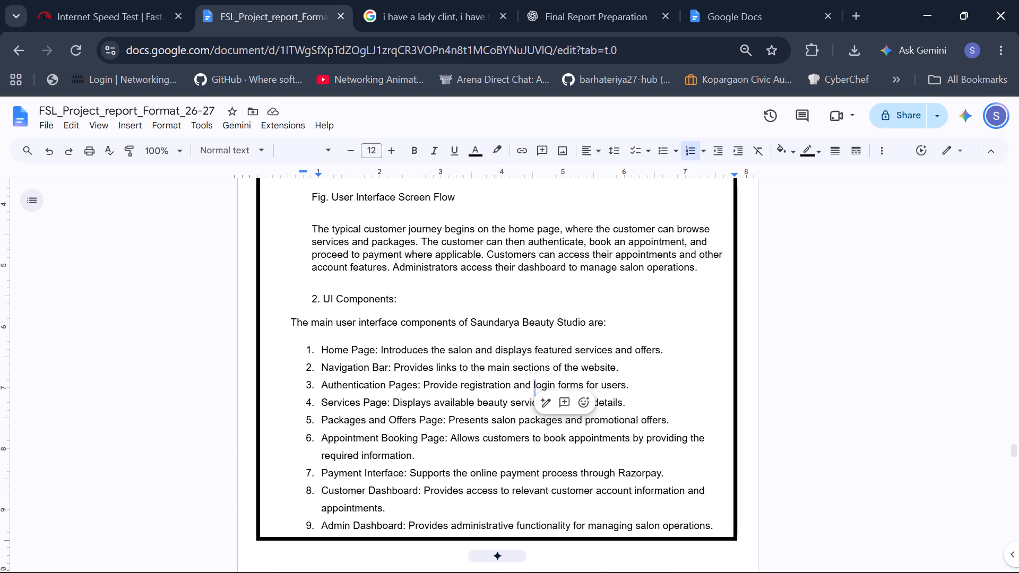
scroll(482, 358, up, 1)
click(523, 219)
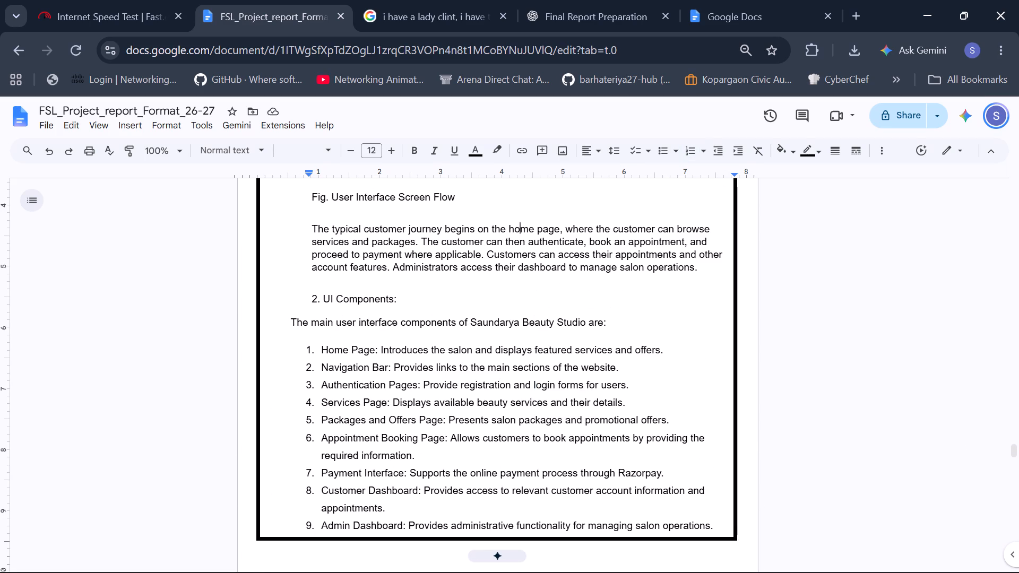
drag(697, 268, 311, 218)
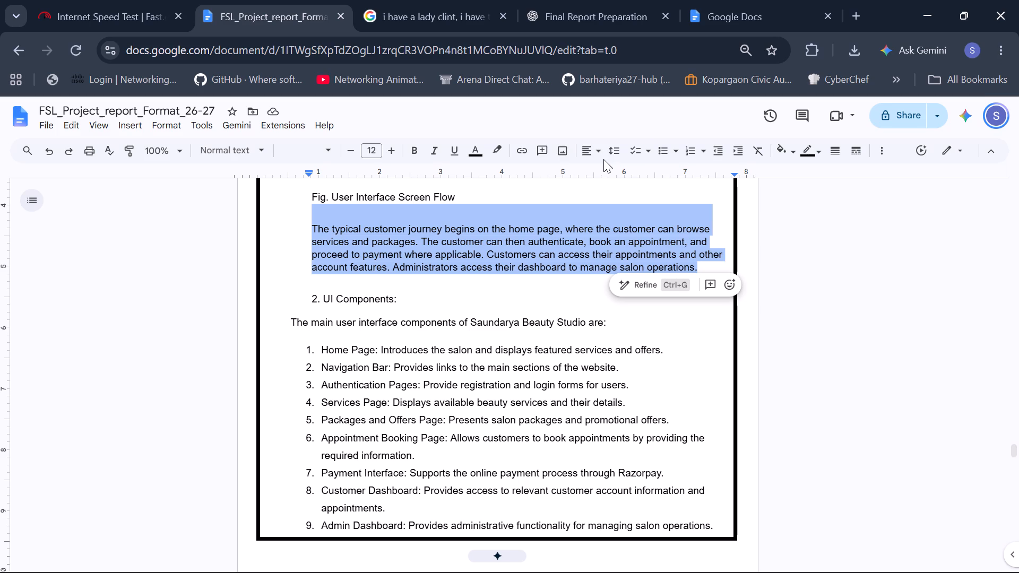
click(603, 159)
click(611, 155)
click(626, 220)
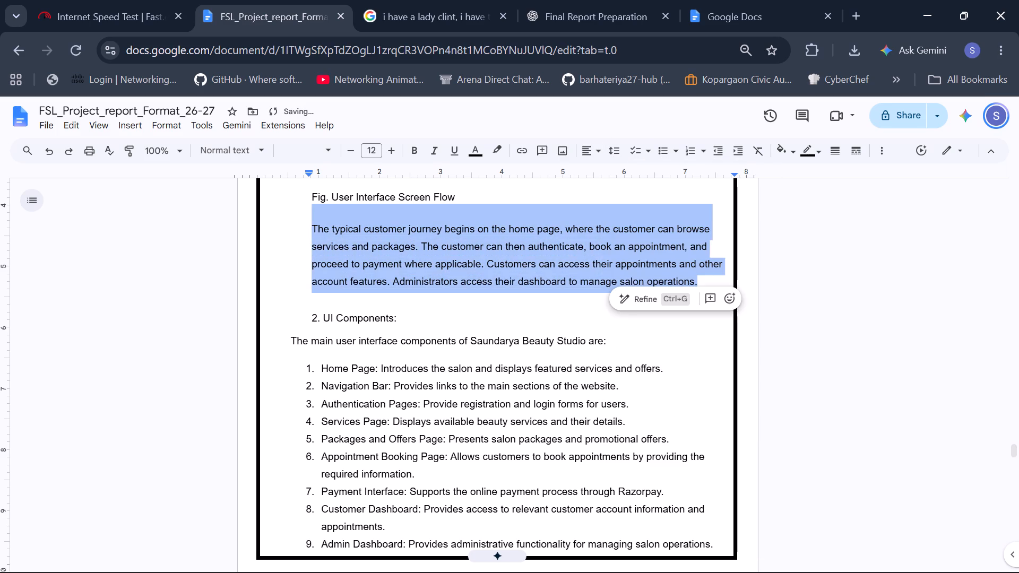
click(567, 271)
Set the line spacing of the ten-item list under "3.Non-Functional Requirements" in Chapter 5 to 1.5.
scroll(565, 272, up, 7)
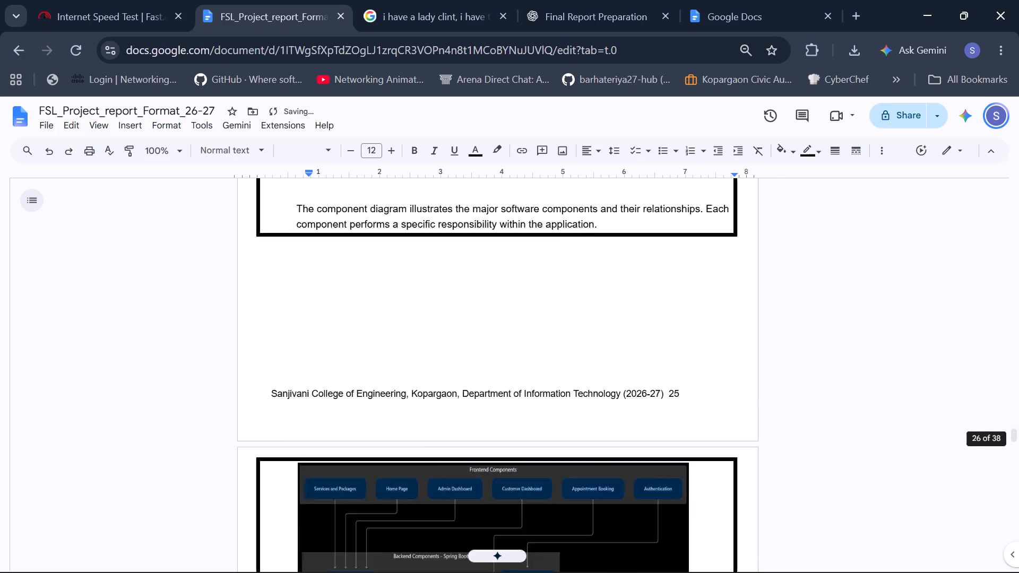
scroll(565, 272, up, 8)
click(476, 507)
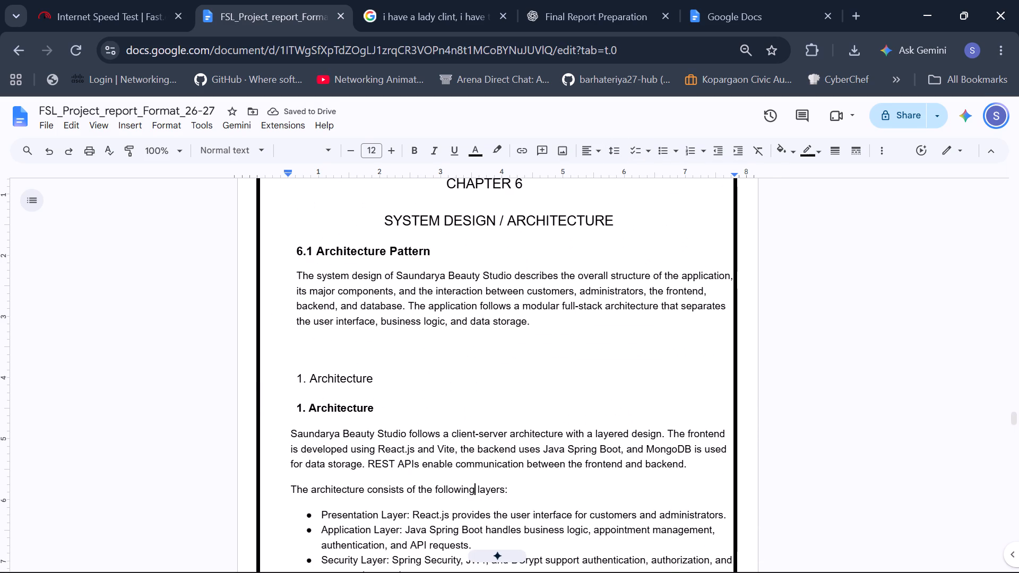
scroll(476, 505, up, 3)
scroll(572, 411, up, 1)
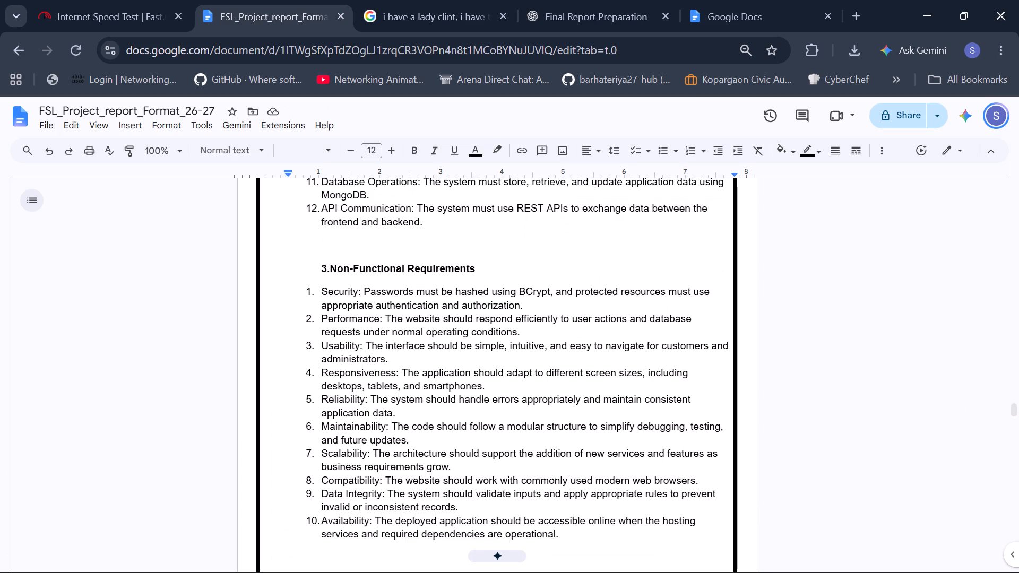
scroll(572, 411, up, 1)
drag(573, 481, 326, 238)
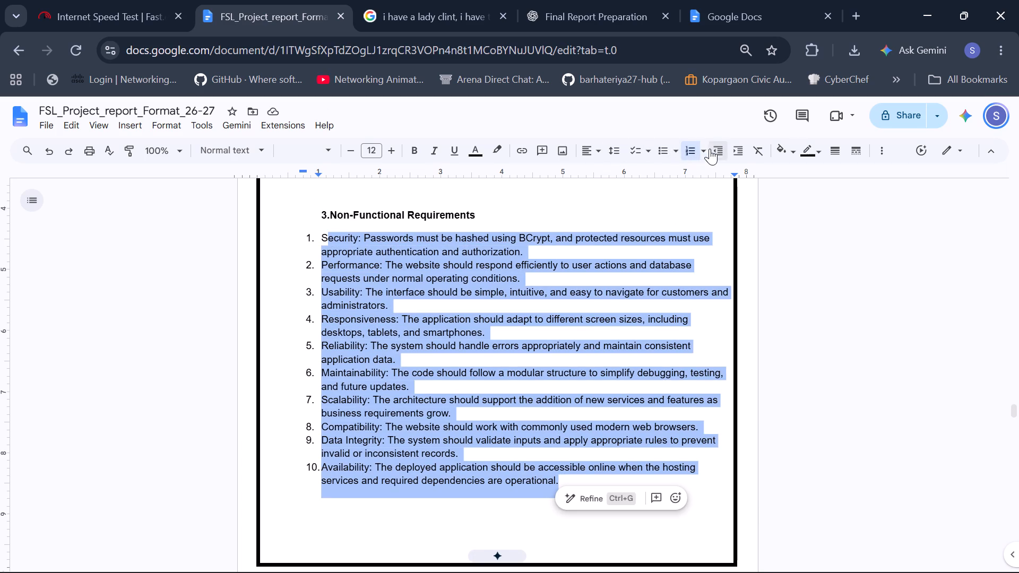
click(611, 150)
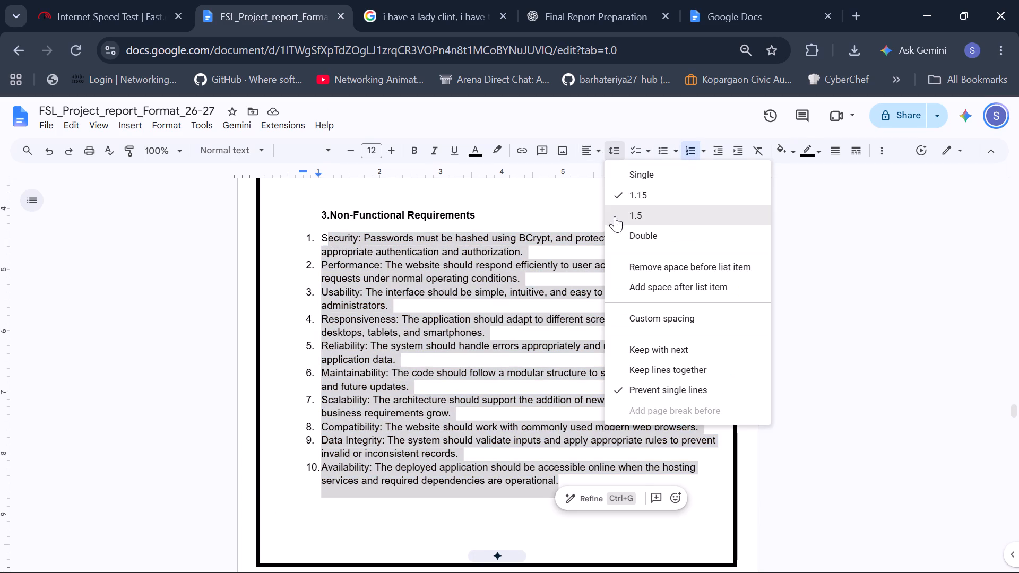
click(615, 215)
click(503, 297)
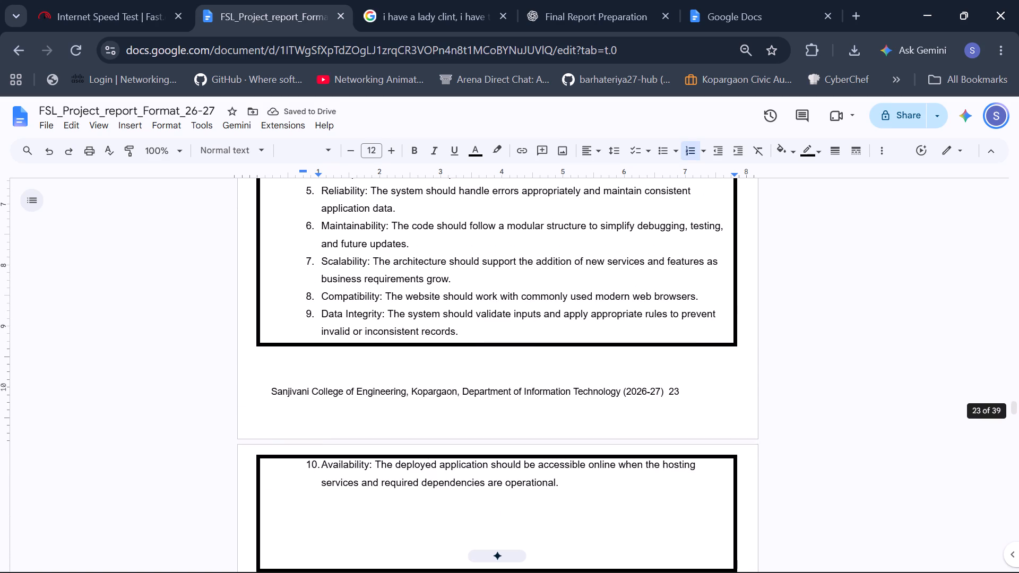
Insert blank unnumbered lines between the Data Integrity and Availability items of the Non-Functional Requirements list.
click(472, 331)
click(472, 332)
key(Return)
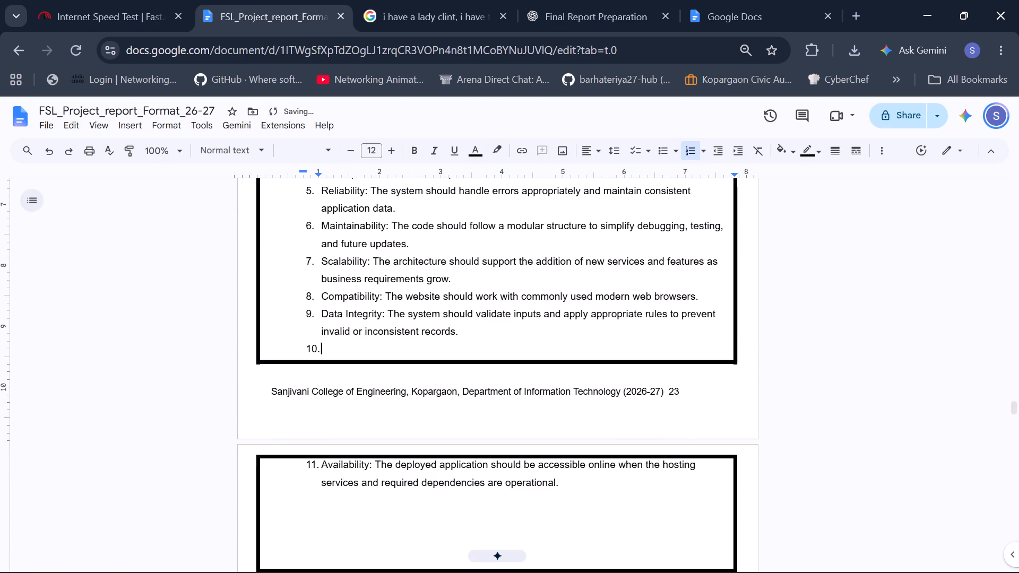
key(Return)
key(Return)
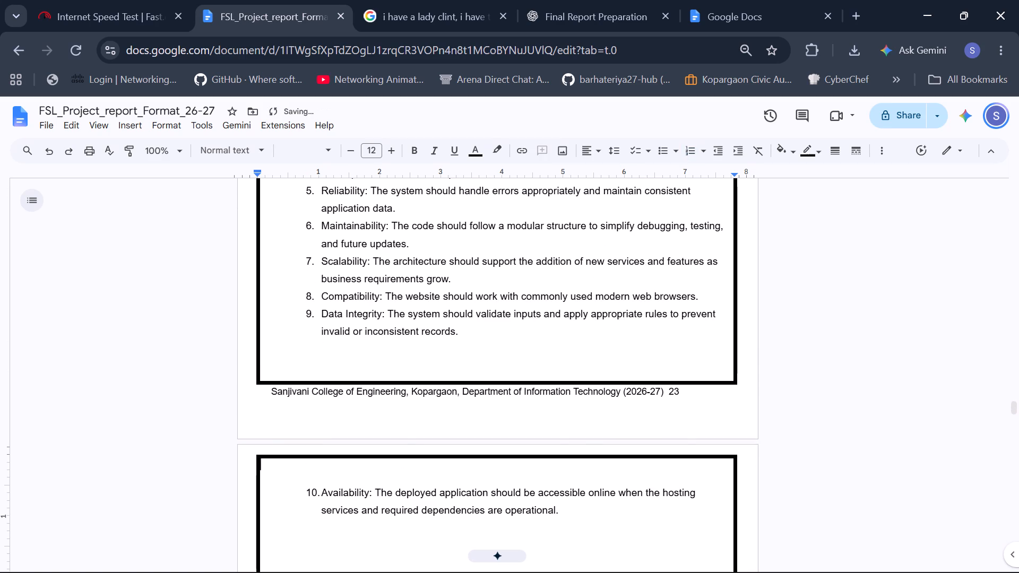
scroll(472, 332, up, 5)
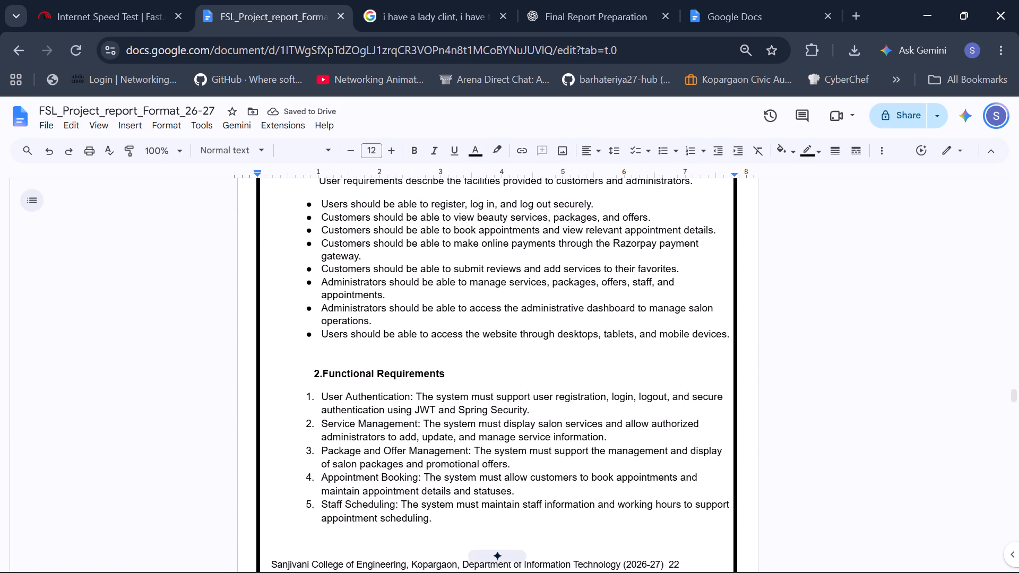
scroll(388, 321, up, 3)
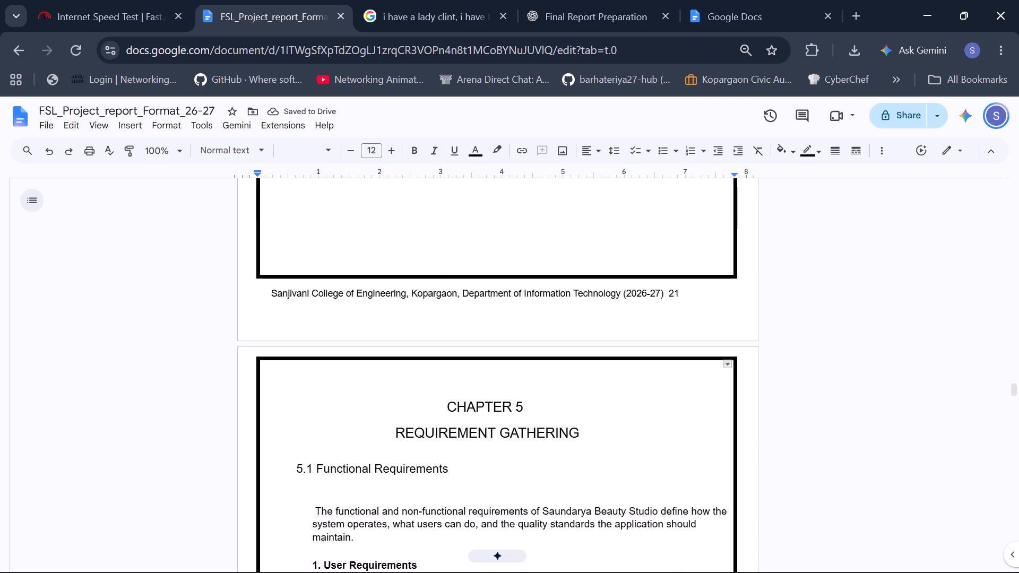
Set the line spacing of the Chapter 5 text from the opening paragraph through the end of the Functional Requirements list to 1.5.
scroll(388, 321, up, 1)
scroll(388, 321, down, 1)
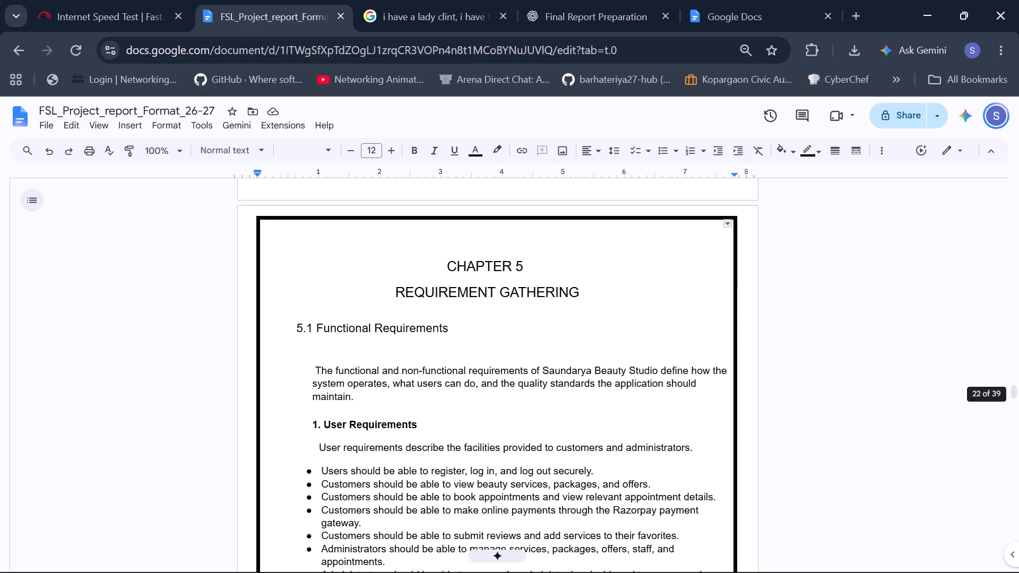
drag(310, 359, 369, 523)
scroll(369, 523, down, 1)
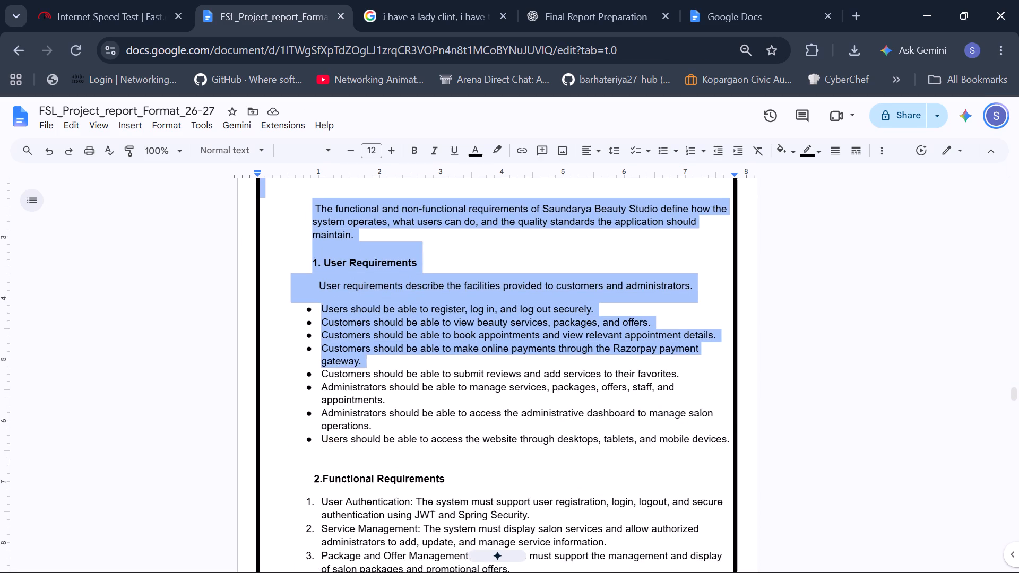
drag(369, 523, 422, 439)
scroll(398, 572, down, 7)
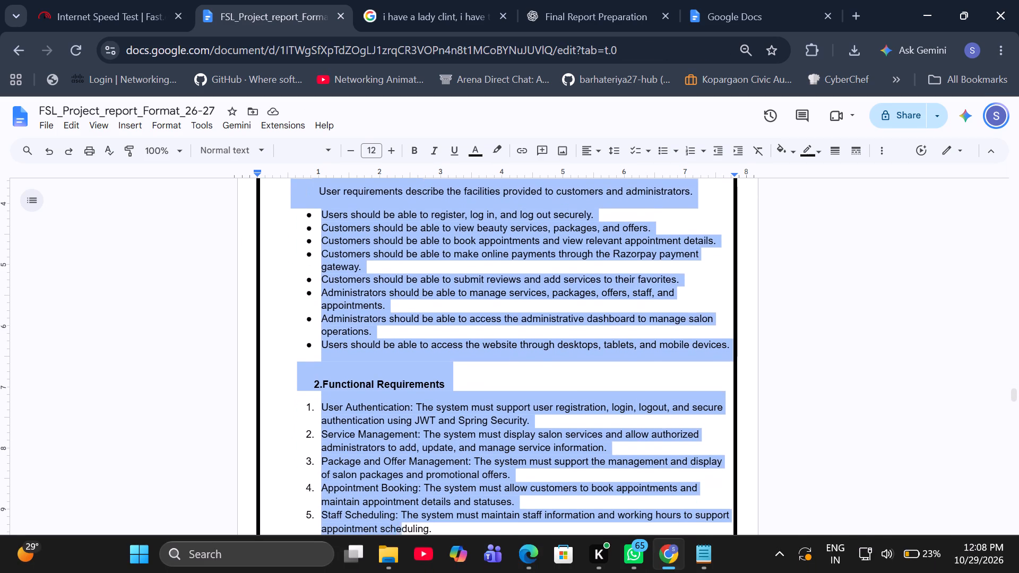
drag(422, 439, 443, 560)
scroll(422, 441, down, 3)
scroll(426, 485, down, 2)
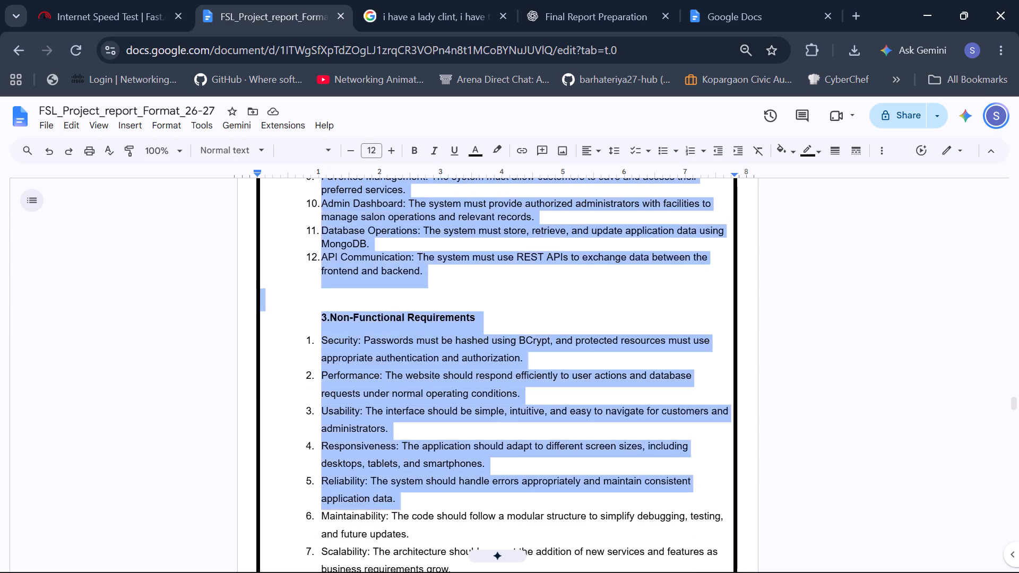
drag(443, 560, 509, 425)
scroll(443, 560, down, 3)
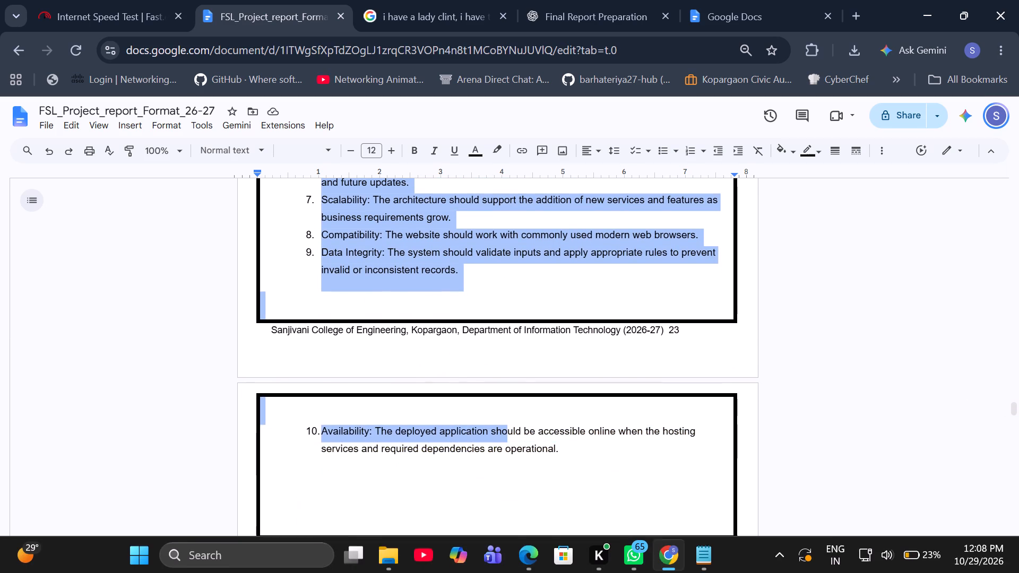
drag(509, 425, 523, 378)
scroll(523, 378, up, 4)
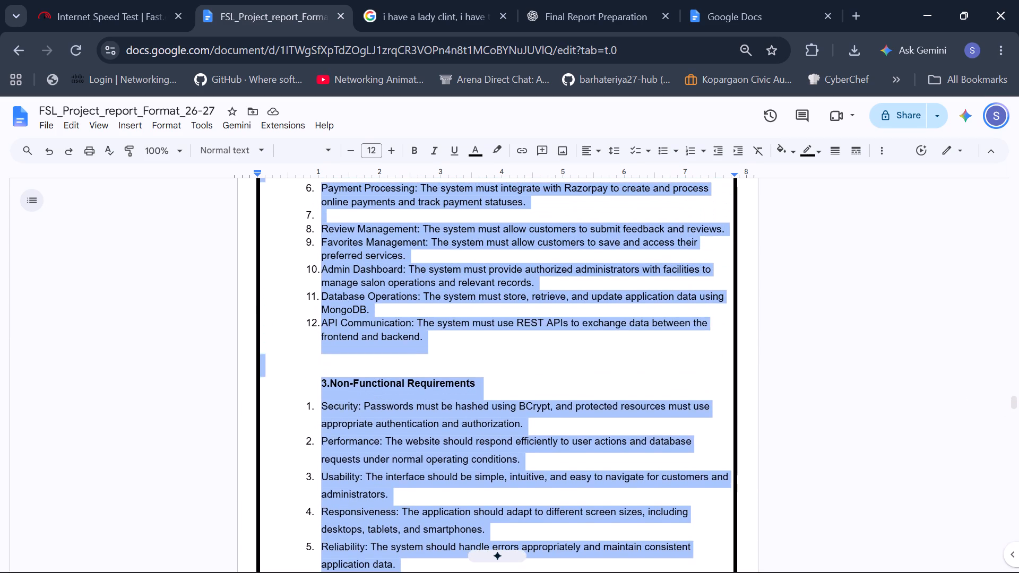
drag(523, 378, 433, 342)
click(615, 153)
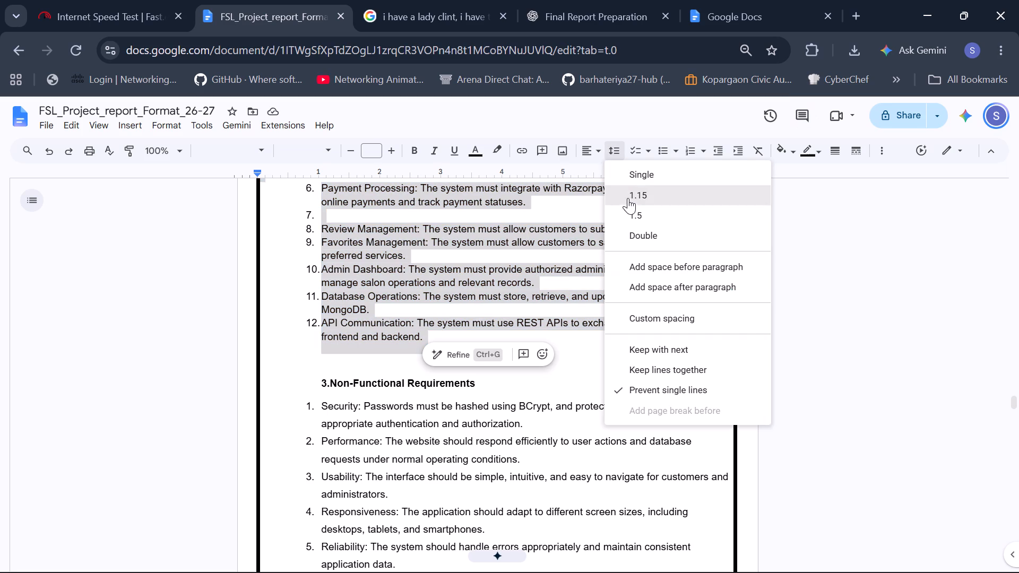
click(633, 207)
scroll(584, 284, up, 4)
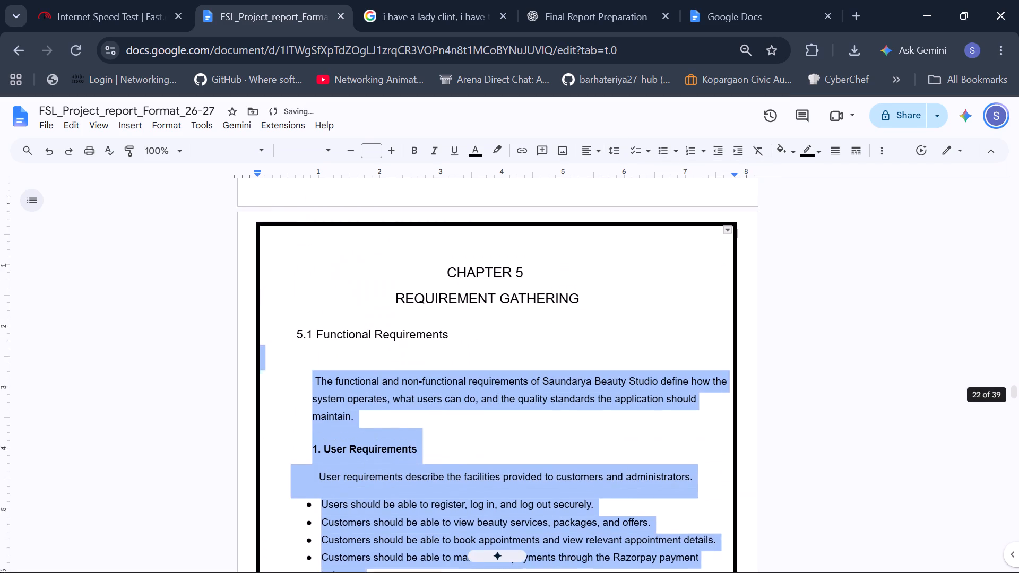
scroll(584, 284, up, 1)
click(584, 284)
Insert a blank unnumbered line between the Service Management and Package and Offer Management items of the Functional Requirements list.
scroll(472, 489, down, 6)
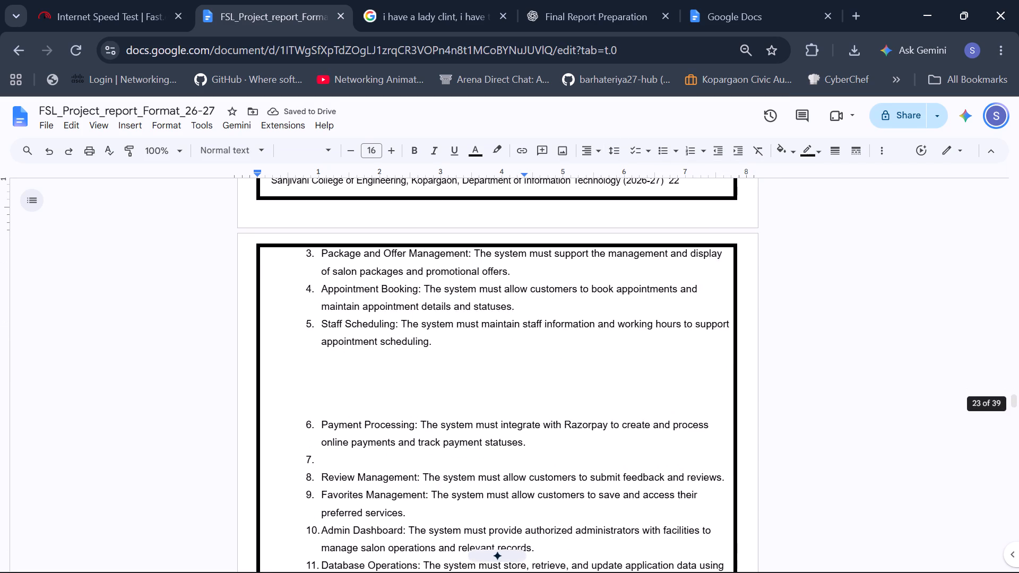
scroll(472, 489, down, 2)
scroll(472, 489, up, 4)
click(605, 276)
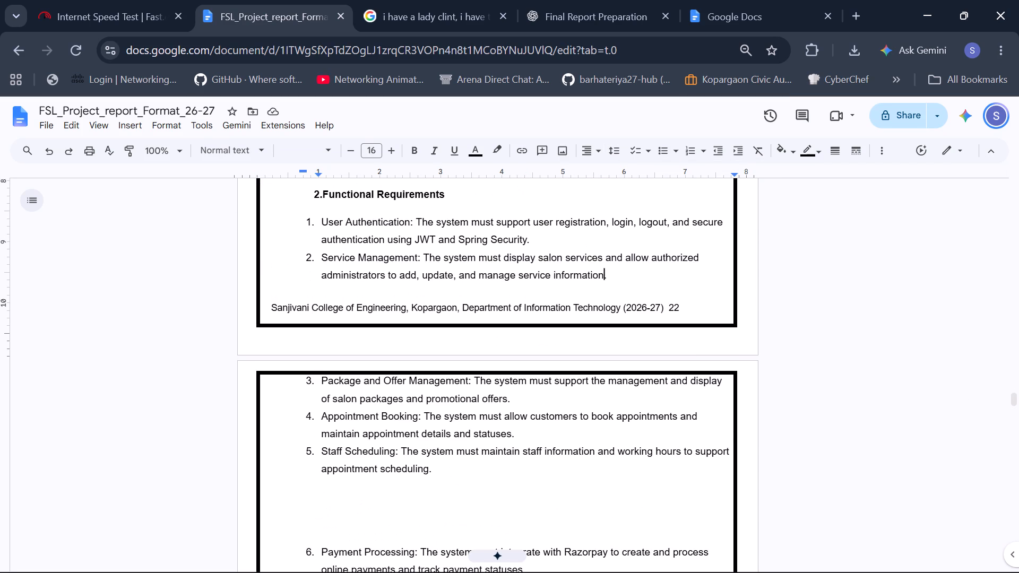
click(610, 280)
key(Return)
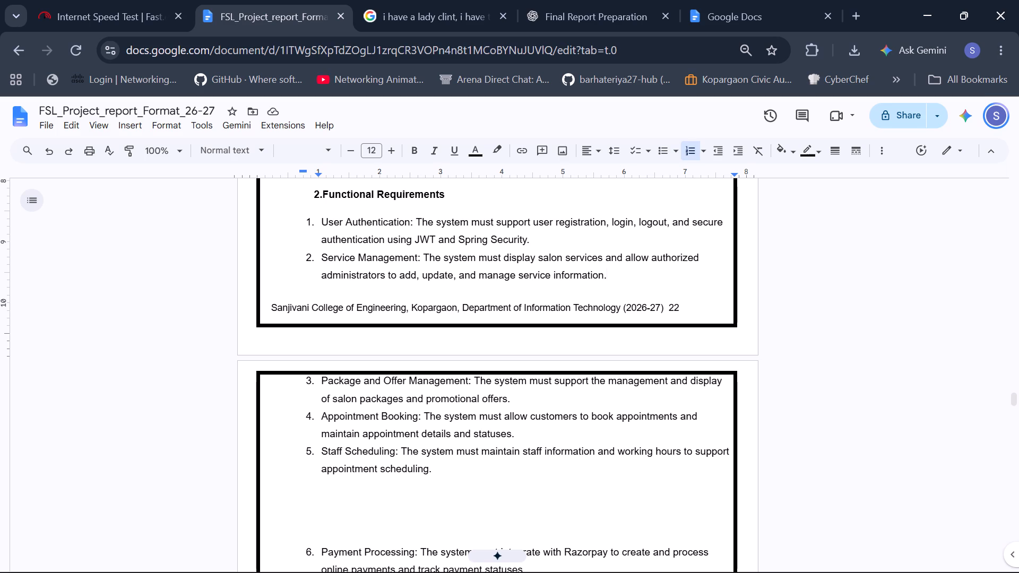
key(Return)
Remove the empty numbered item between Payment Processing and Review Management in the Functional Requirements list.
scroll(610, 280, down, 6)
scroll(610, 280, up, 1)
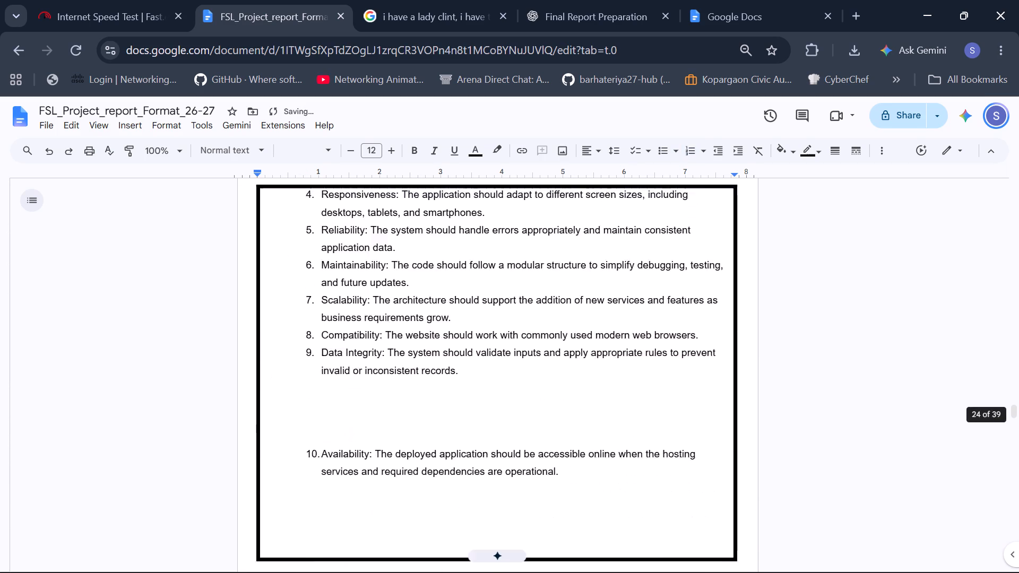
scroll(610, 280, up, 2)
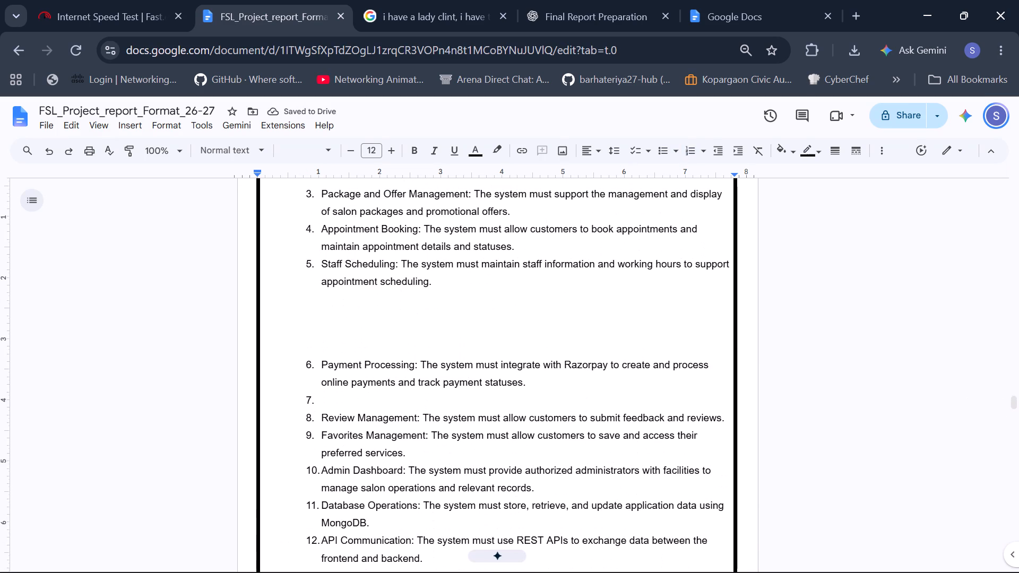
scroll(610, 280, up, 1)
drag(315, 395, 304, 394)
key(BackSpace)
key(BackSpace)
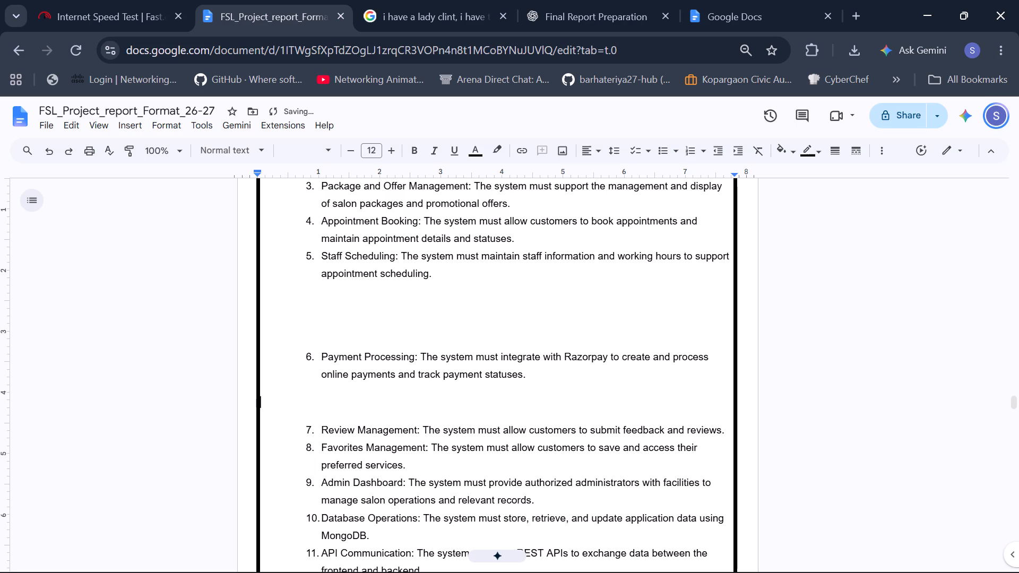
key(BackSpace)
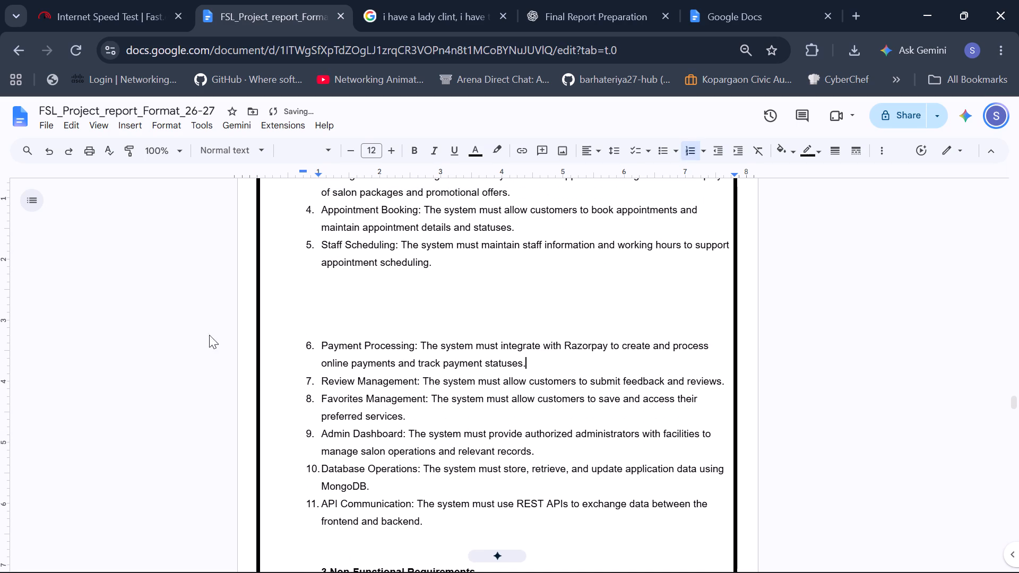
Remove the blank lines between the Staff Scheduling and Payment Processing items of the Functional Requirements list.
click(305, 329)
key(BackSpace)
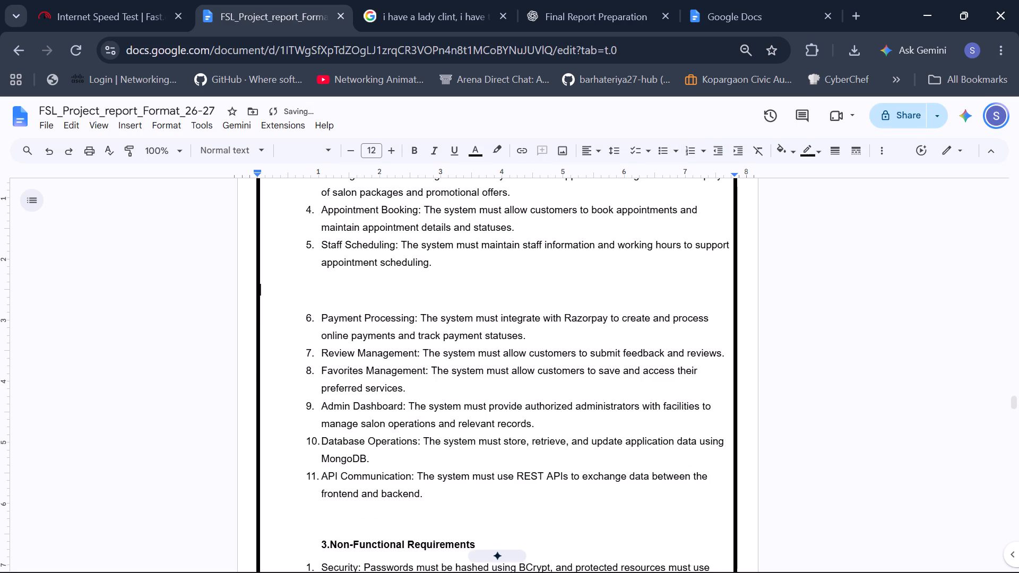
key(BackSpace)
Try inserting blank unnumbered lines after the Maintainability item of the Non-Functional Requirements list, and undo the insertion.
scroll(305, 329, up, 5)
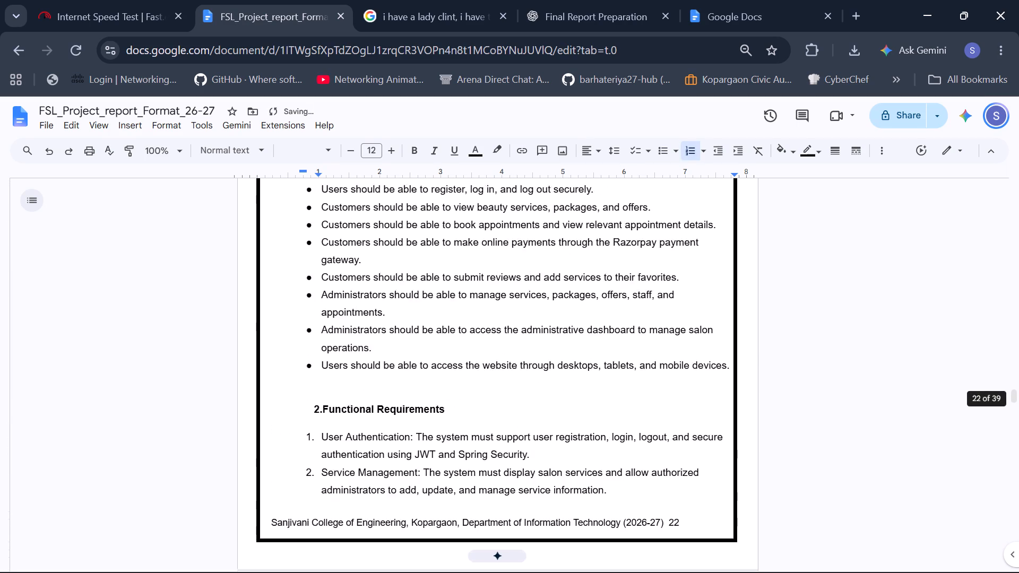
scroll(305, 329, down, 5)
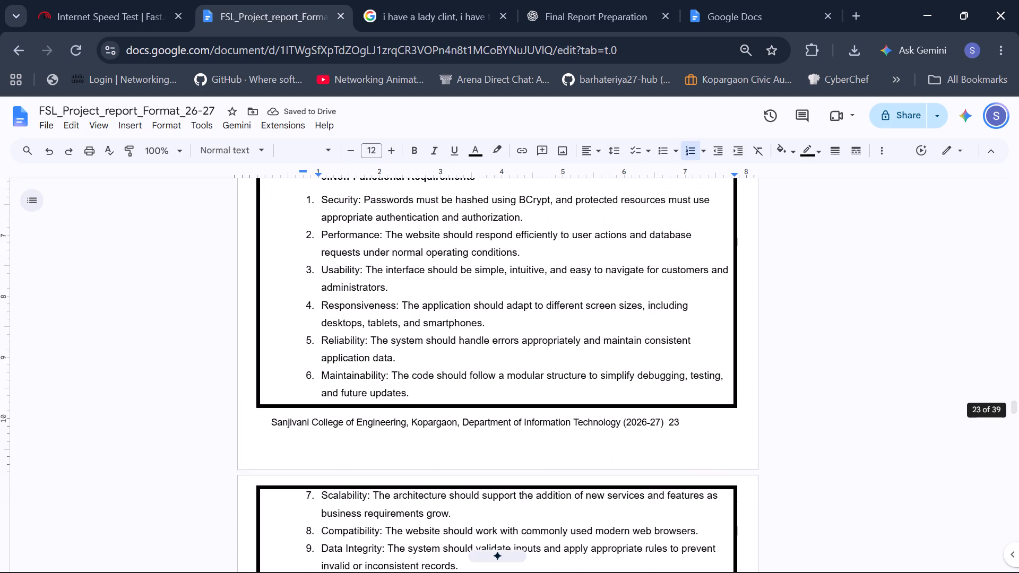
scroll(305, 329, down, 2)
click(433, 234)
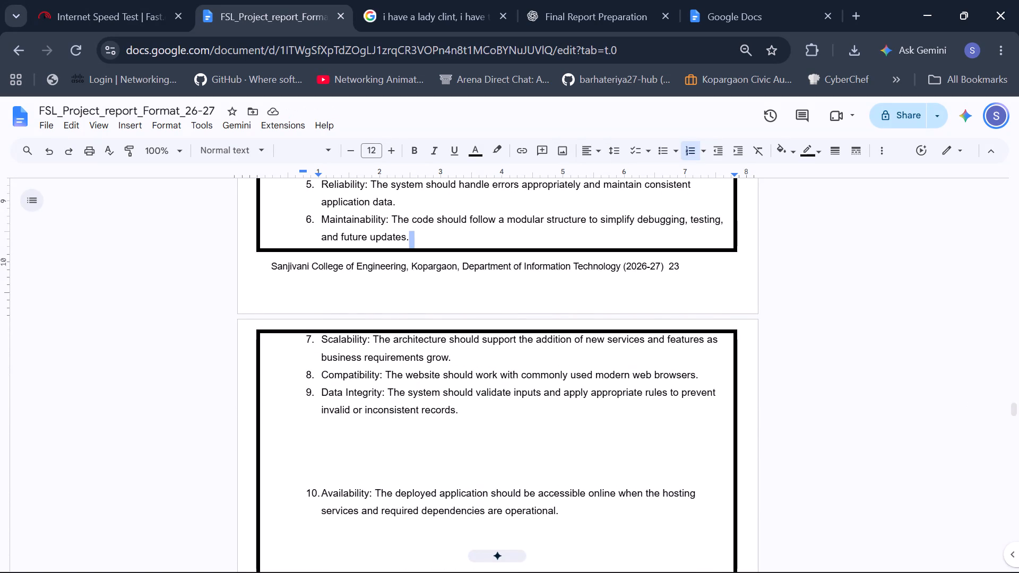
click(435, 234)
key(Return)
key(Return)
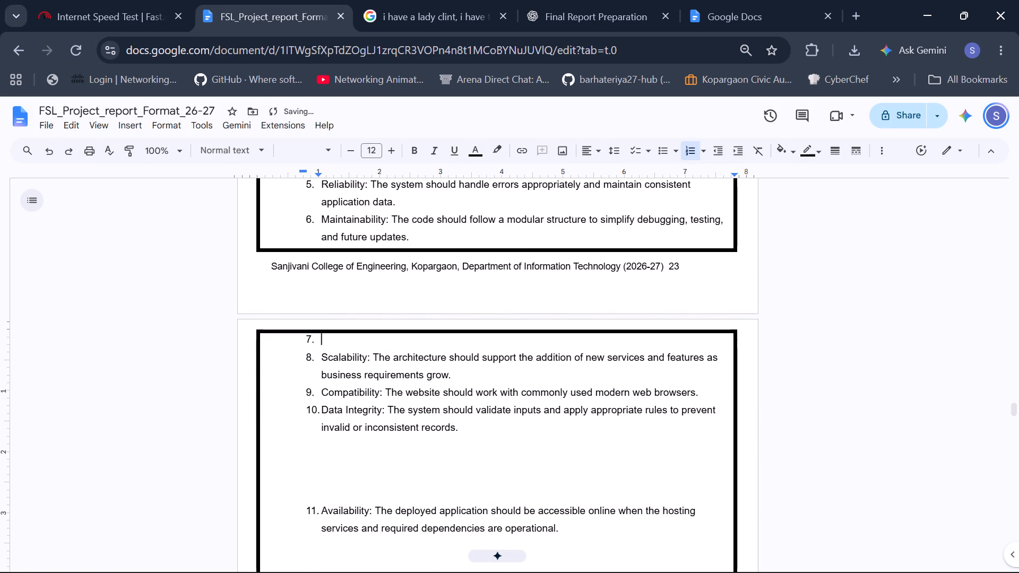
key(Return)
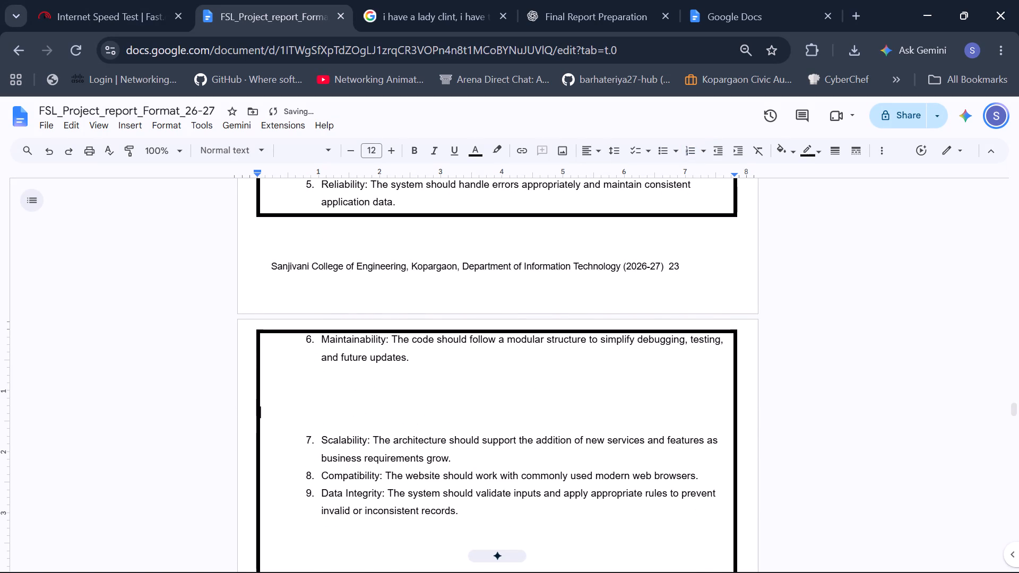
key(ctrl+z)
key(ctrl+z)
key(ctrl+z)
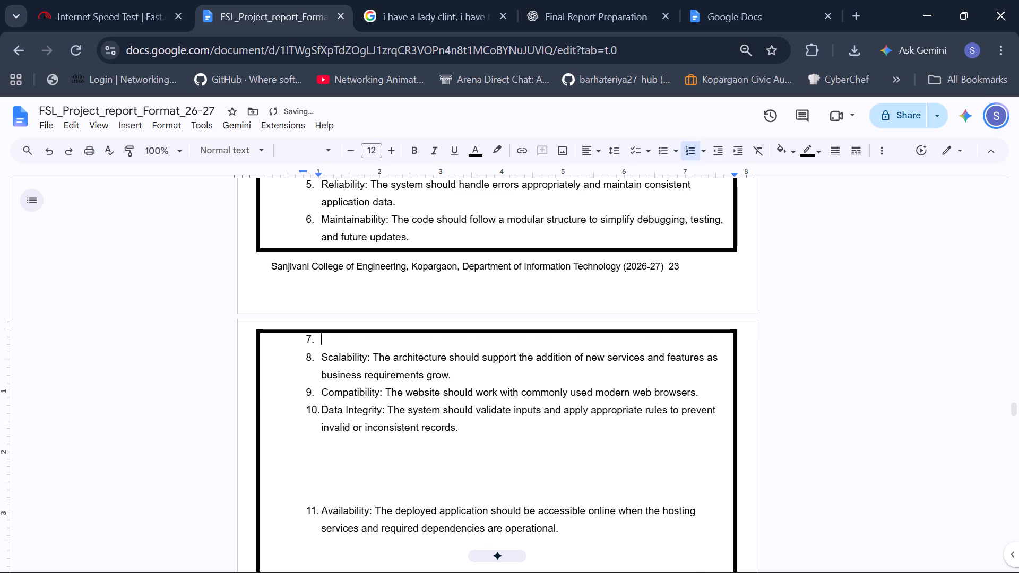
Insert blank unnumbered lines between the Reliability and Maintainability items of the Non-Functional Requirements list.
click(405, 201)
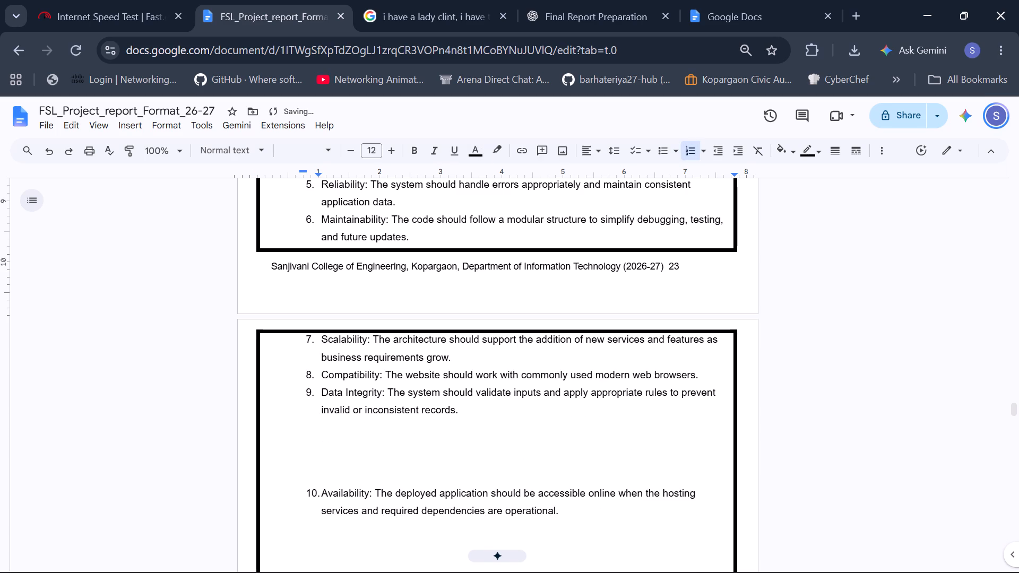
key(Return)
key(Return)
key(Return)
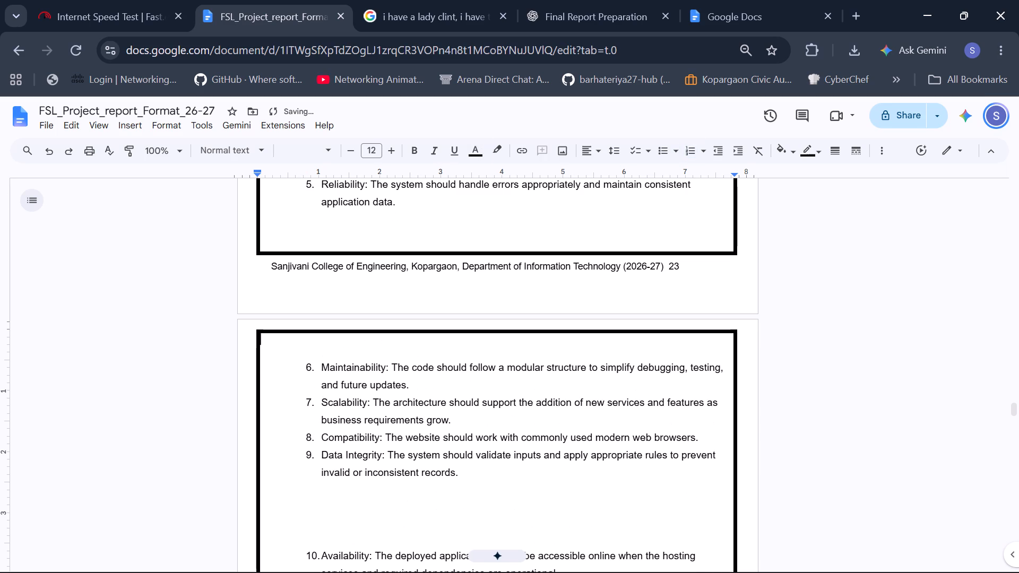
Remove the blank lines between the Data Integrity and Availability items of the Non-Functional Requirements list.
scroll(470, 328, down, 2)
drag(359, 239, 354, 236)
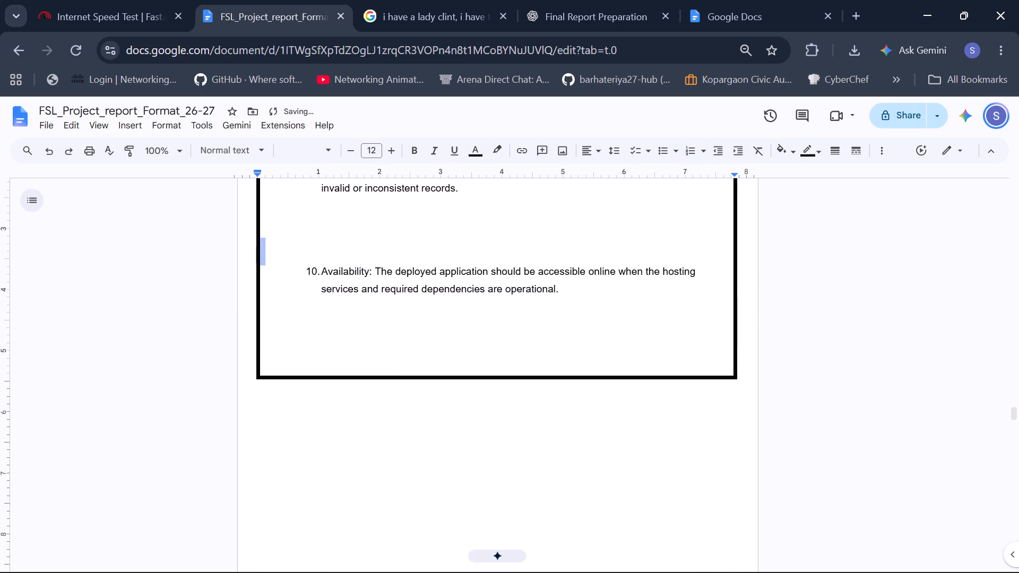
drag(354, 236, 350, 231)
key(BackSpace)
key(BackSpace)
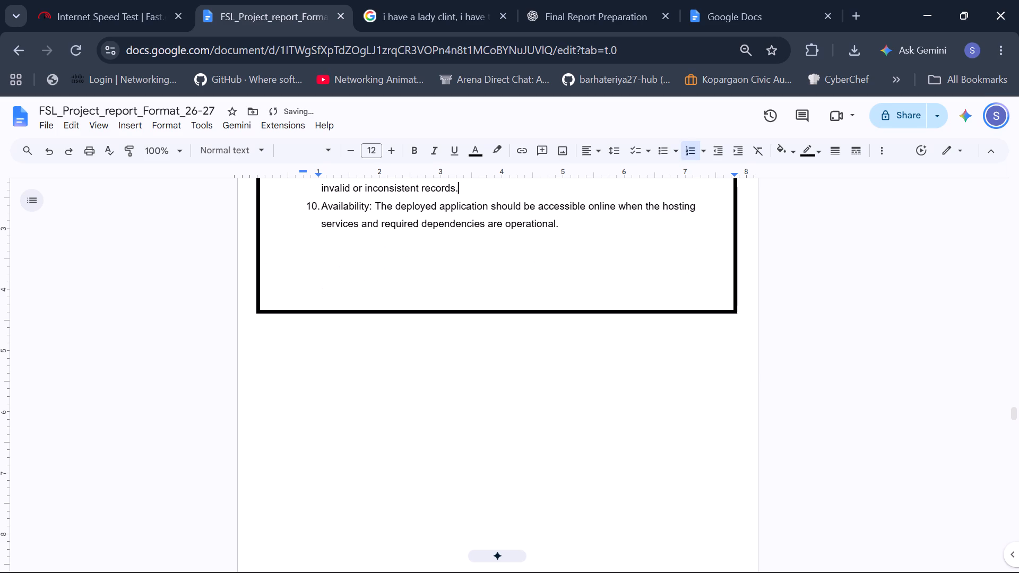
Add blank lines below the Availability item to extend the page border down to the footer, undoing the last line added.
scroll(350, 232, up, 3)
scroll(350, 232, down, 2)
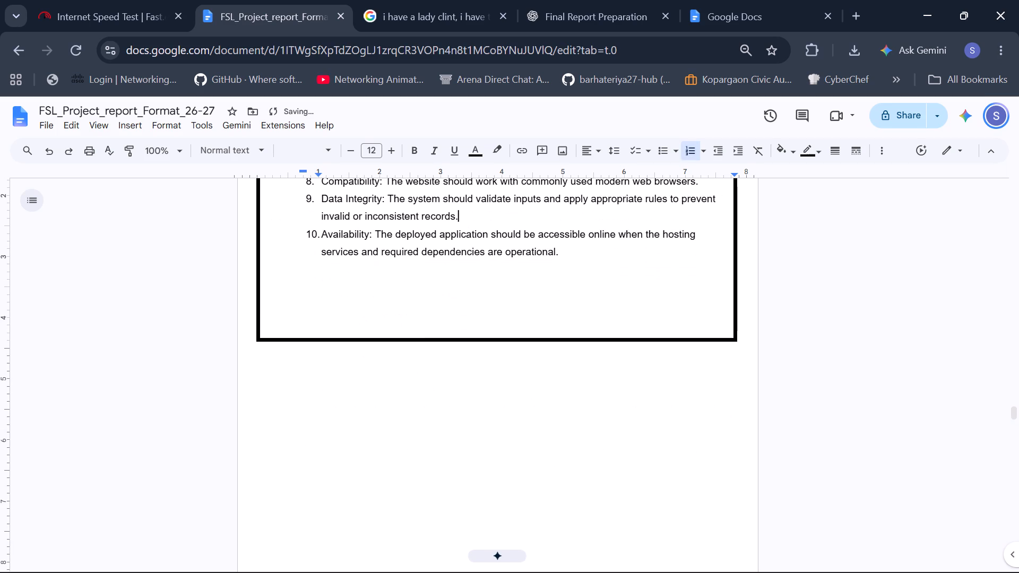
click(499, 298)
key(Return)
key(Return)
key(Return)
key(Return)
key(Return)
key(Return)
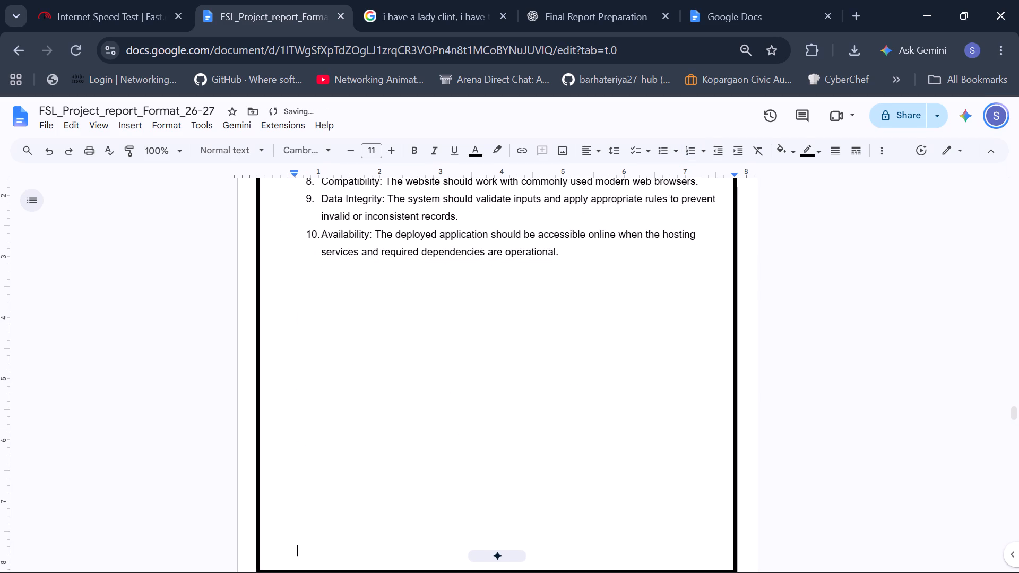
scroll(499, 298, down, 2)
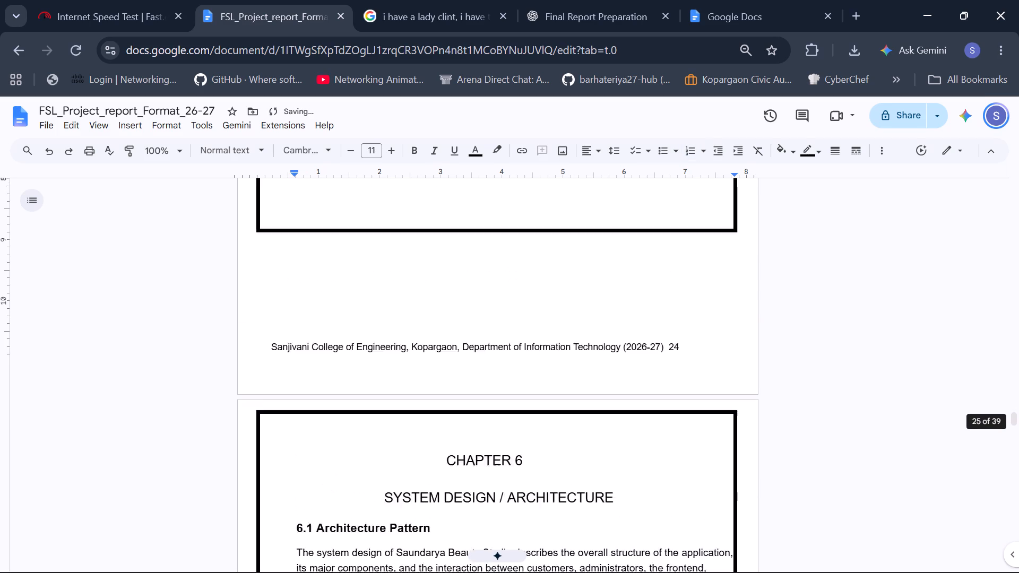
scroll(499, 298, down, 1)
key(Return)
key(Return)
key(Return)
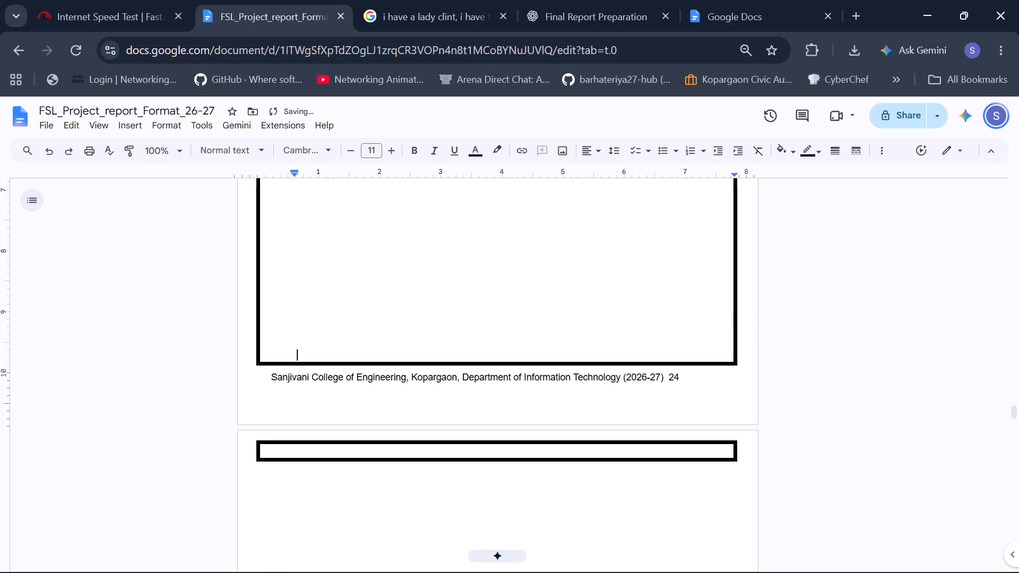
key(ctrl+x)
key(ctrl+z)
Remove the surplus blank lines between the Responsive Layout item and the "6.2 System Components" heading in Chapter 6.
scroll(499, 298, down, 2)
click(552, 331)
scroll(552, 331, down, 7)
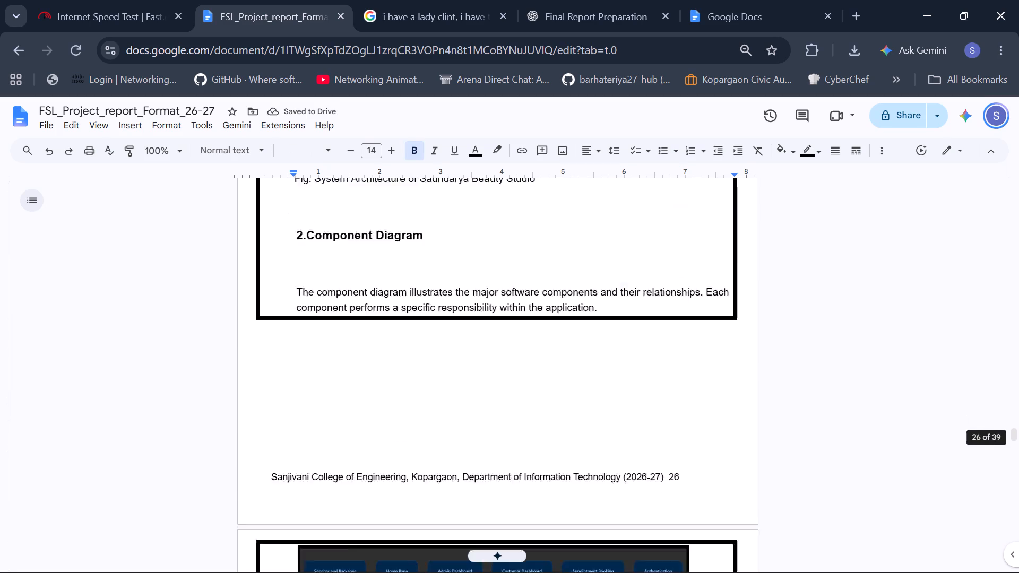
scroll(552, 331, down, 10)
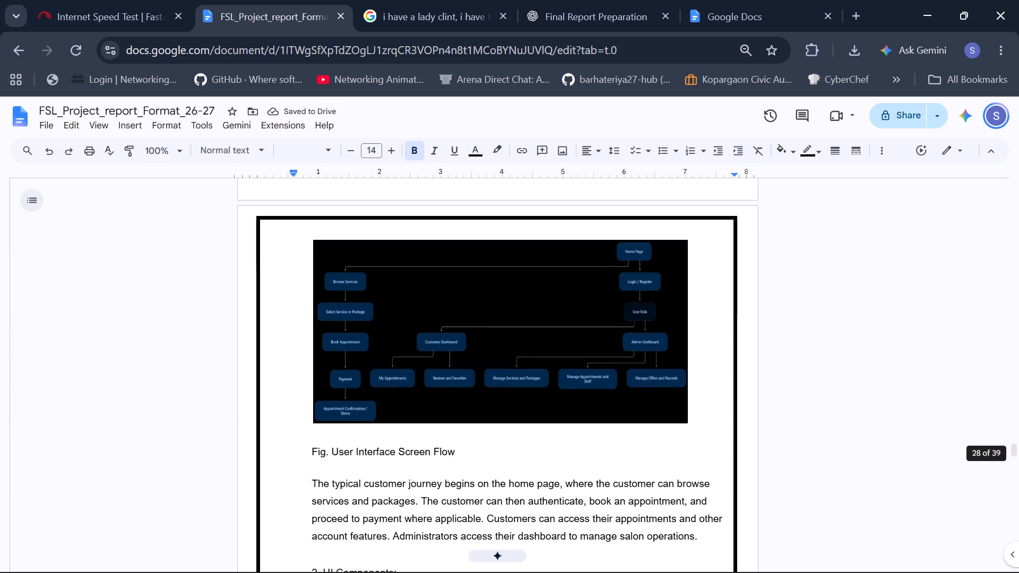
click(466, 447)
scroll(466, 447, down, 2)
scroll(502, 338, down, 3)
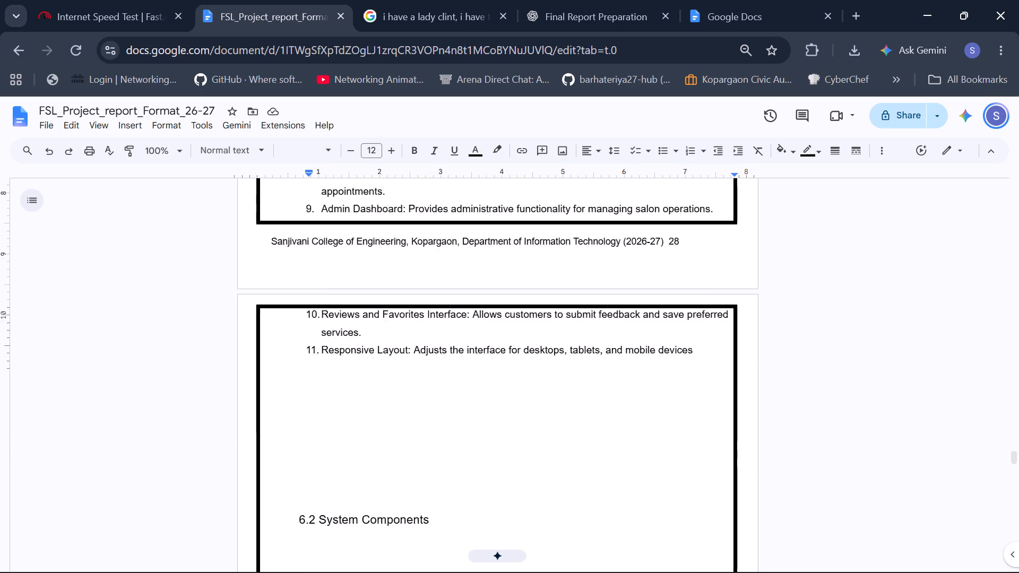
scroll(502, 338, down, 1)
click(419, 362)
key(BackSpace)
key(BackSpace)
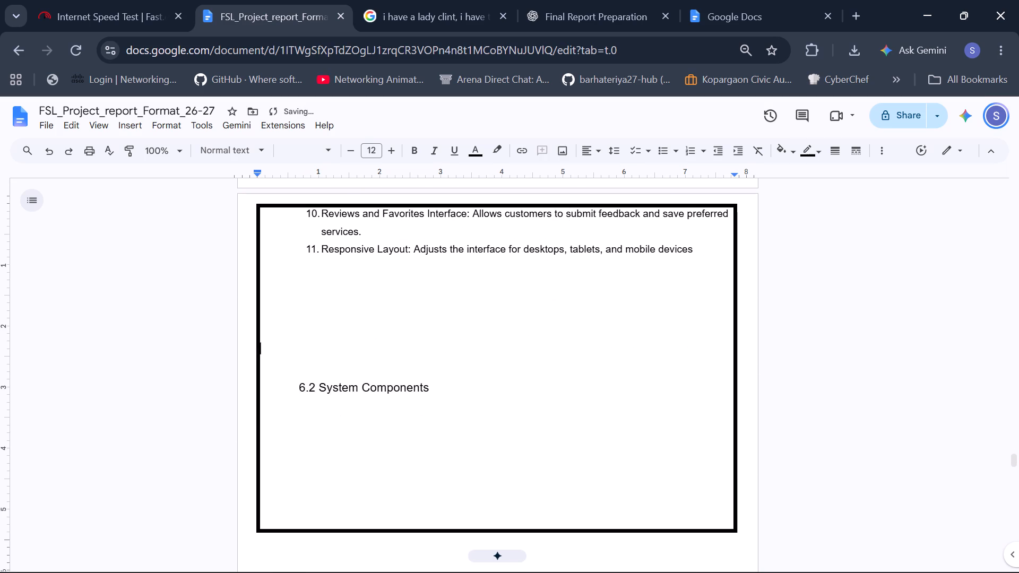
key(BackSpace)
key(BackSpace)
key(BackSpace)
key(BackSpace)
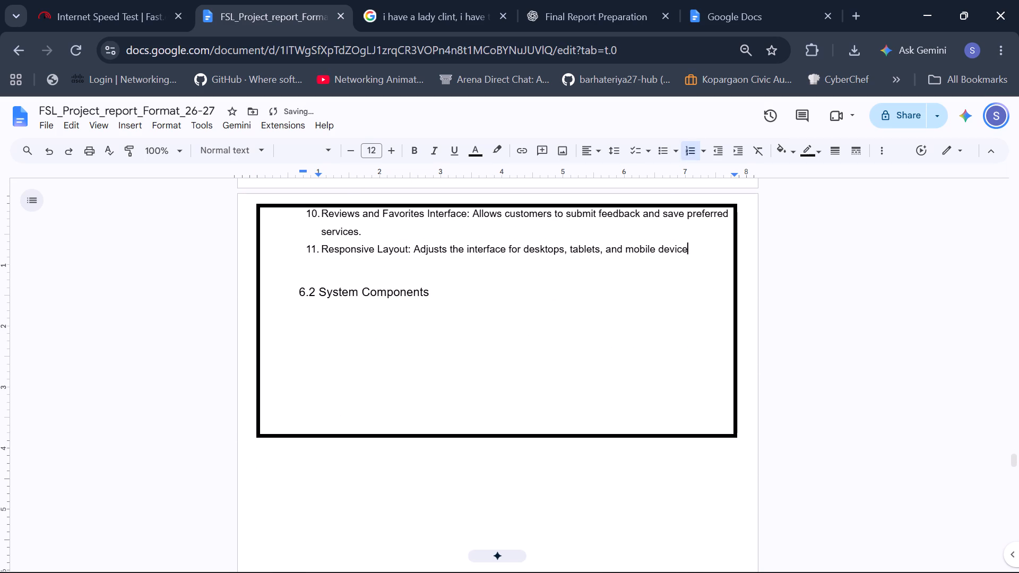
key(ctrl+z)
key(BackSpace)
key(BackSpace)
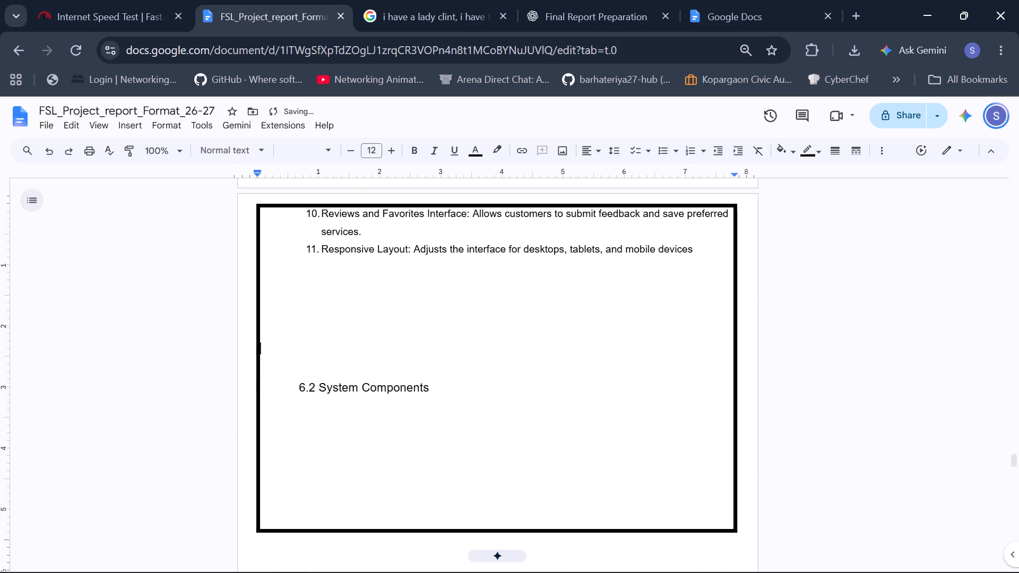
key(BackSpace)
key(BackSpace)
key(BackSpace)
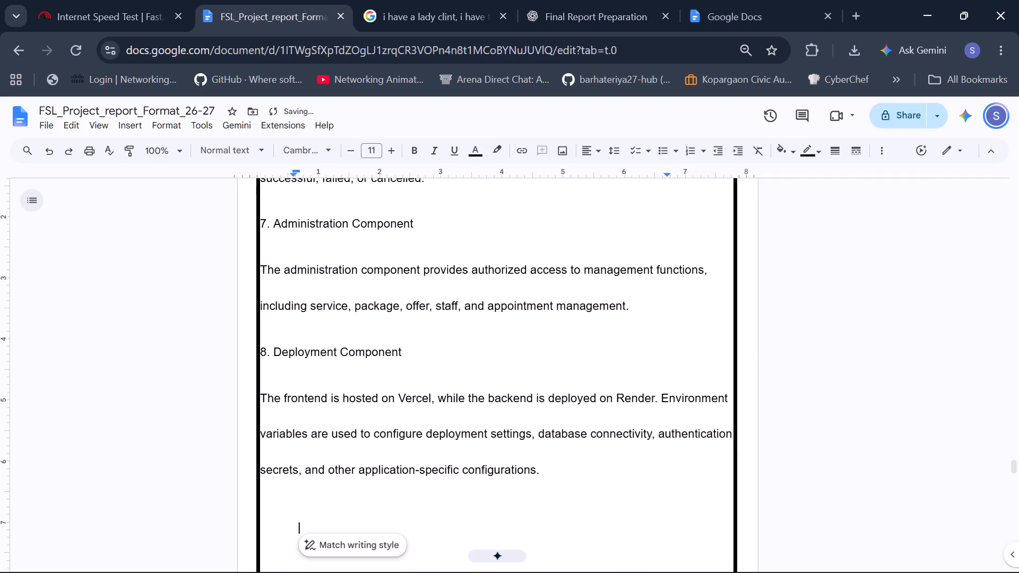
Set all the pasted System Components text to font size 12 and increase its indent by one level.
drag(566, 493, 295, 317)
scroll(287, 187, up, 3)
scroll(295, 317, up, 2)
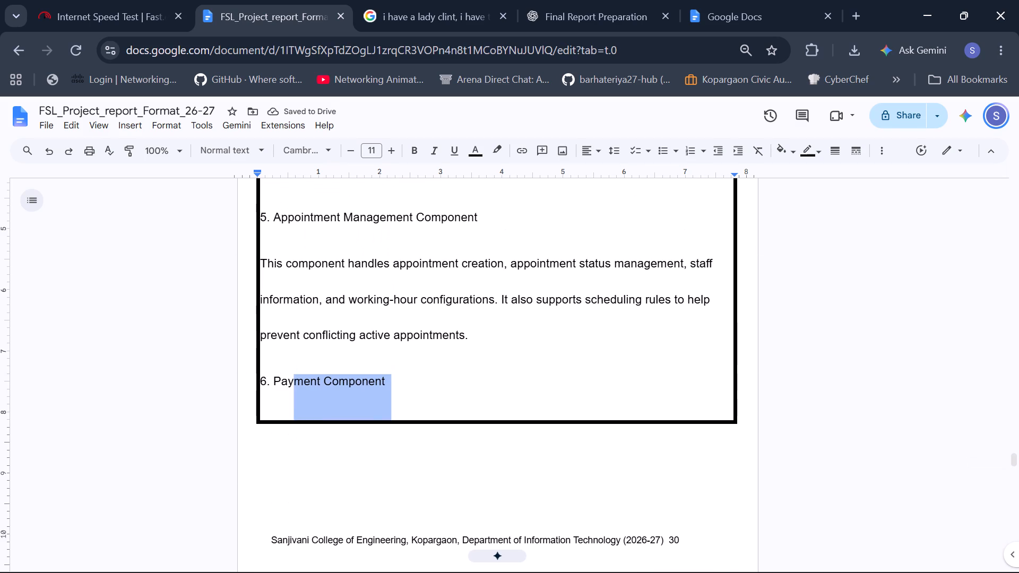
scroll(295, 317, up, 1)
drag(295, 317, 269, 226)
scroll(269, 226, up, 3)
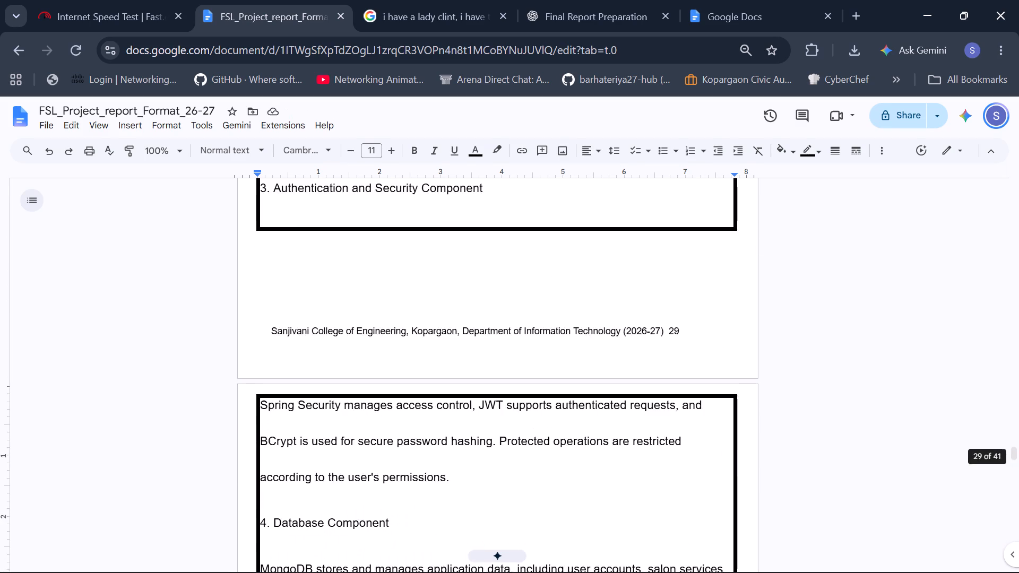
scroll(269, 226, up, 5)
drag(269, 226, 266, 318)
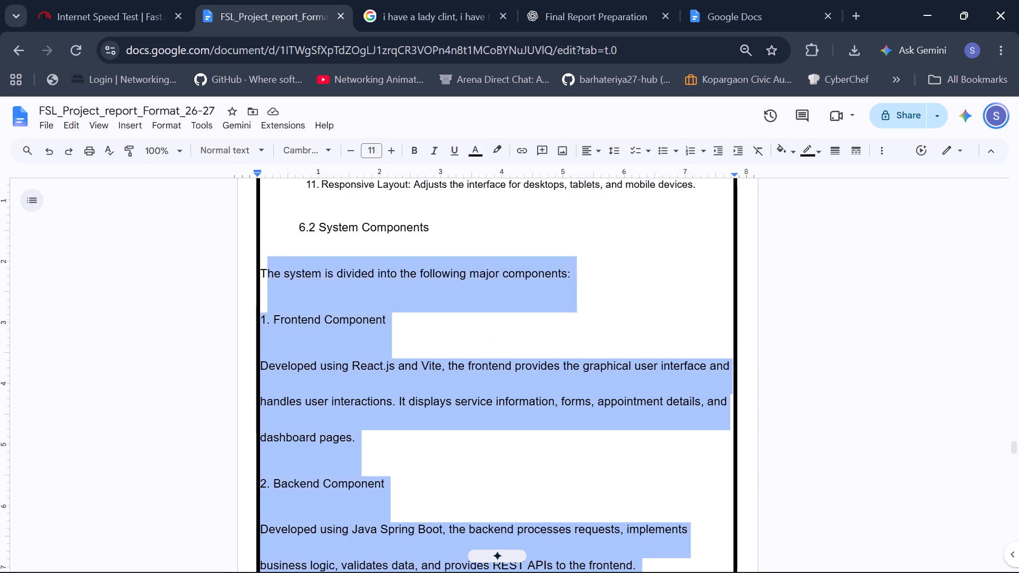
drag(266, 318, 256, 283)
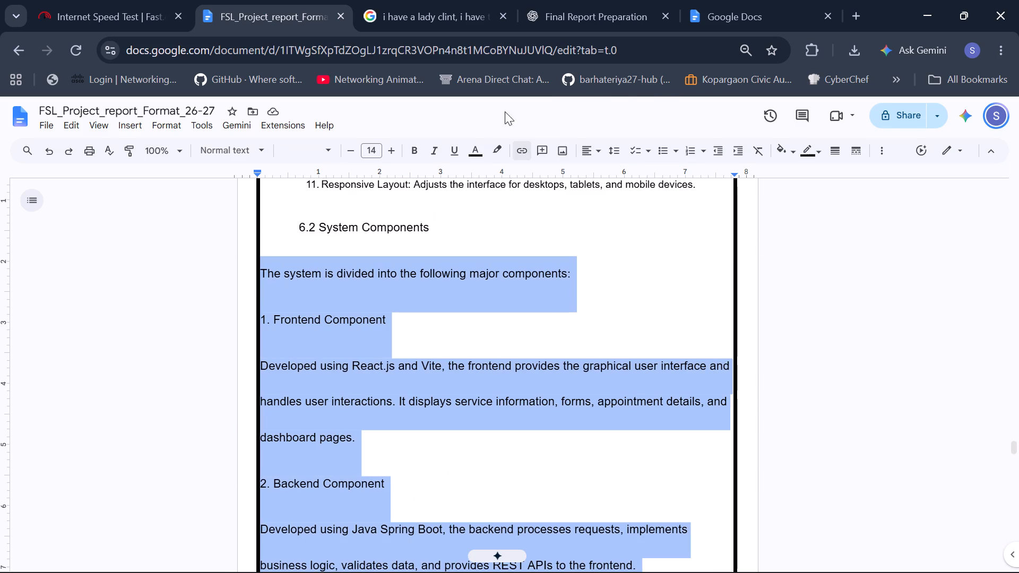
double_click(353, 152)
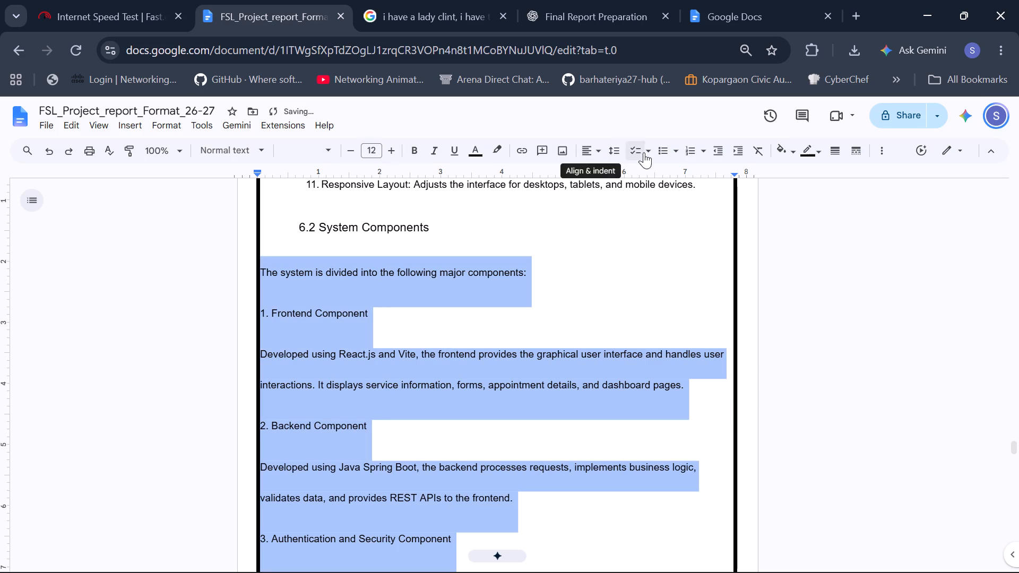
click(736, 148)
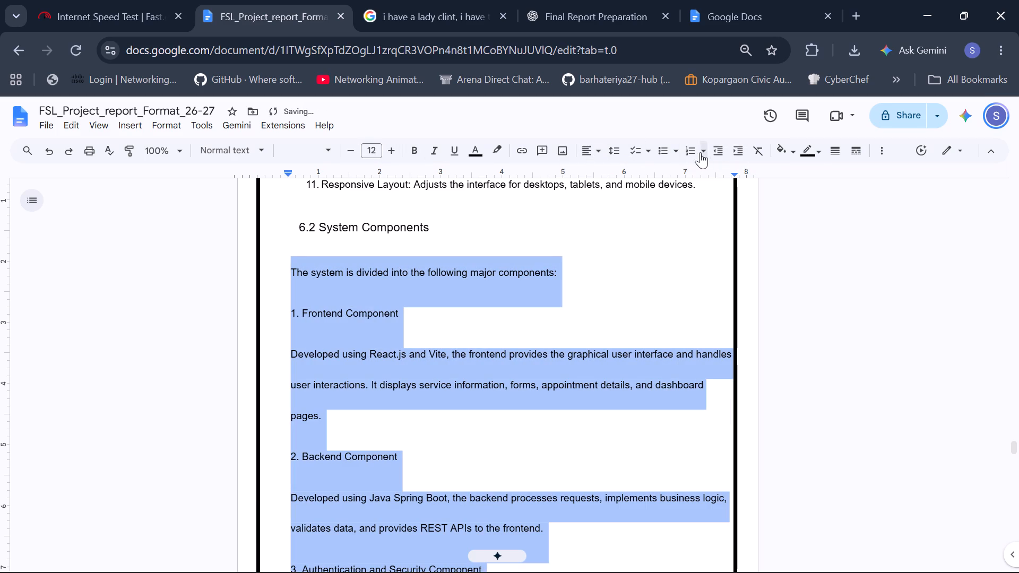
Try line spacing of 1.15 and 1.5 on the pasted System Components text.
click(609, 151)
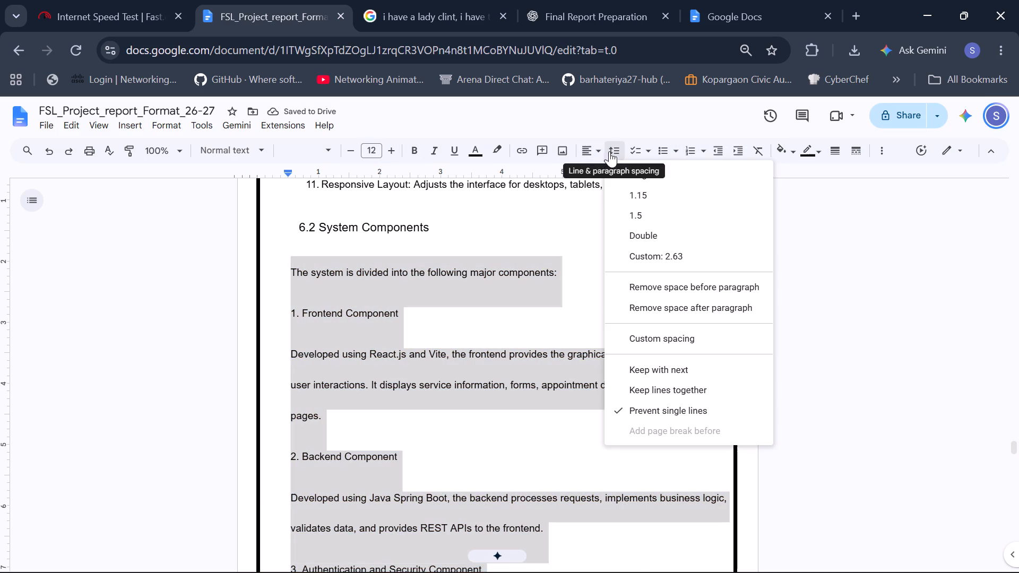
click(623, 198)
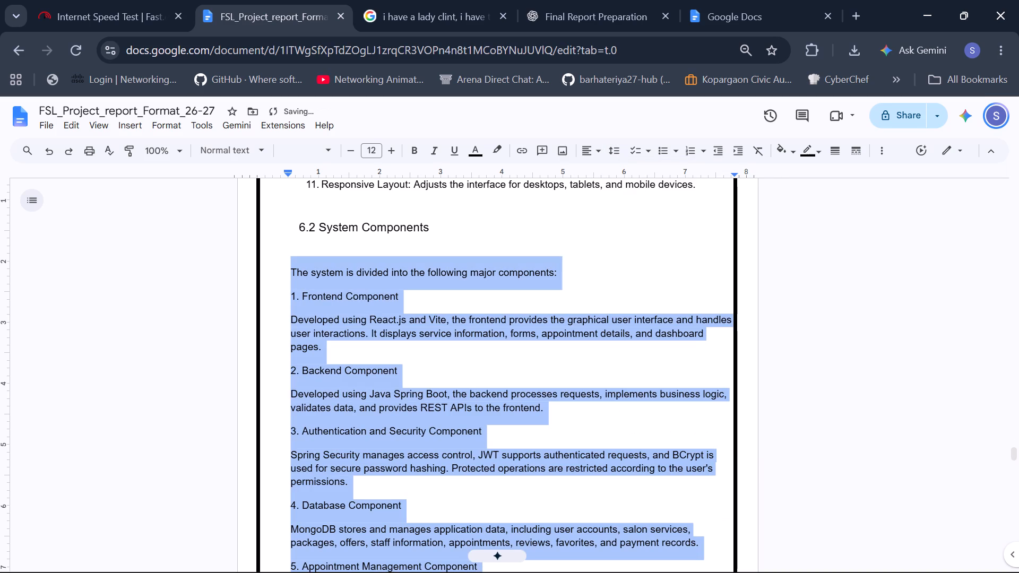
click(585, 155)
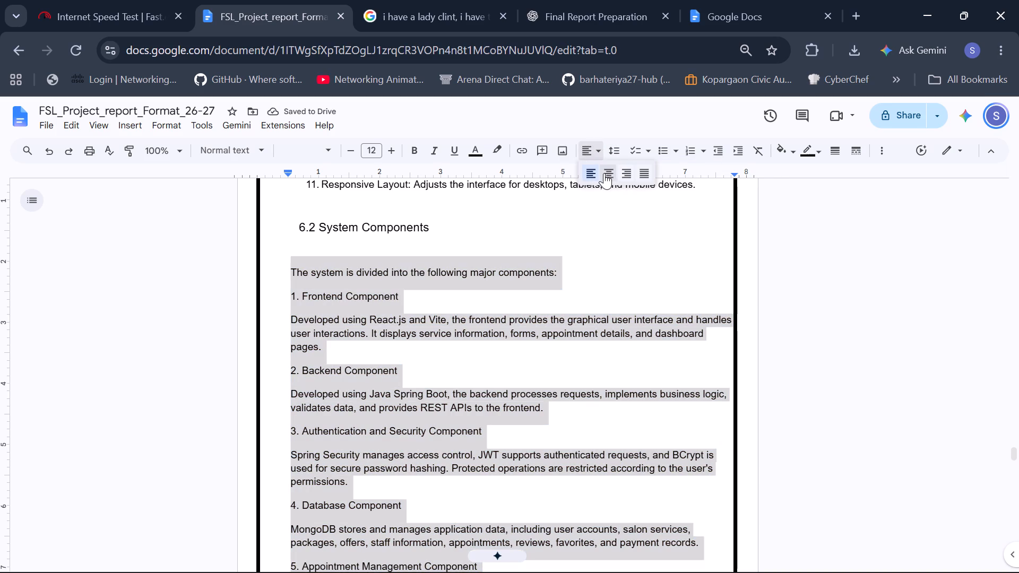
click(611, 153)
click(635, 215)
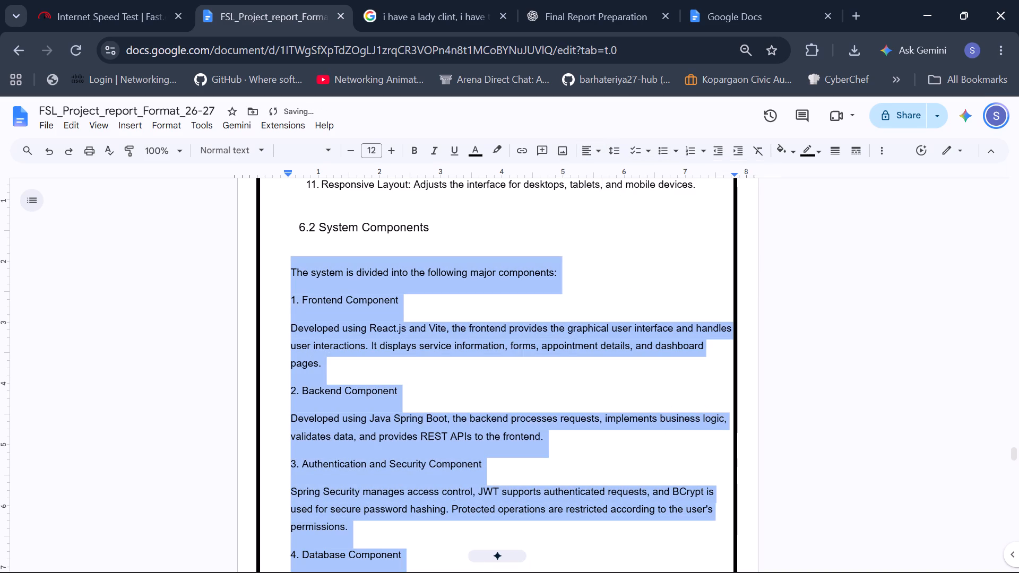
Set the line spacing of the pasted System Components text to 1.15.
click(589, 150)
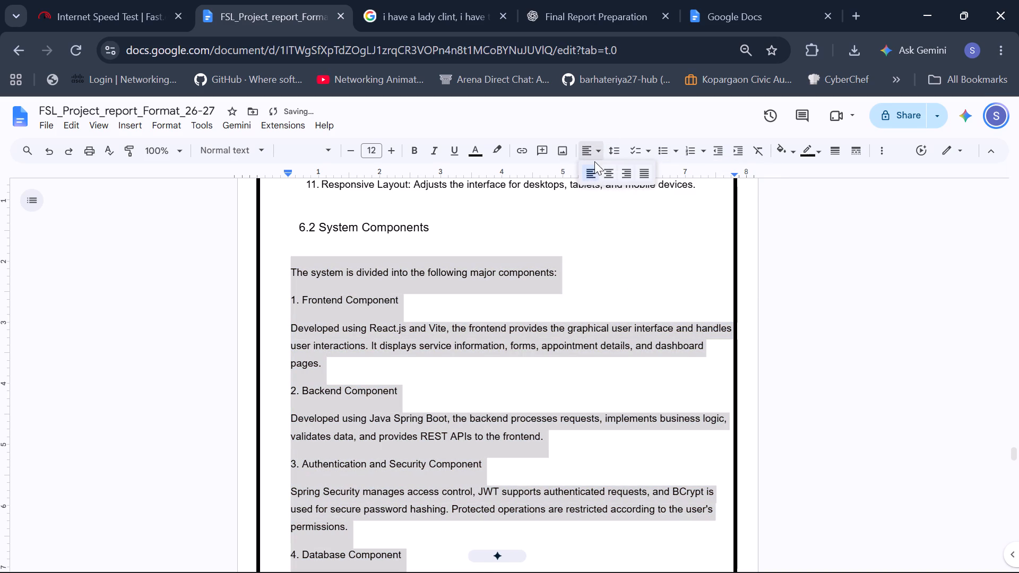
click(616, 149)
click(632, 194)
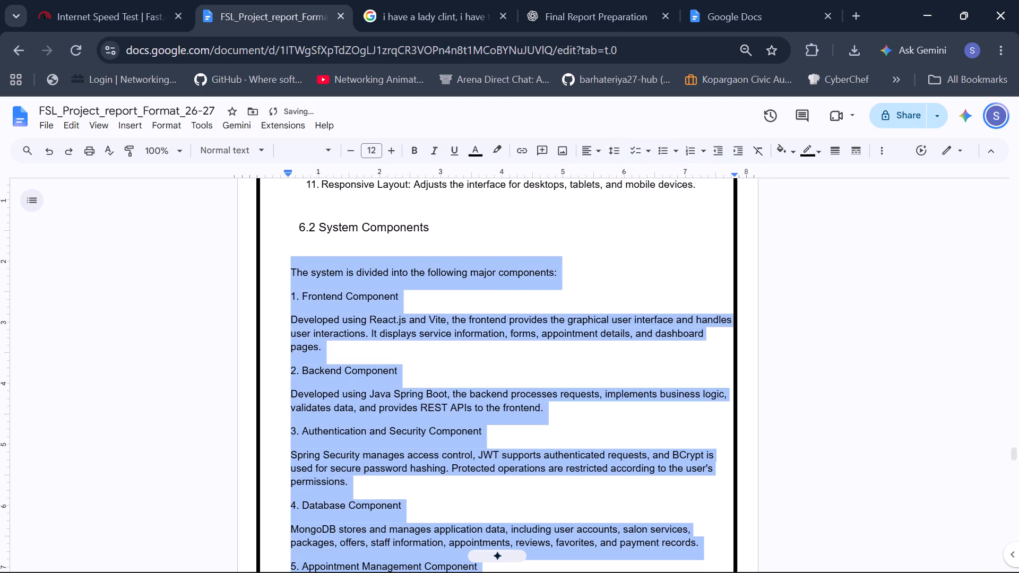
click(609, 310)
Insert two blank lines after the Payment Component paragraph to push "7. Administration Component" onto the next page.
scroll(609, 310, down, 3)
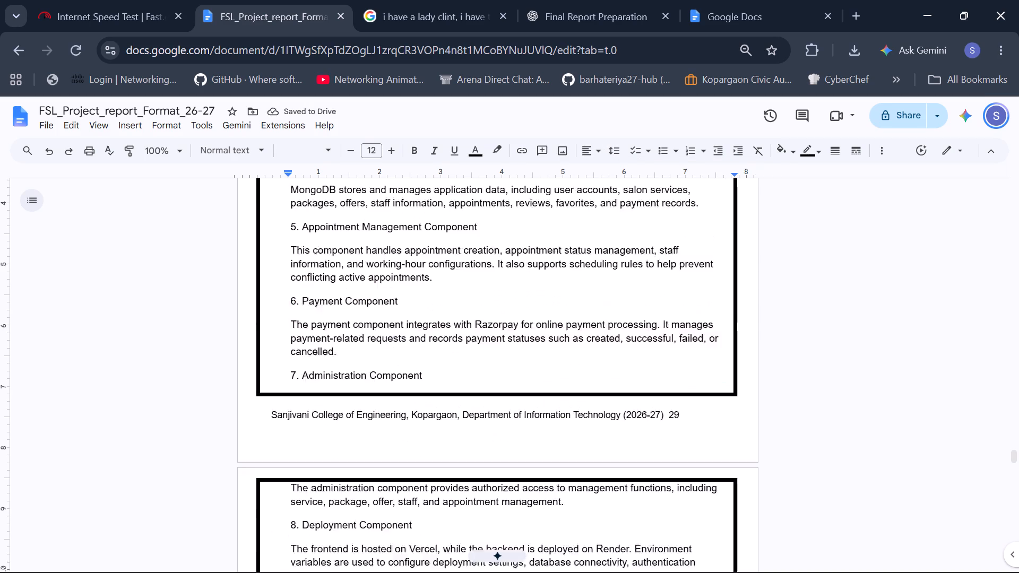
scroll(609, 310, down, 1)
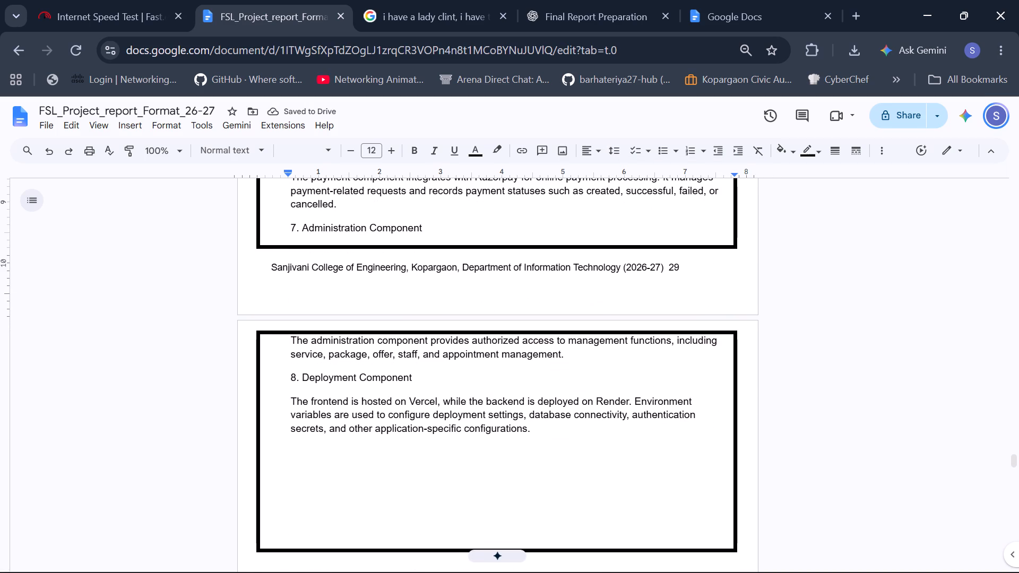
click(361, 198)
key(Return)
key(Return)
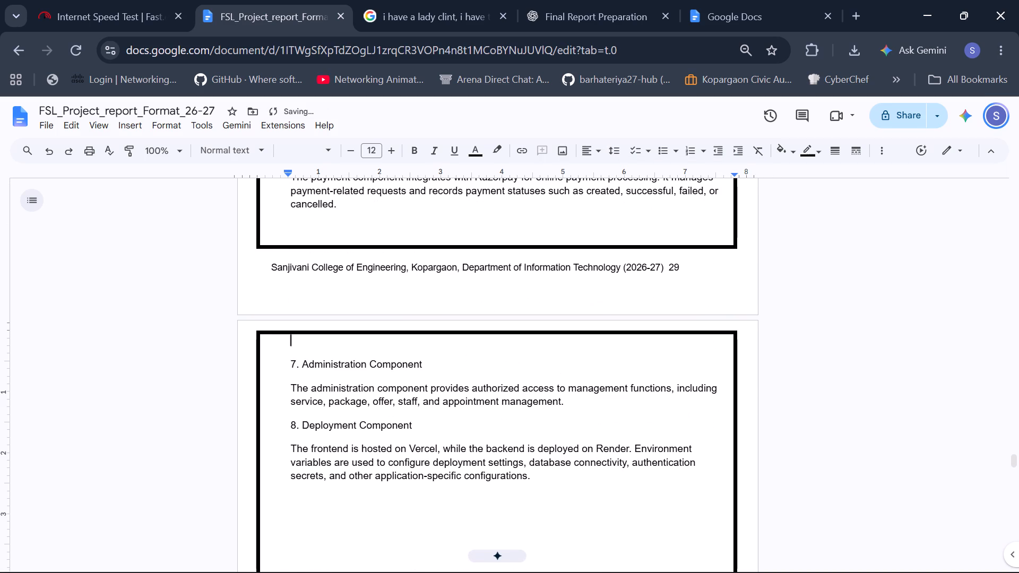
Insert a blank unnumbered line after the Customer Dashboard item in the UI Components list, moving the Admin Dashboard item to the next page.
scroll(439, 467, up, 2)
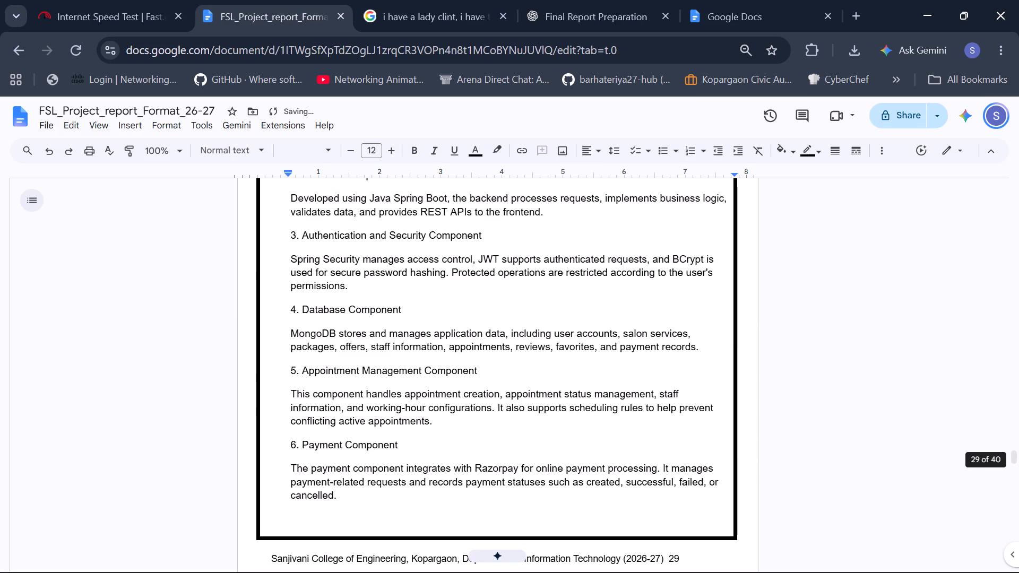
scroll(439, 467, up, 5)
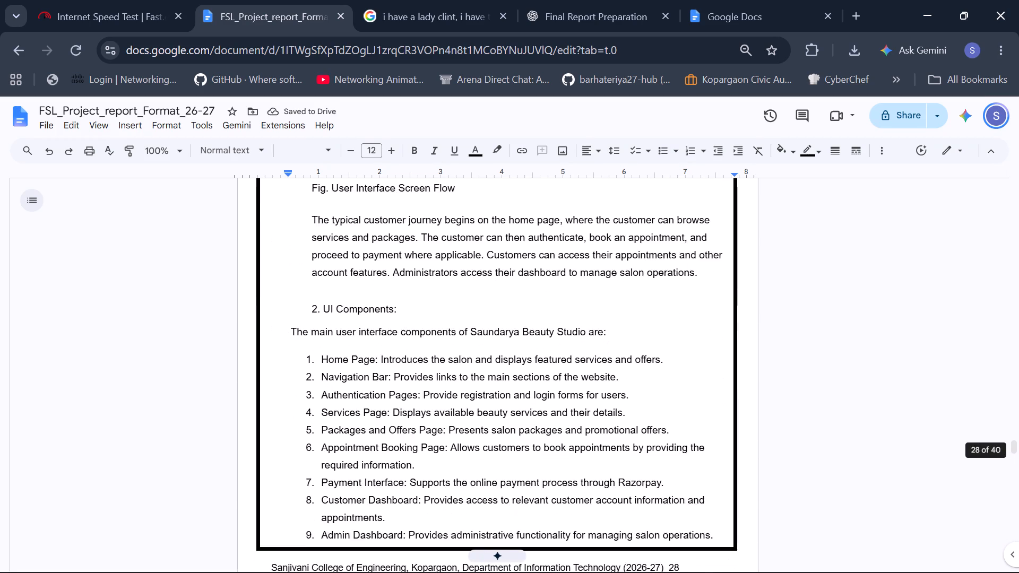
scroll(439, 467, down, 1)
click(396, 373)
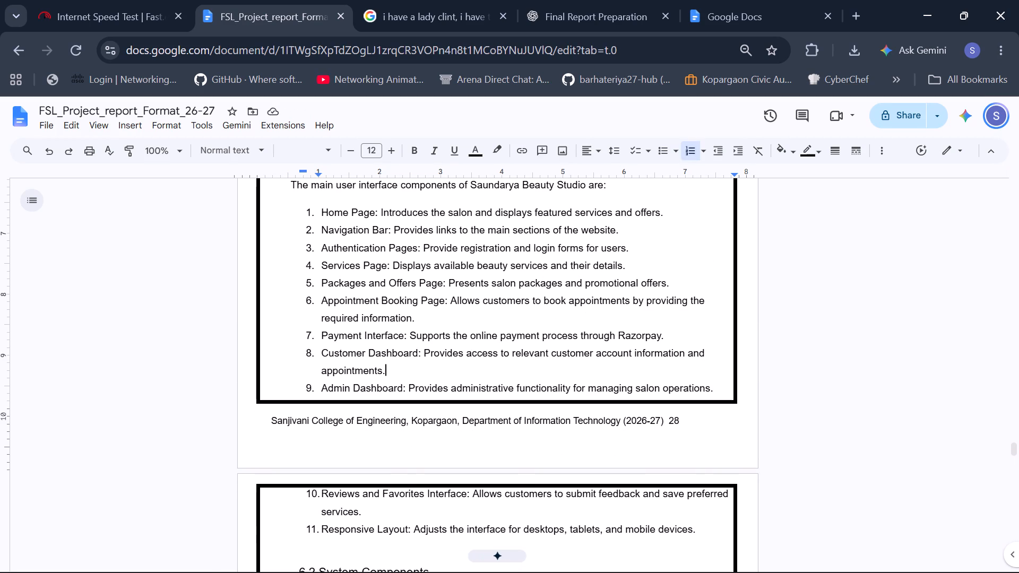
key(Return)
key(Return)
scroll(396, 373, down, 2)
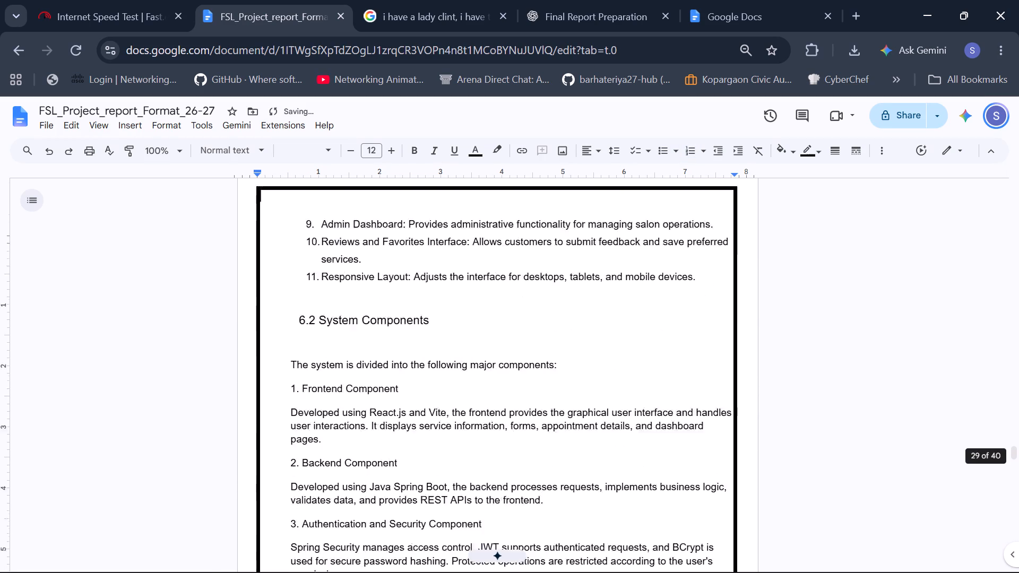
Make the "6.2 System Components" heading bold.
scroll(396, 373, up, 1)
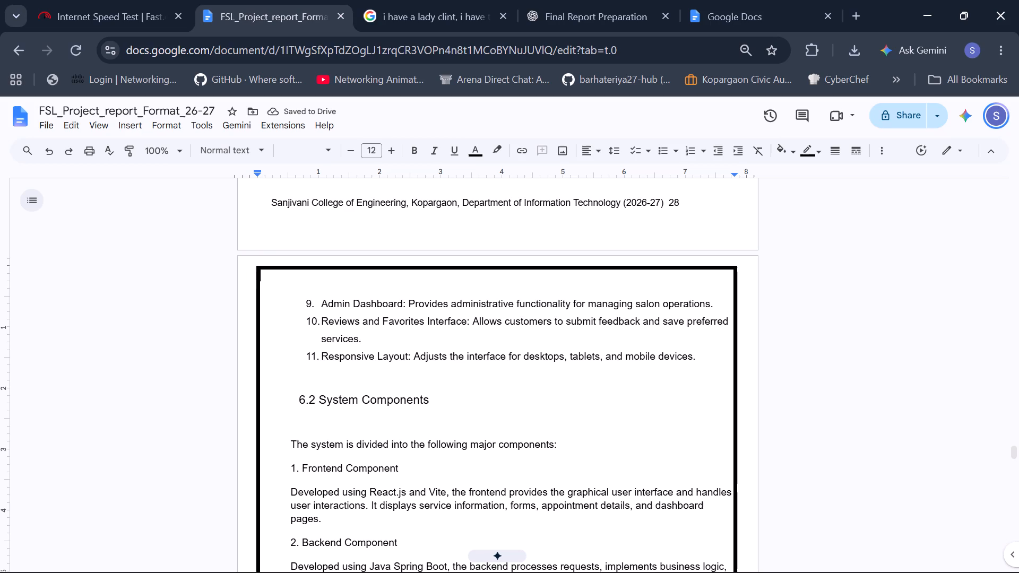
triple_click(378, 398)
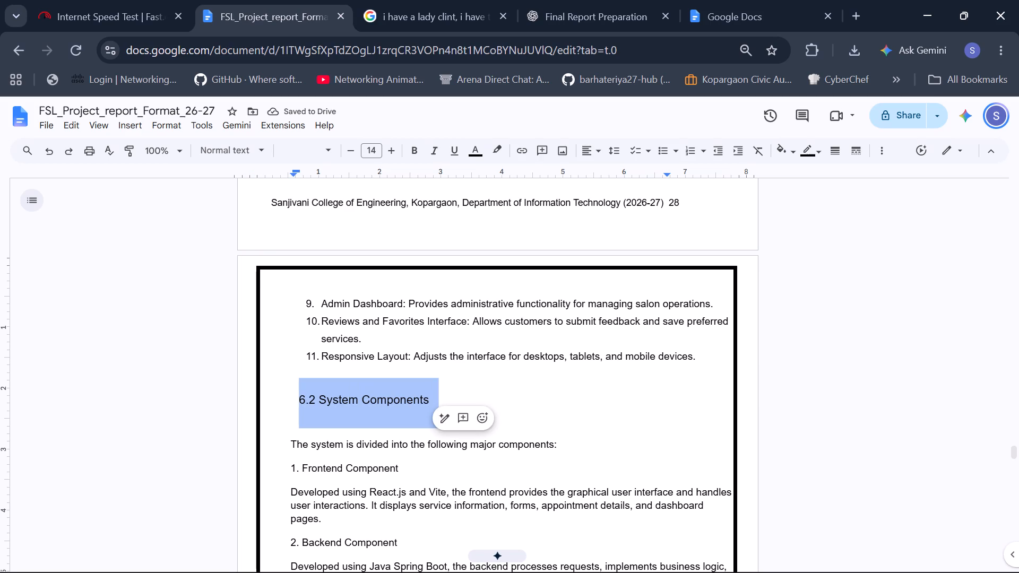
key(ctrl+b)
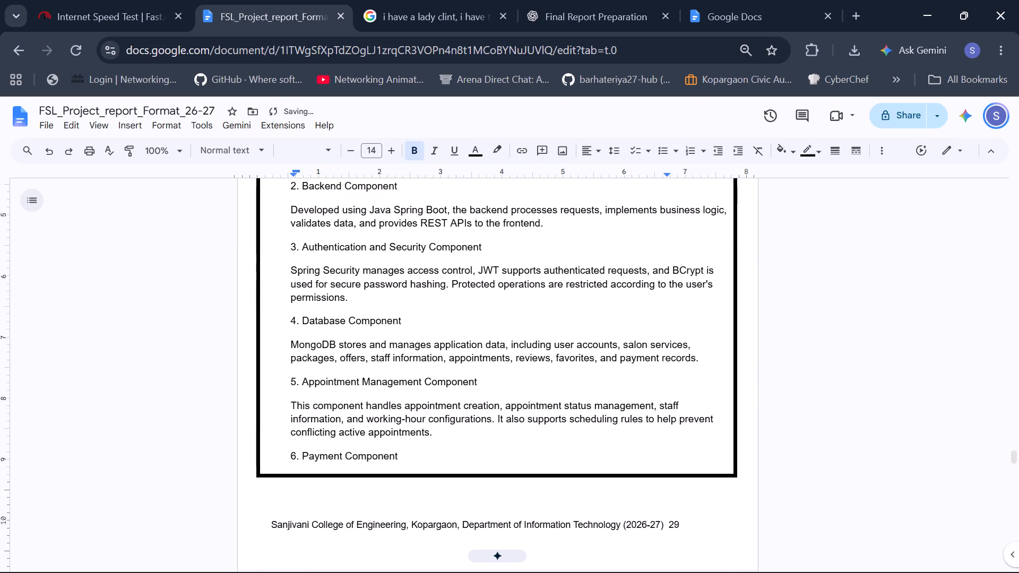
Bold the "2. UI Components:" and "1. Screen Flow:" subheadings in the UI Design & Flow section.
scroll(378, 398, up, 5)
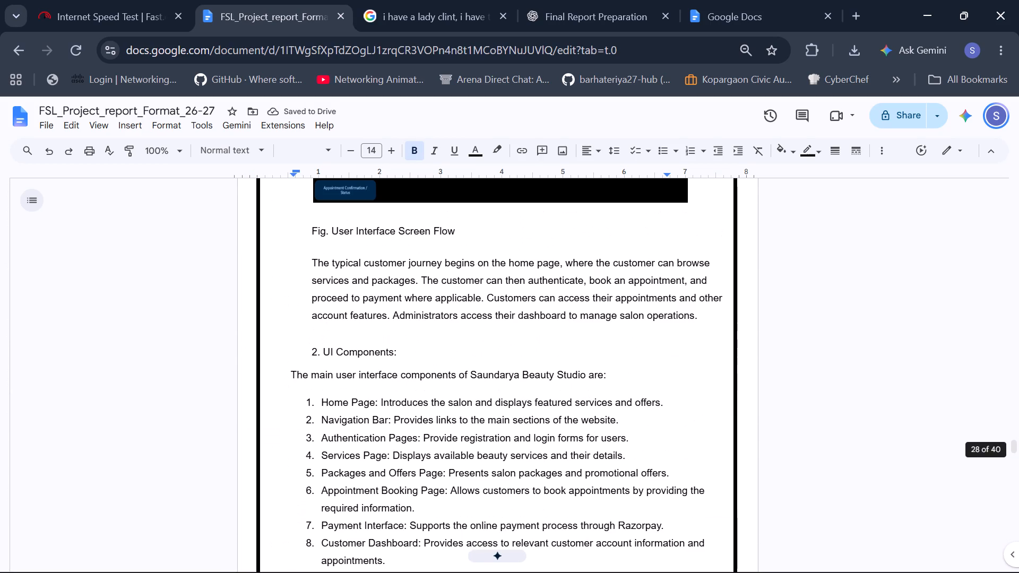
triple_click(375, 354)
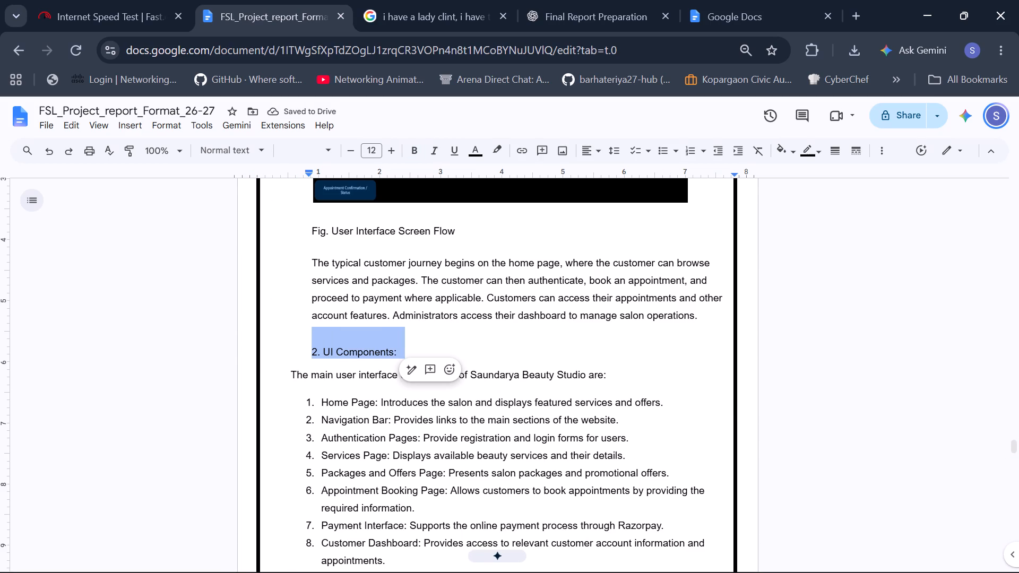
key(ctrl+b)
scroll(375, 354, up, 6)
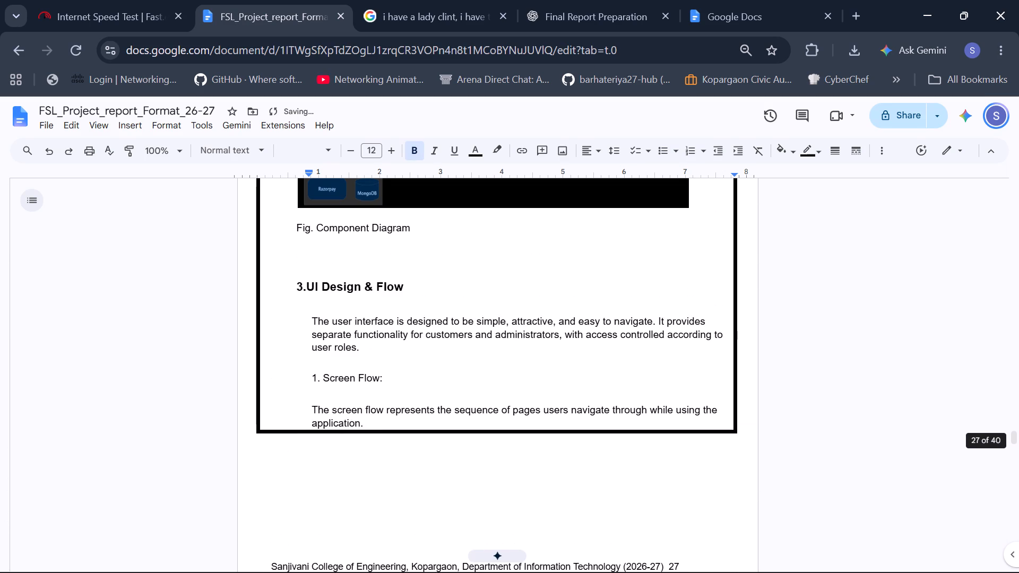
double_click(341, 381)
click(341, 381)
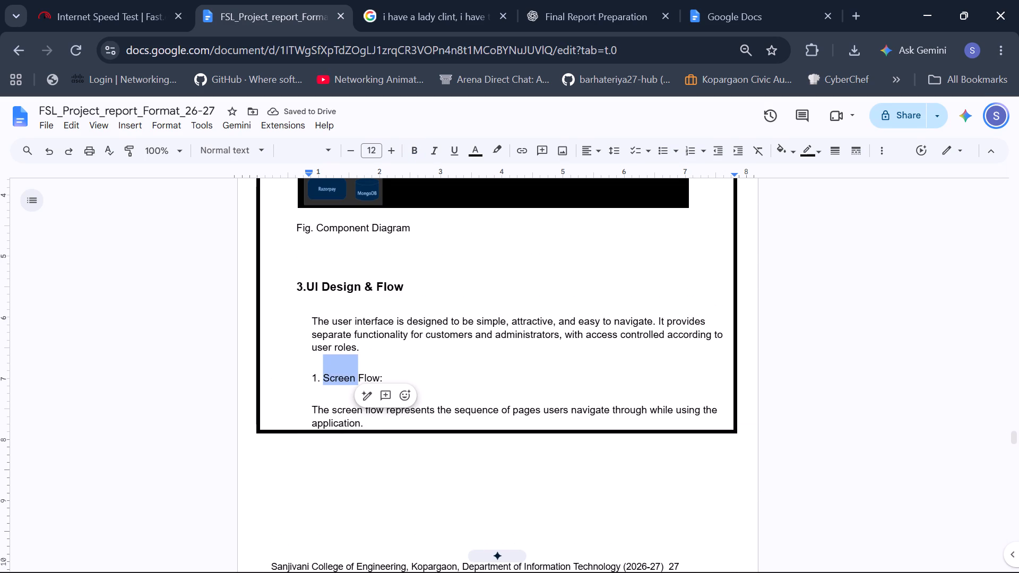
scroll(341, 381, down, 5)
scroll(341, 381, up, 1)
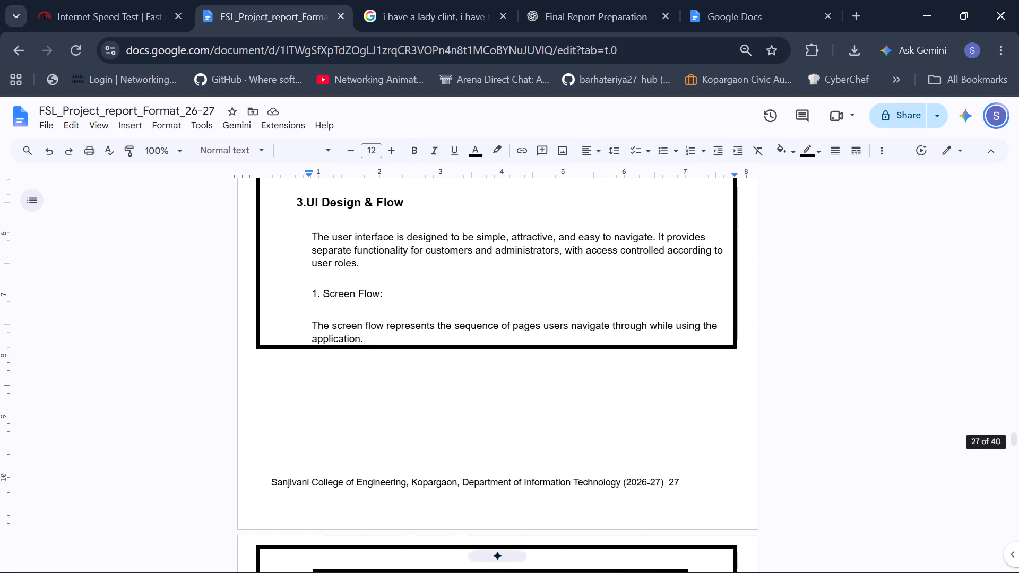
scroll(341, 381, up, 1)
triple_click(341, 381)
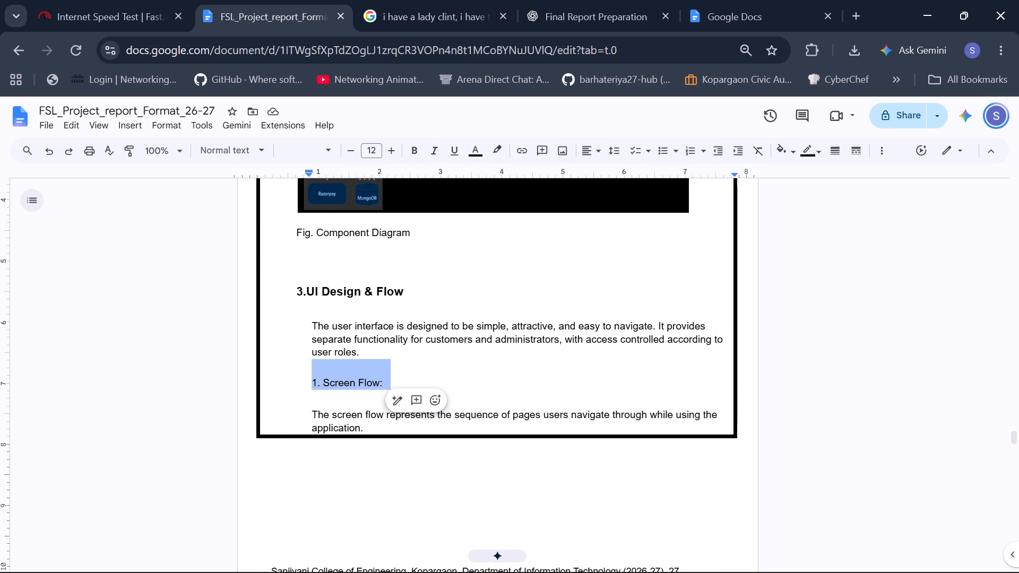
key(ctrl+b)
Insert three blank lines after the Appointment Management Component paragraph to push "6. Payment Component" onto the next page.
scroll(374, 350, down, 12)
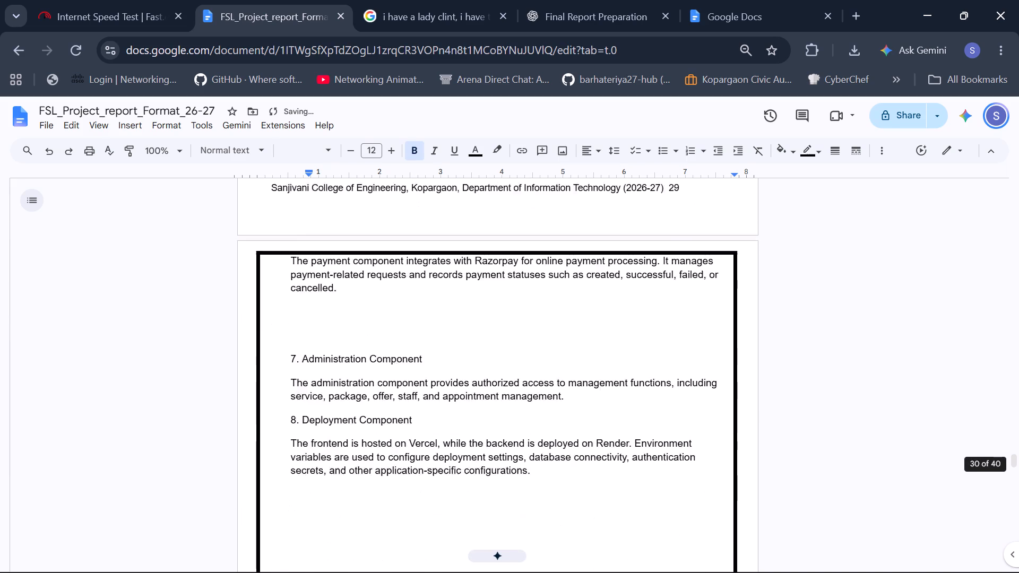
scroll(374, 350, down, 1)
scroll(374, 350, up, 2)
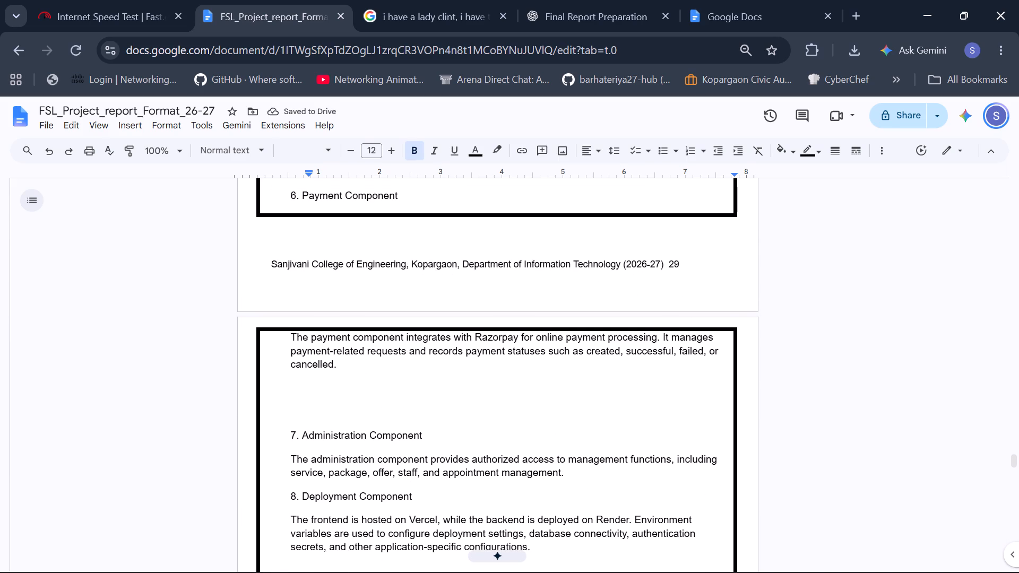
scroll(377, 206, up, 1)
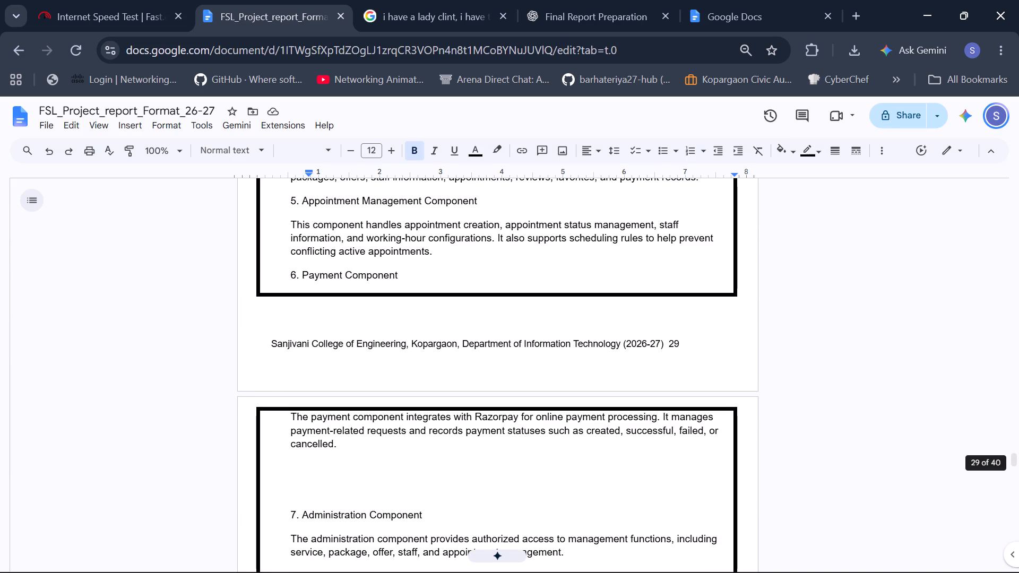
click(456, 256)
key(Return)
key(Return)
key(Return)
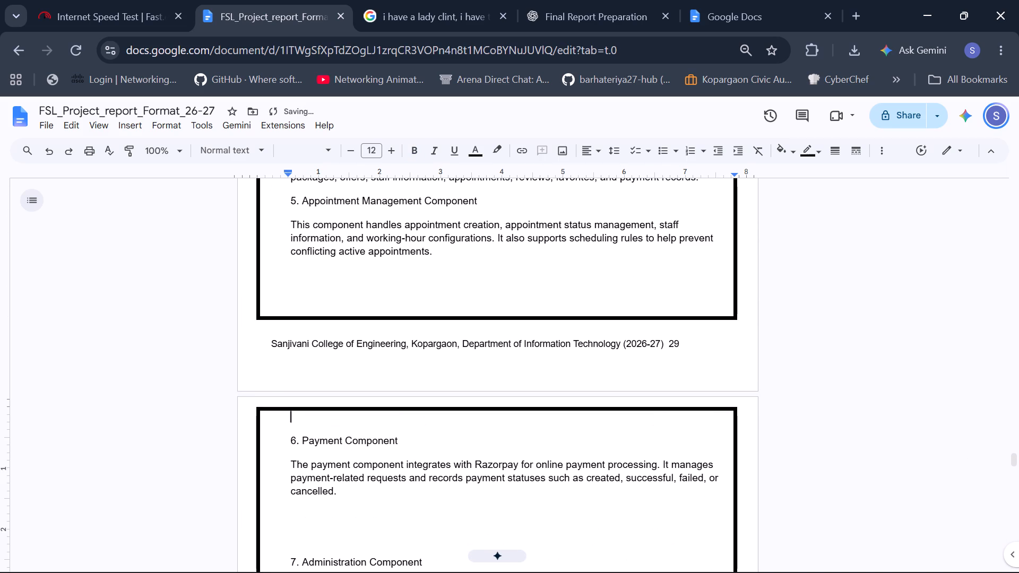
Delete one of the blank lines between the Payment Component paragraph and "7. Administration Component".
scroll(456, 256, down, 1)
click(326, 439)
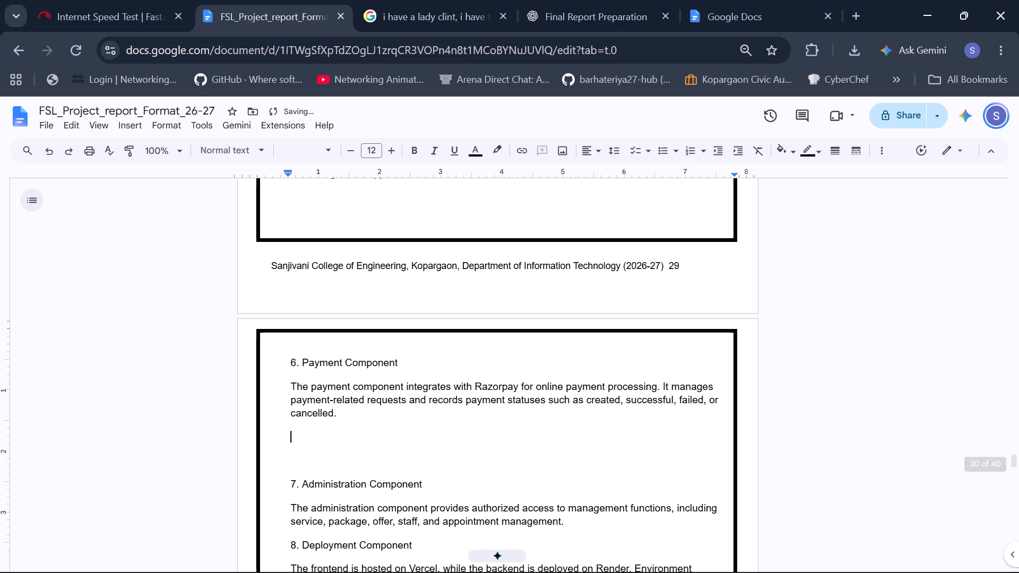
key(BackSpace)
key(equal)
key(BackSpace)
key(BackSpace)
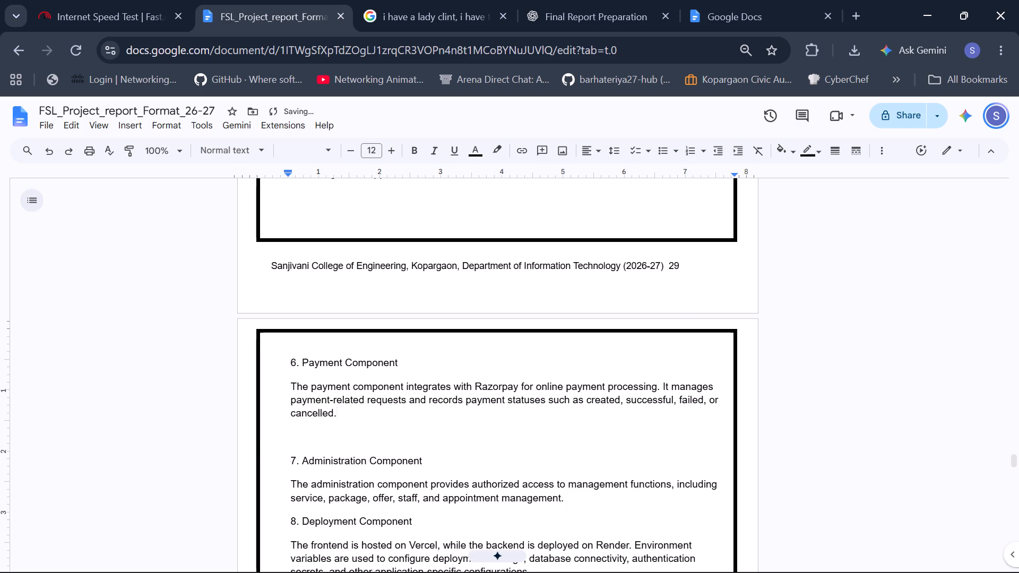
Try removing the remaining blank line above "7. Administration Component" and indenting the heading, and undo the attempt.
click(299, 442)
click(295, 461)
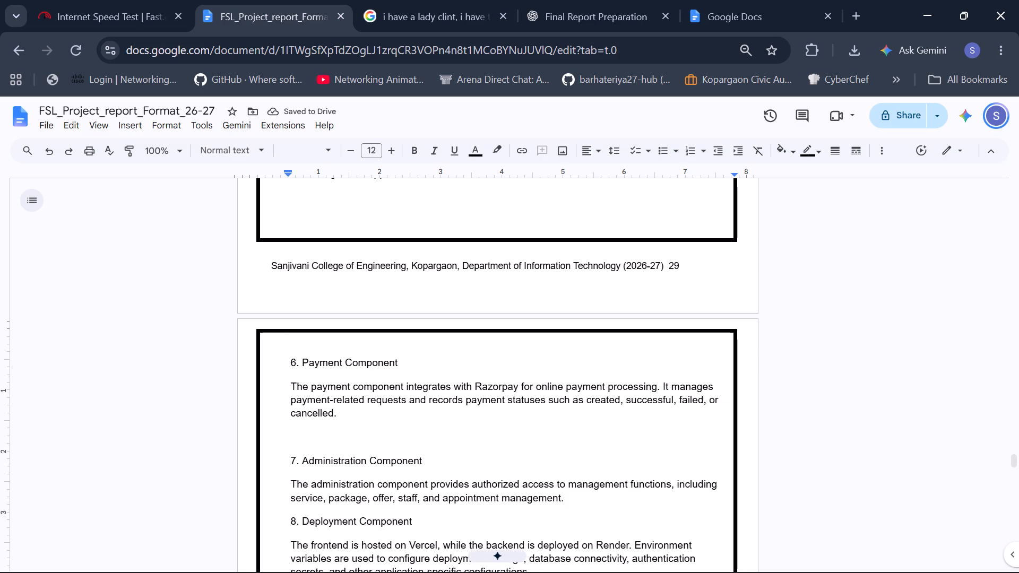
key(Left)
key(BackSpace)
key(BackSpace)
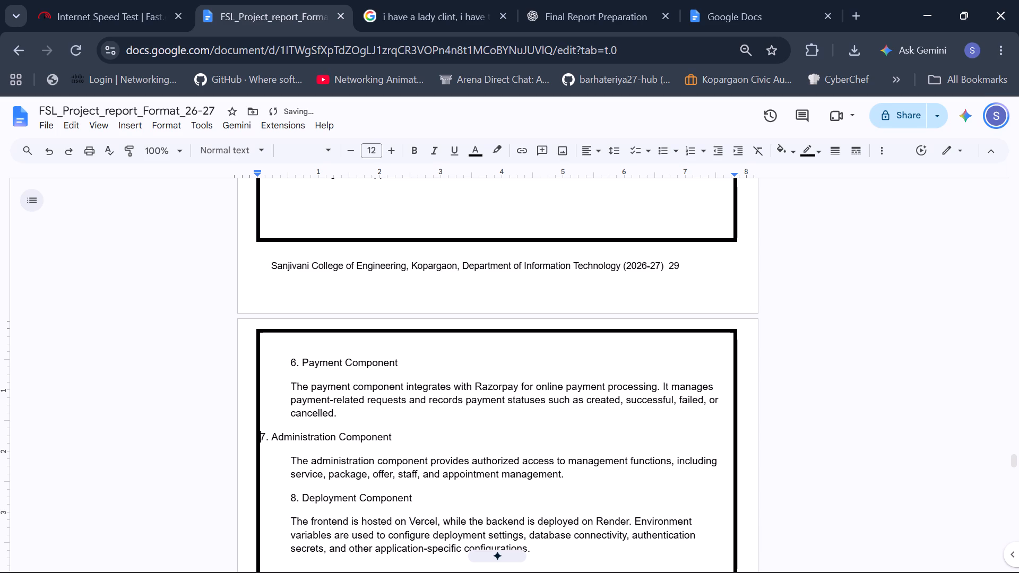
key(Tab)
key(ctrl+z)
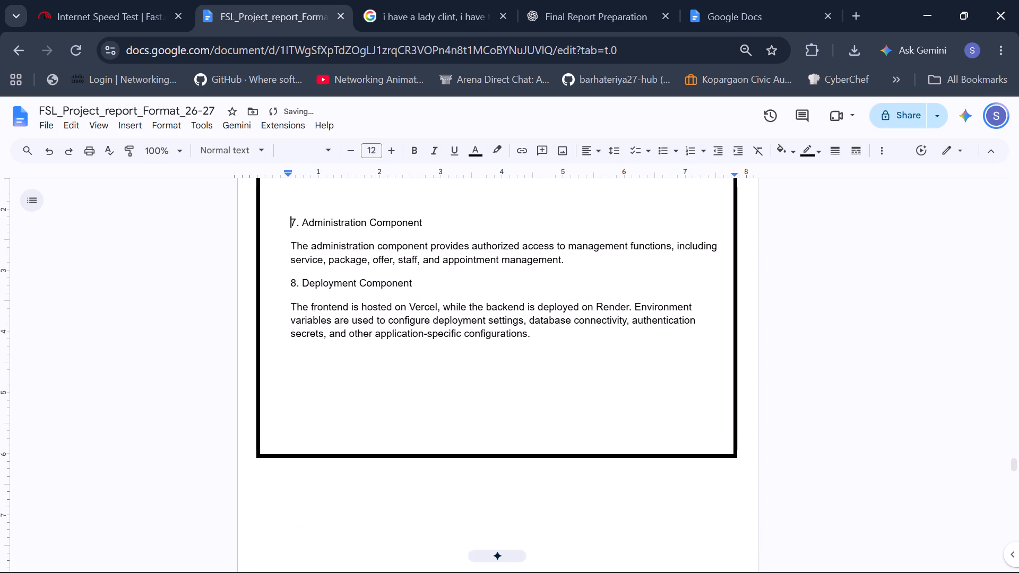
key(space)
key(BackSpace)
Remove the blank line above "7. Administration Component" and align the heading with the other component headings using eleven leading spaces.
scroll(295, 461, up, 1)
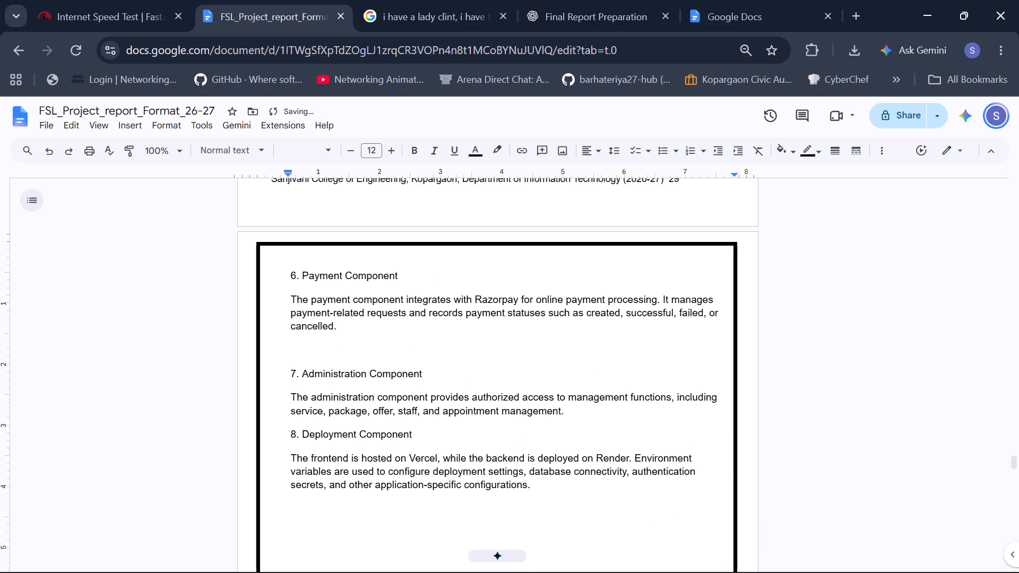
scroll(295, 461, up, 1)
key(BackSpace)
key(BackSpace)
key(space)
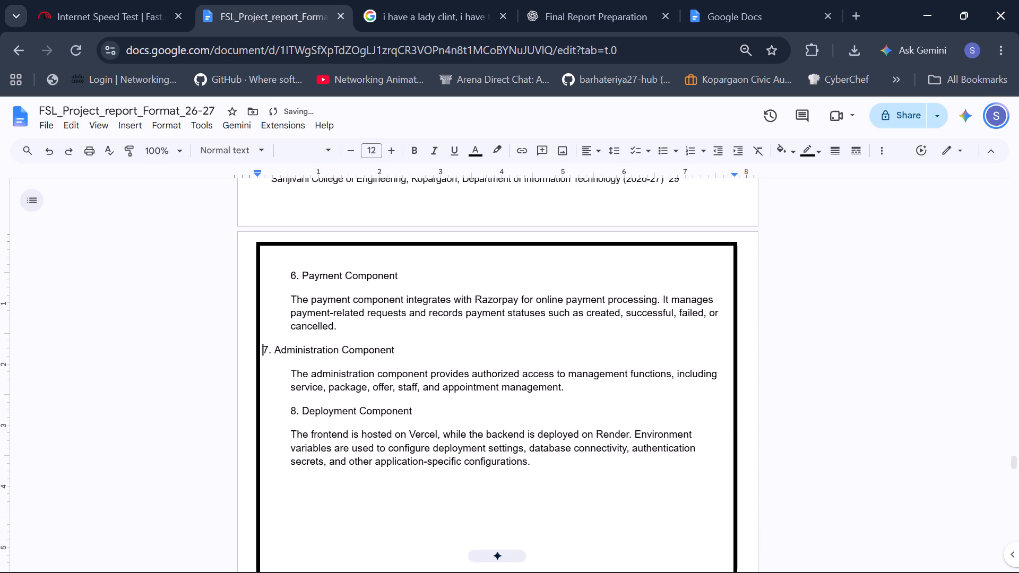
key(space)
key(space)
key(space)
key(space)
key(space)
key(space)
key(space)
key(space)
key(space)
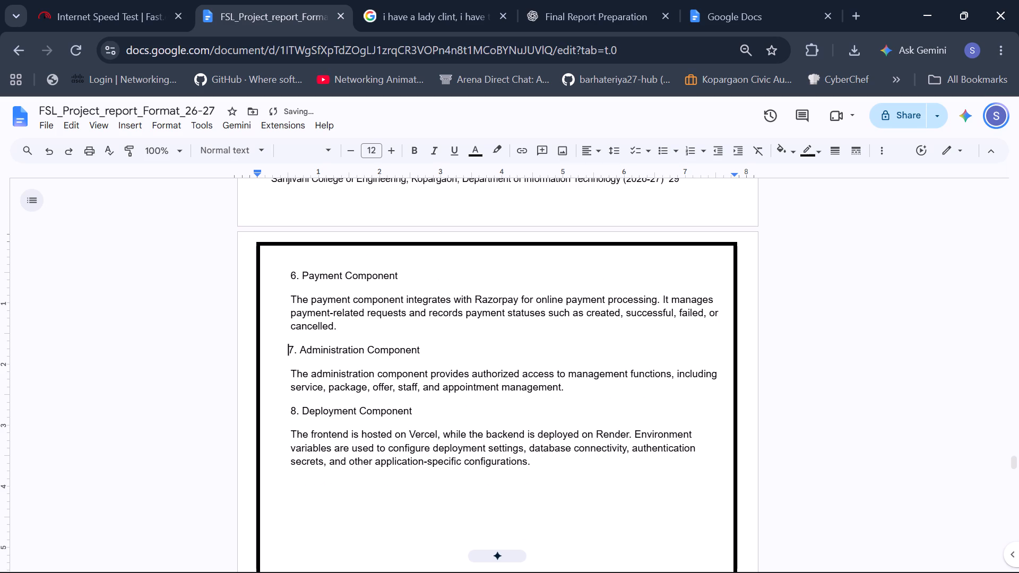
key(space)
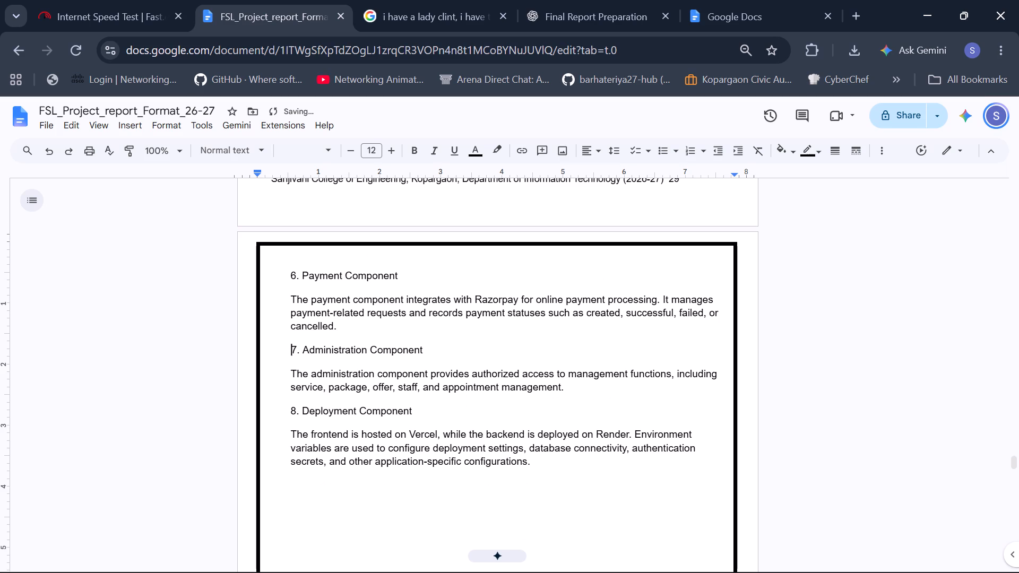
click(531, 541)
scroll(537, 302, down, 3)
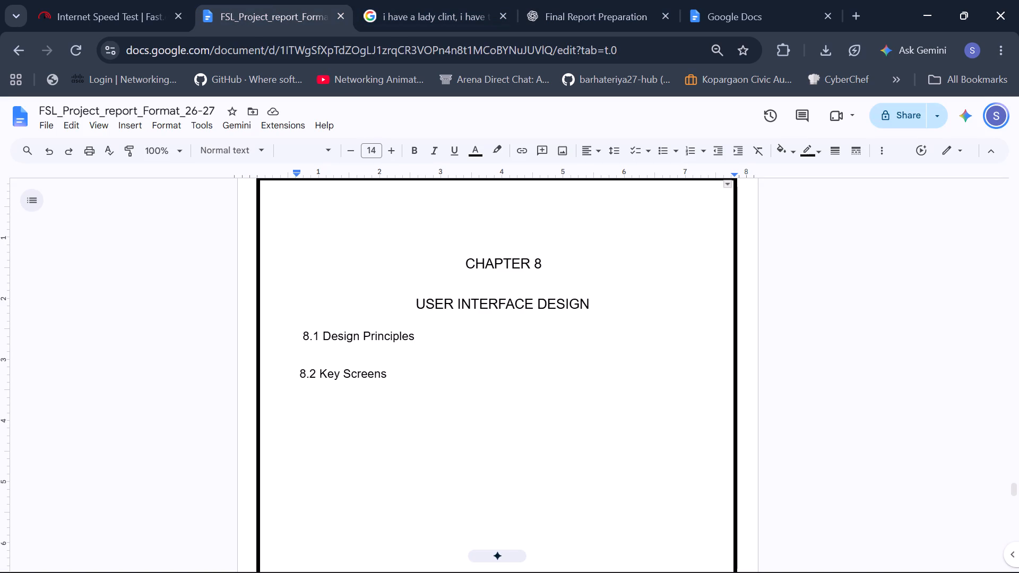
click(599, 301)
key(Return)
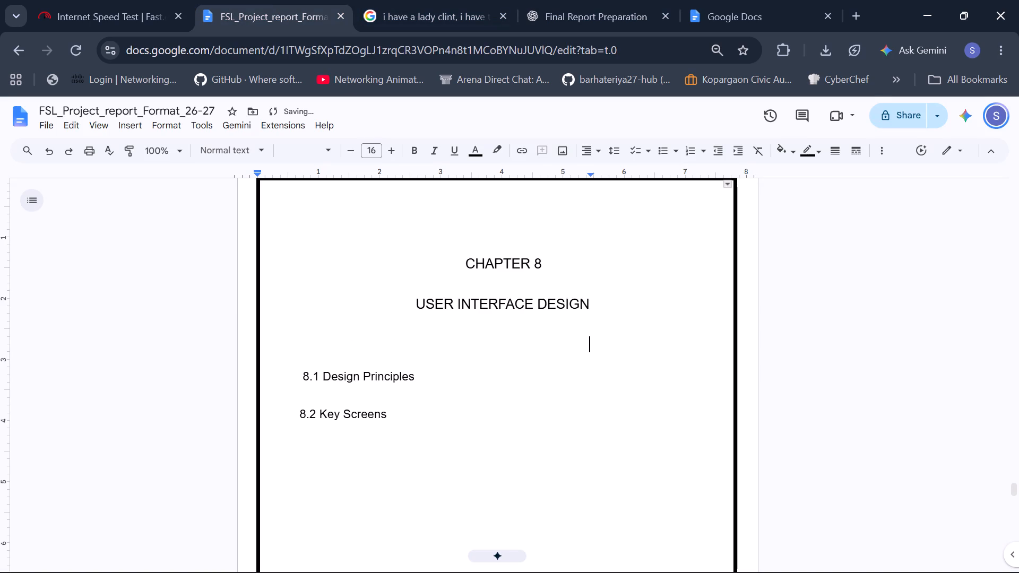
key(super+v)
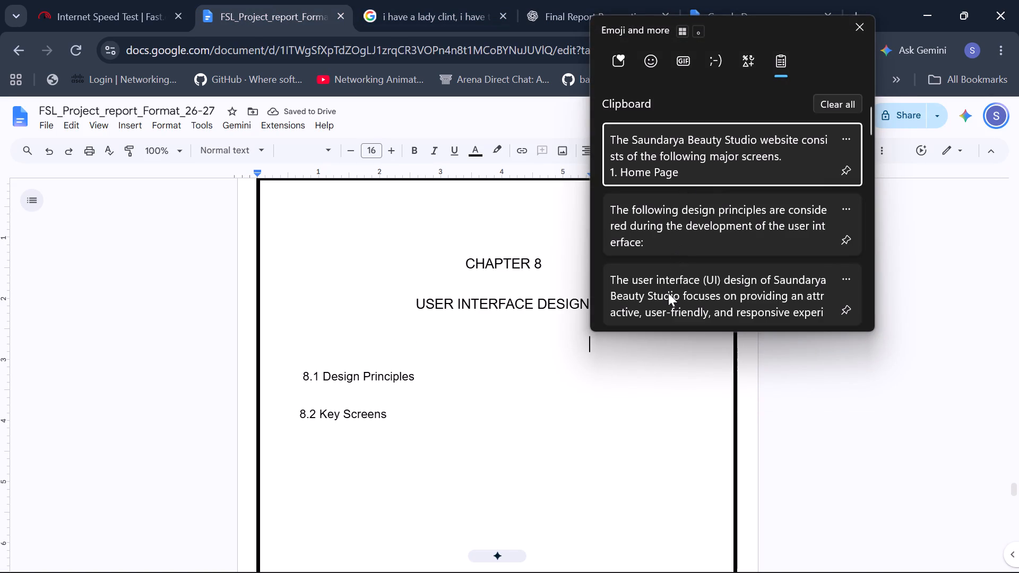
click(668, 293)
key(ctrl+v)
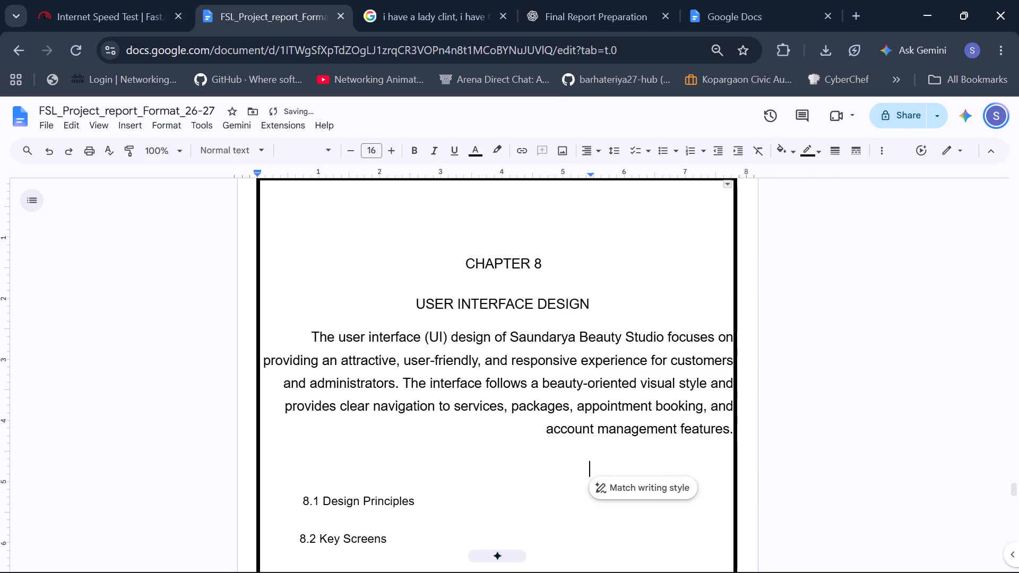
Set the font size of the pasted Chapter 8 introduction to 12.
drag(732, 432, 332, 349)
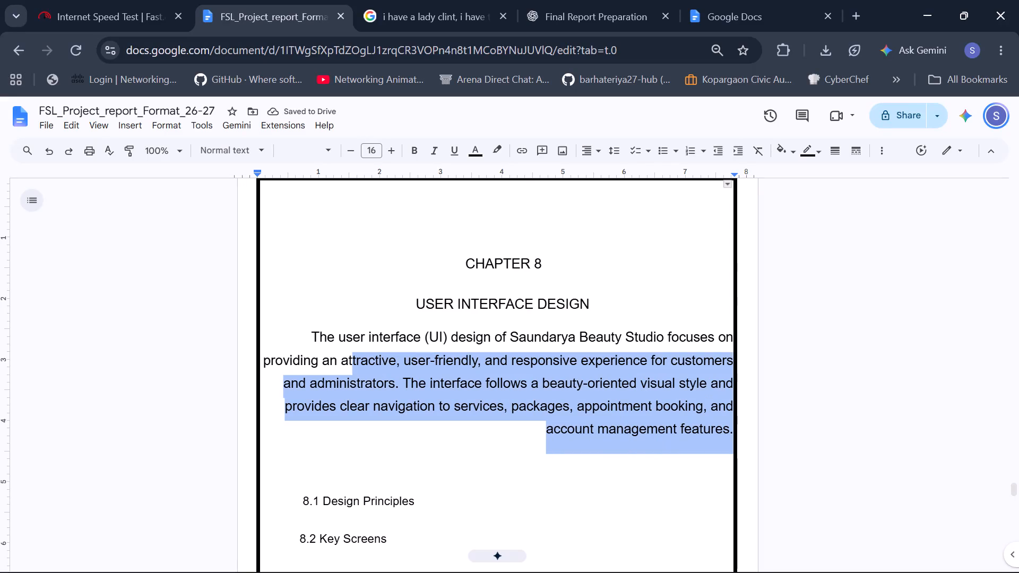
drag(332, 349, 291, 334)
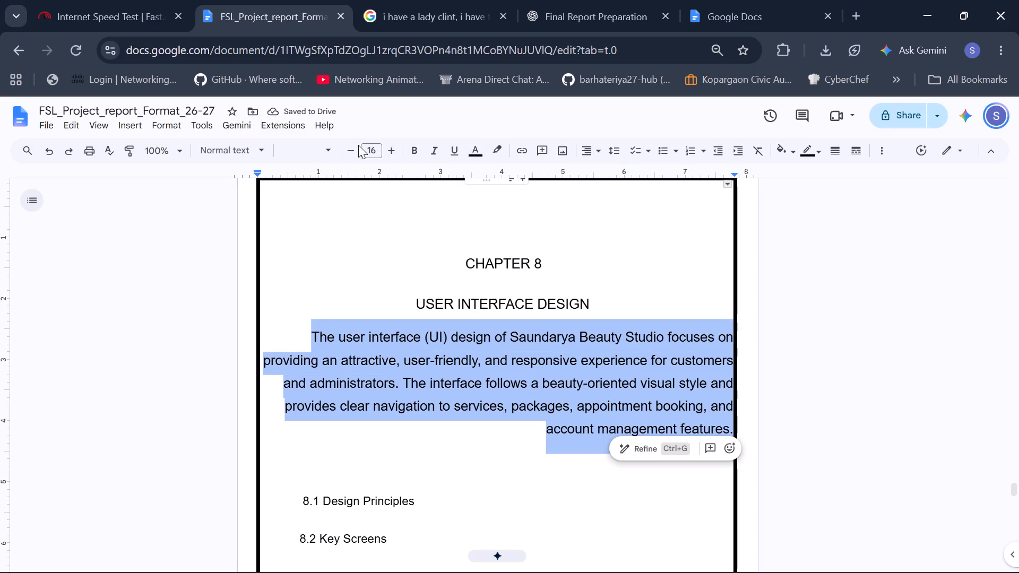
double_click(354, 146)
click(358, 146)
click(358, 146)
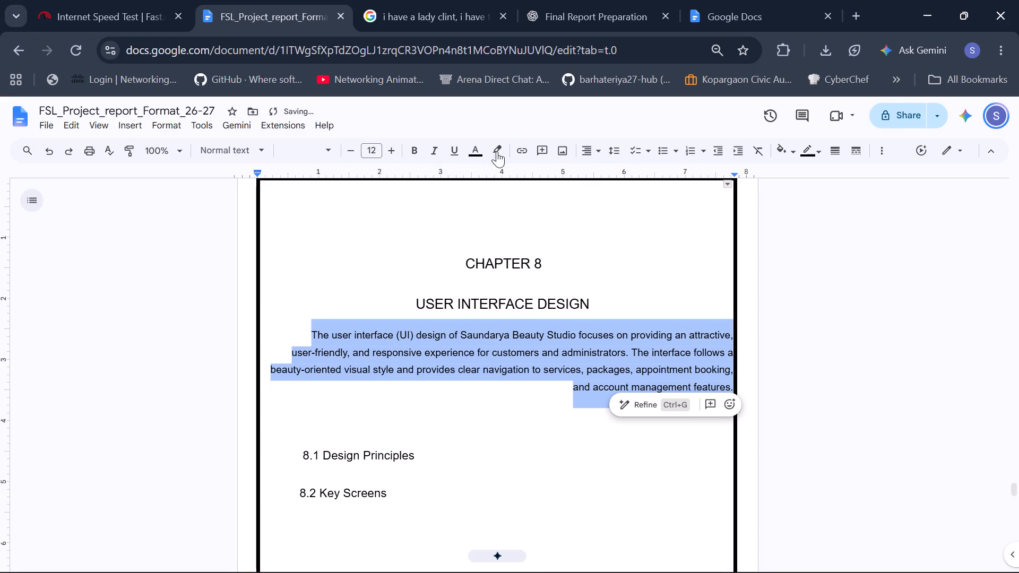
Left-align the Chapter 8 introduction and increase its indent.
click(598, 157)
click(588, 172)
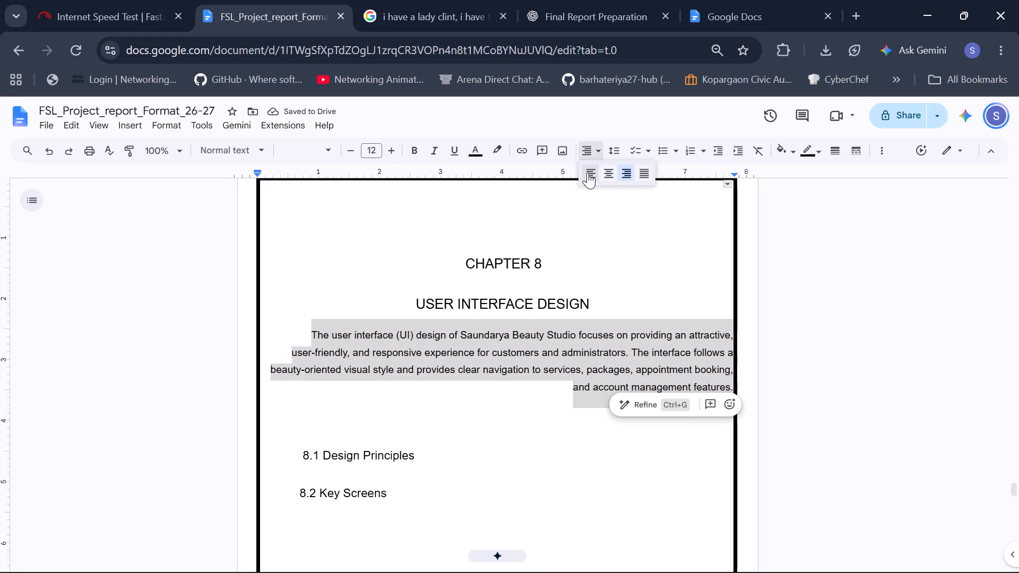
click(732, 150)
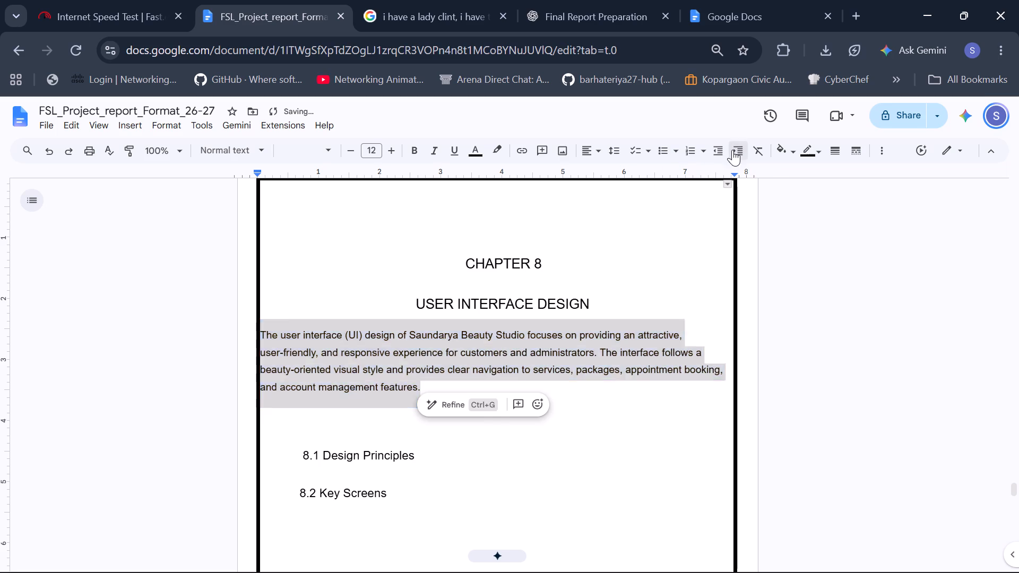
Set the line spacing of the Chapter 8 introduction to 1.5.
click(612, 152)
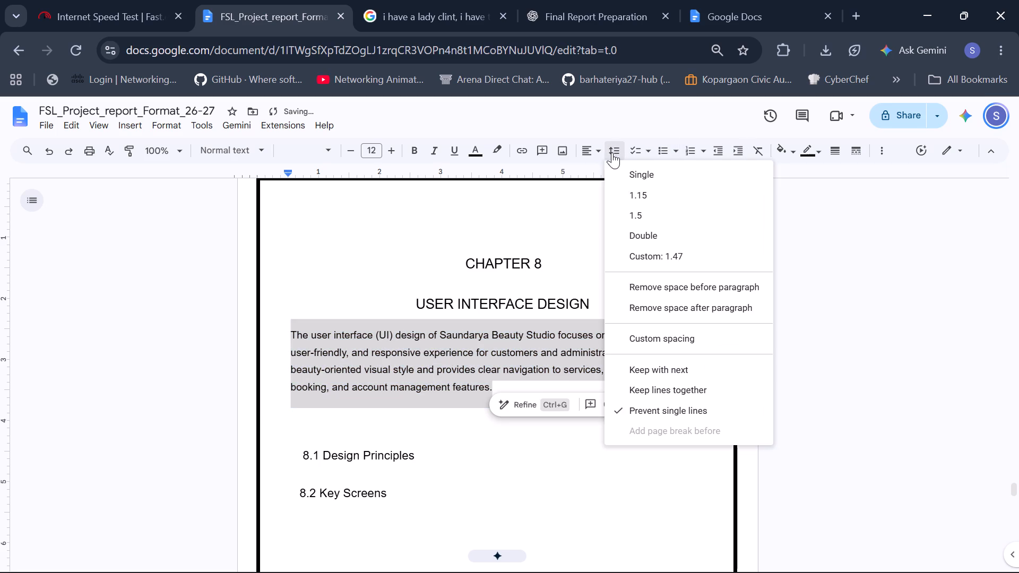
click(634, 215)
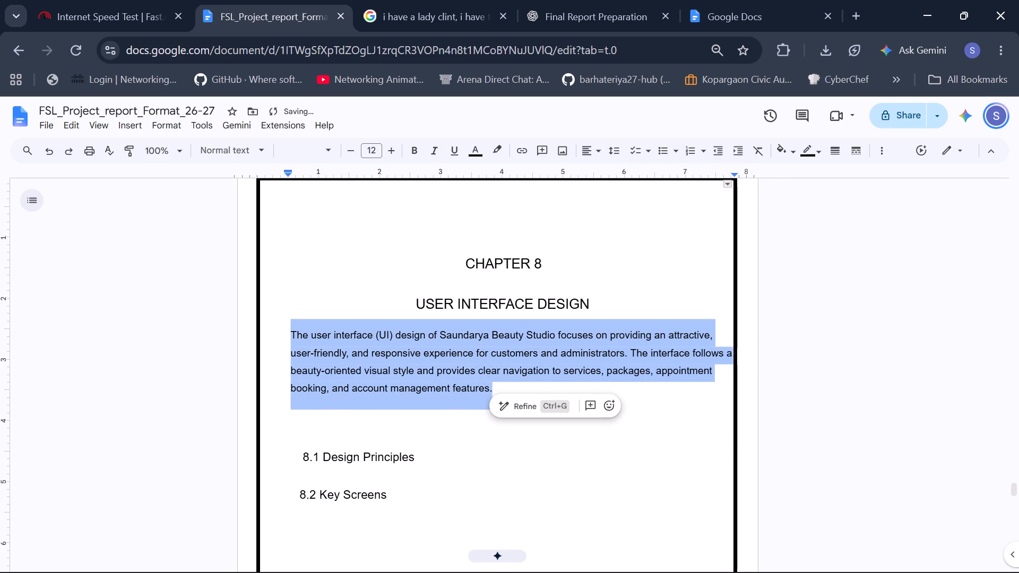
Delete the blank lines between the Chapter 8 introduction and the "8.1 Design Principles" heading.
click(418, 456)
click(361, 442)
click(349, 425)
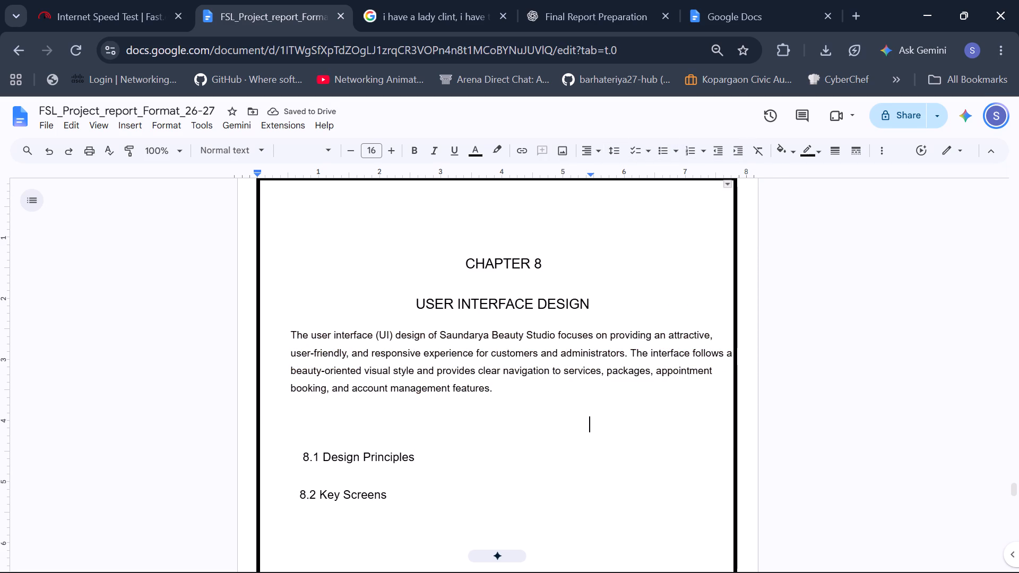
key(BackSpace)
key(BackSpace)
key(BackSpace)
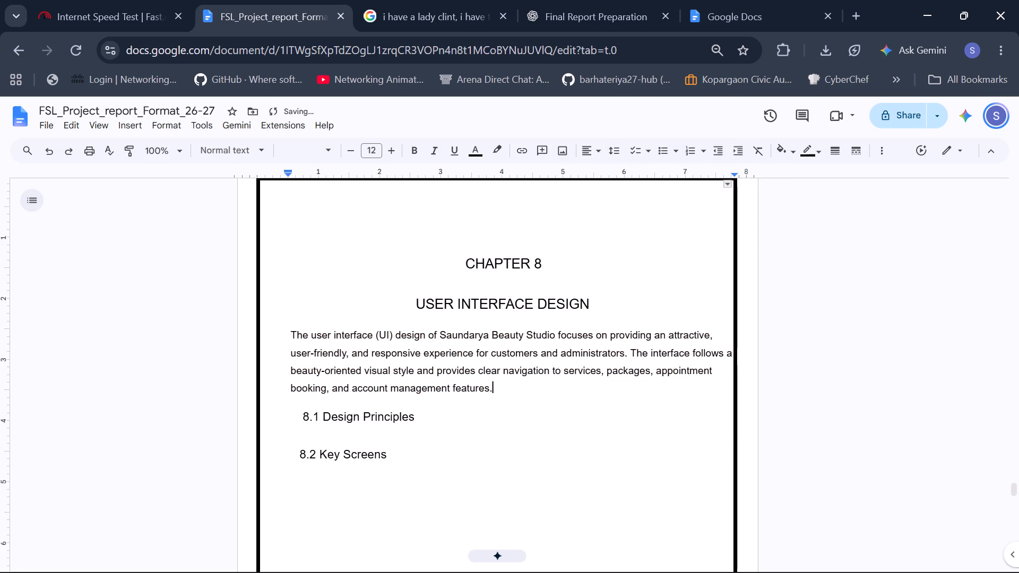
Make the "USER INTERFACE DESIGN" chapter title bold.
click(437, 422)
triple_click(501, 302)
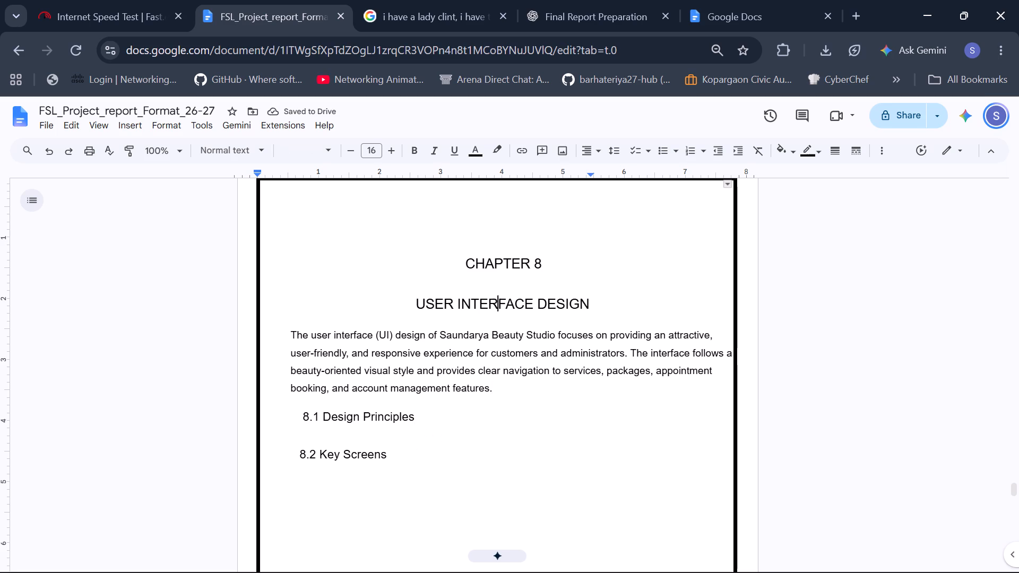
key(ctrl+b)
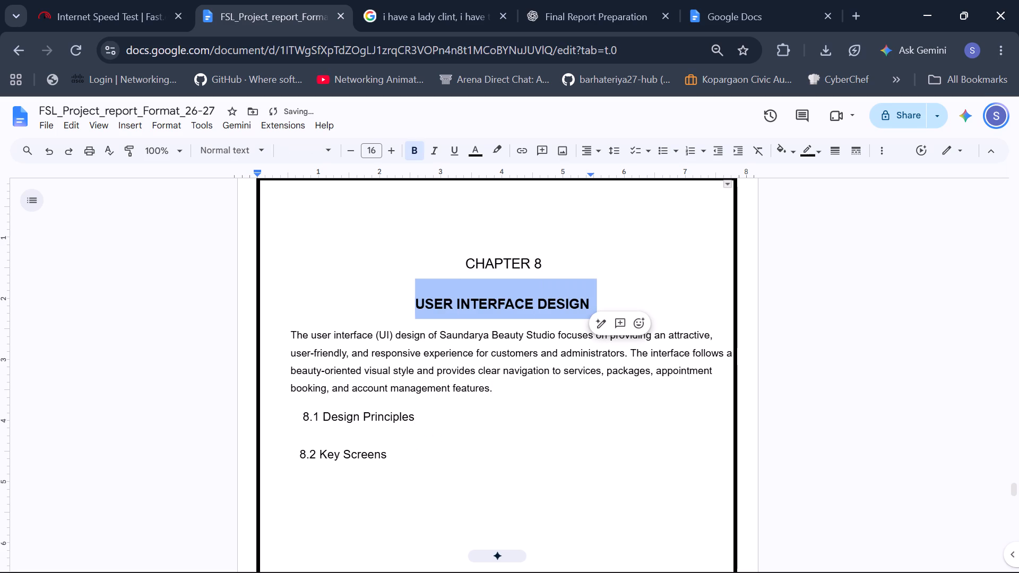
Paste the copied design principles text from the clipboard history on a new line below the "8.1 Design Principles" heading.
click(440, 416)
click(438, 416)
key(Return)
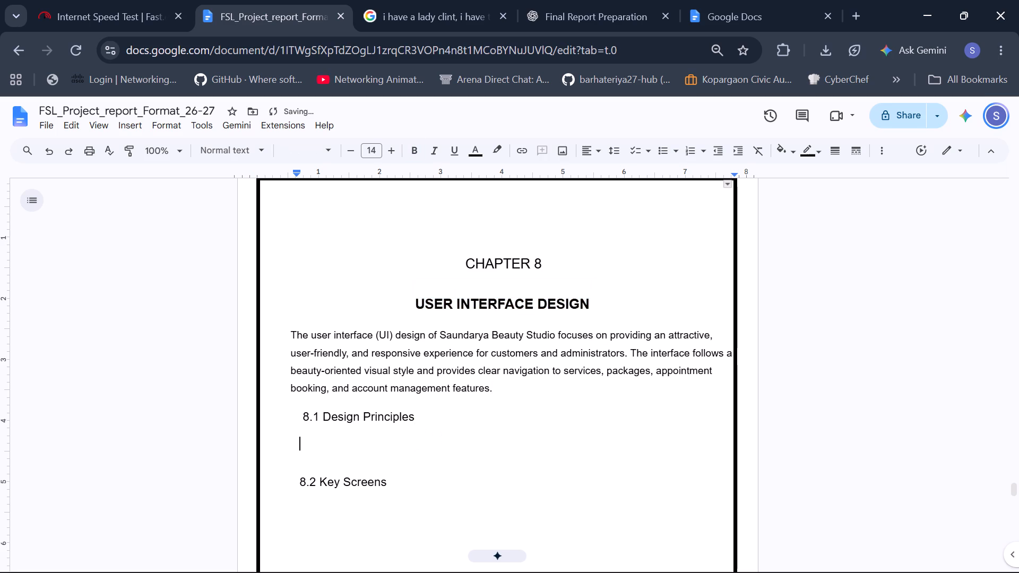
key(super+v)
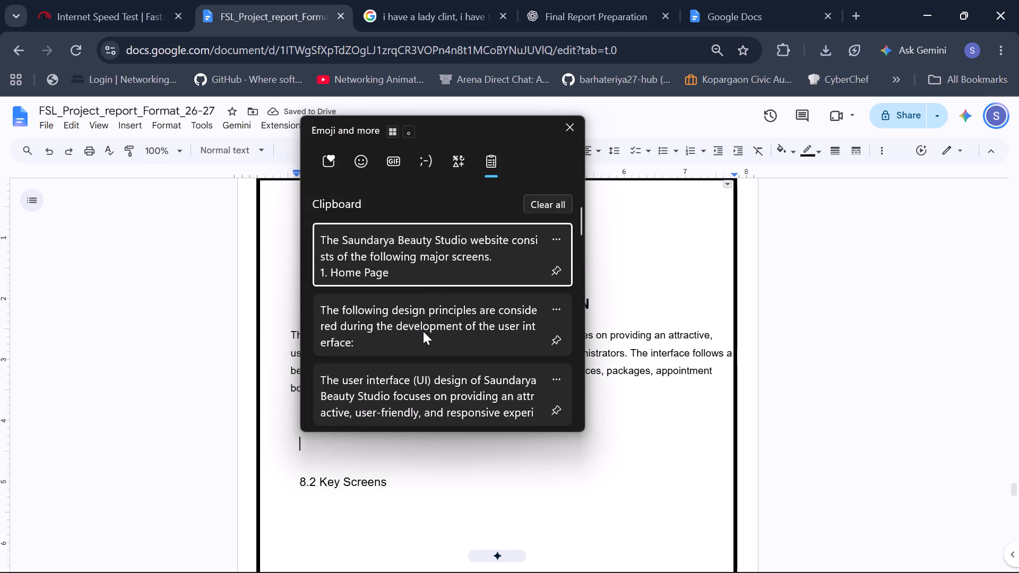
click(423, 331)
key(ctrl+v)
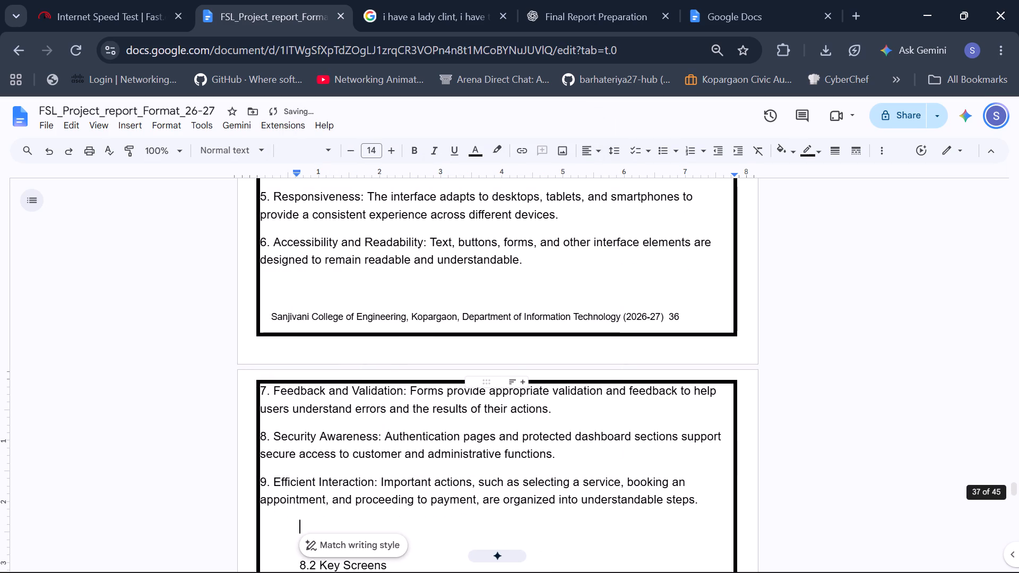
Reduce the font size of the whole pasted 8.1 text, from its opening sentence through item 9, to 12.
drag(695, 506, 525, 394)
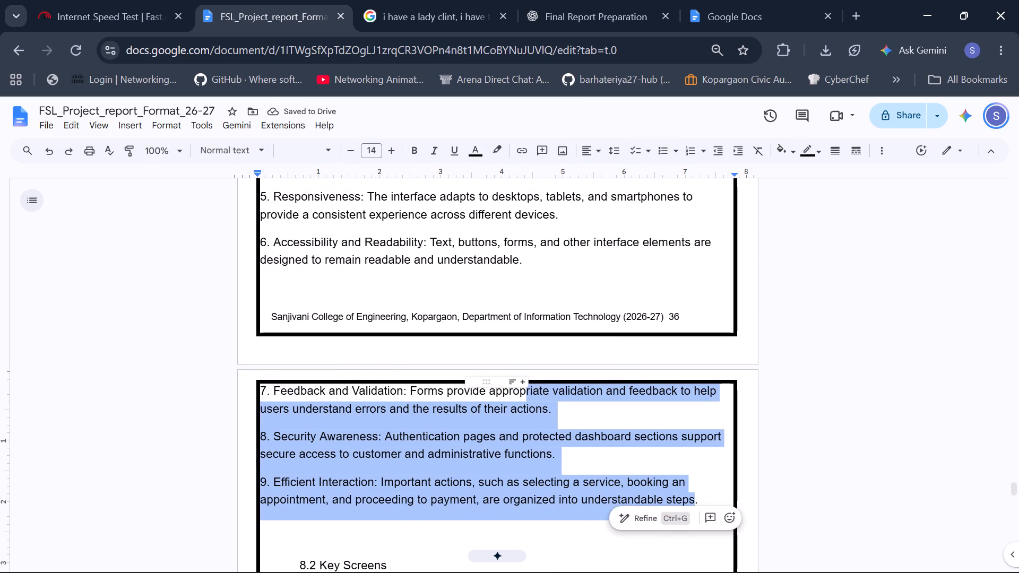
click(702, 495)
drag(702, 495, 385, 270)
scroll(385, 270, up, 2)
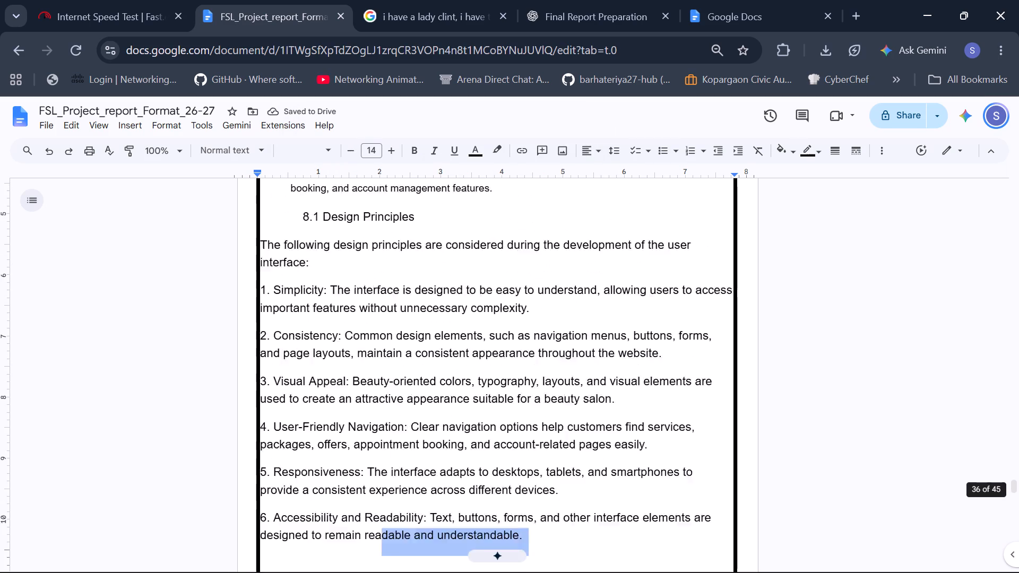
scroll(385, 270, up, 2)
drag(385, 270, 251, 347)
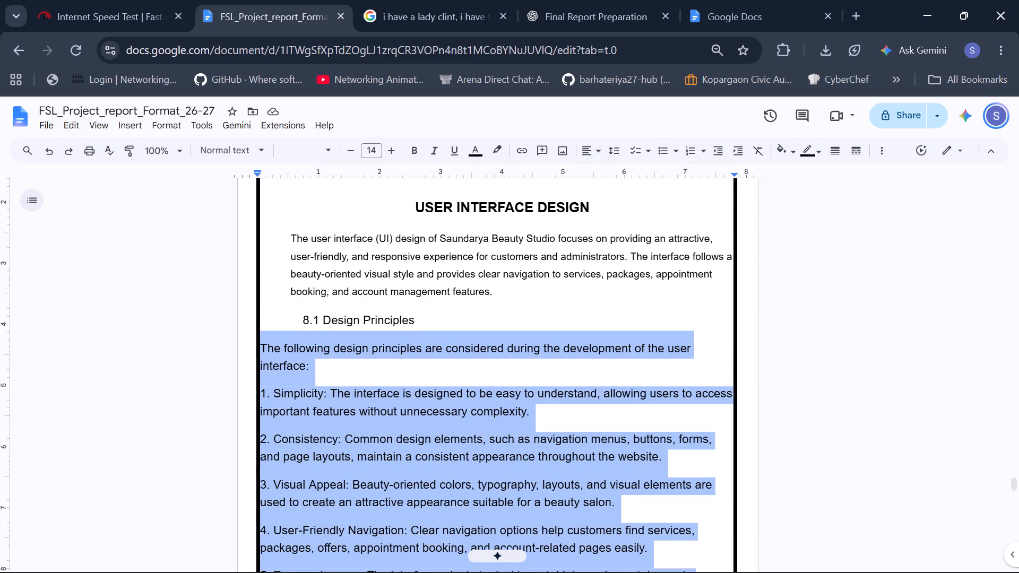
double_click(351, 152)
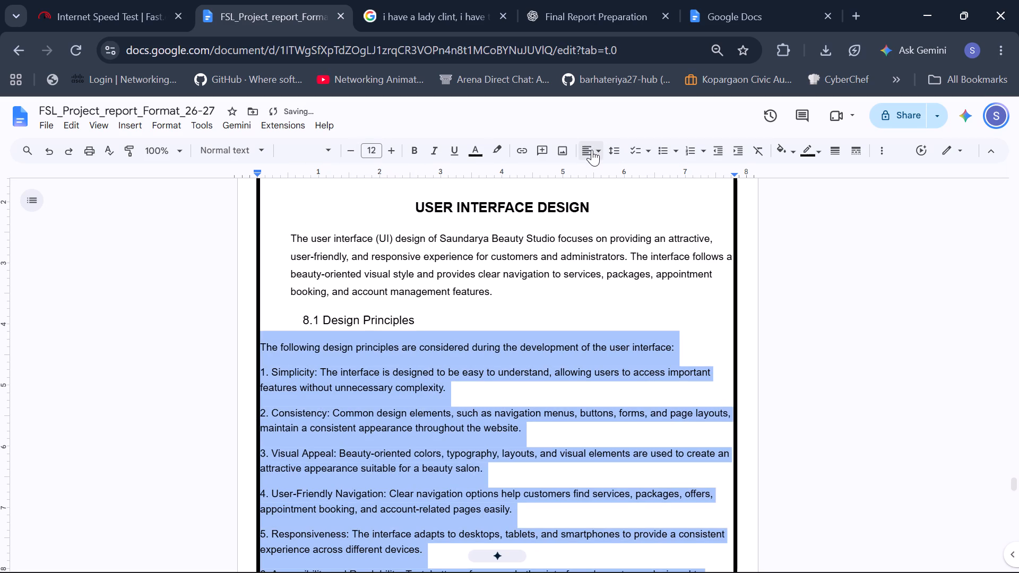
Indent the 8.1 Design Principles text by one level, aligned with the chapter introduction.
double_click(739, 150)
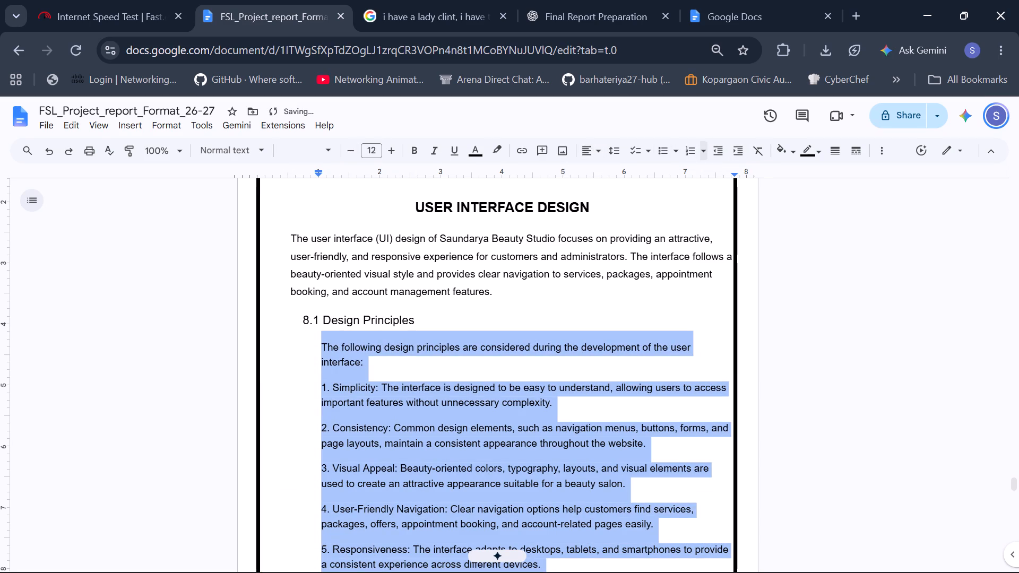
click(719, 147)
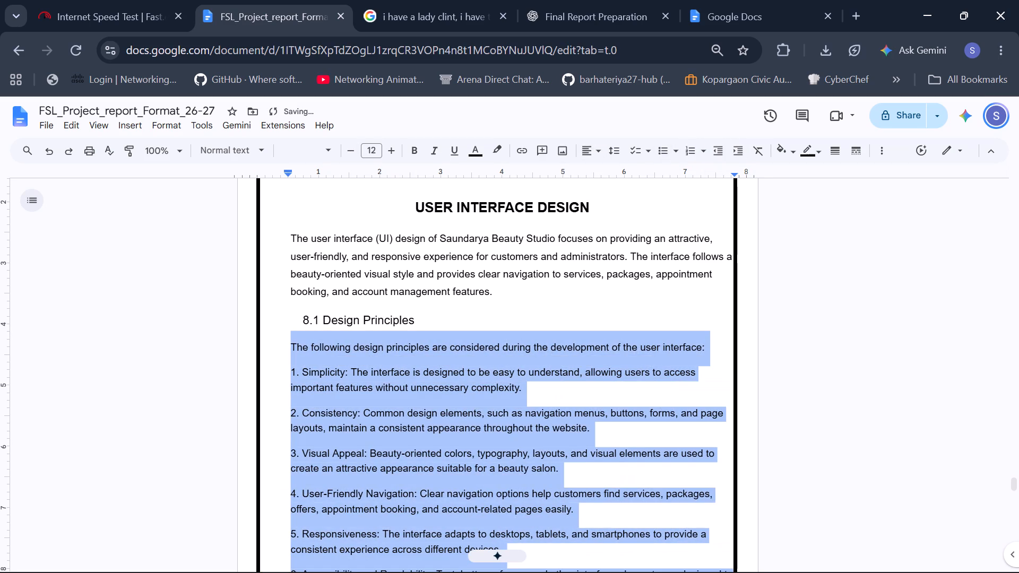
Set the line spacing of the 8.1 Design Principles text to 1.5.
scroll(527, 389, down, 2)
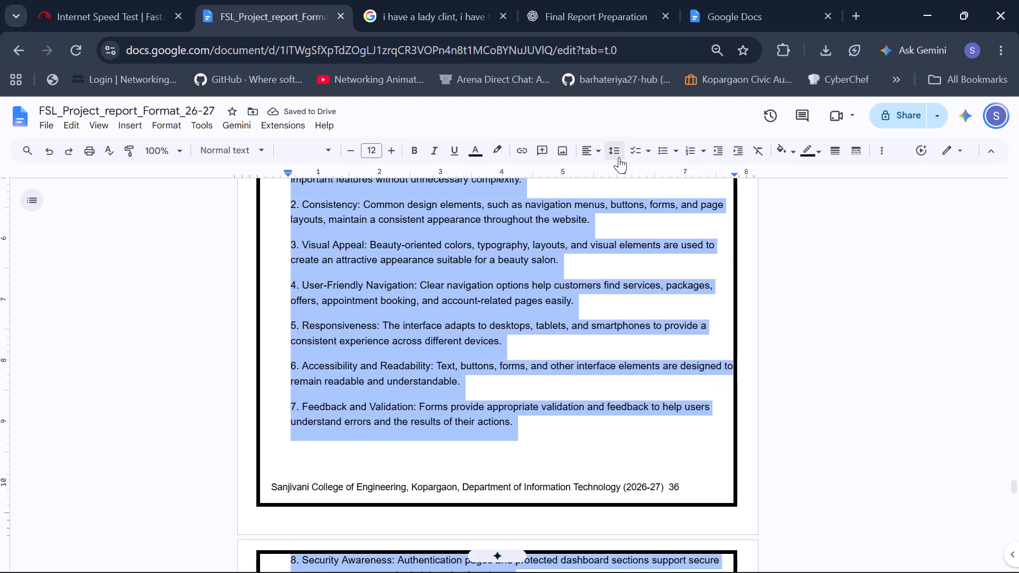
click(619, 157)
click(629, 217)
Delete the blank line between item 9, Efficient Interaction, and the "8.2 Key Screens" heading.
scroll(506, 338, up, 1)
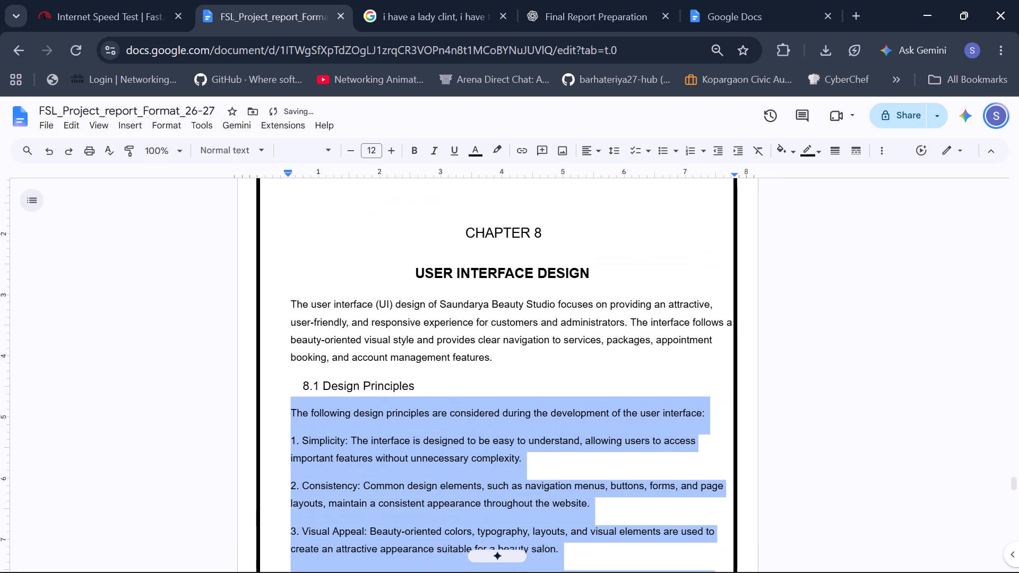
scroll(506, 338, up, 1)
scroll(506, 338, down, 4)
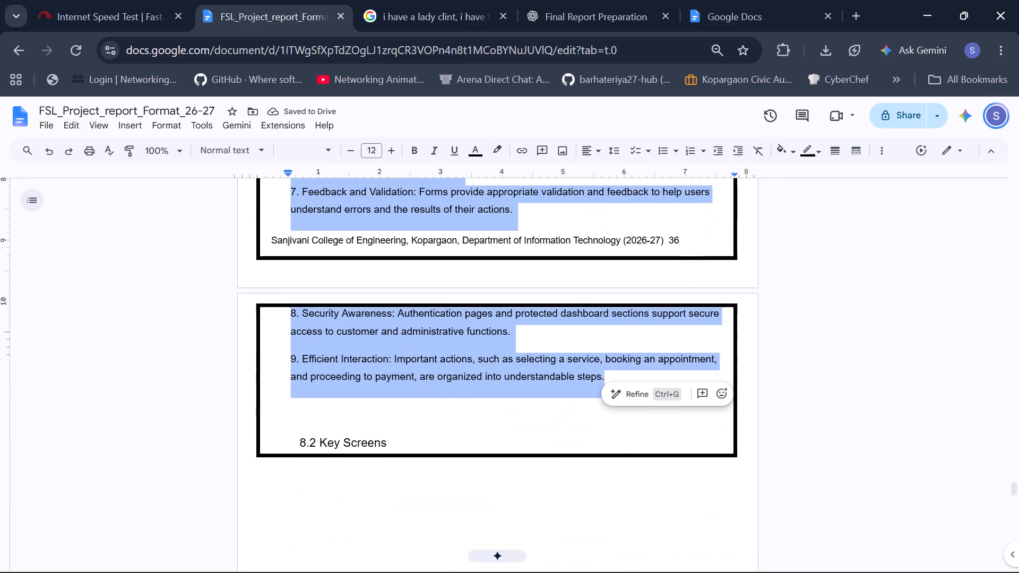
scroll(506, 338, down, 2)
click(412, 397)
click(338, 392)
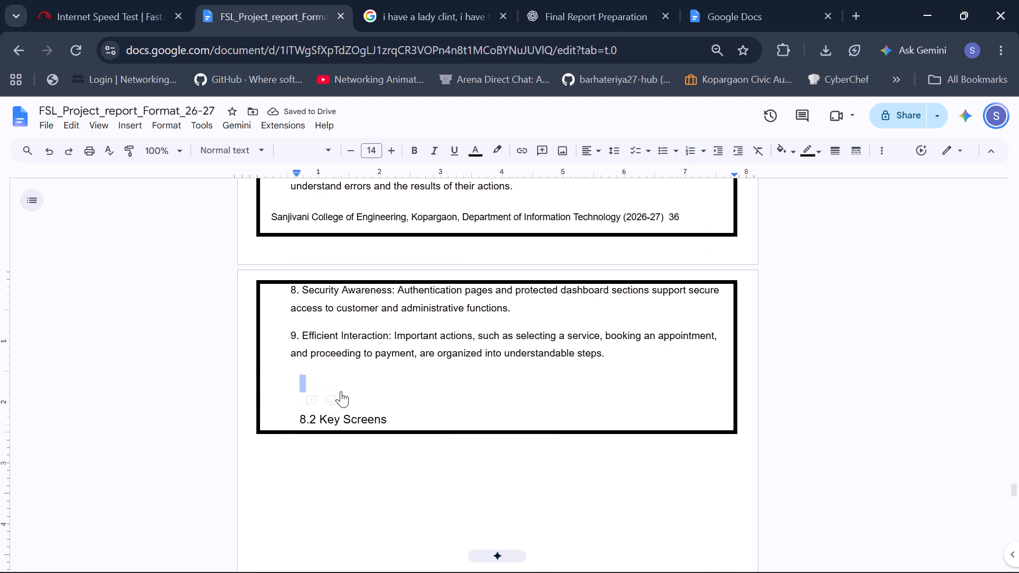
click(341, 391)
key(BackSpace)
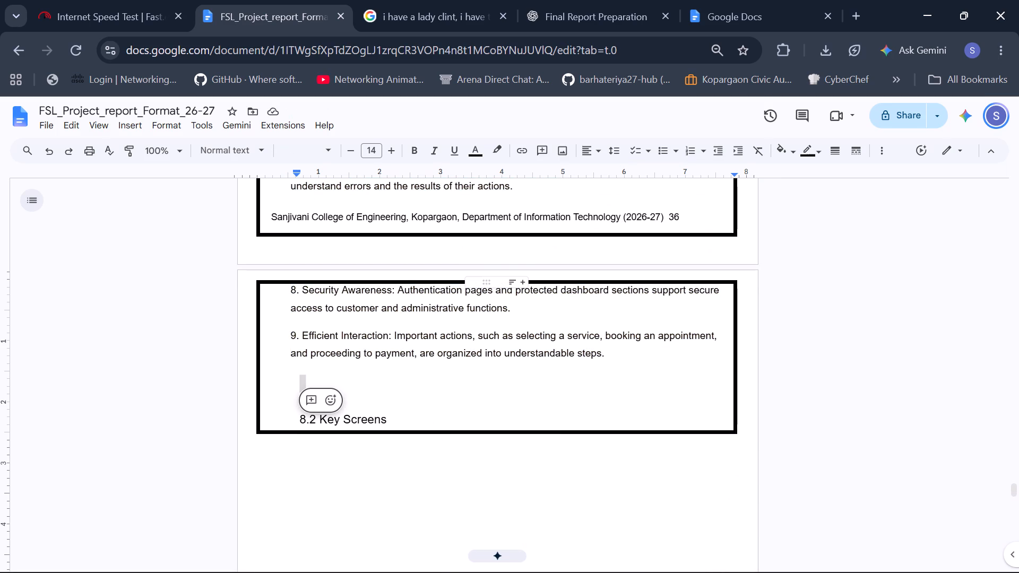
double_click(364, 383)
double_click(362, 383)
click(362, 383)
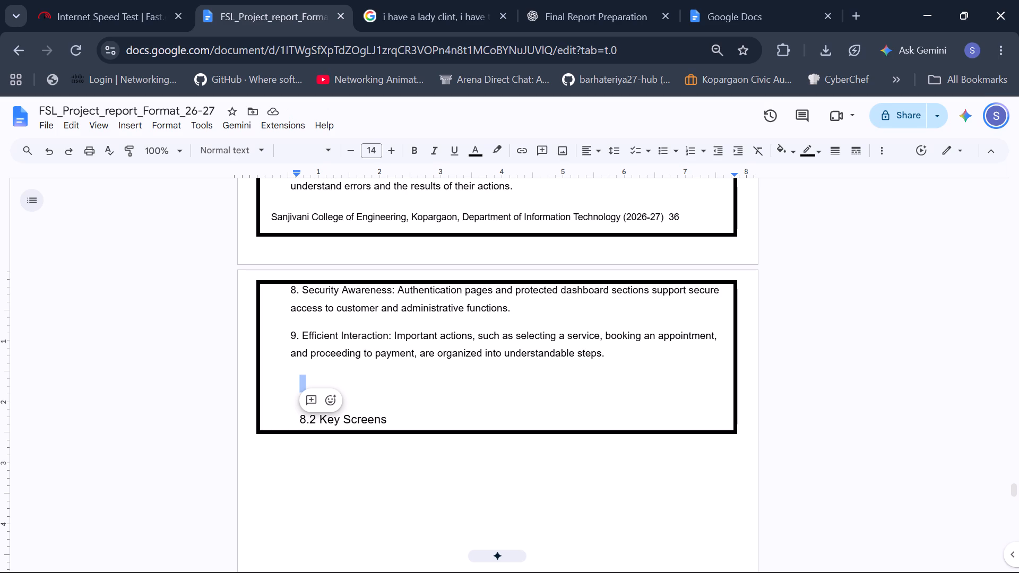
key(BackSpace)
key(BackSpace)
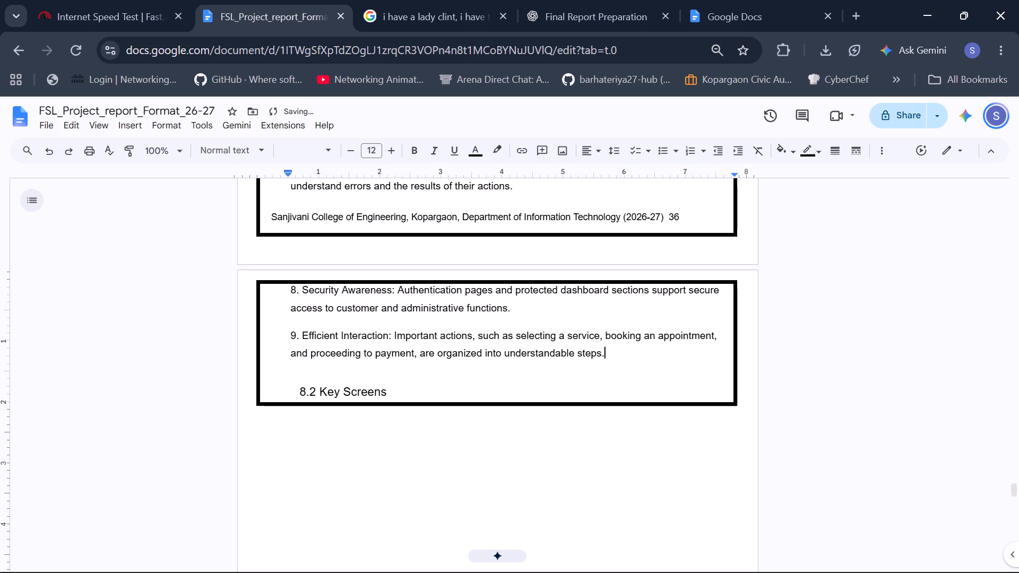
Insert a blank line after item 7, Feedback and Validation, to move item 8 down from the next page's top border.
click(402, 397)
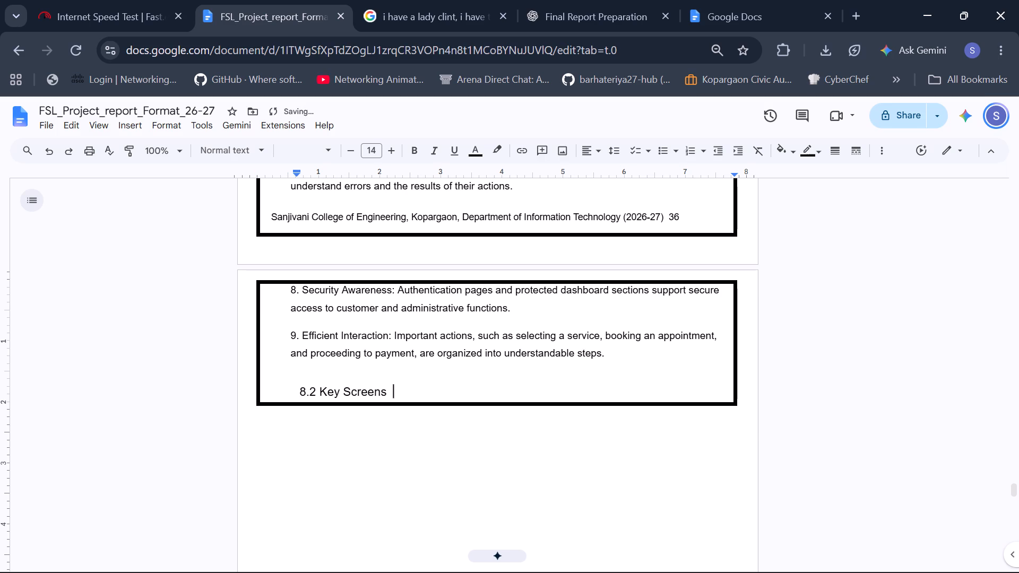
scroll(489, 214, up, 1)
click(530, 267)
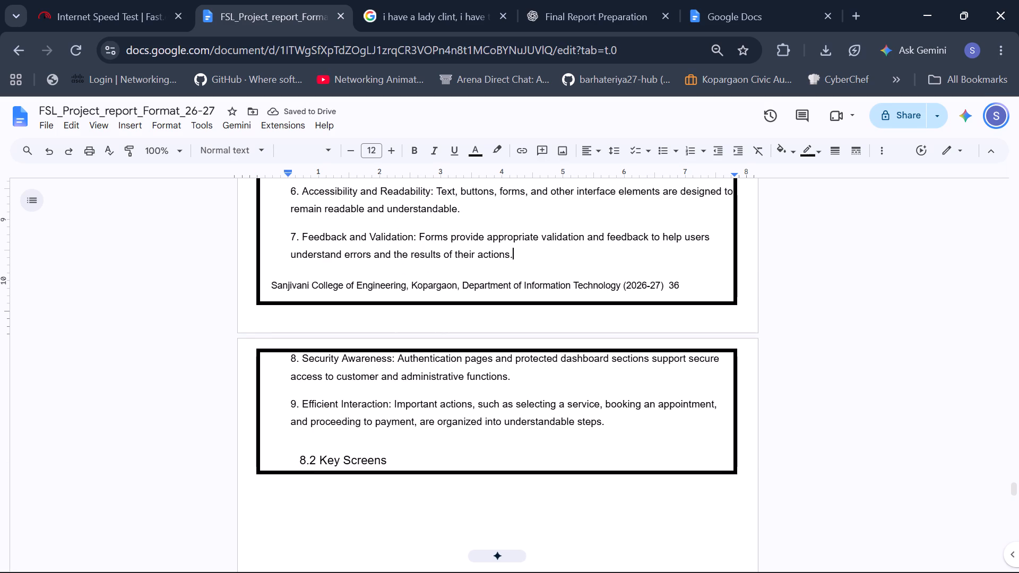
key(Return)
Paste the copied major screens text from the clipboard history on a new line below the "8.2 Key Screens" heading.
click(422, 485)
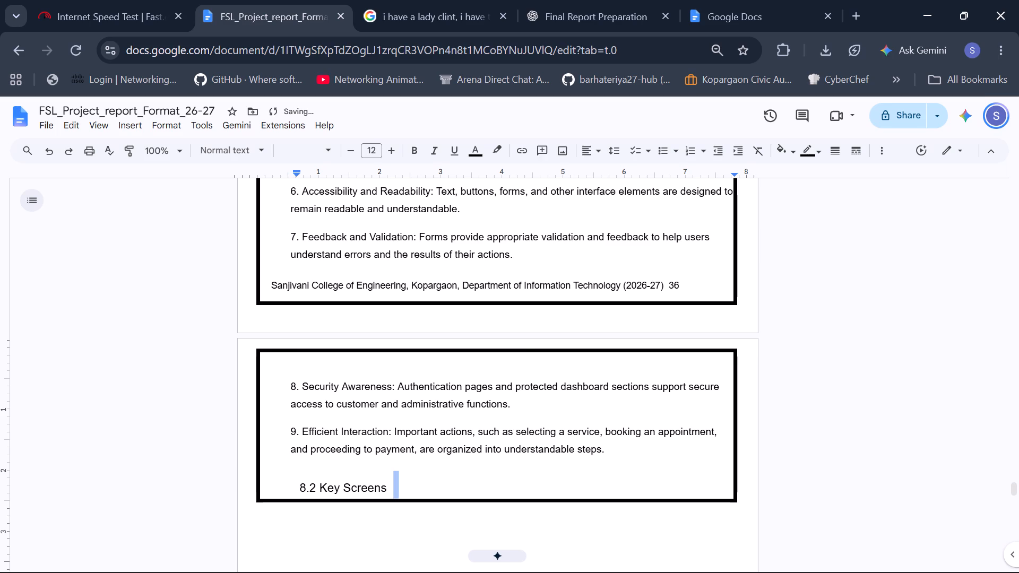
click(422, 485)
key(Return)
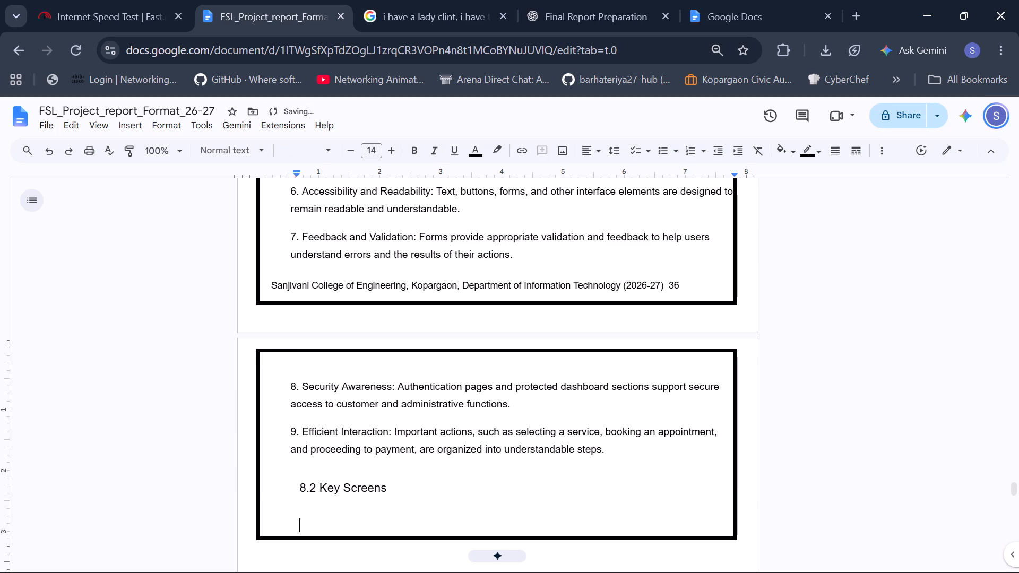
key(super+v)
click(425, 333)
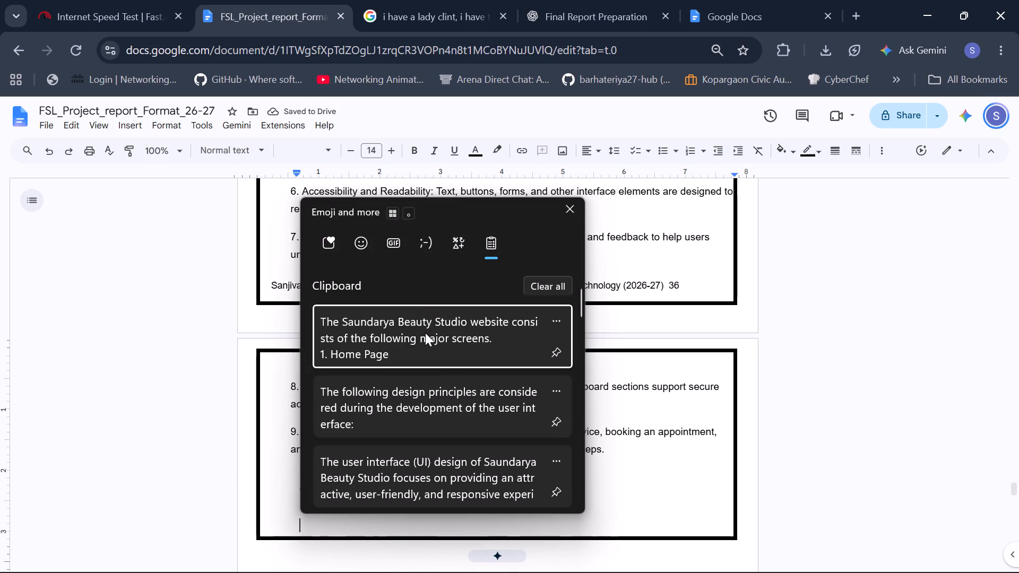
key(ctrl+v)
Increase the indent of the whole pasted 8.2 text, from its opening sentence through item 10, by one level.
scroll(444, 420, up, 3)
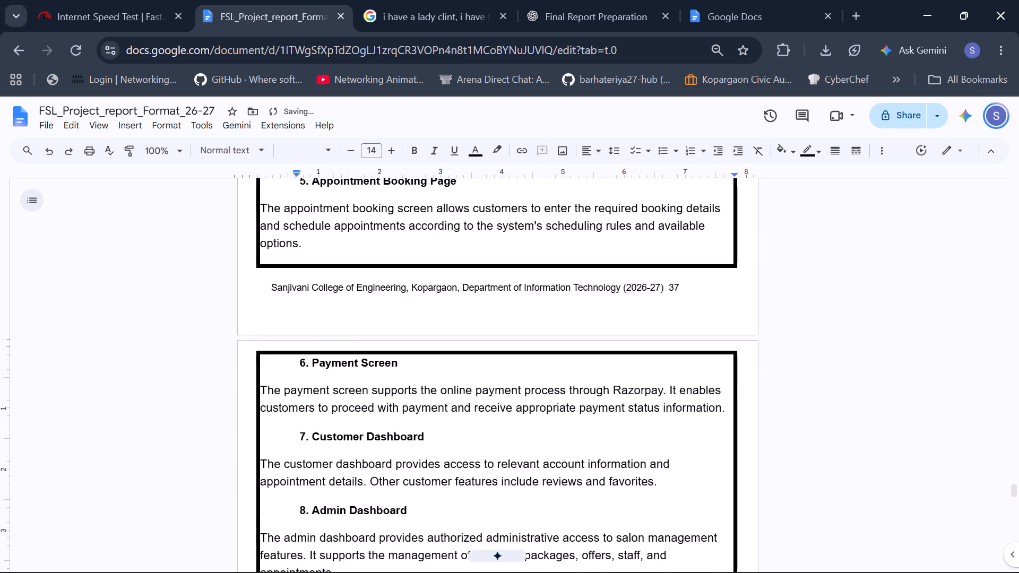
scroll(444, 420, up, 2)
scroll(391, 389, up, 2)
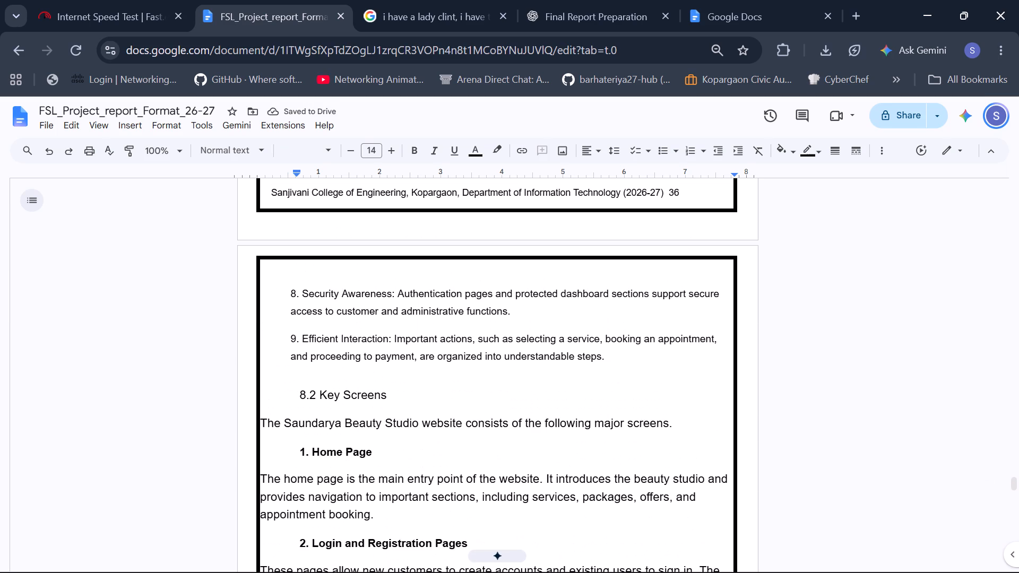
drag(263, 421, 441, 572)
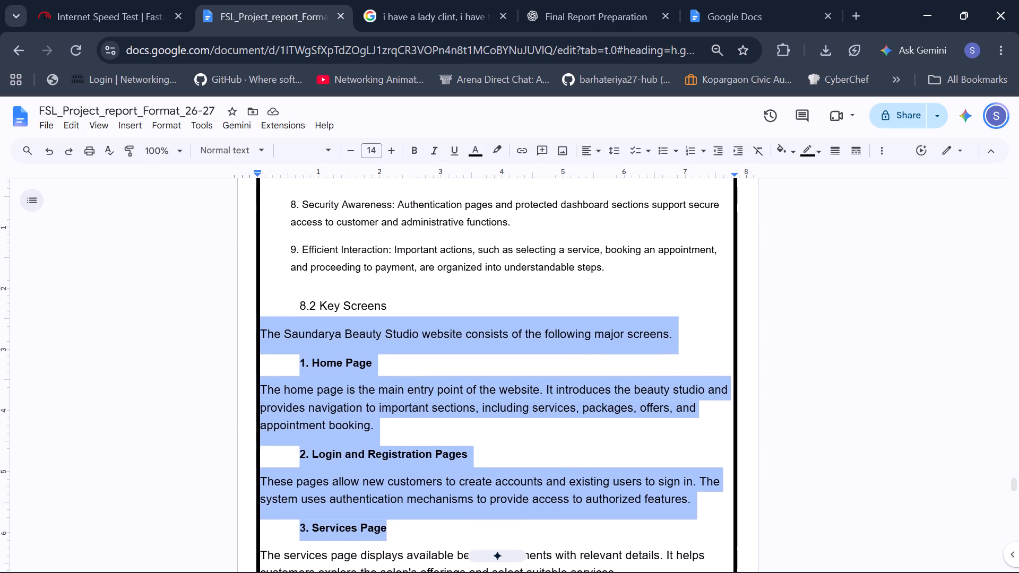
drag(441, 572, 463, 512)
scroll(463, 512, down, 7)
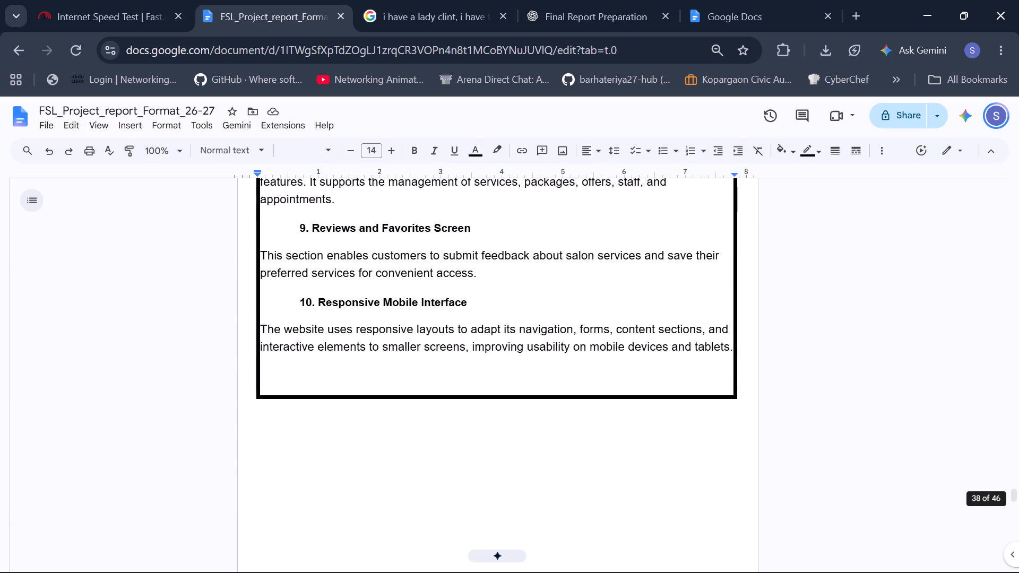
drag(463, 512, 748, 359)
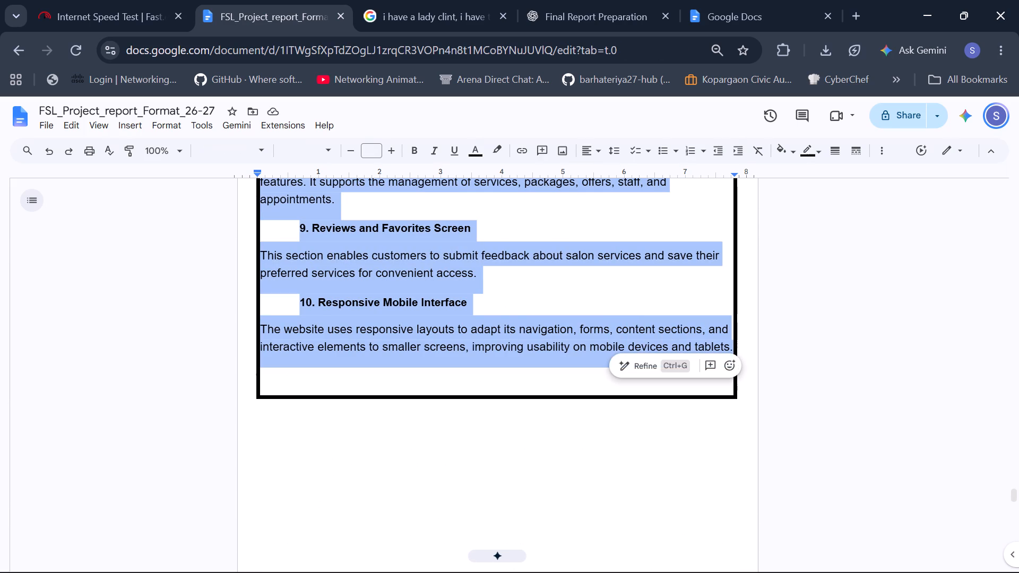
click(735, 157)
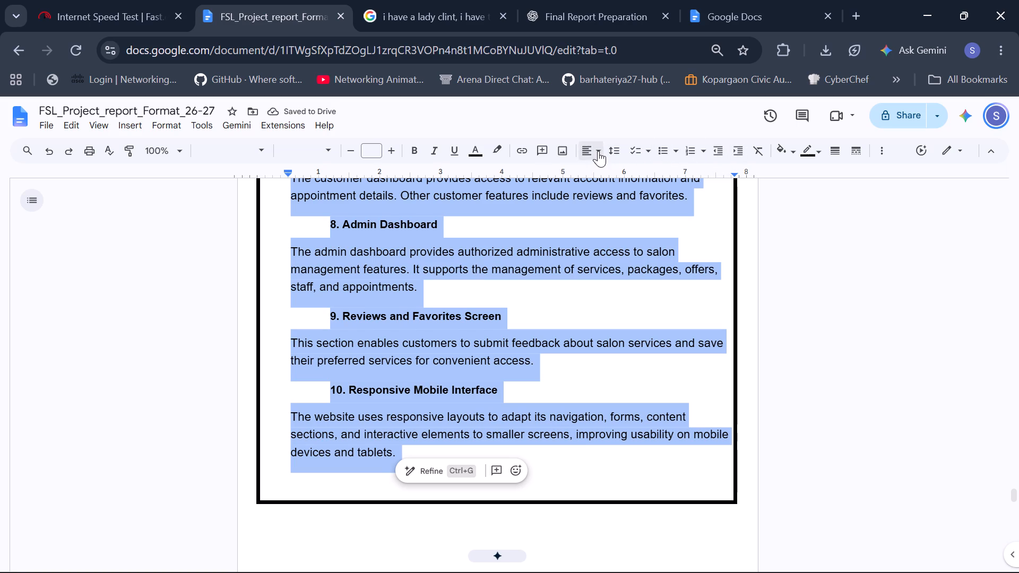
Set the line spacing of the 8.2 Key Screens text to 1.5.
click(614, 149)
click(621, 212)
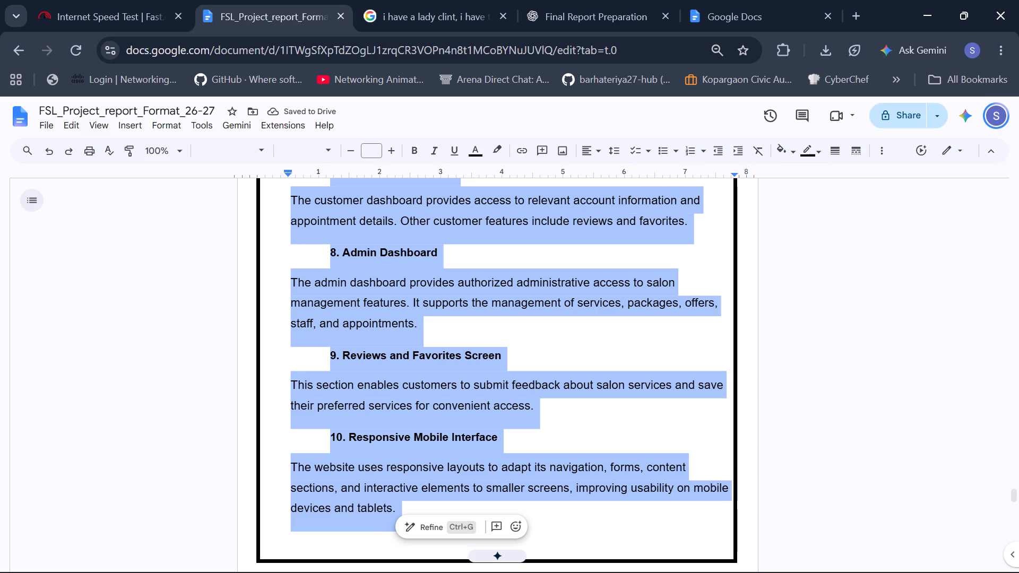
Set the font size of the selected 8.2 Key Screens text to 12.
click(367, 149)
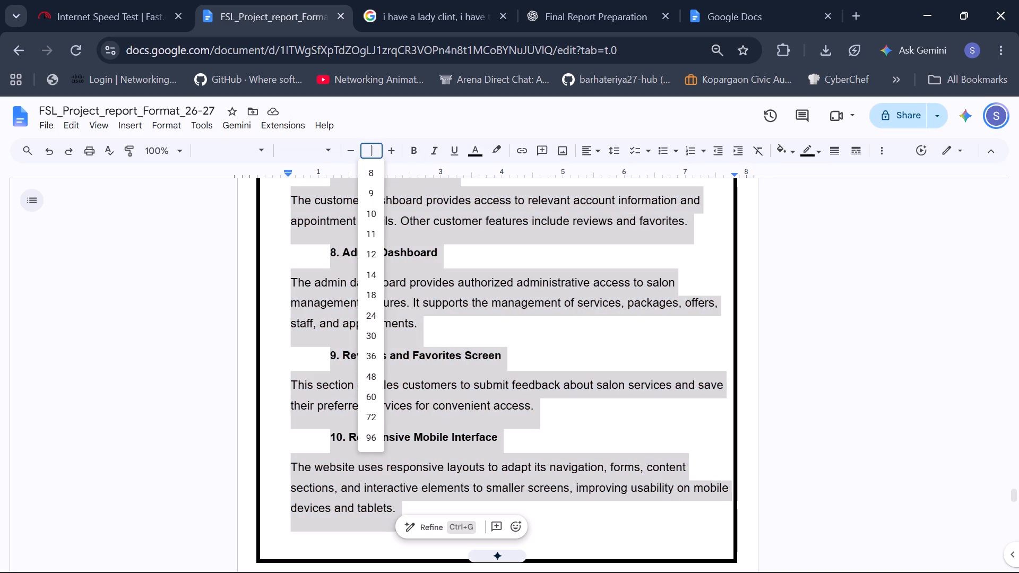
click(374, 256)
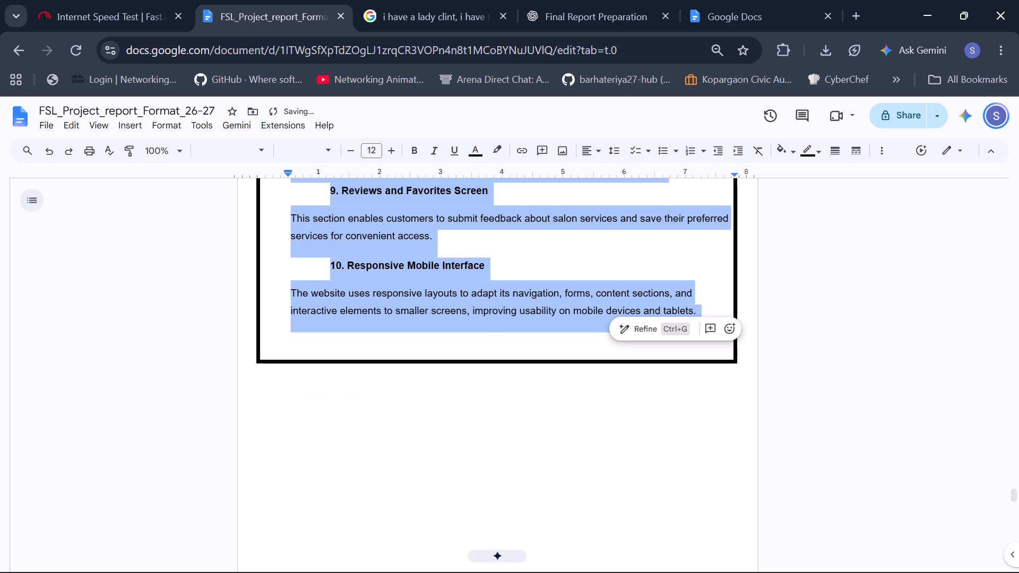
Insert two blank lines after the item 5, Appointment Booking Page, description to push the 6. Payment Screen heading to the next page.
scroll(420, 272, up, 5)
scroll(420, 272, down, 1)
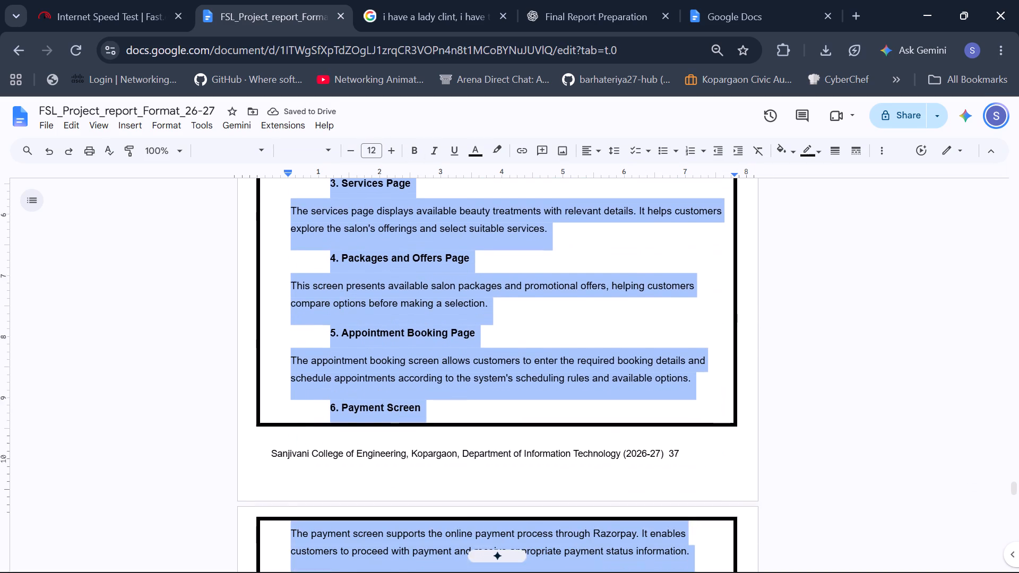
scroll(420, 272, down, 1)
click(692, 371)
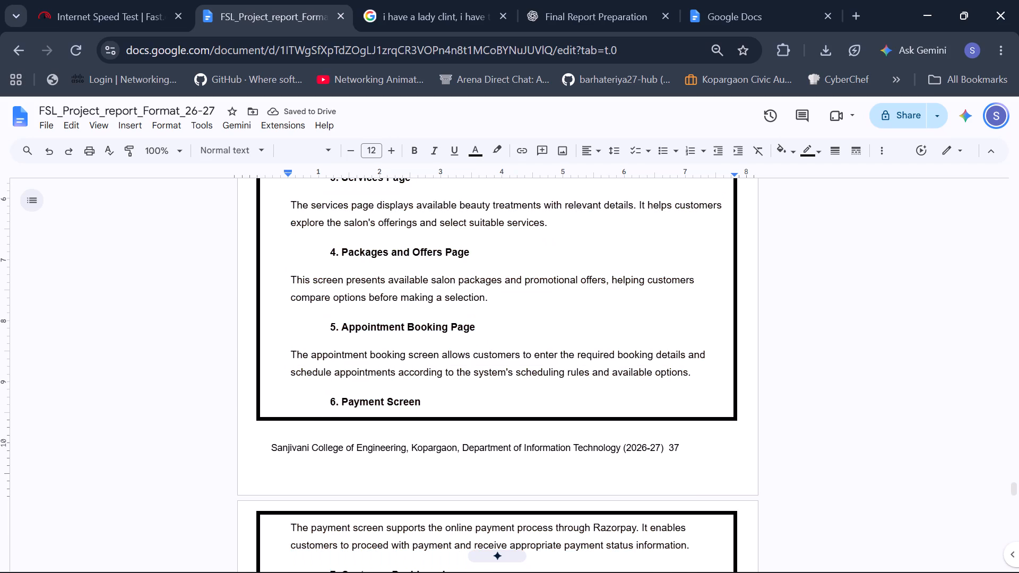
key(Return)
key(Return)
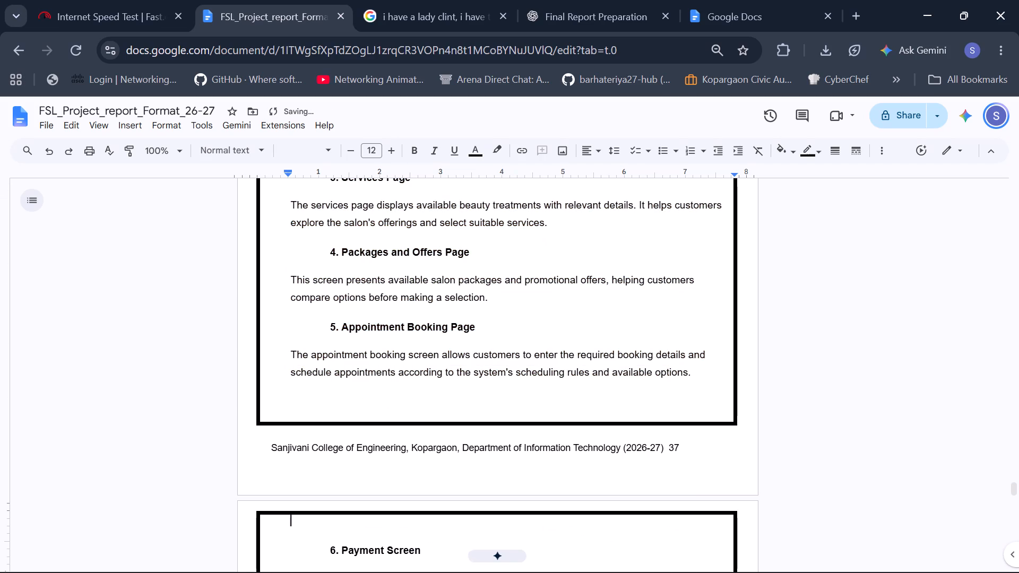
Make the section headings "8.1 Design Principles" and "8.2 Key Screens" bold.
scroll(692, 371, down, 4)
scroll(692, 371, up, 2)
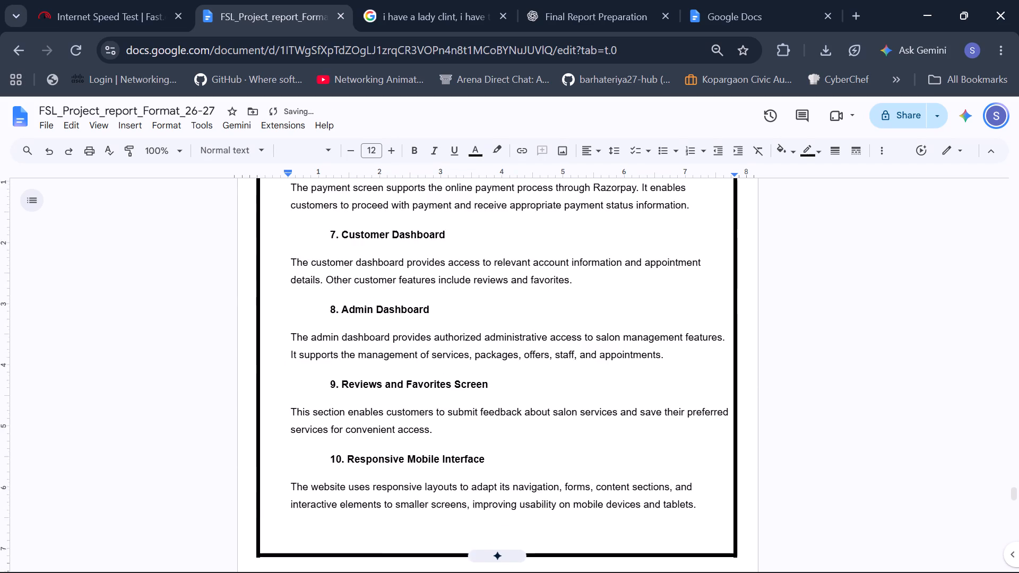
scroll(692, 371, up, 3)
scroll(692, 371, down, 1)
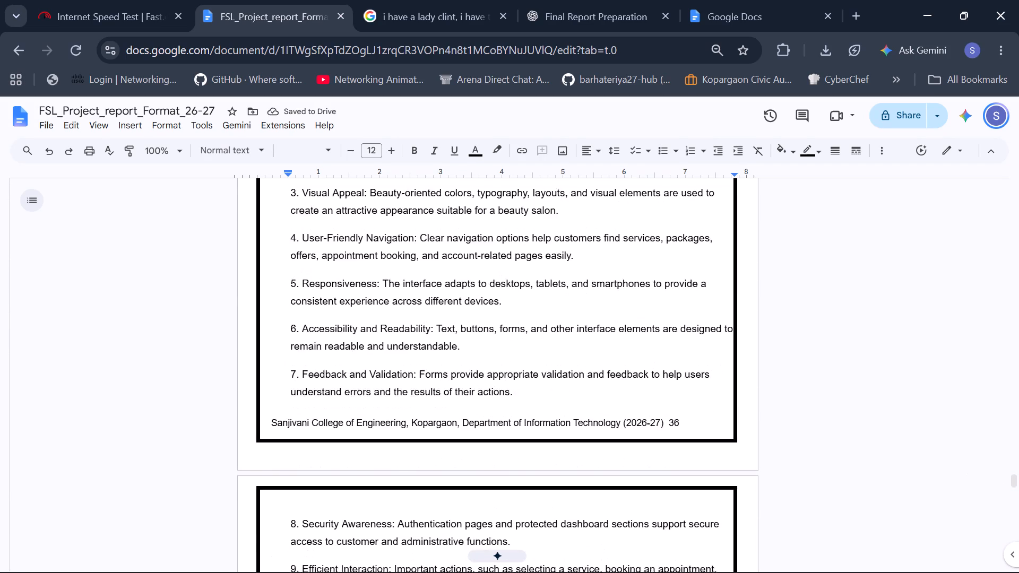
scroll(692, 371, up, 3)
triple_click(380, 337)
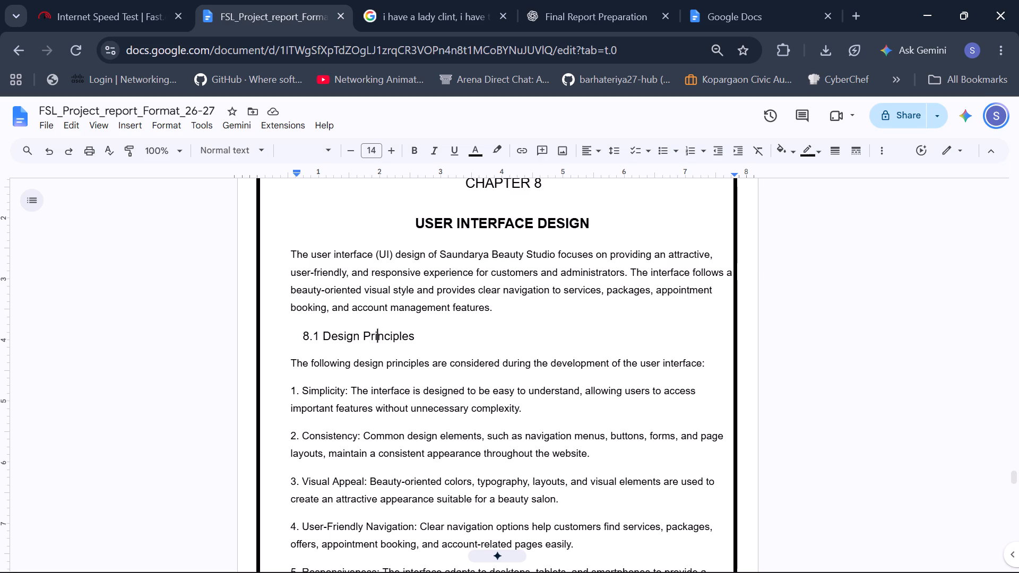
key(ctrl+b)
scroll(380, 337, down, 2)
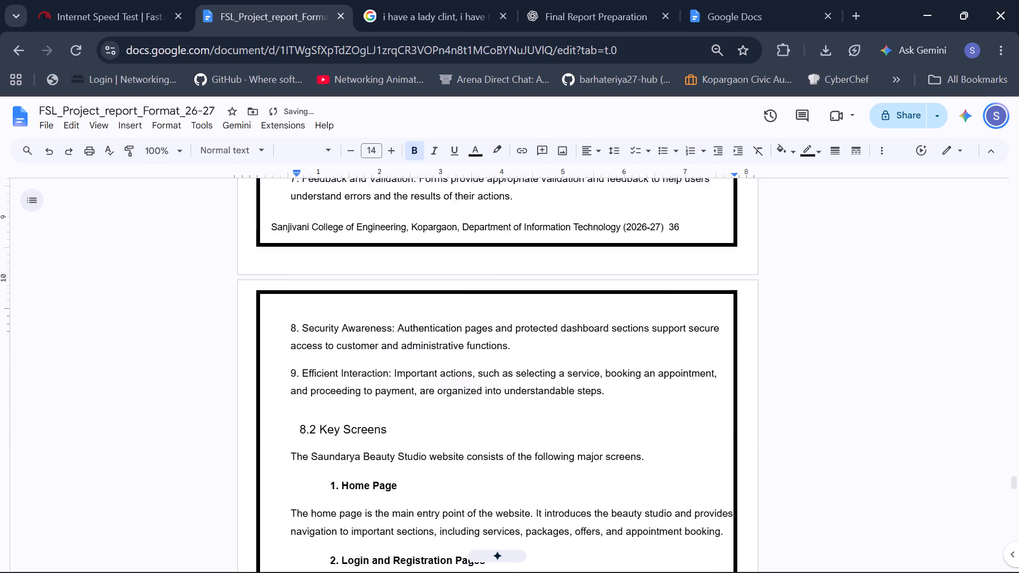
scroll(380, 337, down, 3)
triple_click(355, 325)
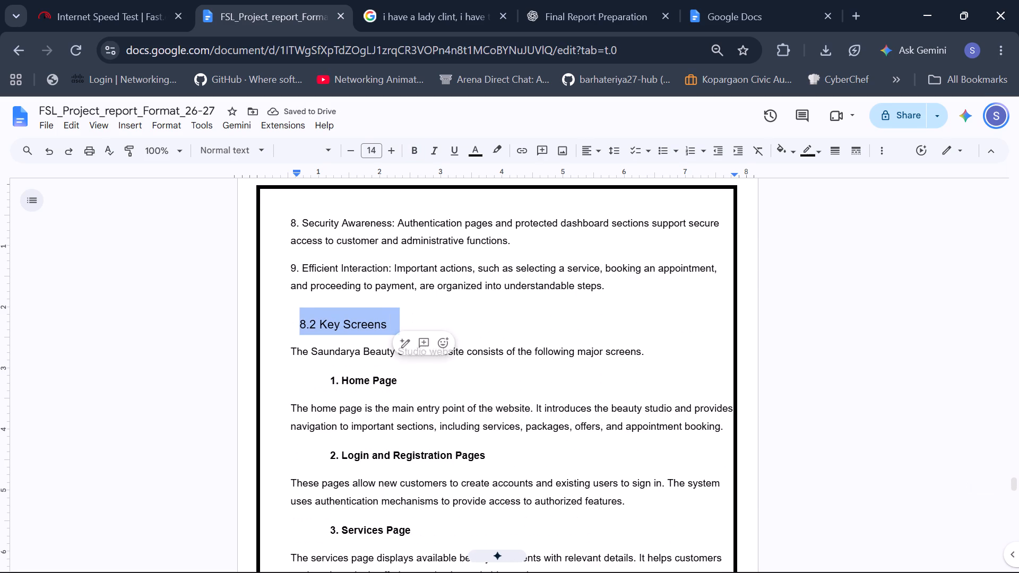
key(ctrl+b)
Insert two blank lines after the item 10, Responsive Mobile Interface, paragraph to extend the page border downward.
scroll(355, 325, down, 6)
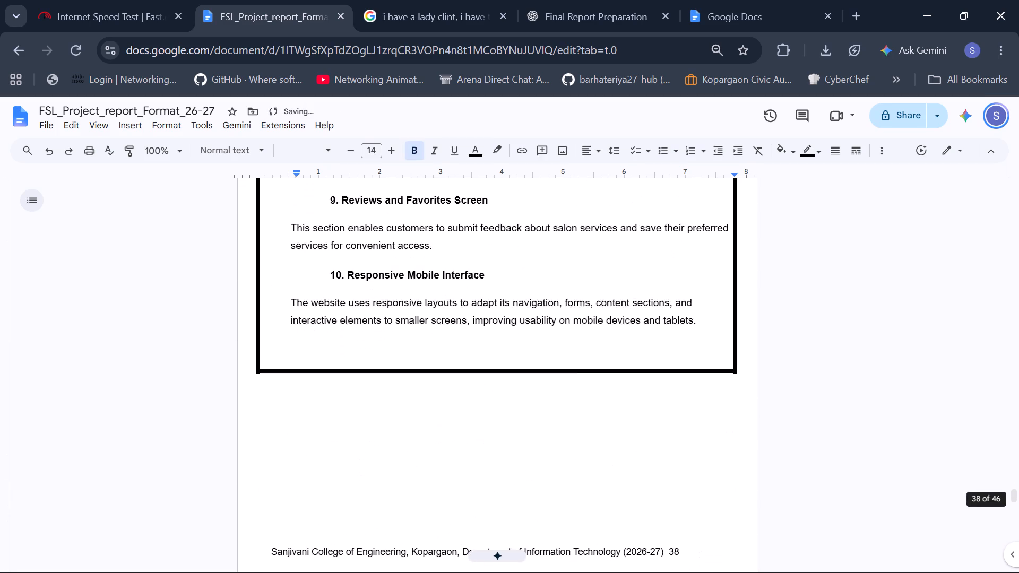
scroll(355, 325, down, 2)
click(702, 288)
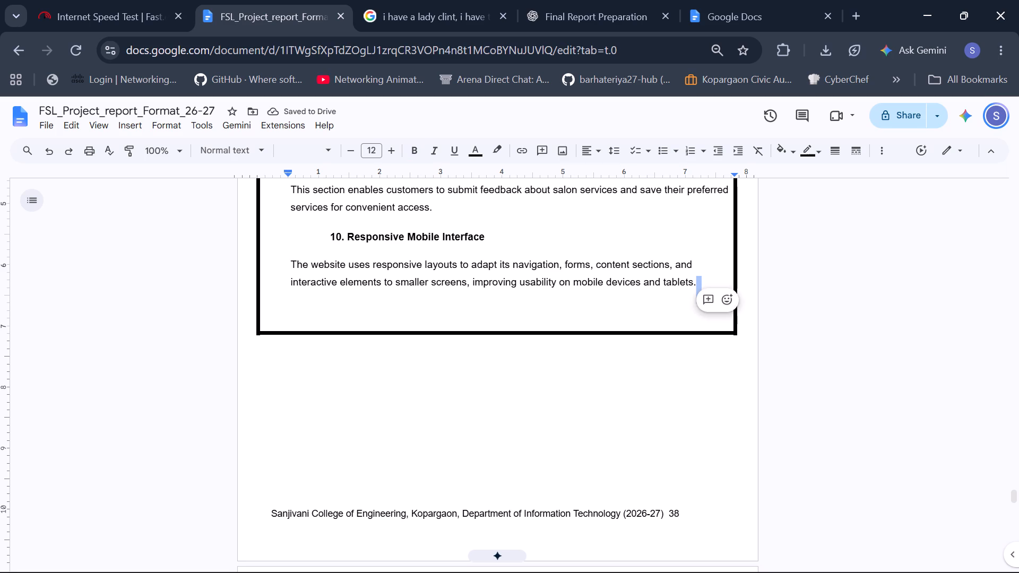
click(703, 286)
key(Return)
key(Return)
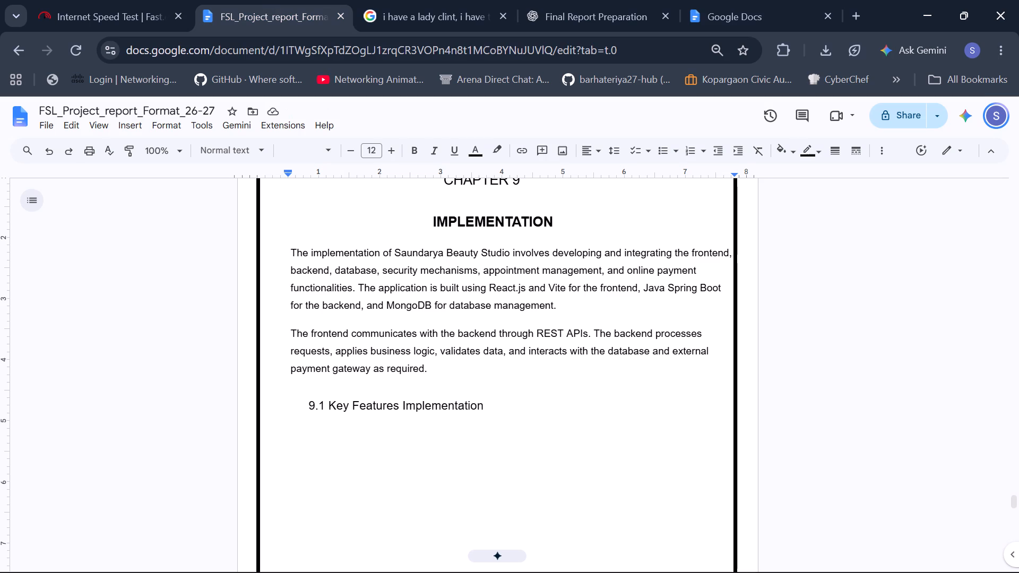
drag(514, 379, 511, 388)
click(506, 402)
click(506, 402)
click(506, 402)
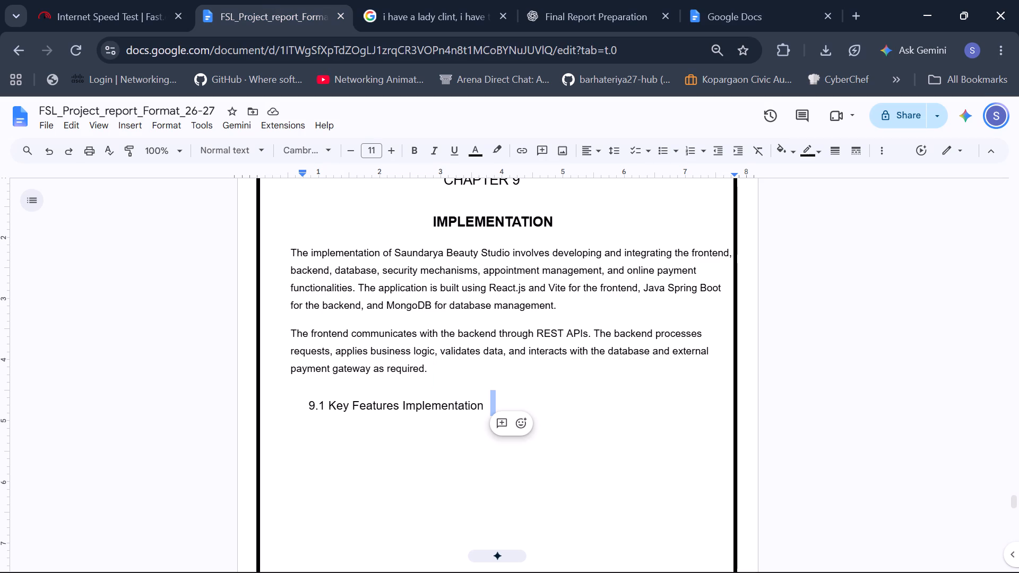
key(Return)
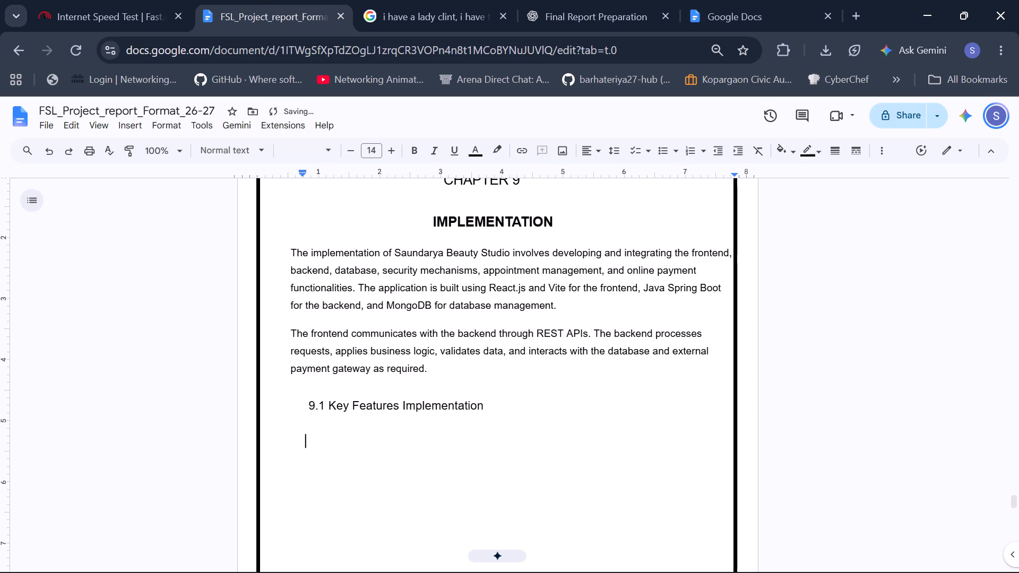
key(super+v)
click(451, 240)
key(ctrl+v)
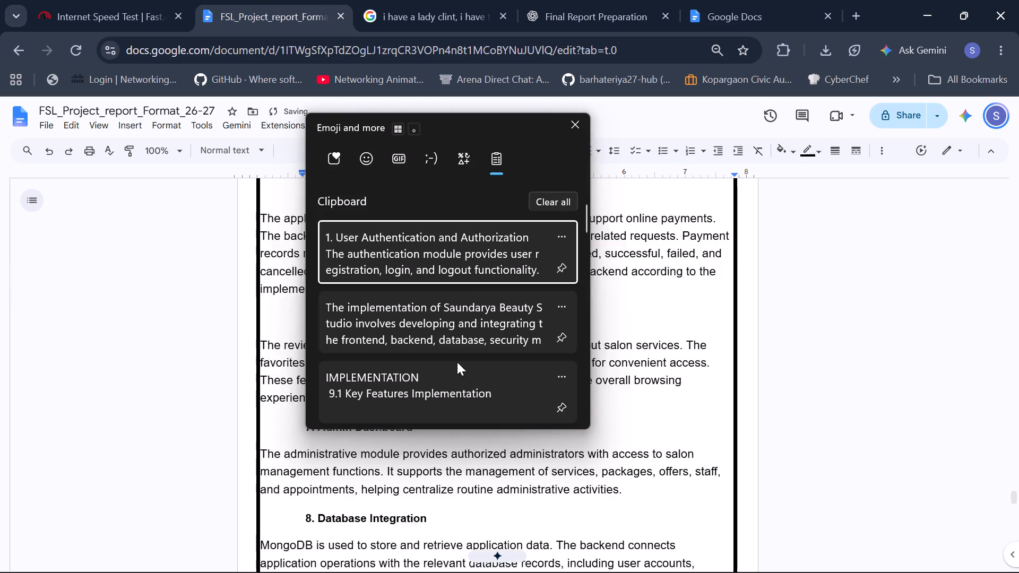
Select all ten pasted feature sections and indent their paragraphs by one level.
drag(705, 493, 629, 432)
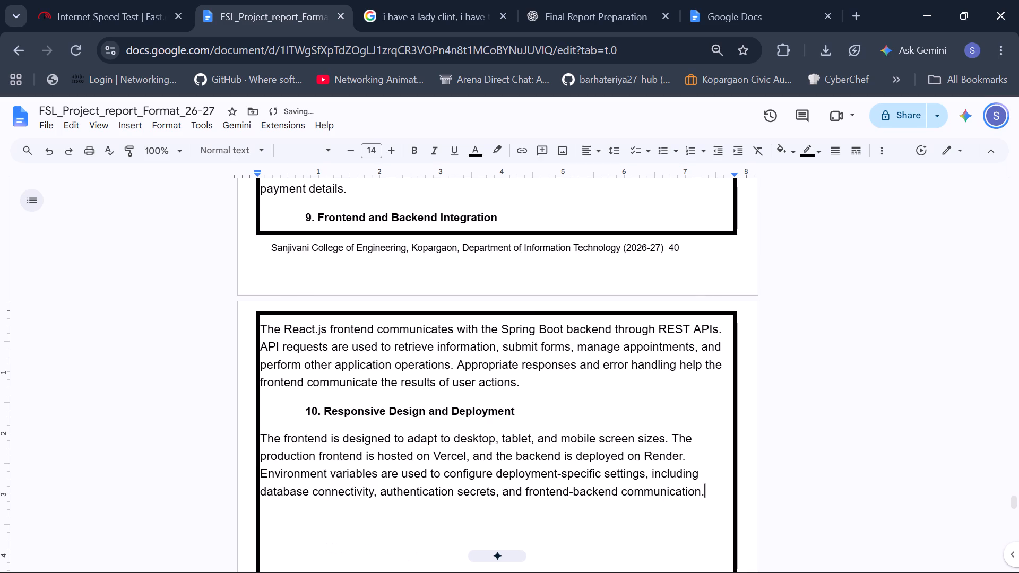
drag(629, 432, 415, 283)
scroll(519, 327, up, 3)
scroll(415, 283, up, 1)
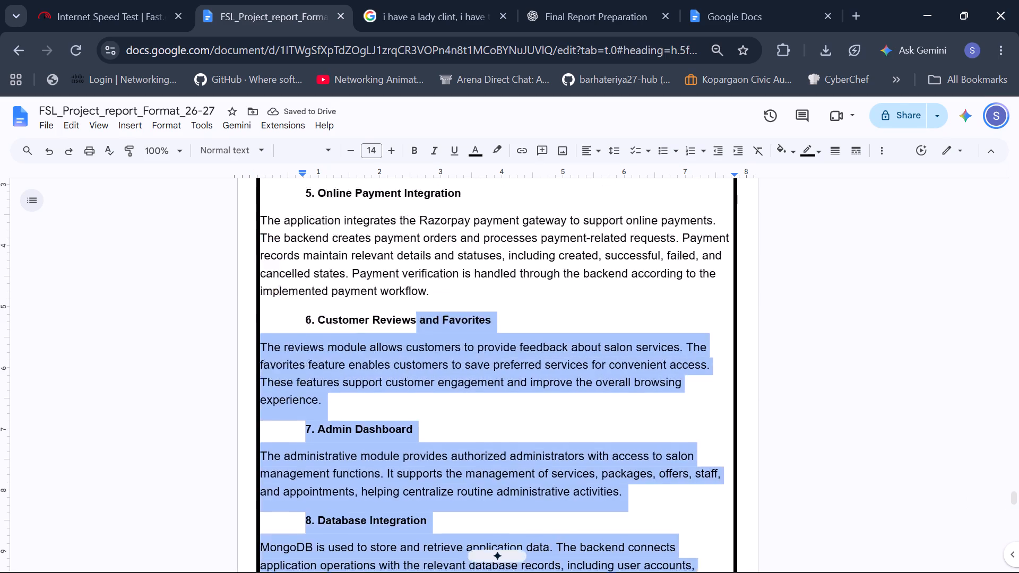
scroll(415, 283, up, 2)
drag(415, 283, 334, 293)
scroll(334, 293, up, 3)
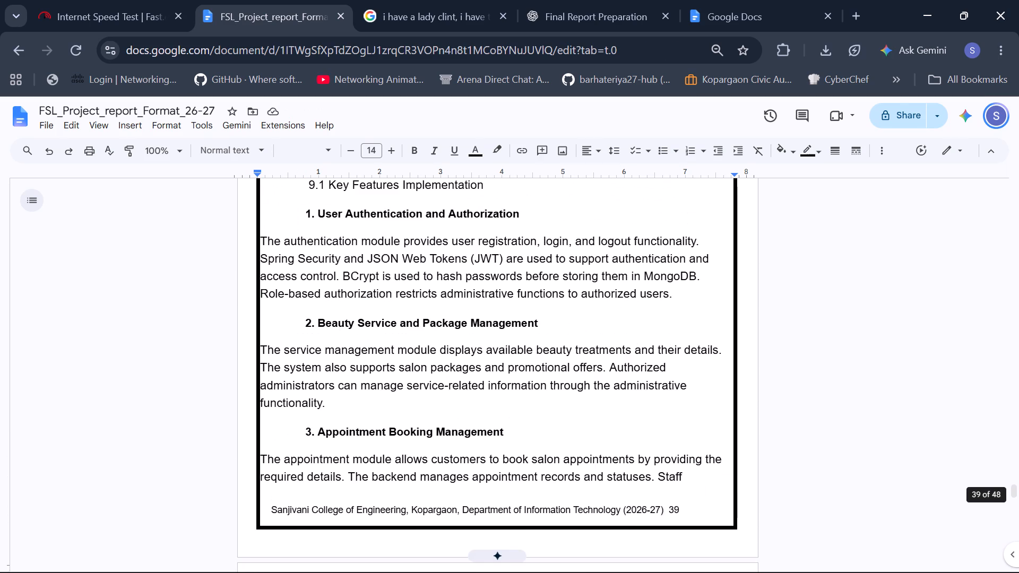
scroll(334, 293, up, 1)
drag(334, 293, 298, 338)
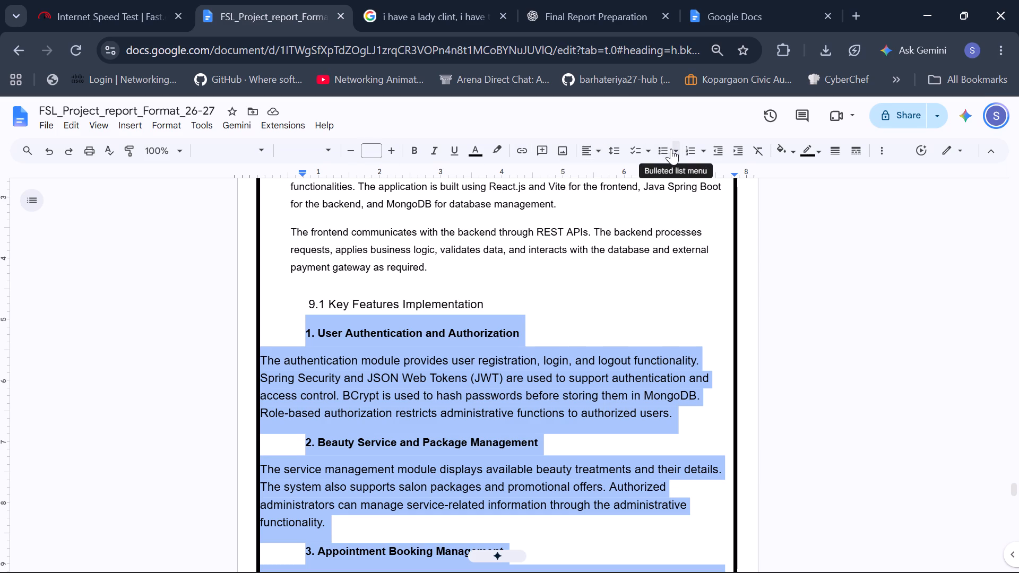
click(715, 152)
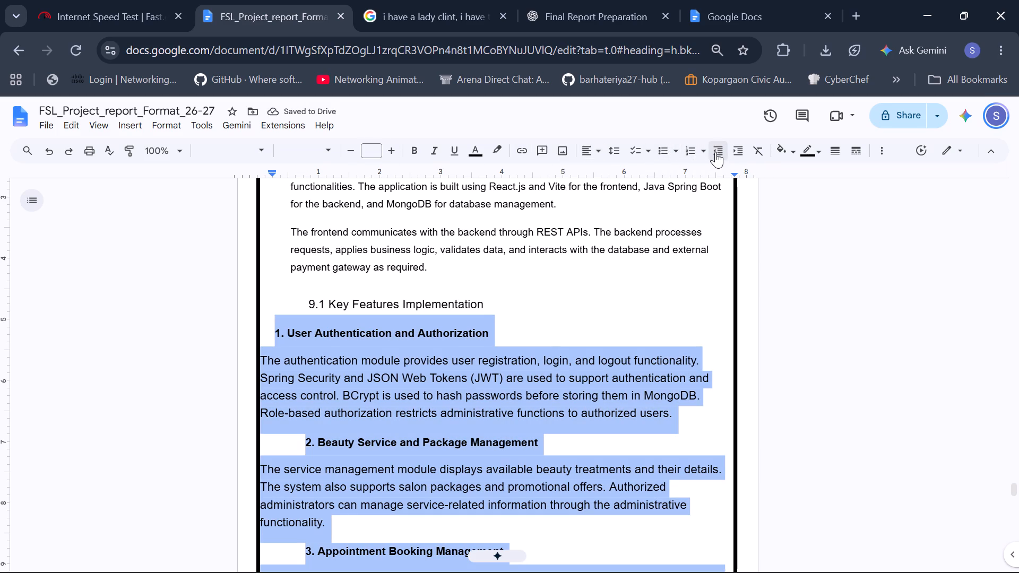
click(732, 153)
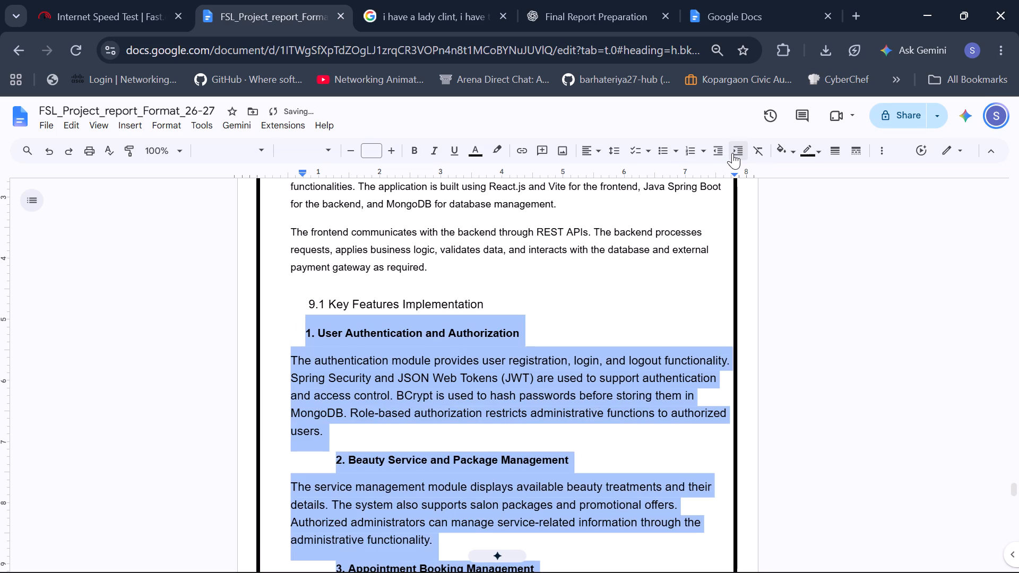
Set the font size of the selected feature sections to 12.
click(347, 149)
click(369, 150)
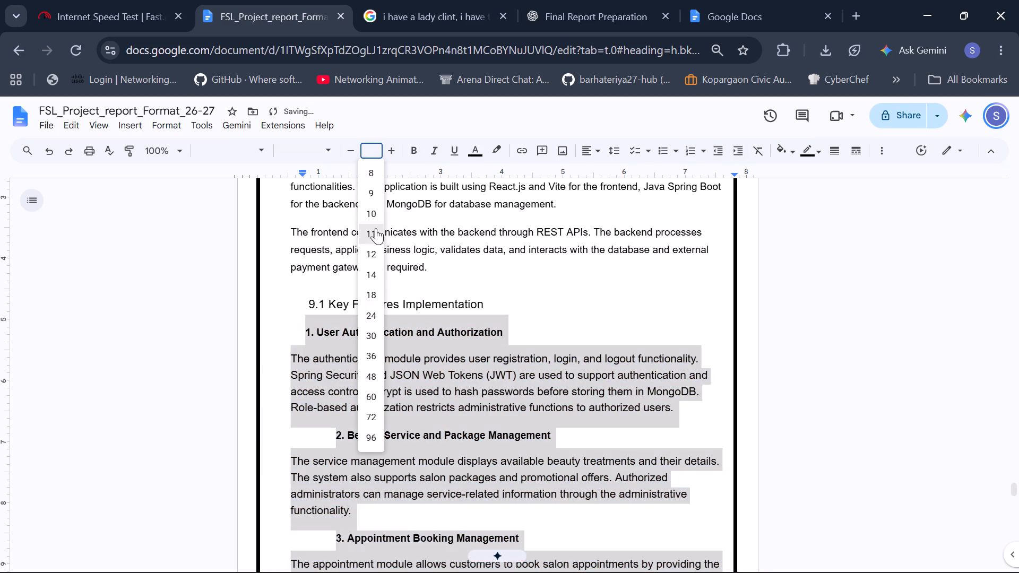
click(375, 257)
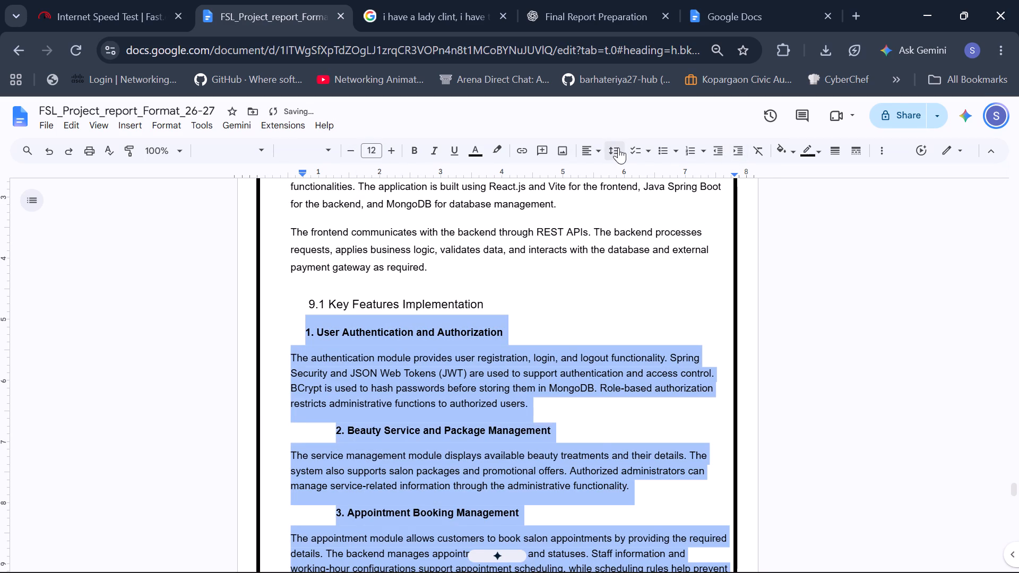
Set the line spacing of the selected feature sections to 1.5.
click(619, 147)
click(635, 212)
click(512, 348)
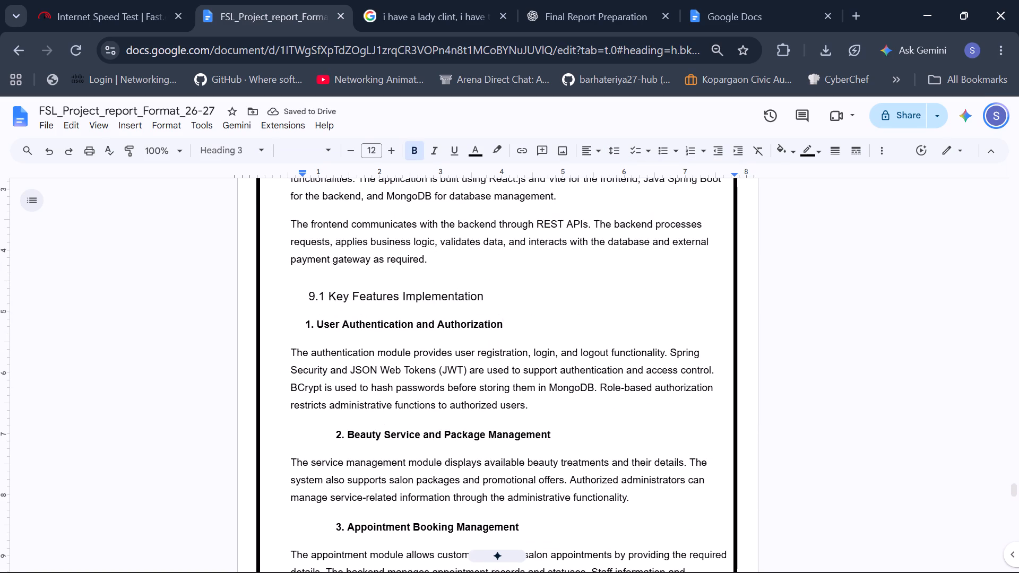
Make the "9.1 Key Features Implementation" heading bold.
triple_click(409, 298)
key(ctrl+b)
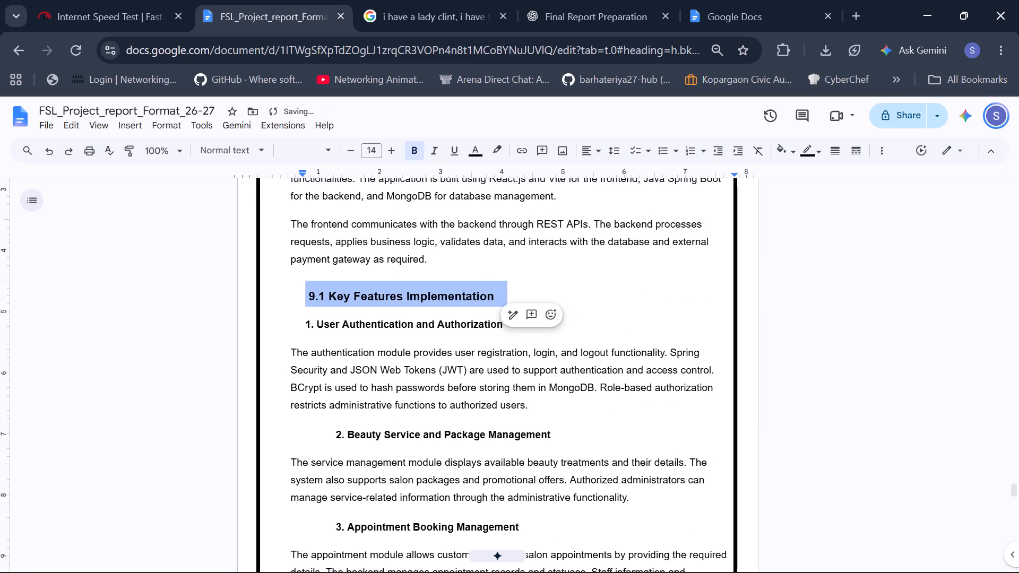
click(409, 298)
Insert two line breaks after "Staff information and" in the Appointment Booking Management paragraph to push the remaining text down on page 40.
scroll(409, 298, down, 5)
scroll(409, 298, up, 1)
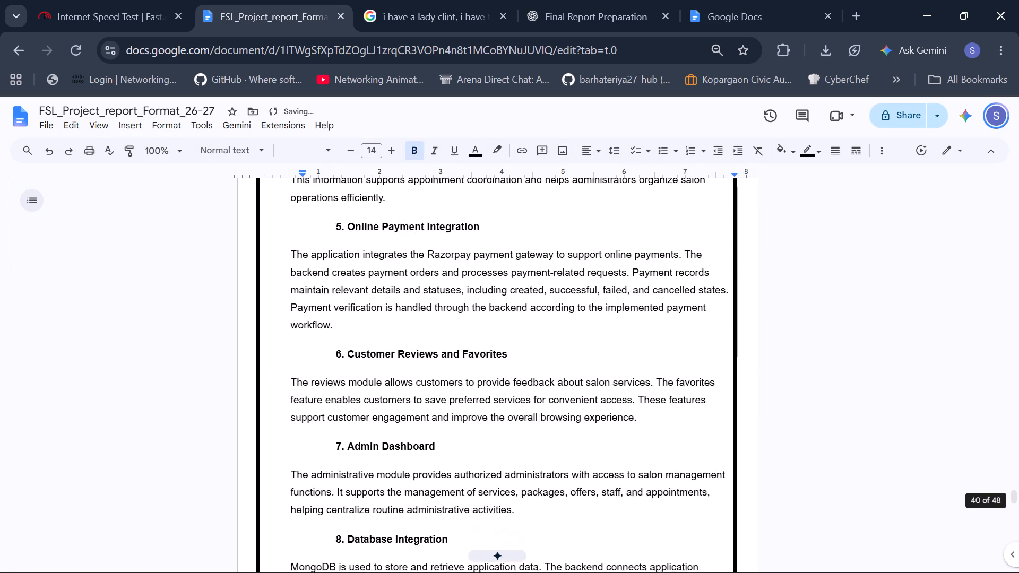
scroll(409, 298, up, 1)
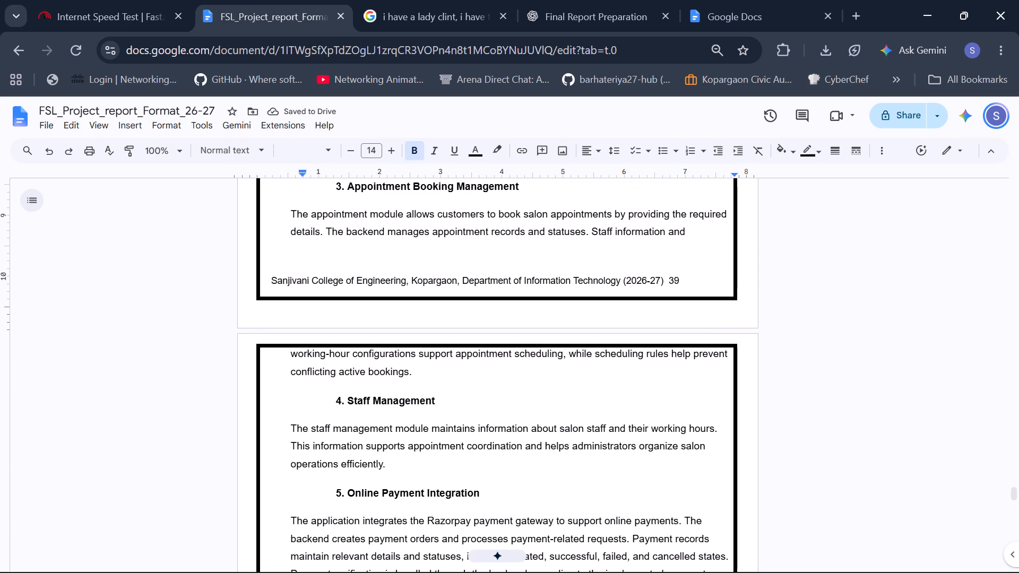
click(689, 231)
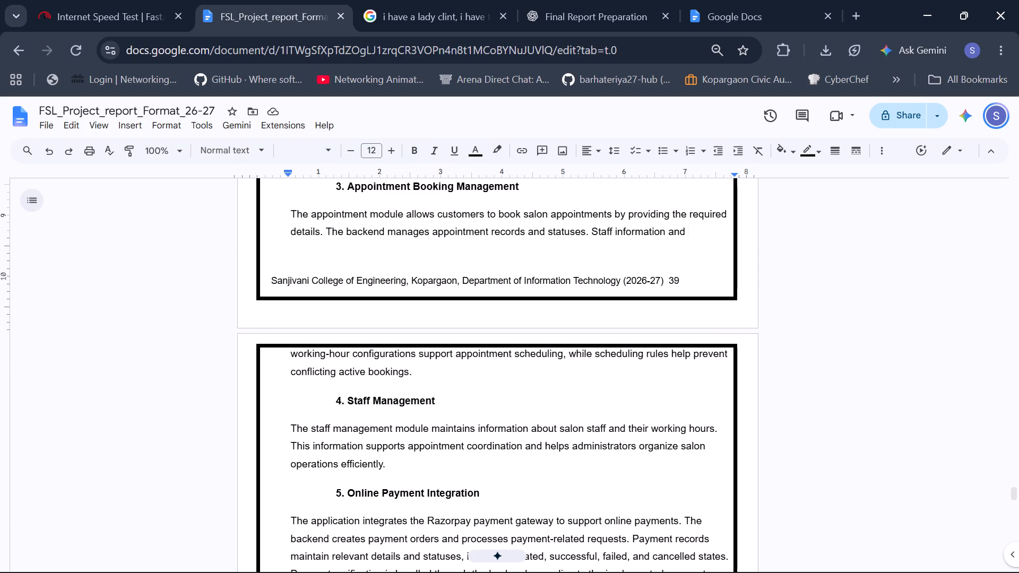
key(Return)
key(Return)
Insert two line breaks after the Database Integration paragraph to move the "9. Frontend and Backend Integration" heading onto page 41.
scroll(689, 231, down, 4)
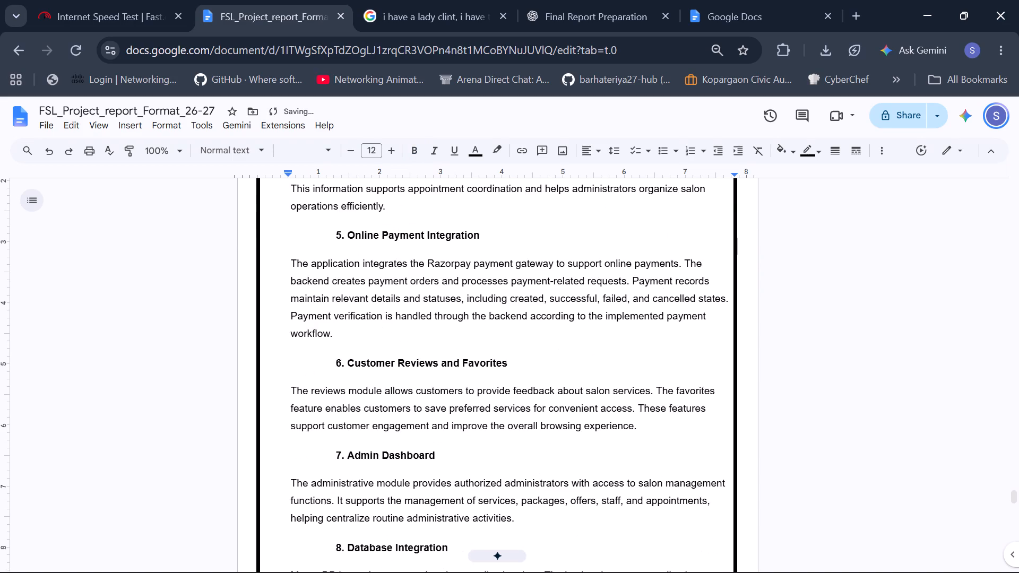
scroll(689, 231, down, 2)
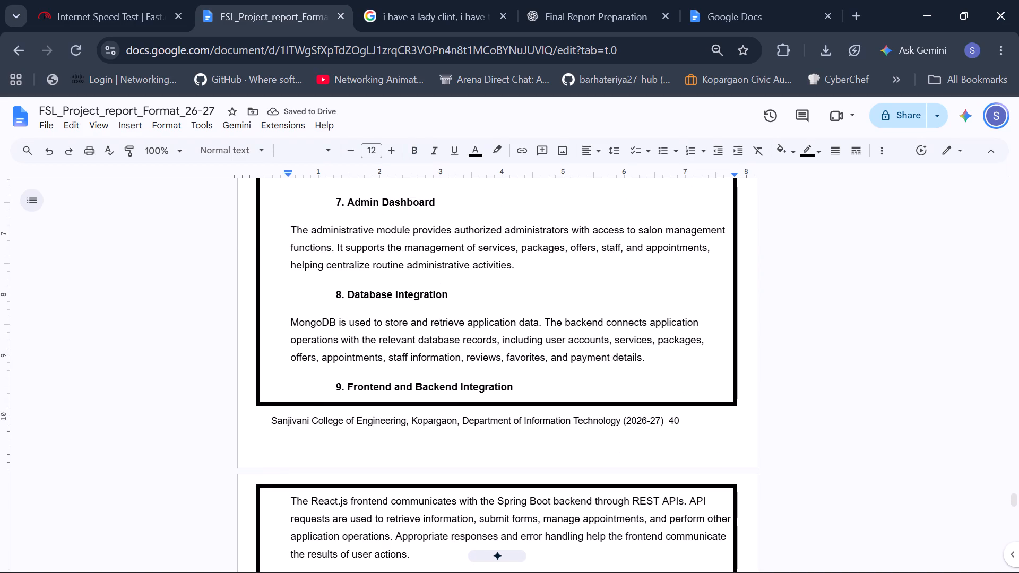
click(654, 361)
key(Return)
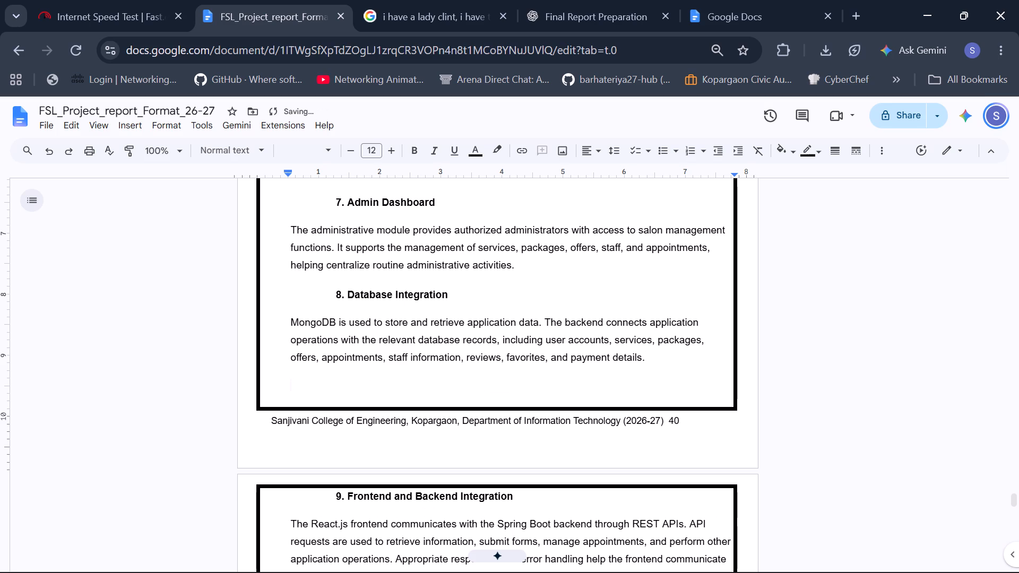
key(Return)
Review the layout of the Chapter 9 pages against the end of the preceding chapter.
scroll(654, 361, down, 3)
scroll(654, 361, up, 1)
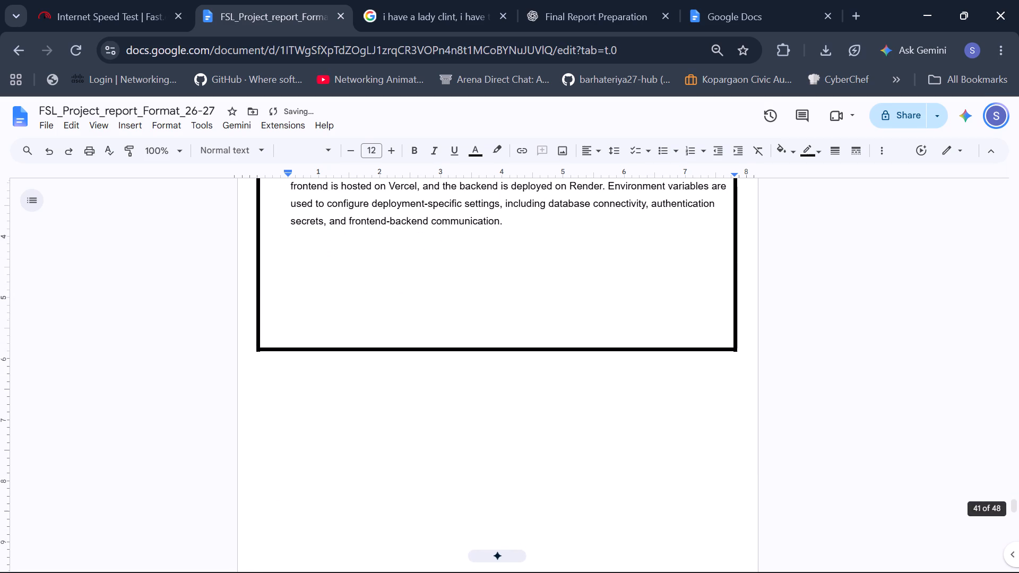
scroll(654, 361, up, 4)
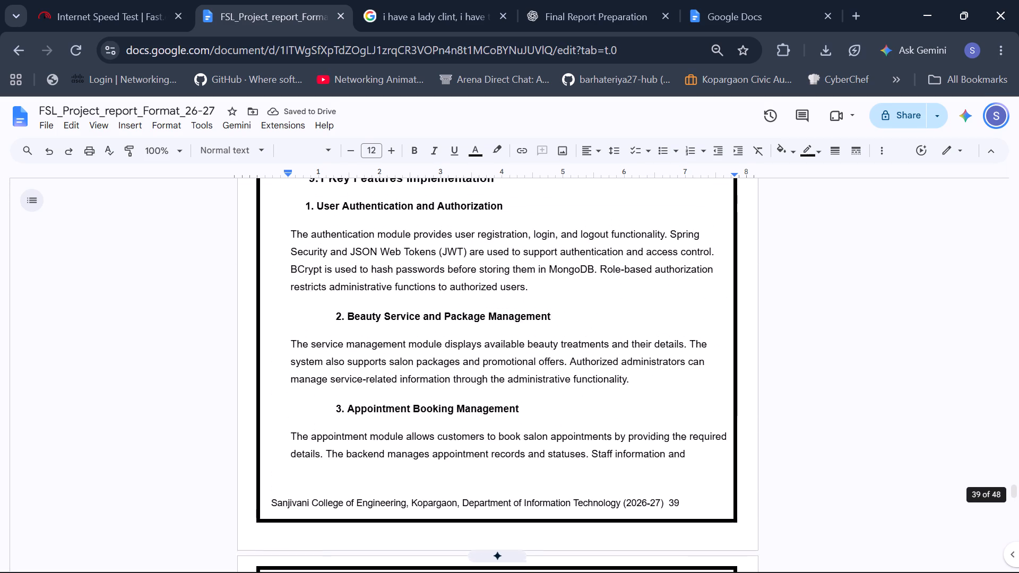
scroll(654, 361, up, 3)
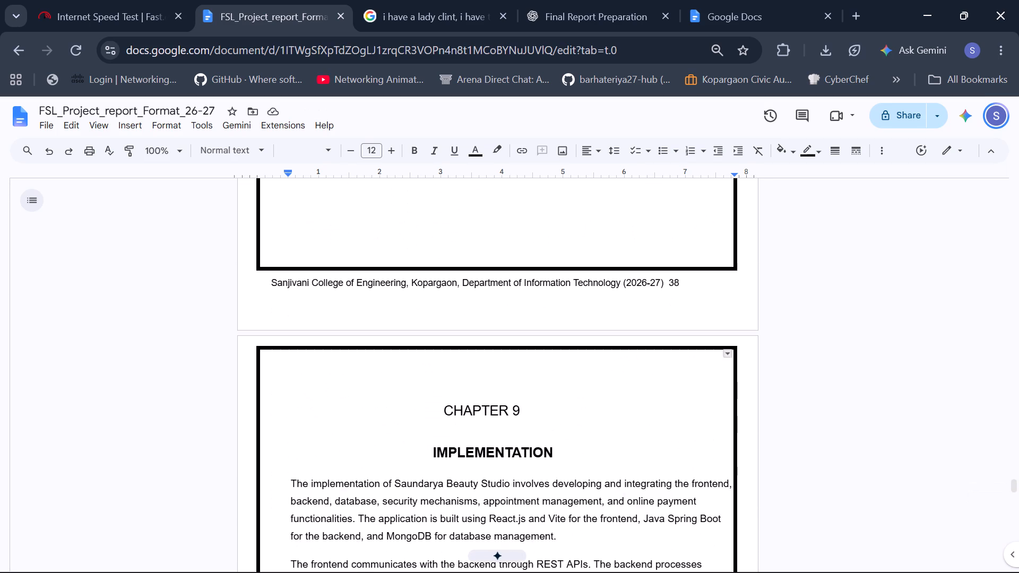
scroll(659, 346, up, 3)
click(659, 346)
scroll(664, 357, up, 1)
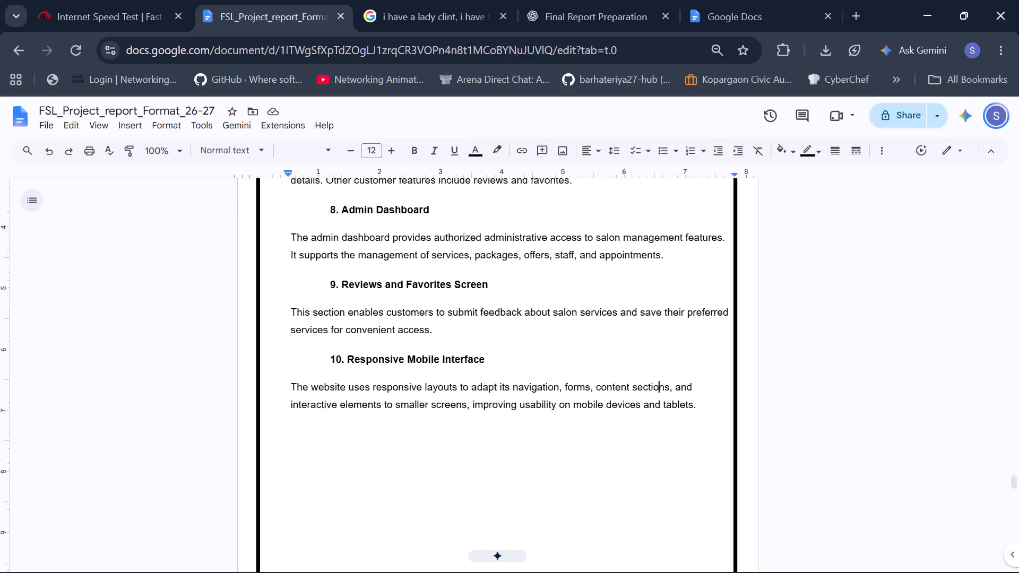
scroll(664, 357, up, 1)
scroll(664, 357, down, 5)
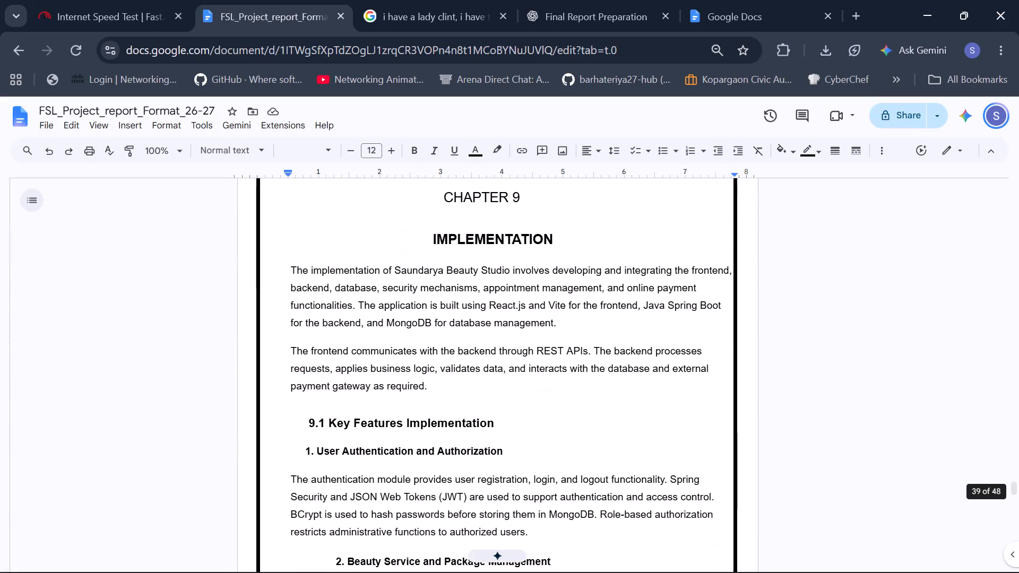
scroll(664, 357, down, 2)
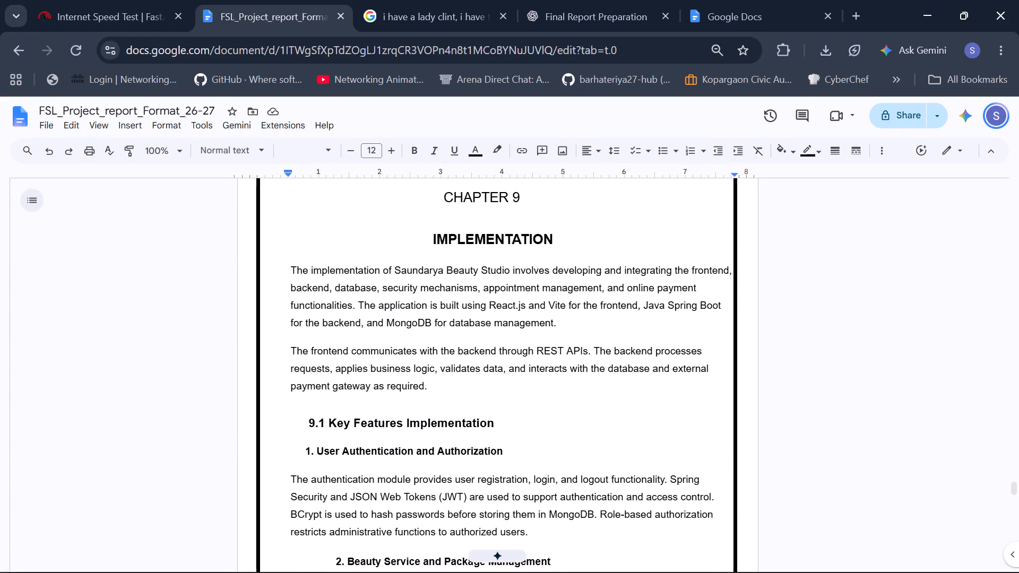
Insert five spaces before the "CHAPTER 9" title to line it up over the "IMPLEMENTATION" heading.
click(444, 198)
key(space)
key(space)
key(space)
key(space)
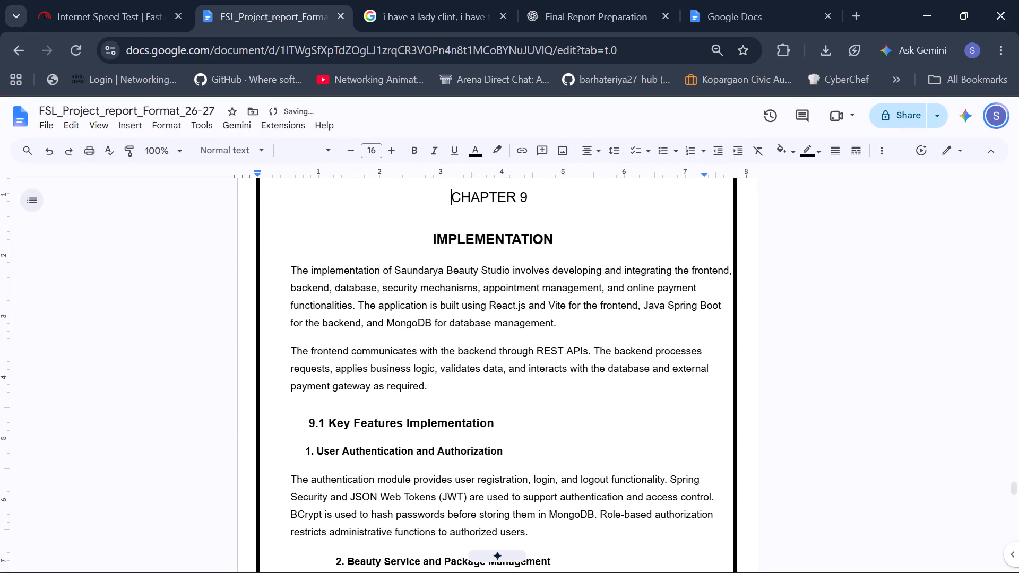
key(space)
click(446, 277)
scroll(446, 277, down, 1)
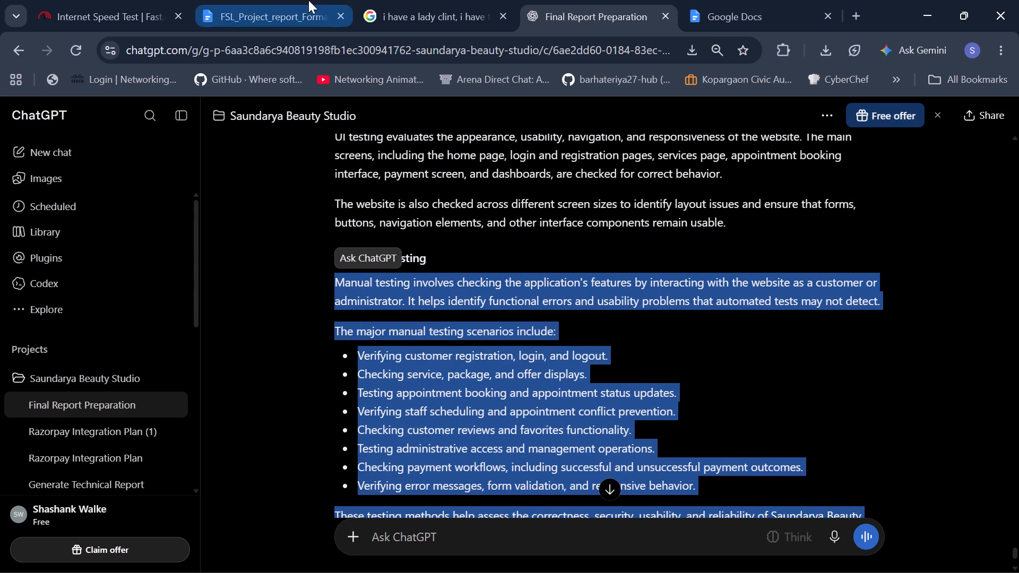
In the Google Docs report, paste the copied testing introduction from the clipboard history on a new line below "10.1 Testing Strategy".
click(308, 0)
scroll(381, 285, up, 4)
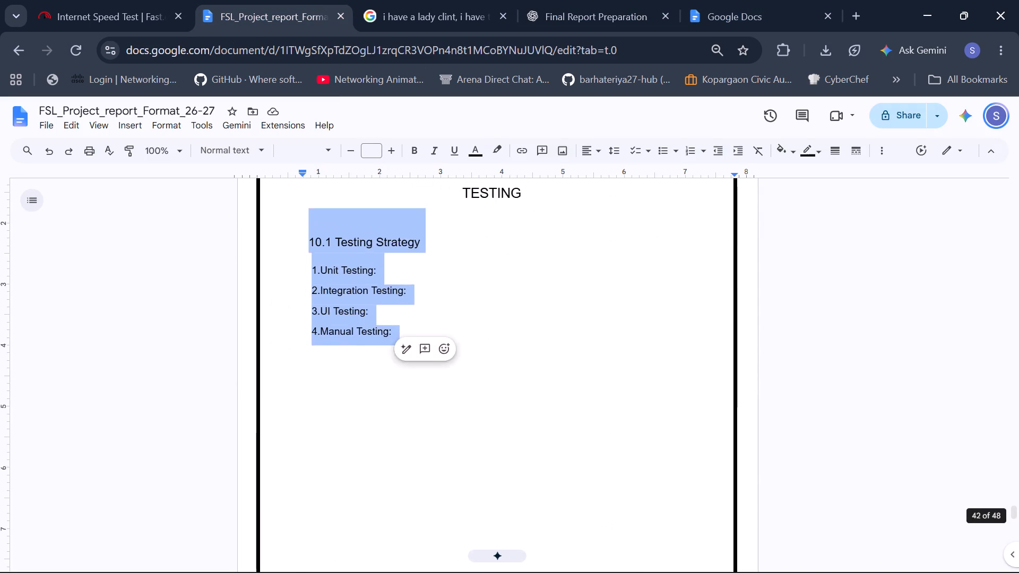
scroll(381, 285, up, 2)
click(425, 319)
key(Return)
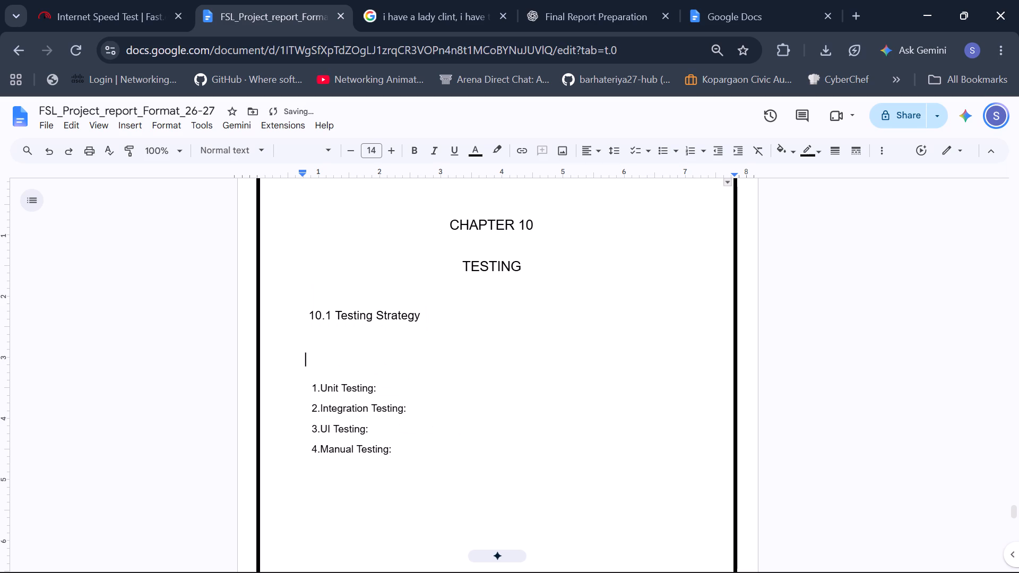
key(super+v)
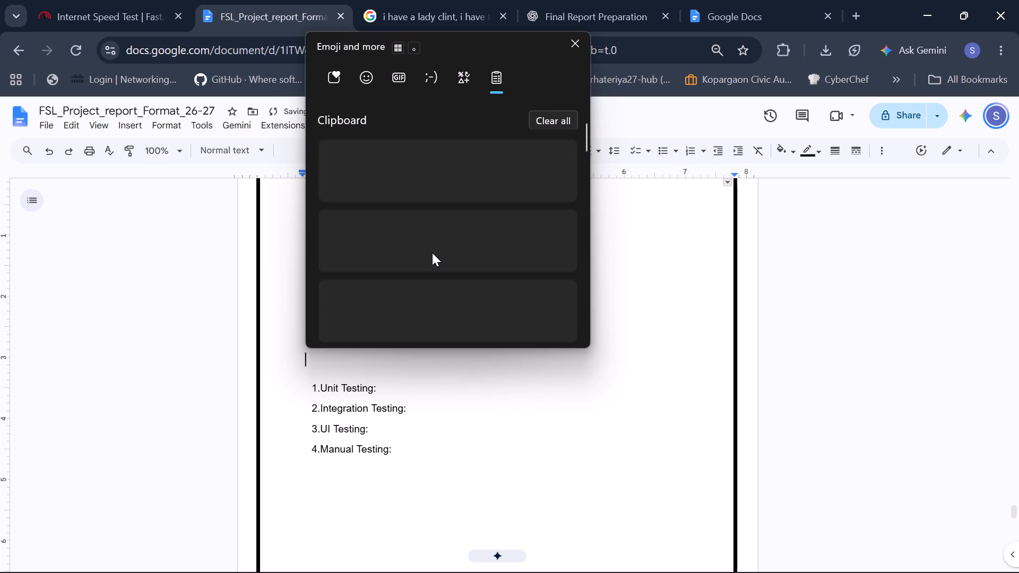
scroll(417, 287, down, 1)
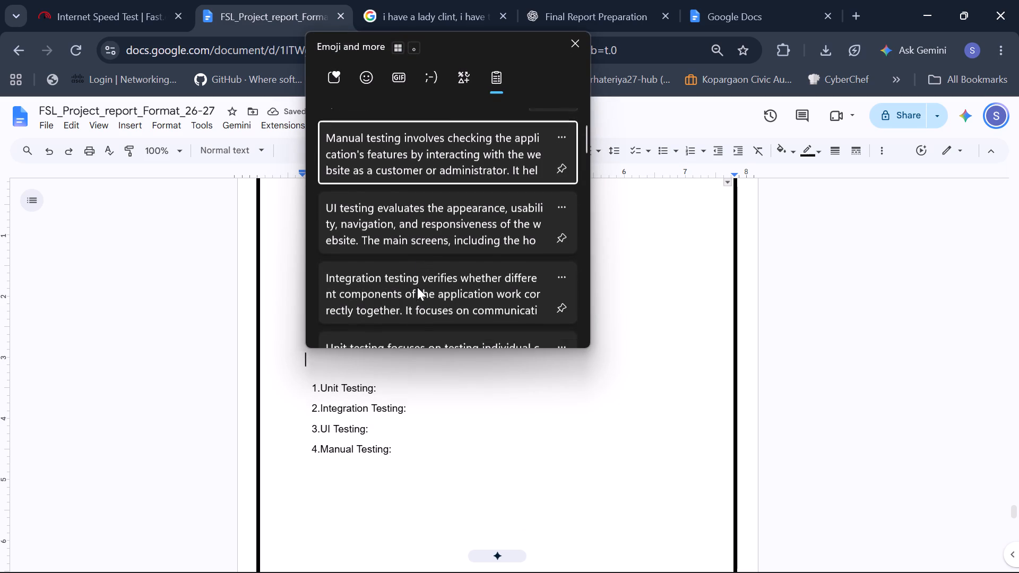
scroll(417, 287, down, 2)
click(419, 285)
key(ctrl+v)
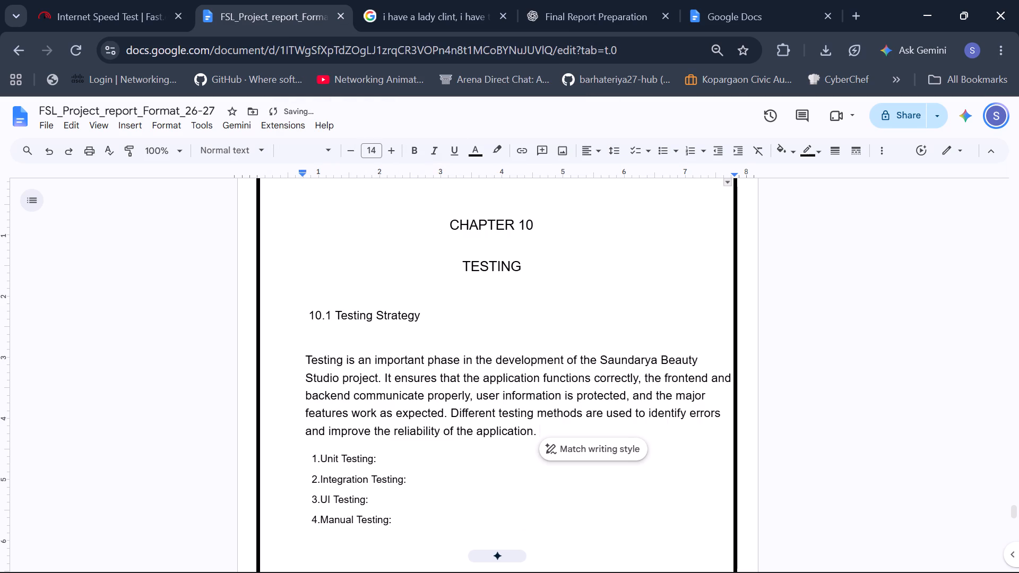
Paste the copied Unit Testing paragraphs from the clipboard history on a new line below "1.Unit Testing:".
click(388, 461)
key(Return)
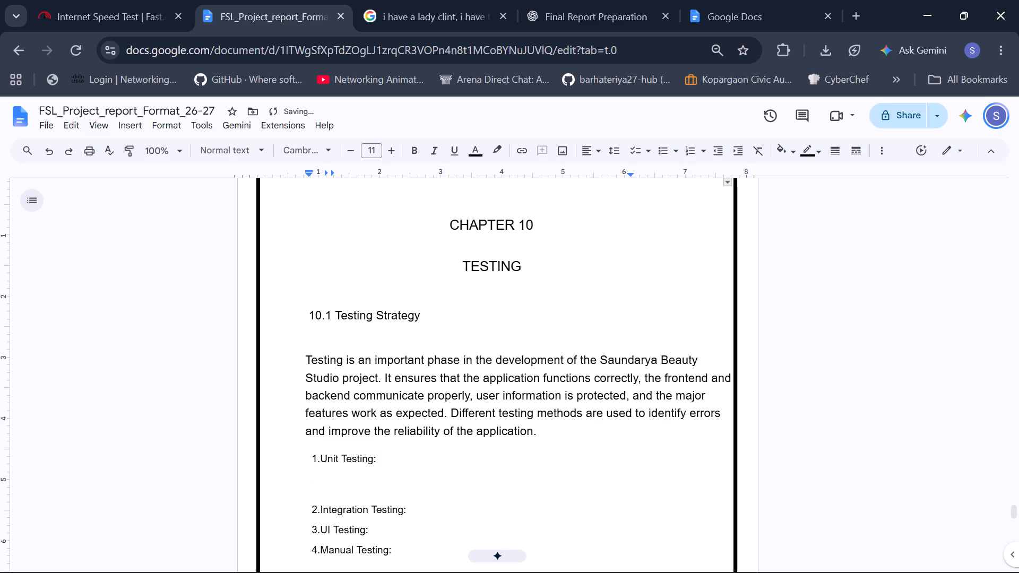
key(super+v)
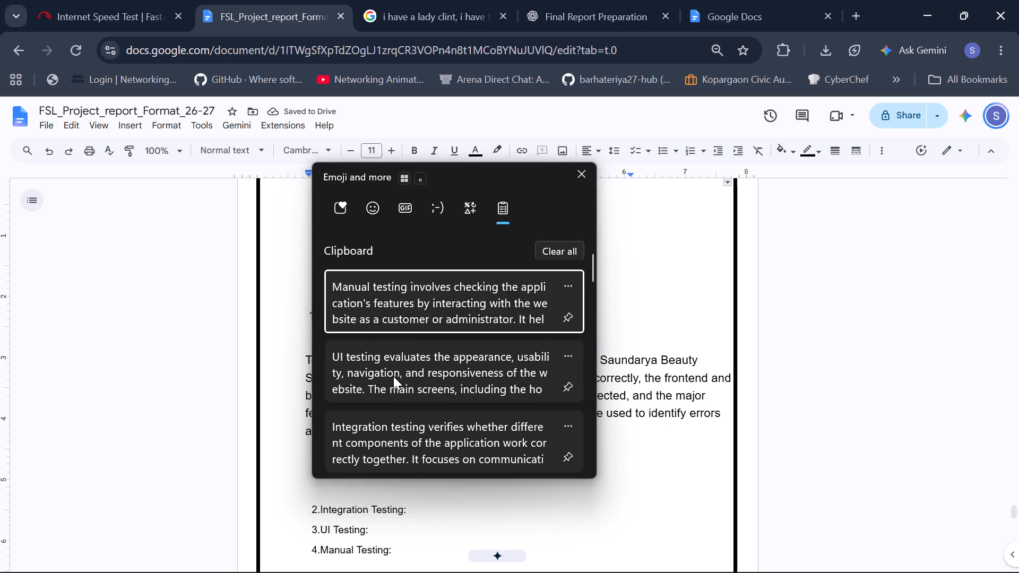
scroll(393, 376, down, 2)
click(393, 376)
key(ctrl+v)
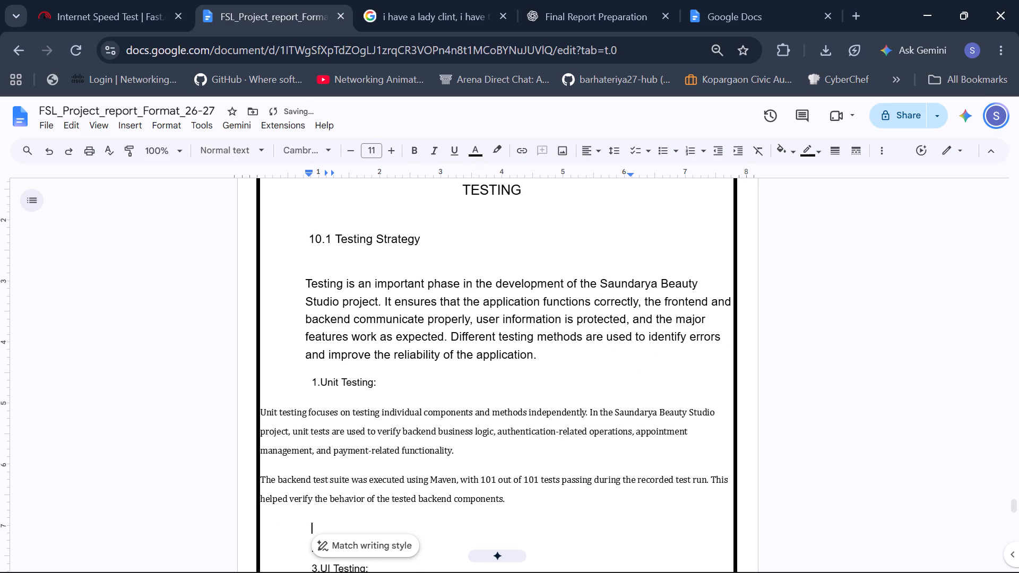
Paste the copied Integration Testing paragraphs from the clipboard history on a new line below "2.Integration Testing:".
scroll(381, 440, down, 1)
click(442, 422)
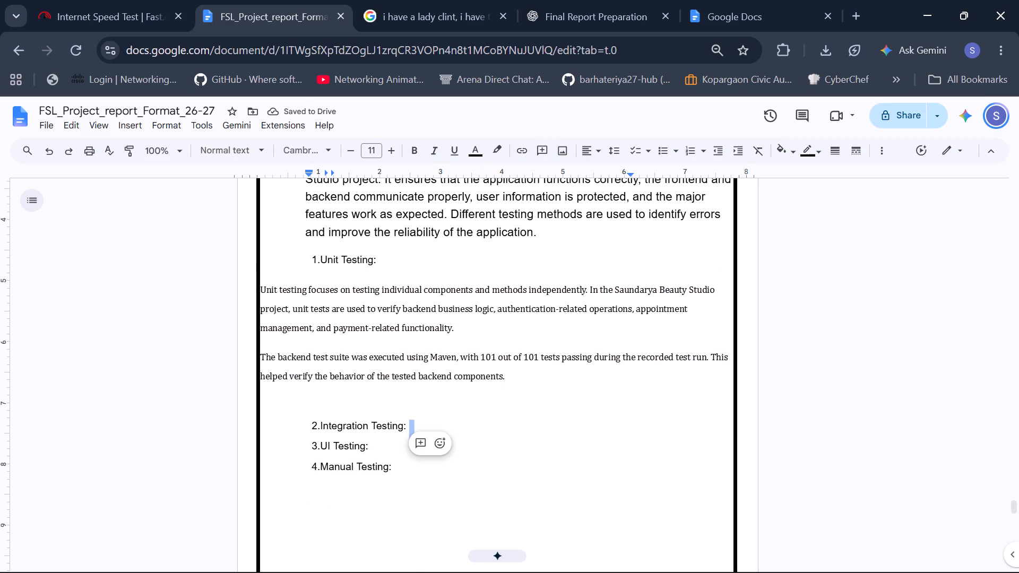
click(421, 425)
key(Return)
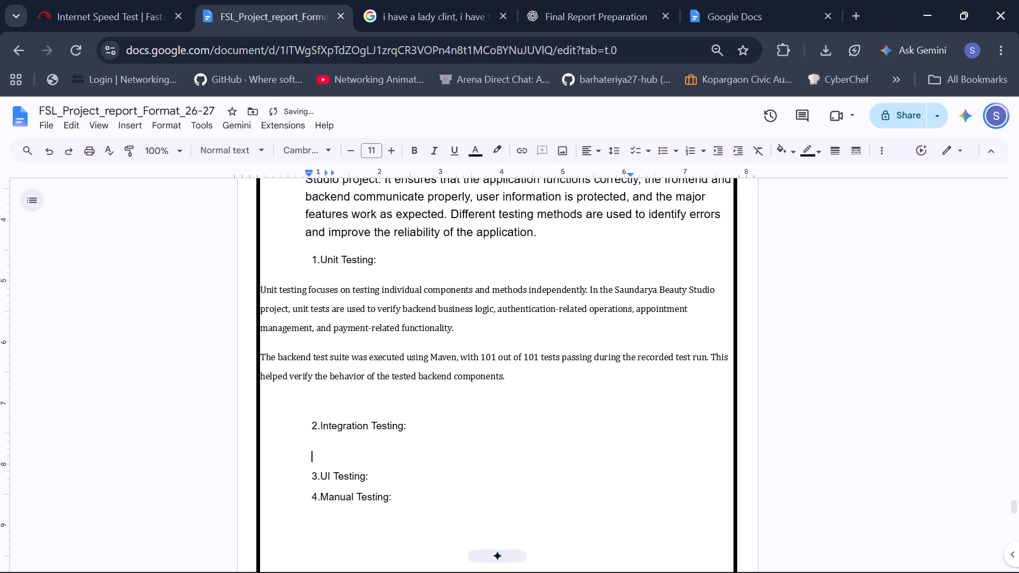
key(super+v)
click(405, 391)
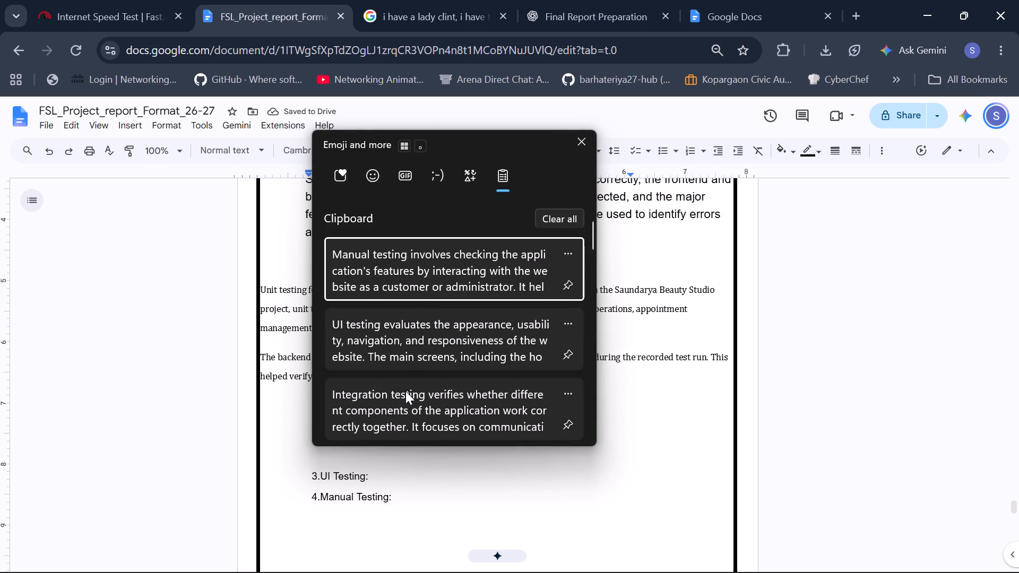
key(ctrl+v)
Paste the copied UI Testing paragraphs from the clipboard history on a new line below "3.UI Testing:".
scroll(405, 391, down, 2)
click(431, 351)
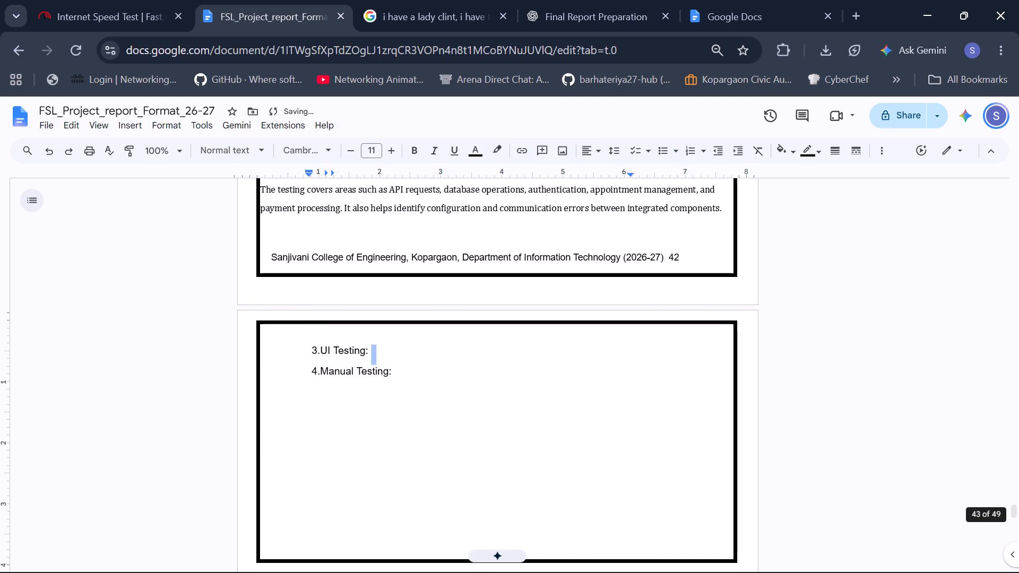
click(431, 351)
key(Return)
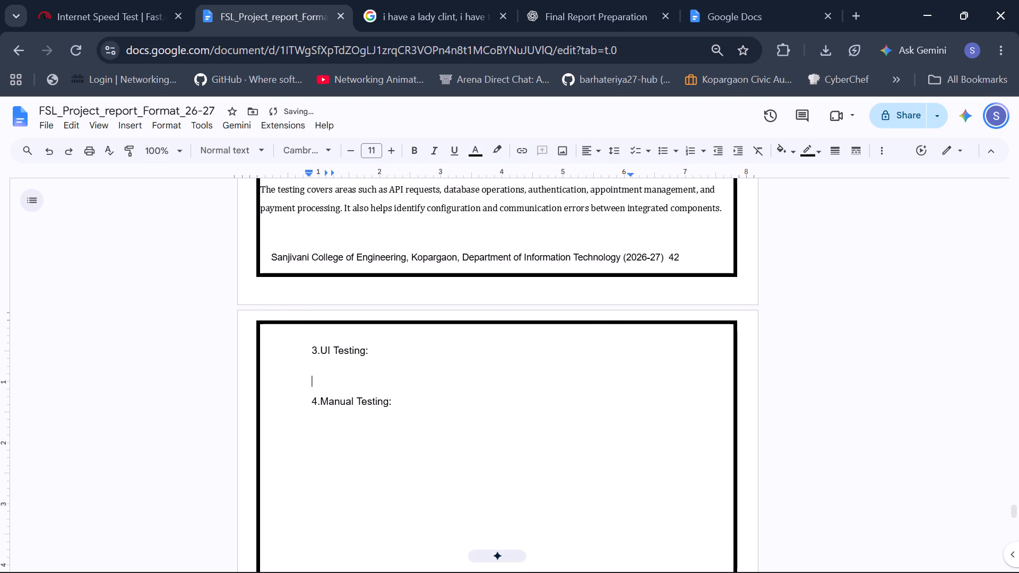
key(super+v)
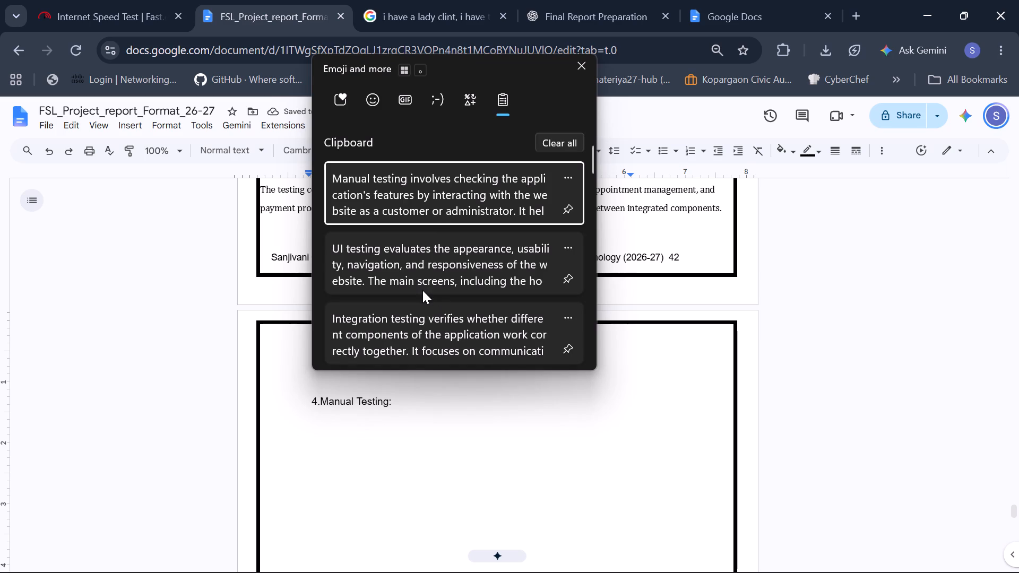
click(431, 271)
key(ctrl+v)
Paste the copied Manual Testing text with its scenario list from the clipboard history on a new line below "4.Manual Testing:".
scroll(410, 371, down, 2)
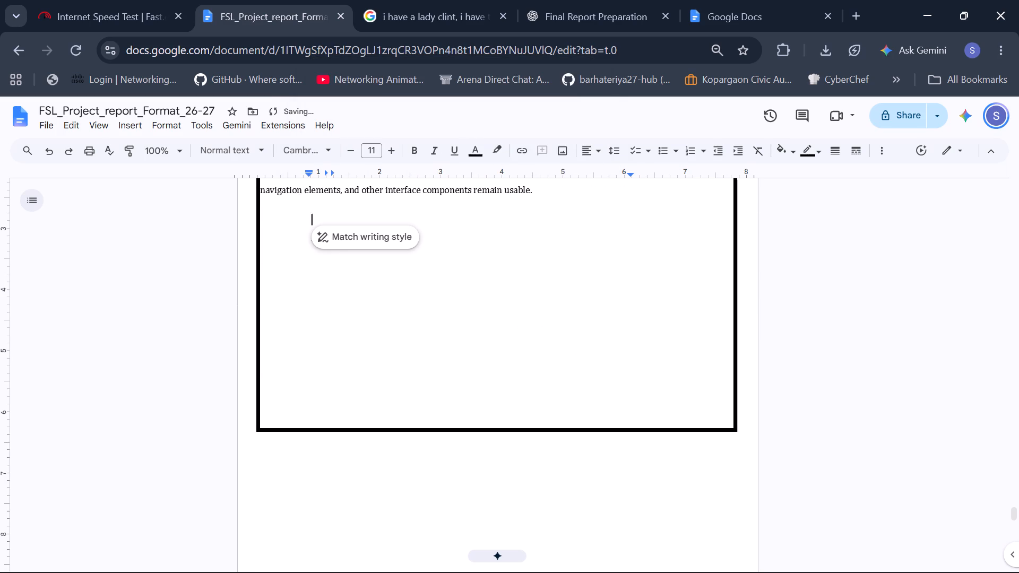
scroll(433, 282, up, 1)
click(442, 334)
click(412, 320)
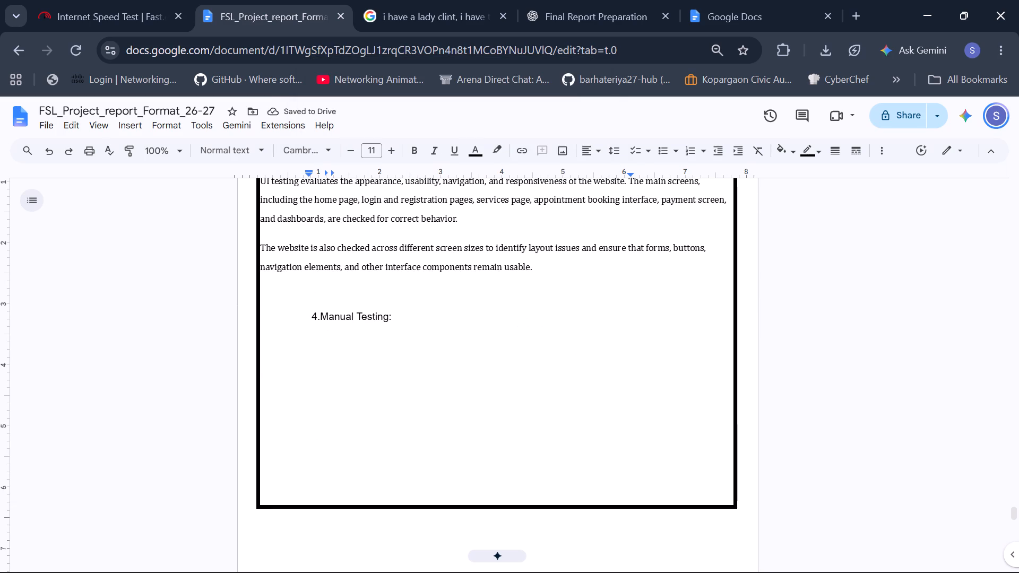
click(412, 319)
key(Return)
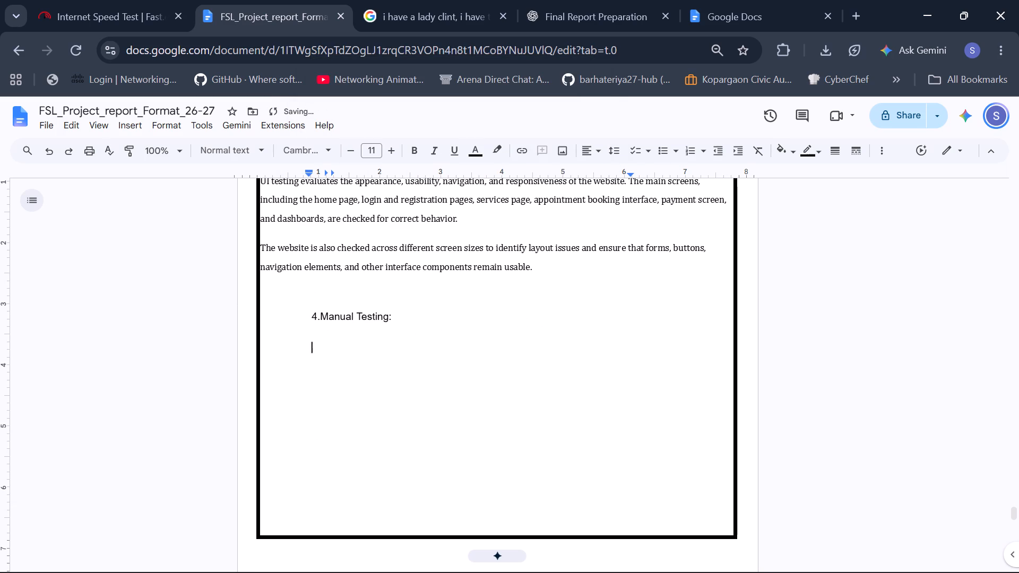
key(super+v)
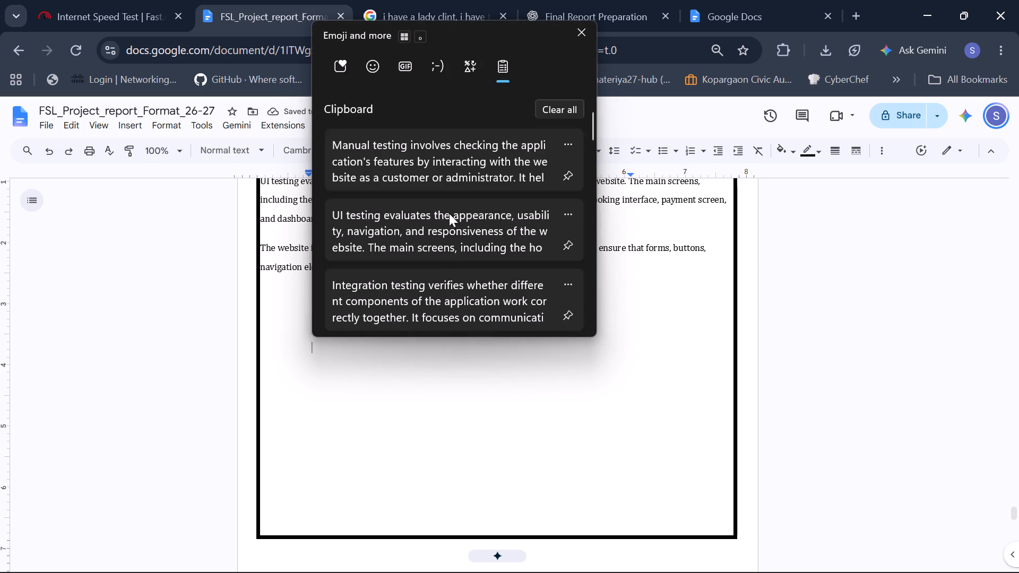
click(446, 177)
key(ctrl+v)
Format the introduction paragraph under "10.1 Testing Strategy" with font size 12 and 1.5 line spacing.
scroll(384, 406, up, 1)
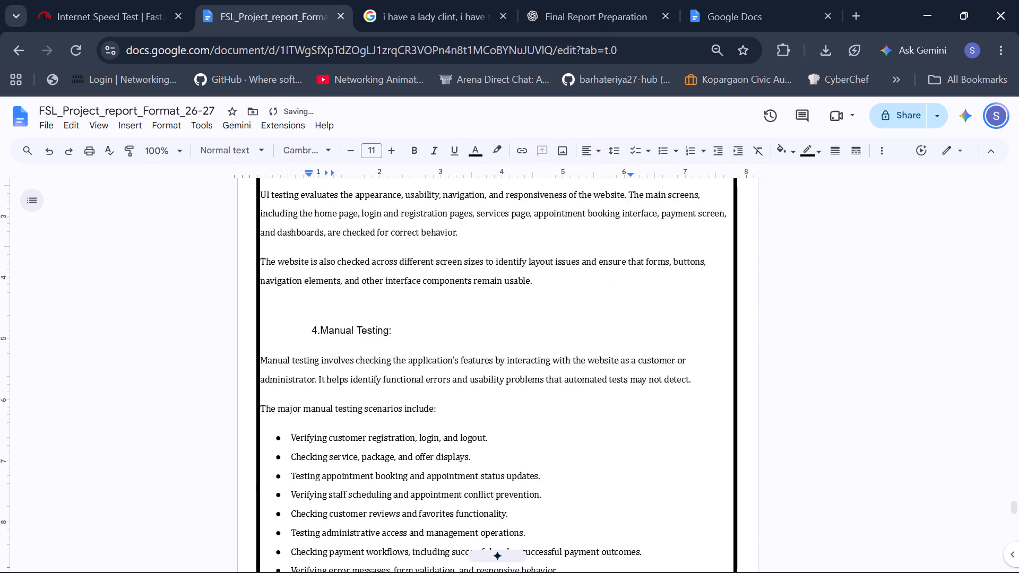
scroll(384, 406, up, 5)
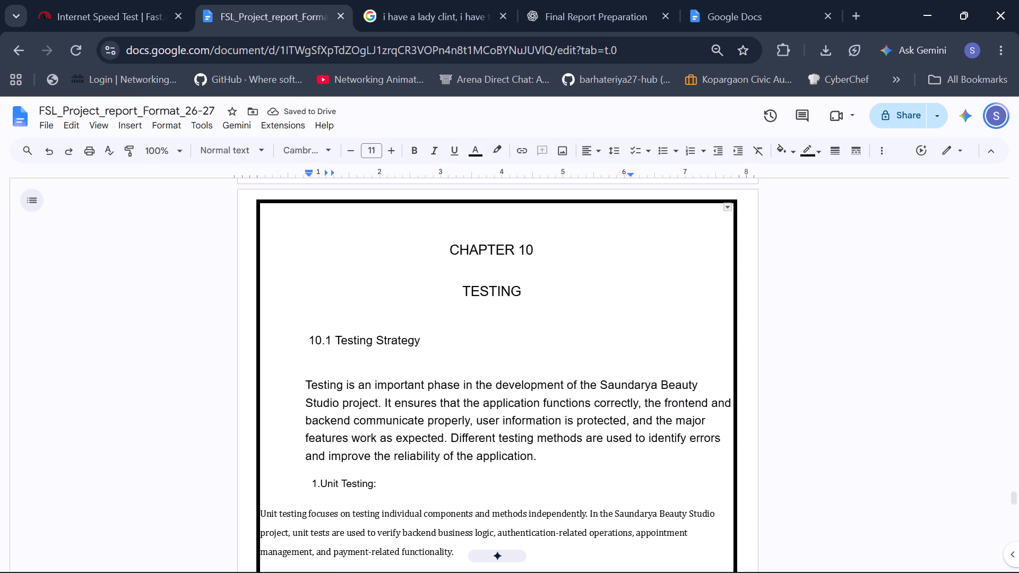
drag(542, 455, 298, 372)
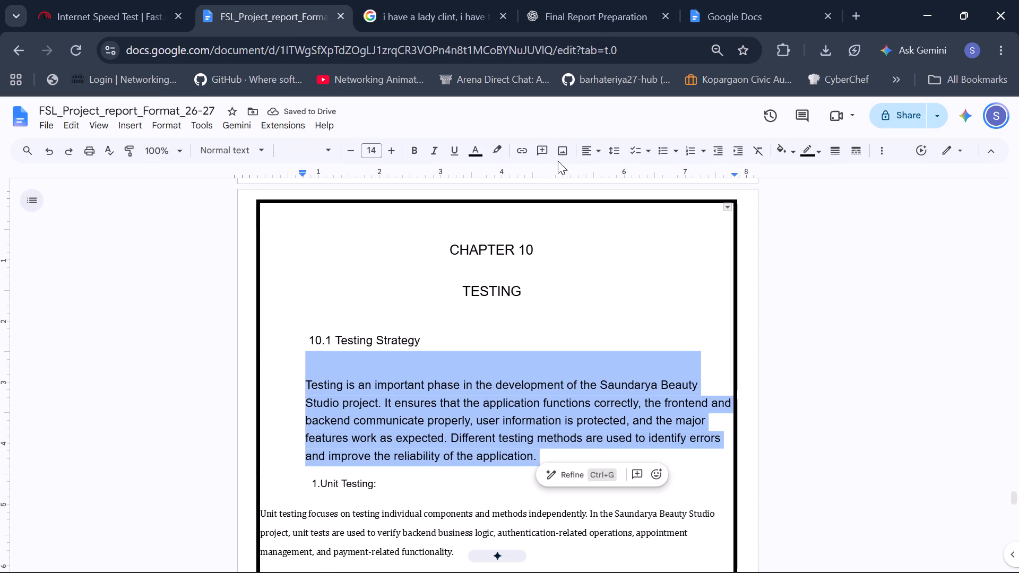
double_click(348, 154)
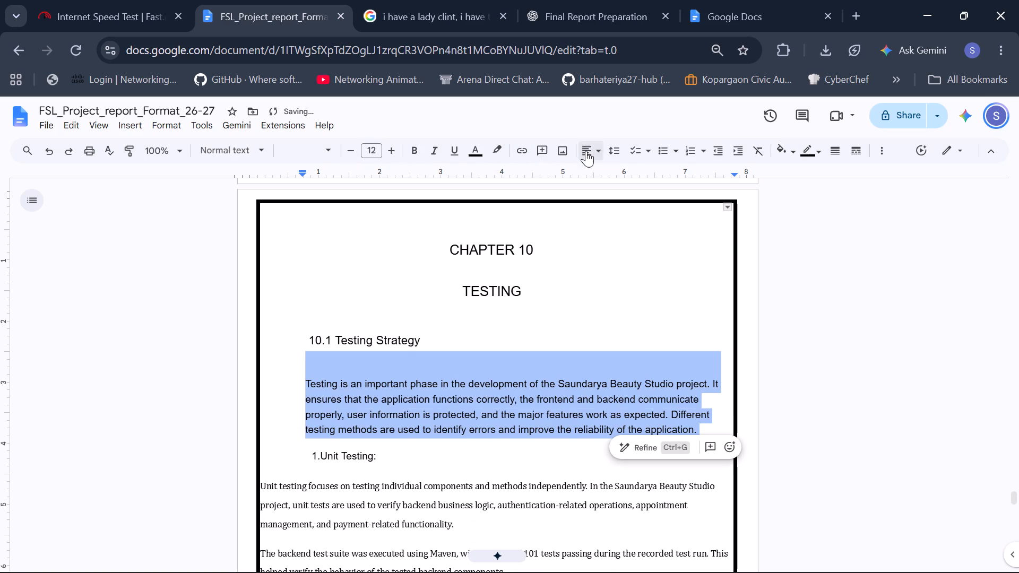
click(612, 150)
click(628, 215)
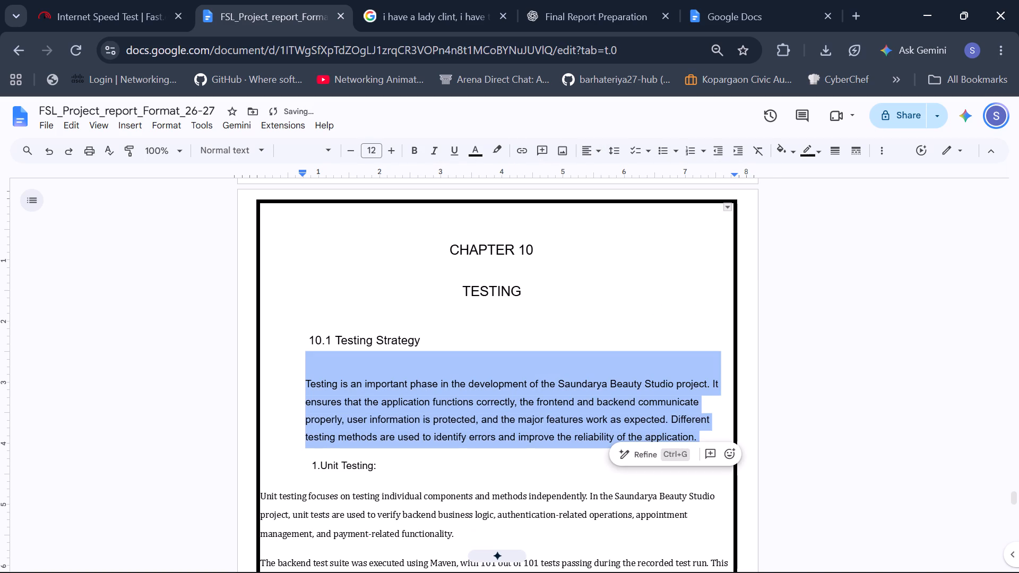
click(374, 366)
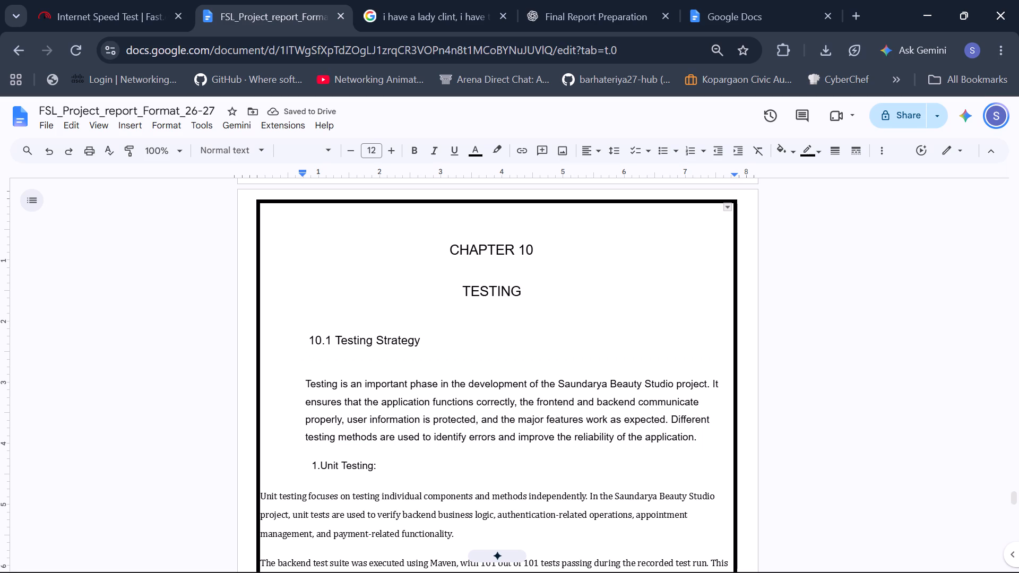
drag(338, 365, 341, 359)
click(341, 358)
click(388, 480)
click(355, 460)
Format the two Unit Testing paragraphs with font size 12, one level of indent and 1.5 line spacing.
scroll(355, 460, down, 1)
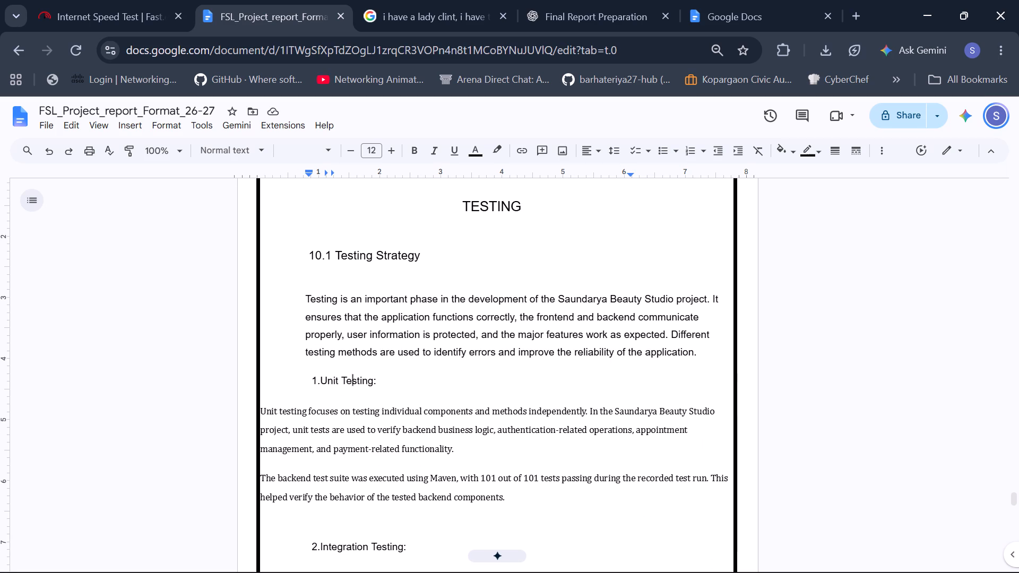
drag(512, 497, 259, 415)
scroll(469, 491, left, 1)
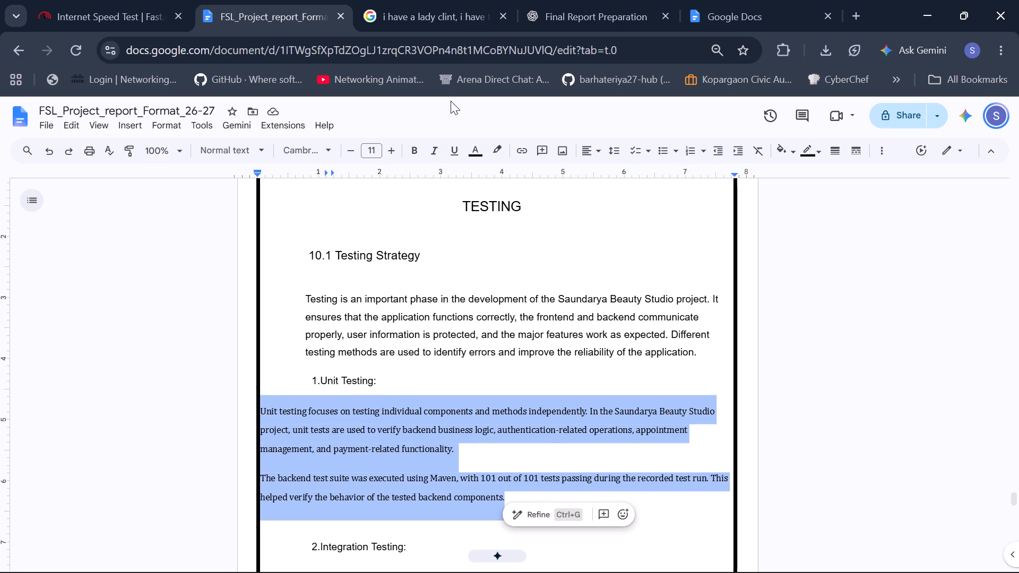
click(391, 151)
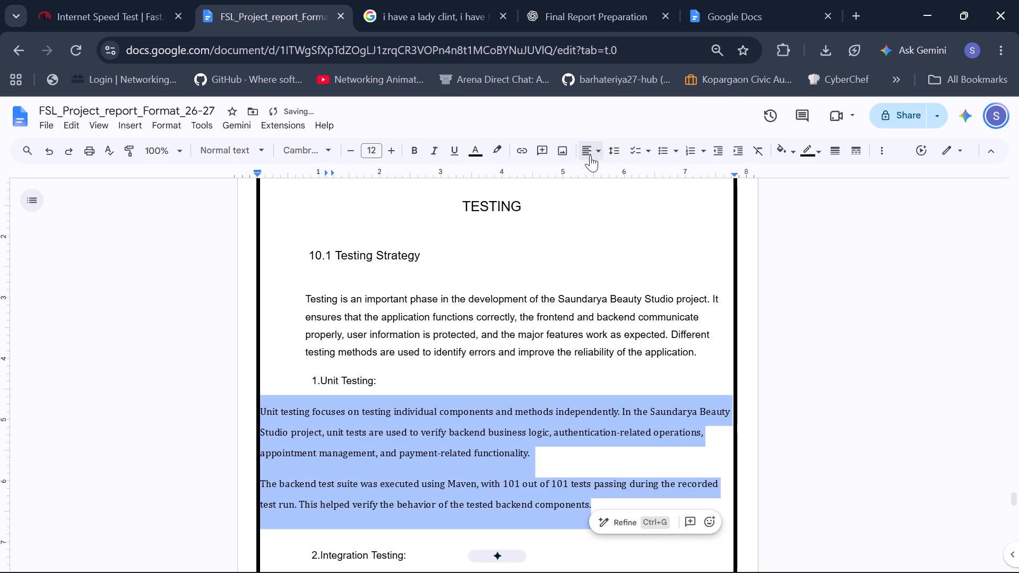
click(597, 150)
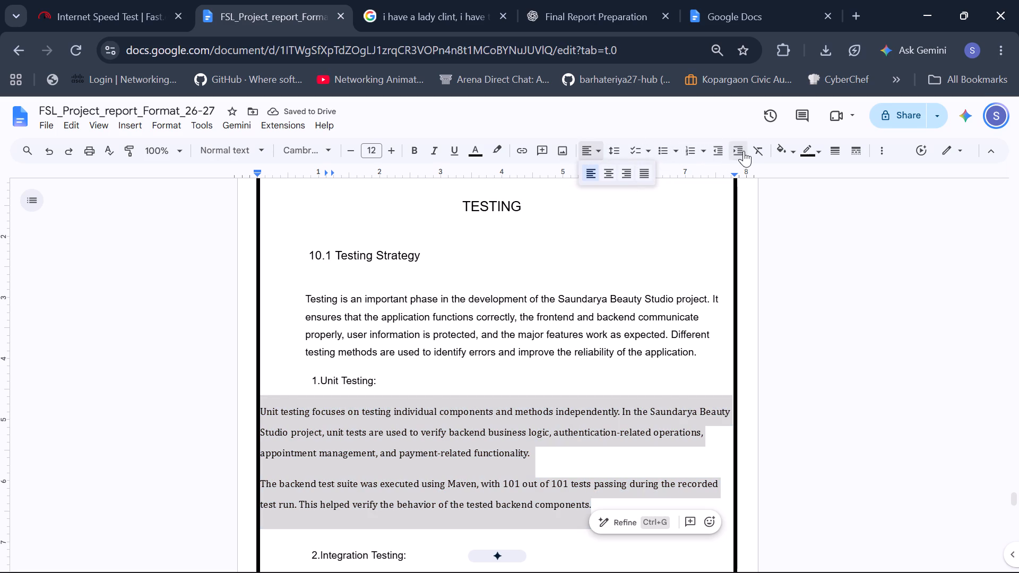
click(737, 151)
click(617, 152)
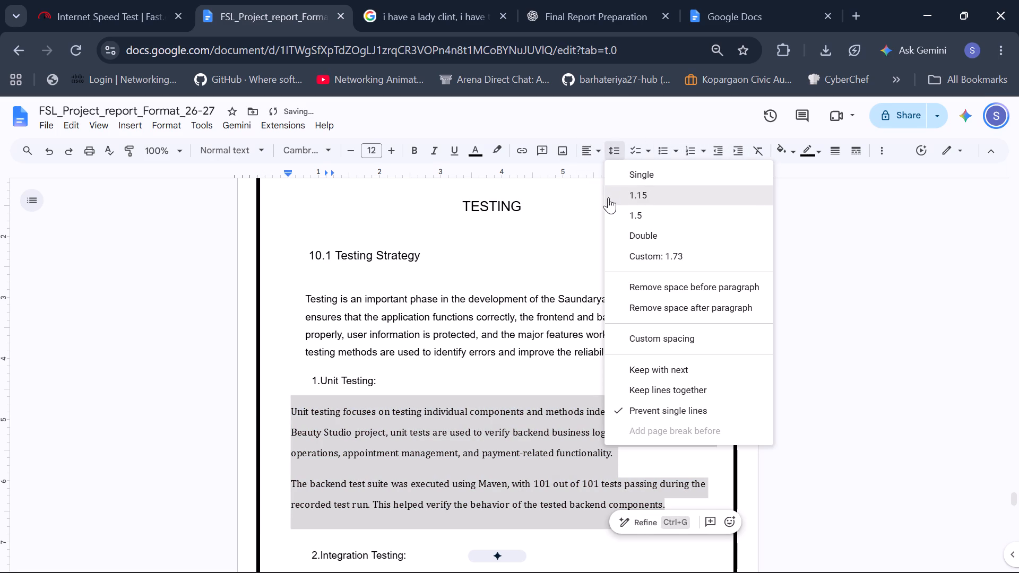
click(616, 214)
Format the two Integration Testing paragraphs with font size 12, one level of indent and 1.5 line spacing.
scroll(422, 439, down, 1)
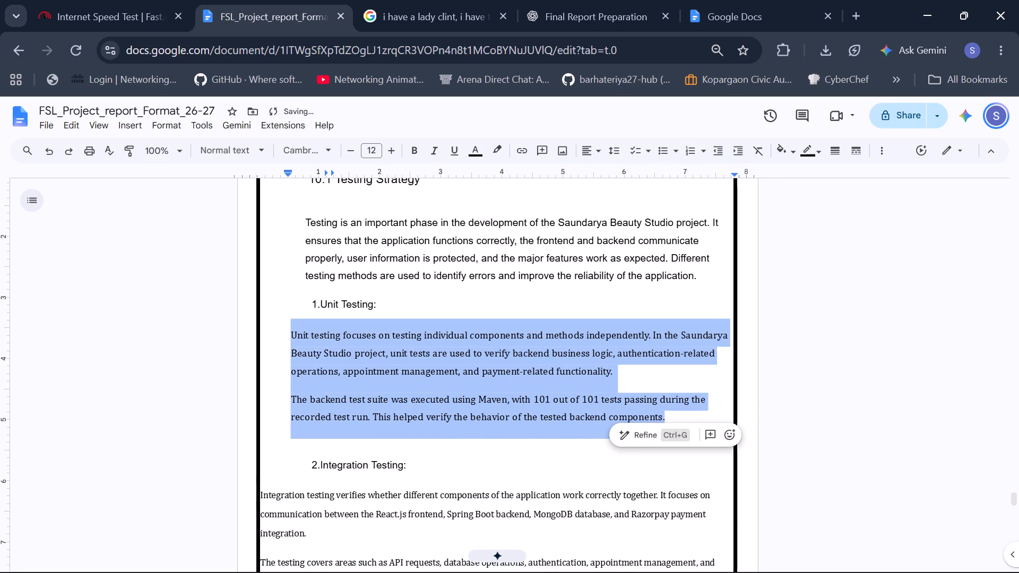
scroll(422, 439, down, 2)
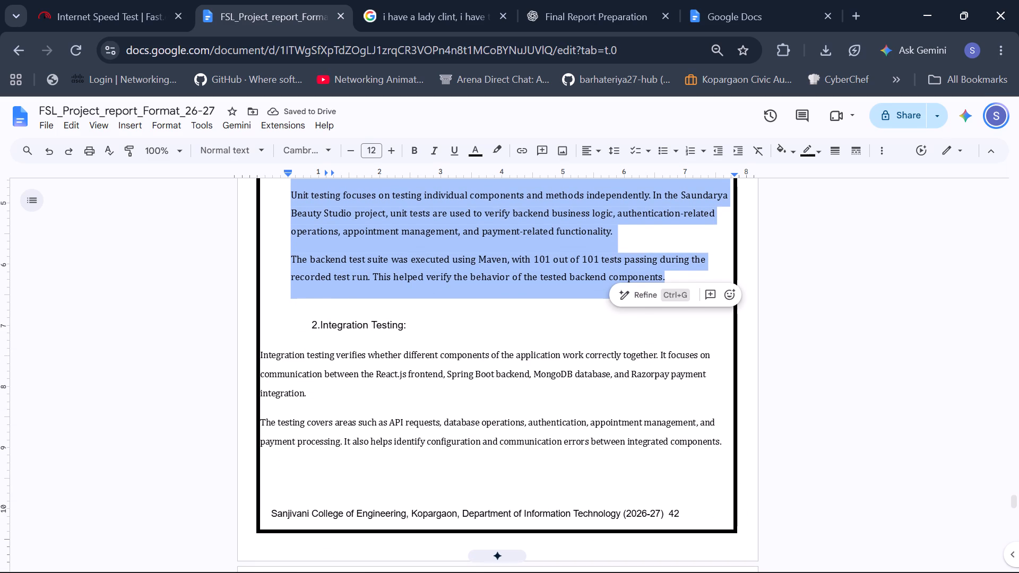
drag(724, 447, 260, 353)
scroll(711, 441, left, 1)
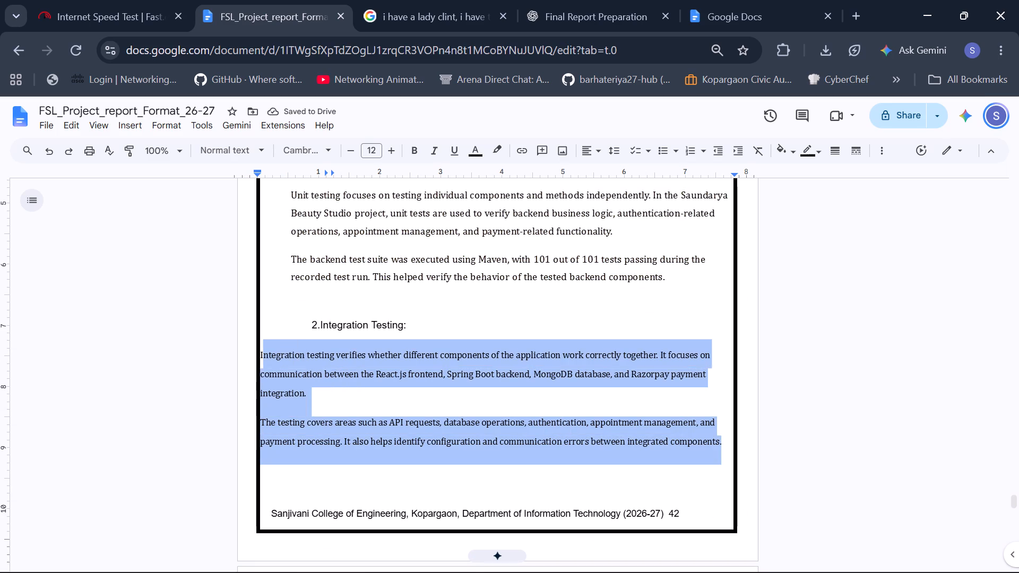
scroll(260, 353, left, 1)
drag(260, 353, 259, 353)
click(394, 145)
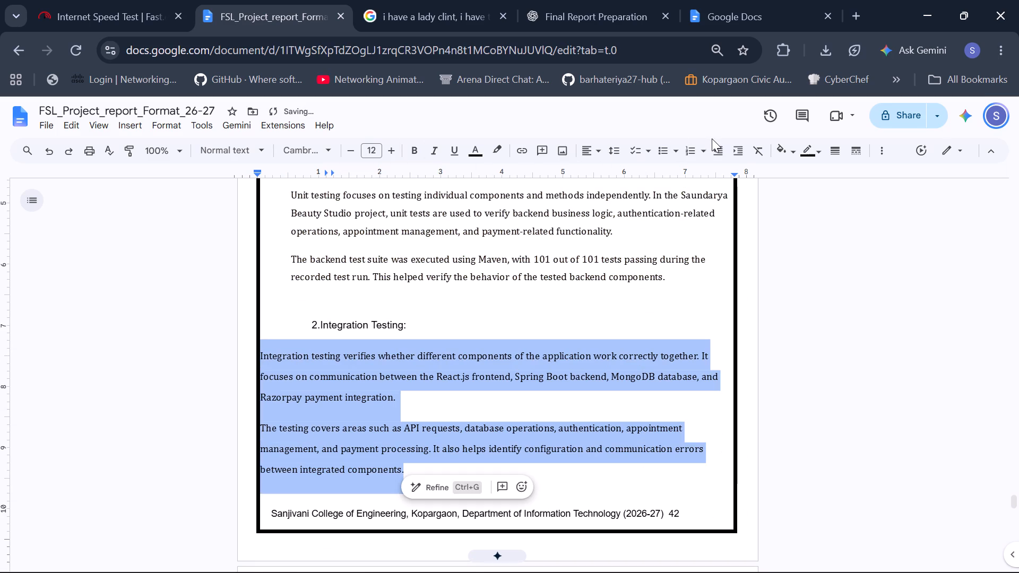
click(736, 150)
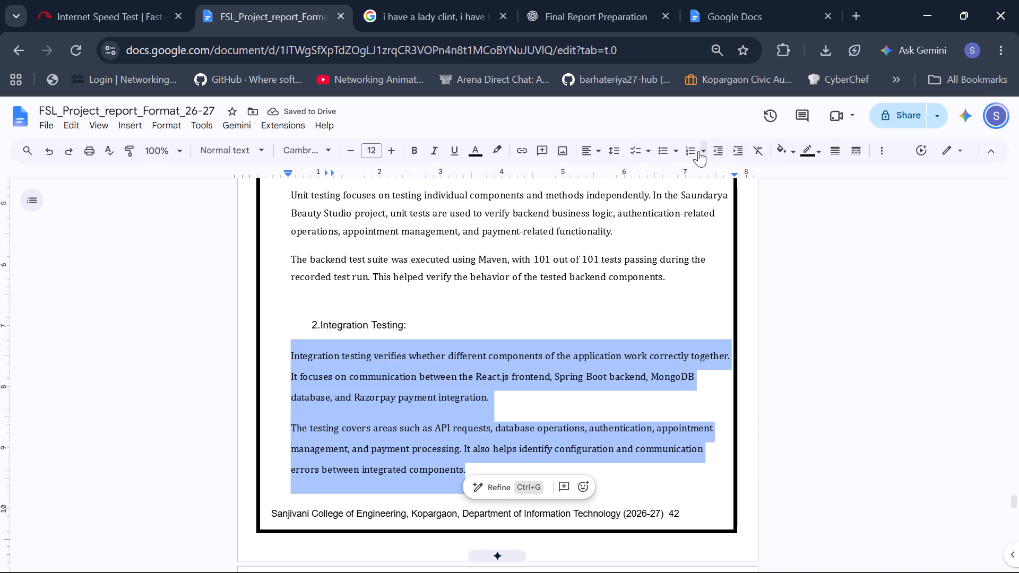
click(615, 148)
click(634, 218)
Indent the two UI Testing paragraphs one level and set their line spacing to 1.5.
scroll(468, 311, down, 1)
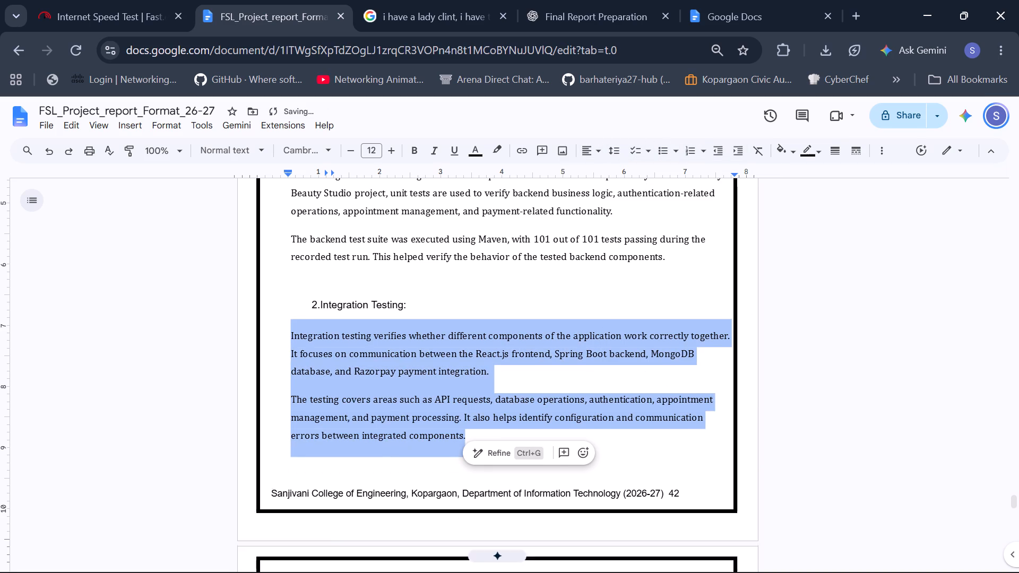
scroll(468, 311, down, 1)
scroll(357, 437, down, 1)
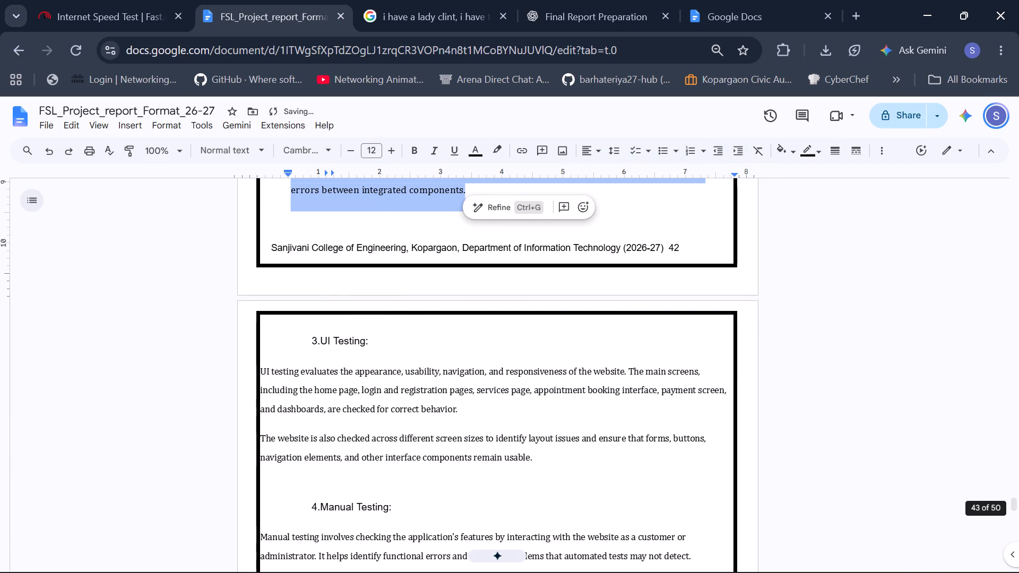
drag(545, 462, 255, 377)
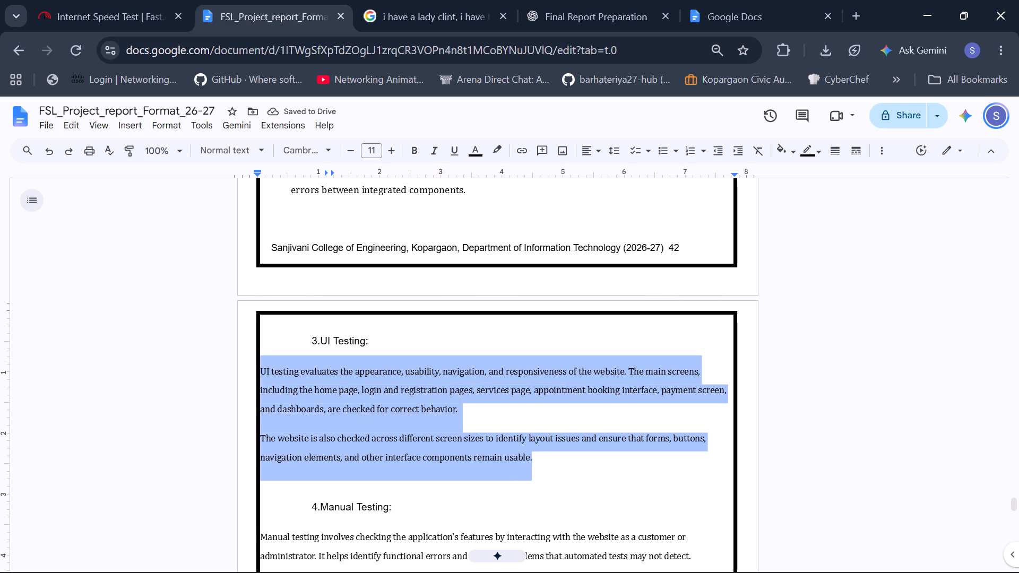
click(735, 149)
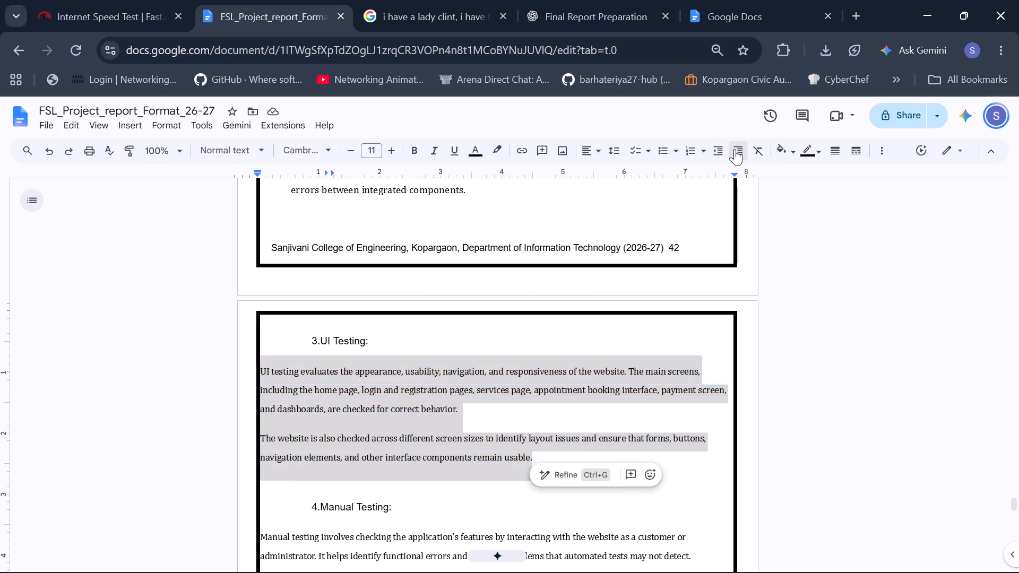
click(609, 154)
click(630, 207)
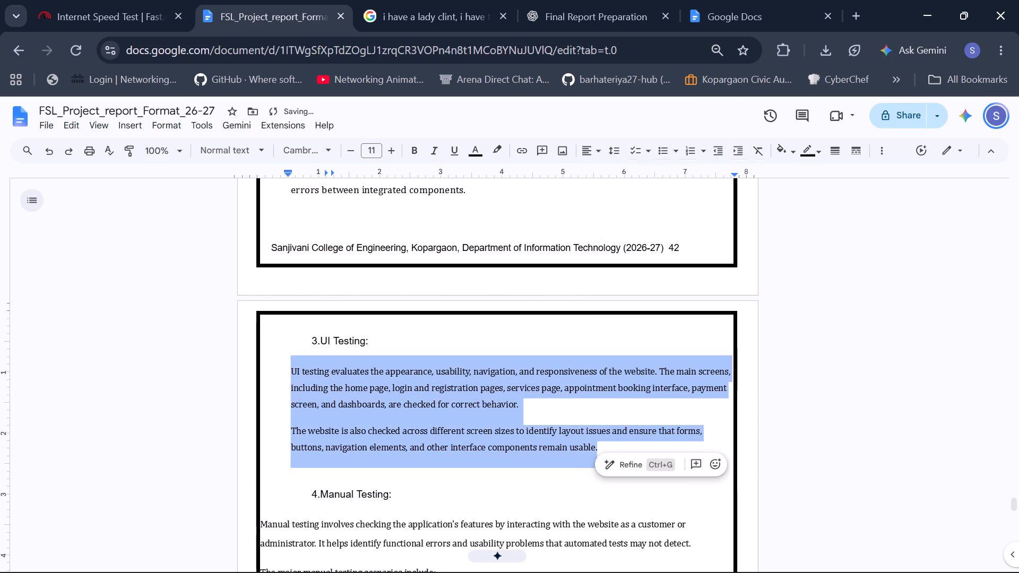
Set the Manual Testing paragraphs, bullet list and closing sentence to 1.5 line spacing and indent them one level.
scroll(468, 458, down, 1)
scroll(553, 473, down, 1)
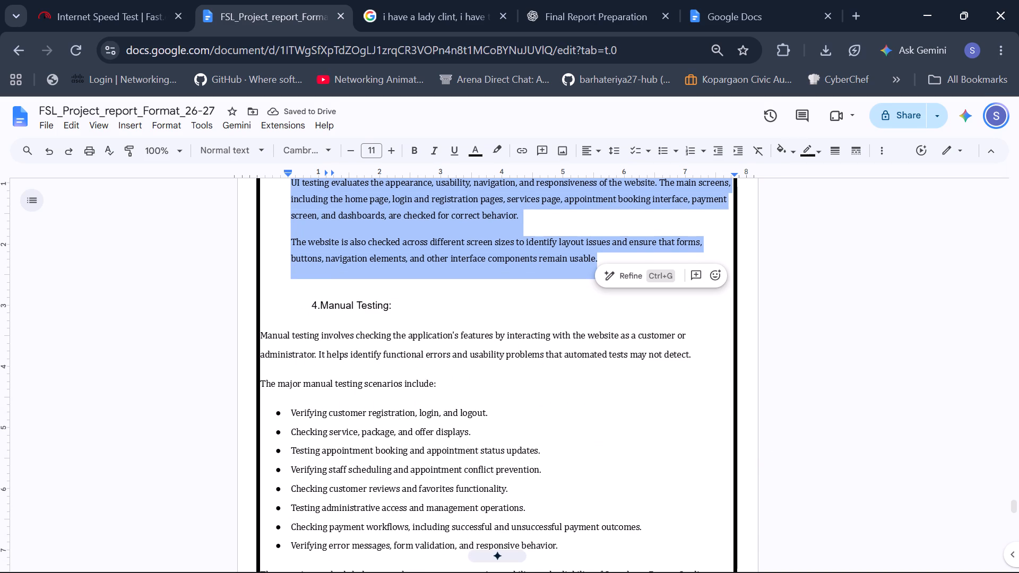
drag(262, 337, 386, 455)
scroll(300, 372, right, 1)
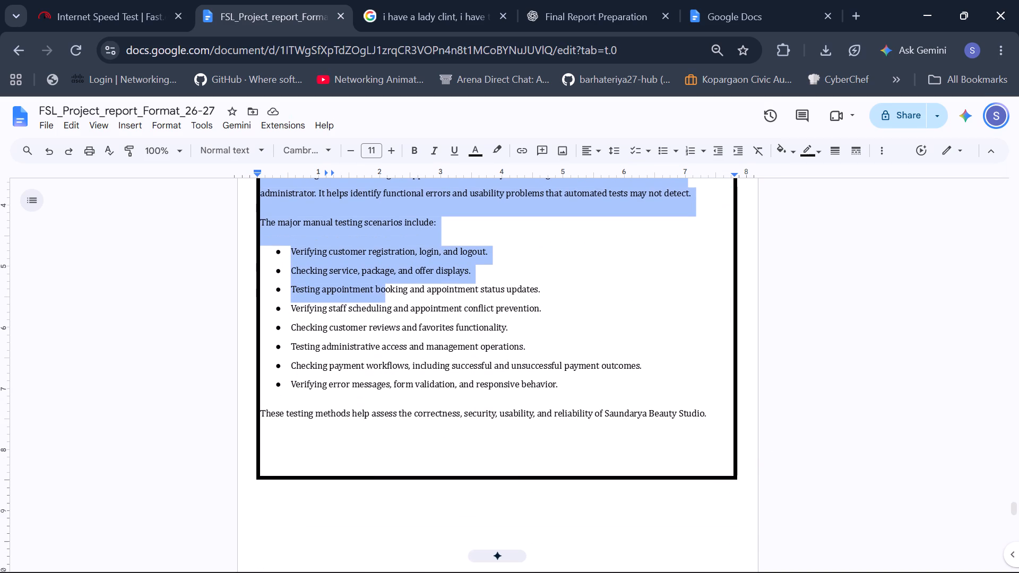
drag(386, 455, 588, 572)
scroll(386, 455, right, 1)
scroll(525, 461, right, 1)
scroll(607, 467, up, 1)
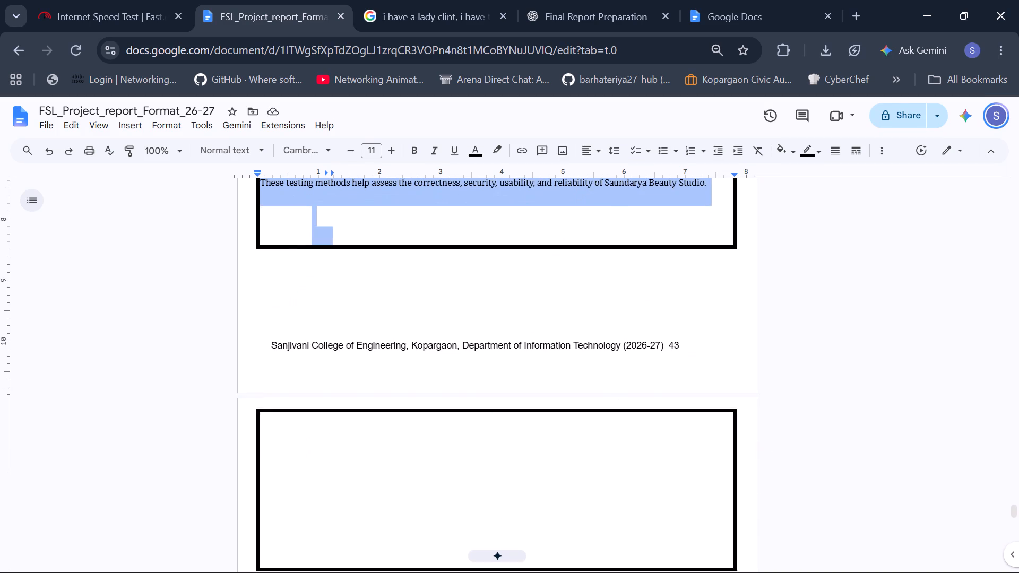
drag(588, 572, 589, 467)
scroll(591, 543, down, 1)
scroll(589, 467, up, 2)
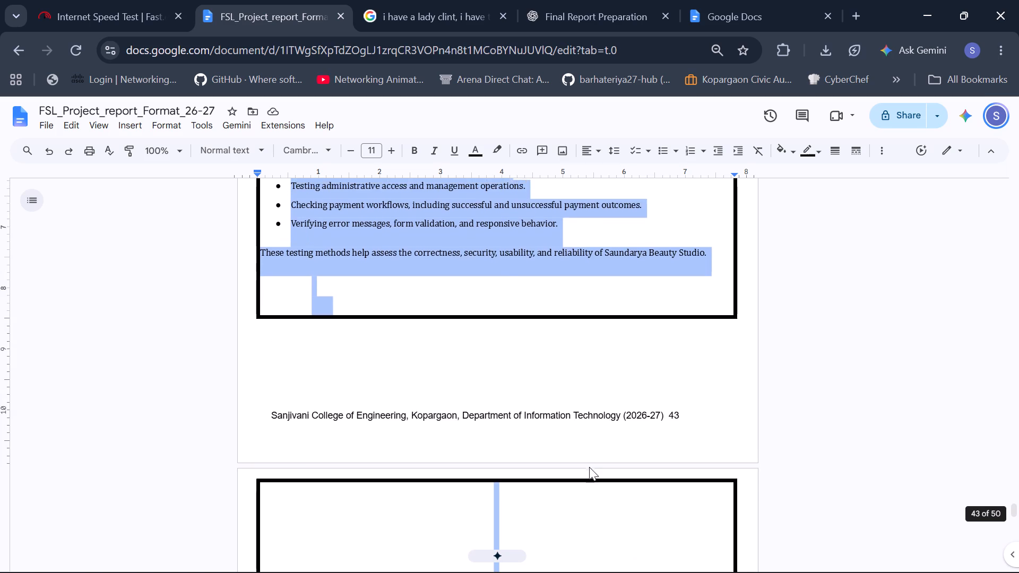
scroll(589, 467, up, 2)
drag(589, 467, 707, 378)
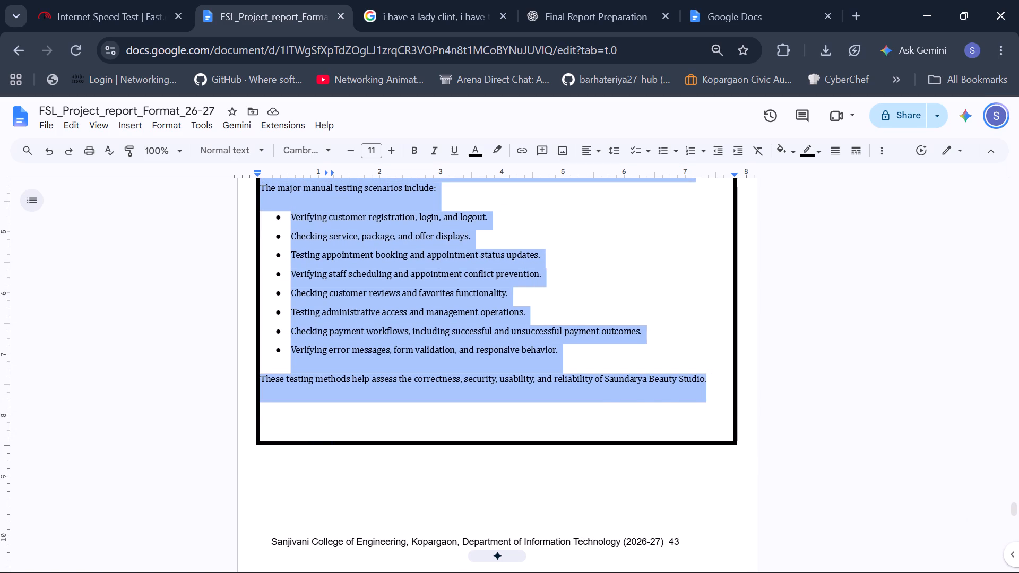
click(616, 152)
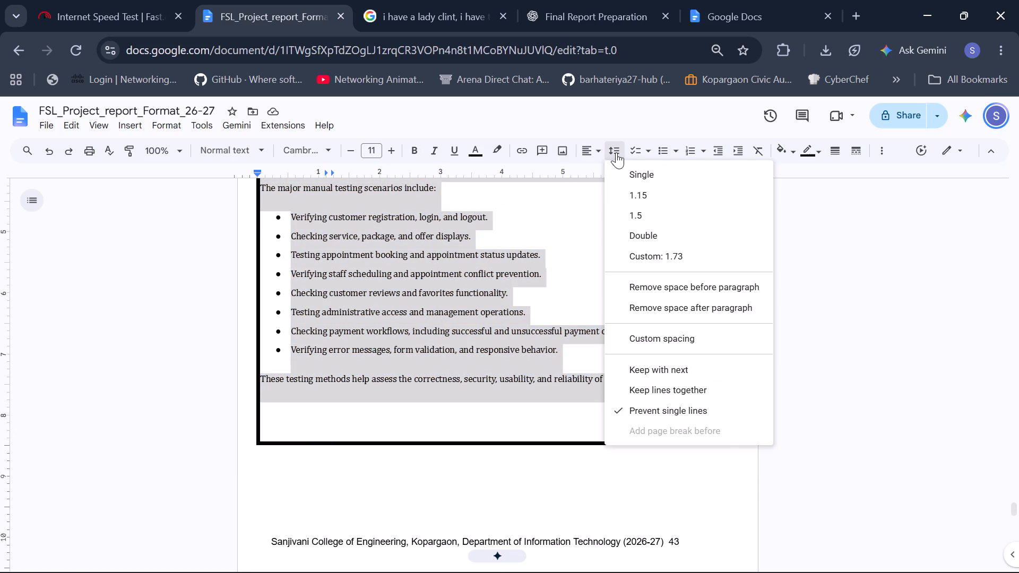
click(632, 209)
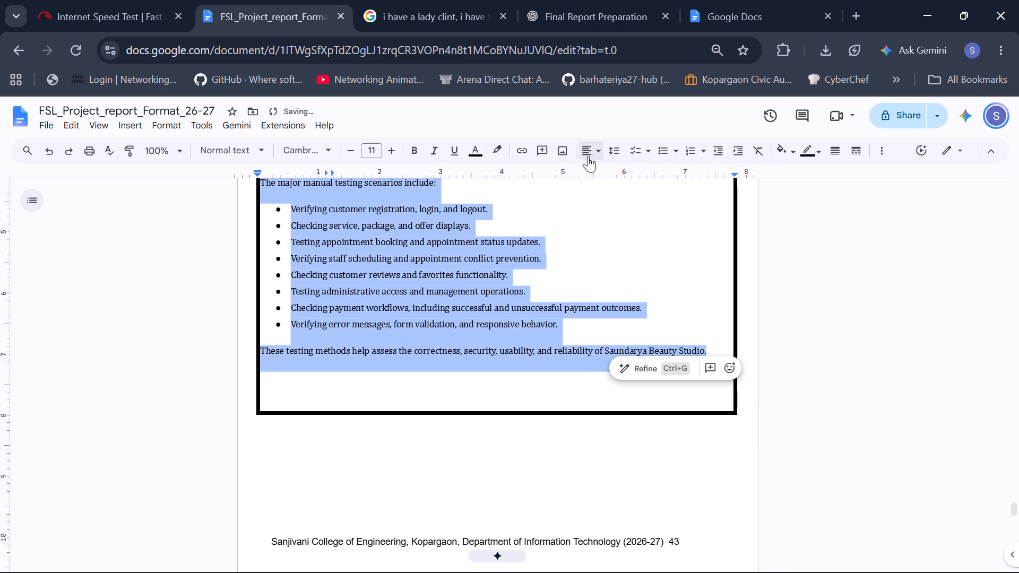
click(586, 155)
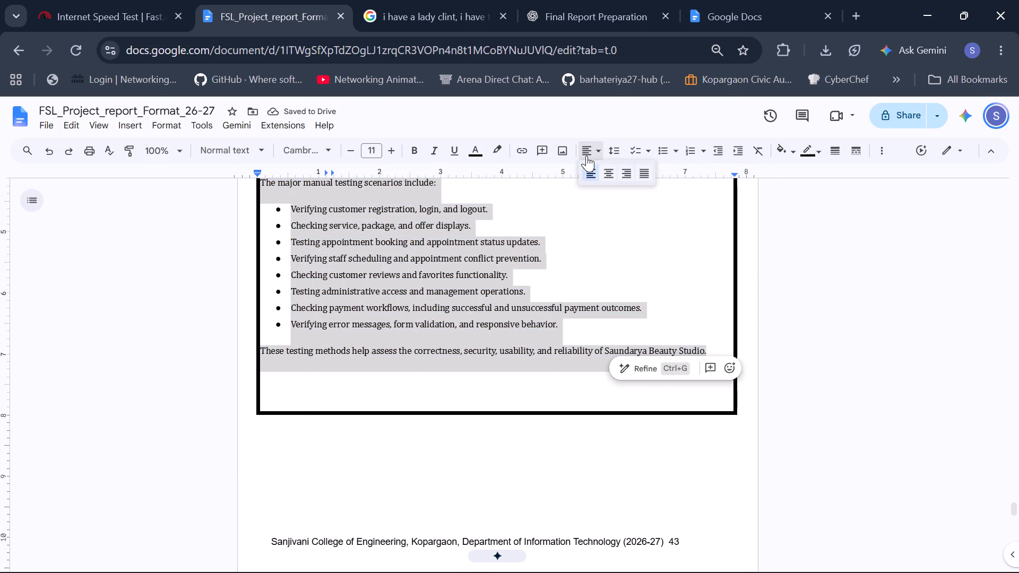
click(741, 157)
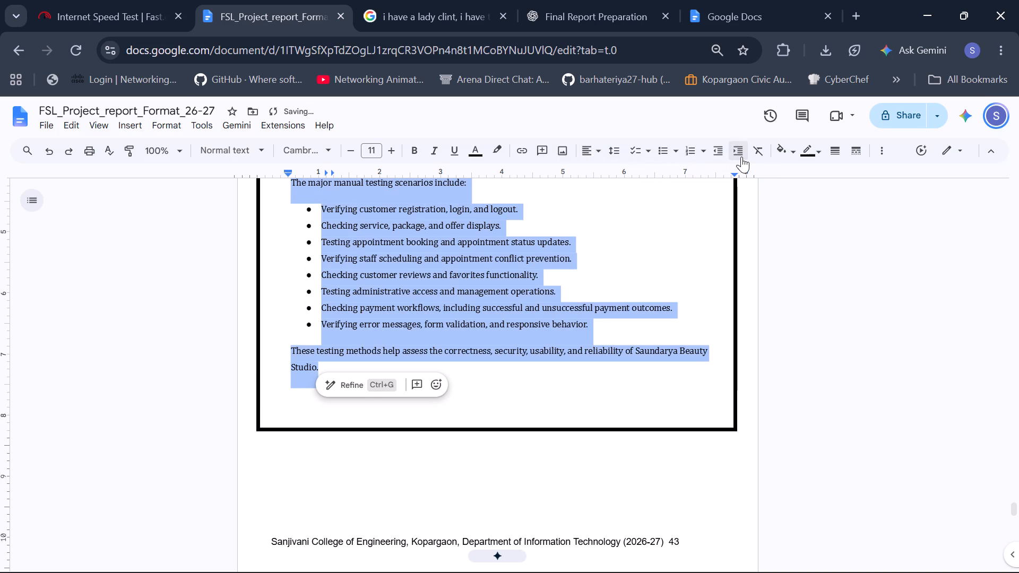
click(634, 243)
Make the "10.1 Testing Strategy" heading and the "TESTING" chapter title bold.
scroll(634, 243, up, 2)
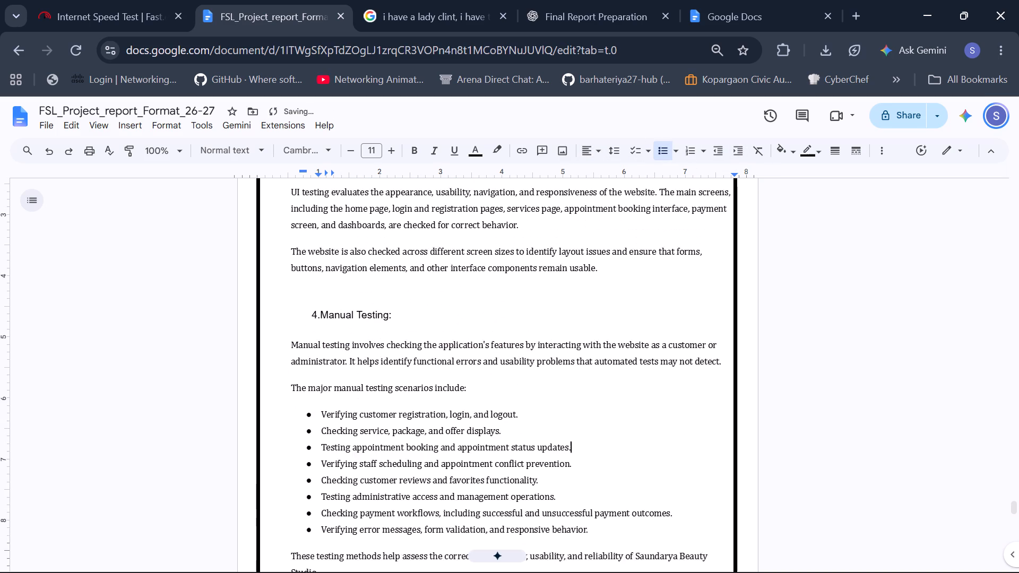
scroll(634, 243, up, 4)
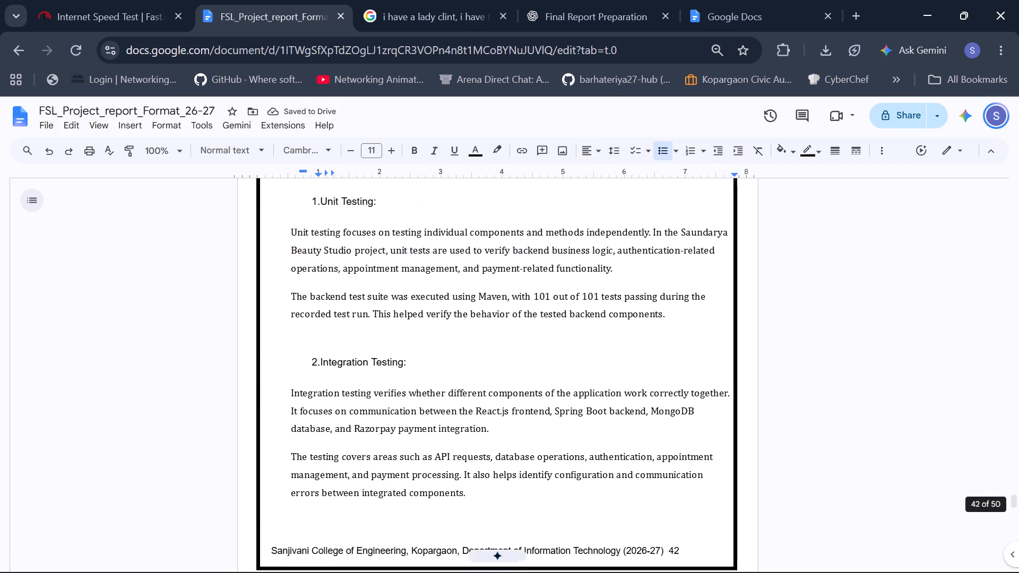
scroll(634, 243, up, 2)
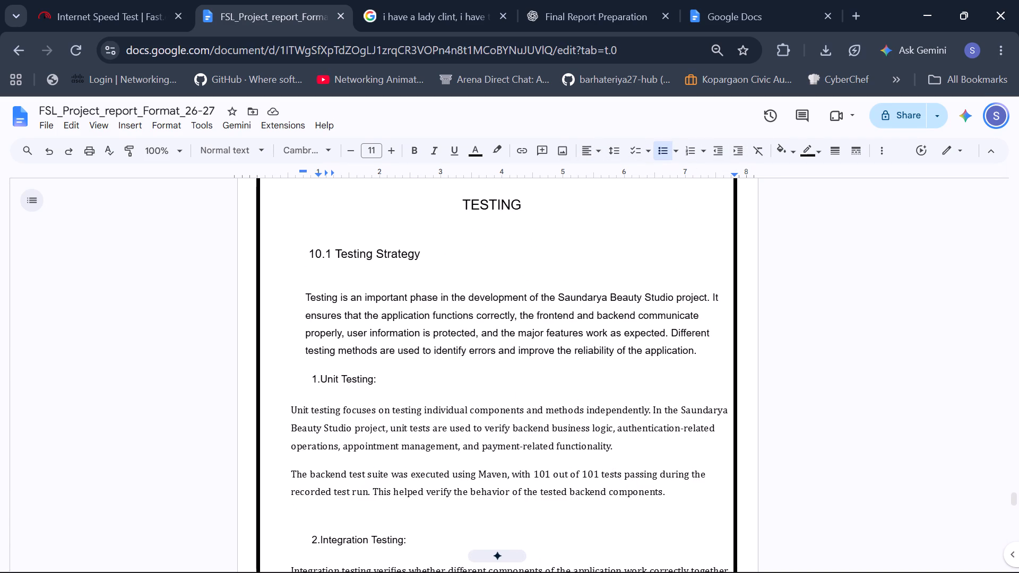
triple_click(390, 263)
key(ctrl+b)
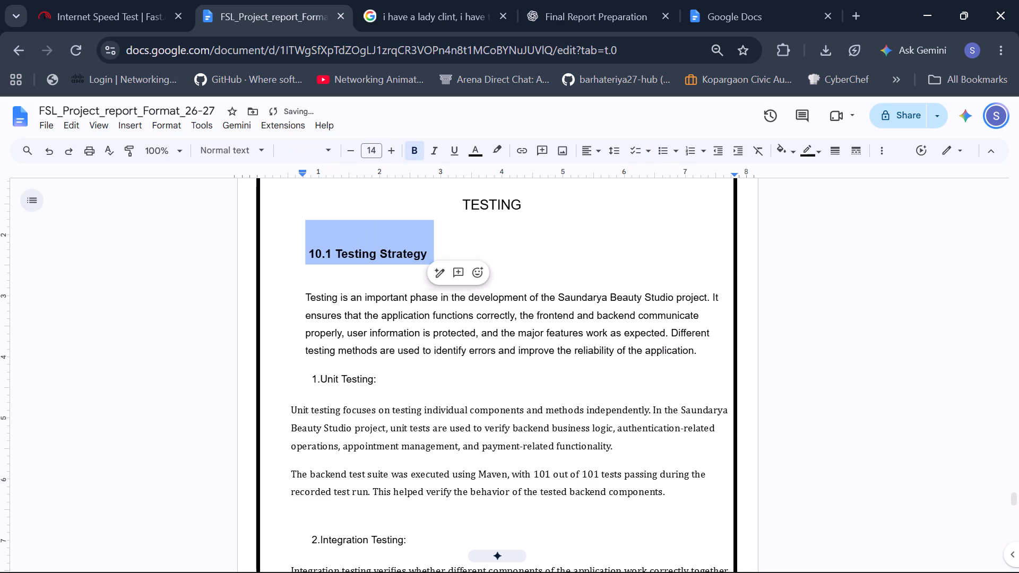
click(390, 263)
scroll(390, 263, up, 1)
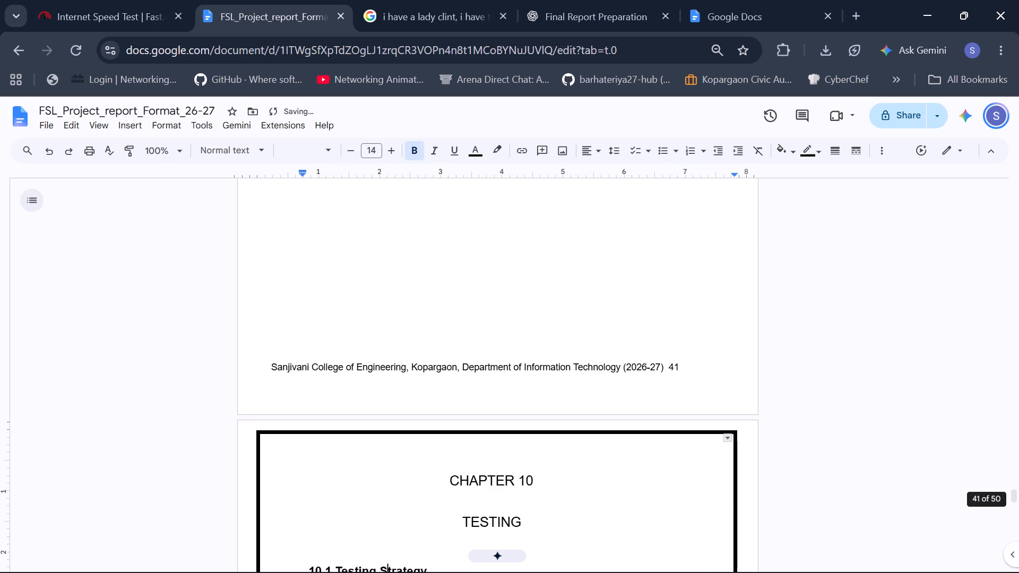
scroll(470, 393, down, 1)
double_click(490, 428)
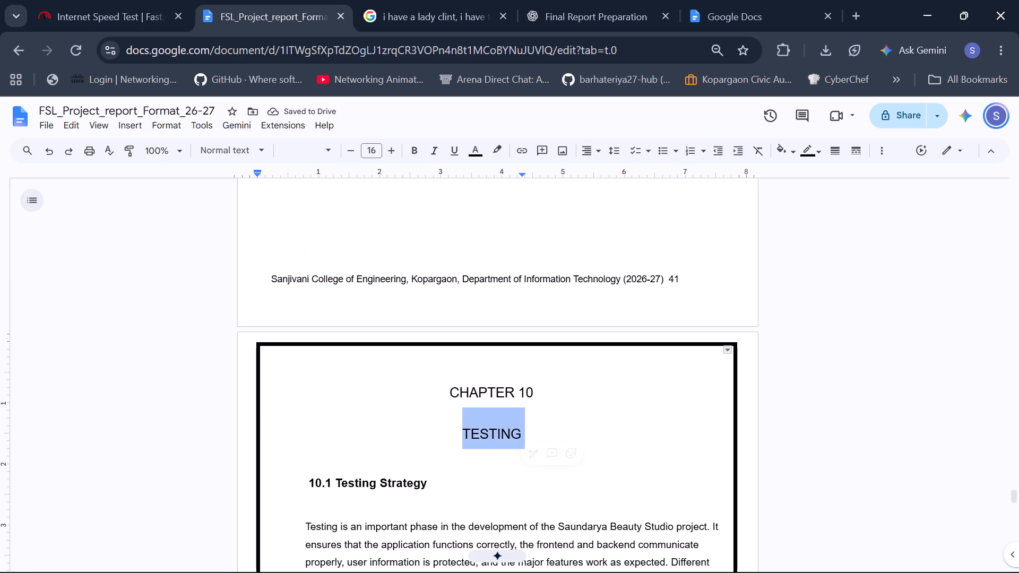
key(ctrl+b)
Delete the empty lines that form the blank page between the Manual Testing text and "10.2 Test Results".
scroll(490, 428, down, 4)
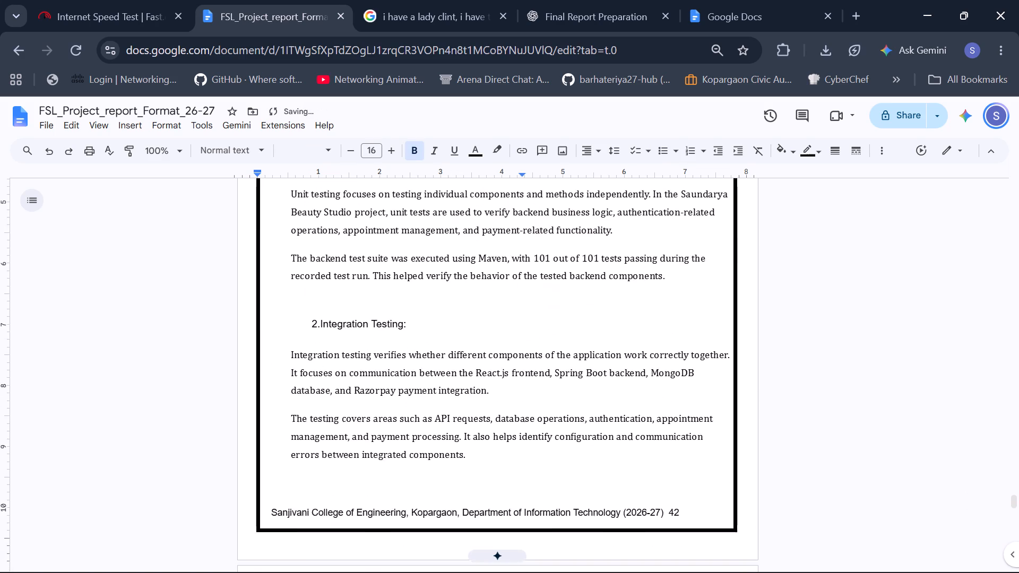
scroll(490, 428, down, 7)
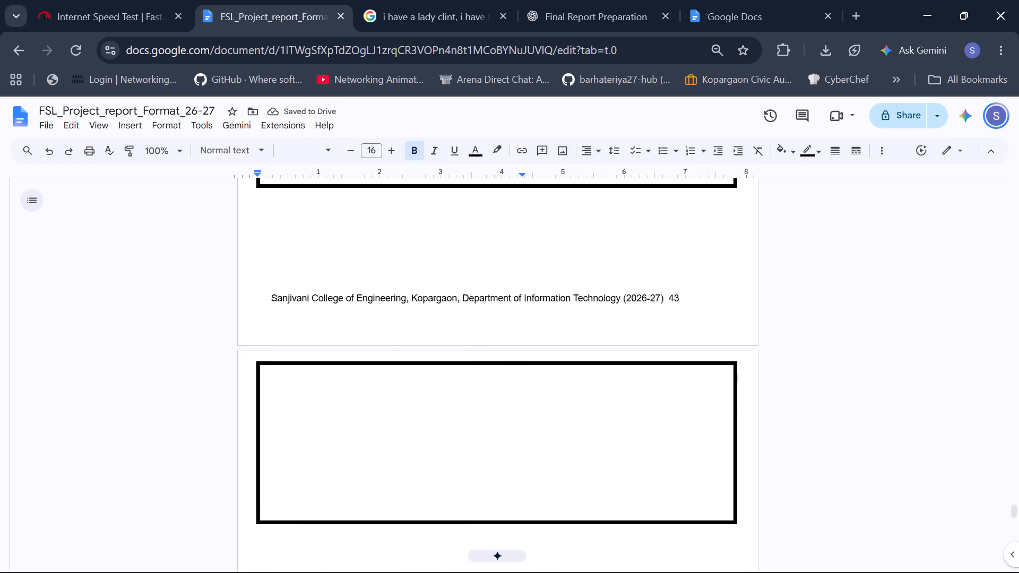
scroll(490, 428, down, 3)
click(418, 376)
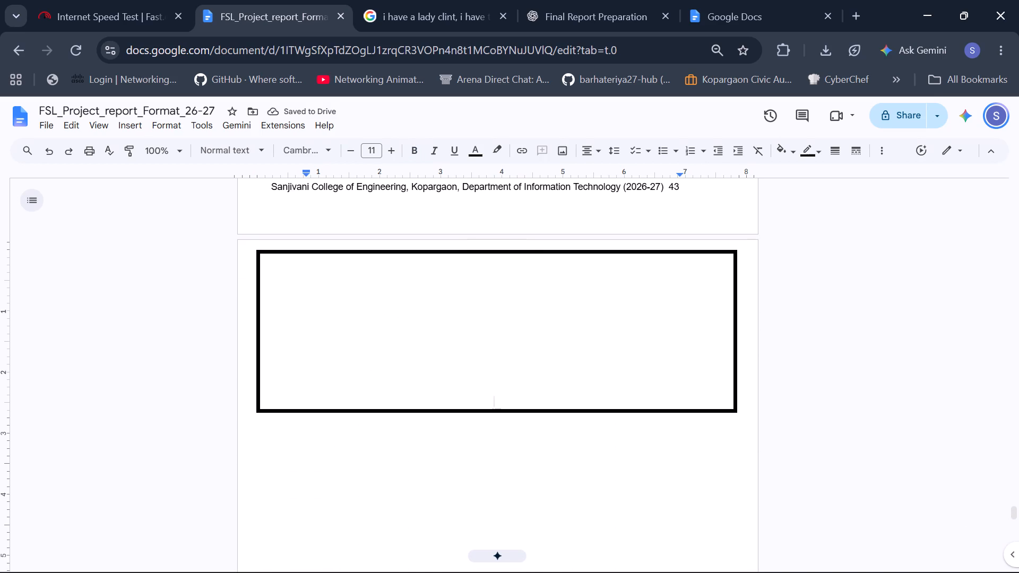
key(BackSpace)
key(BackSpace)
key(BackSpace)
key(BackSpace)
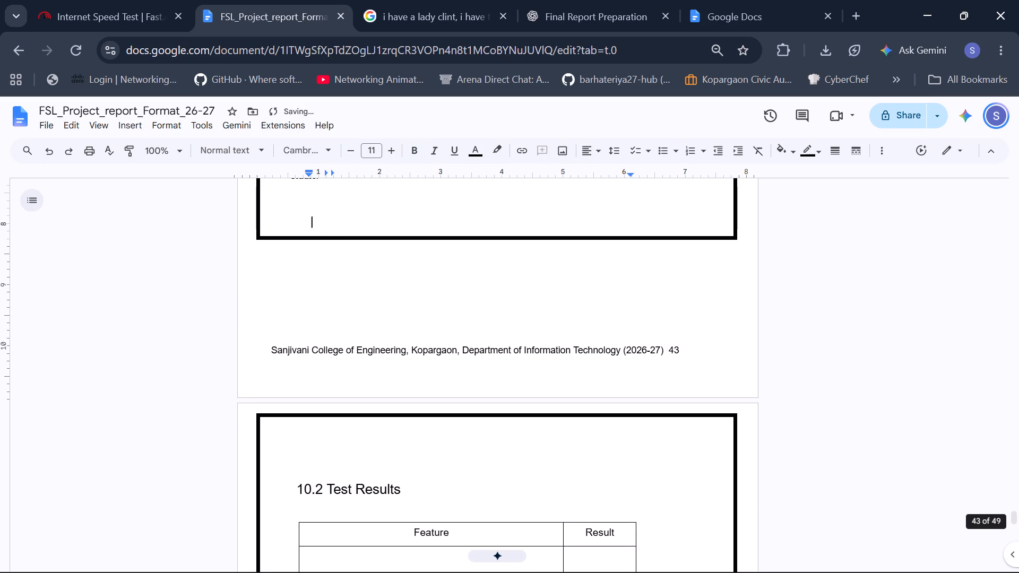
Add three blank lines below the closing Manual Testing sentence, before the "10.2 Test Results" page.
scroll(418, 376, up, 1)
scroll(418, 376, down, 1)
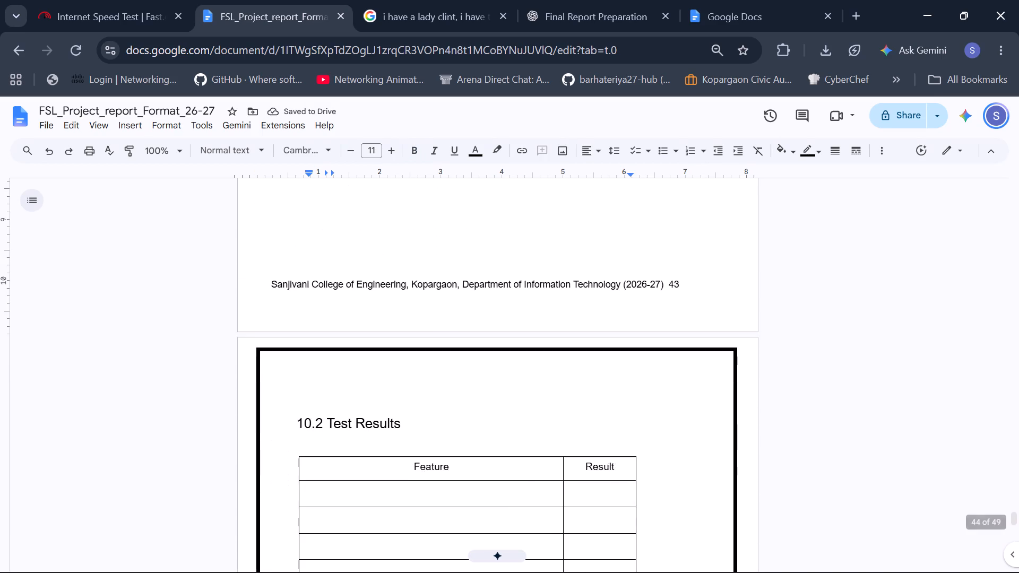
scroll(418, 376, down, 1)
key(Return)
key(Return)
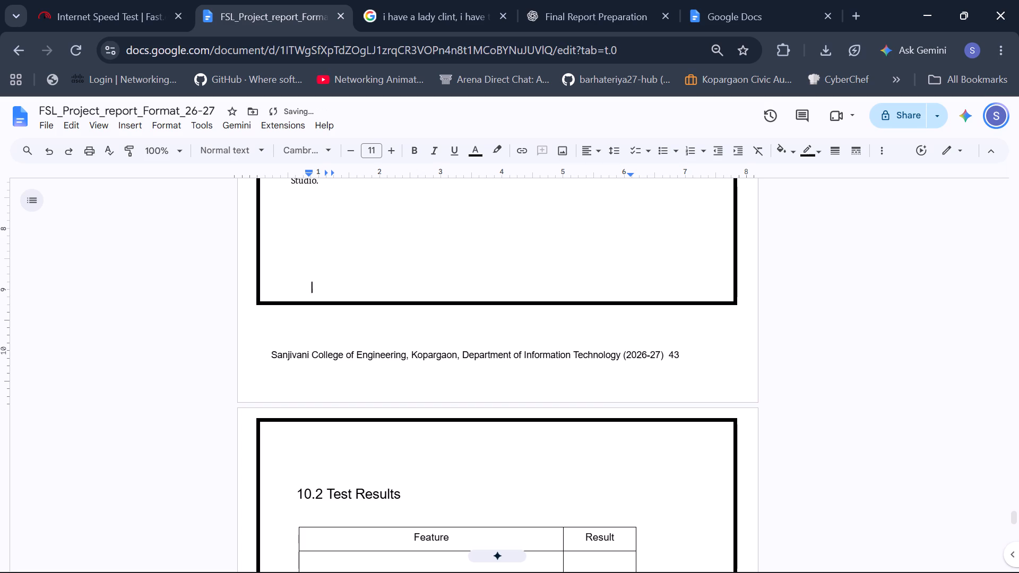
key(Return)
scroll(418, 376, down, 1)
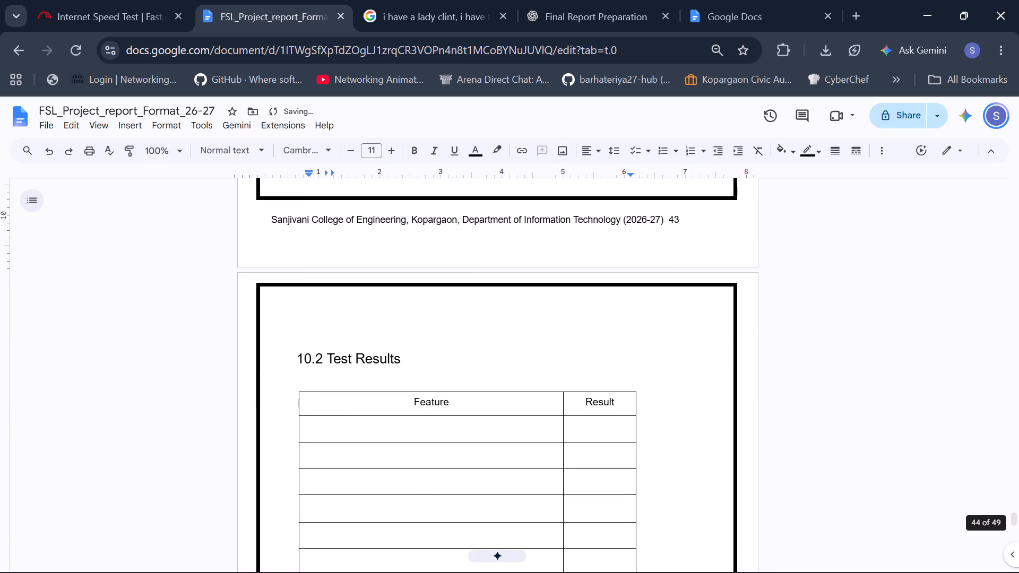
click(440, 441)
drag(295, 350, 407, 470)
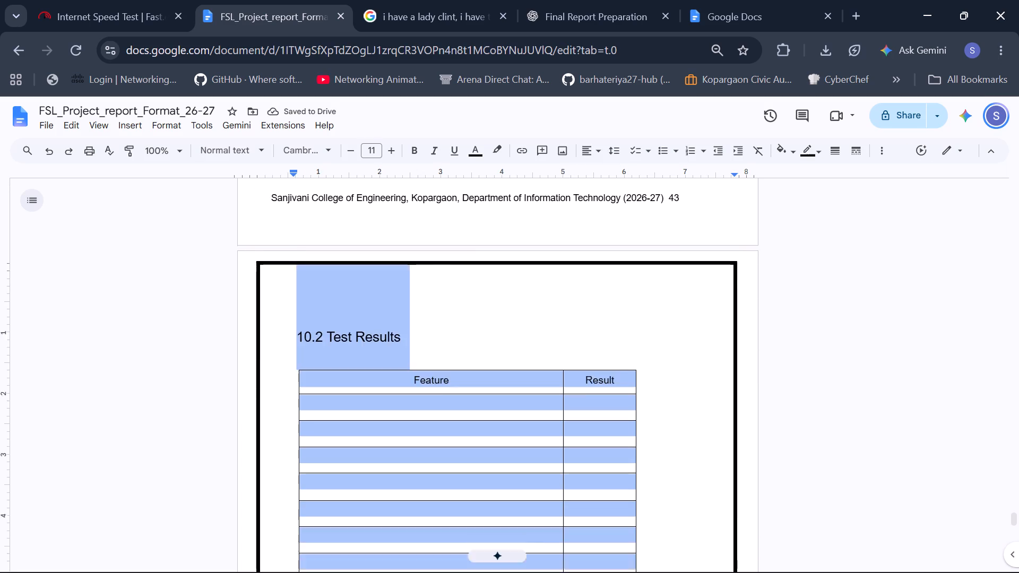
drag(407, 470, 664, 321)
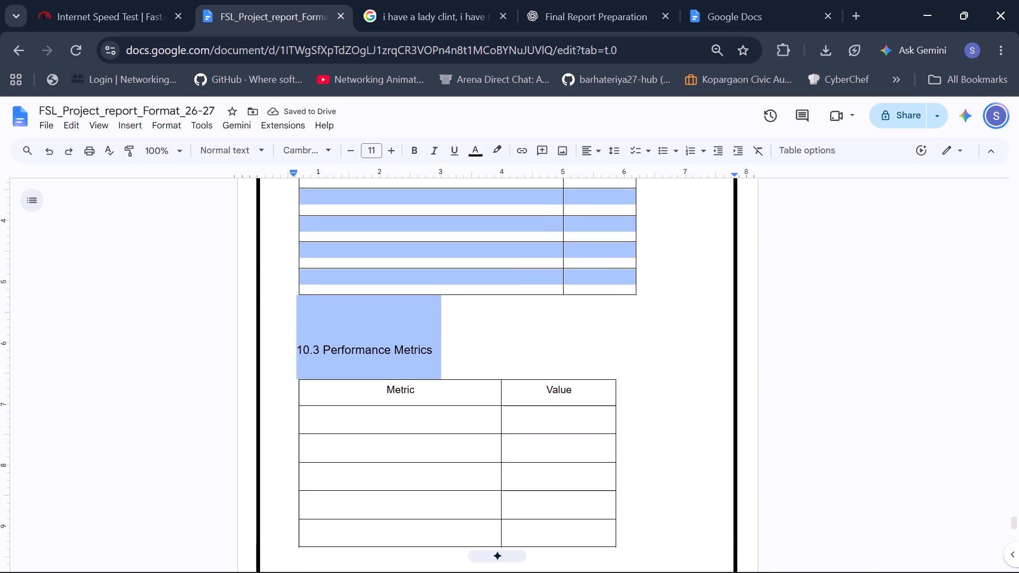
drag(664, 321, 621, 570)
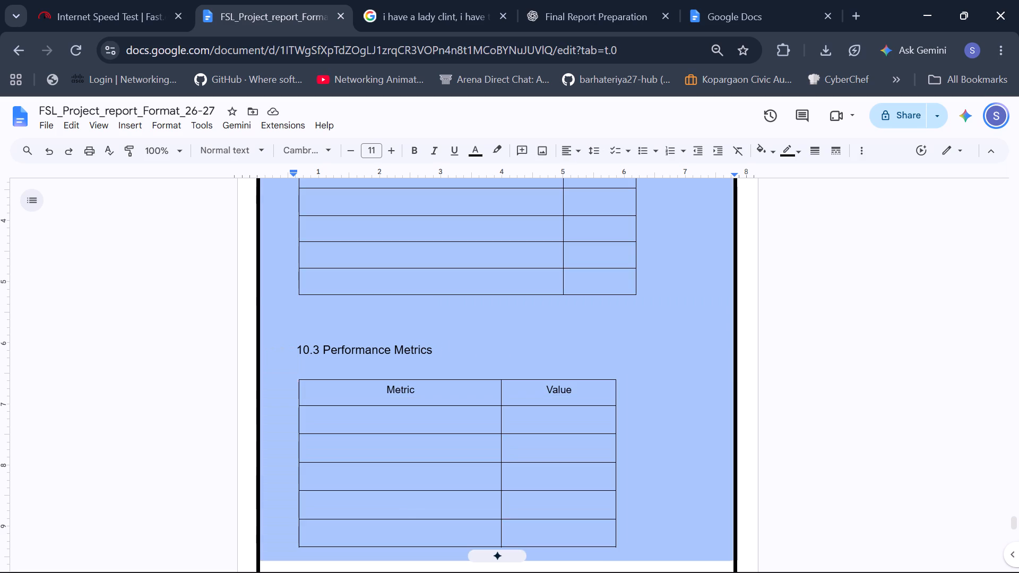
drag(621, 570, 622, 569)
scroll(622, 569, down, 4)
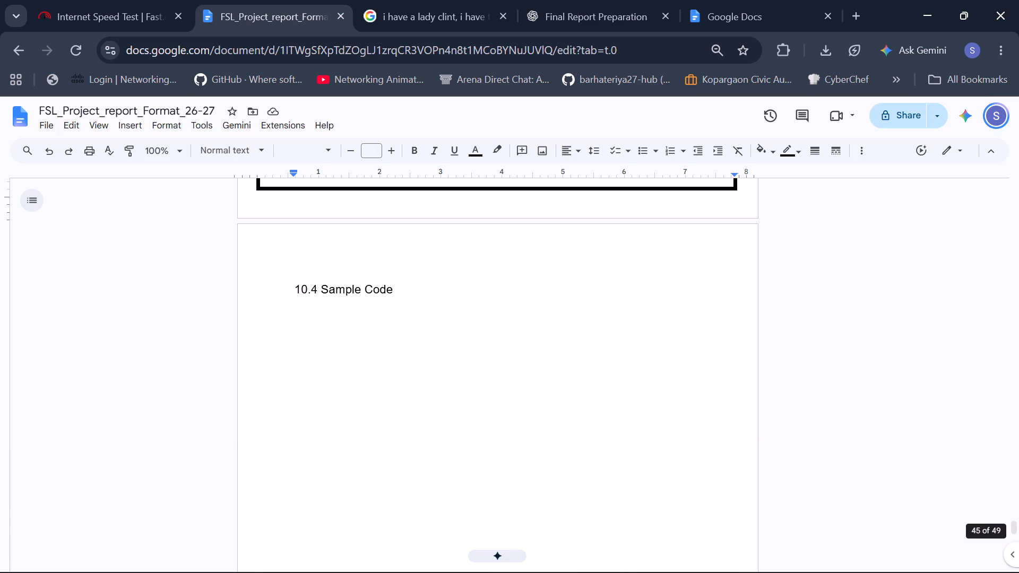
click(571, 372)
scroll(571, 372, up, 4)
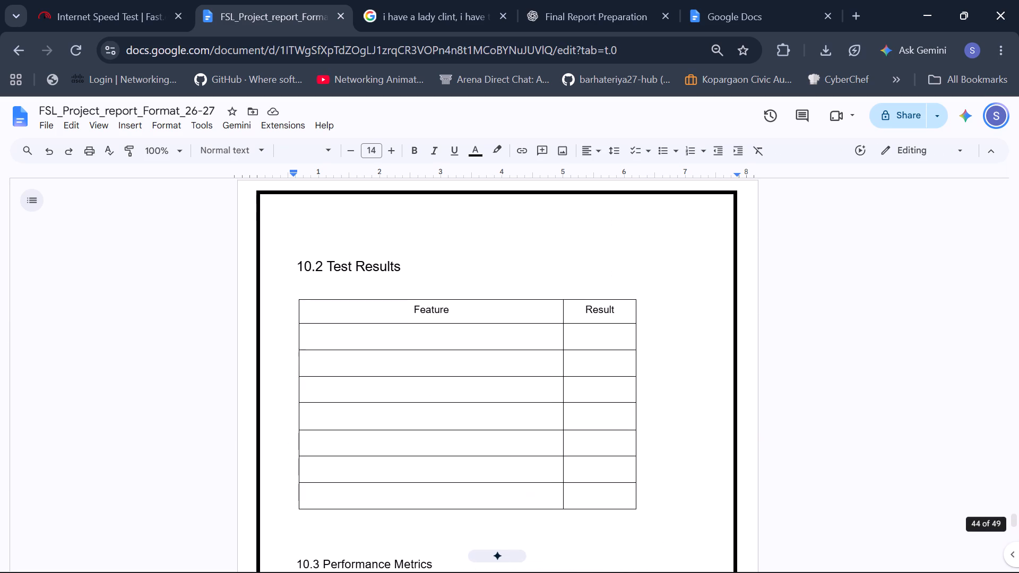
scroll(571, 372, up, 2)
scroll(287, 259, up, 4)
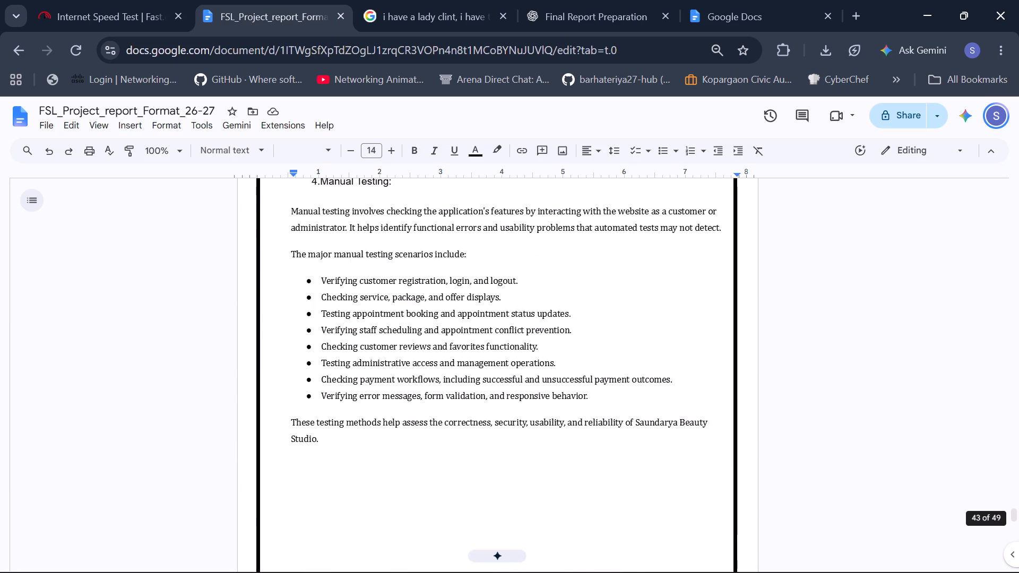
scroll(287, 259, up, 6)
scroll(287, 259, down, 1)
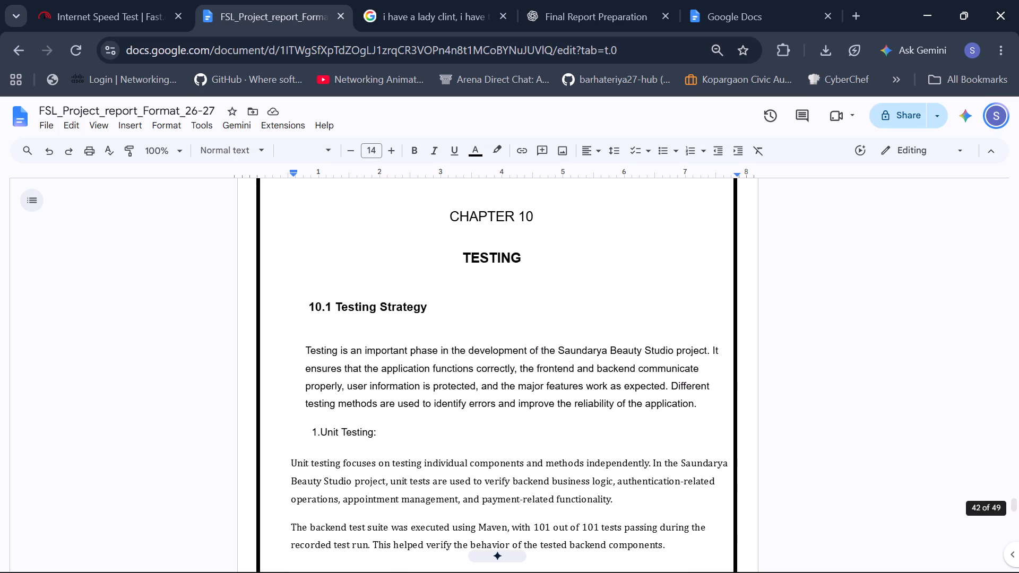
scroll(287, 259, down, 8)
drag(282, 267, 356, 433)
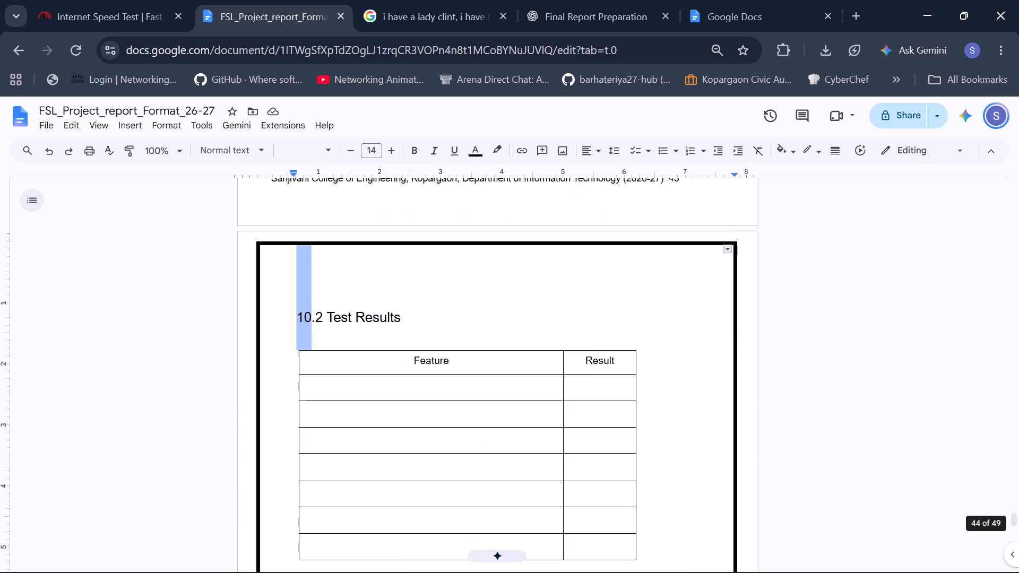
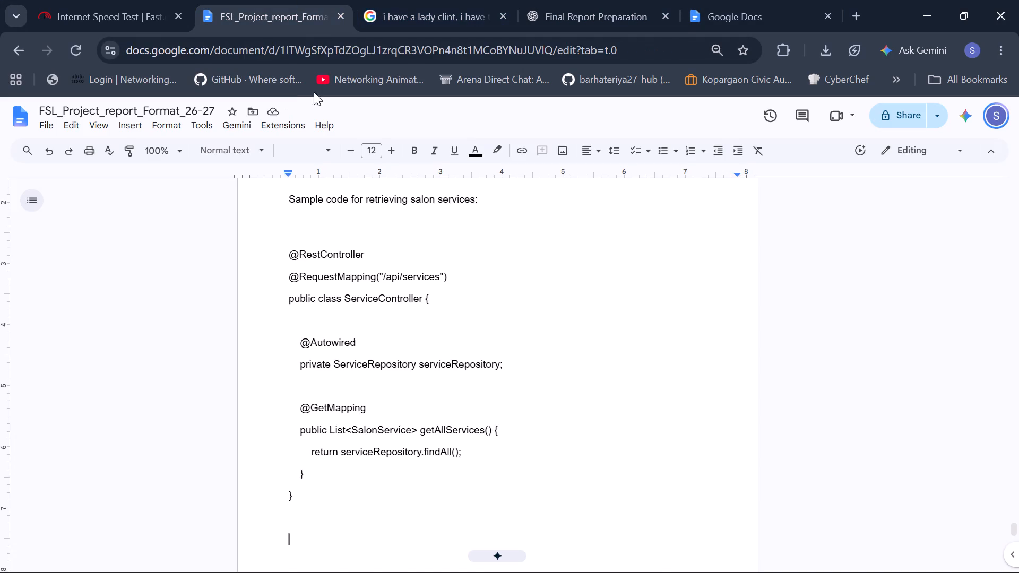
Paste the "2. Frontend – React.js" heading and its intro line below the ServiceController code from the clipboard history.
scroll(387, 432, down, 1)
key(super+v)
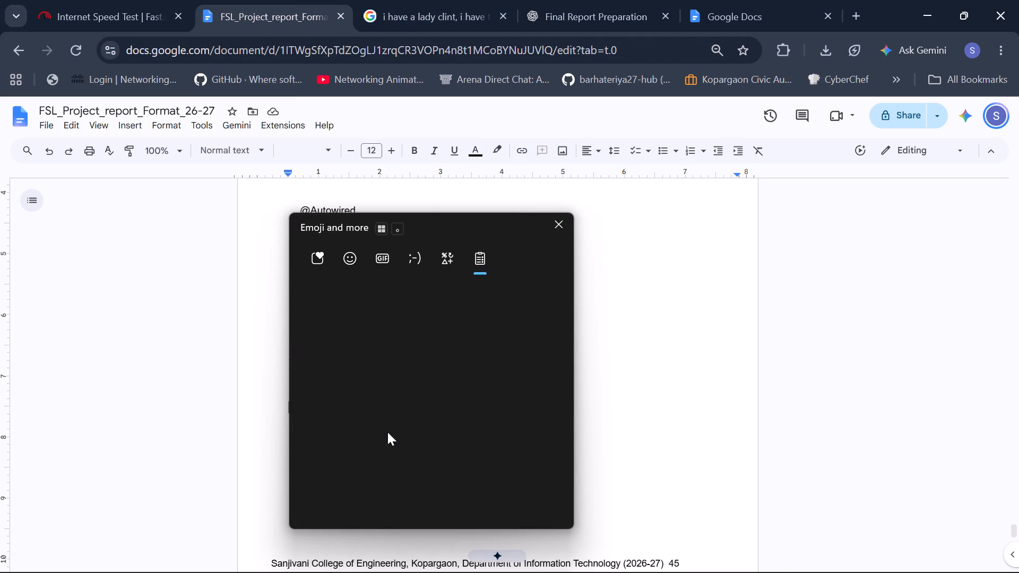
click(362, 406)
key(ctrl+v)
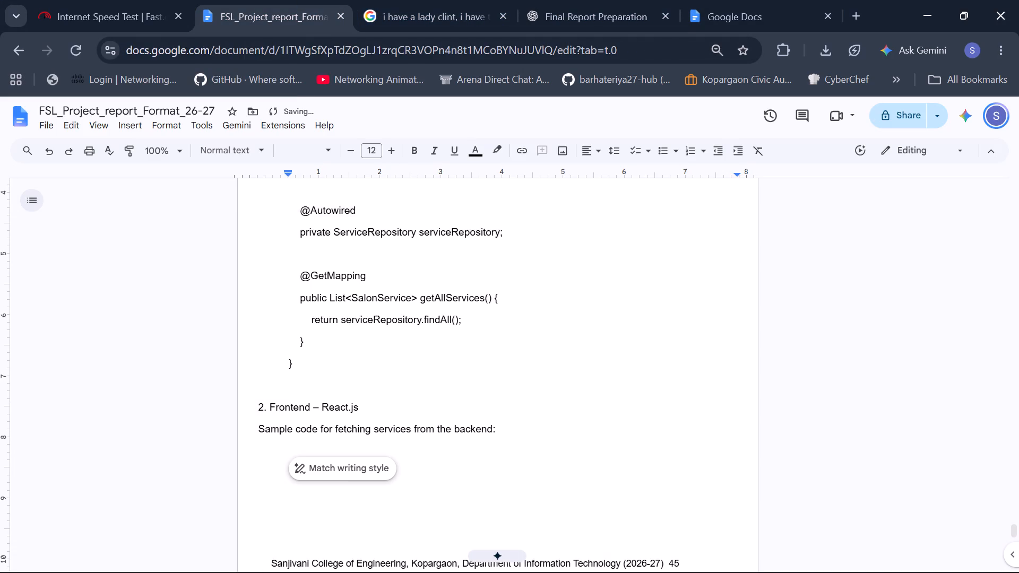
Indent the "2. Frontend – React.js" heading and its intro line one level to align with the backend text.
scroll(353, 426, up, 1)
scroll(353, 426, down, 2)
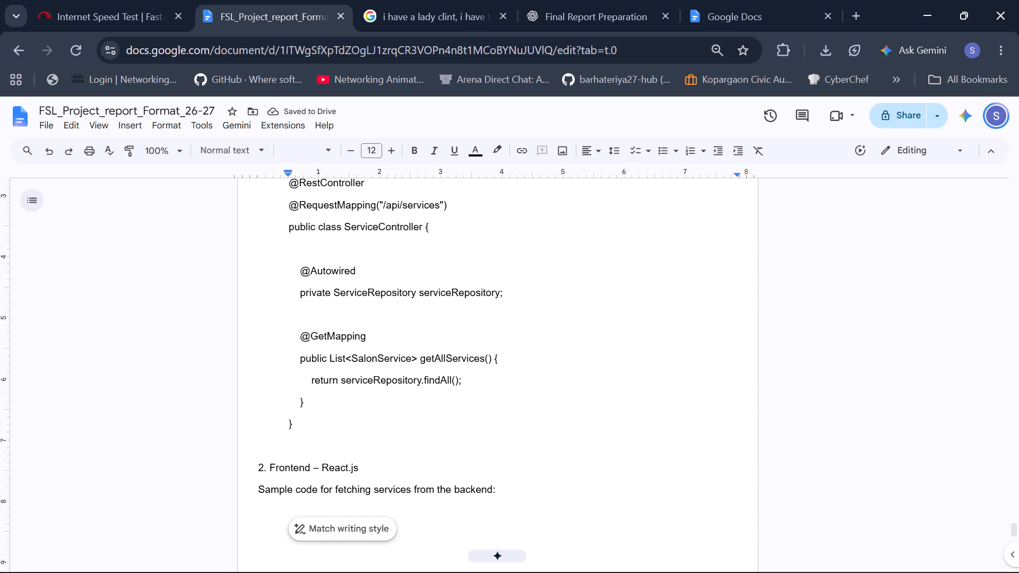
drag(502, 491, 245, 472)
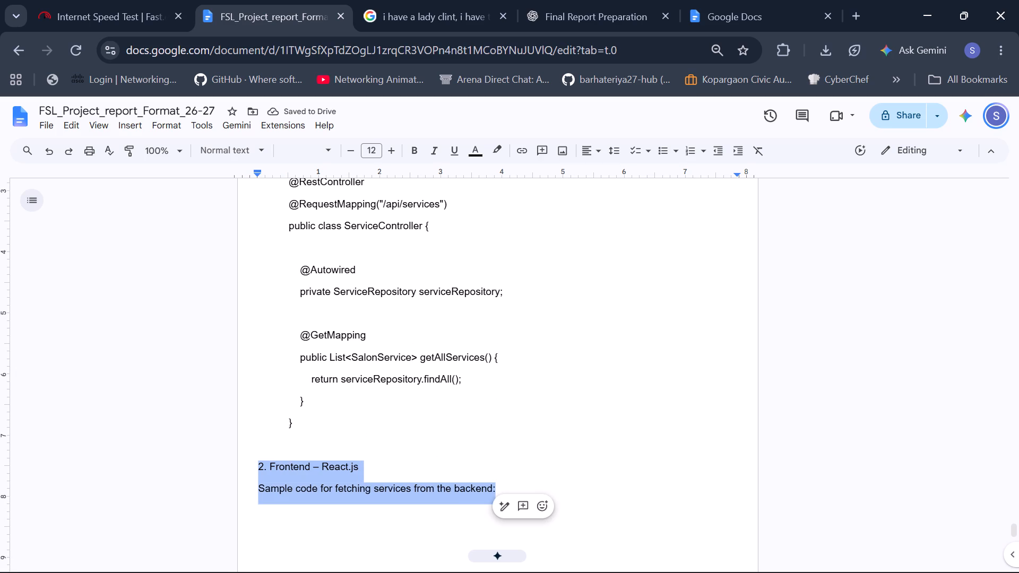
click(735, 147)
Paste the copied React Services code on a new line below "Sample code for fetching services from the backend:".
scroll(391, 388, down, 1)
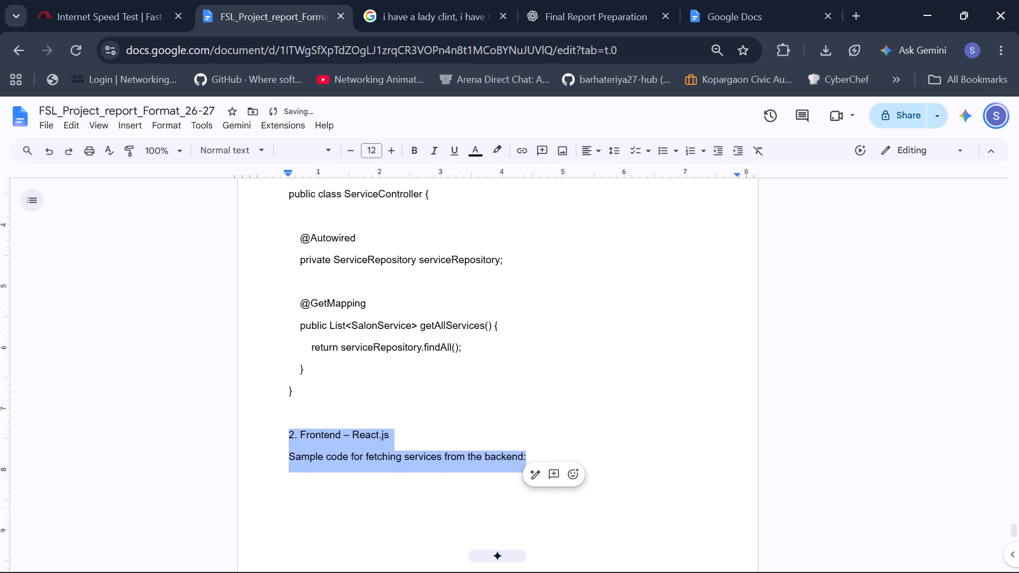
scroll(391, 388, down, 1)
click(530, 437)
click(532, 454)
key(Return)
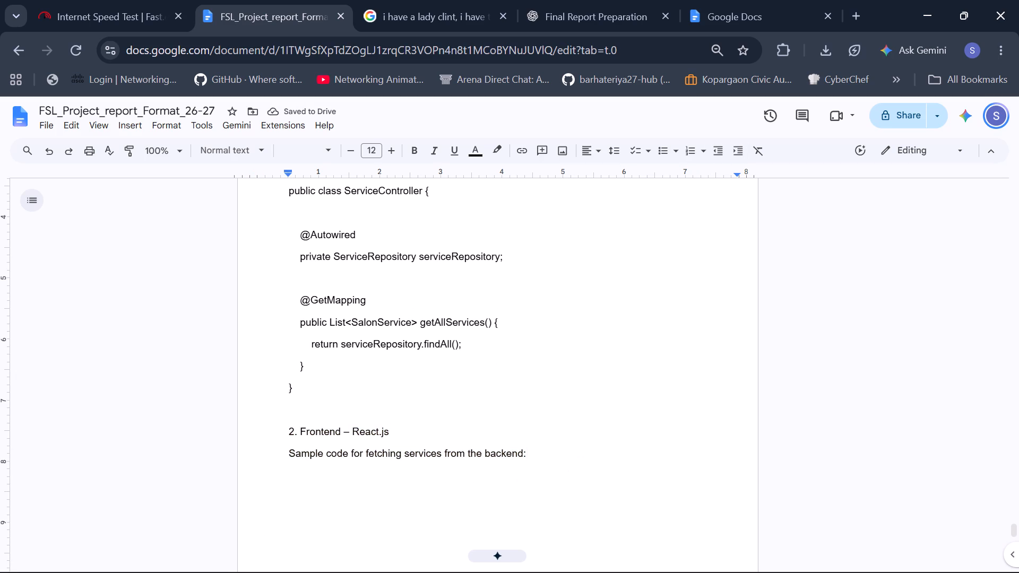
key(Return)
key(super+v)
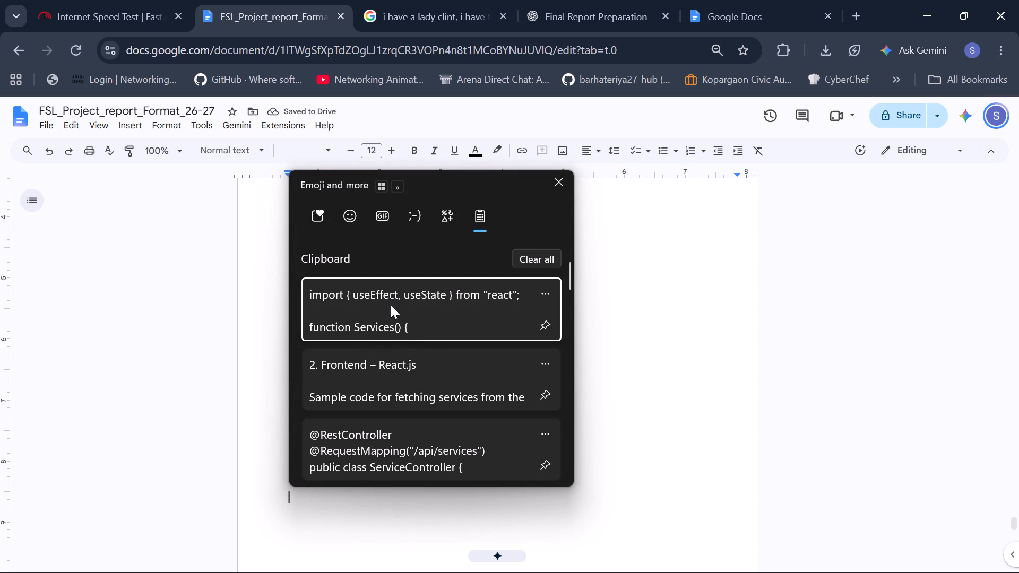
click(390, 306)
key(ctrl+v)
Set the whole pasted React code block, from the import line to "export default Services;", to single line spacing.
scroll(399, 446, up, 2)
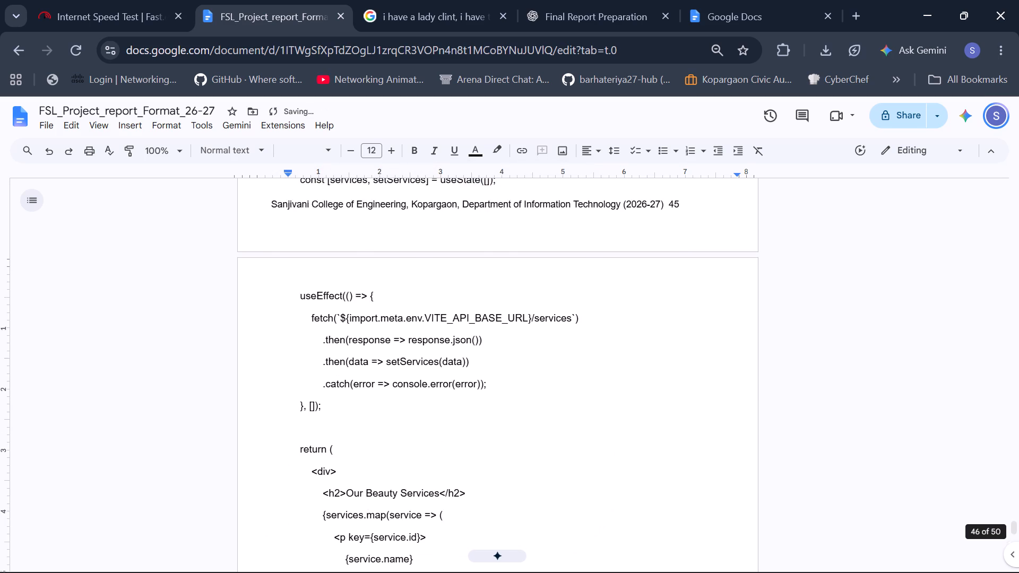
scroll(399, 446, up, 3)
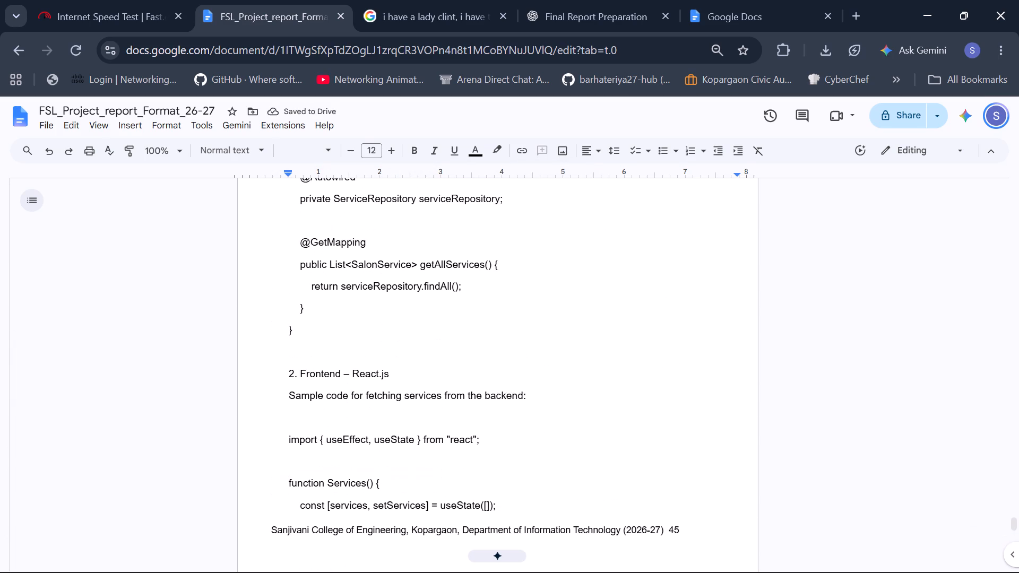
drag(285, 442, 349, 572)
scroll(341, 548, down, 2)
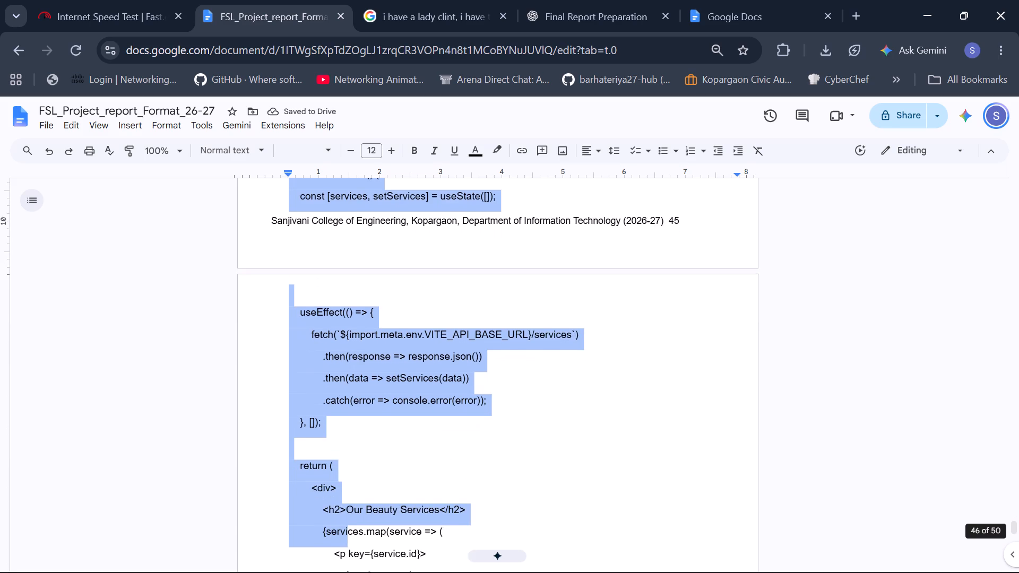
drag(349, 572, 414, 426)
scroll(349, 572, down, 2)
scroll(385, 446, down, 2)
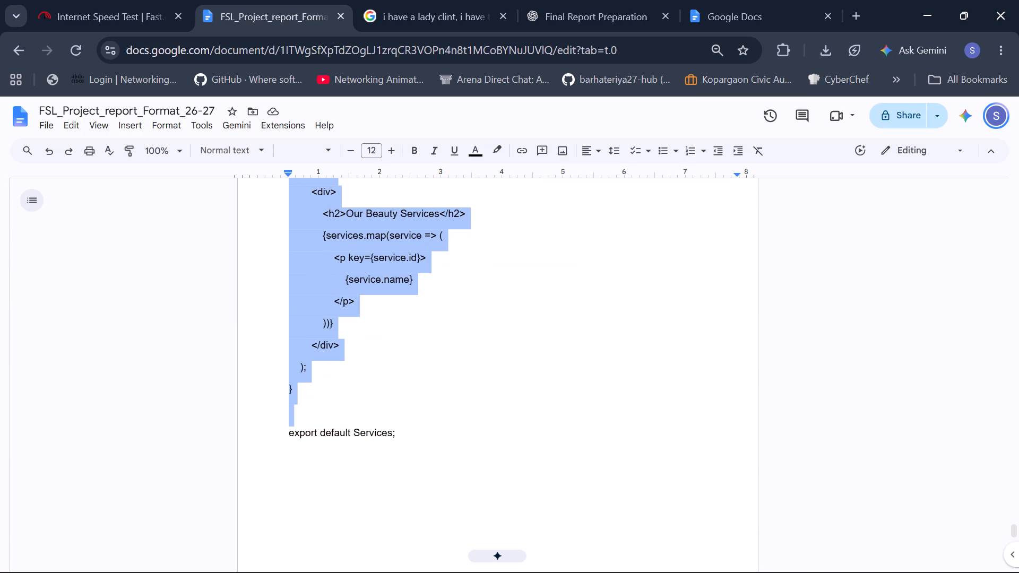
drag(414, 426, 412, 431)
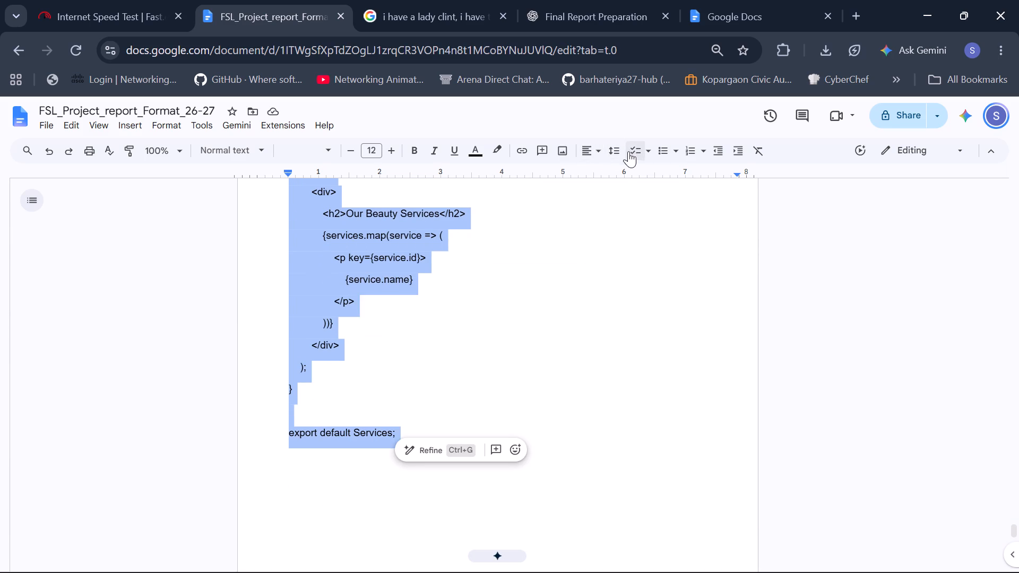
click(609, 151)
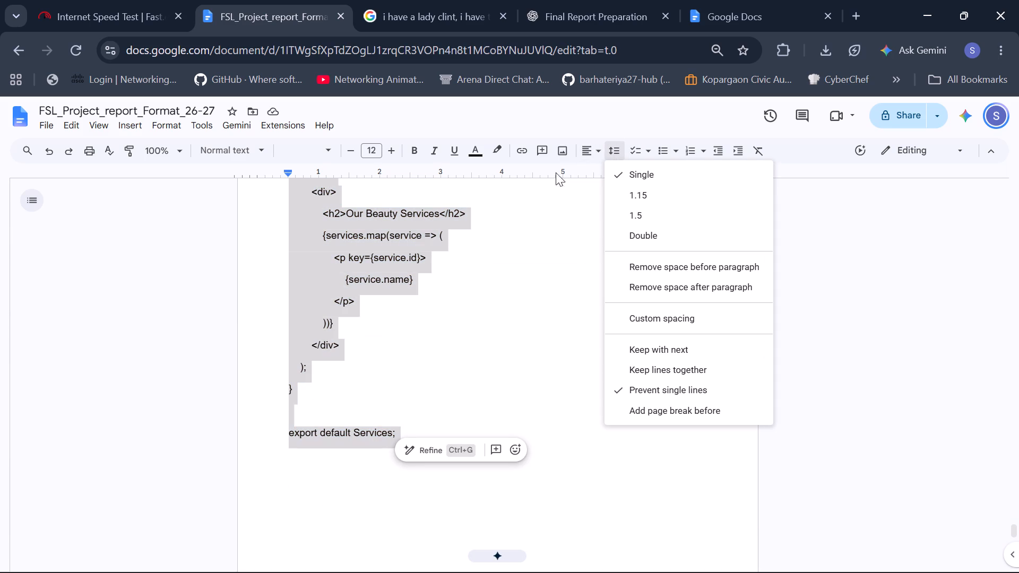
click(638, 168)
Insert two new lines after "export default Services;".
click(415, 384)
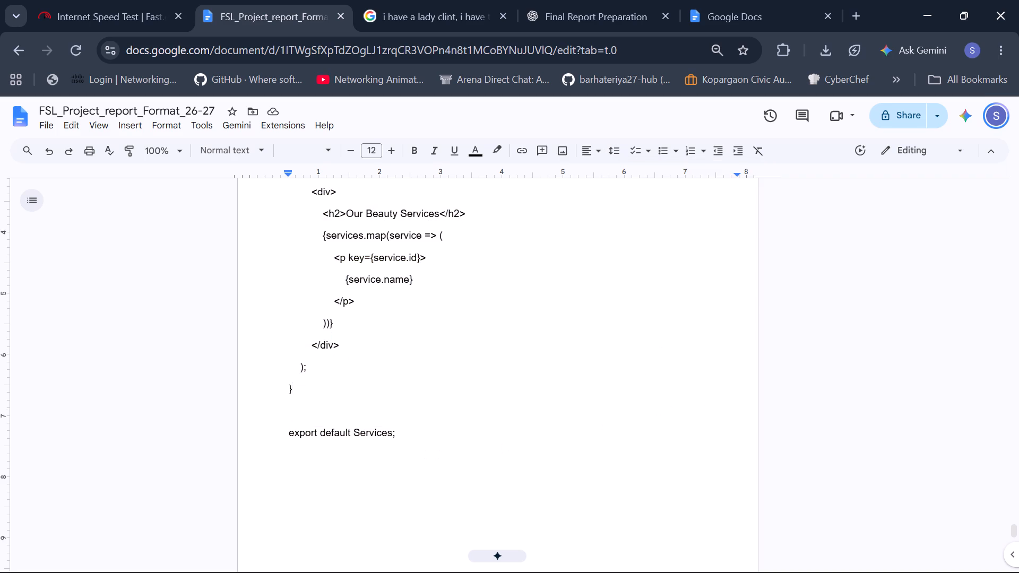
click(402, 436)
click(402, 436)
key(Return)
key(Return)
Insert enough blank lines below the 10.3 Performance Metrics table to extend the bordered frame over the following pages.
scroll(402, 436, up, 8)
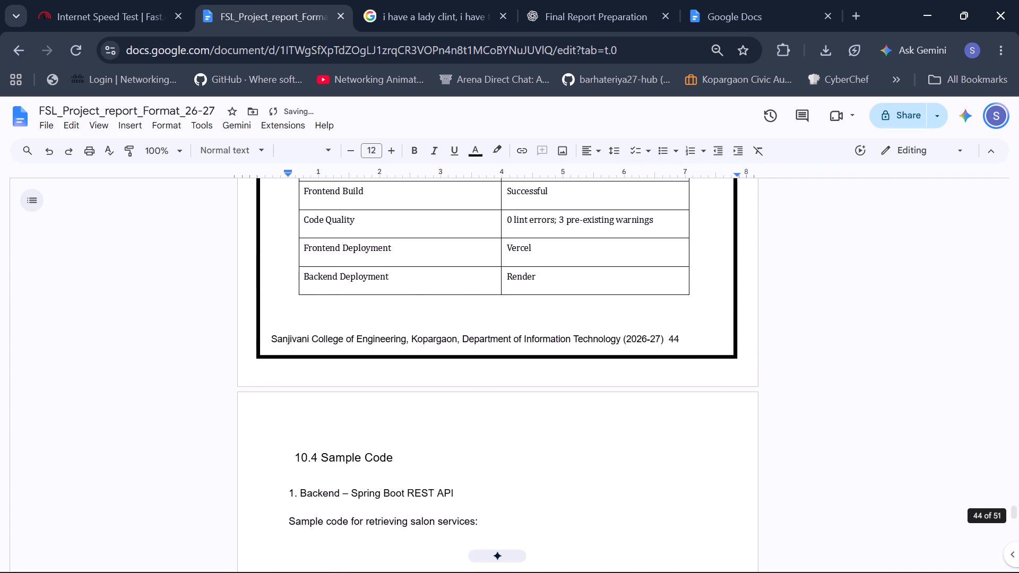
scroll(402, 436, up, 2)
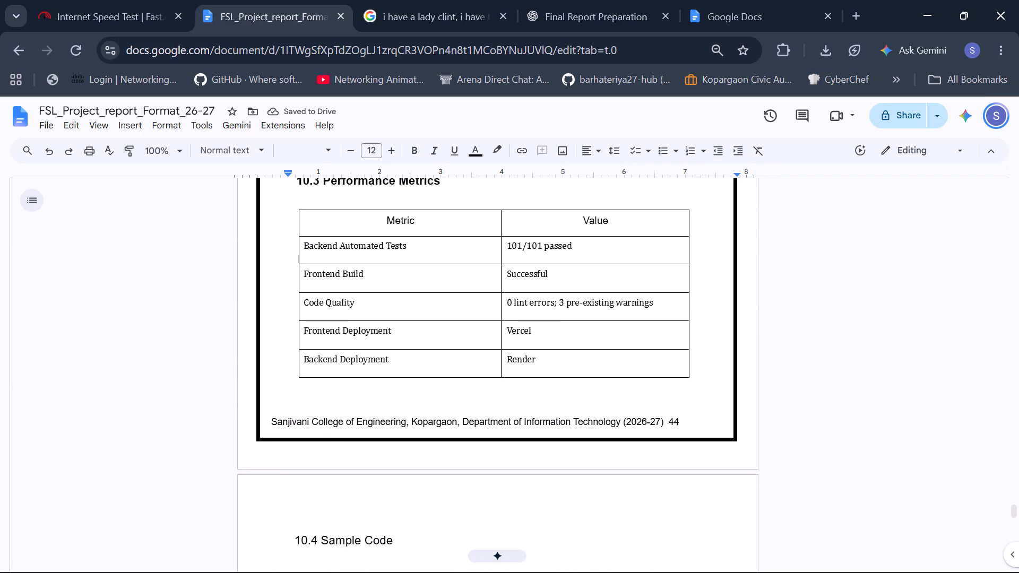
click(480, 392)
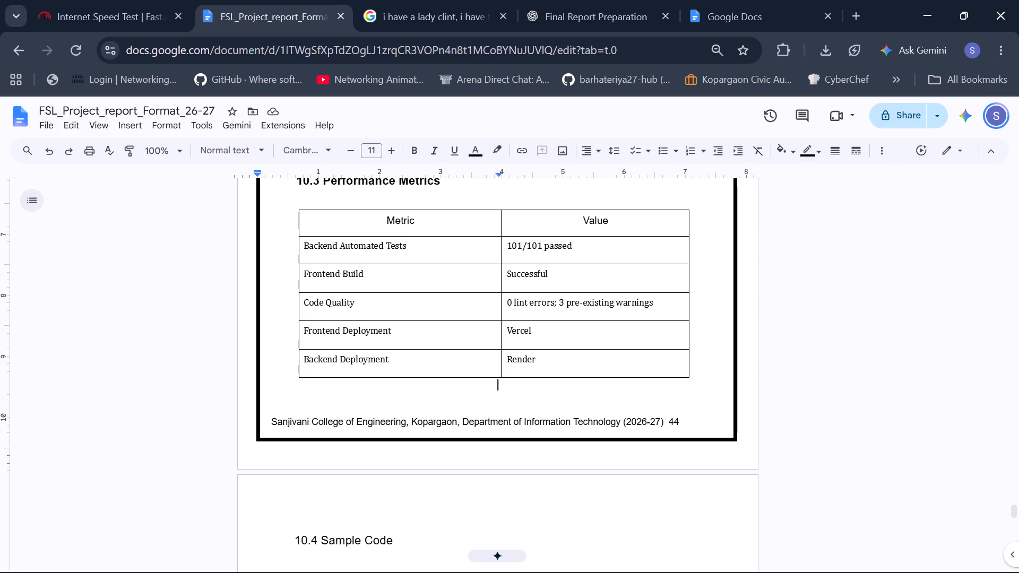
key(Return)
key(Return)
key(Return)
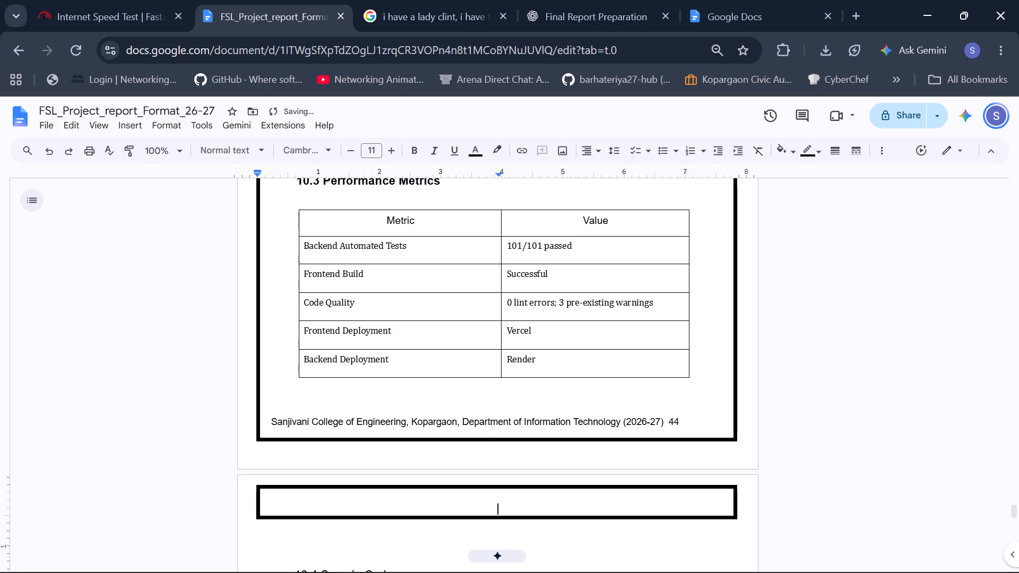
scroll(557, 389, down, 1)
key(Return)
key(Return)
key(Return)
key(Return)
key(Return)
key(Return)
key(Return)
key(Return)
key(Return)
key(Return)
key(Return)
key(Return)
key(Return)
key(Return)
key(Return)
key(Return)
key(Return)
key(Return)
key(Return)
key(Return)
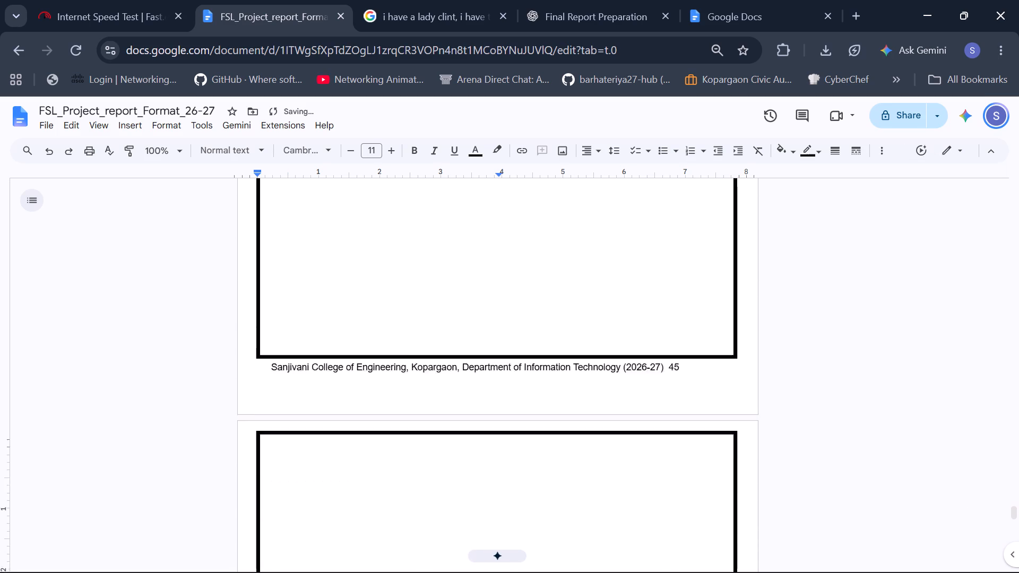
Cut the unframed content from the "10.4 Sample Code" heading through the end of the React code.
scroll(557, 389, down, 3)
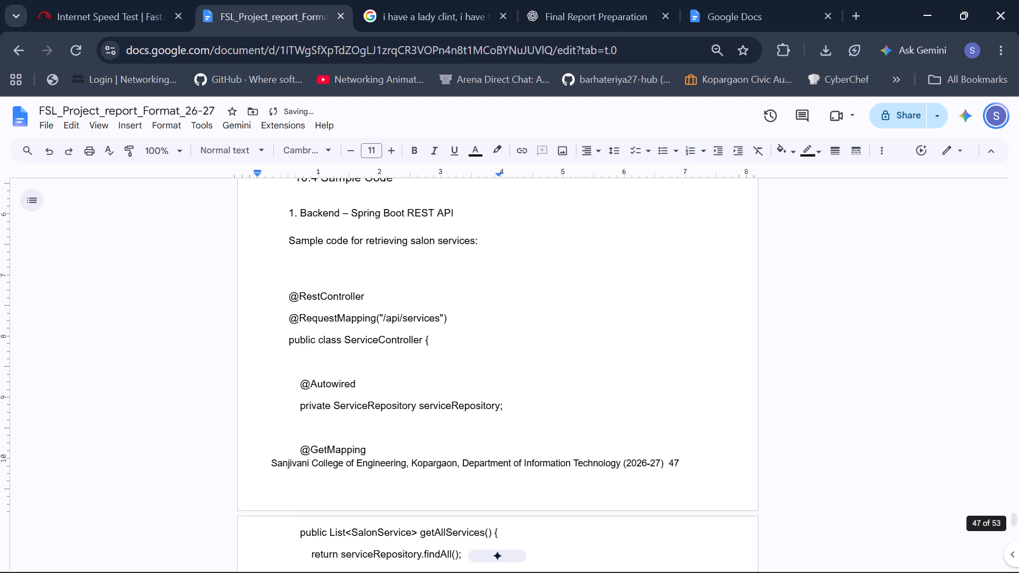
scroll(557, 389, down, 1)
scroll(557, 389, up, 1)
drag(293, 291, 297, 294)
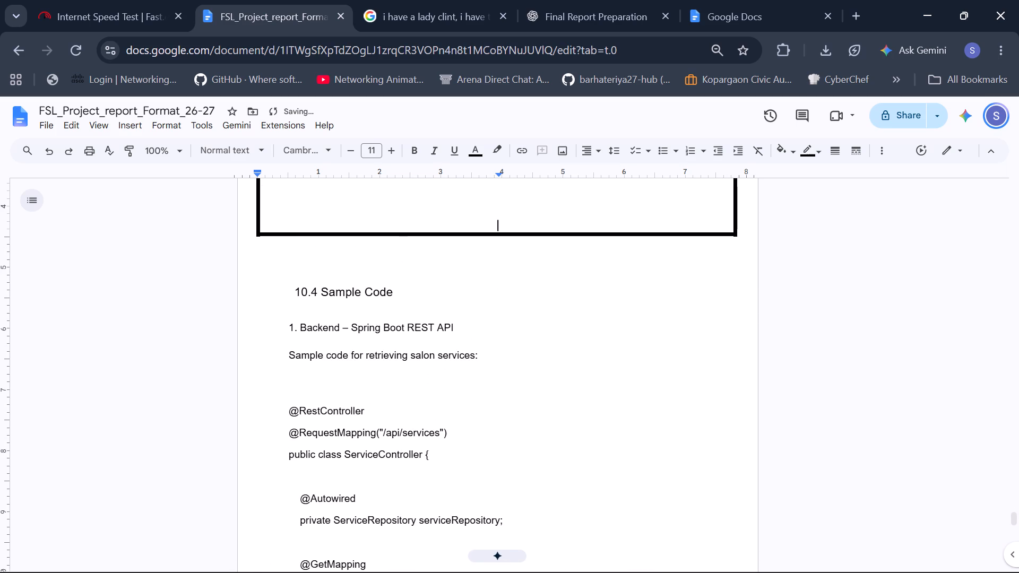
drag(297, 294, 424, 566)
scroll(407, 518, down, 2)
scroll(424, 566, down, 2)
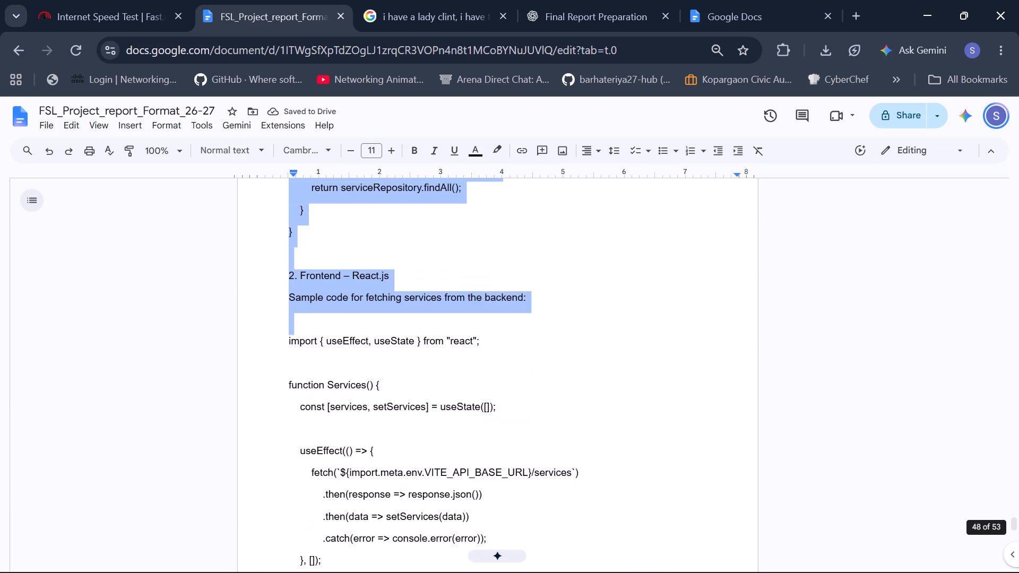
drag(424, 566, 455, 481)
scroll(430, 572, down, 2)
scroll(455, 481, down, 2)
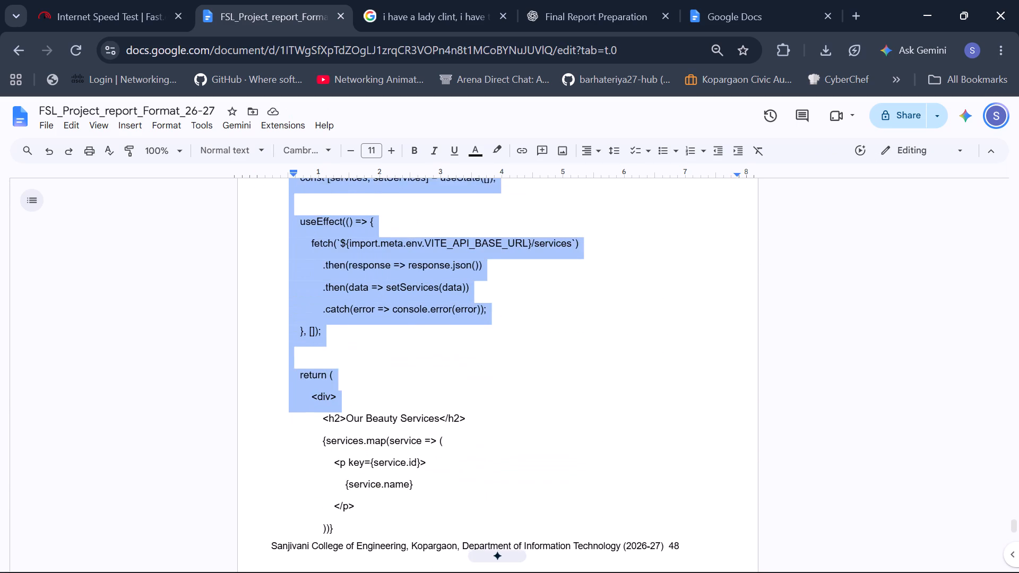
scroll(455, 481, down, 2)
drag(455, 481, 432, 539)
scroll(455, 481, up, 1)
scroll(432, 539, down, 2)
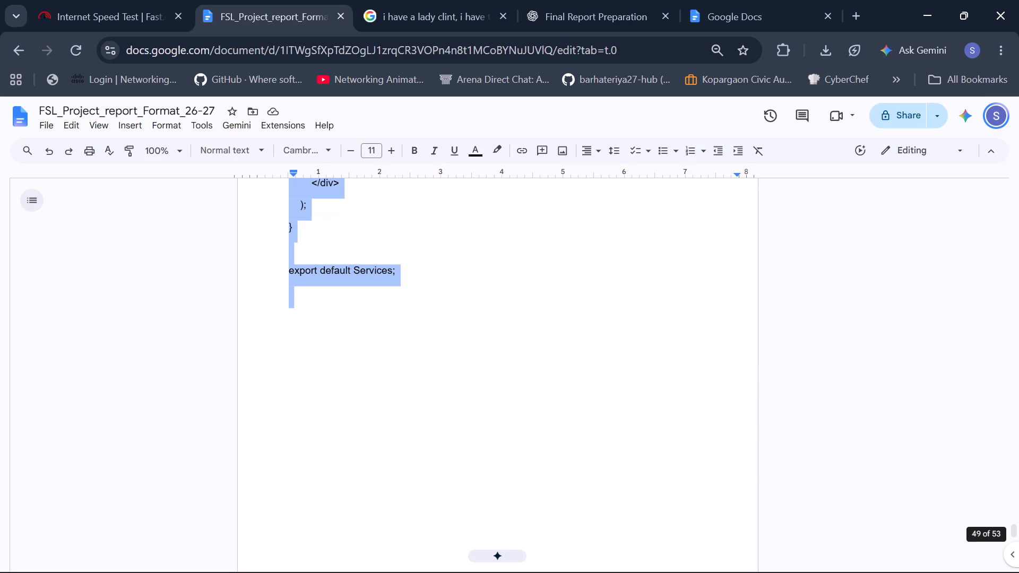
drag(432, 539, 454, 431)
scroll(454, 431, down, 2)
scroll(454, 431, up, 3)
key(ctrl+x)
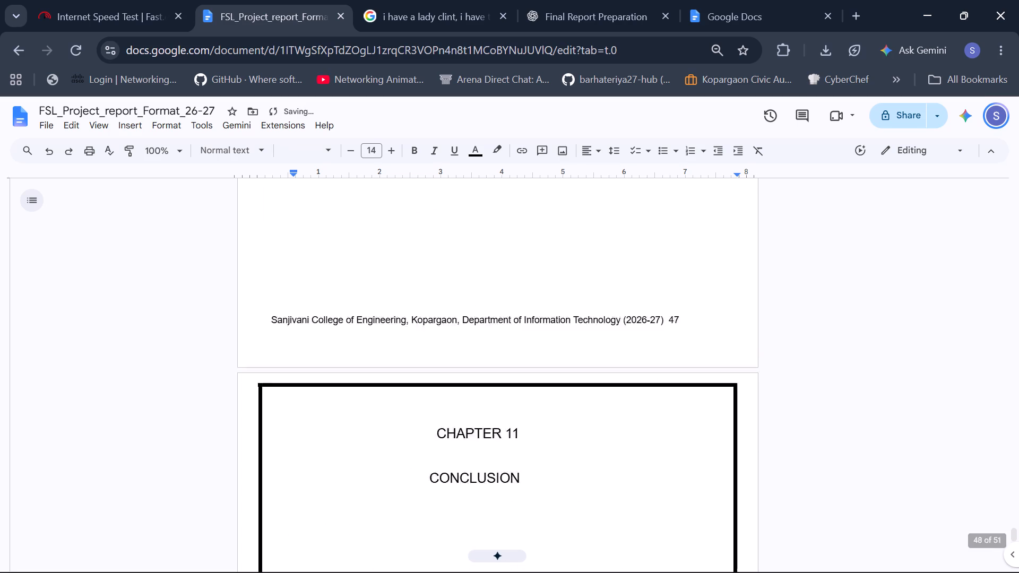
Paste the cut 10.4 Sample Code section inside the bordered frame on the page after the Performance Metrics table.
scroll(454, 431, up, 10)
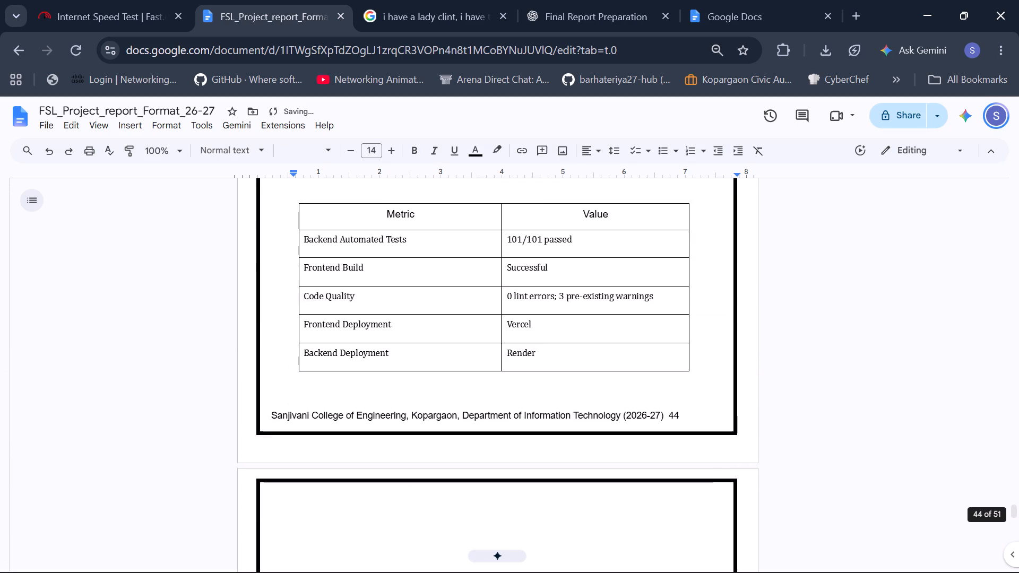
scroll(454, 431, down, 1)
click(381, 410)
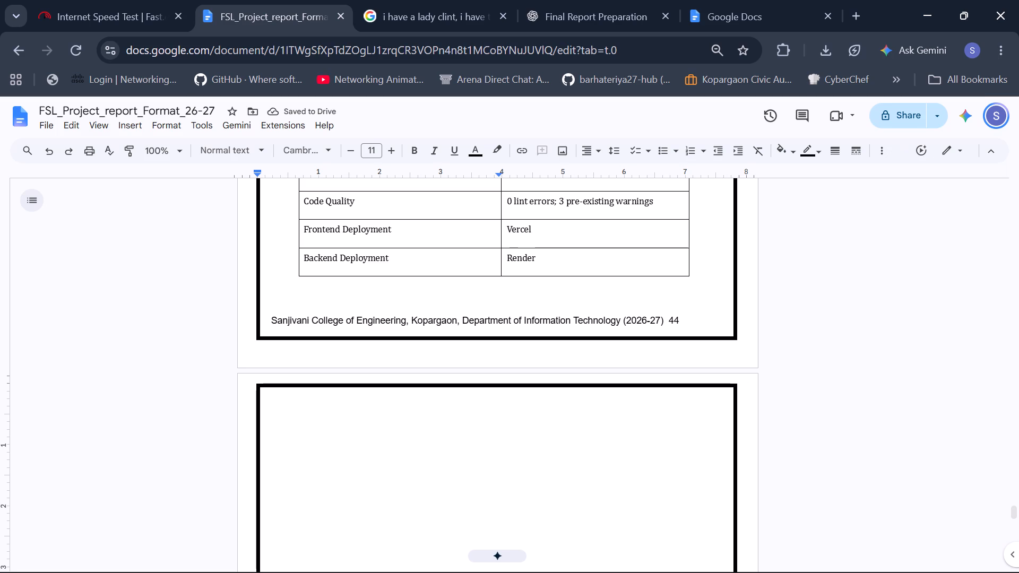
key(ctrl+v)
Make the "10.4 Sample Code" heading bold.
scroll(397, 469, up, 3)
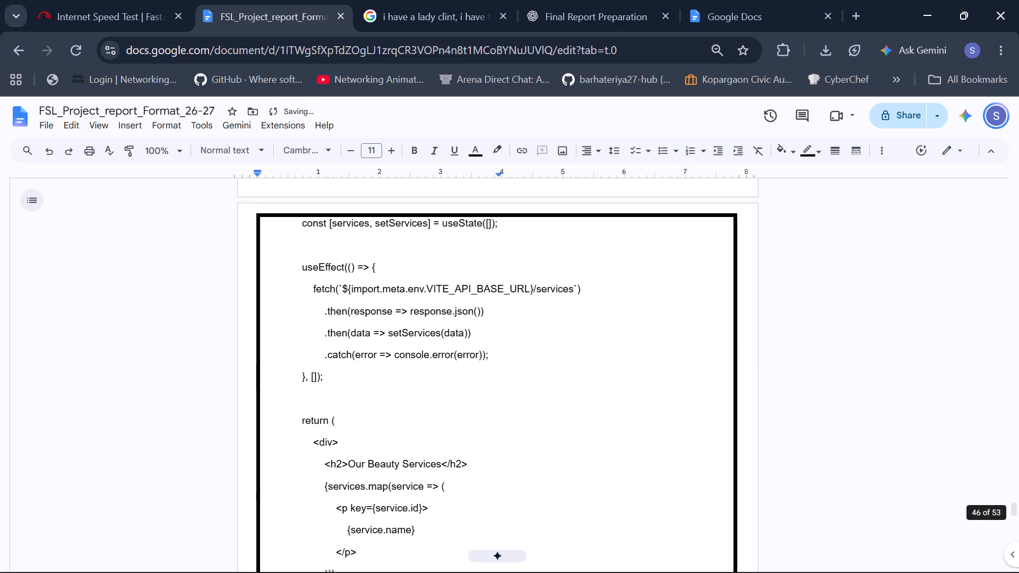
scroll(397, 469, up, 6)
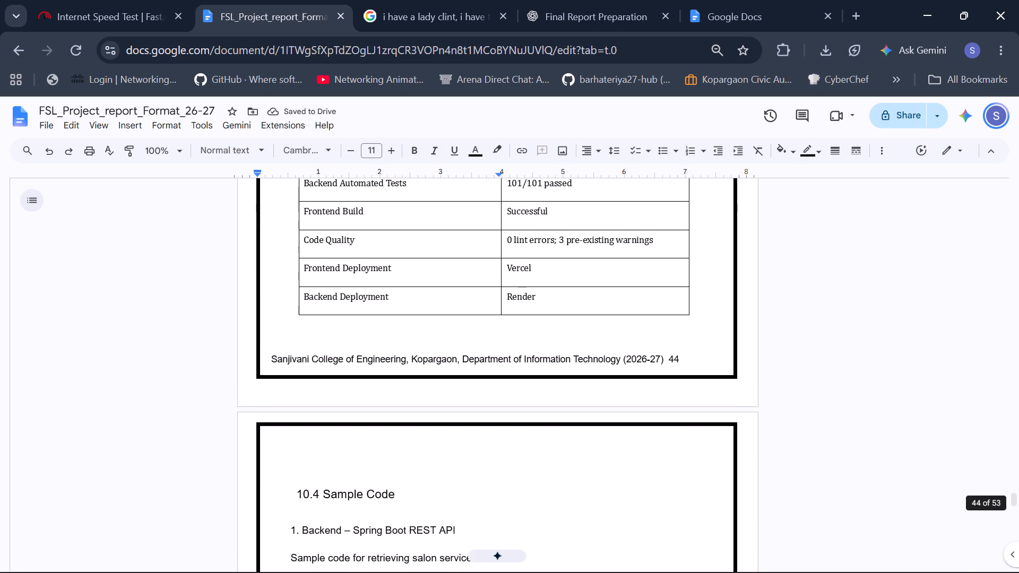
scroll(397, 469, down, 1)
triple_click(364, 479)
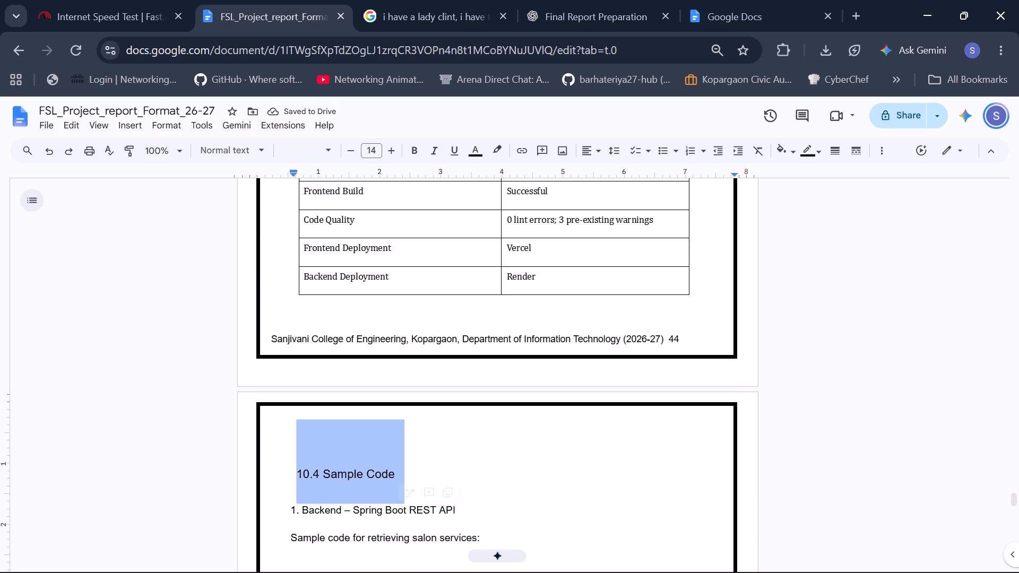
key(ctrl+b)
scroll(364, 479, down, 1)
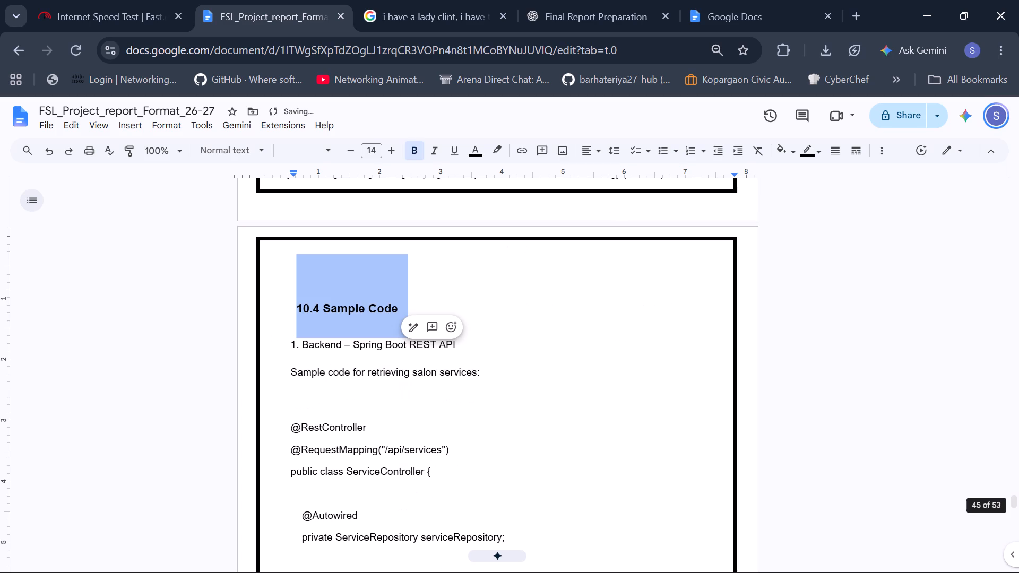
double_click(364, 479)
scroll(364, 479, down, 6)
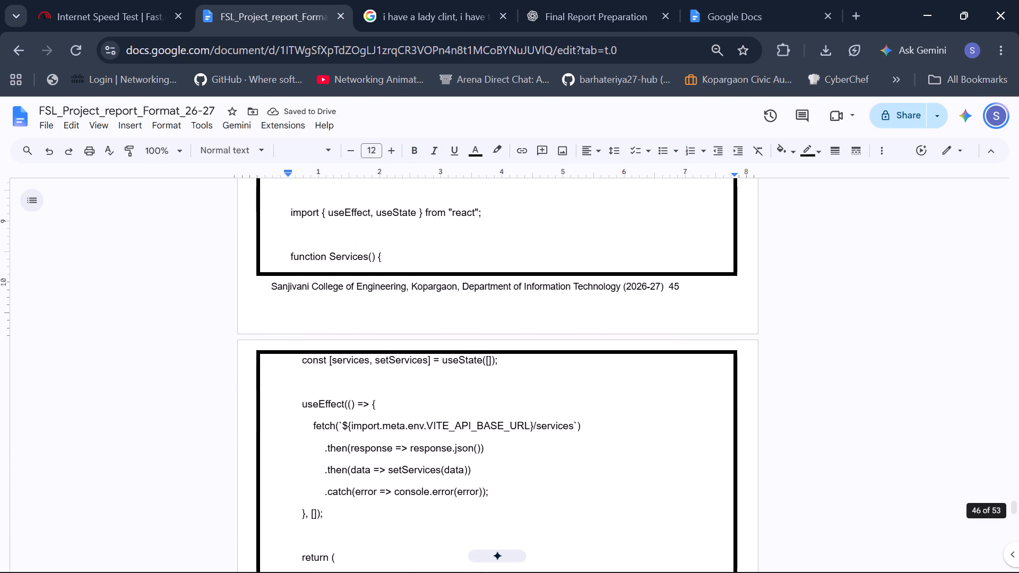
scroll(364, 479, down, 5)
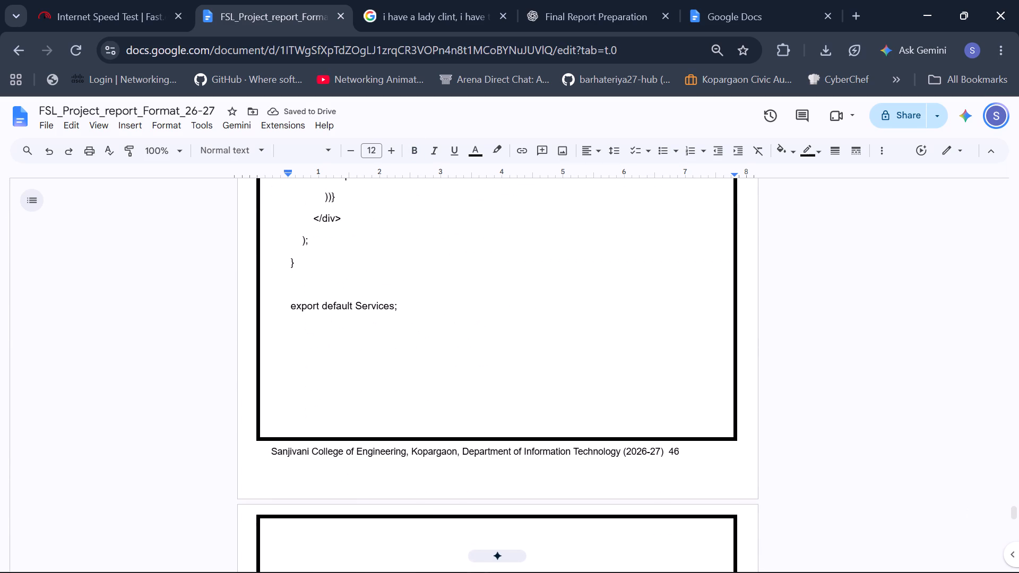
click(421, 325)
click(402, 281)
click(628, 0)
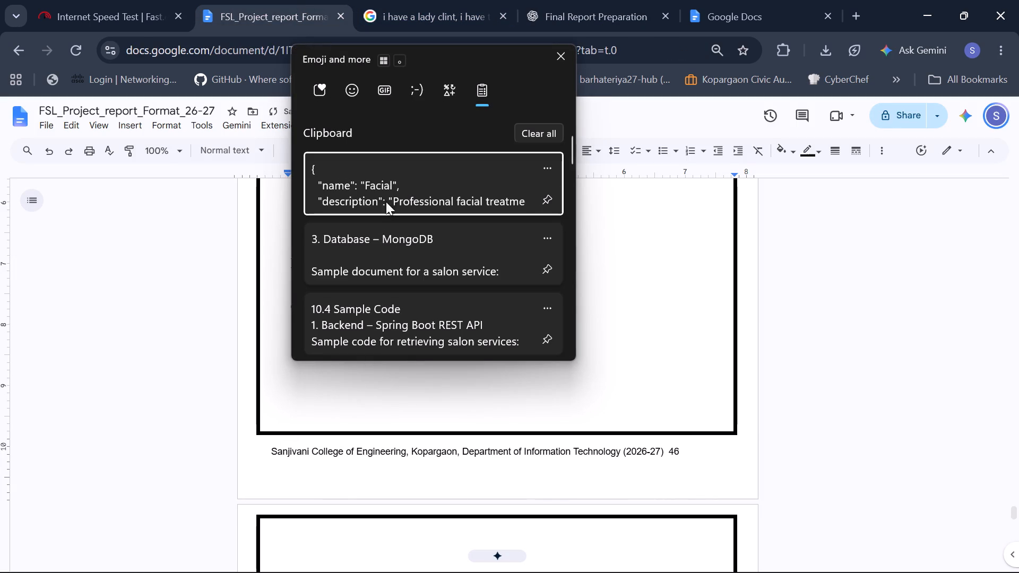
click(377, 263)
key(ctrl+v)
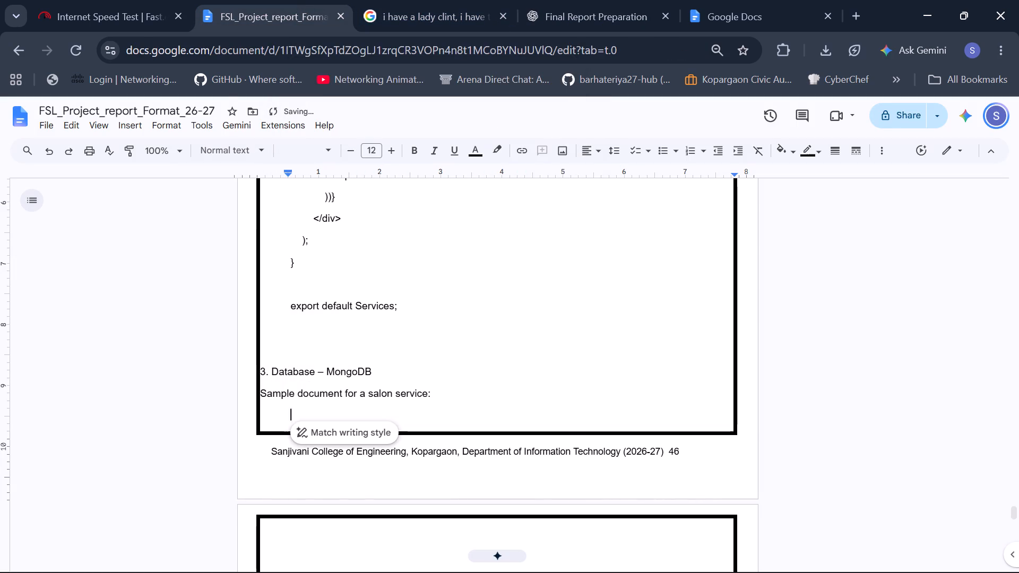
drag(437, 397, 262, 374)
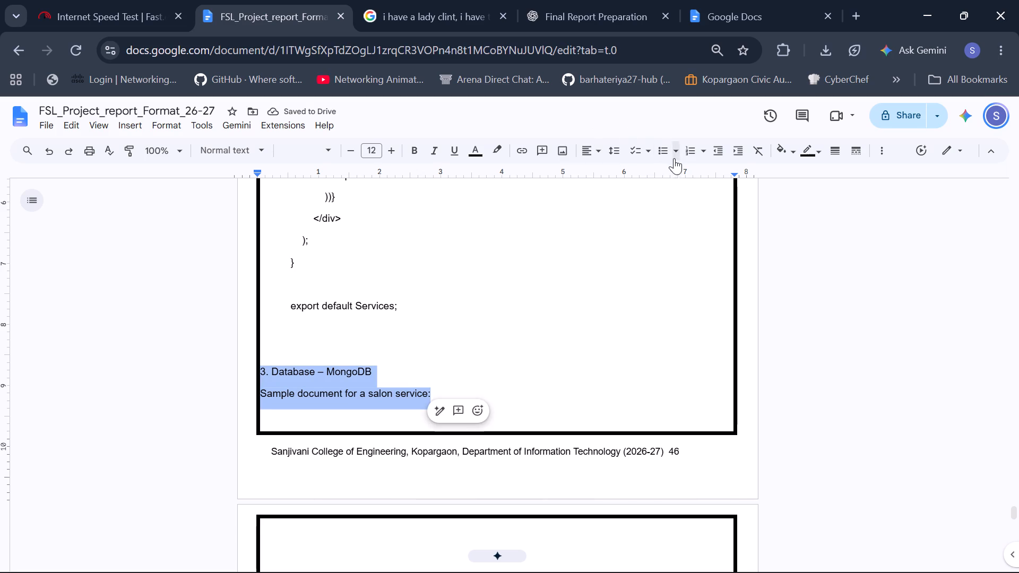
click(731, 146)
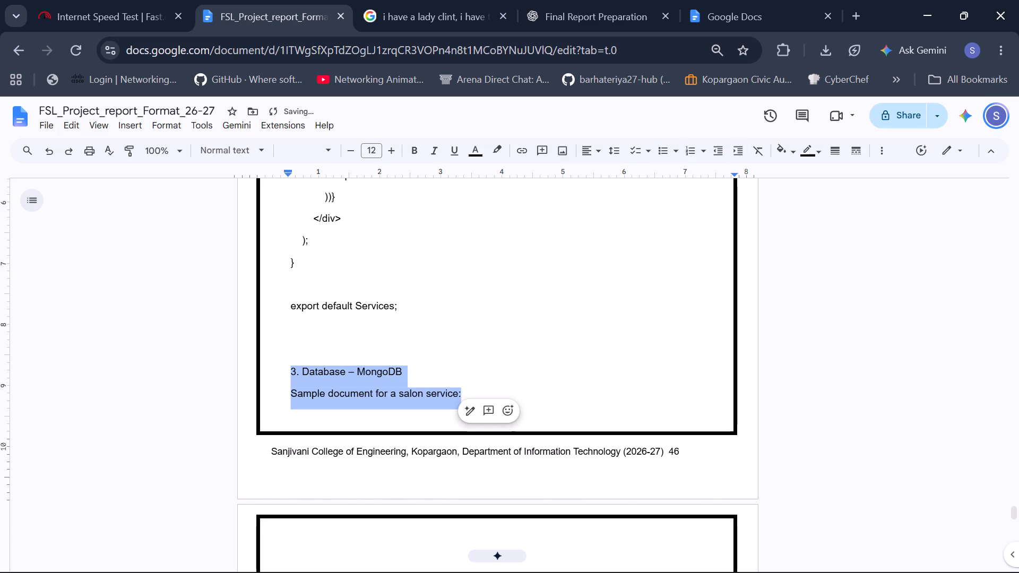
Paste the JSON salon service document after "Sample document for a salon service:", starting at the top of the following bordered page.
scroll(384, 270, up, 2)
scroll(384, 270, right, 1)
scroll(384, 270, down, 3)
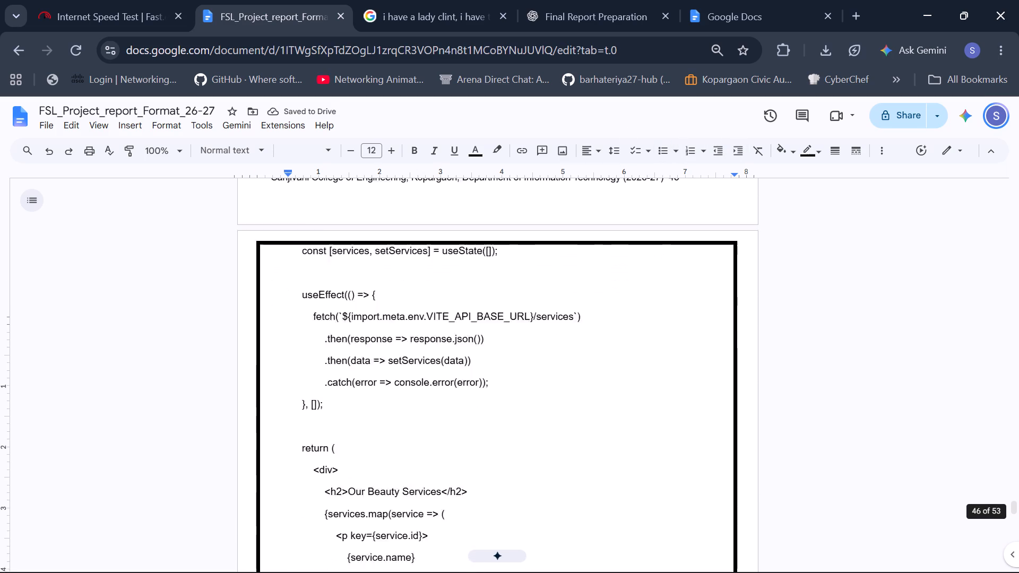
scroll(384, 270, down, 2)
click(480, 271)
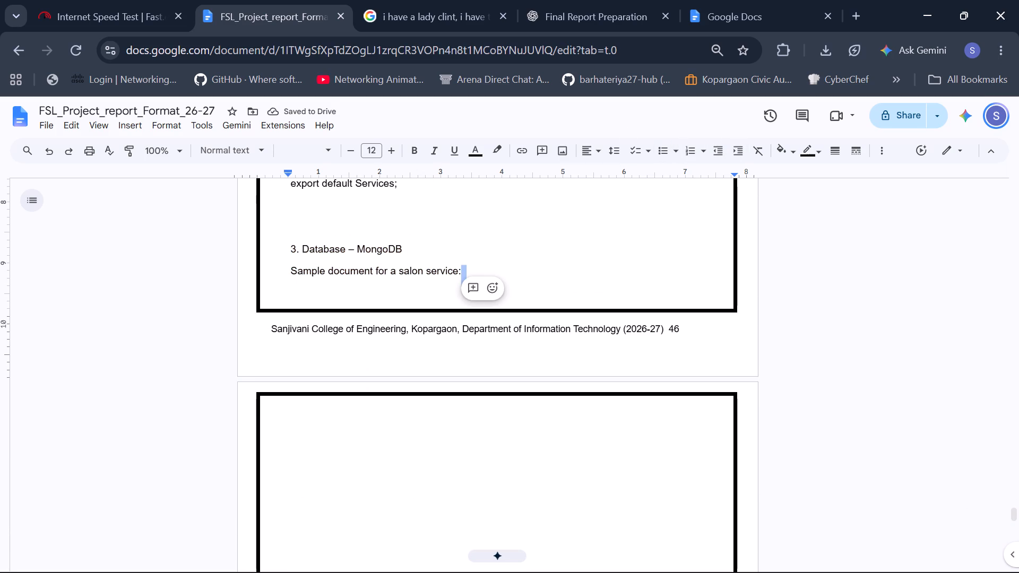
click(480, 270)
key(Return)
key(Return)
key(Return)
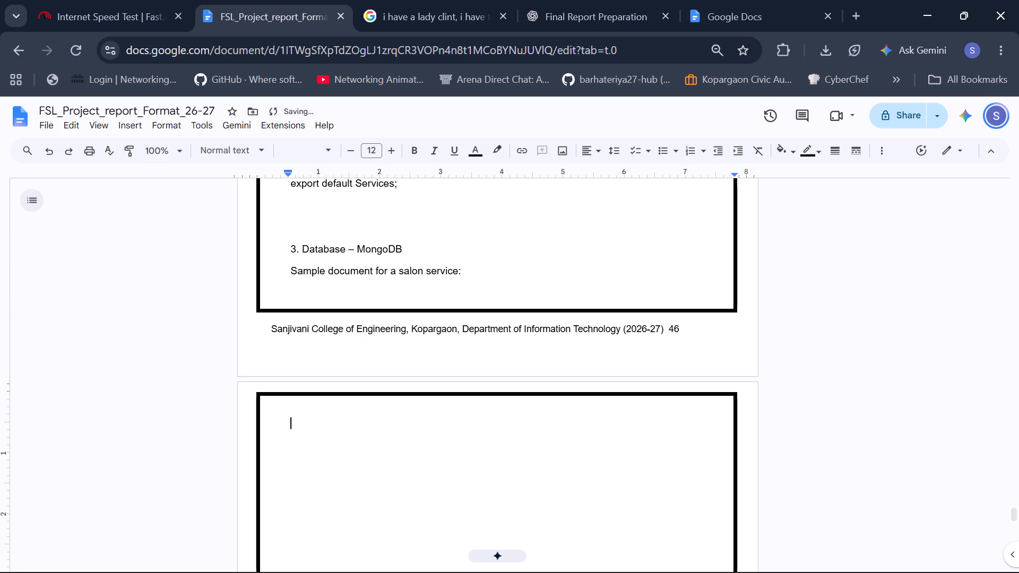
key(super+v)
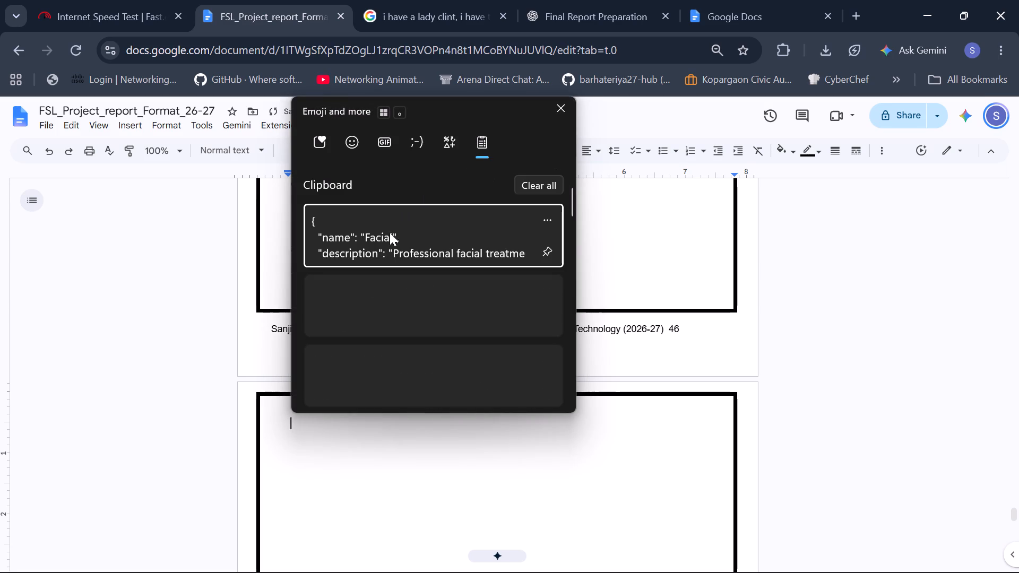
click(390, 235)
key(ctrl+v)
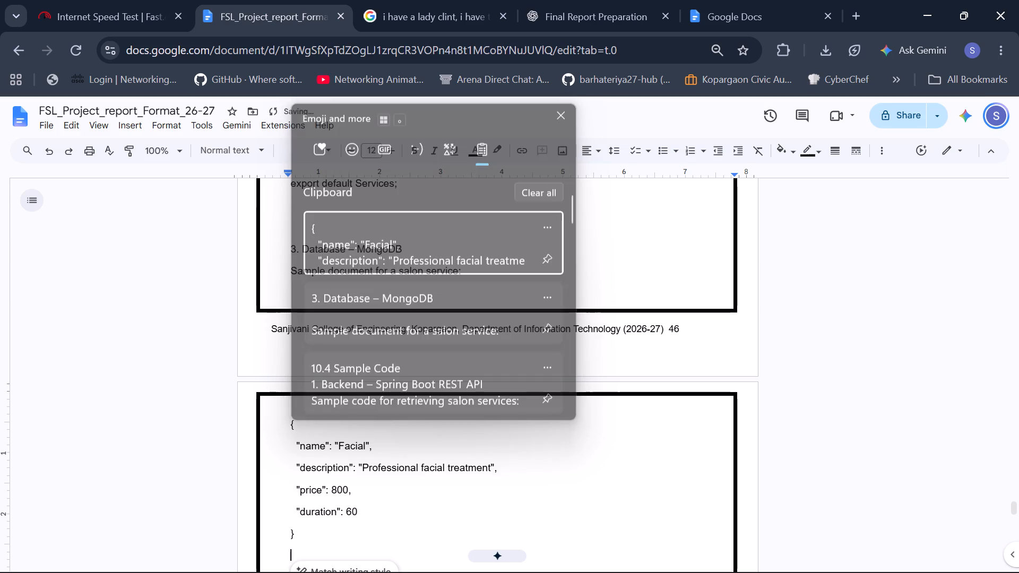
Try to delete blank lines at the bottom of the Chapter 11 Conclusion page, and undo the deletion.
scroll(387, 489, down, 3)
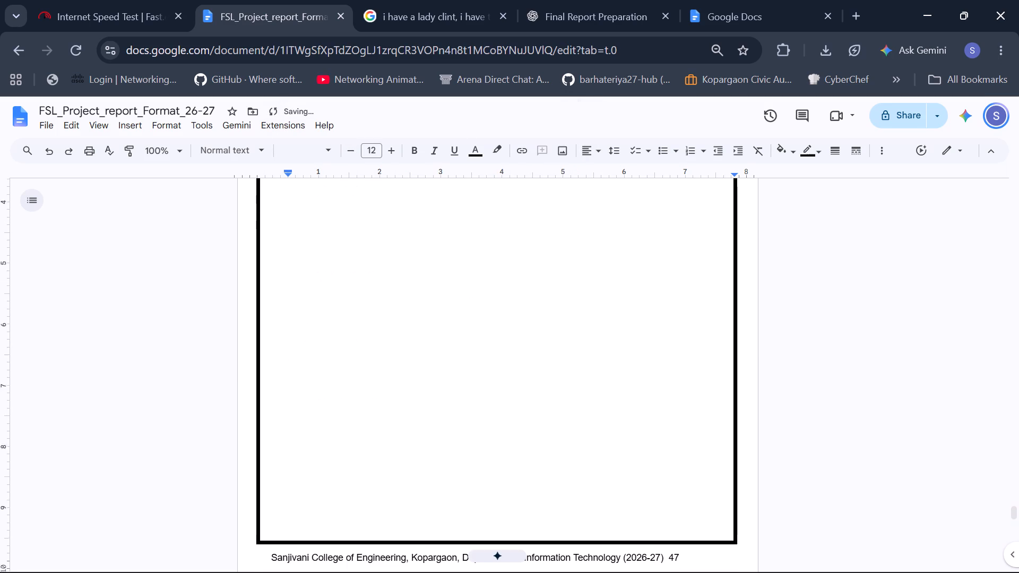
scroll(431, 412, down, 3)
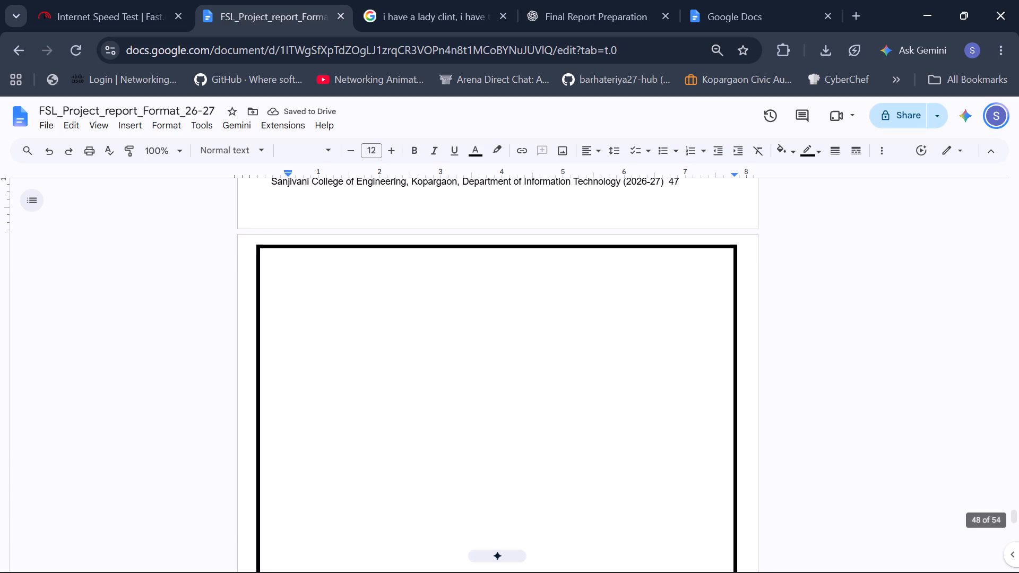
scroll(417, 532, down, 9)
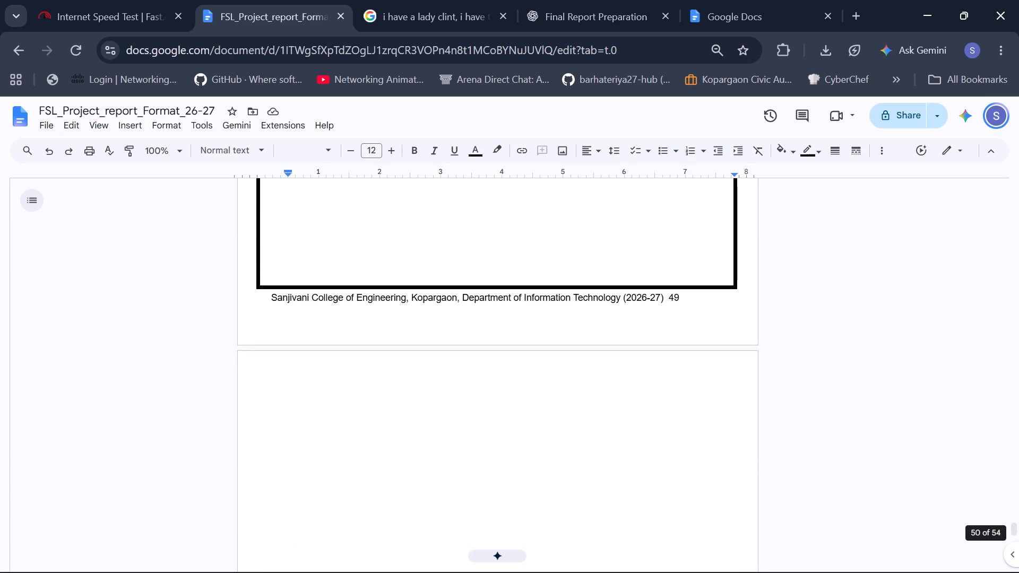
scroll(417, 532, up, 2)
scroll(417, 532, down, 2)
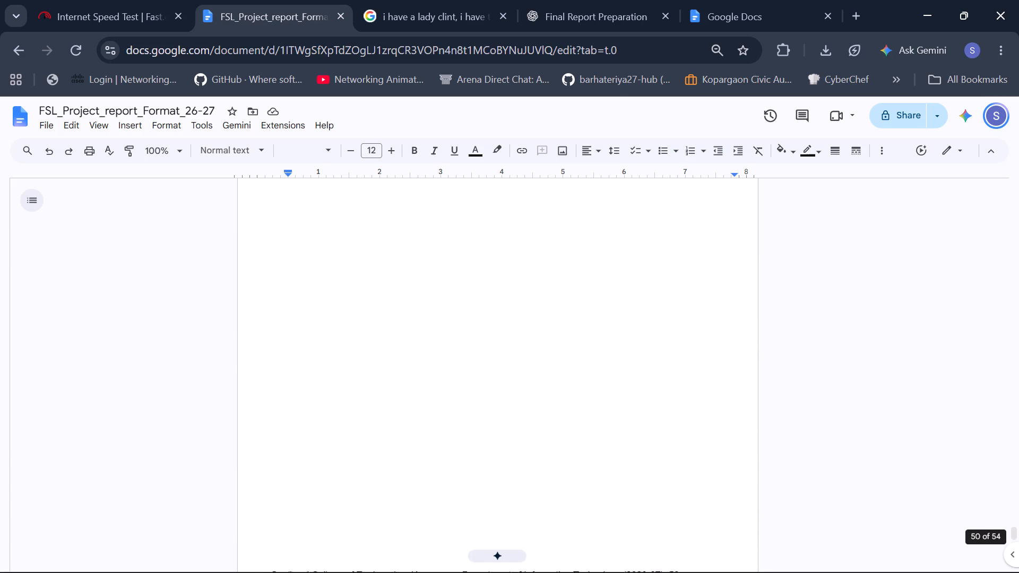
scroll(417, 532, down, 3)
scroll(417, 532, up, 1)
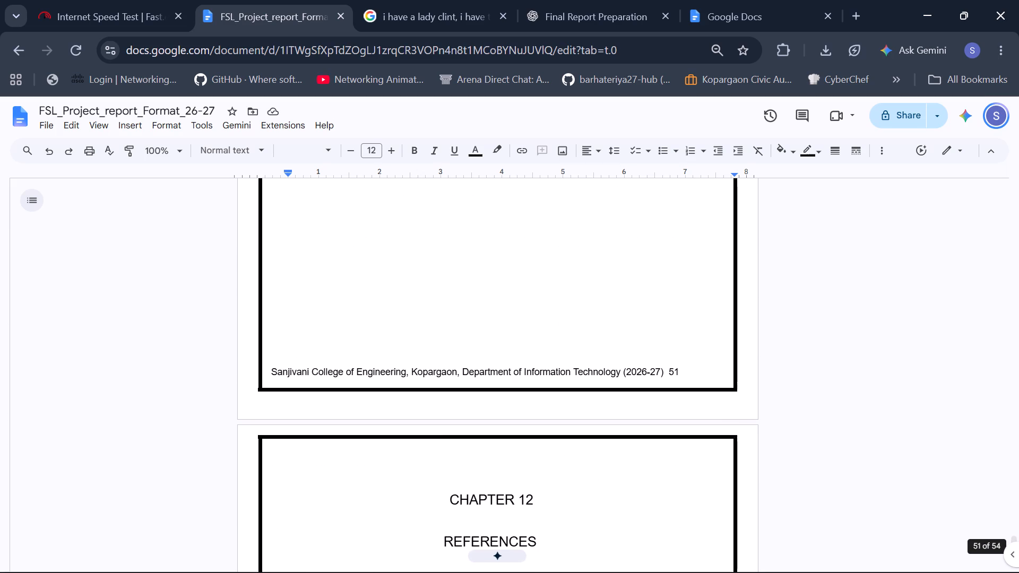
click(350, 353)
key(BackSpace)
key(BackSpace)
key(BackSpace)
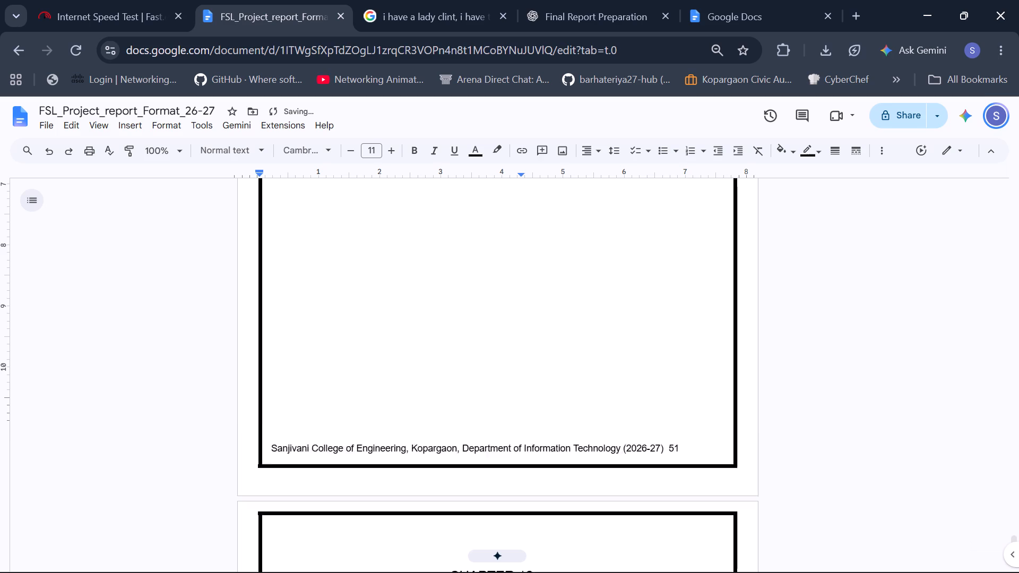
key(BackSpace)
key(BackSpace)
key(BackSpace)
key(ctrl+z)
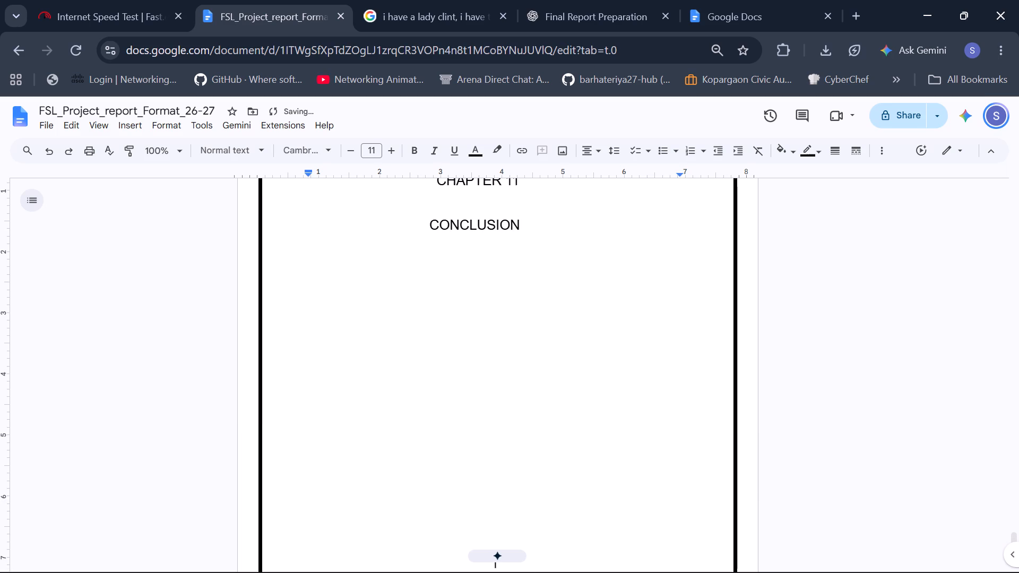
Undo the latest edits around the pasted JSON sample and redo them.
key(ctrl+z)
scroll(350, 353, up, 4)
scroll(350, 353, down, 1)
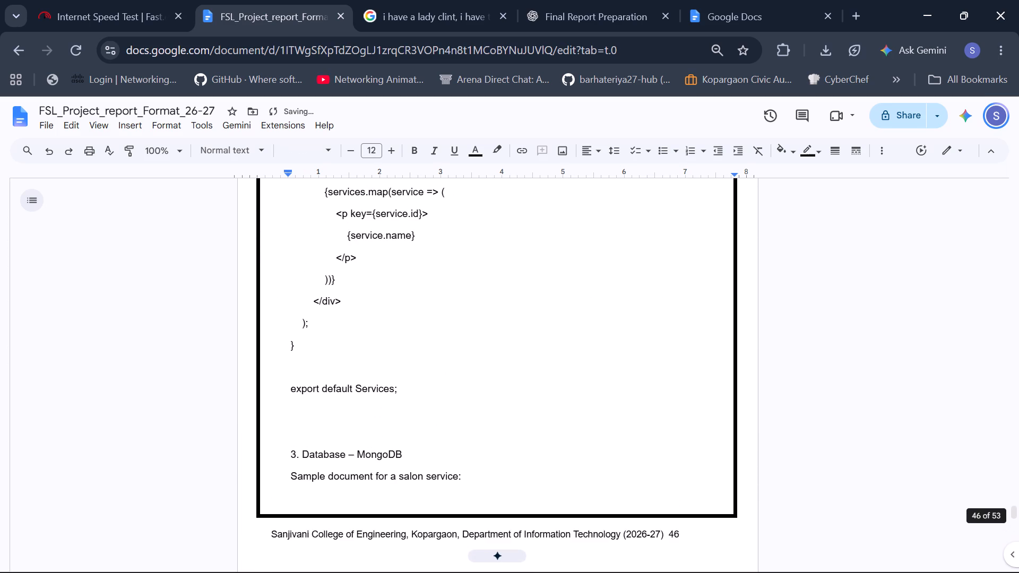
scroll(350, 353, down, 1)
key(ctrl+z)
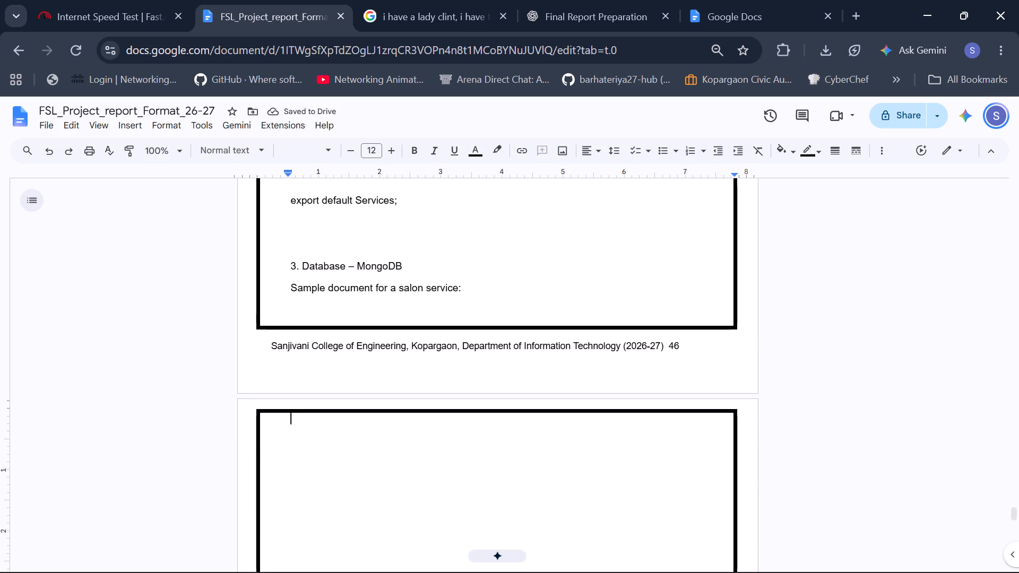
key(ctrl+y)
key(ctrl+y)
Delete the surplus blank lines in the bordered frame after the JSON sample, undoing any deletion that cuts into the code.
scroll(328, 490, down, 2)
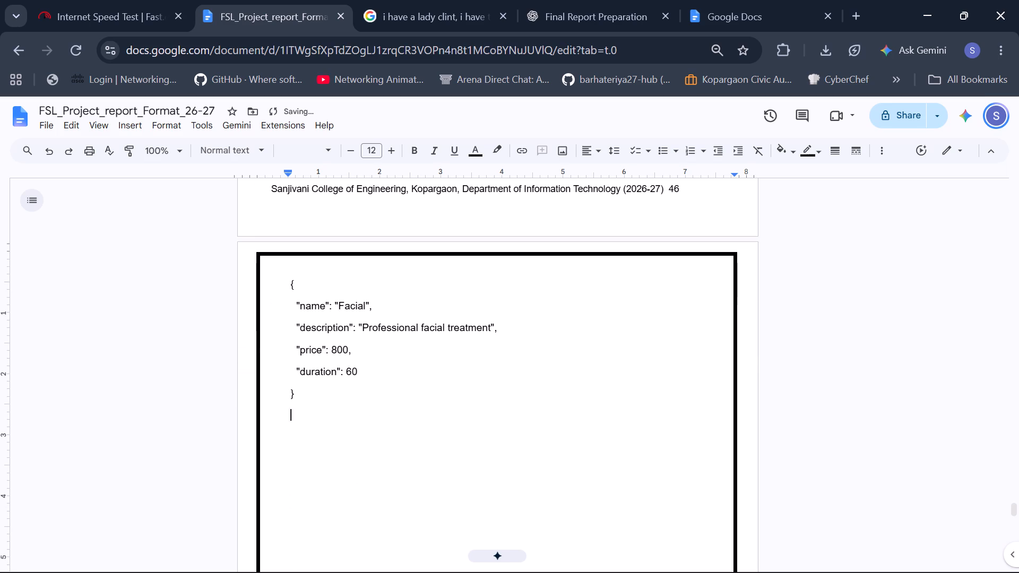
scroll(328, 490, down, 4)
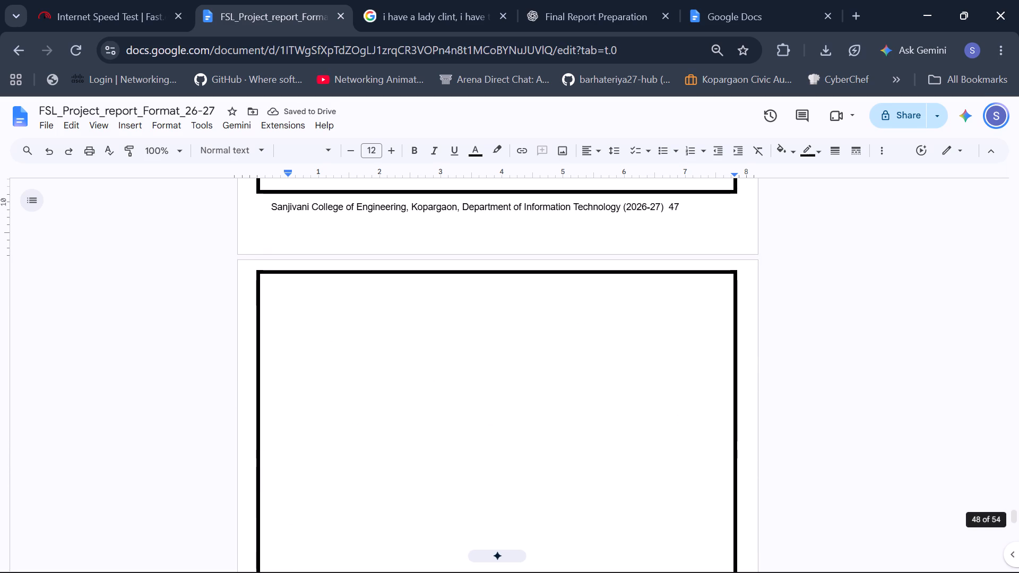
scroll(328, 490, down, 1)
scroll(353, 294, down, 2)
click(371, 449)
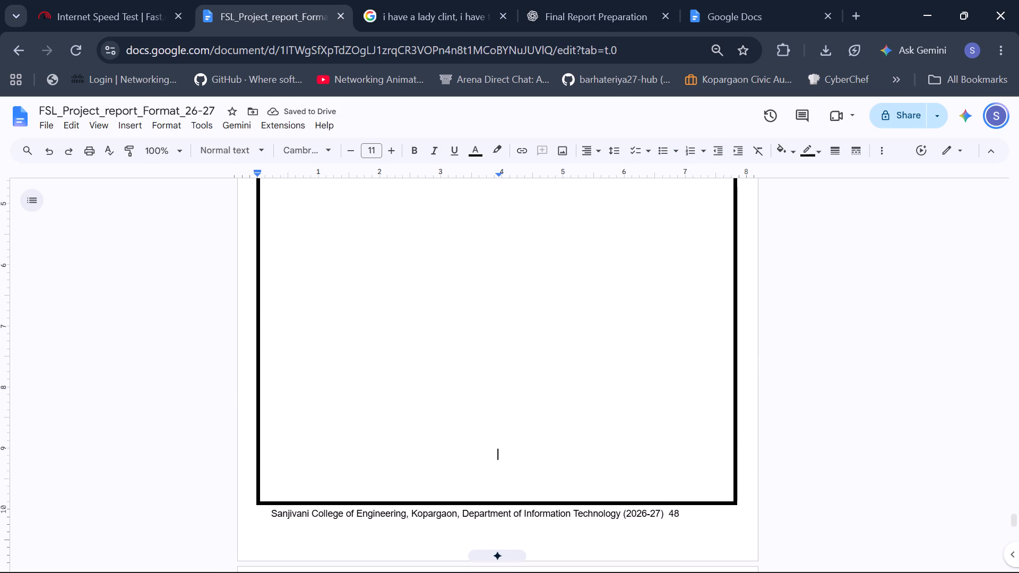
key(BackSpace)
key(BackSpace)
key(BackSpace)
key(BackSpace)
key(BackSpace)
key(BackSpace)
key(BackSpace)
key(BackSpace)
key(BackSpace)
key(BackSpace)
key(BackSpace)
key(BackSpace)
key(BackSpace)
key(BackSpace)
key(BackSpace)
key(BackSpace)
key(BackSpace)
key(BackSpace)
key(BackSpace)
key(BackSpace)
key(BackSpace)
key(BackSpace)
key(BackSpace)
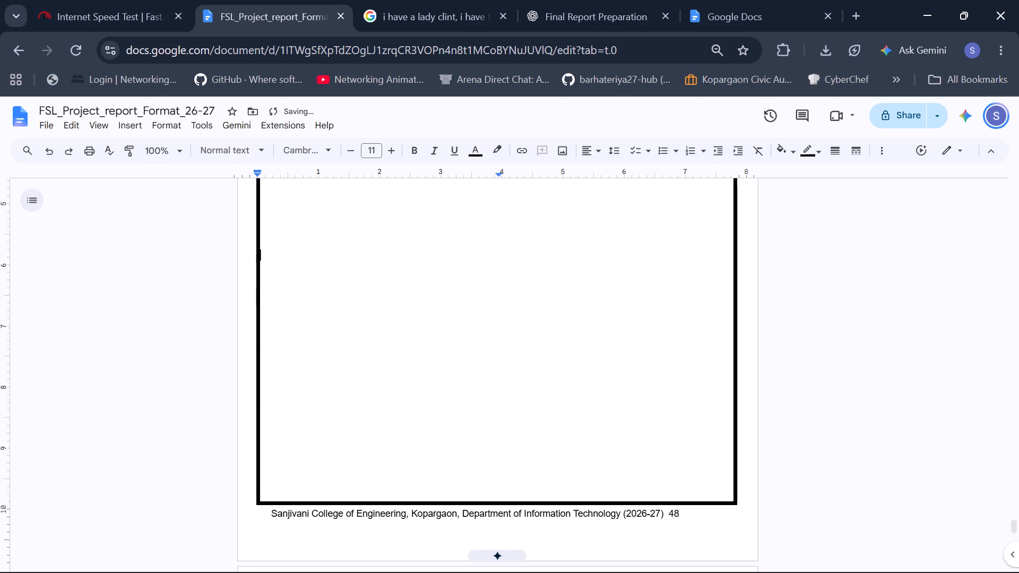
key(BackSpace)
key(BackSpace)
key(BackSpace)
key(BackSpace)
key(BackSpace)
key(BackSpace)
key(BackSpace)
key(BackSpace)
key(BackSpace)
key(BackSpace)
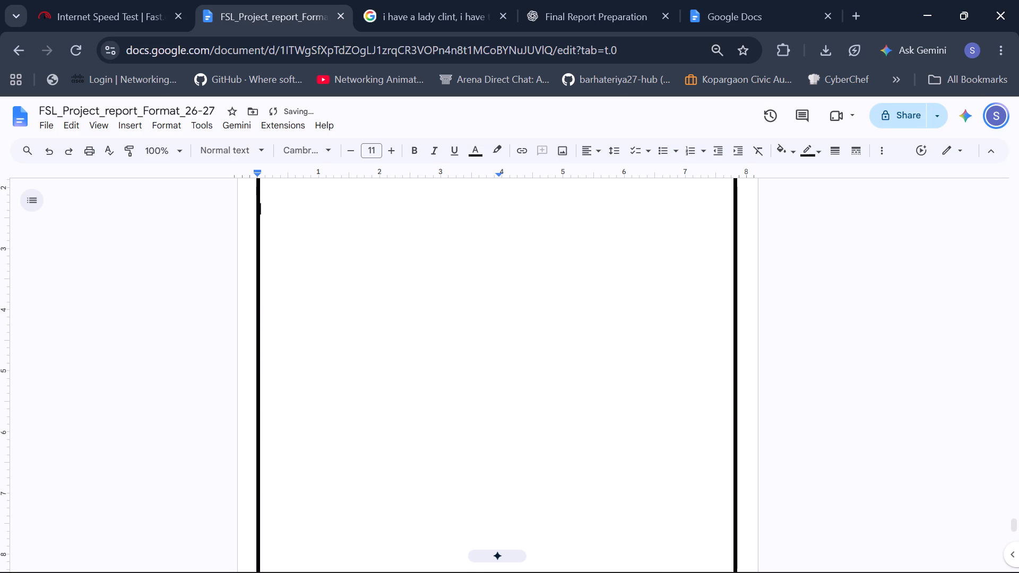
key(BackSpace)
key(BackSpace)
key(BackSpace)
key(BackSpace)
key(BackSpace)
key(BackSpace)
key(BackSpace)
key(BackSpace)
key(BackSpace)
key(BackSpace)
key(BackSpace)
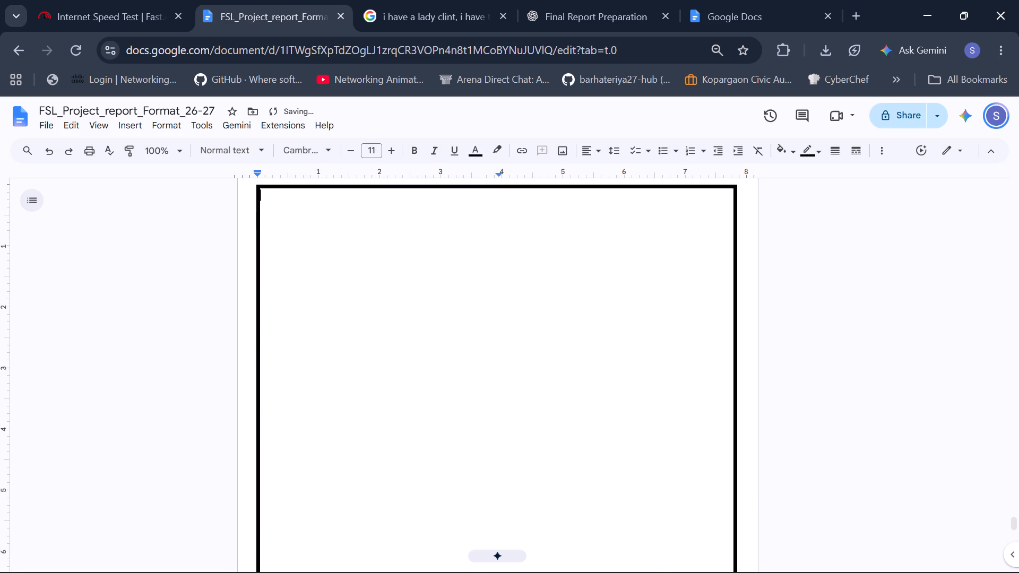
key(BackSpace)
key(BackSpace)
key(BackSpace)
key(BackSpace)
key(BackSpace)
key(BackSpace)
key(BackSpace)
key(BackSpace)
key(BackSpace)
key(BackSpace)
key(BackSpace)
key(BackSpace)
key(BackSpace)
key(BackSpace)
key(BackSpace)
key(BackSpace)
key(BackSpace)
key(BackSpace)
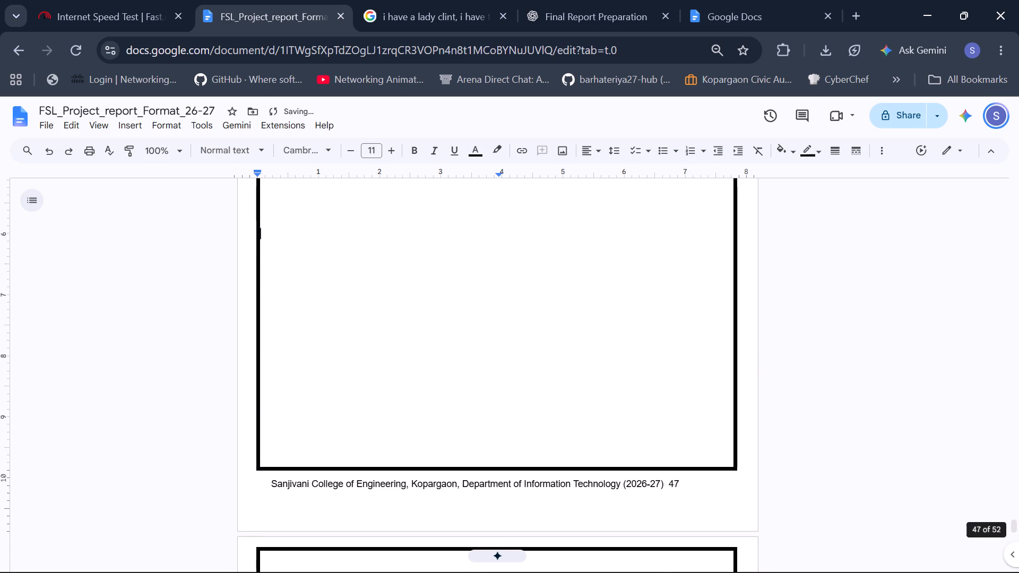
key(BackSpace)
key(BackSpace)
key(BackSpace)
key(BackSpace)
key(BackSpace)
key(BackSpace)
key(BackSpace)
key(BackSpace)
key(BackSpace)
key(BackSpace)
key(BackSpace)
key(BackSpace)
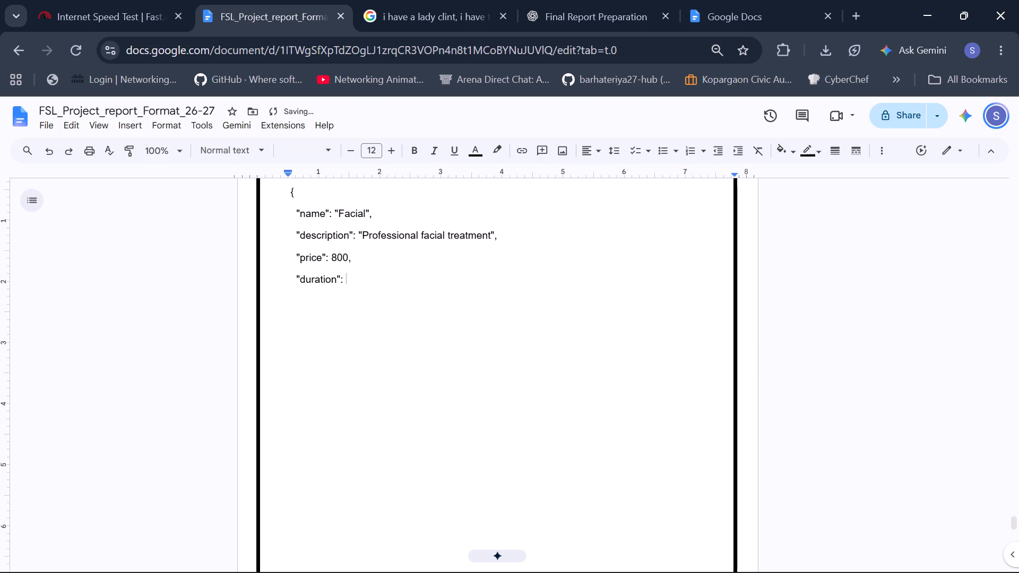
key(ctrl+z)
scroll(371, 449, up, 1)
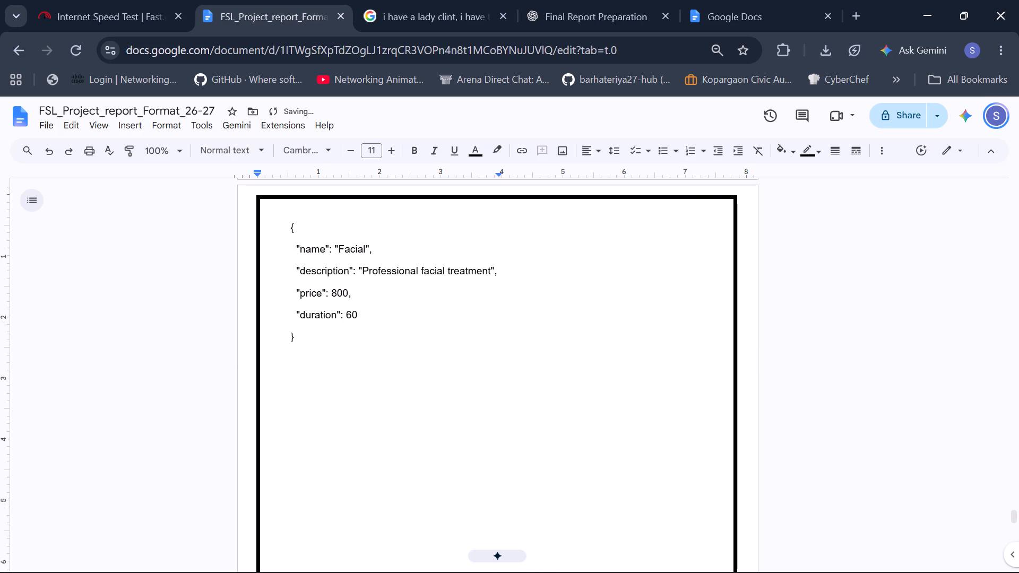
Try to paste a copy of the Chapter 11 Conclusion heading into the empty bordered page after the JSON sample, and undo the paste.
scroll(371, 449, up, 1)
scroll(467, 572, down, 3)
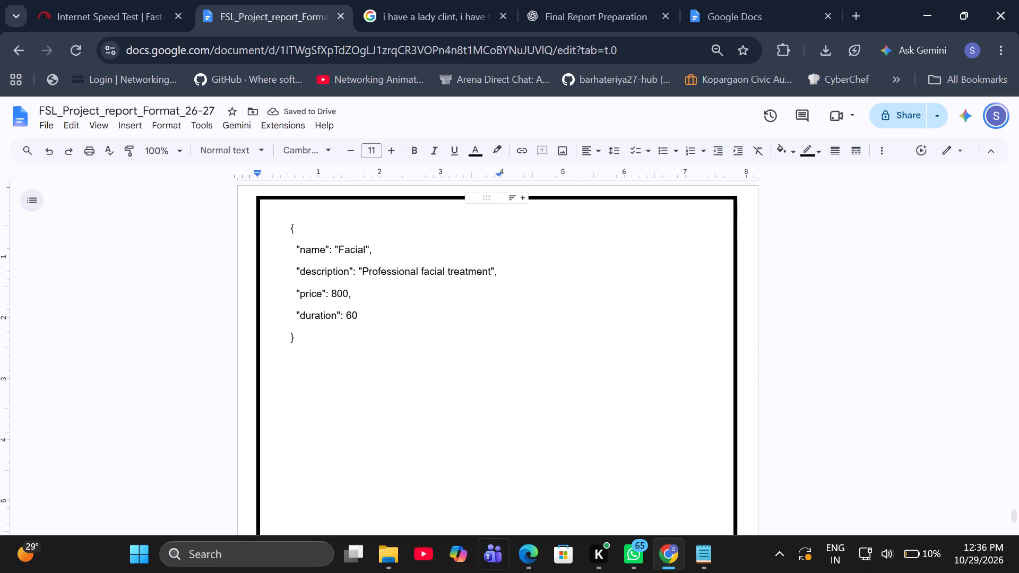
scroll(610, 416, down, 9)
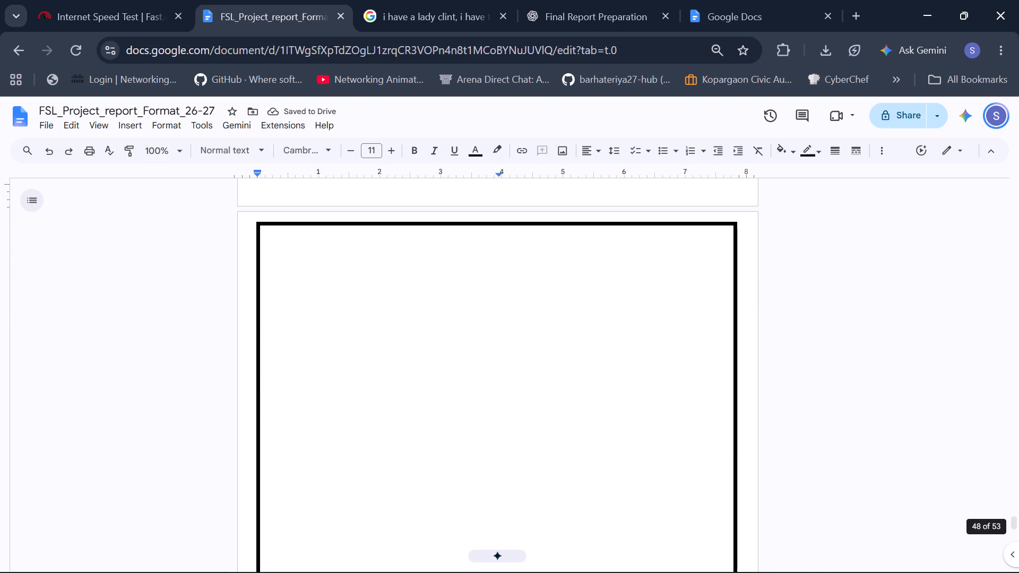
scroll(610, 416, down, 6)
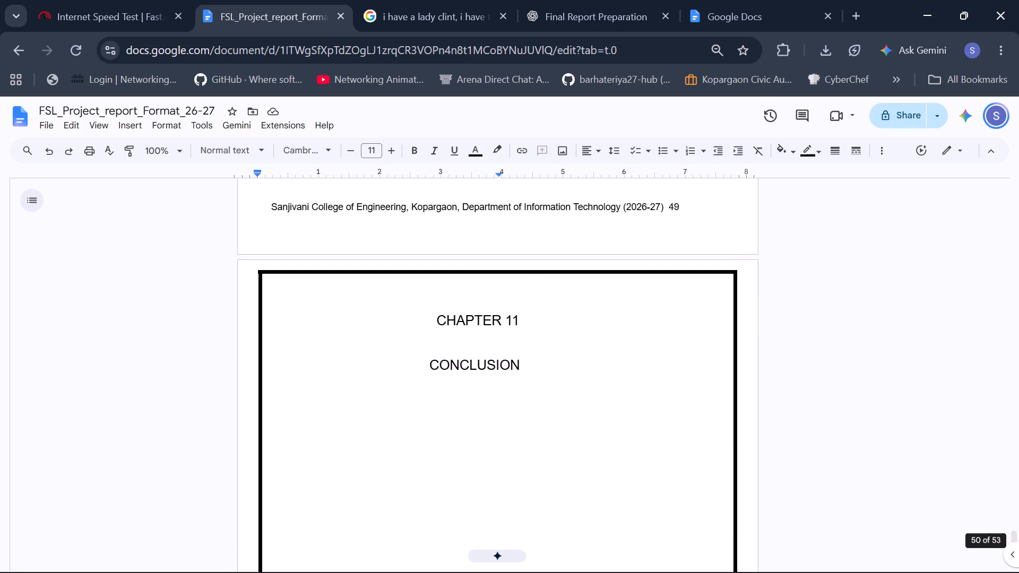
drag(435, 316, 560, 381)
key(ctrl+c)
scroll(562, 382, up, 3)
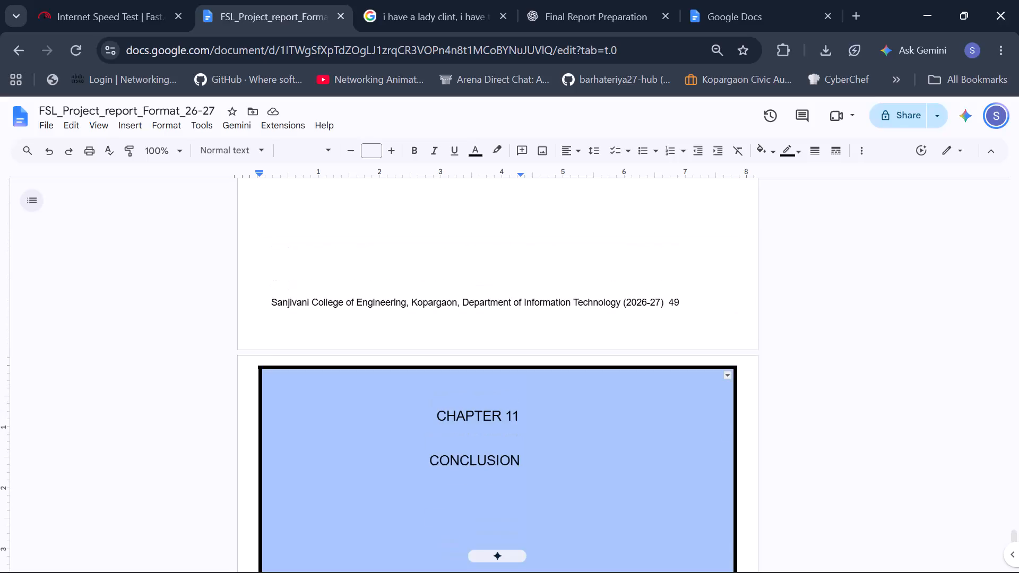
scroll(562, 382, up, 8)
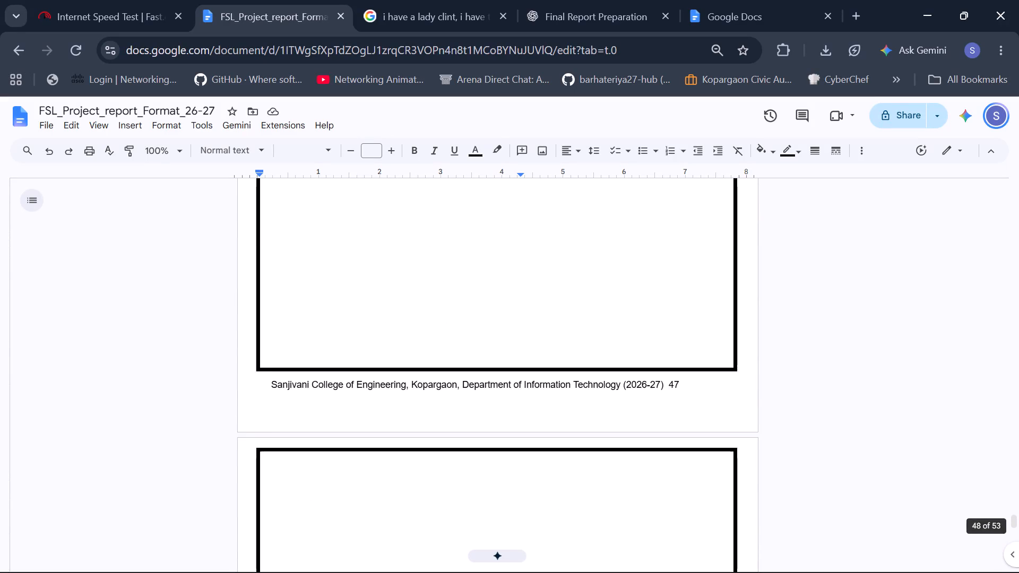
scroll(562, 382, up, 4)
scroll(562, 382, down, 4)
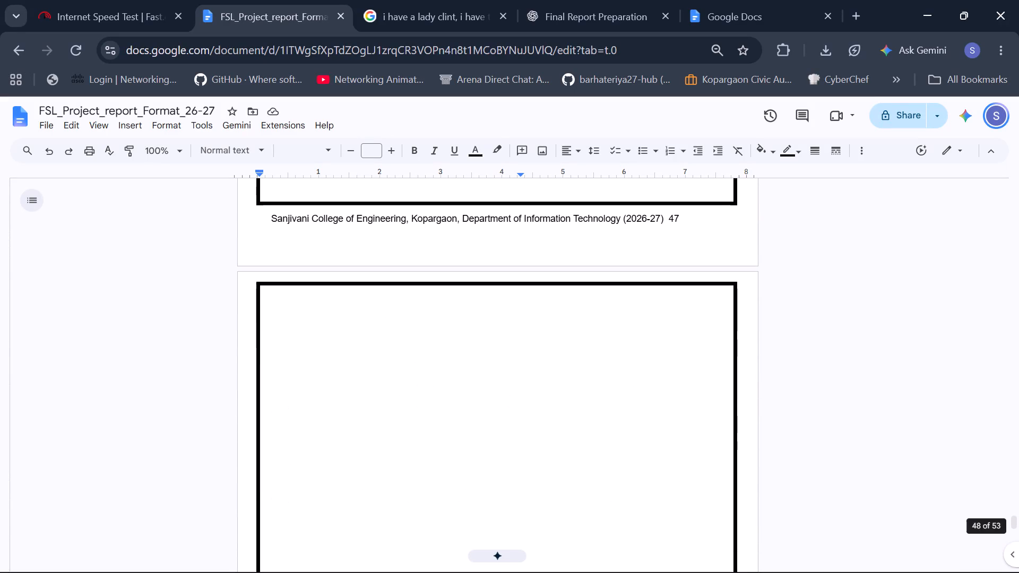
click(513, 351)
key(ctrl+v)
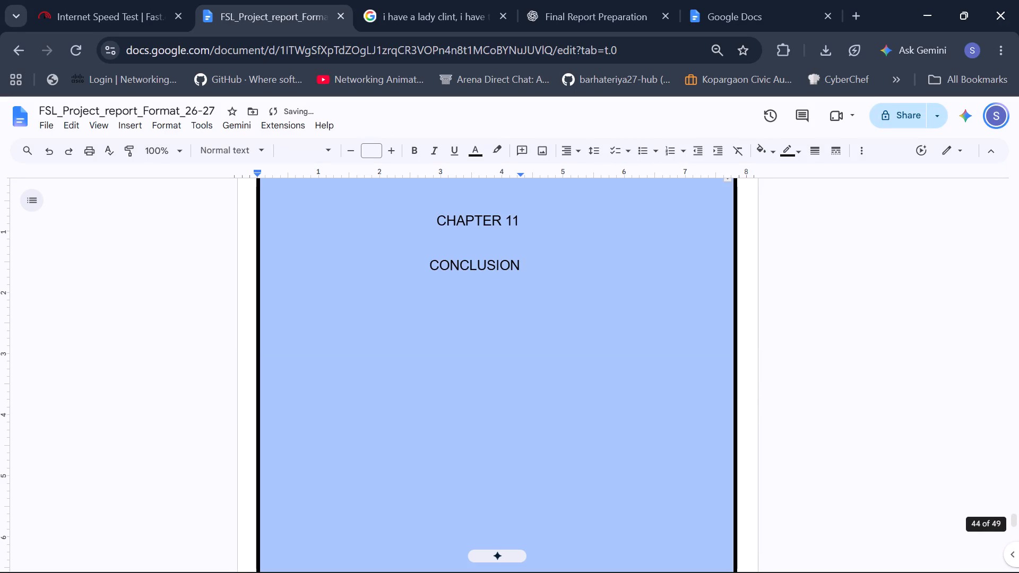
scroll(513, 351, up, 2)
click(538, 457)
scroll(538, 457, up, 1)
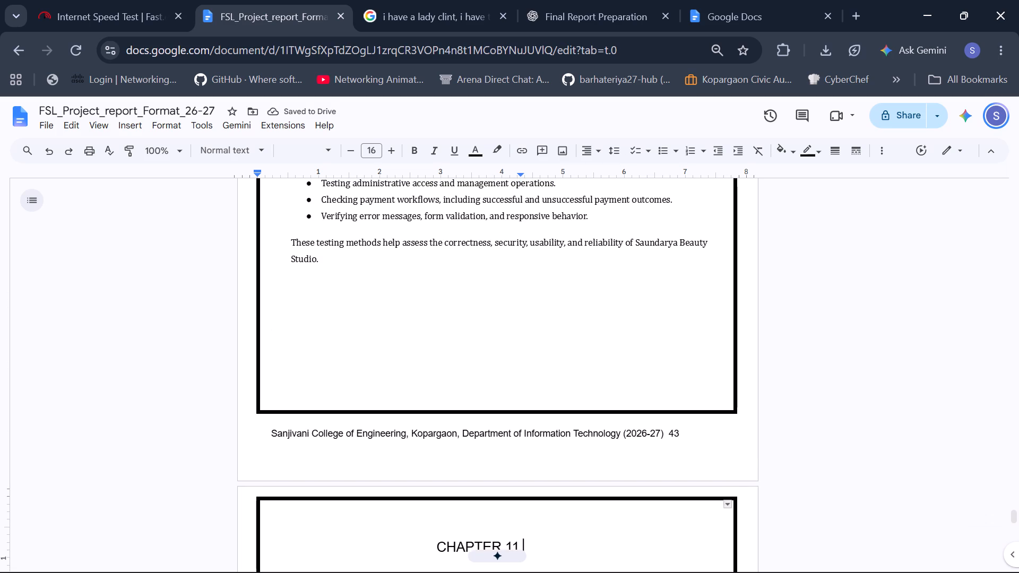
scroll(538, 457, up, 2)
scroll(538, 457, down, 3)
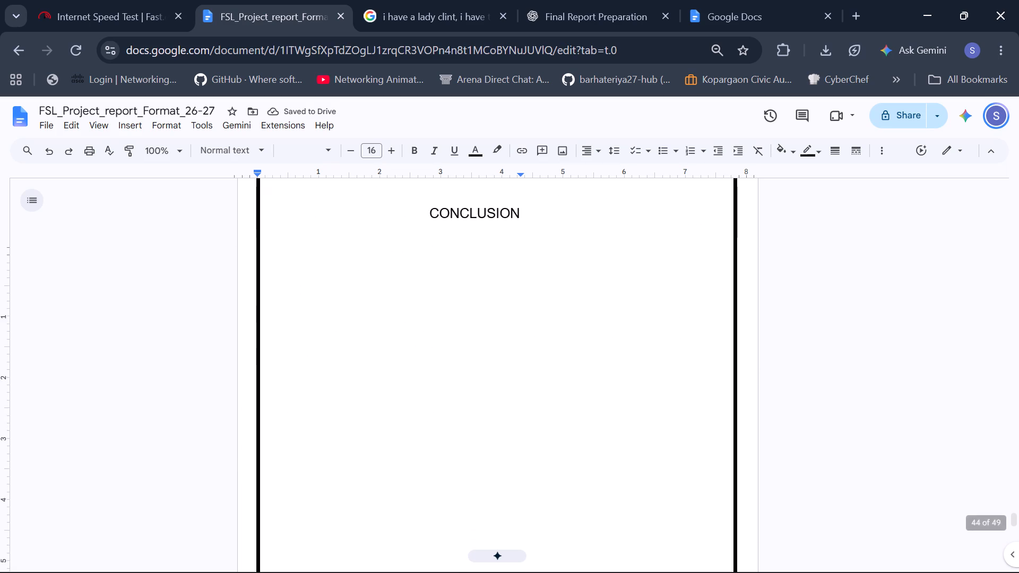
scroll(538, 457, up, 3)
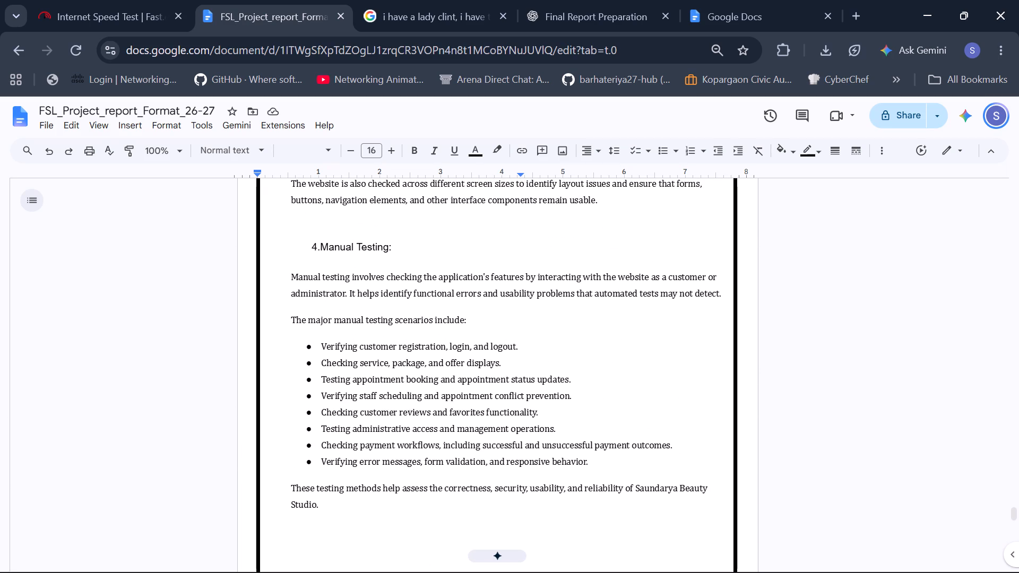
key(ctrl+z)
Delete the blank lines that fill the empty bordered frame on the page following the JSON sample.
scroll(538, 457, up, 3)
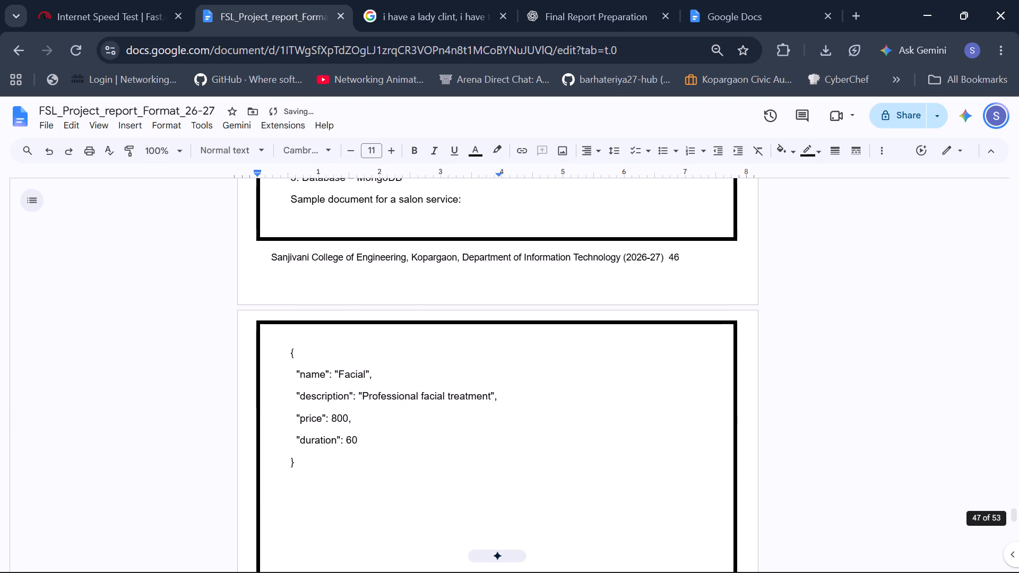
scroll(538, 457, up, 3)
scroll(538, 457, down, 2)
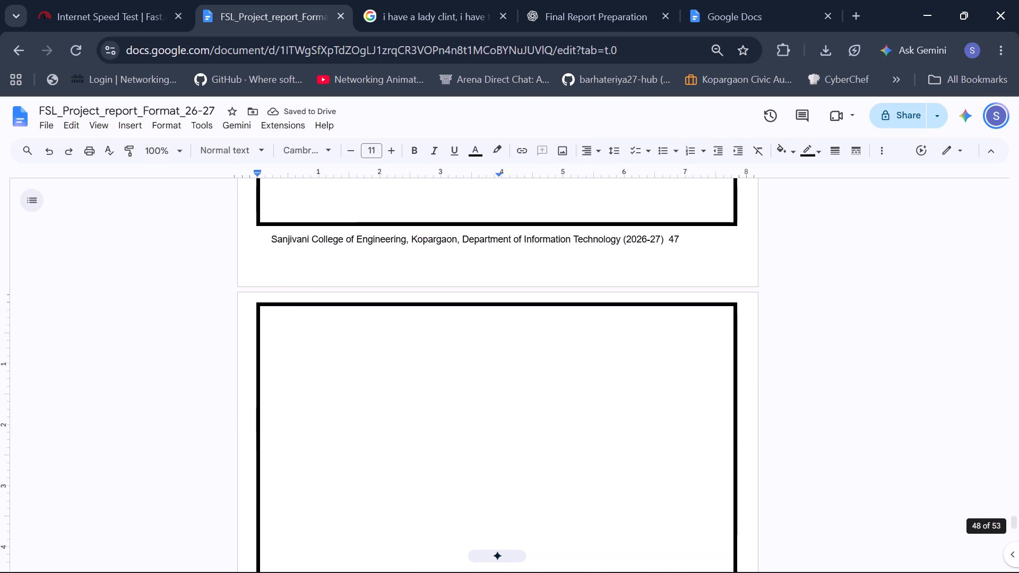
scroll(538, 457, down, 1)
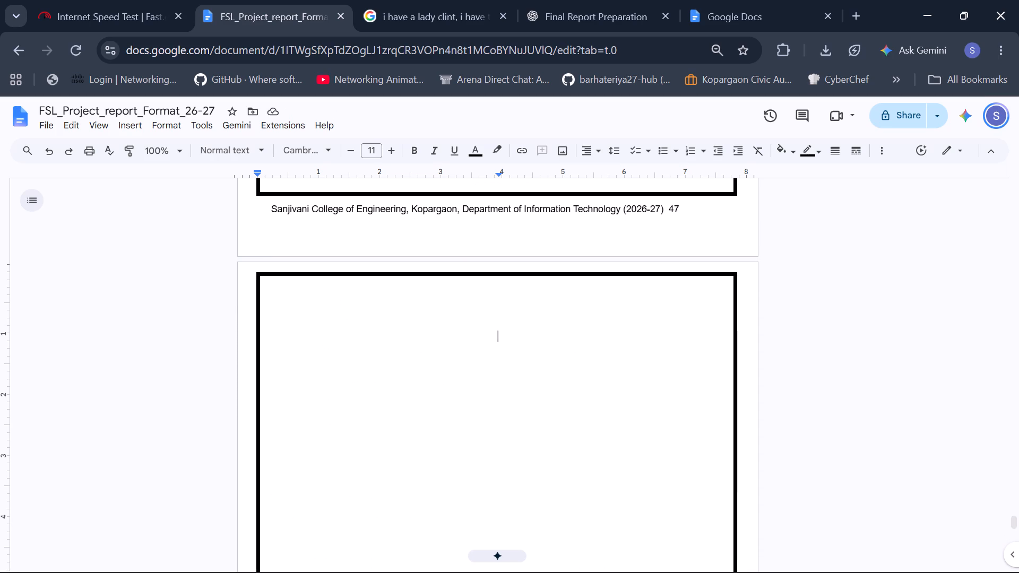
scroll(474, 310, up, 1)
drag(471, 302, 526, 572)
scroll(524, 505, down, 3)
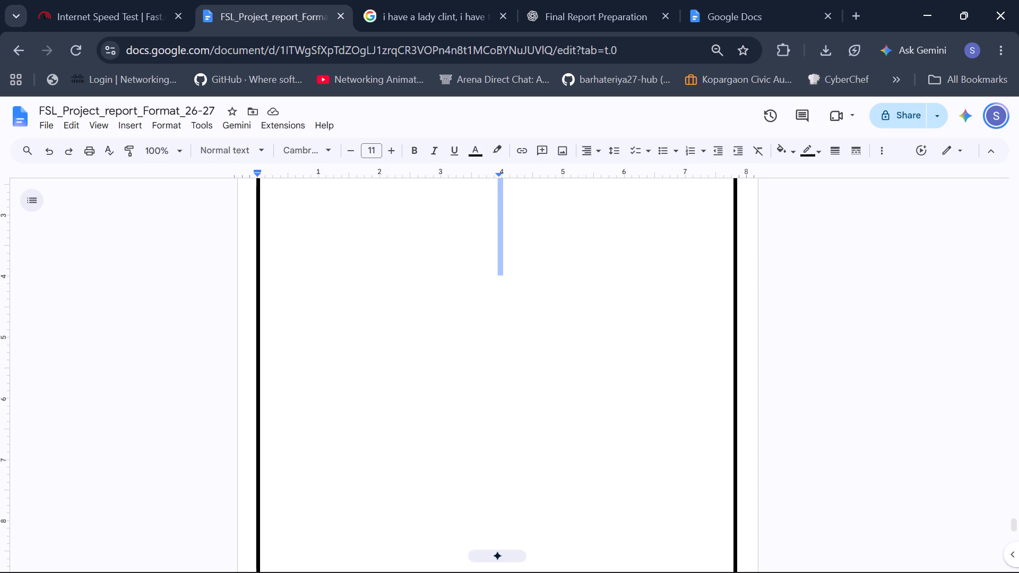
drag(526, 572, 545, 530)
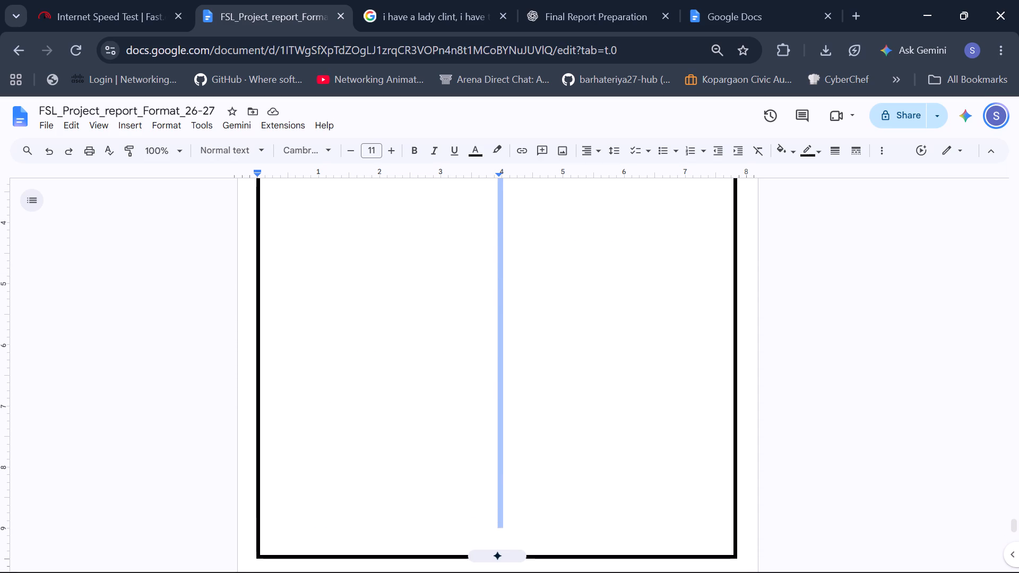
drag(545, 530, 545, 534)
key(BackSpace)
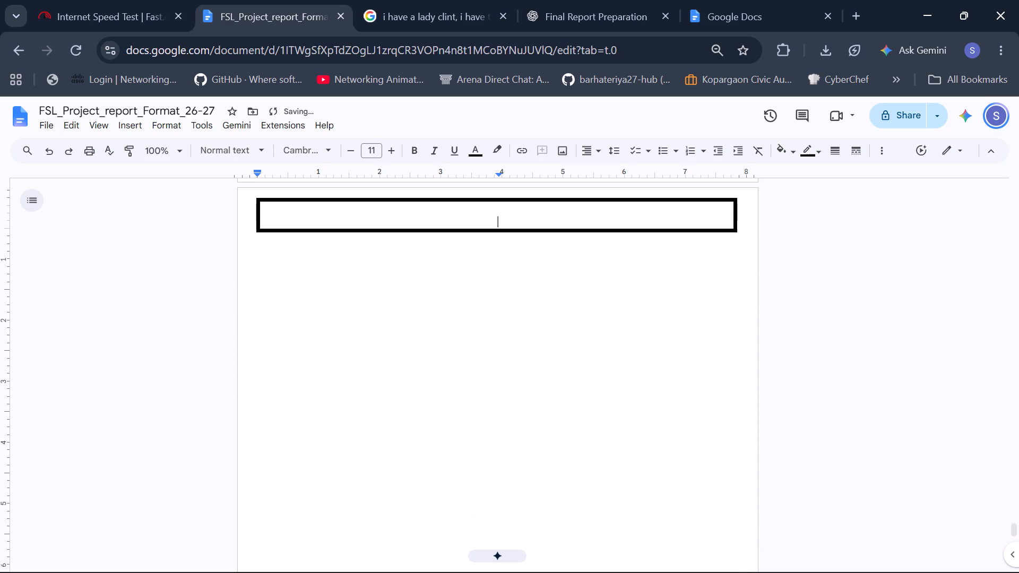
key(BackSpace)
key(BackSpace)
key(BackSpace)
key(BackSpace)
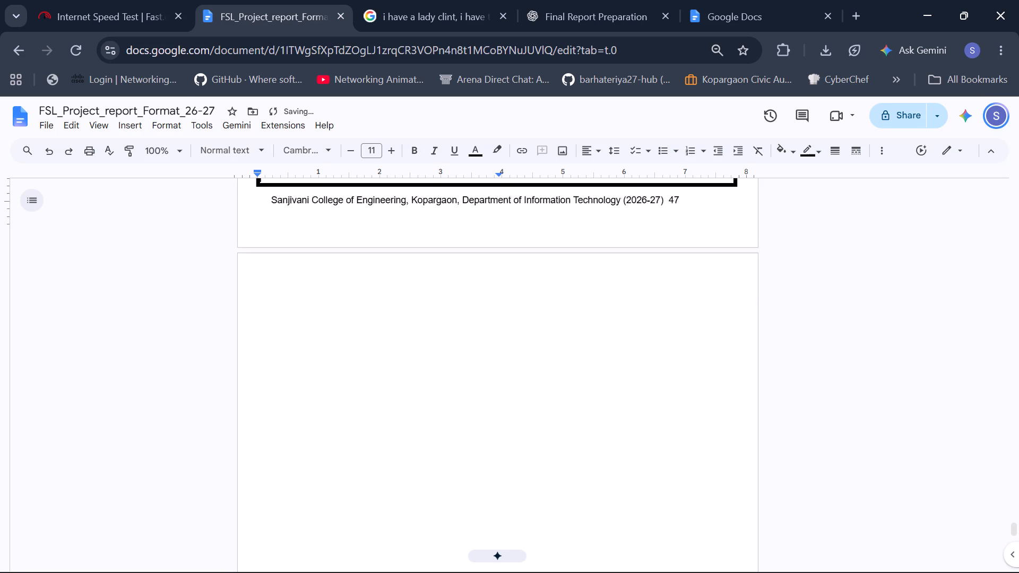
scroll(545, 534, up, 3)
scroll(545, 534, down, 2)
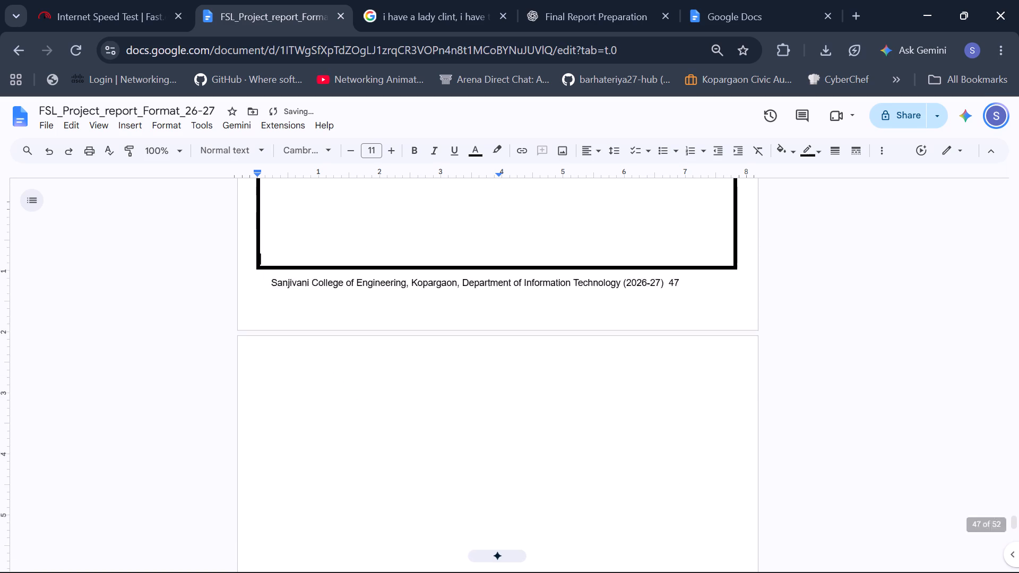
Delete backwards from the start of the CHAPTER 11 heading, removing the leading spaces in front of it.
scroll(545, 534, down, 3)
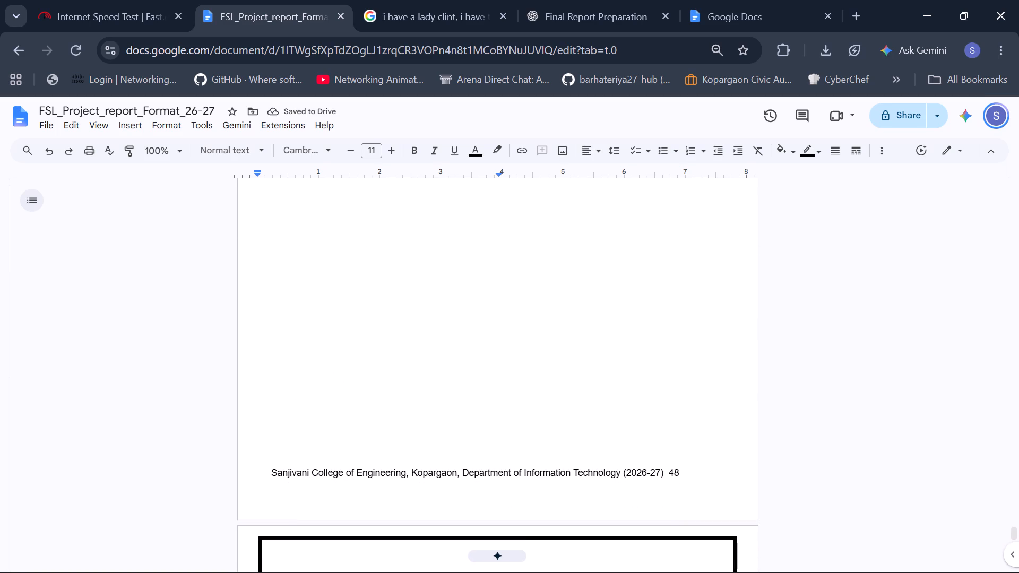
click(250, 550)
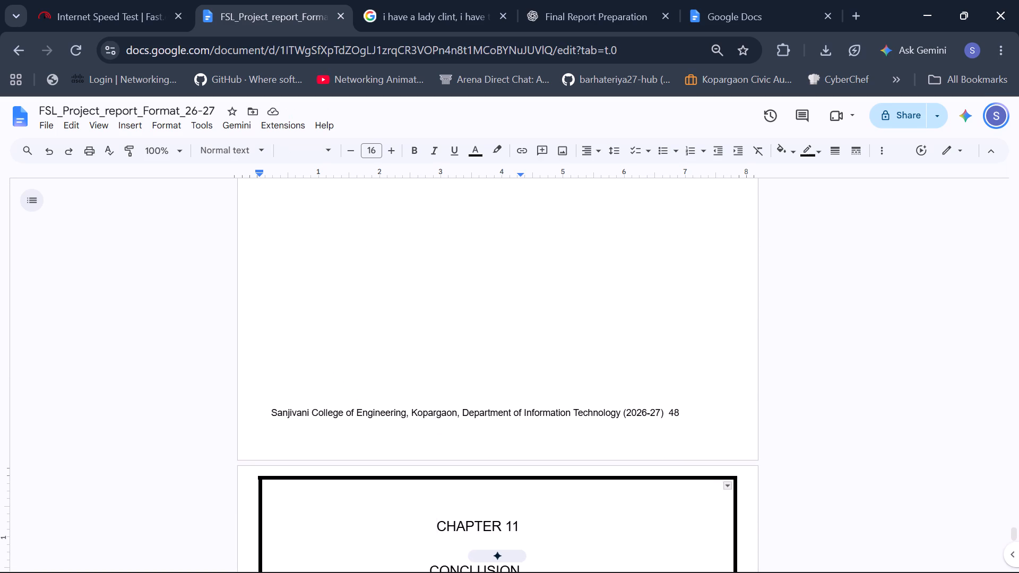
key(BackSpace)
key(BackSpace)
key(BackSpace)
key(BackSpace)
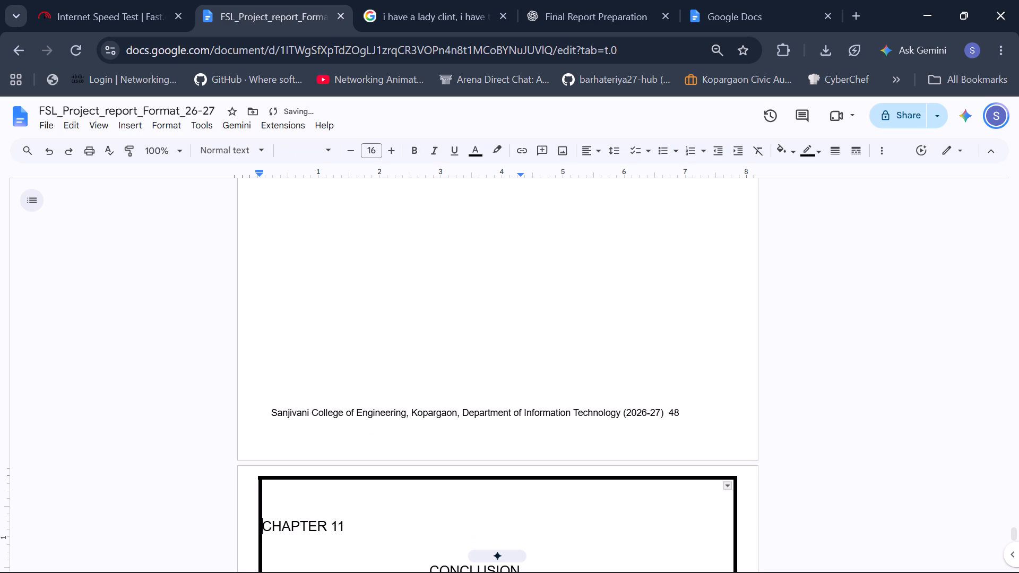
key(BackSpace)
key(BackSpace)
key(BackSpace)
key(BackSpace)
key(BackSpace)
key(space)
key(space)
key(space)
key(space)
key(space)
key(space)
key(space)
key(space)
key(space)
key(space)
key(space)
key(space)
key(space)
key(space)
key(space)
key(space)
key(space)
key(space)
key(space)
key(space)
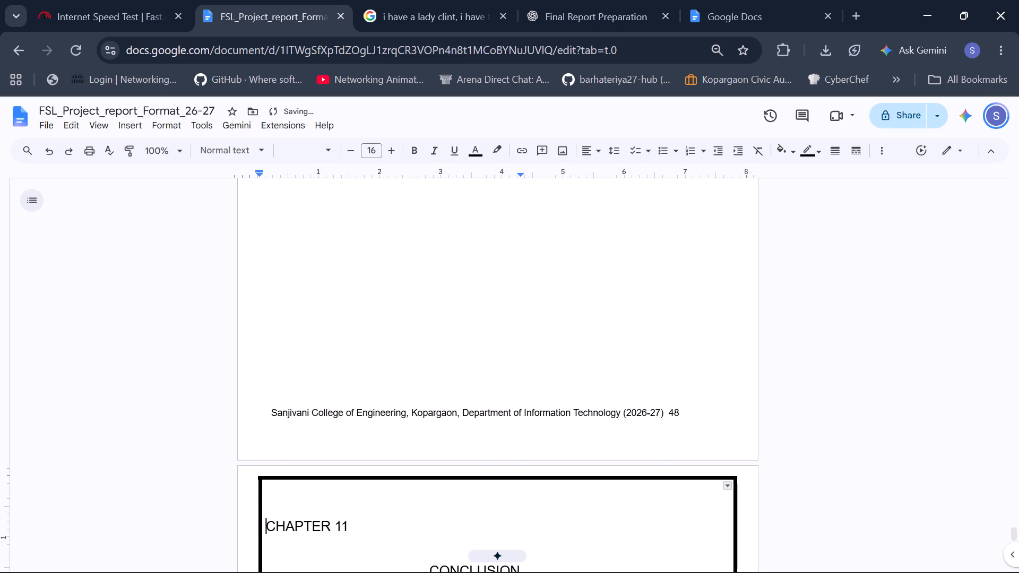
key(space)
key(space)
key(space)
key(space)
key(space)
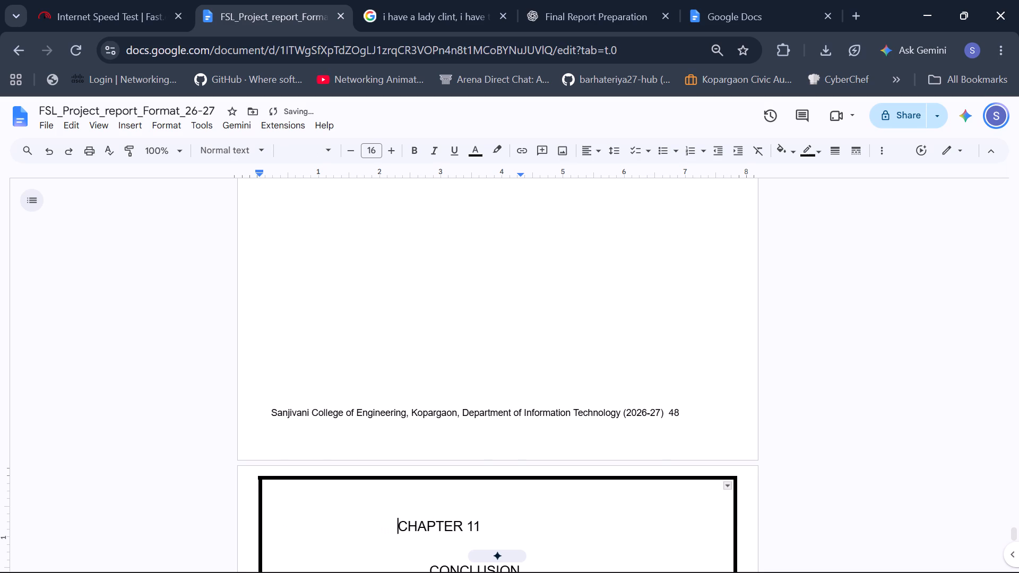
key(space)
key(space)
key(space)
key(space)
key(space)
key(space)
key(space)
key(space)
key(space)
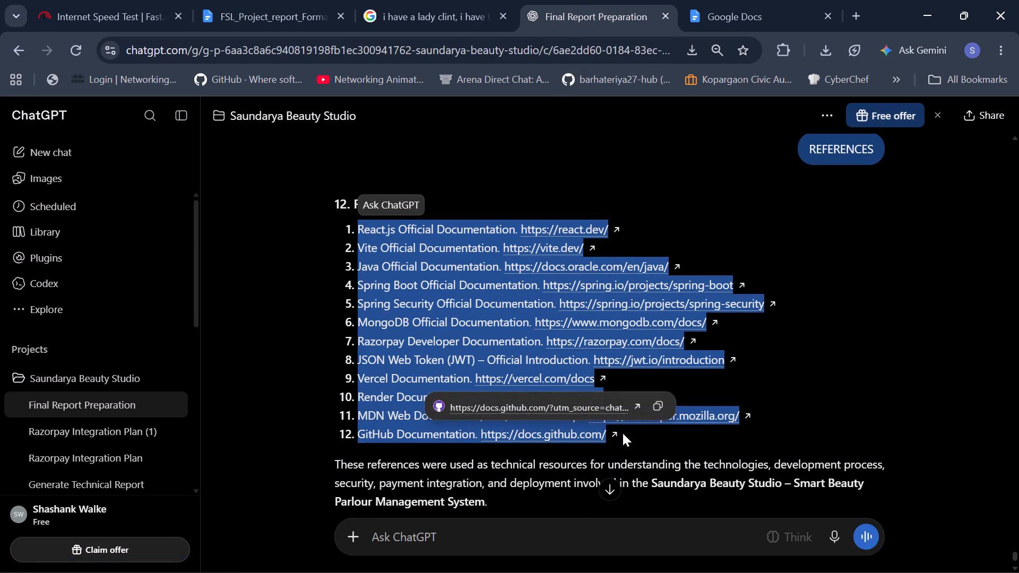
In the report, add a line below the REFERENCES heading, extend its right indent to about 7.4 inches and move its left indent inward.
click(611, 0)
click(455, 0)
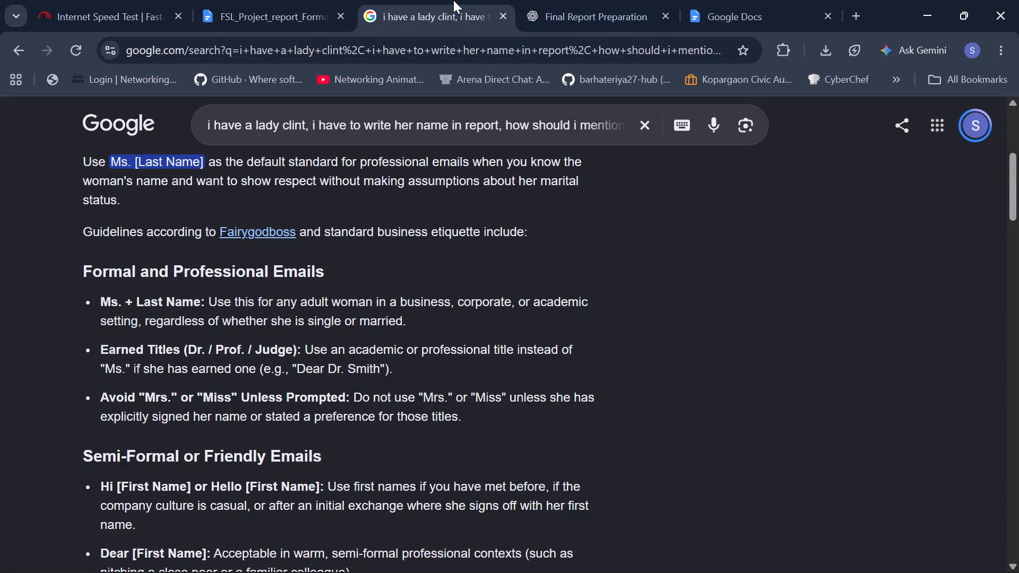
click(324, 0)
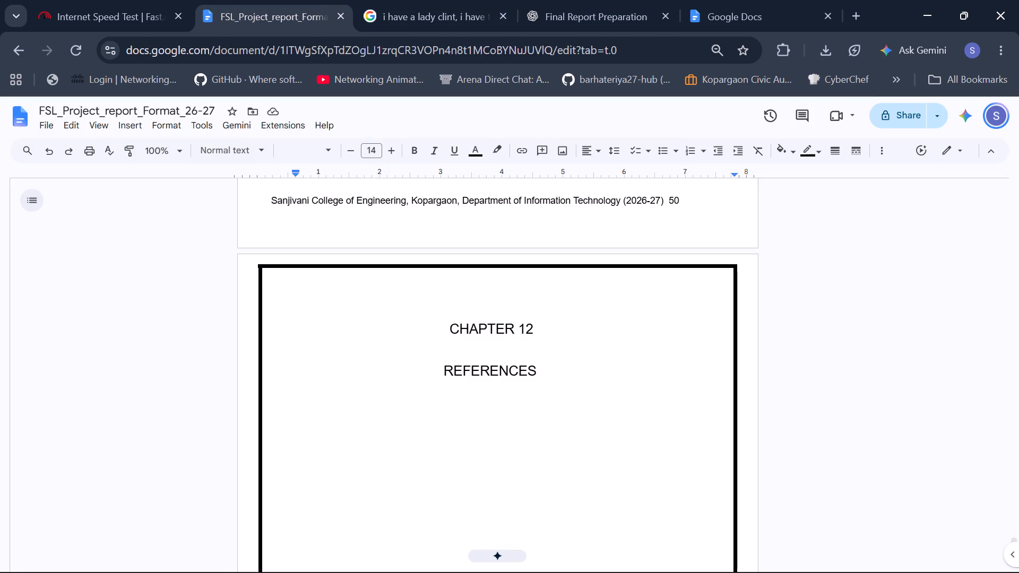
click(553, 371)
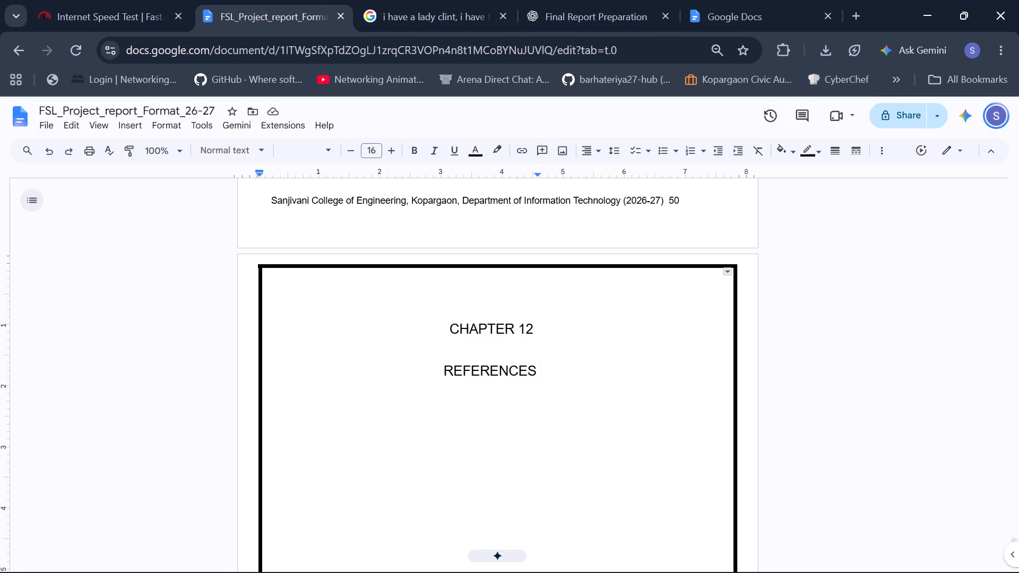
key(Return)
drag(536, 172, 633, 163)
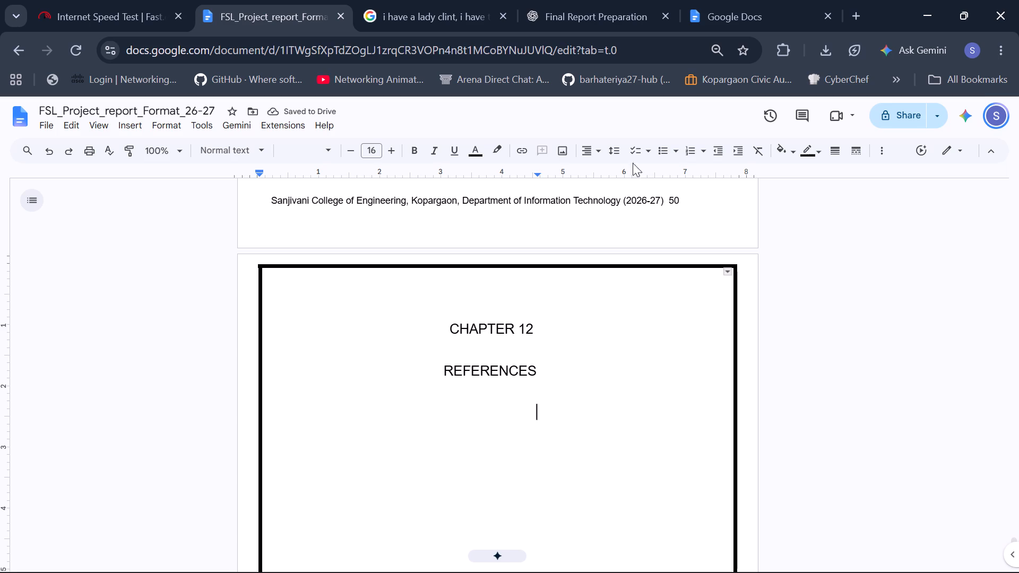
drag(633, 163, 568, 177)
click(537, 173)
drag(537, 175, 711, 190)
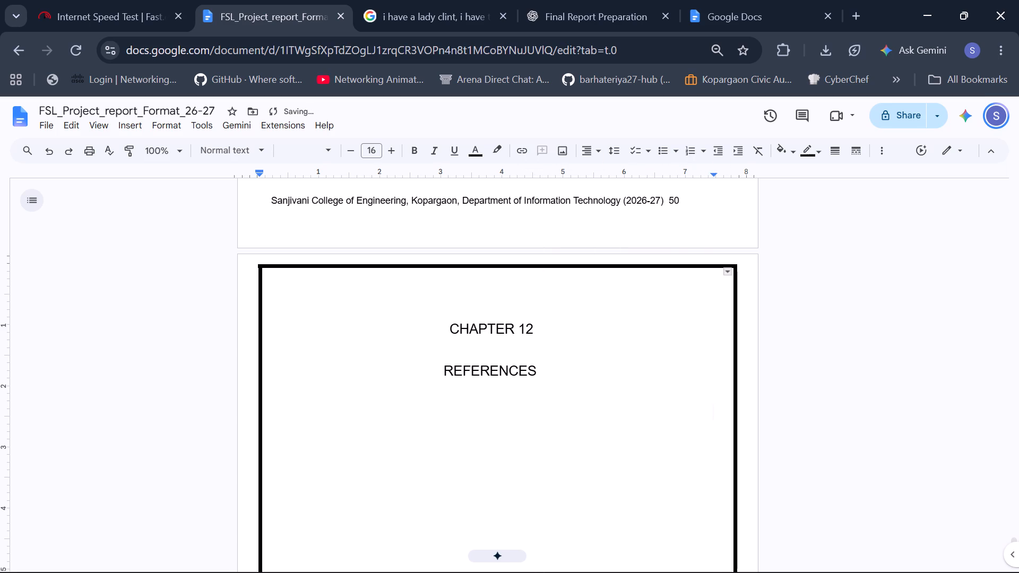
drag(256, 175, 288, 169)
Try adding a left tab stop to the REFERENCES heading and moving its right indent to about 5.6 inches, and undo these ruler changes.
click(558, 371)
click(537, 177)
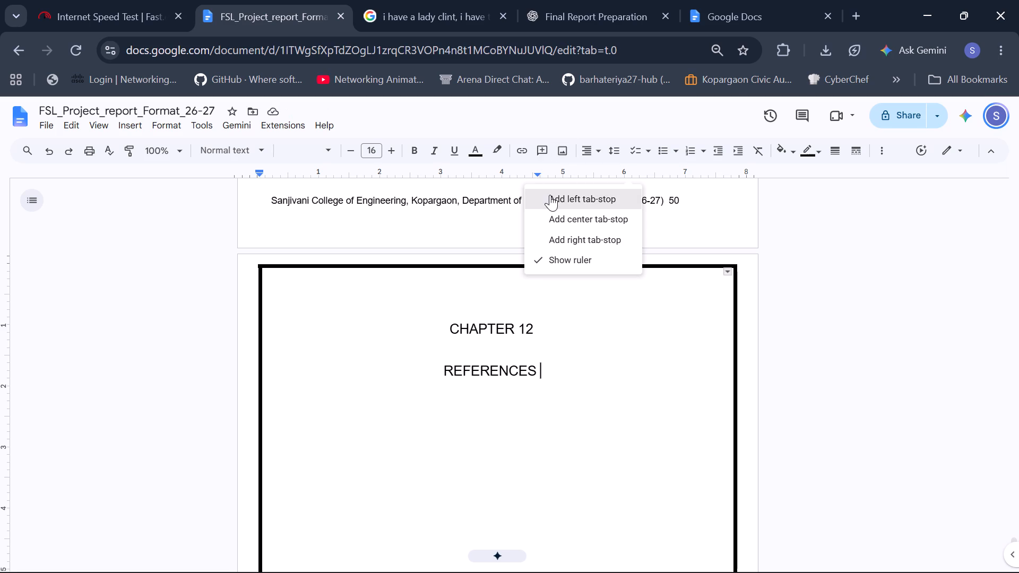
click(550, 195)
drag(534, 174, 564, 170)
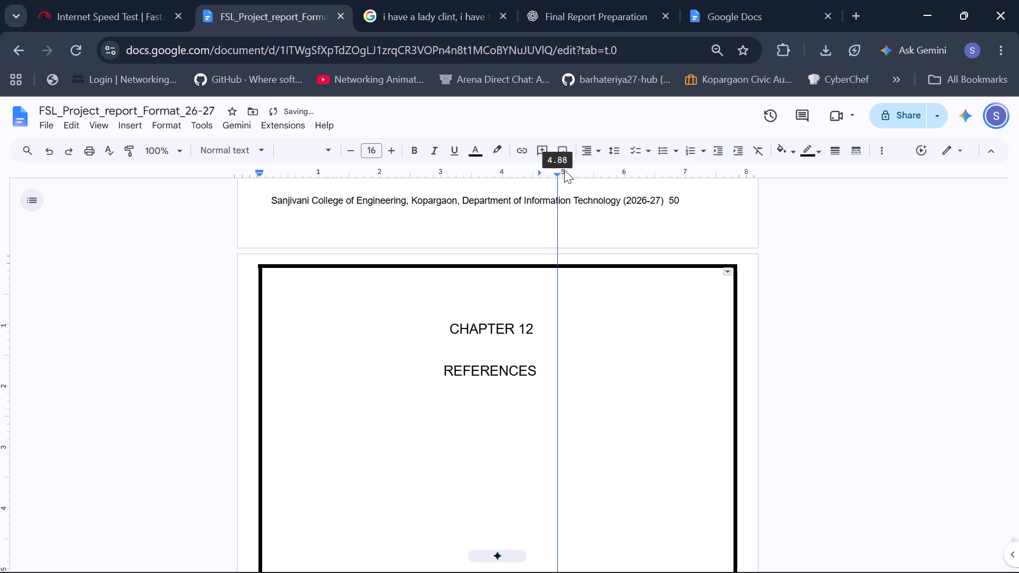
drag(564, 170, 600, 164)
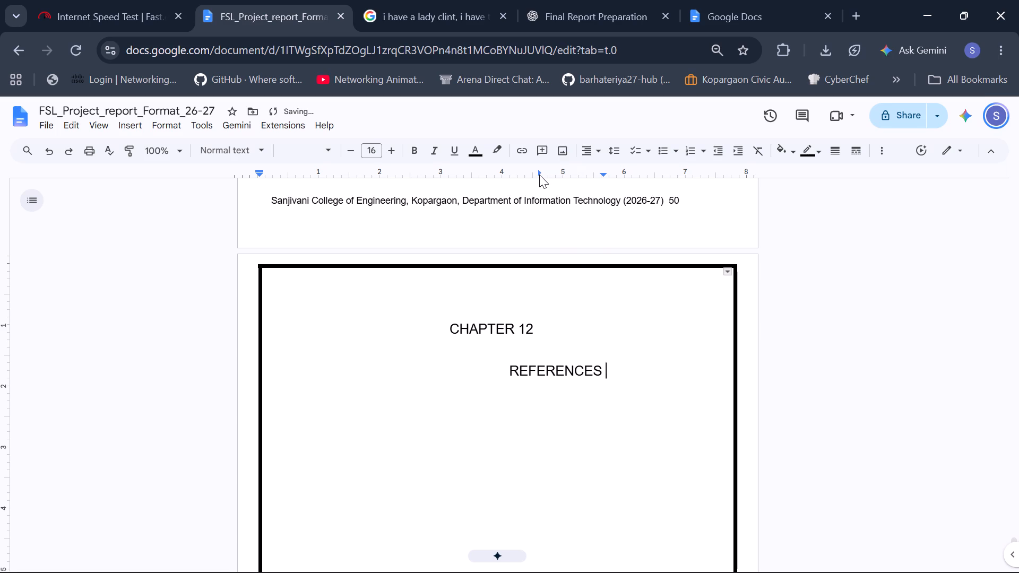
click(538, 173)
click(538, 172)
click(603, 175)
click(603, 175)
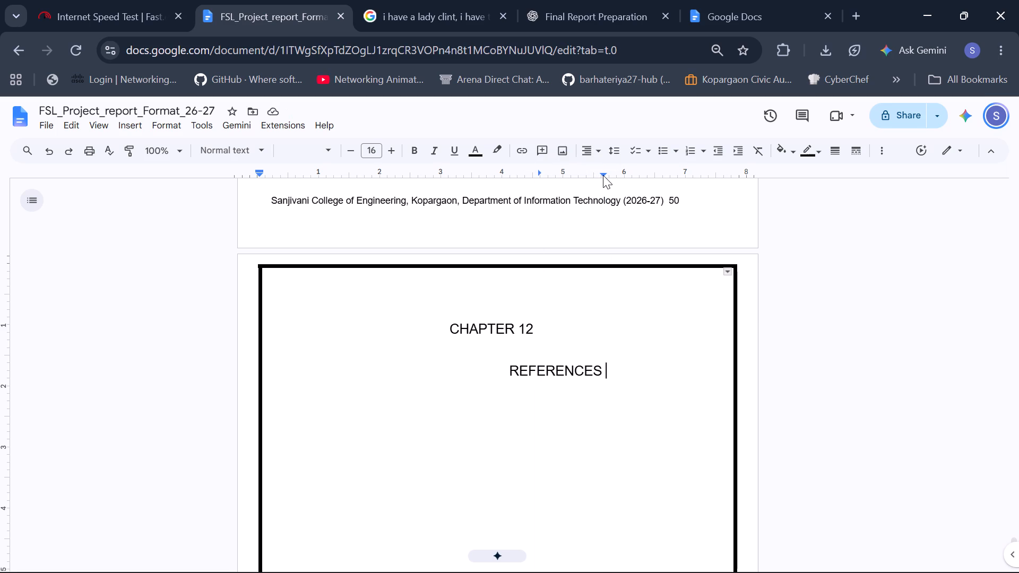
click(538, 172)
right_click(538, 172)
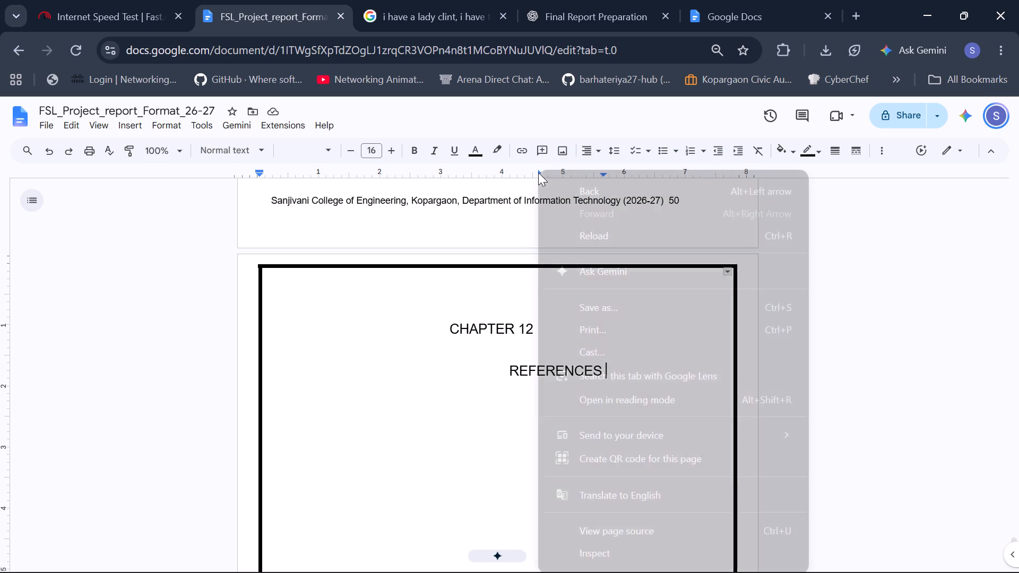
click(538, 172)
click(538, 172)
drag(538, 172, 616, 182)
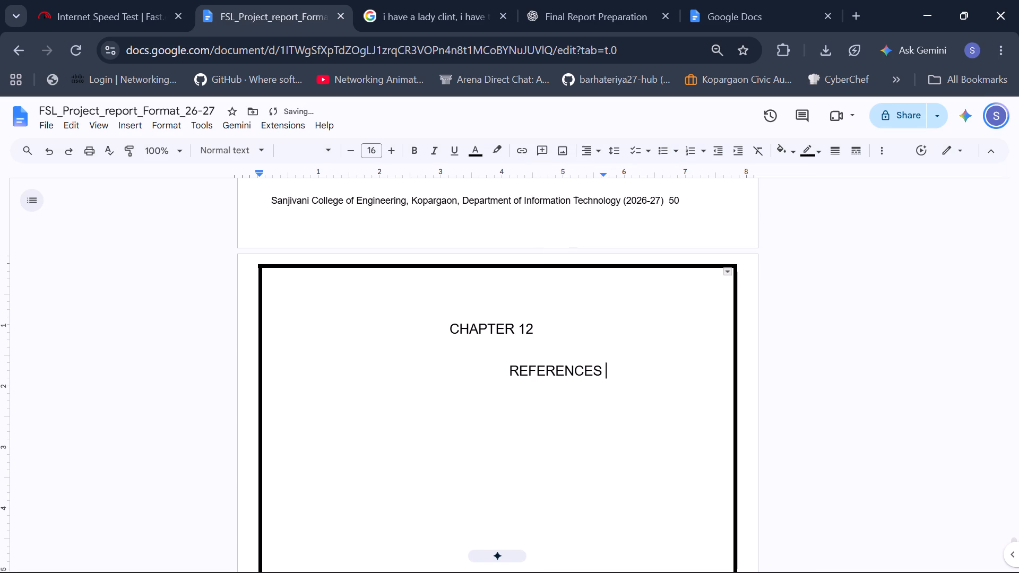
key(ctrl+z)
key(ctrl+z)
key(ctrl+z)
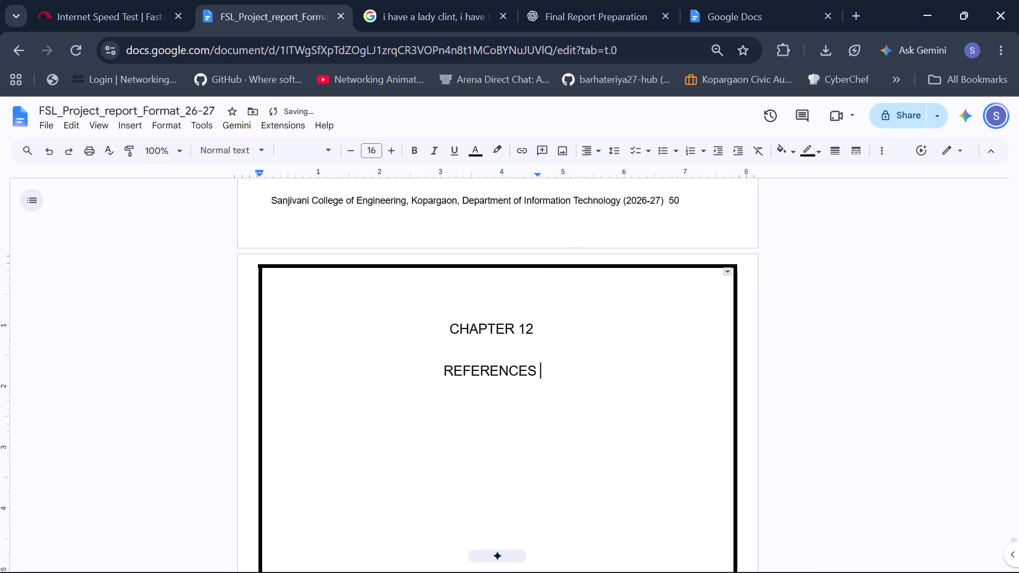
Extend the right indent of the REFERENCES heading to about 7.3 inches.
drag(537, 175, 710, 185)
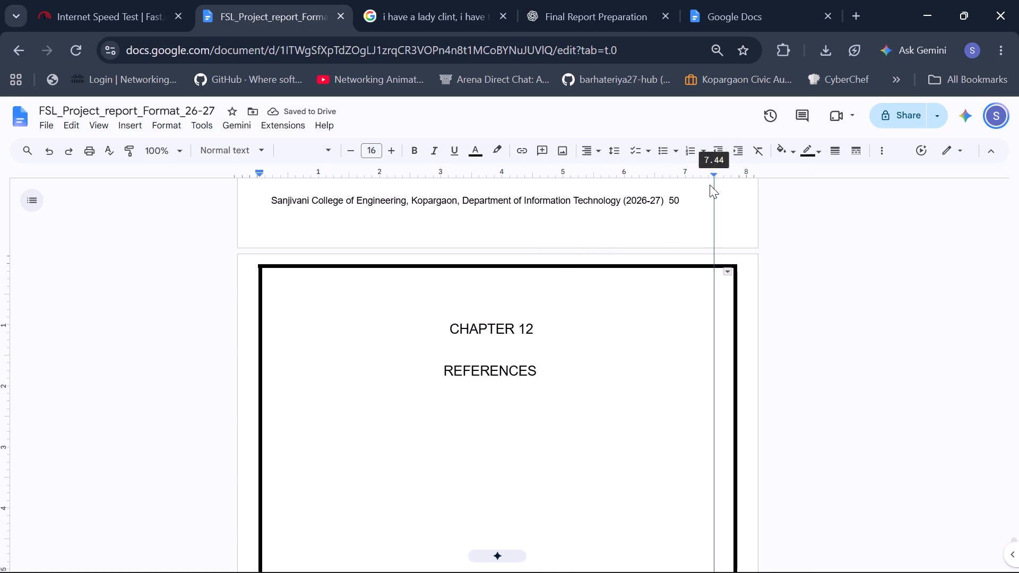
drag(710, 185, 705, 185)
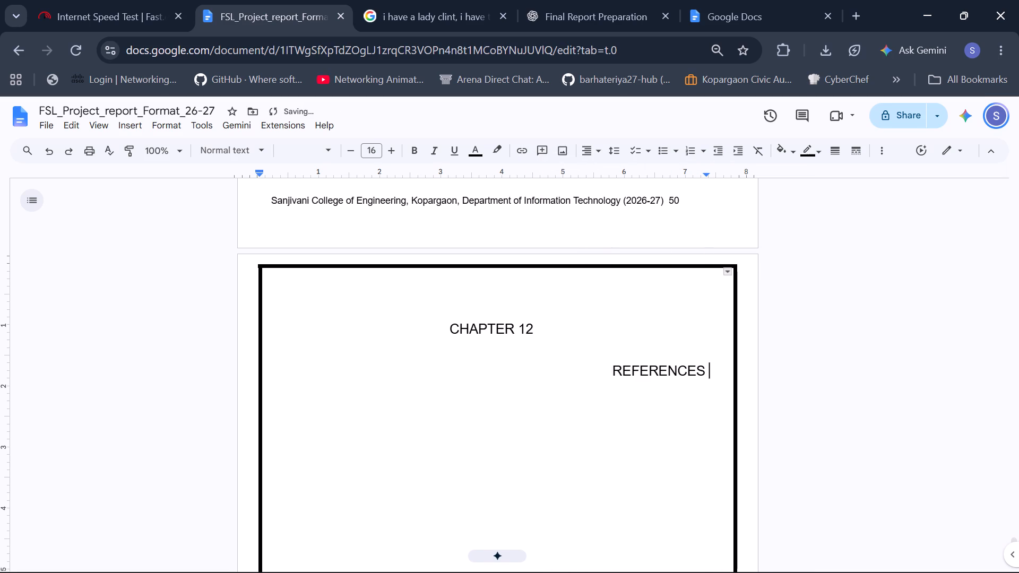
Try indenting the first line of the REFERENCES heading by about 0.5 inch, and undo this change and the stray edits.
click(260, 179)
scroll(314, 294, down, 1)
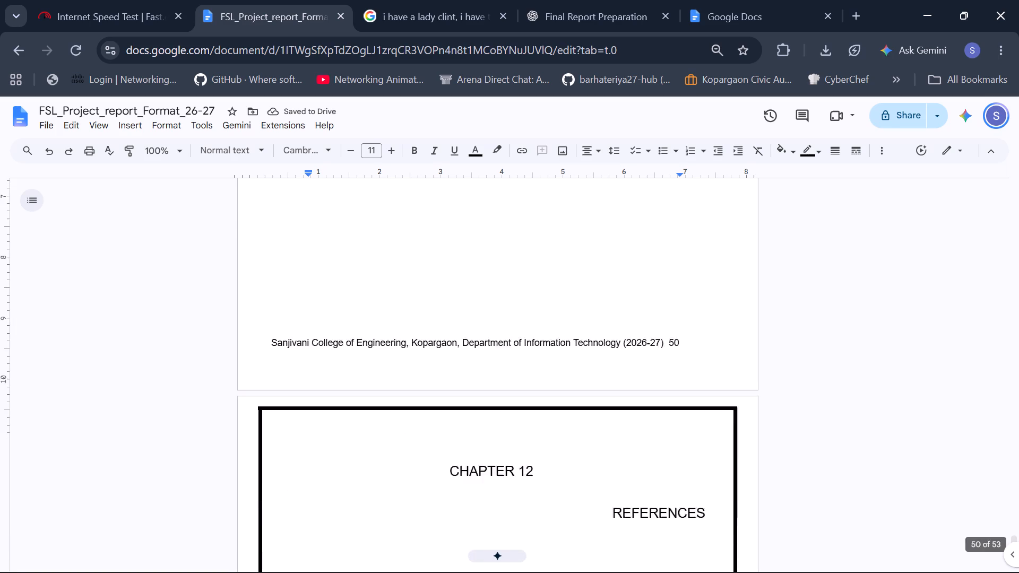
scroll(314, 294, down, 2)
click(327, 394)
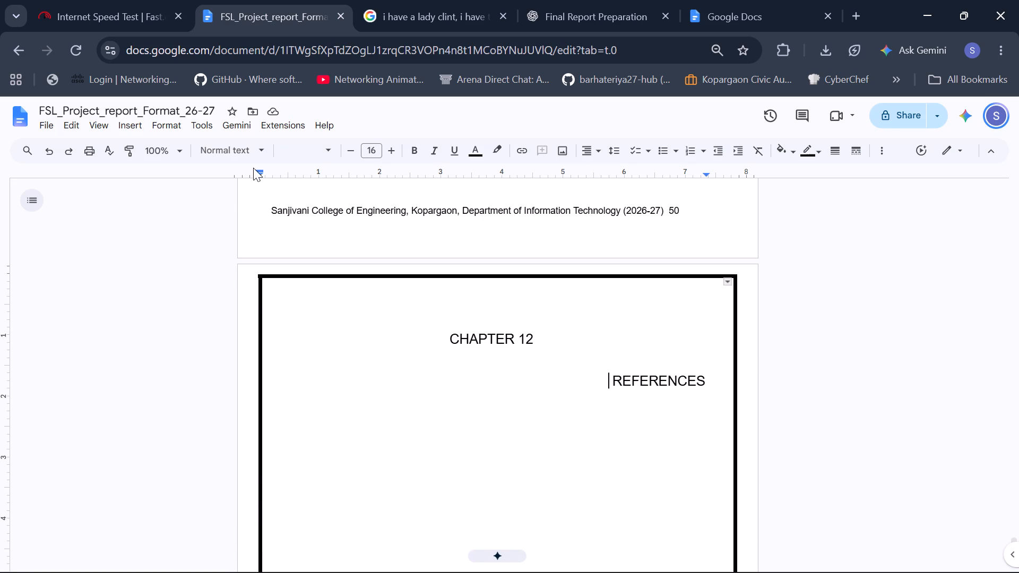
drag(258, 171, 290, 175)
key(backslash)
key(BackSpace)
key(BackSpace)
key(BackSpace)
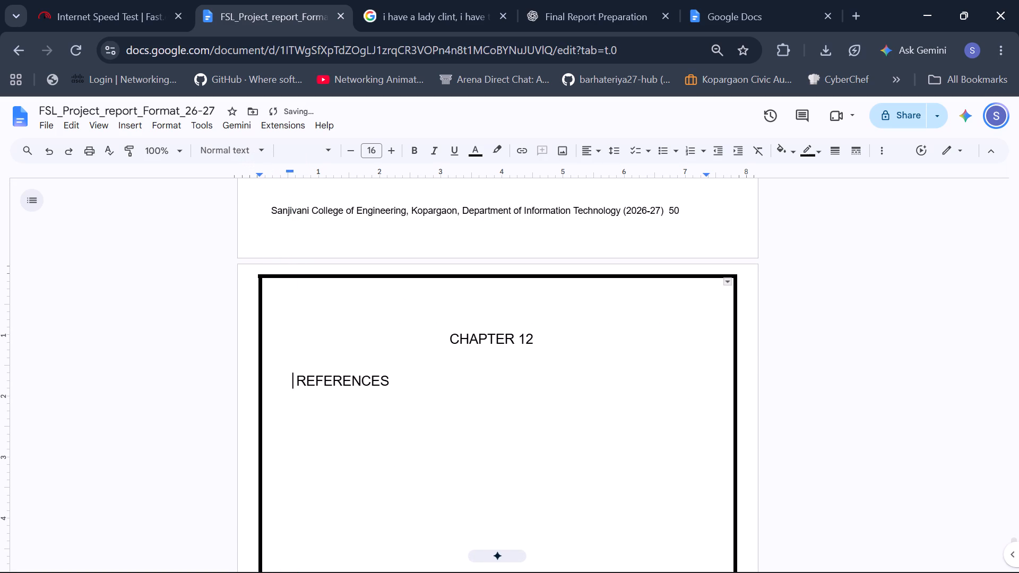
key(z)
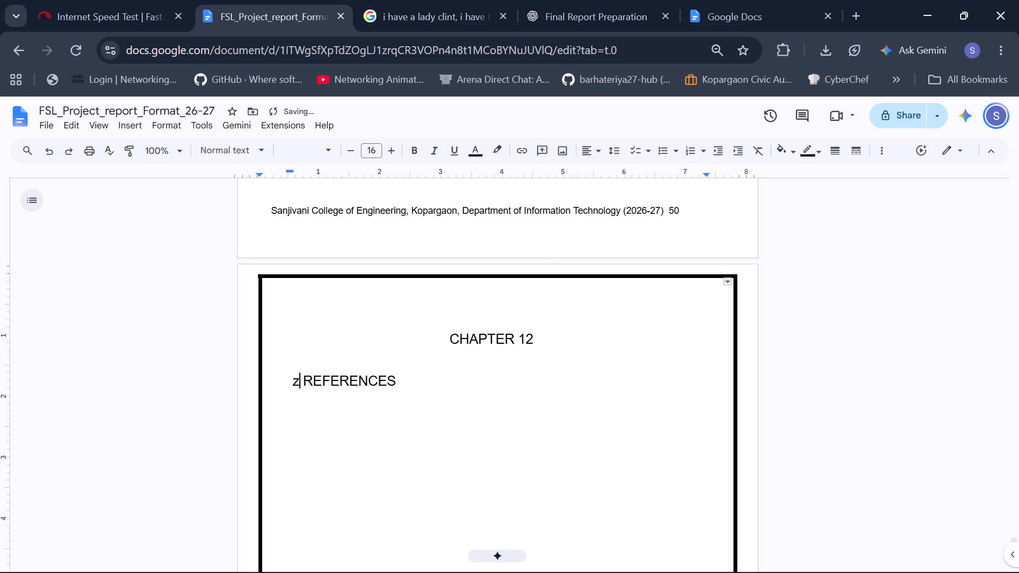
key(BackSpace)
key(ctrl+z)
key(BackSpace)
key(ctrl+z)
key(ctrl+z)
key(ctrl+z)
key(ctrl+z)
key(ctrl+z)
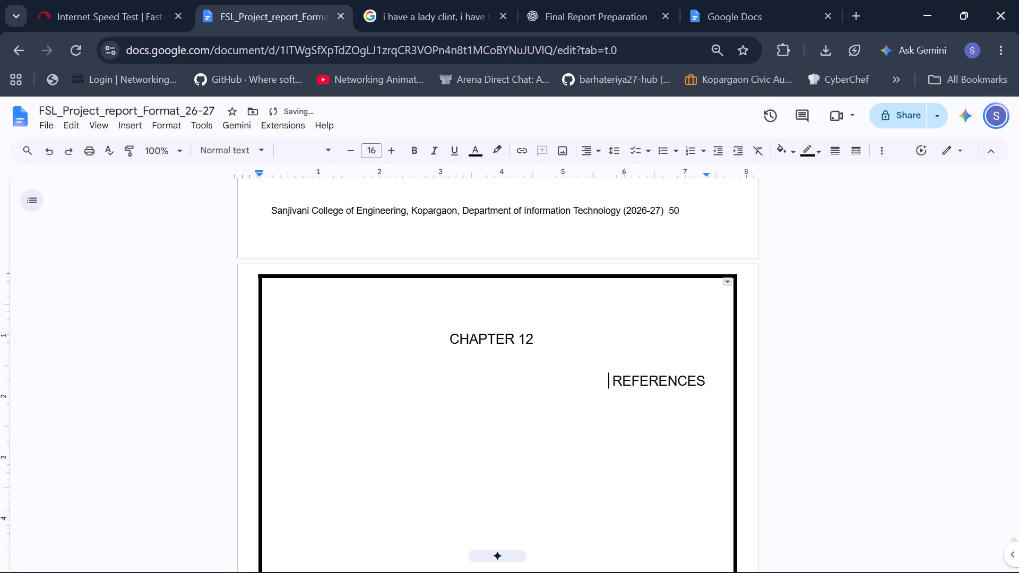
Change the right-aligned REFERENCES heading to centred alignment.
key(BackSpace)
scroll(603, 376, right, 1)
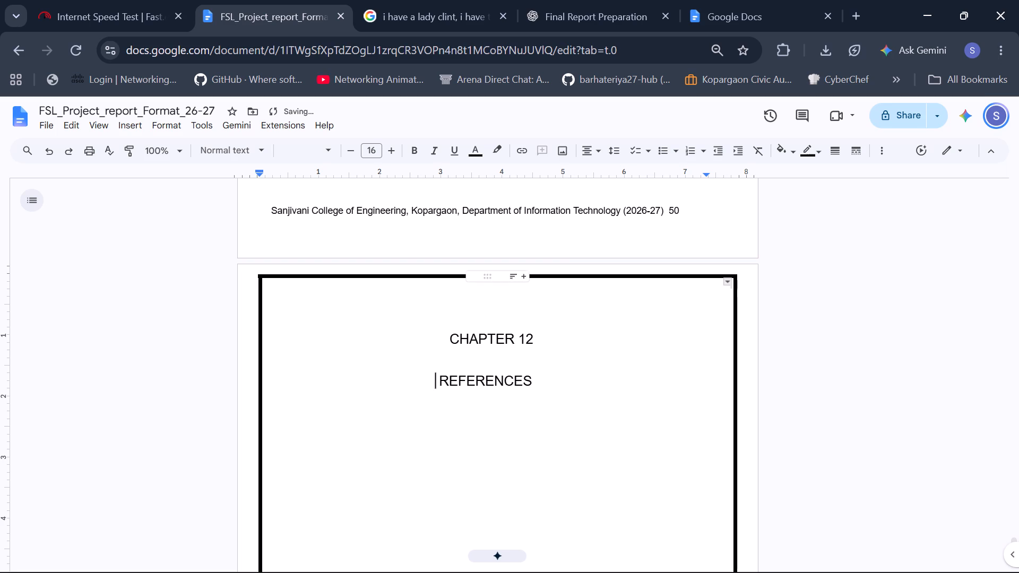
Add a new line below the REFERENCES heading and paste the twelve copied references there.
click(571, 383)
click(571, 382)
key(Return)
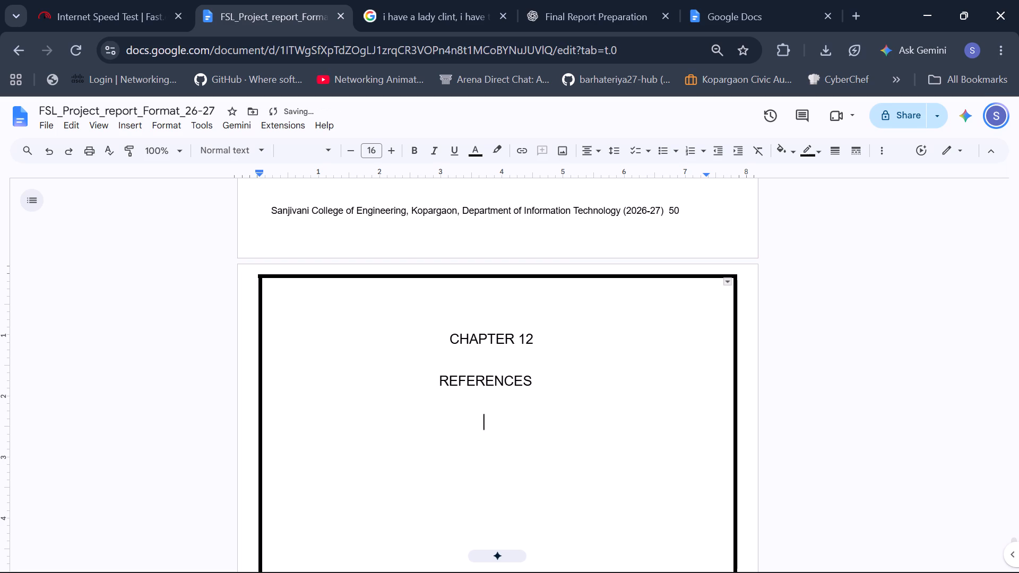
key(ctrl+v)
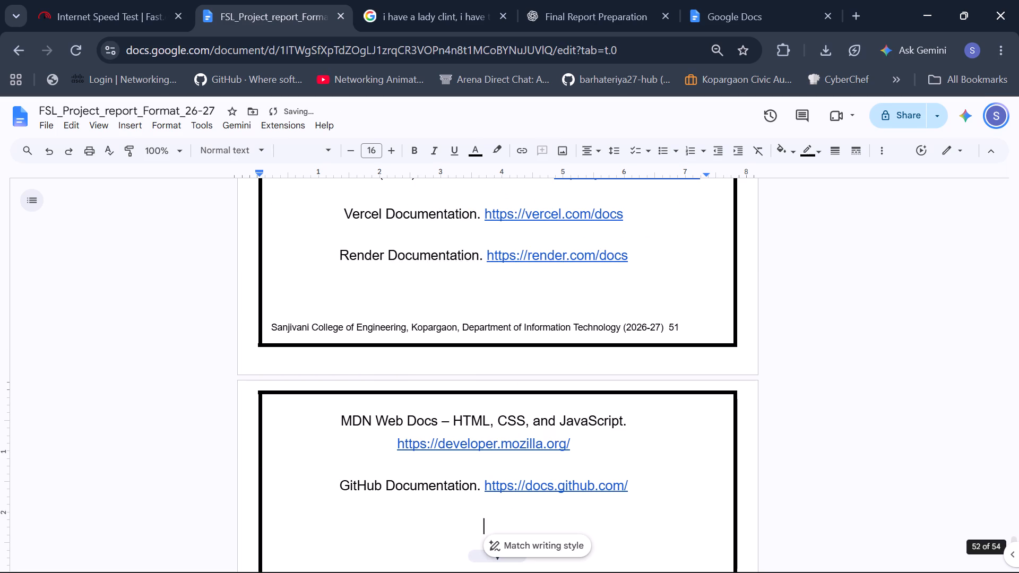
Set the font size of all pasted references, from React.js to GitHub Documentation, to 12.
scroll(533, 453, down, 1)
drag(507, 444, 401, 415)
scroll(411, 257, up, 4)
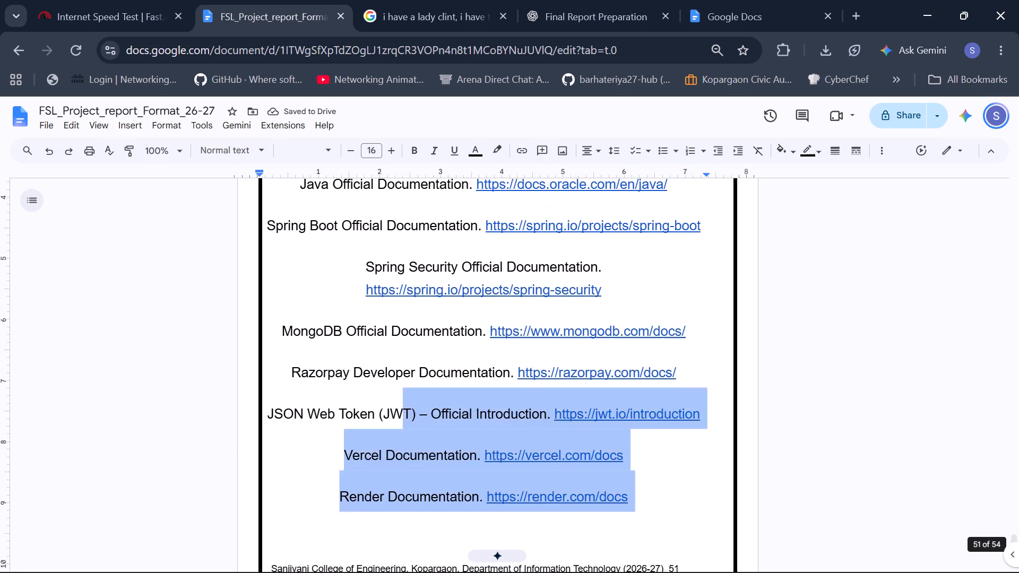
drag(401, 415, 327, 365)
scroll(401, 415, up, 3)
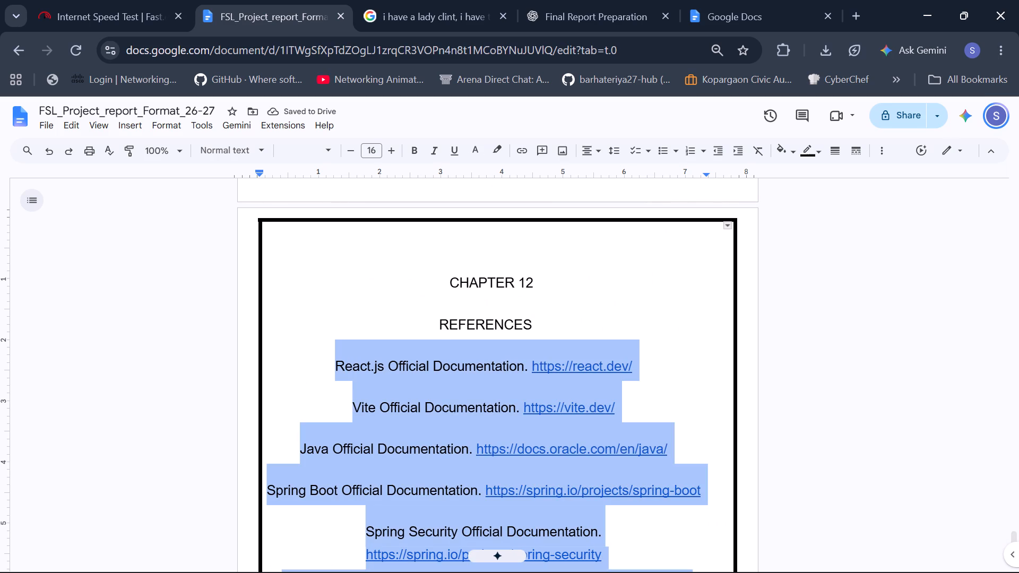
triple_click(348, 147)
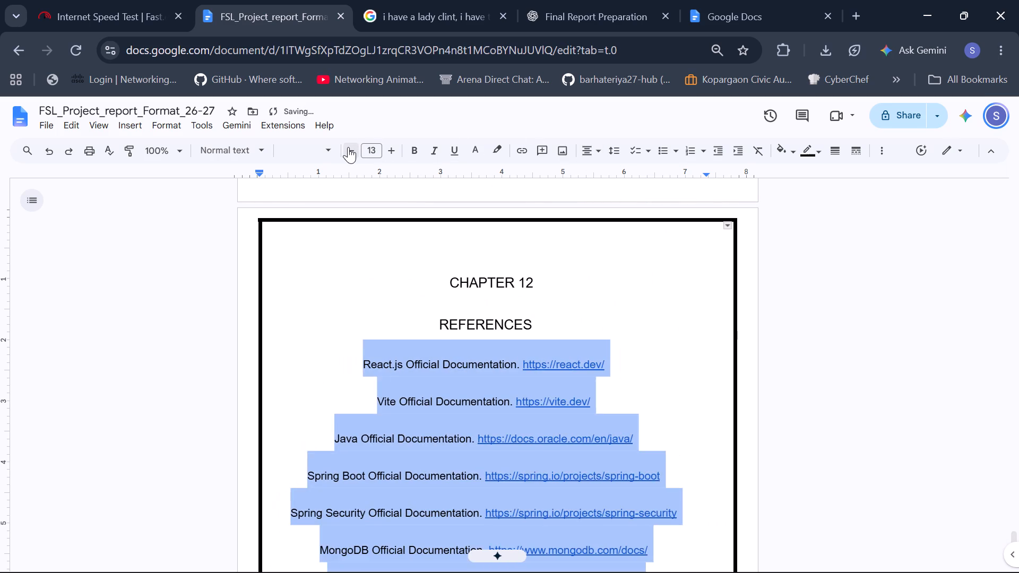
click(348, 147)
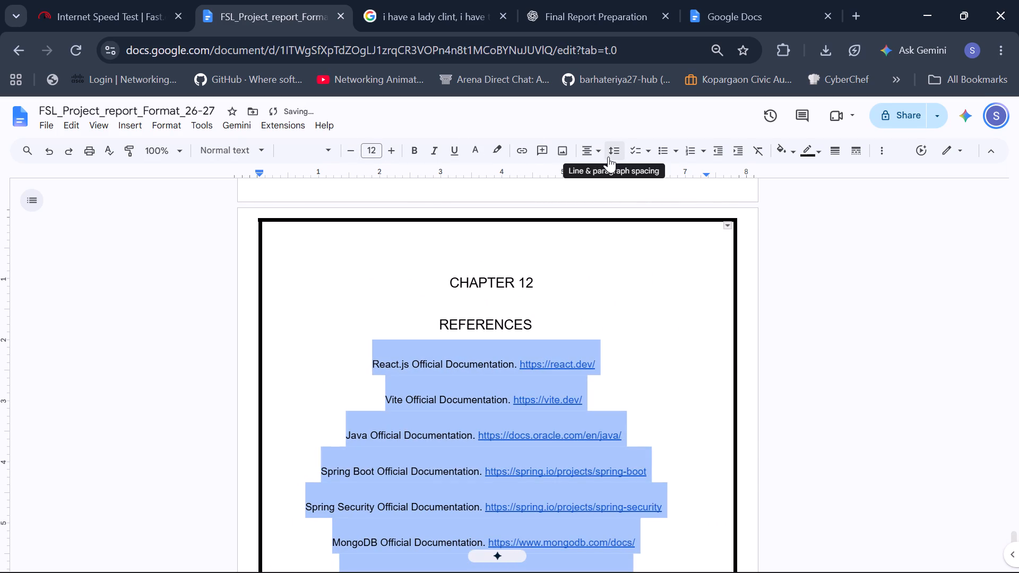
Left-align the selected references and increase their indent by one level.
click(599, 154)
click(583, 170)
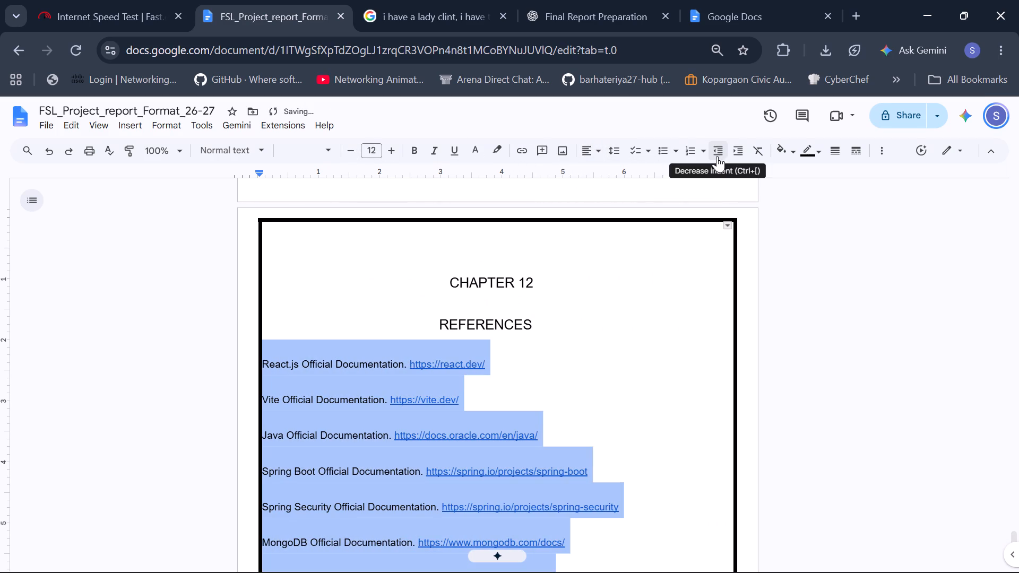
click(737, 153)
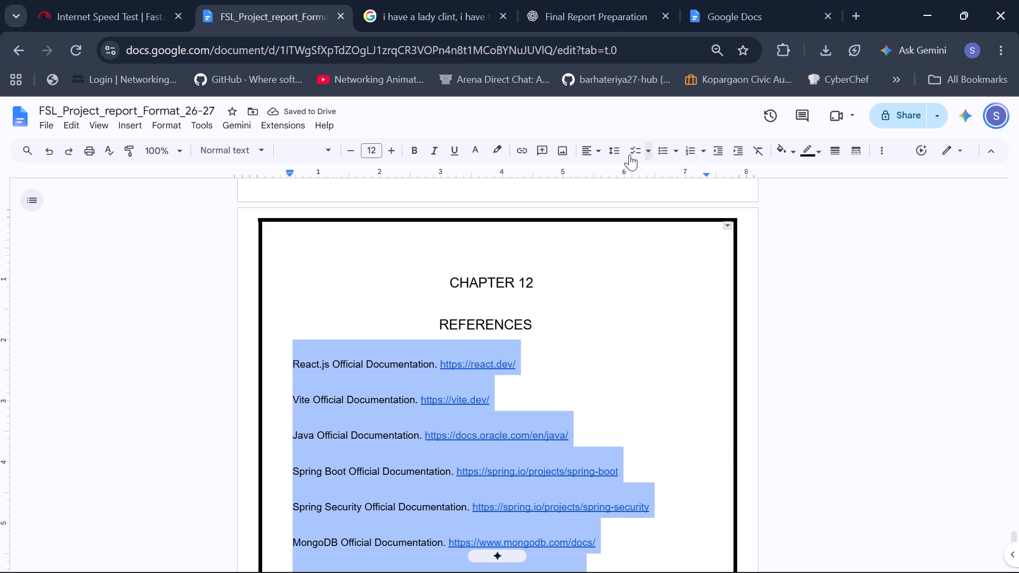
Tighten the line spacing of the selected references.
click(615, 155)
click(619, 189)
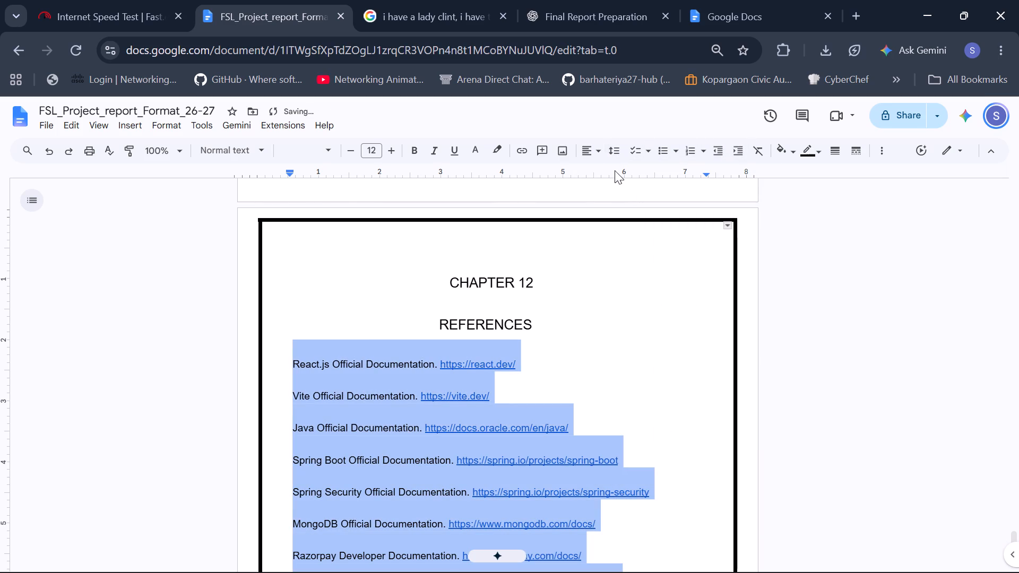
click(612, 146)
click(616, 169)
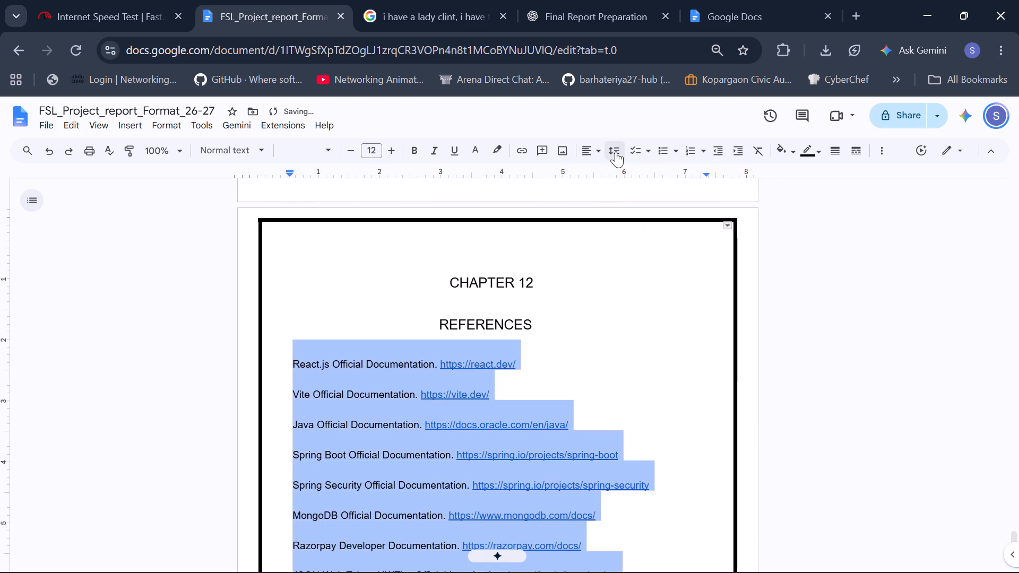
scroll(591, 323, down, 3)
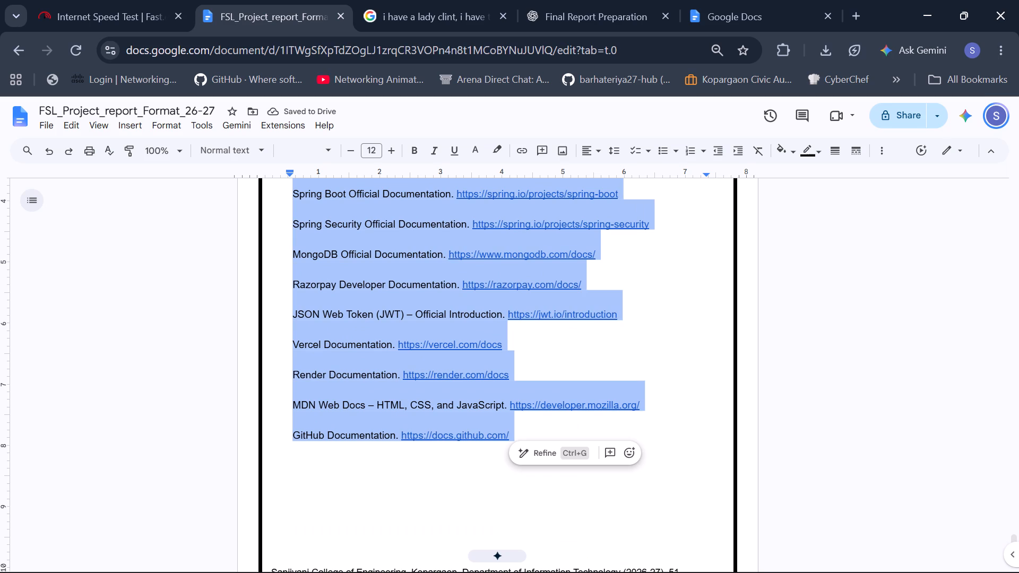
click(501, 508)
scroll(509, 430, right, 1)
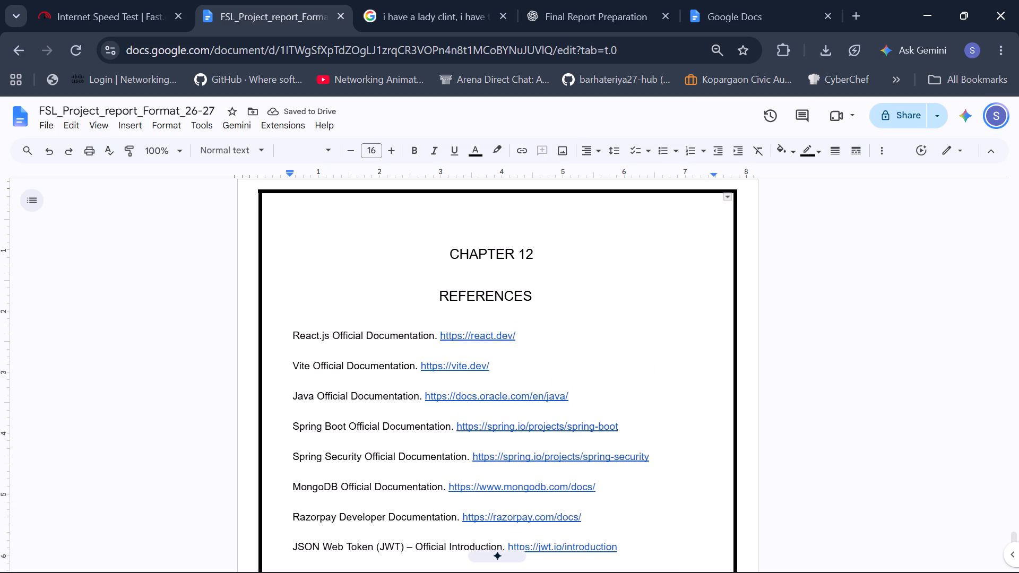
scroll(509, 430, right, 2)
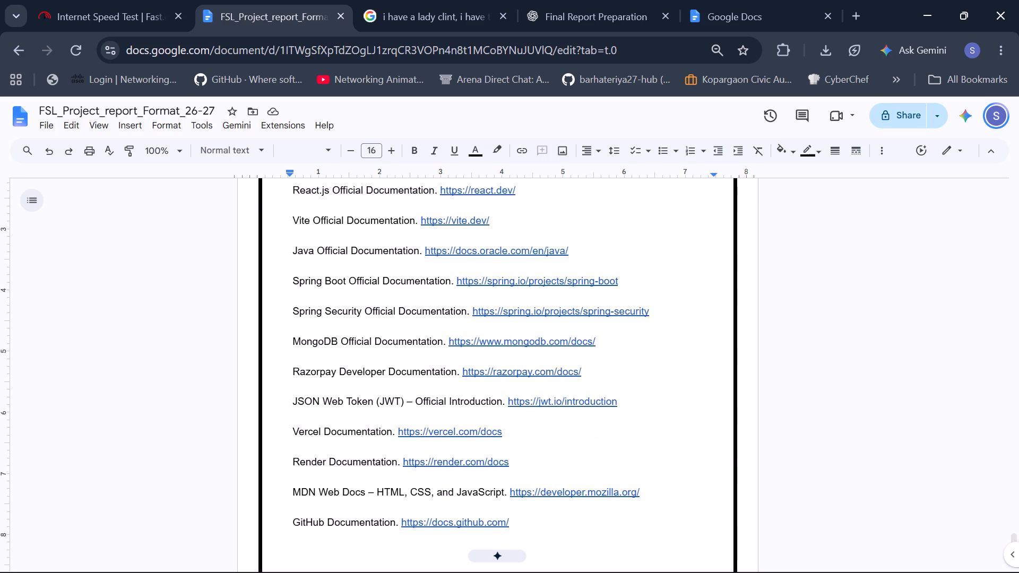
scroll(509, 430, right, 1)
scroll(509, 430, down, 1)
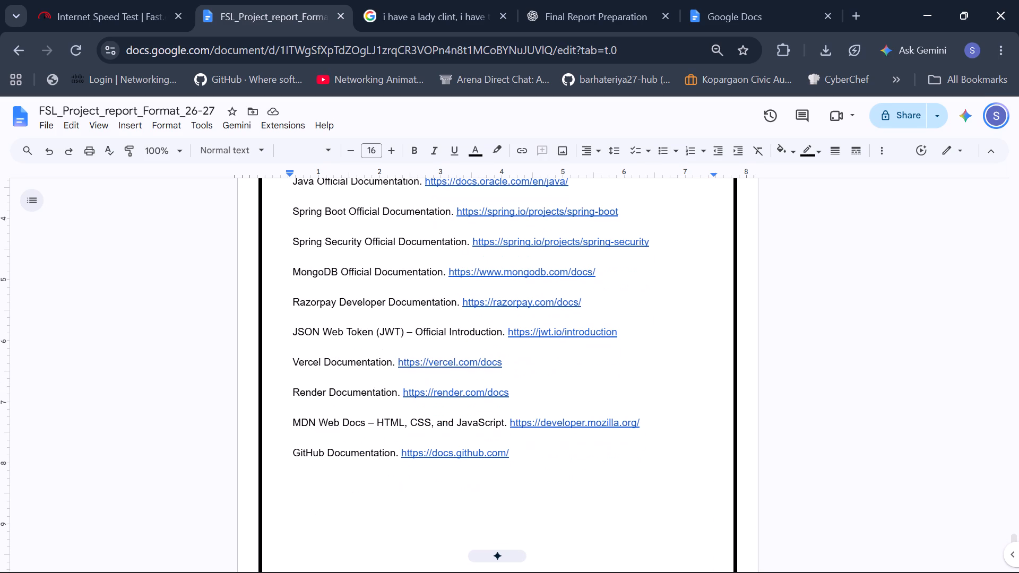
scroll(509, 430, down, 2)
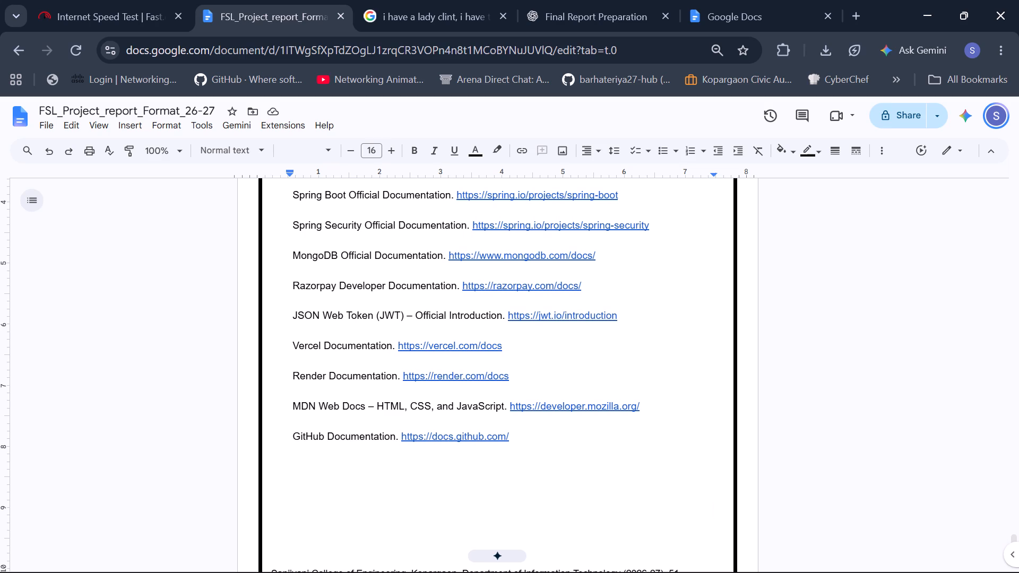
scroll(509, 430, down, 1)
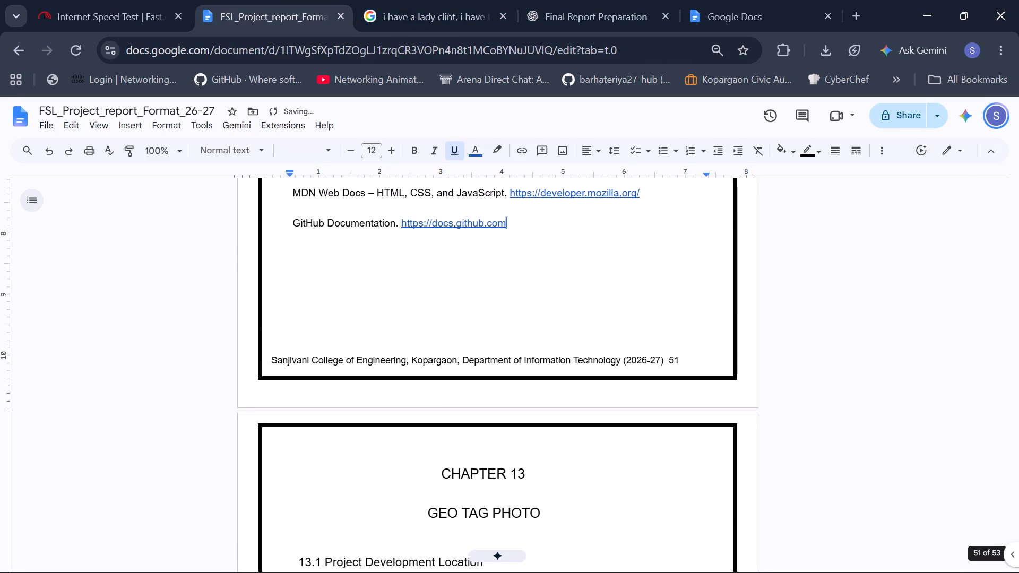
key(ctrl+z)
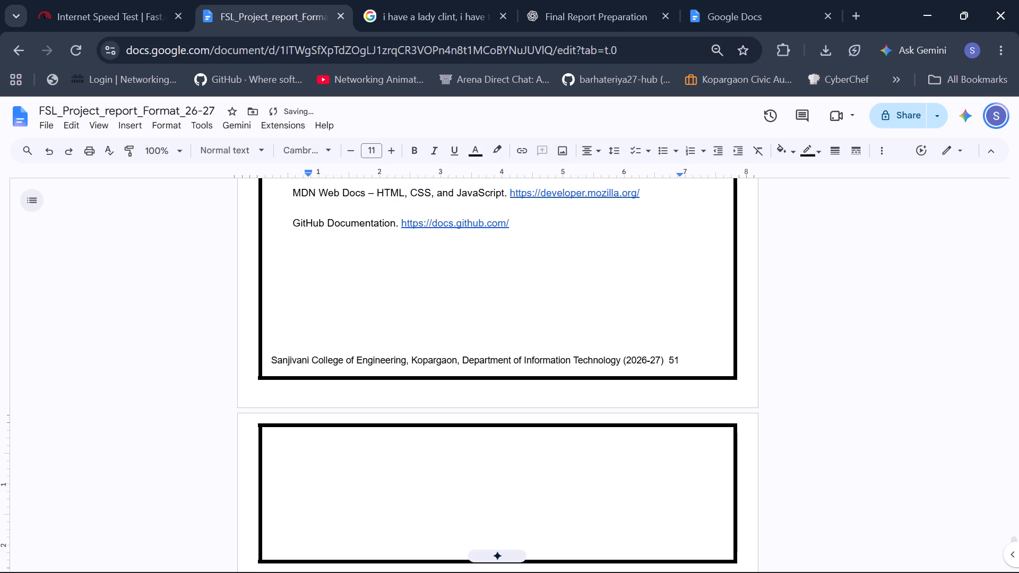
Delete the blank page between the Chapter 12 References and the Chapter 13 Geo Tag Photo page.
scroll(353, 292, down, 1)
key(BackSpace)
key(BackSpace)
key(BackSpace)
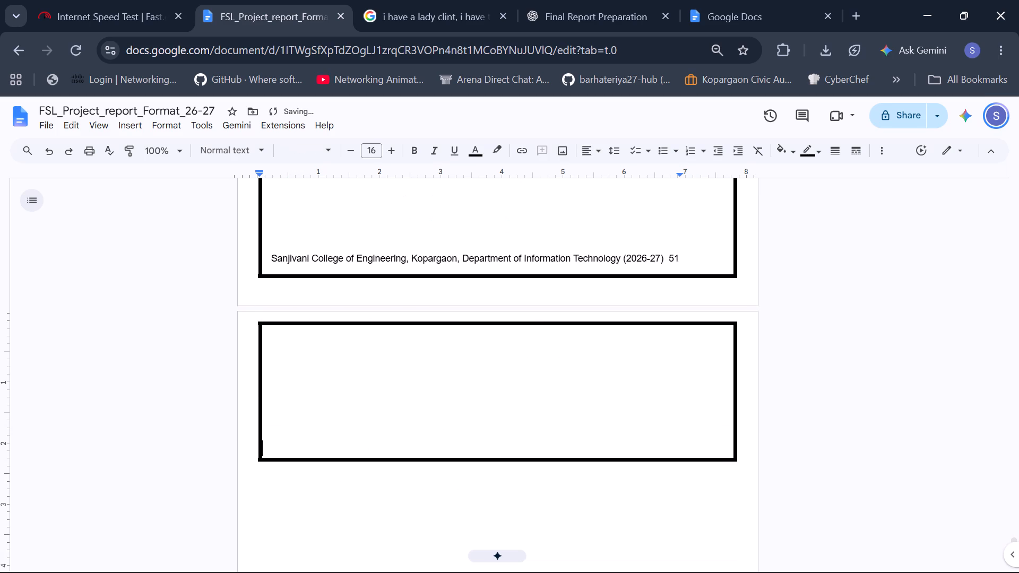
key(BackSpace)
click(305, 445)
key(BackSpace)
key(BackSpace)
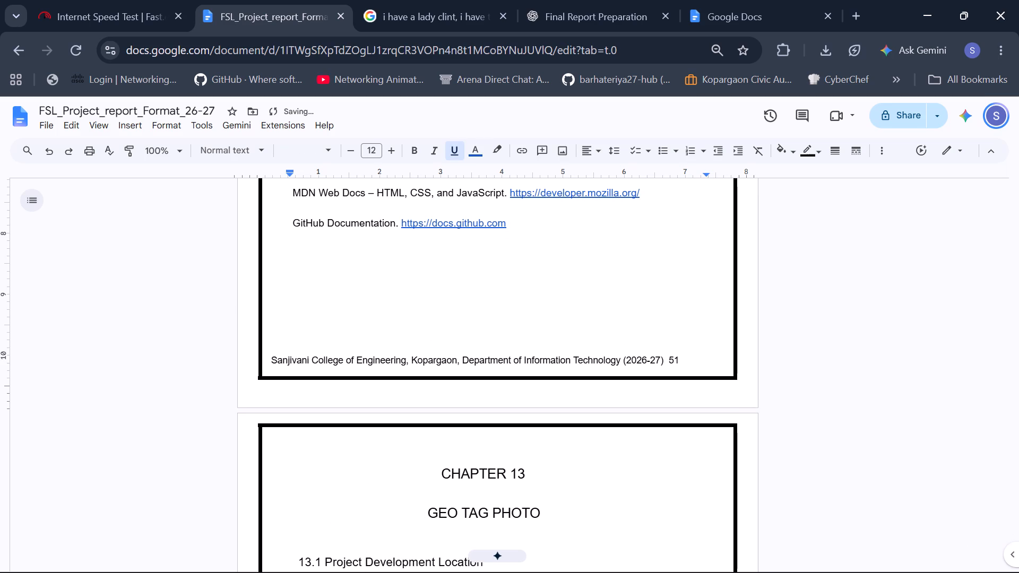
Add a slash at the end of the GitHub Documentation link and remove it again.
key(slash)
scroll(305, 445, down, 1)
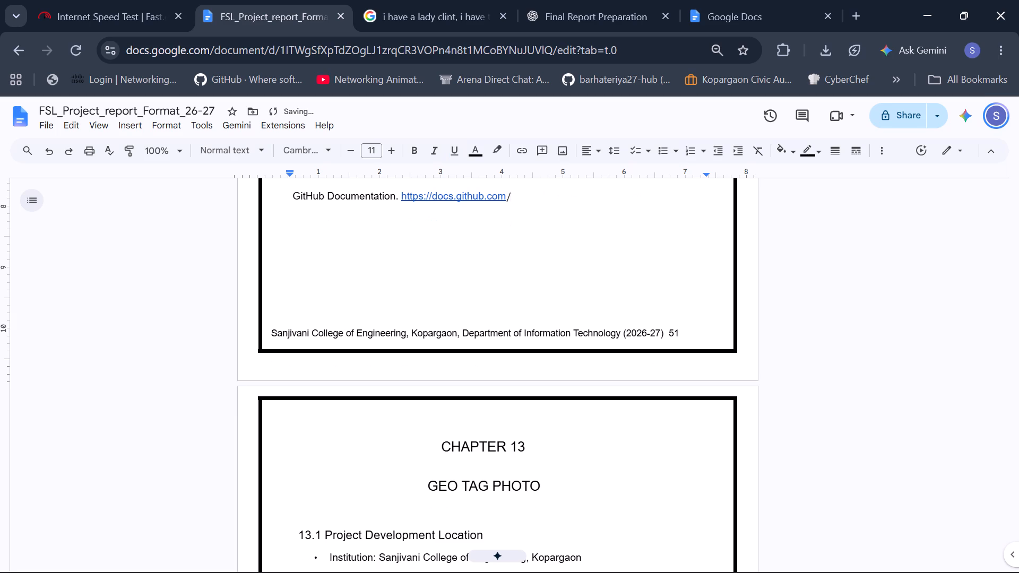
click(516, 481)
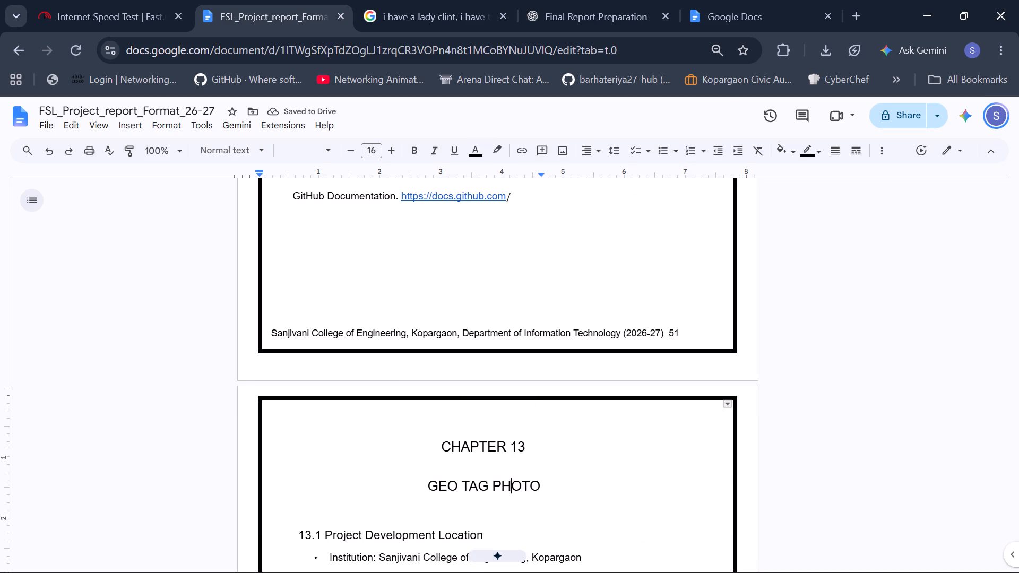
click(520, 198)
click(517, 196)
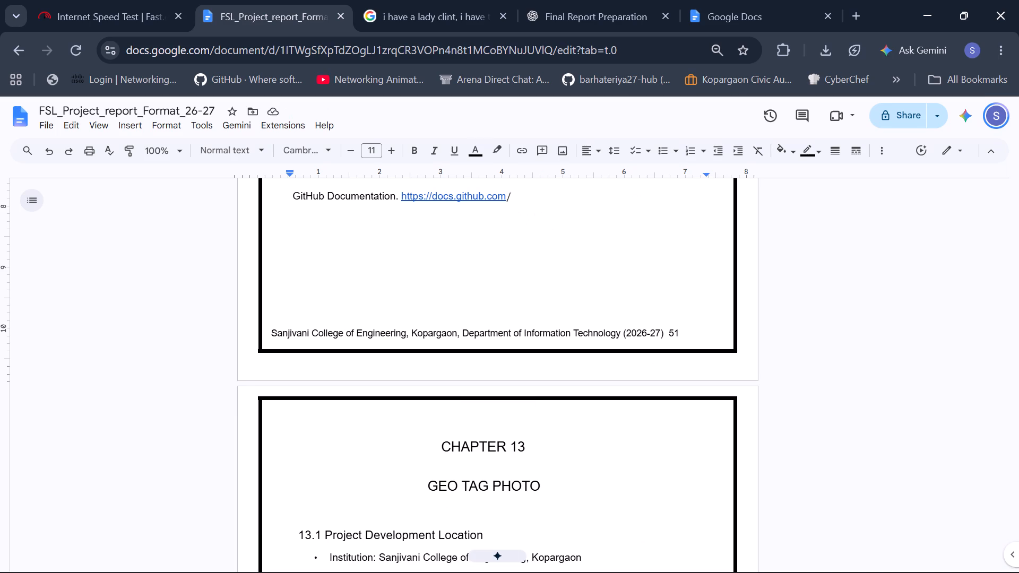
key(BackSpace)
Review the Chapter 13 Geo Tag Photo page, from the Project Development Location details to the page after it.
click(519, 449)
scroll(519, 449, down, 1)
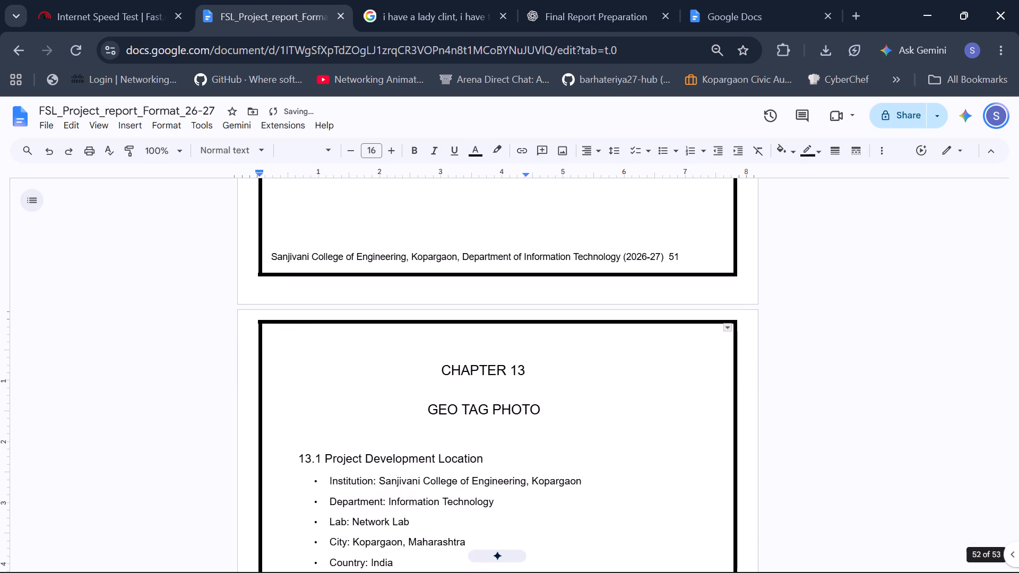
click(445, 453)
scroll(445, 453, down, 2)
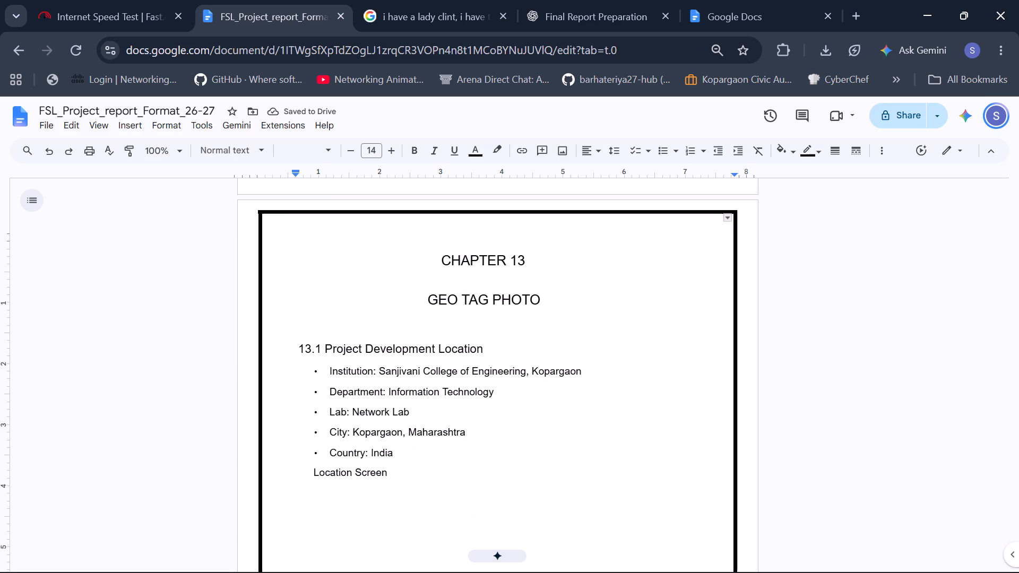
scroll(430, 422, down, 1)
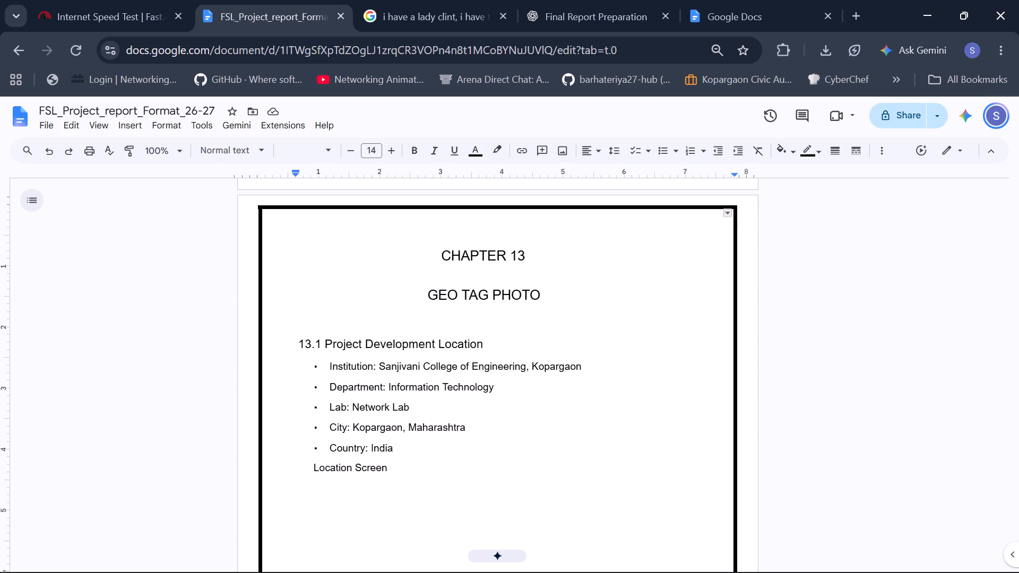
click(376, 400)
click(396, 431)
click(400, 448)
scroll(400, 448, down, 1)
click(400, 448)
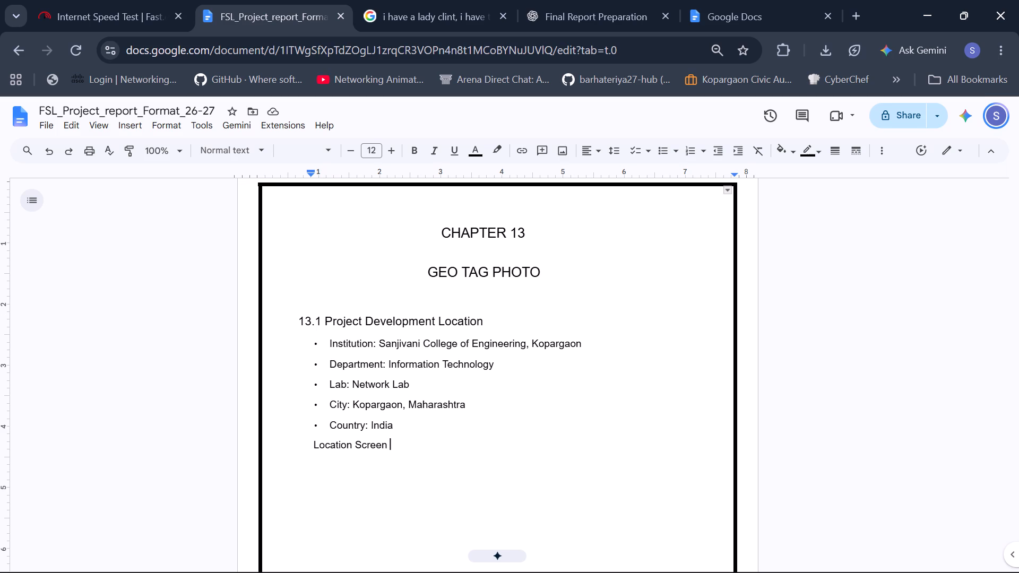
scroll(400, 448, down, 5)
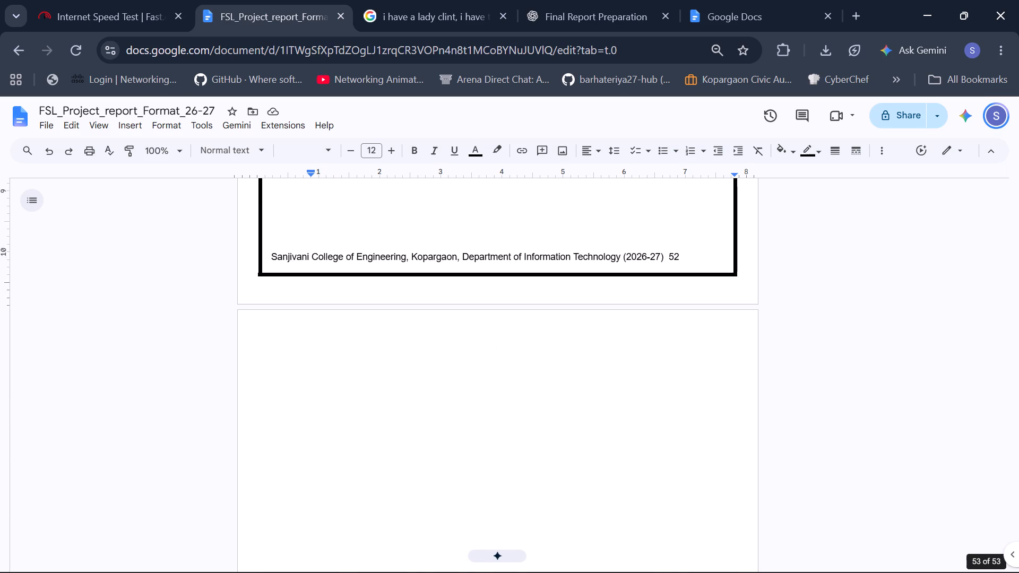
Go back to the start of the report and review it from the title page through the certificate, acknowledgement and index to Chapter 2.
scroll(400, 448, up, 20)
scroll(400, 448, up, 20)
scroll(400, 448, up, 3)
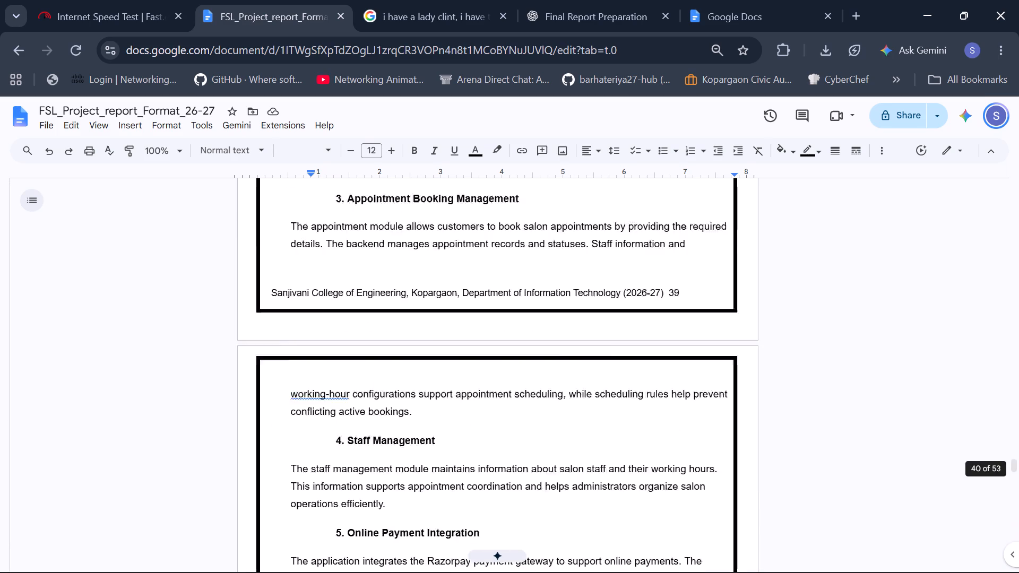
scroll(400, 448, up, 3)
drag(1009, 428, 991, 305)
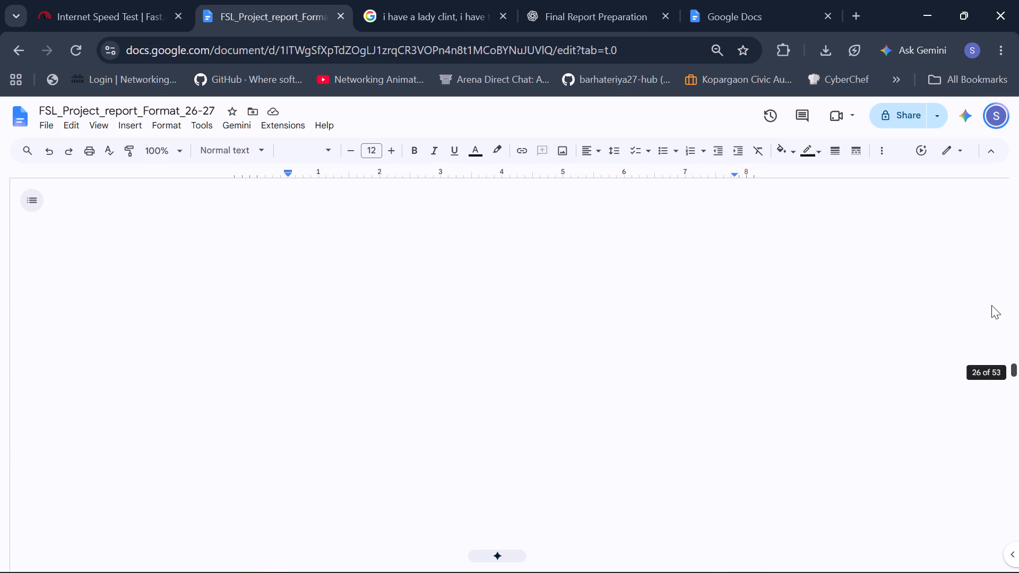
drag(991, 305, 987, 152)
scroll(643, 359, up, 6)
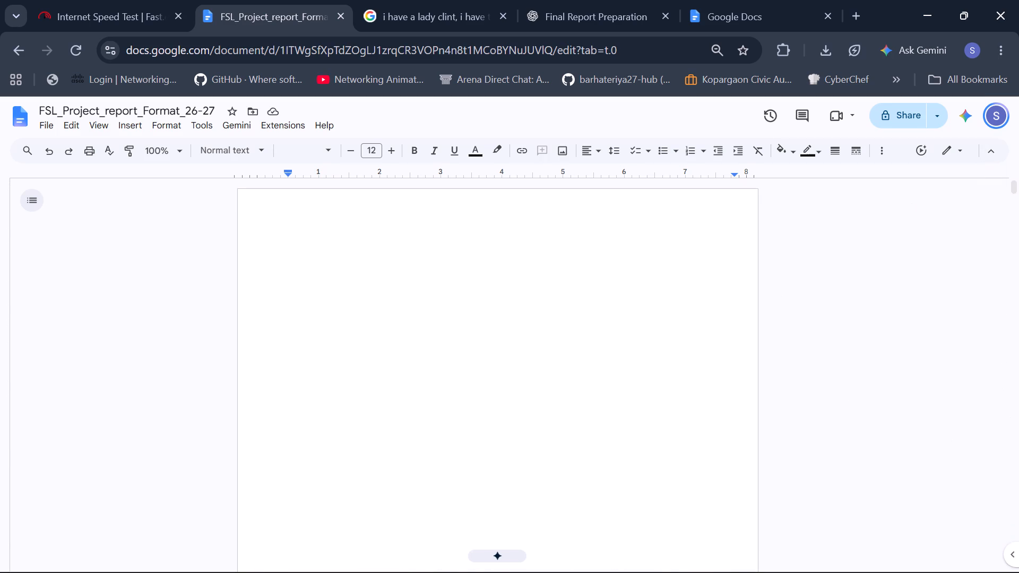
scroll(643, 359, up, 5)
scroll(643, 359, down, 11)
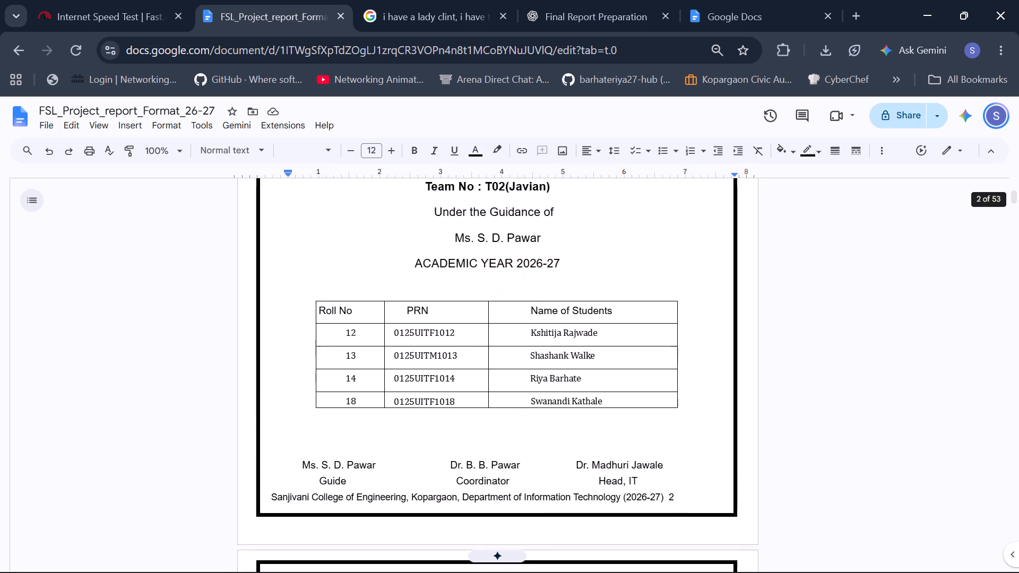
scroll(643, 359, down, 7)
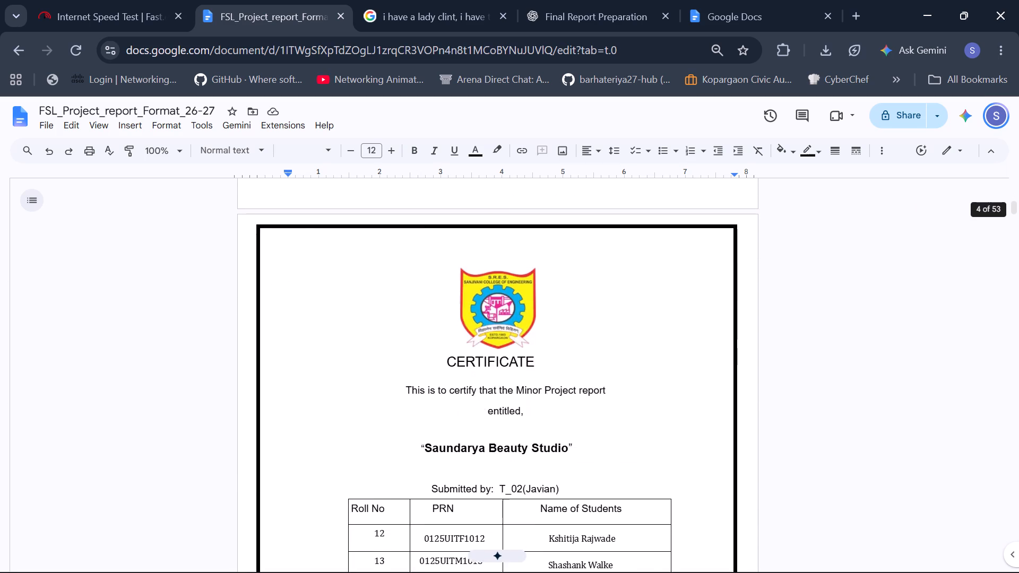
scroll(643, 359, down, 8)
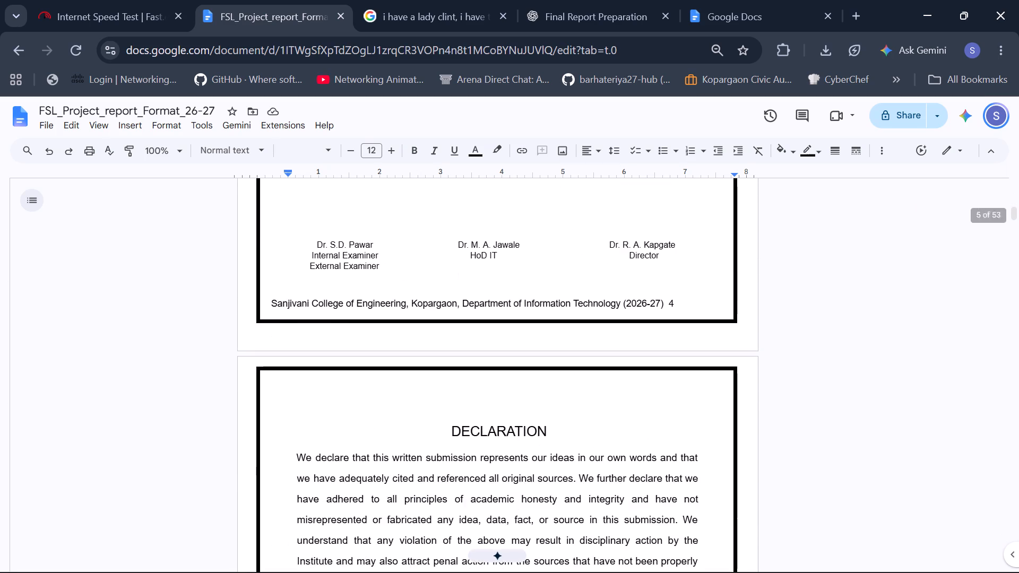
scroll(643, 359, down, 9)
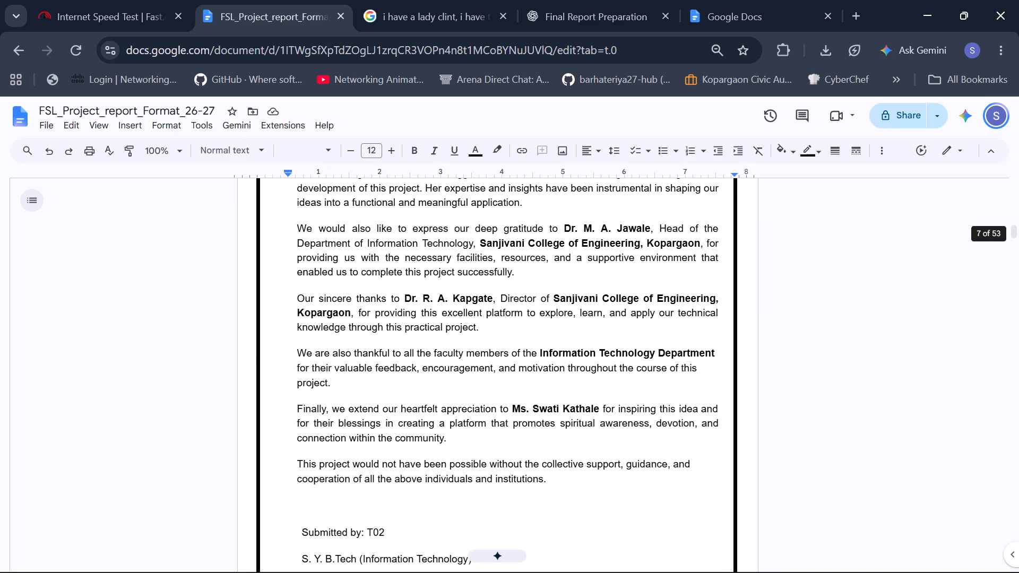
scroll(643, 359, down, 7)
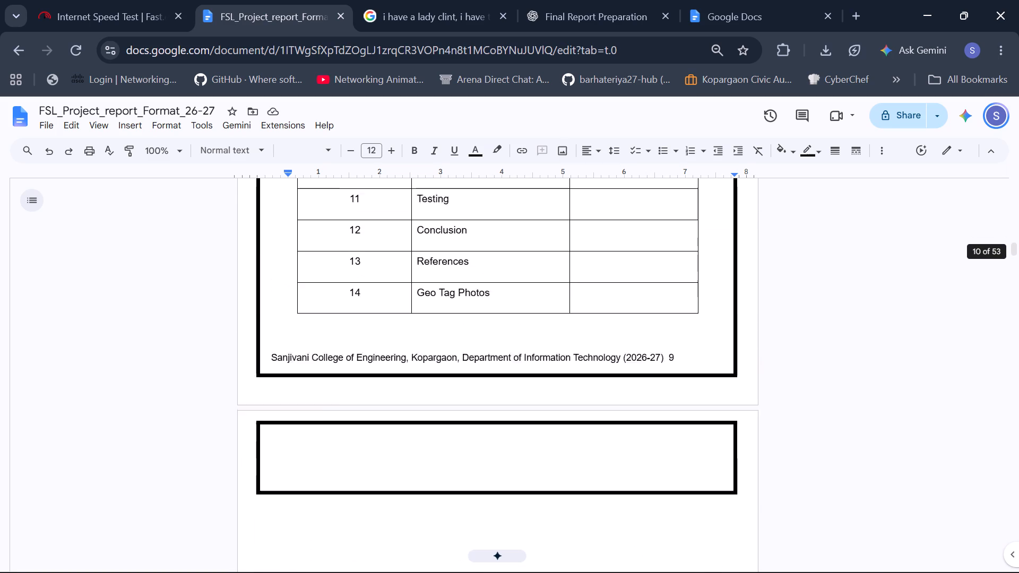
scroll(643, 359, down, 2)
drag(1012, 248, 1006, 327)
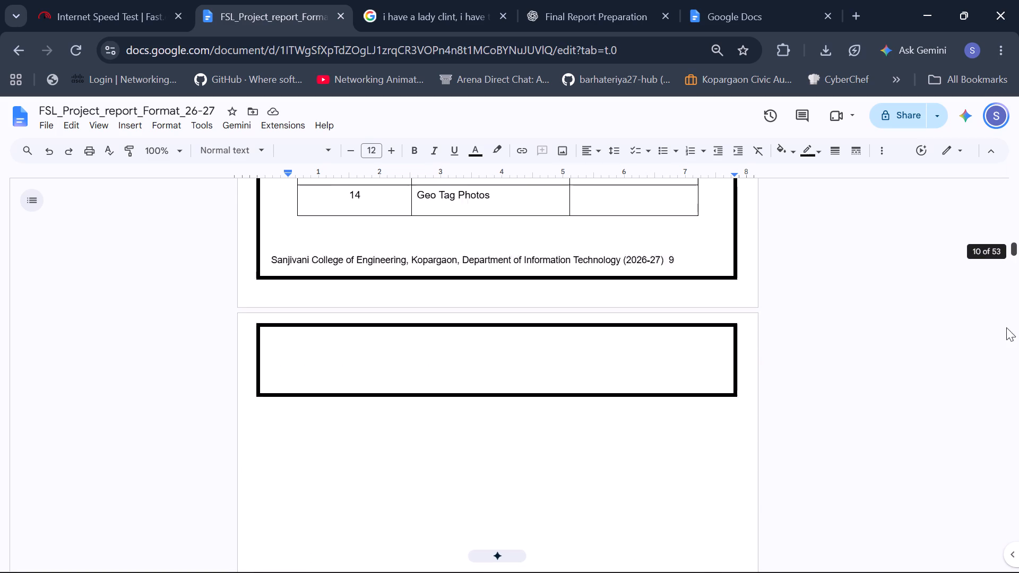
drag(1006, 327, 786, 438)
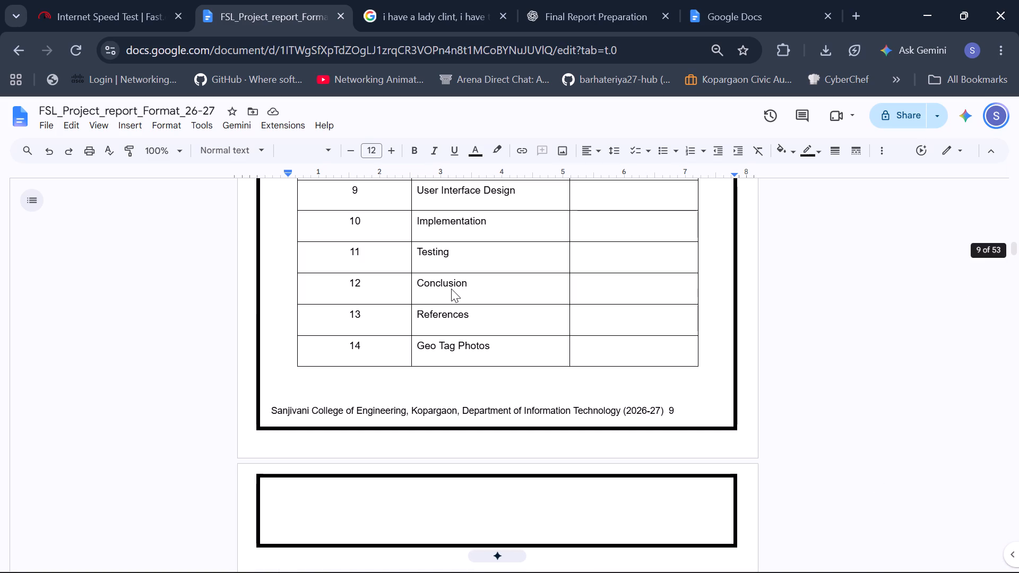
scroll(451, 289, down, 19)
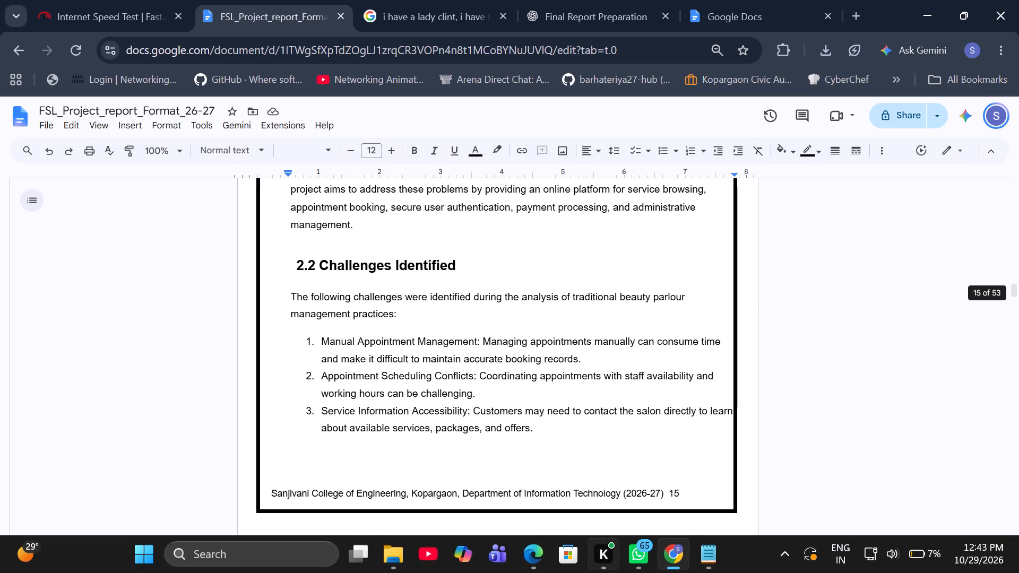
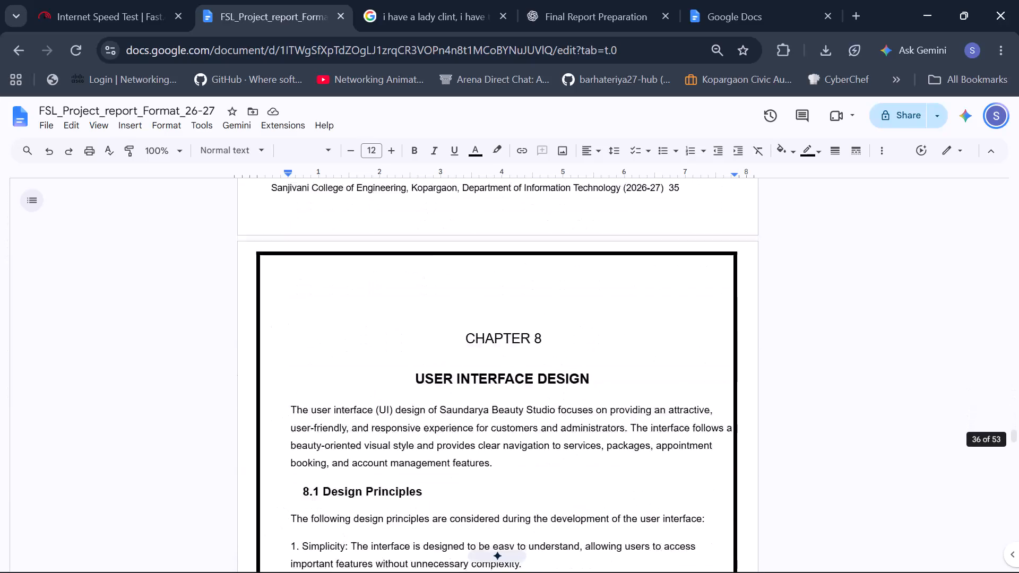
Paste the geo-tagged beauty parlour photo two lines below the Location Screen label on the Chapter 13 page.
scroll(478, 410, down, 19)
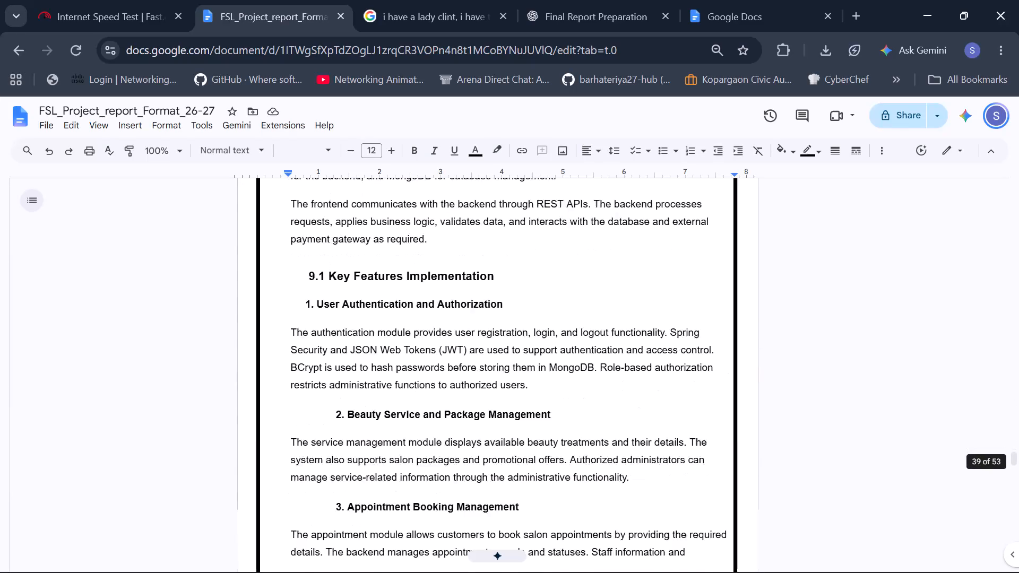
scroll(478, 410, down, 20)
scroll(478, 410, down, 17)
scroll(478, 410, up, 2)
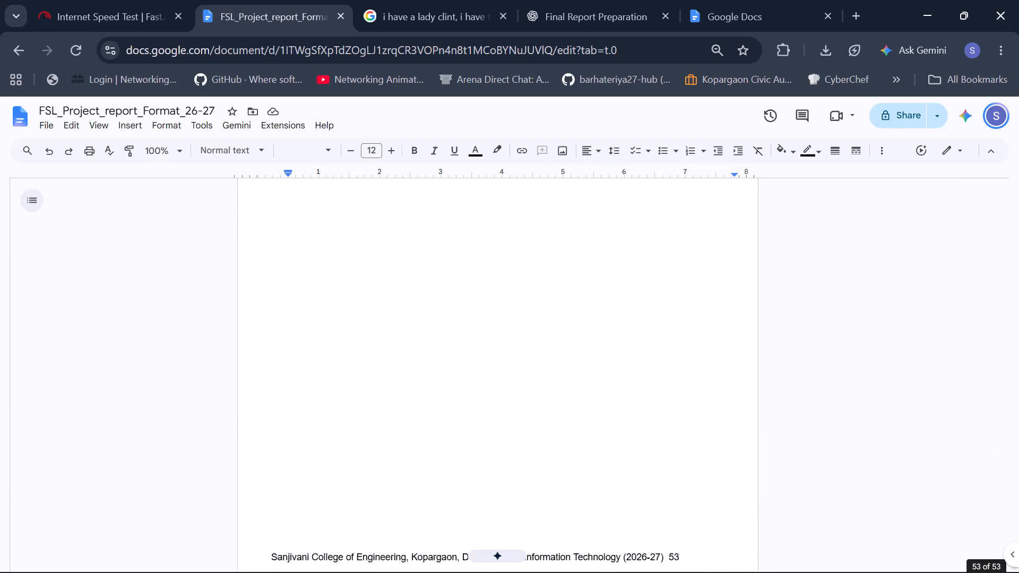
scroll(478, 410, up, 5)
click(409, 266)
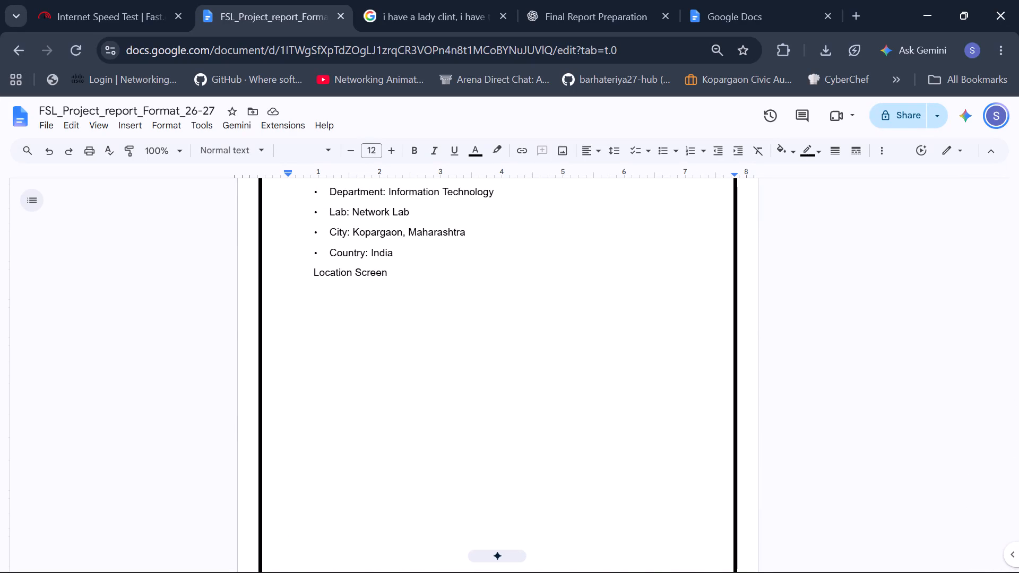
click(404, 276)
key(Return)
key(Return)
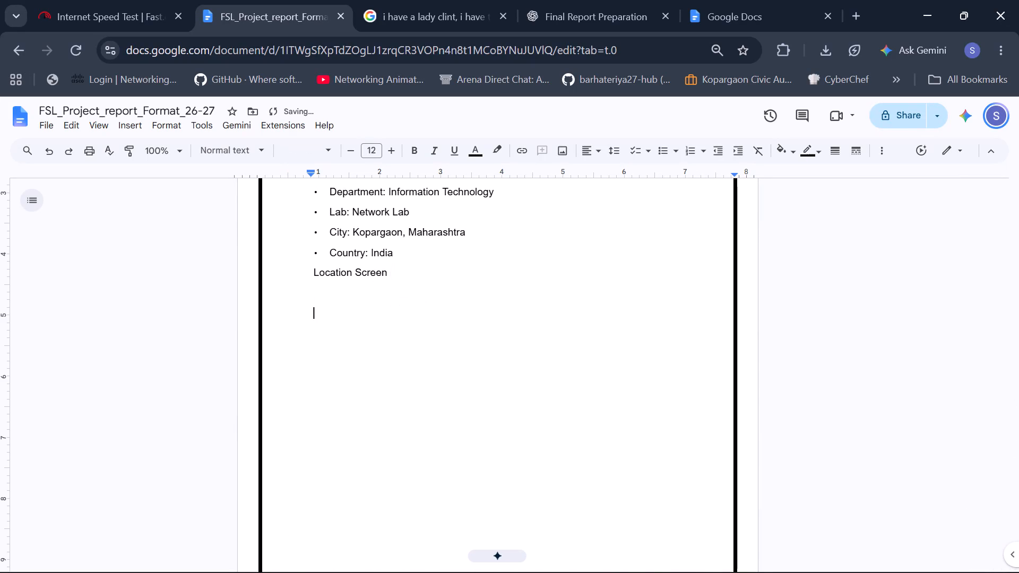
key(ctrl+v)
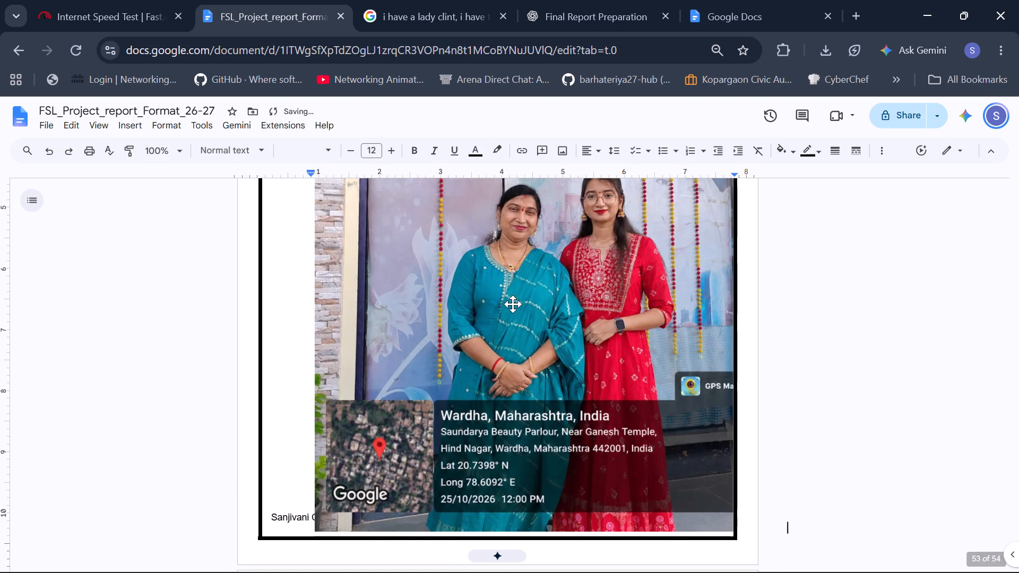
Shrink the pasted photo to about 6 inches wide so that it fits inside the page border.
click(512, 305)
drag(550, 532, 532, 510)
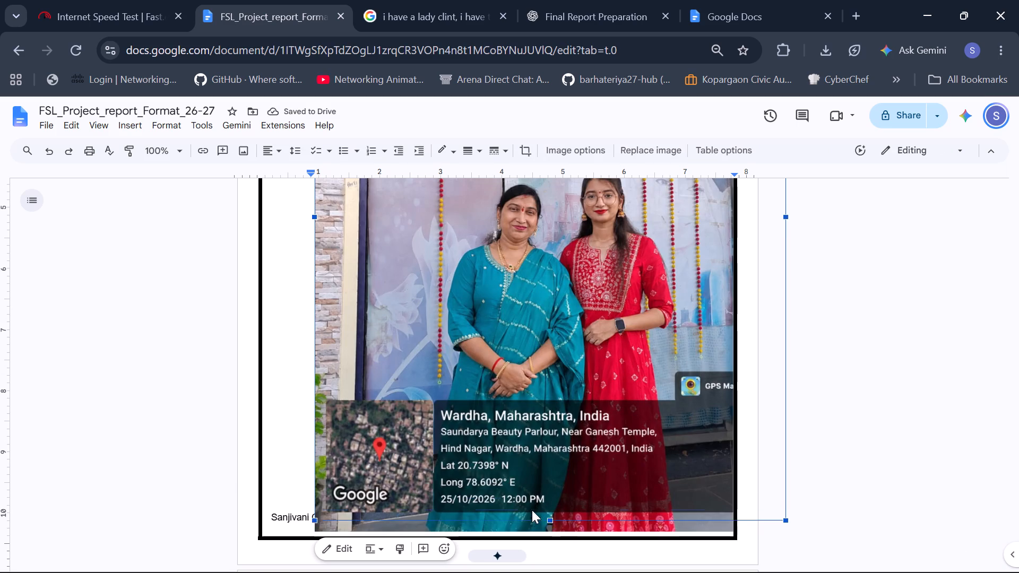
drag(532, 510, 486, 376)
scroll(601, 343, up, 1)
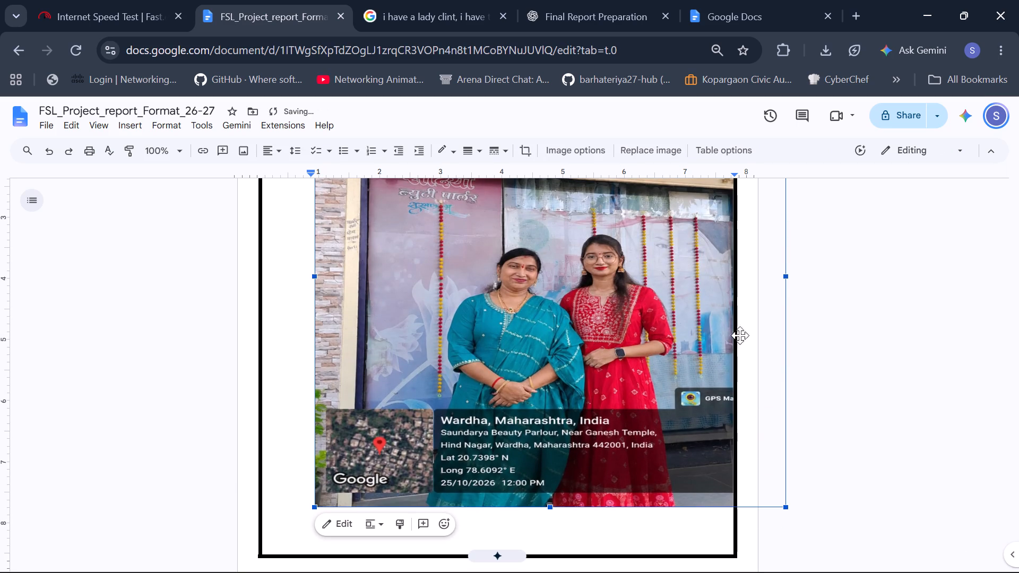
drag(787, 278, 682, 289)
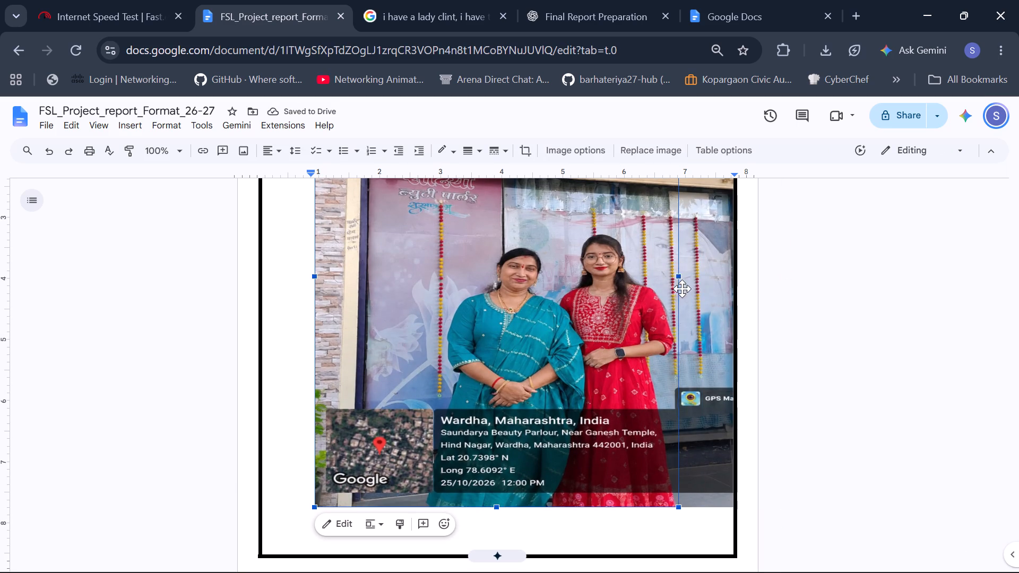
drag(682, 289, 690, 294)
Adjust the photo's height to about 4.6 inches so that it fits on the page with the Location Screen label.
scroll(660, 287, up, 2)
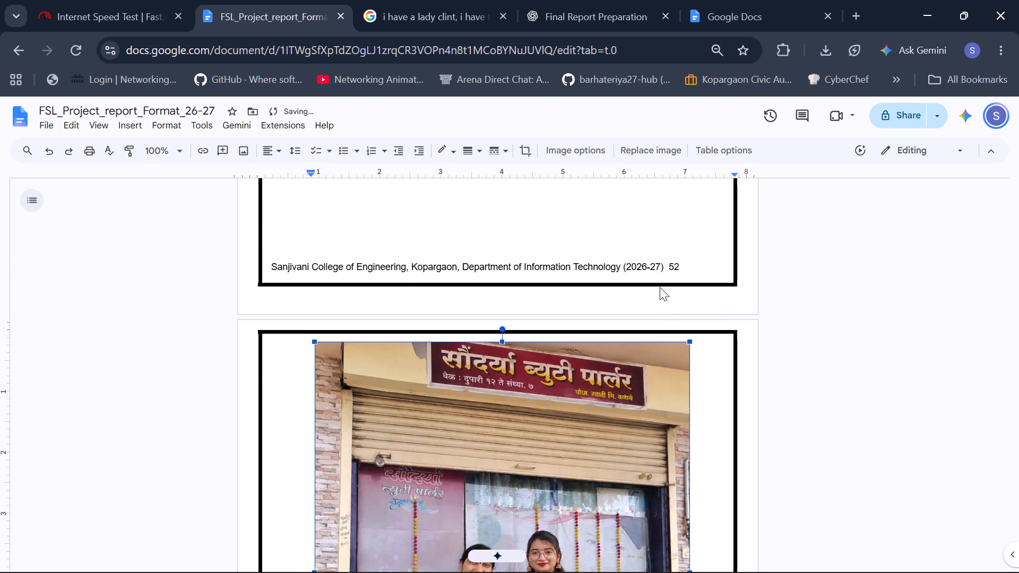
drag(500, 341, 505, 359)
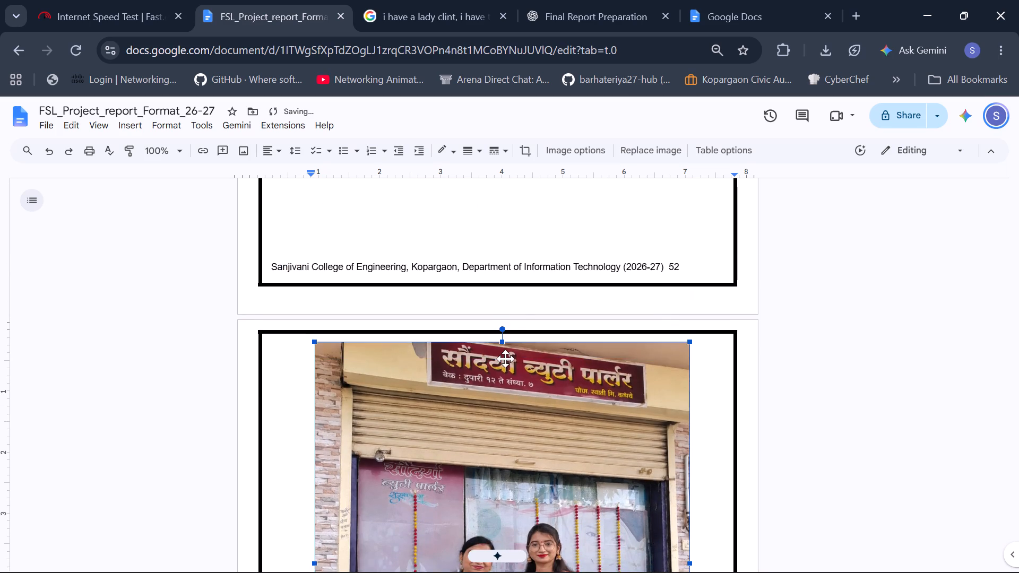
scroll(505, 359, up, 1)
scroll(505, 359, down, 1)
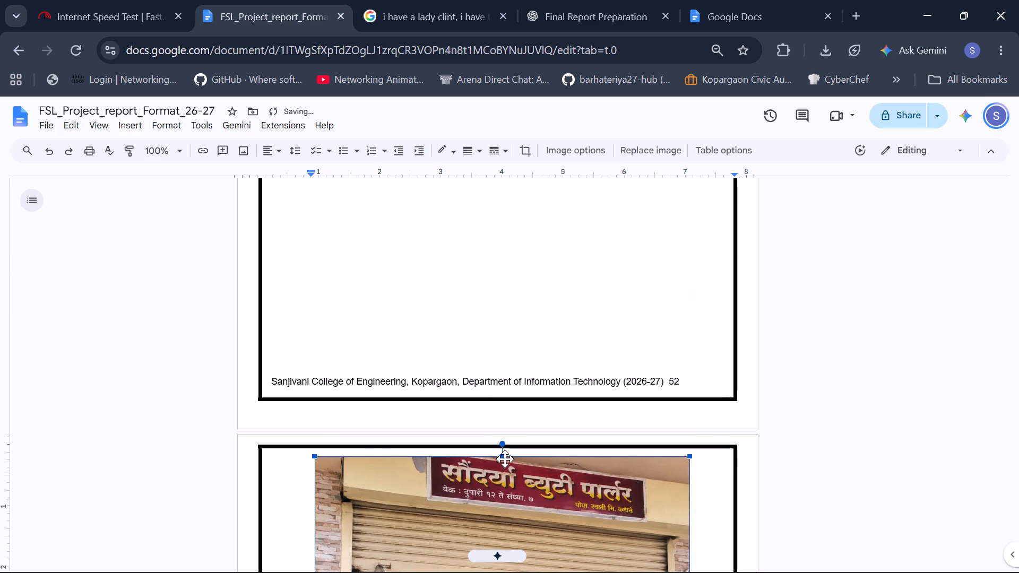
drag(504, 456, 494, 353)
scroll(503, 475, down, 3)
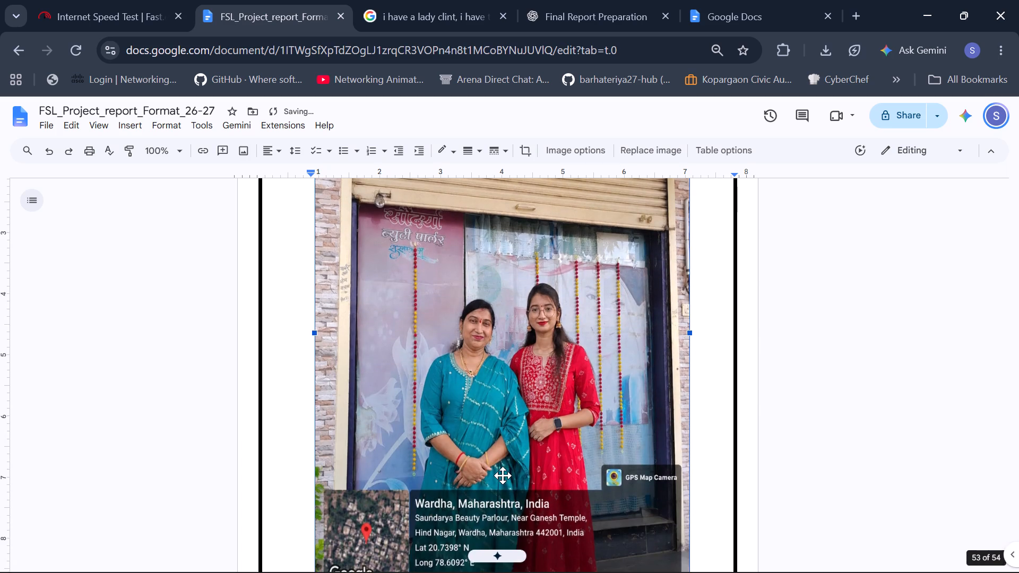
scroll(503, 475, down, 2)
drag(502, 493, 502, 454)
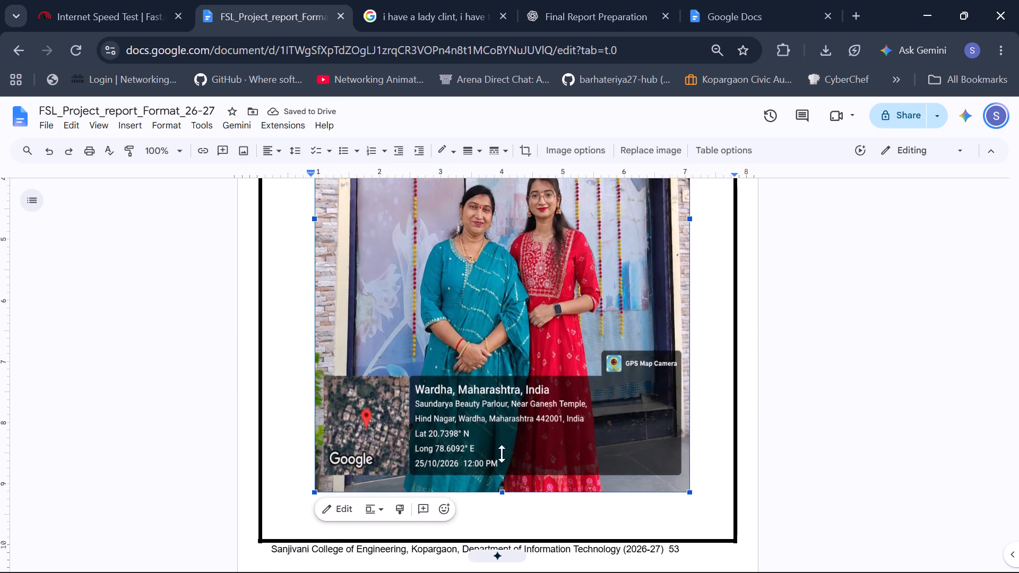
drag(502, 454, 504, 227)
Move the photo up so that it sits directly below the Location Screen label.
scroll(504, 227, up, 3)
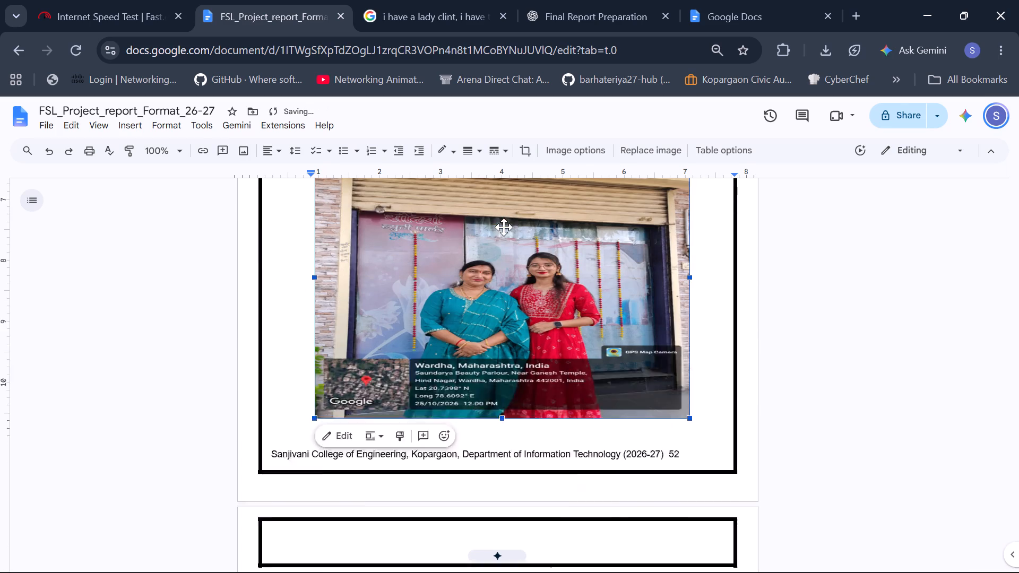
scroll(504, 227, up, 3)
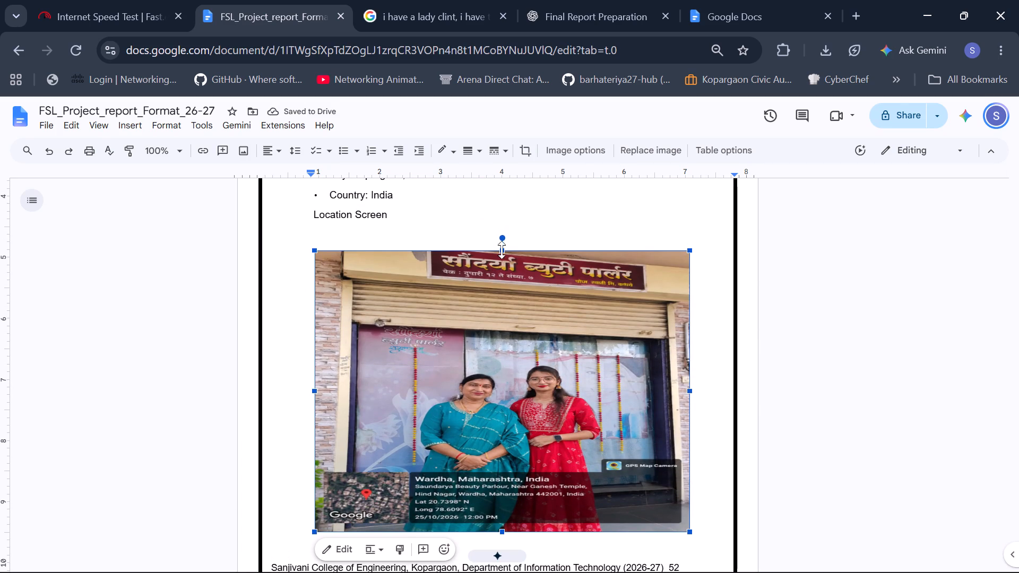
click(502, 250)
drag(502, 250, 497, 241)
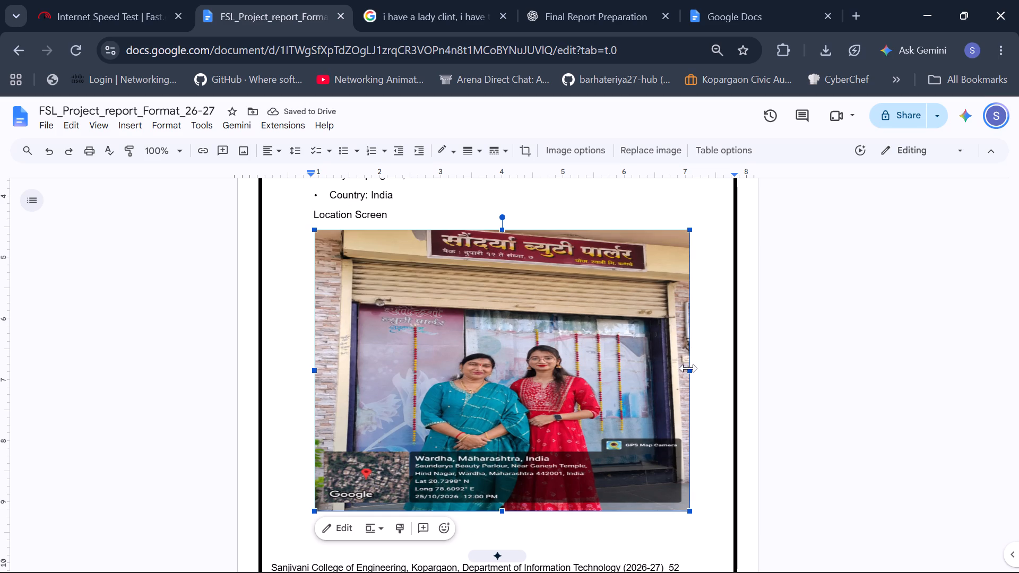
Narrow the photo below Location Screen to about 5 inches wide, keeping its height.
drag(686, 369, 677, 372)
drag(690, 371, 634, 371)
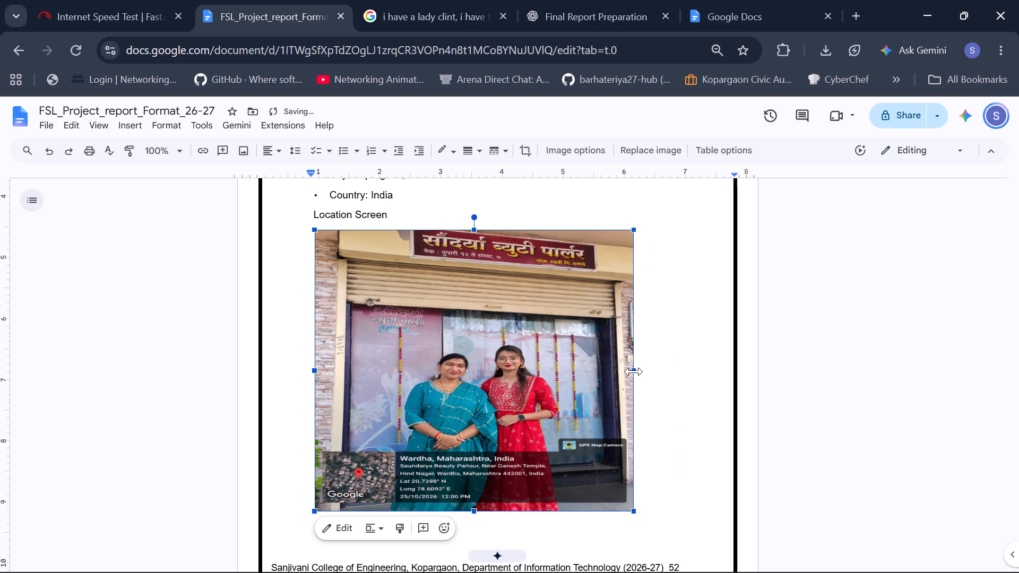
drag(313, 373, 322, 371)
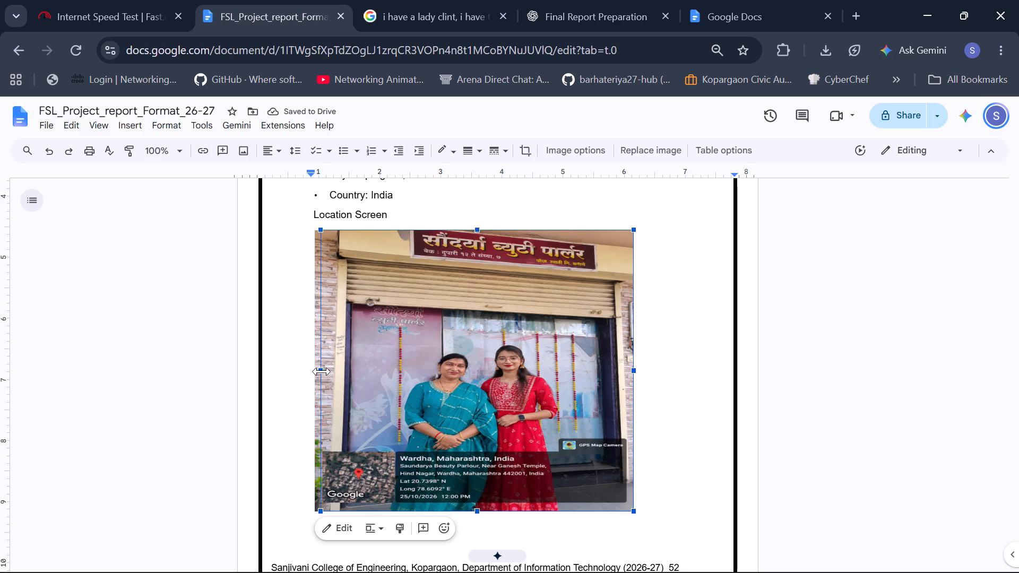
drag(322, 371, 326, 371)
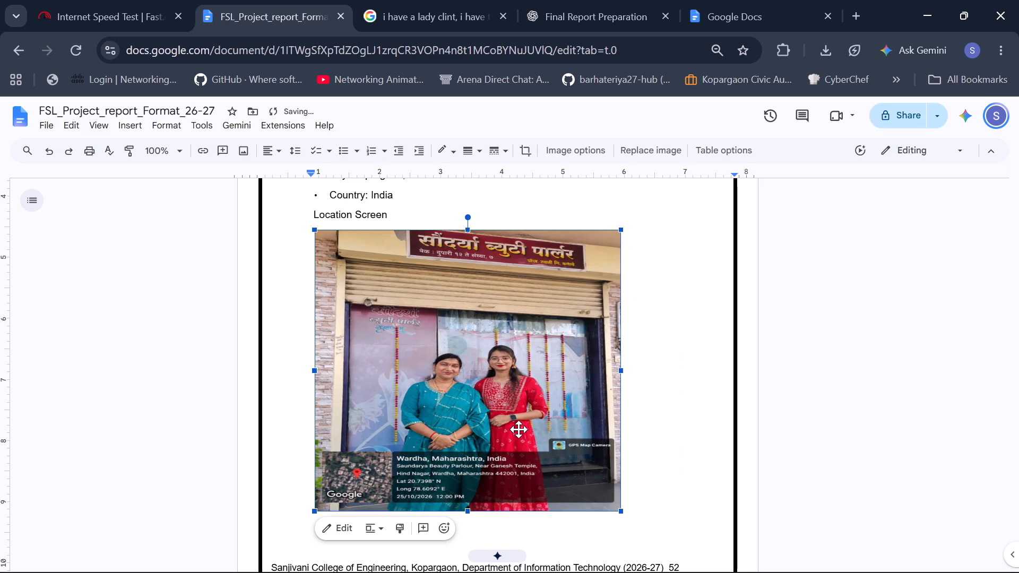
click(678, 407)
Delete the empty lines in the bordered box left on the page after the photo.
scroll(644, 343, up, 1)
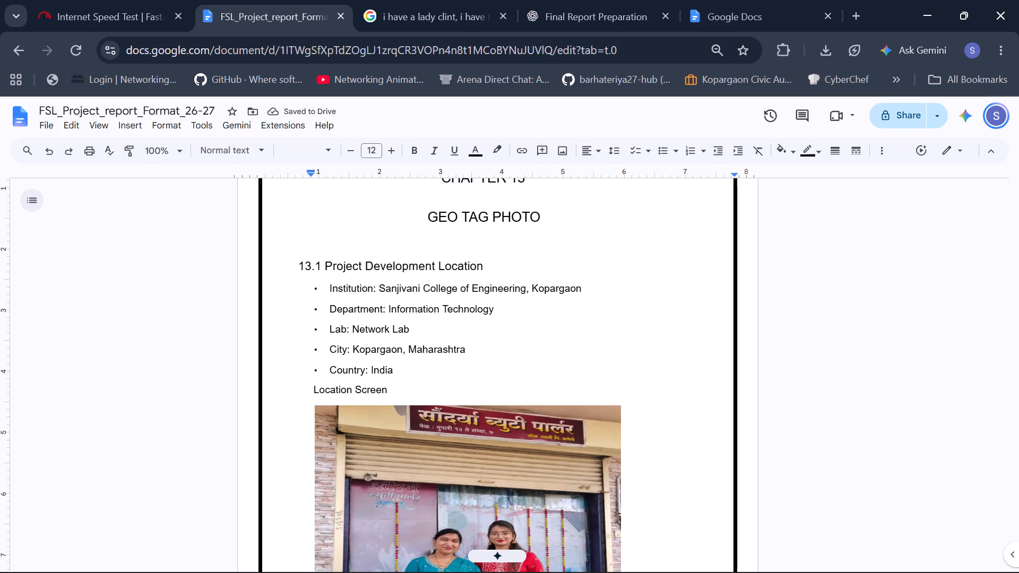
scroll(644, 343, up, 1)
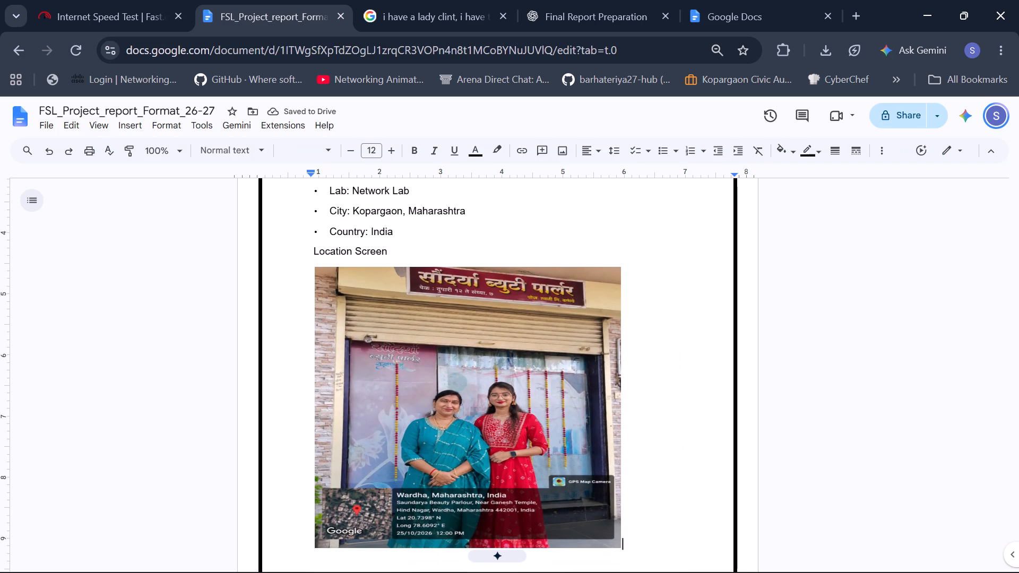
scroll(644, 343, up, 1)
scroll(644, 343, down, 2)
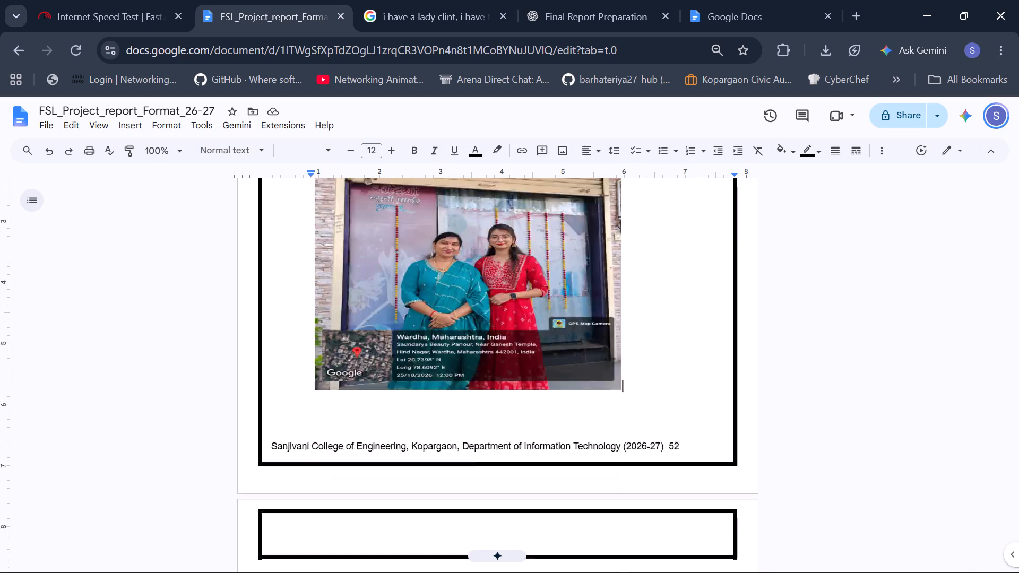
scroll(644, 343, down, 1)
scroll(644, 343, up, 2)
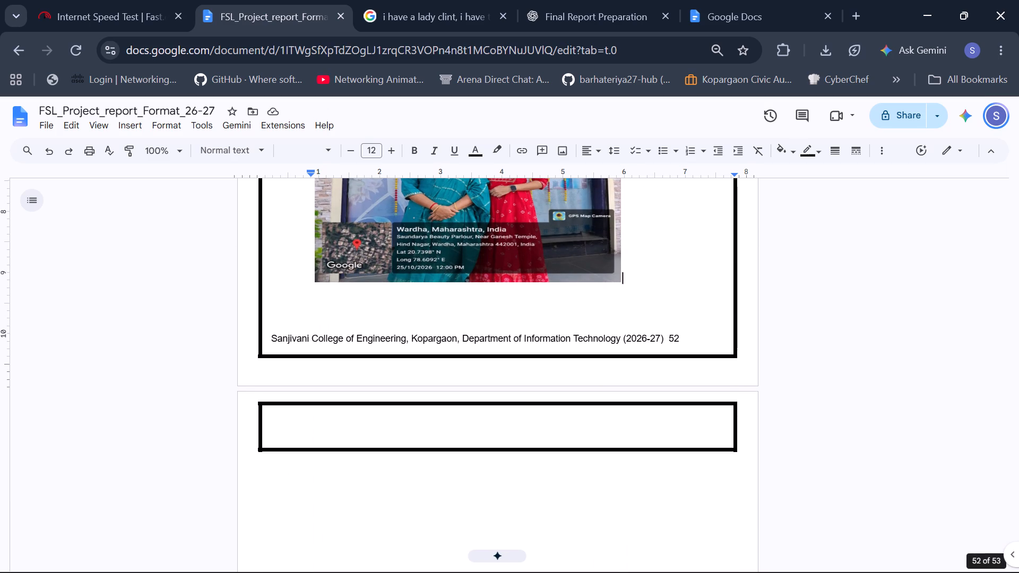
click(495, 447)
click(498, 435)
click(499, 433)
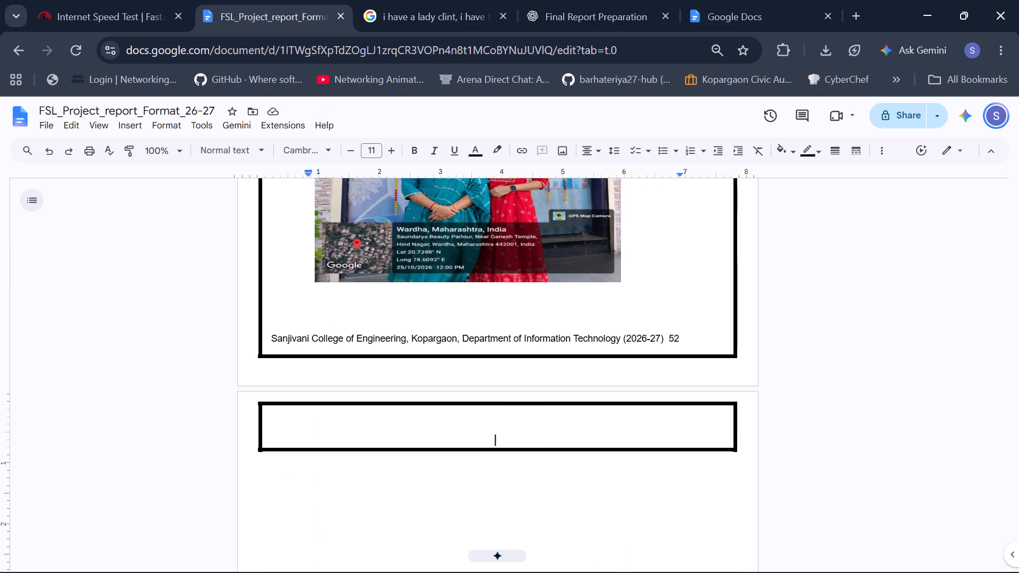
key(BackSpace)
key(BackSpace)
key(BackSpace)
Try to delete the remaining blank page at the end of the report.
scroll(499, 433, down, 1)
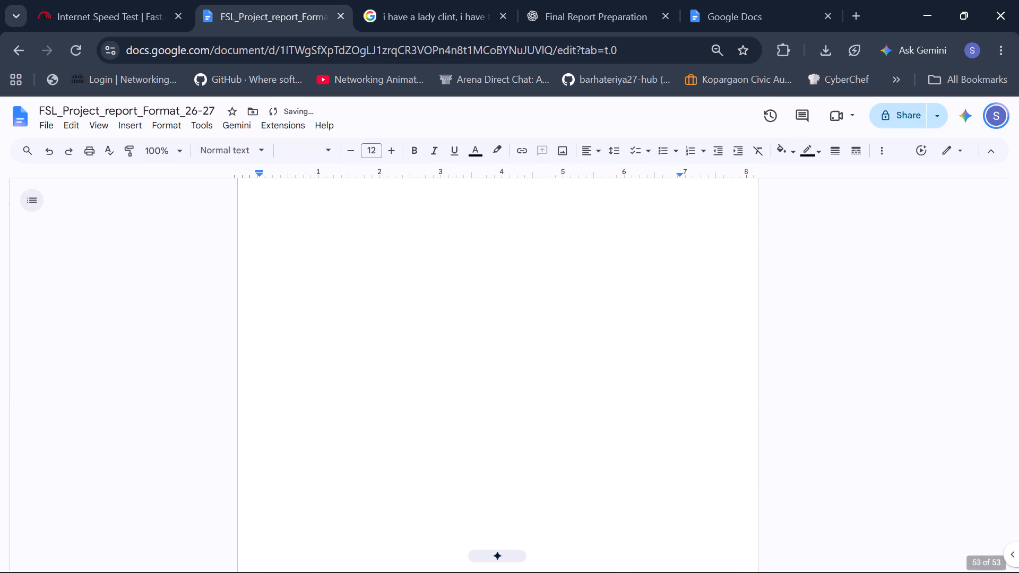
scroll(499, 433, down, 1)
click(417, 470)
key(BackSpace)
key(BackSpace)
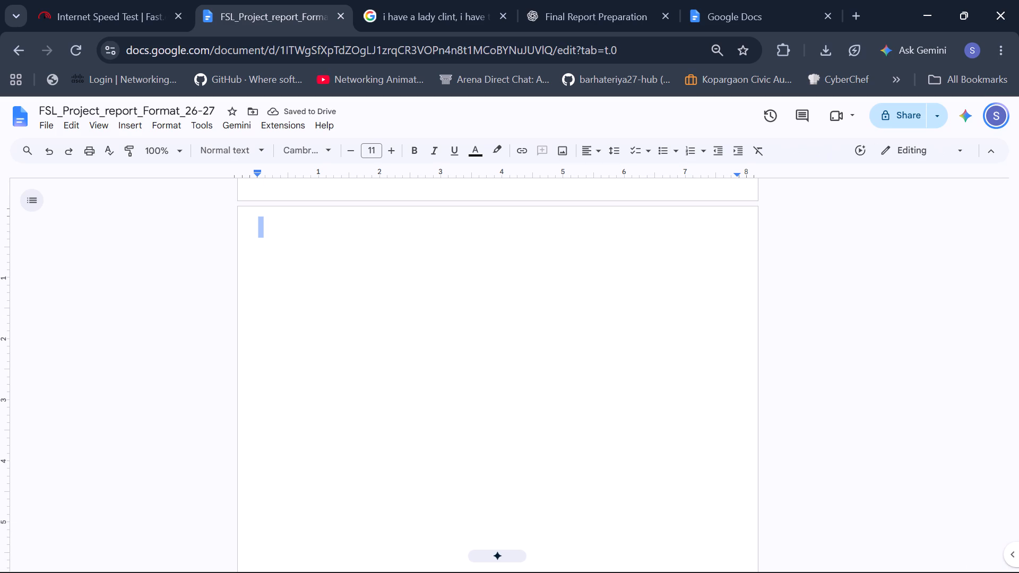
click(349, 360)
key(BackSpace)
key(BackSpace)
Review the Chapter 13 Geo Tag Photo page, from its heading down to the photo and the page footer.
scroll(349, 360, down, 6)
scroll(349, 360, up, 2)
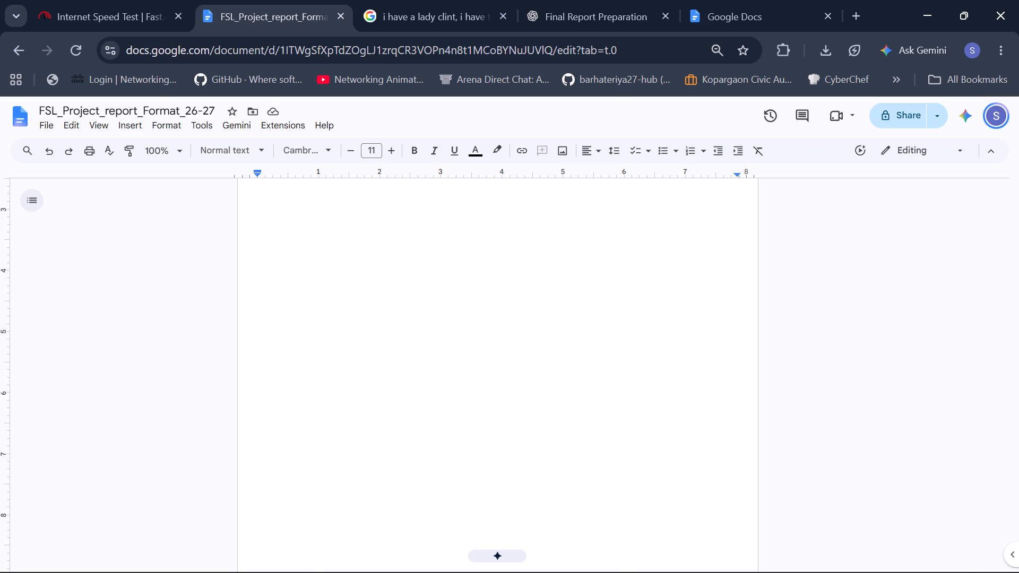
scroll(349, 360, up, 6)
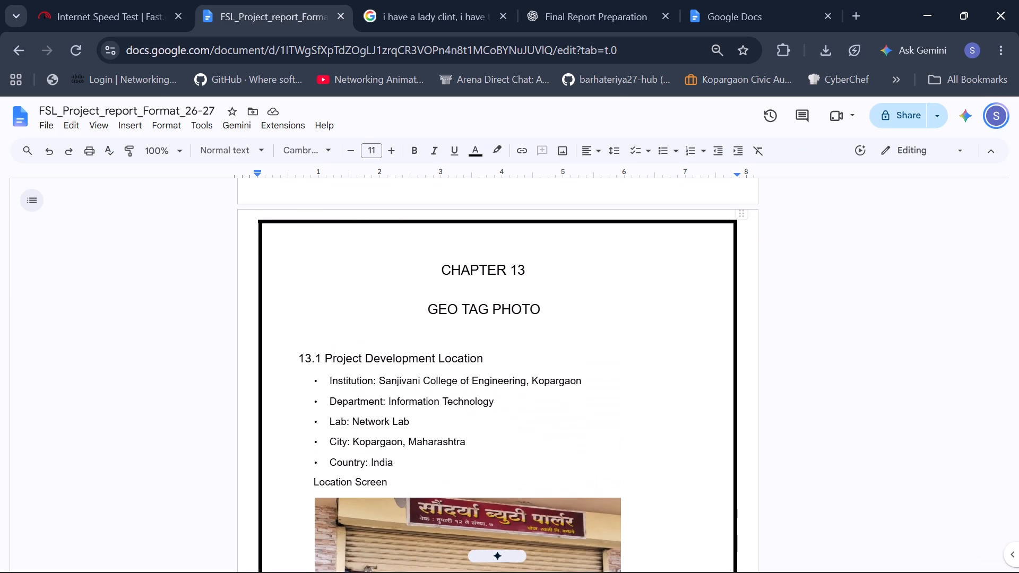
scroll(349, 360, down, 1)
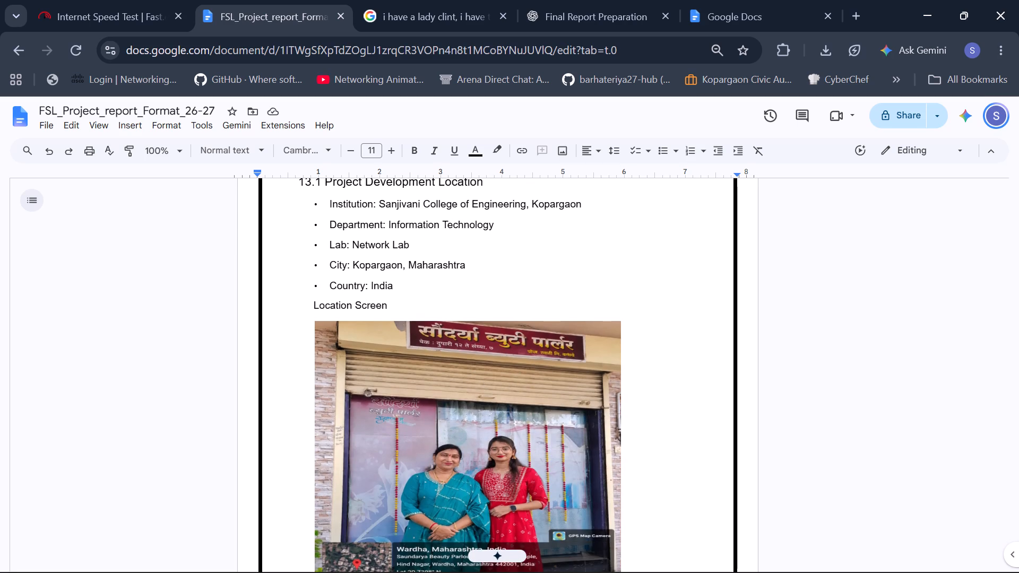
scroll(349, 360, up, 1)
scroll(349, 360, down, 2)
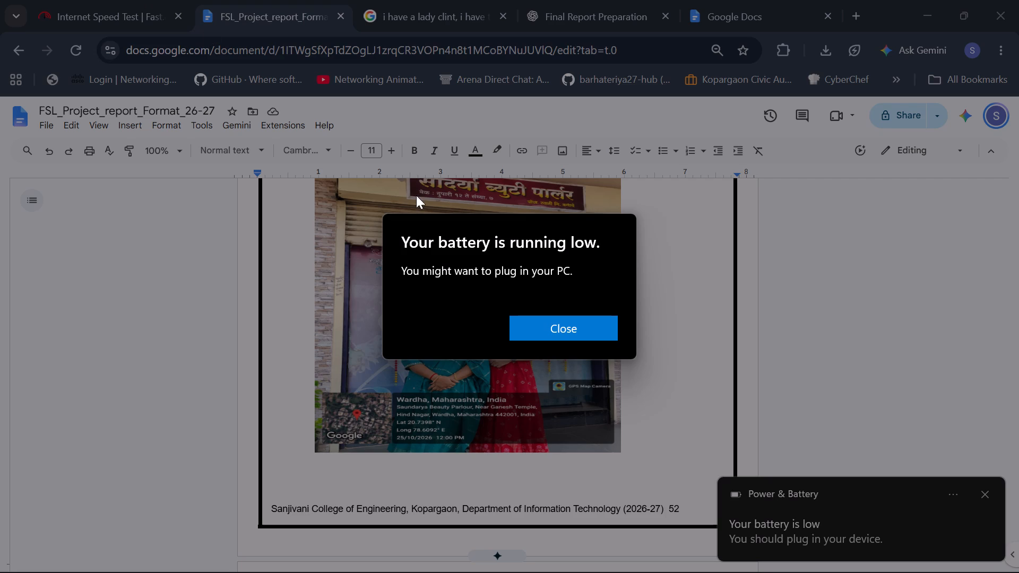
Dismiss the low-battery notice and download the report as a Microsoft Word (.docx) file.
click(522, 332)
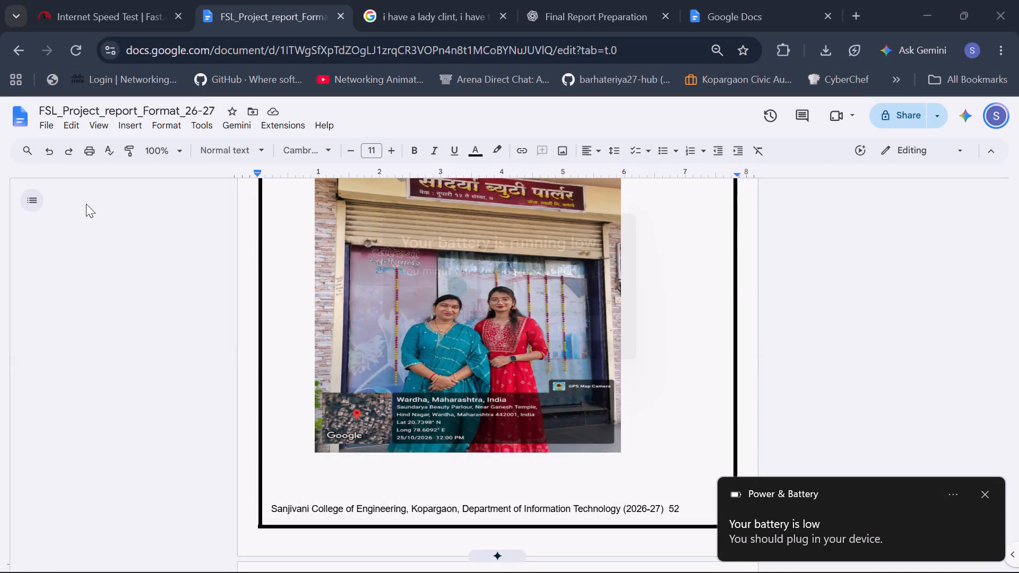
click(42, 122)
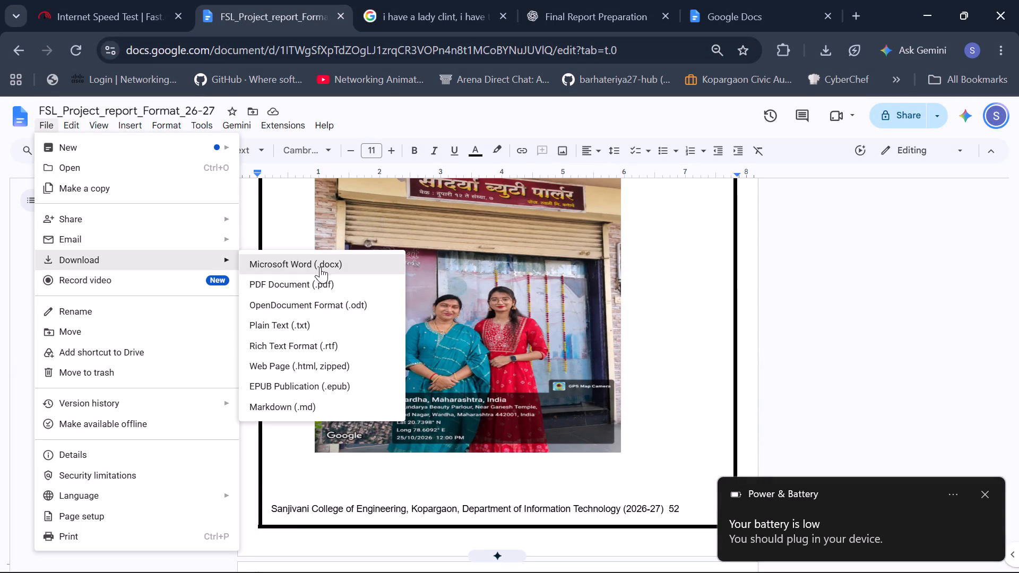
click(322, 265)
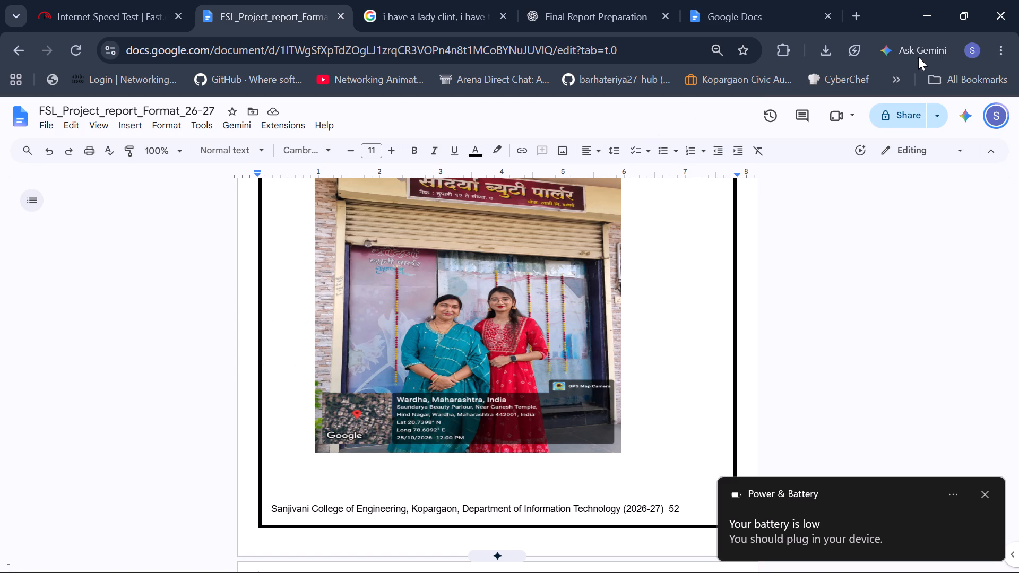
Locate the downloaded FSL_Project_report_Format_26-27 (1) Word file in the Downloads folder and copy it.
click(824, 44)
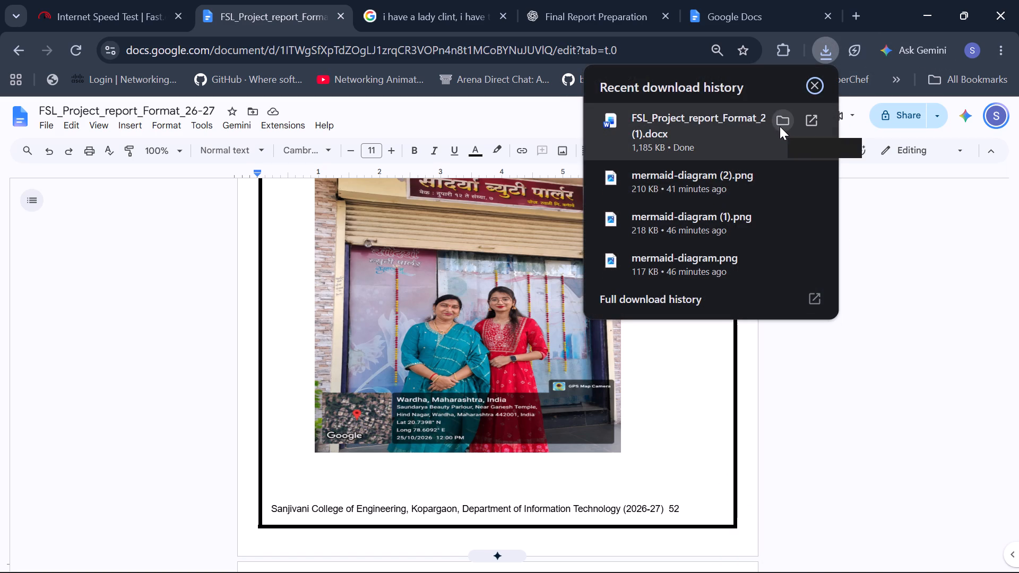
click(780, 124)
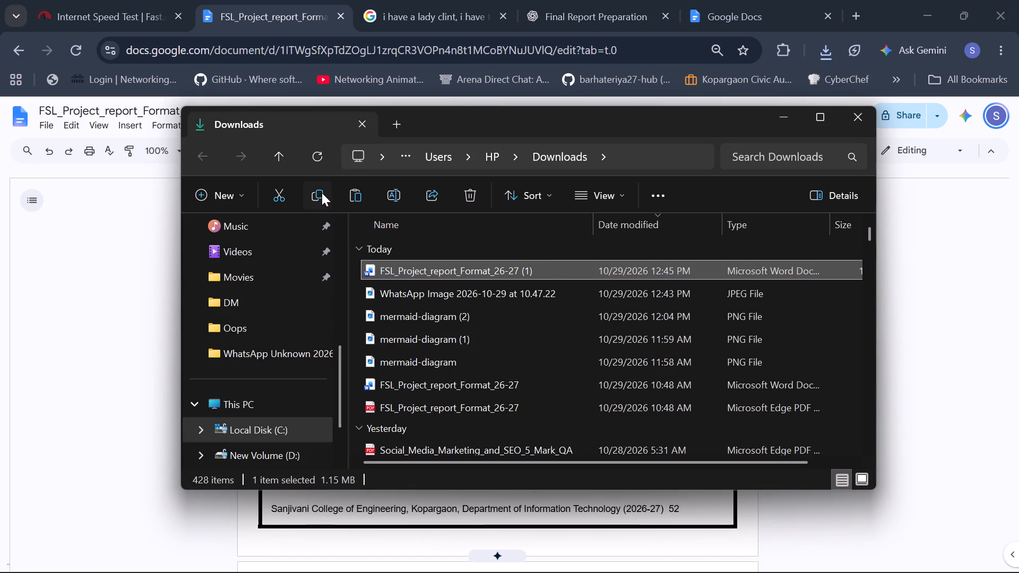
click(322, 193)
click(322, 193)
click(457, 271)
key(ctrl+c)
key(ctrl+c)
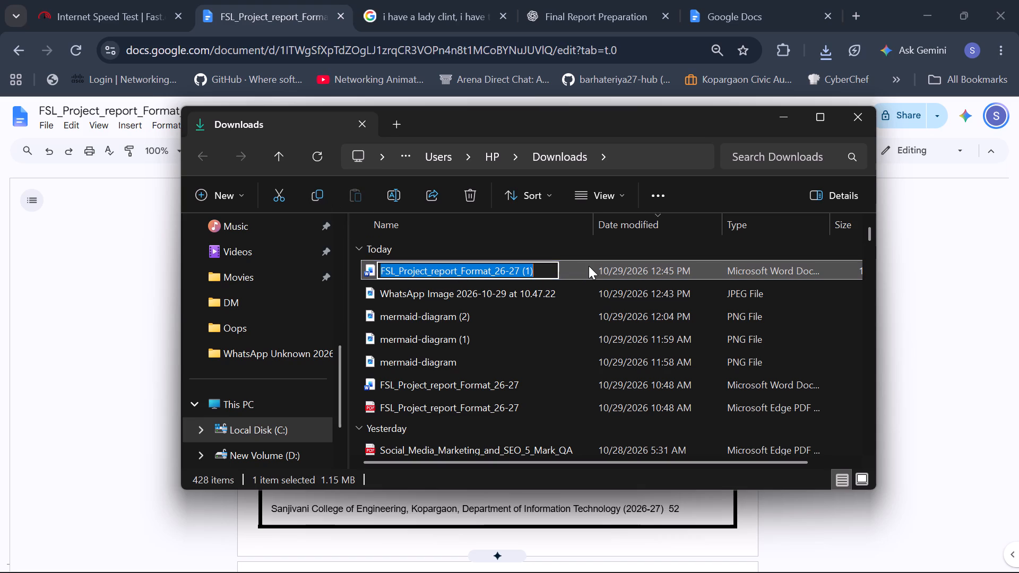
click(589, 266)
key(ctrl+c)
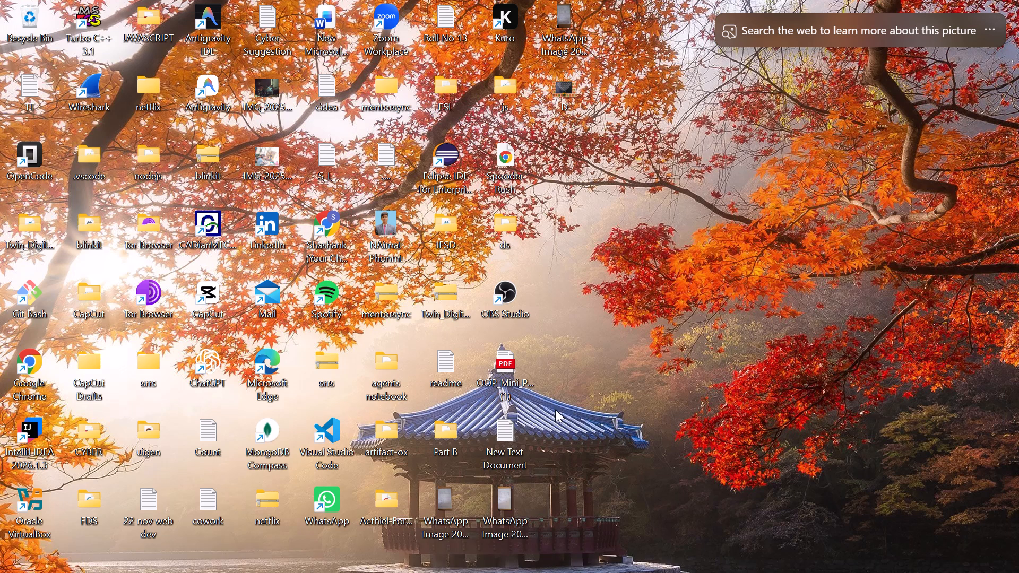